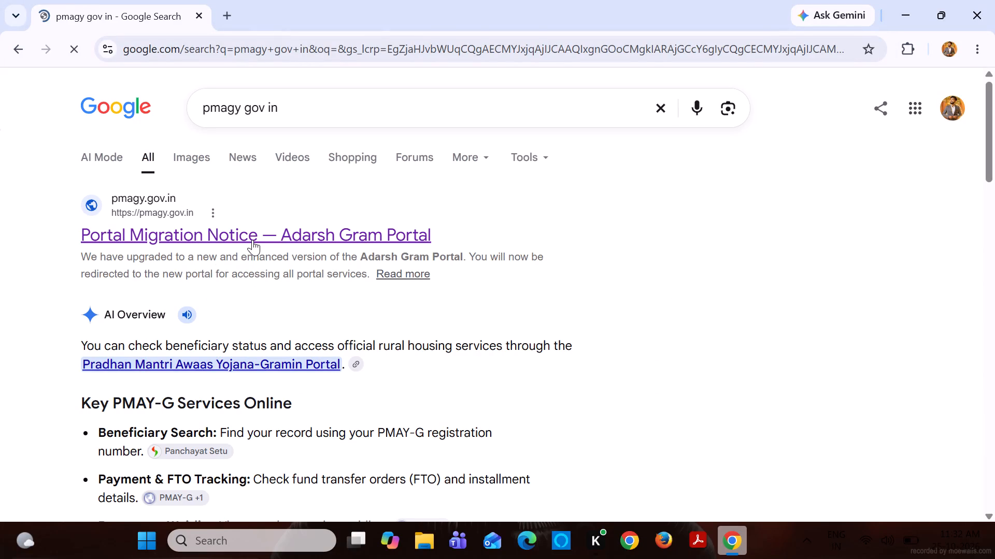
# Open the pmagy.gov.in search result and continue to the new version of the Adarsh Gram Portal.
pyautogui.click(252, 240)
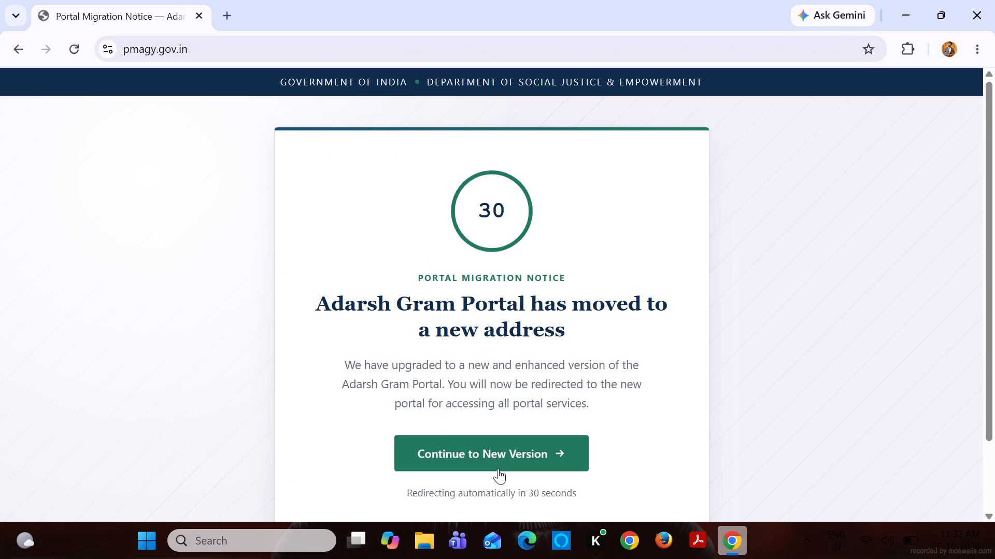
pyautogui.click(498, 461)
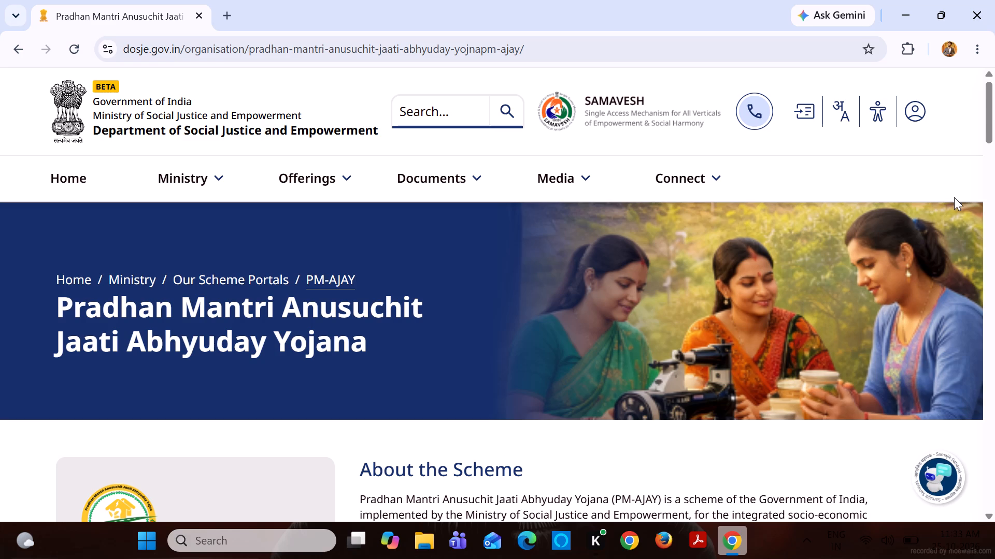
# Open the Samavesh login portals page and bring up the Admin Login portals to find the PM-AJAY entry.
pyautogui.click(919, 117)
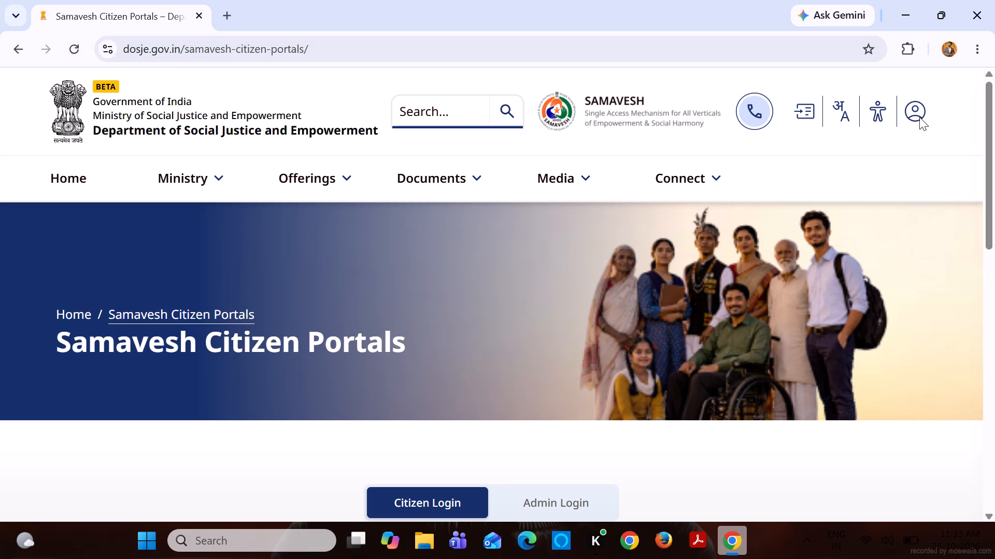
pyautogui.scroll(-3, 709, 311)
pyautogui.click(566, 315)
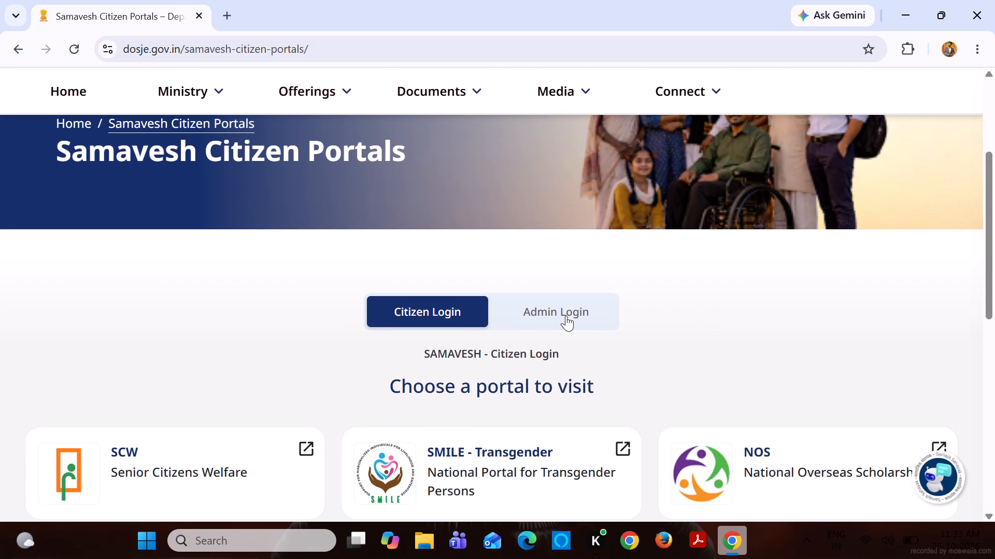
pyautogui.scroll(-4, 632, 356)
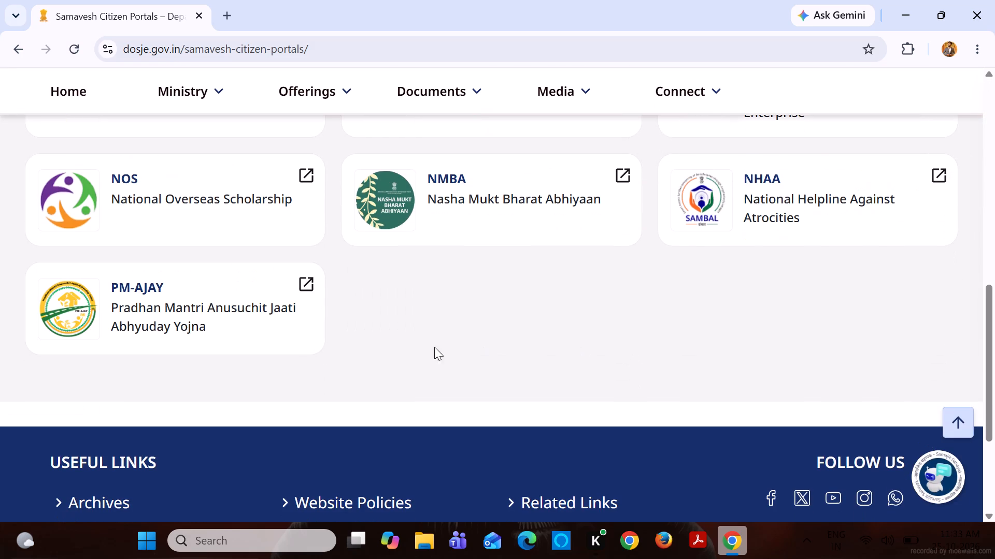
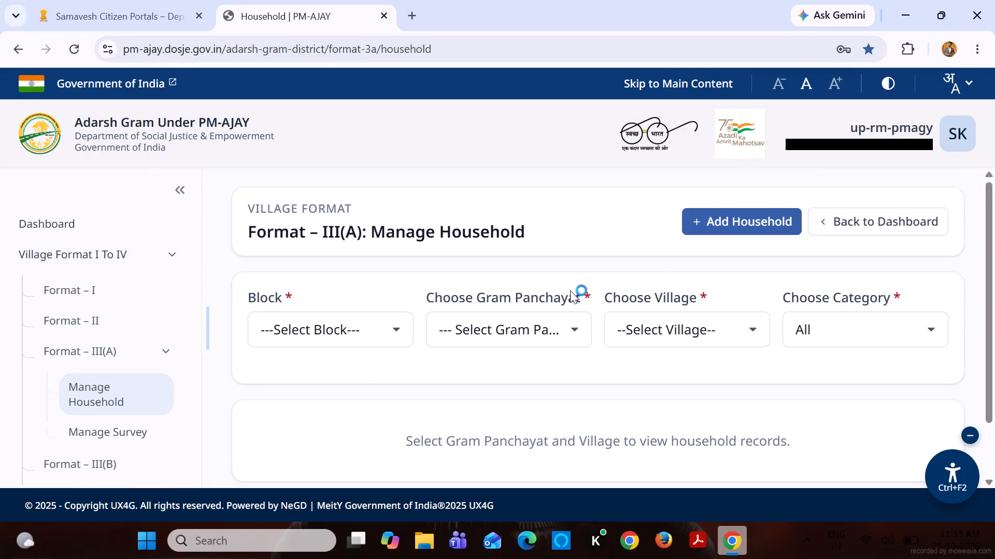
# Start a new household record with block Shahabad - 1488, gram panchayat Husainganj - 84761, village Sujatganj - 117148 and category SC.
pyautogui.click(721, 226)
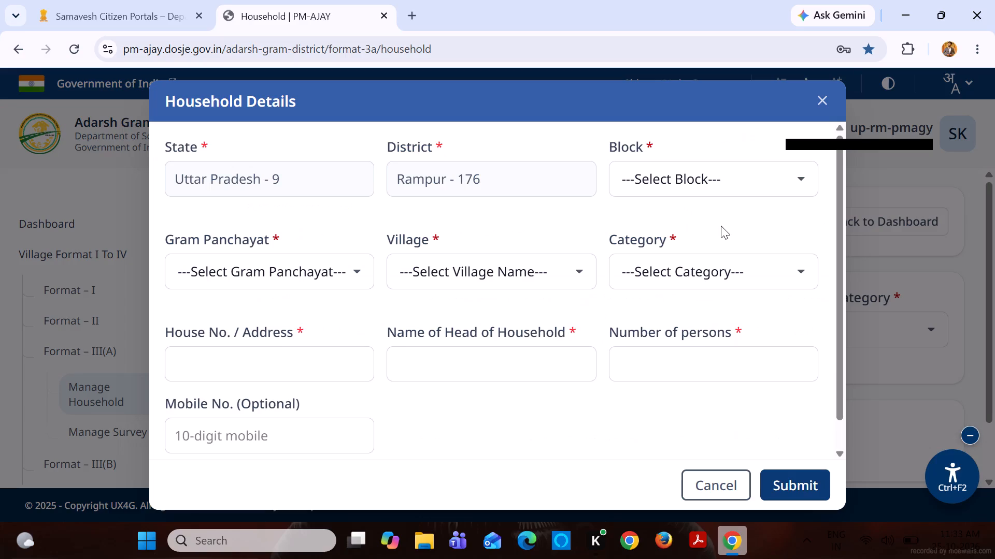
pyautogui.click(714, 169)
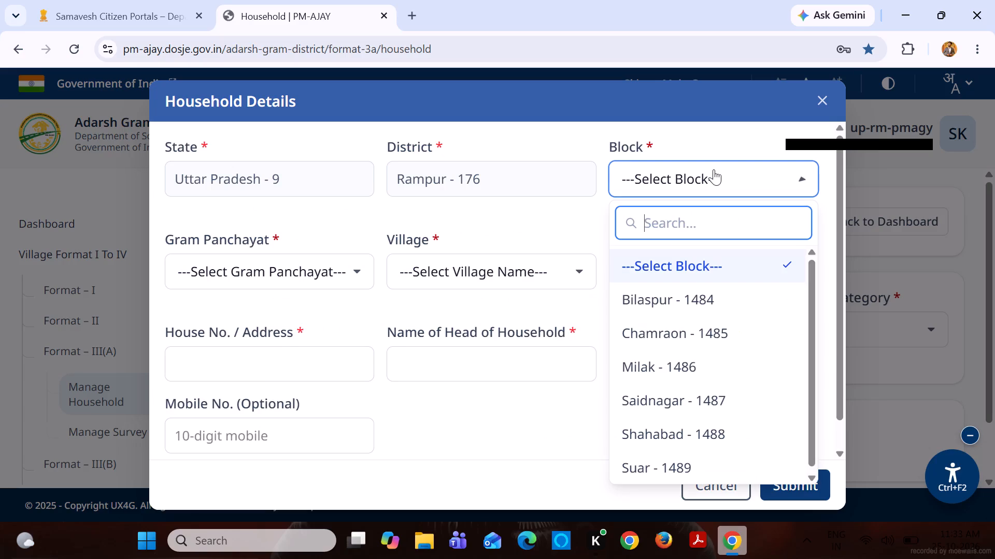
pyautogui.click(665, 428)
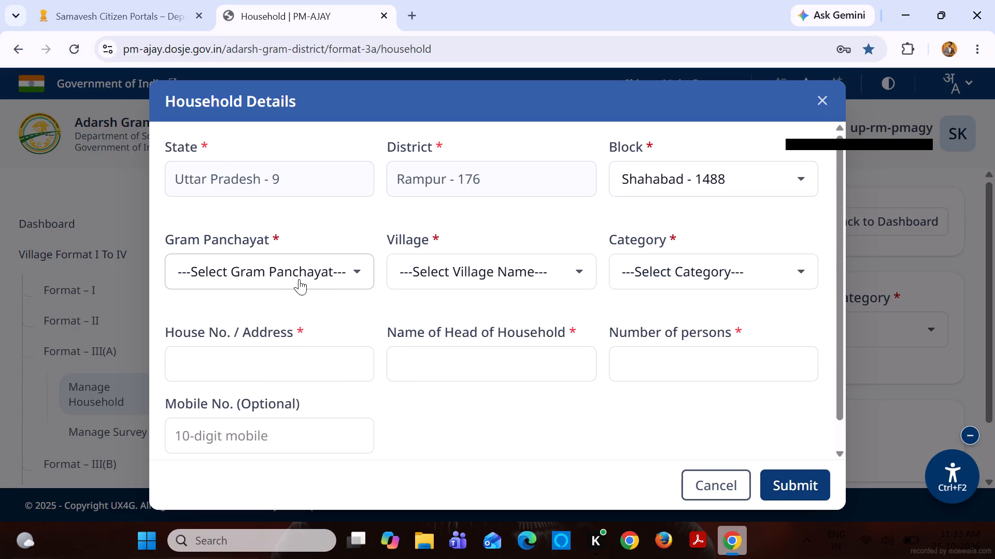
pyautogui.click(299, 276)
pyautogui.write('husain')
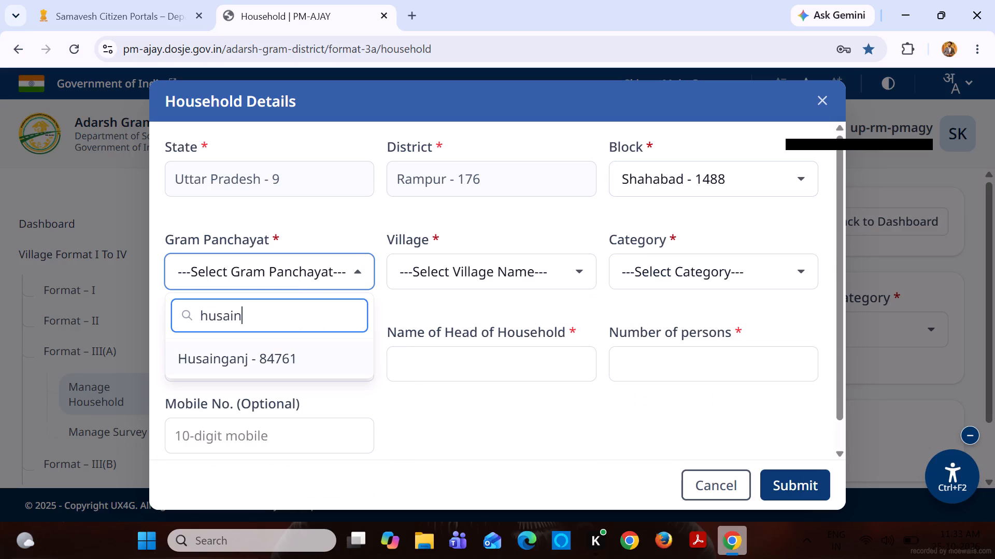
pyautogui.click(268, 350)
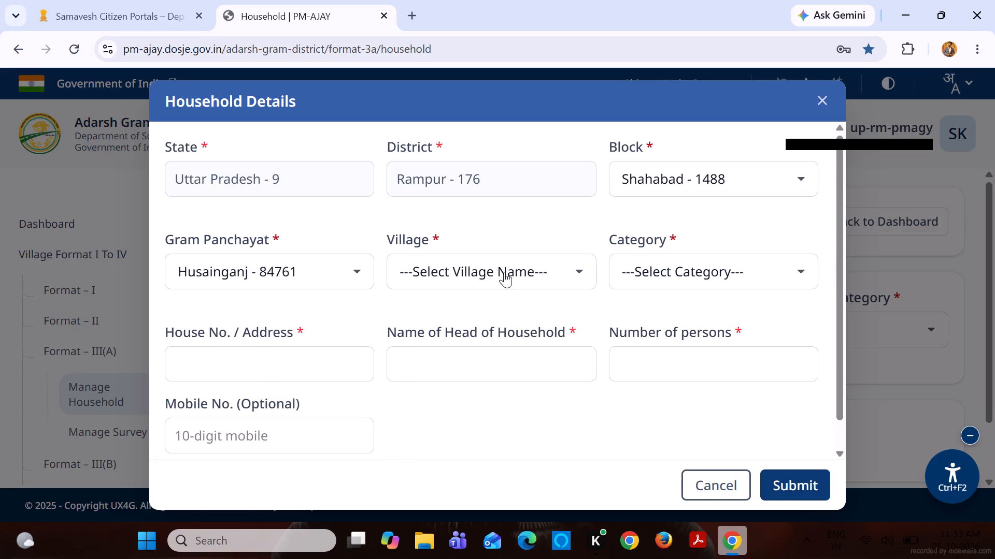
pyautogui.click(512, 272)
pyautogui.click(431, 412)
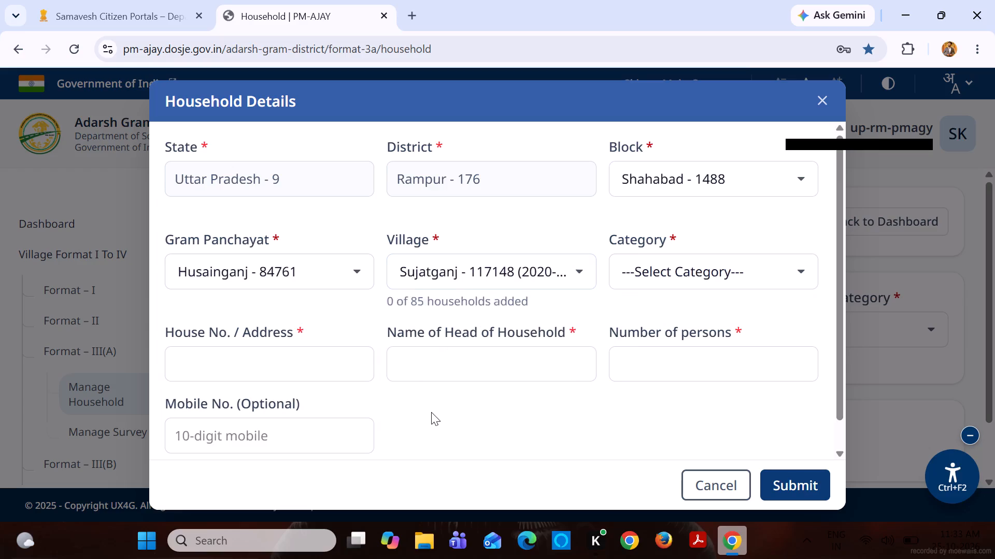
pyautogui.click(702, 264)
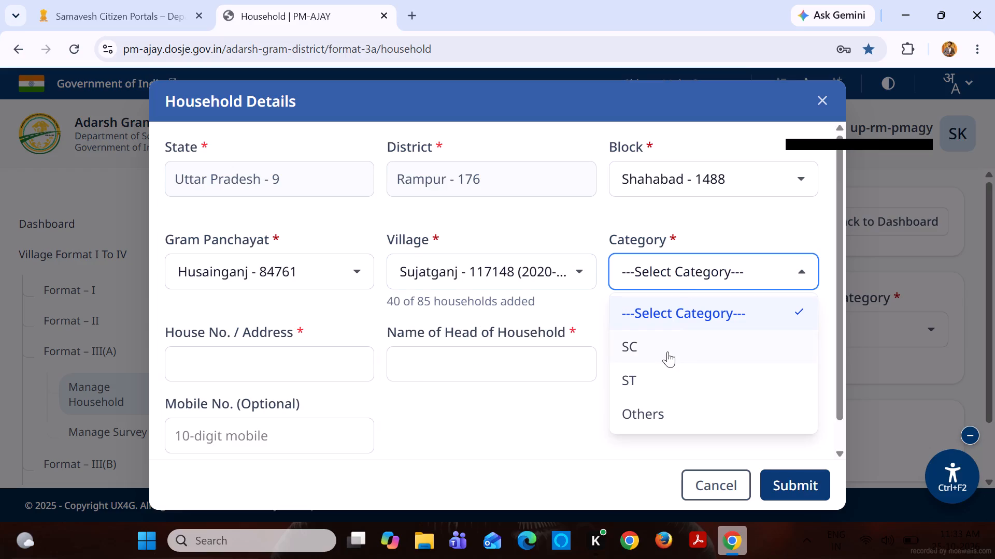
pyautogui.click(667, 351)
# Enter house number 41, the head of household's name and 5 persons, and submit the household details.
pyautogui.click(206, 365)
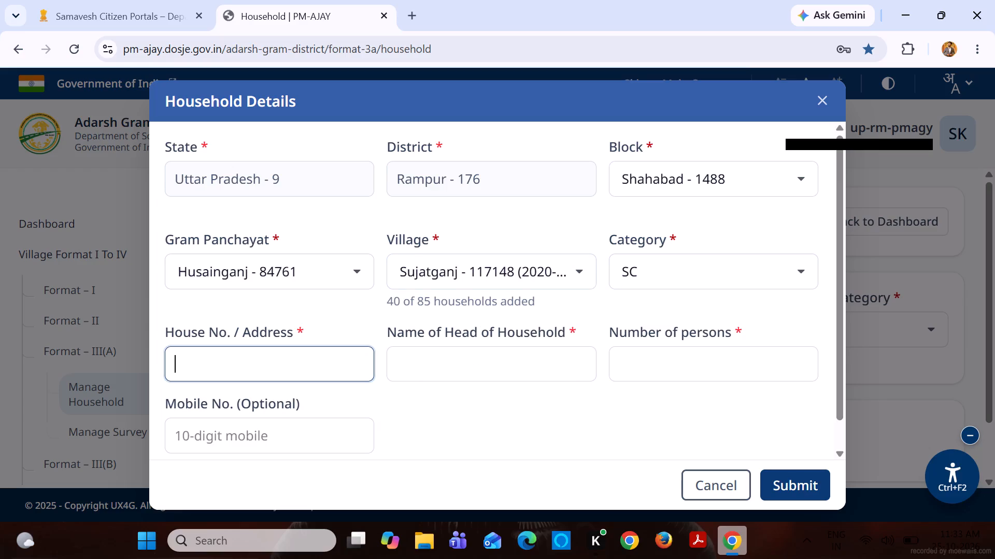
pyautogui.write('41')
pyautogui.click(463, 362)
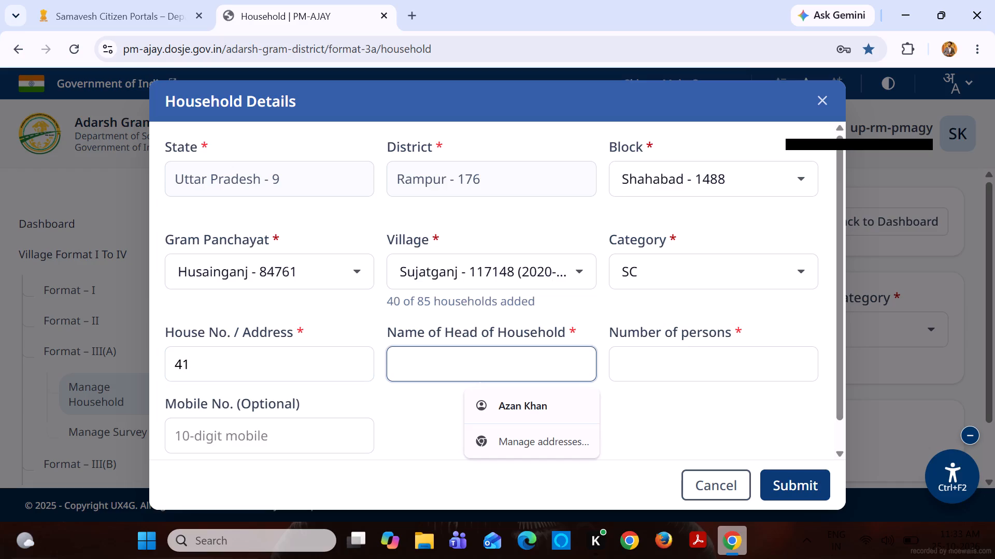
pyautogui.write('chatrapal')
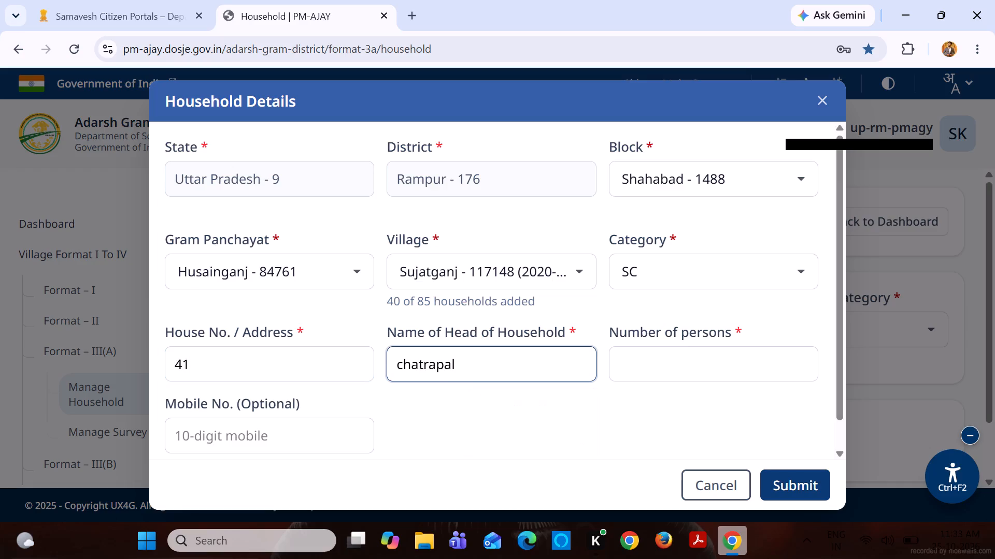
pyautogui.click(650, 363)
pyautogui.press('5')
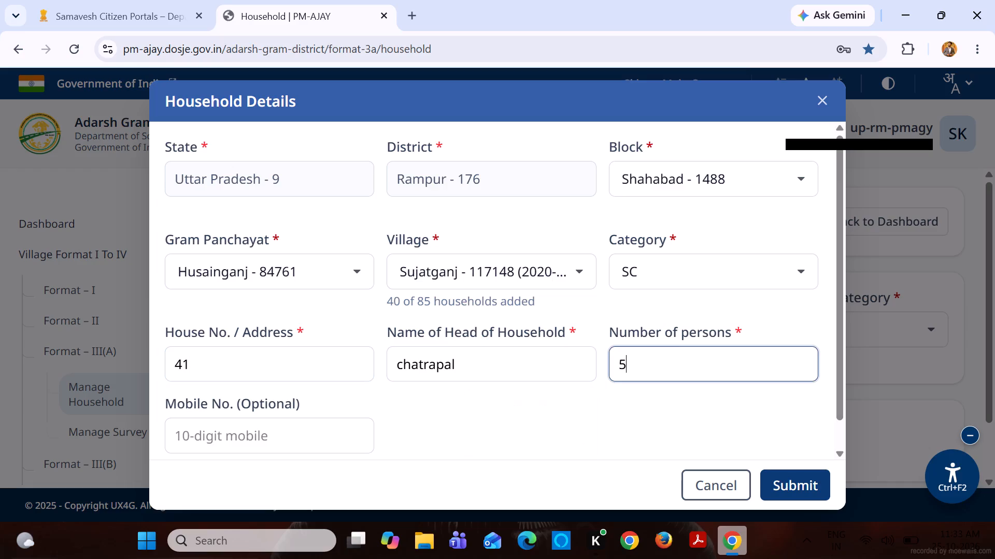
pyautogui.click(797, 481)
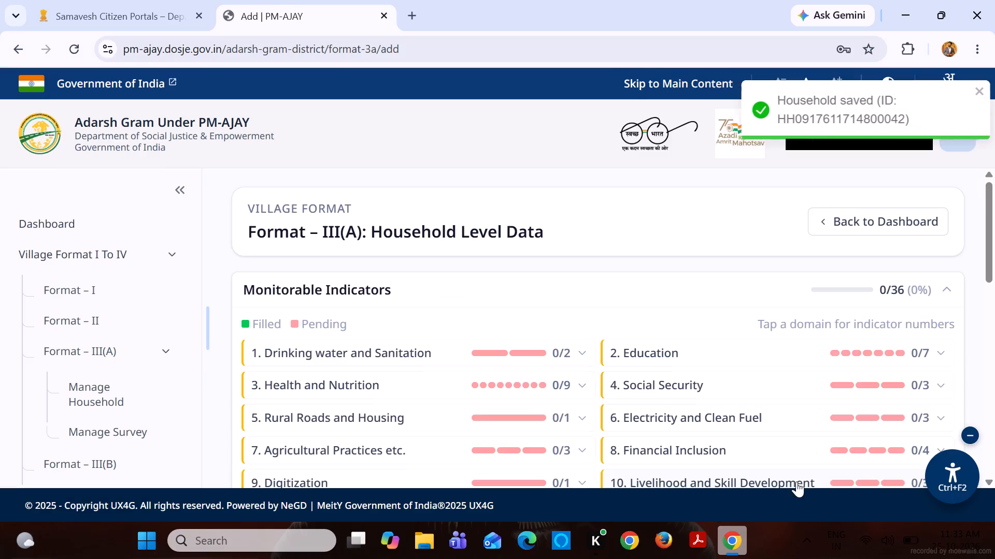
# Open the Domain choices in the new household's Format – III(A) household level data form.
pyautogui.scroll(-10, 818, 340)
pyautogui.click(896, 293)
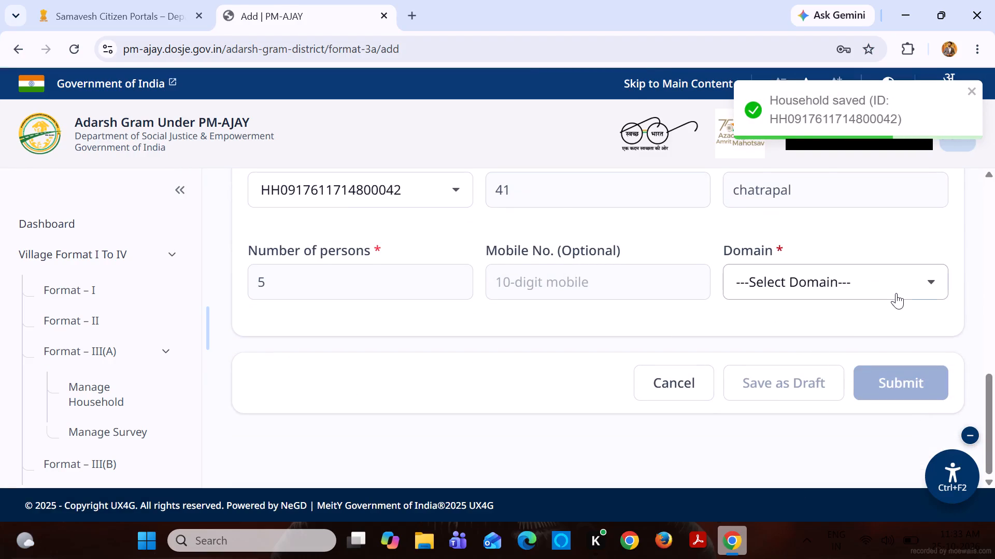
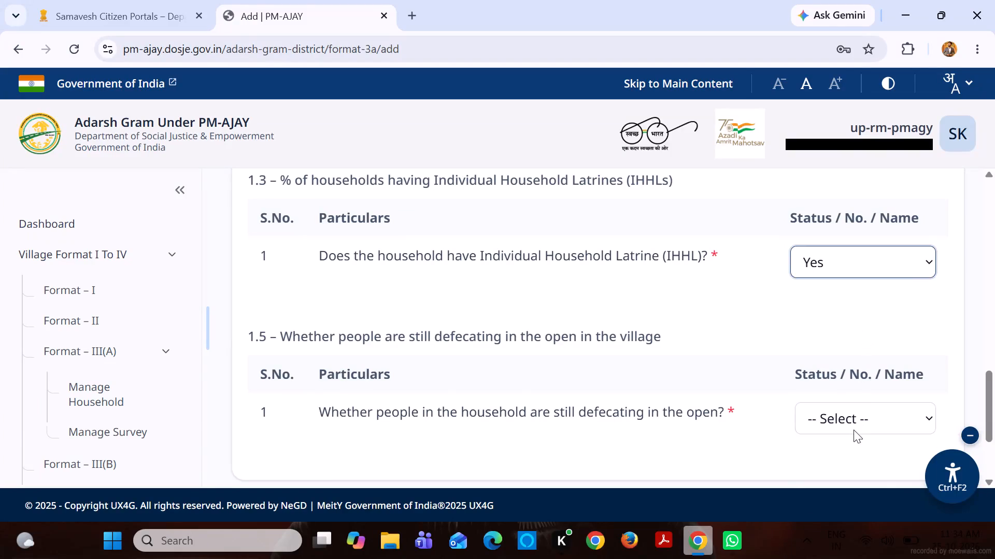
# Answer No to question 1.5 on whether household members still defecate in the open, and submit this domain's answers.
pyautogui.click(854, 430)
pyautogui.click(825, 511)
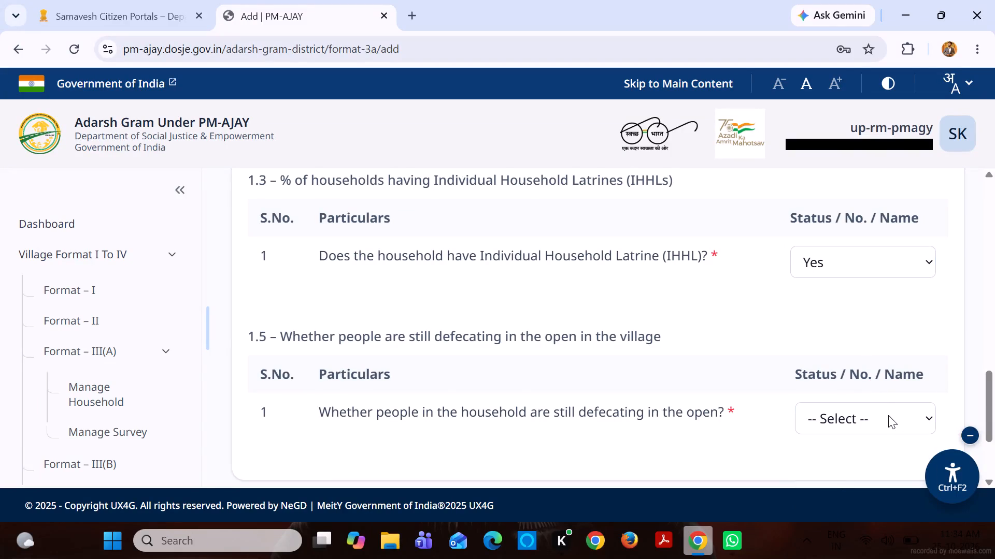
pyautogui.moveTo(888, 417); pyautogui.dragTo(831, 497)
pyautogui.click(831, 497)
pyautogui.scroll(-2, 826, 388)
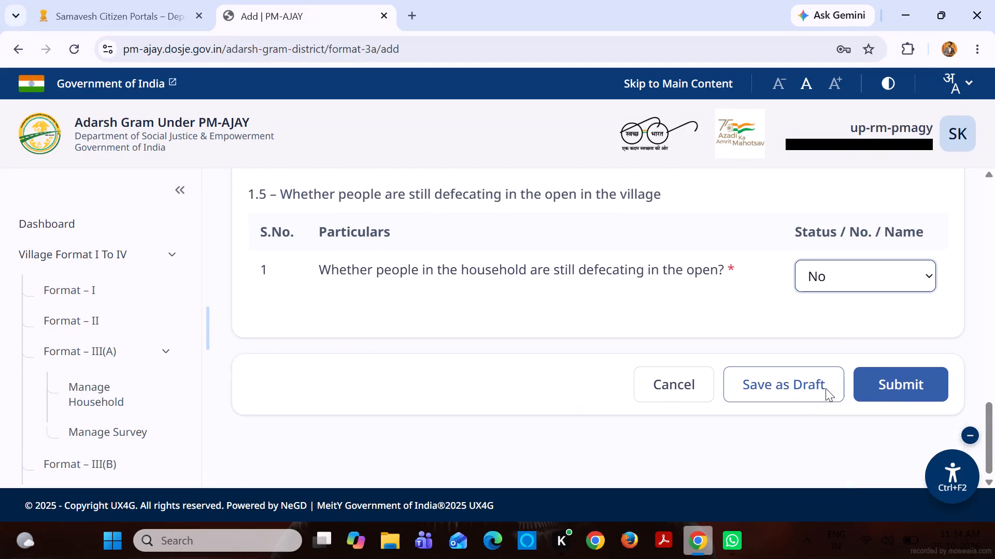
pyautogui.scroll(-2, 826, 388)
pyautogui.click(917, 376)
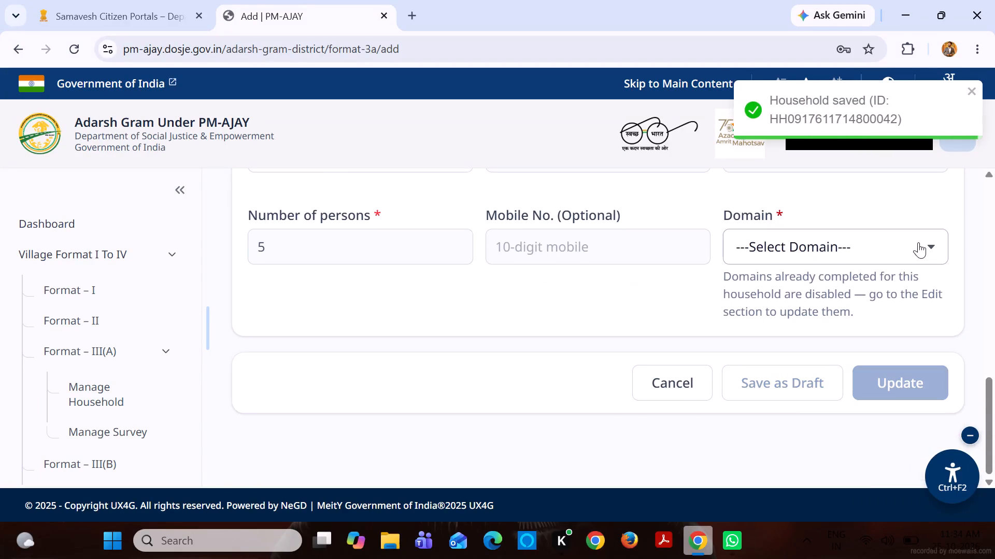
# Choose the domain 2 – Education and enter 0 children aged 6-10 years in question 2.1.
pyautogui.click(918, 242)
pyautogui.click(752, 396)
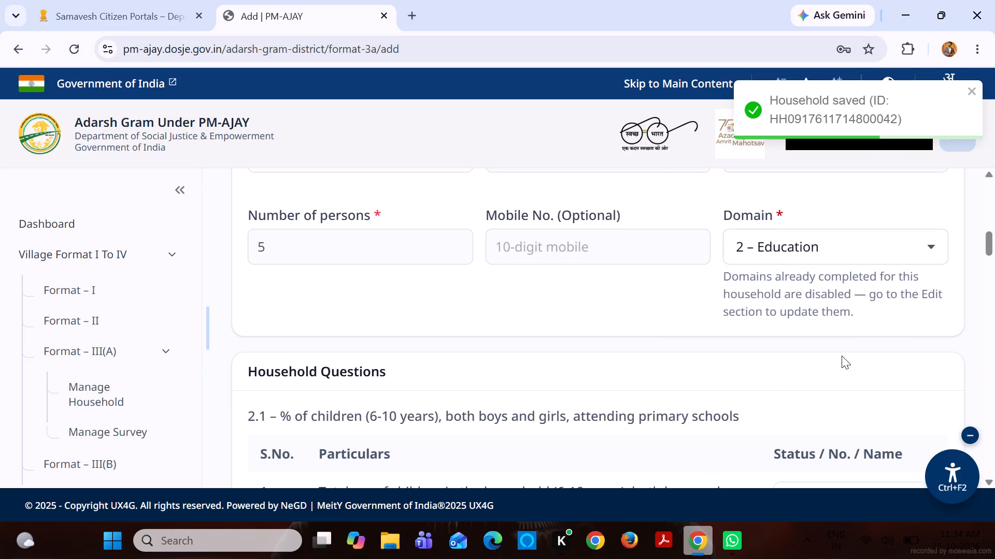
pyautogui.scroll(-4, 842, 356)
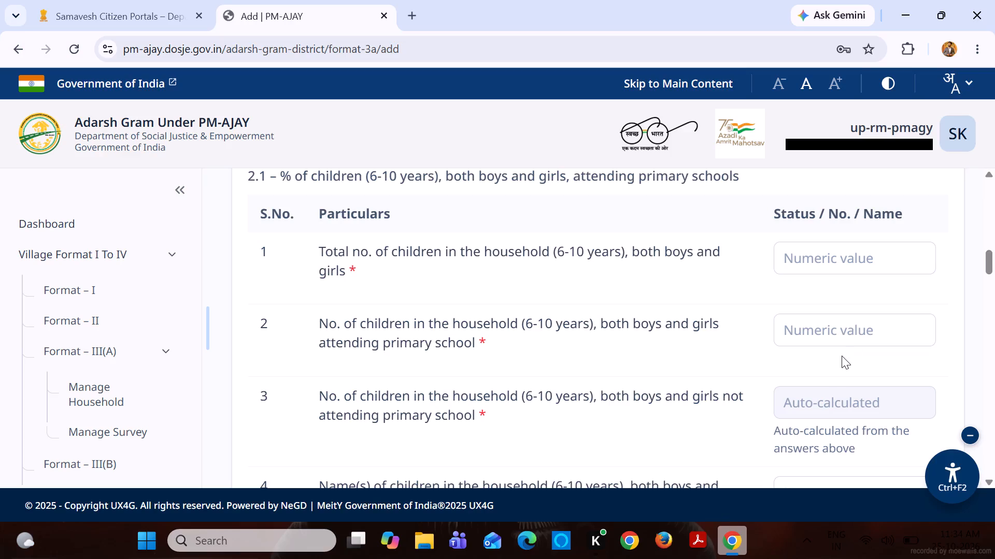
pyautogui.click(843, 259)
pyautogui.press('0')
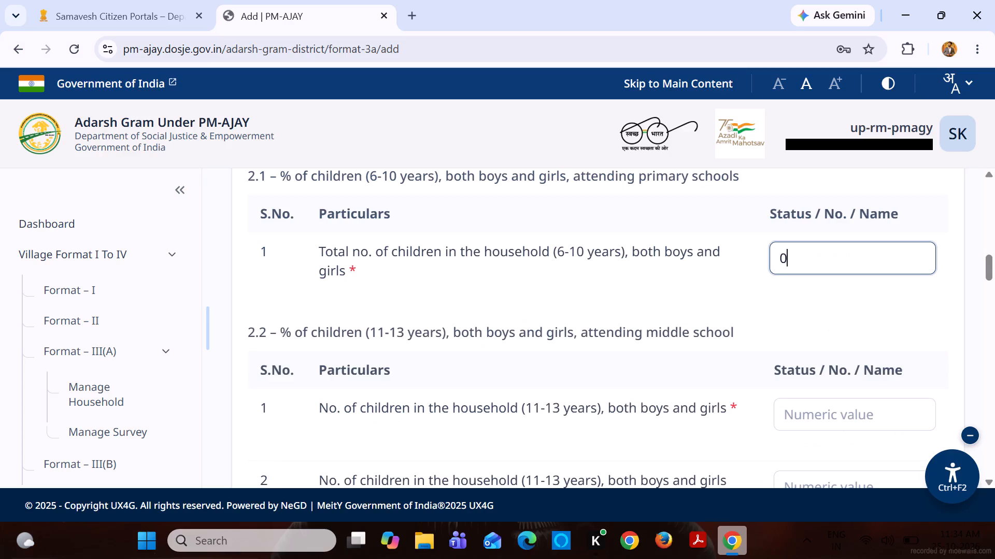
# In section 2.2, enter 1 child aged 11-13 years and 1 attending middle school.
pyautogui.scroll(-3, 843, 259)
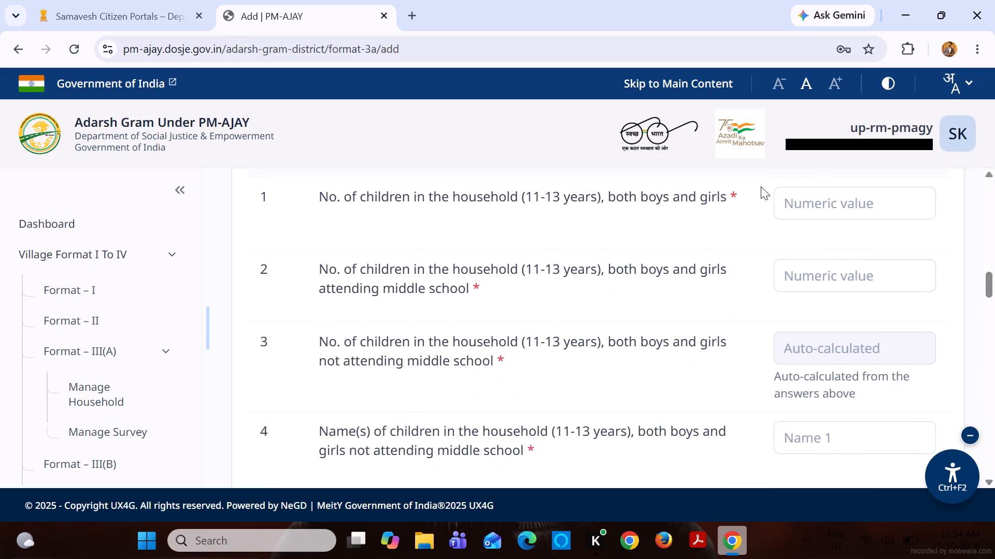
pyautogui.click(813, 195)
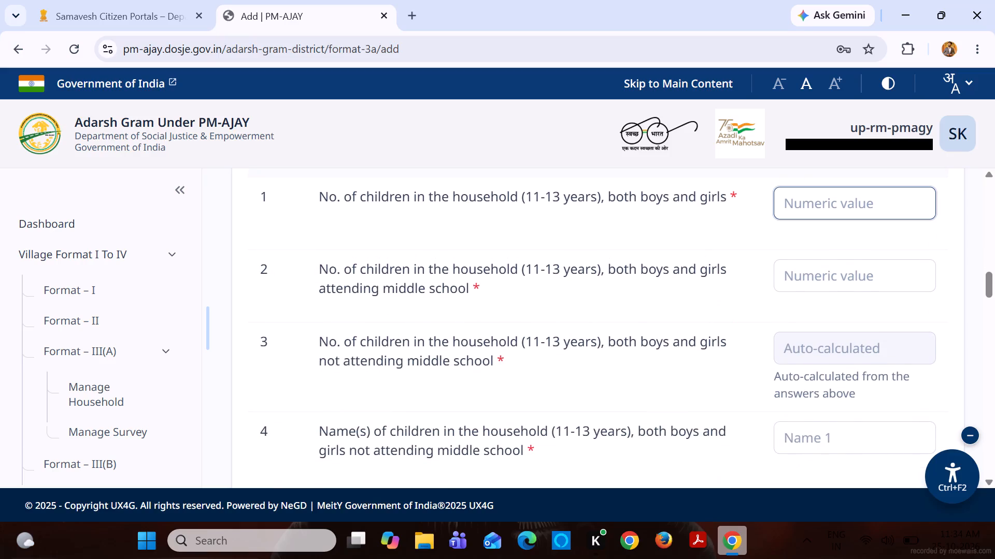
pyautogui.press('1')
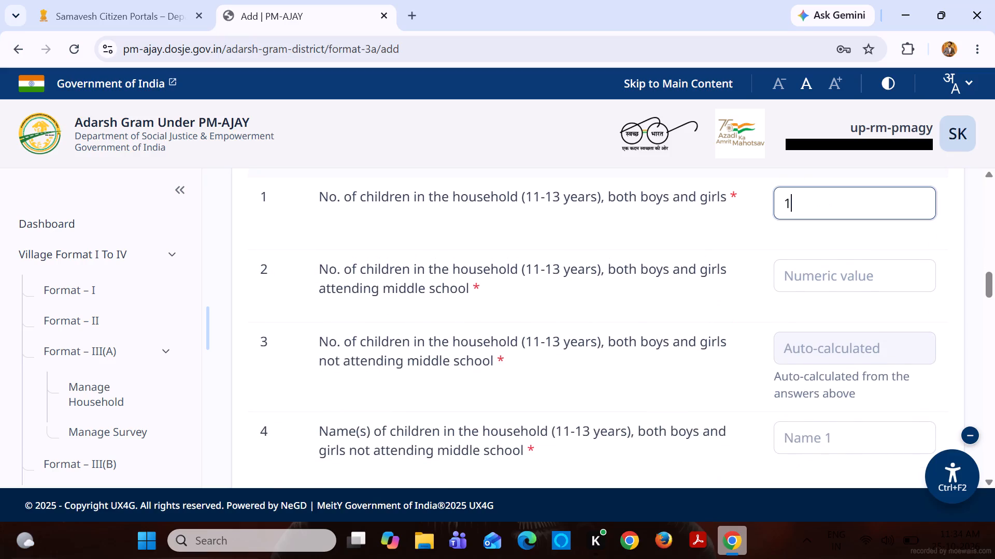
pyautogui.click(814, 264)
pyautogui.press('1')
# In section 2.3, enter 2 children aged 14-15 years and 2 attending secondary school.
pyautogui.scroll(-2, 814, 264)
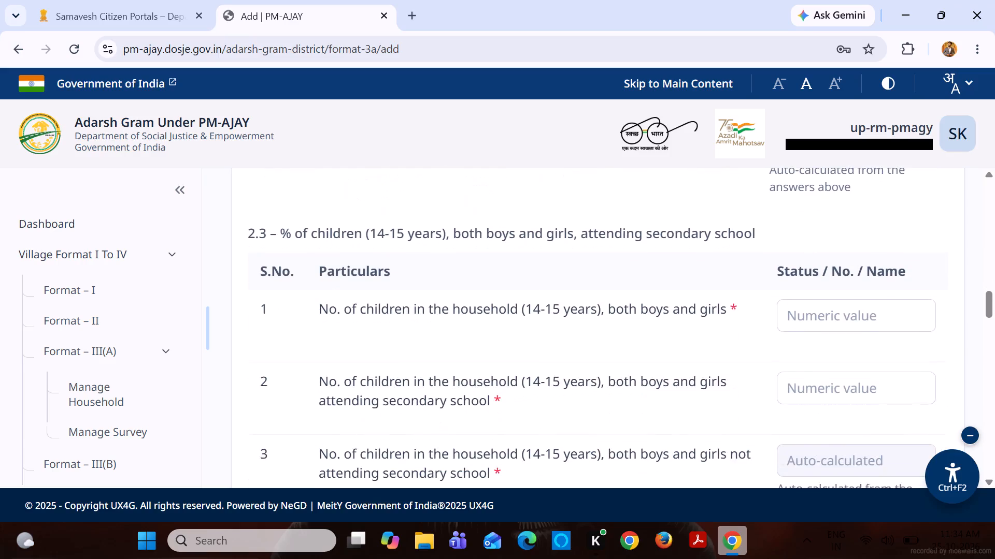
pyautogui.scroll(-1, 814, 264)
pyautogui.click(805, 318)
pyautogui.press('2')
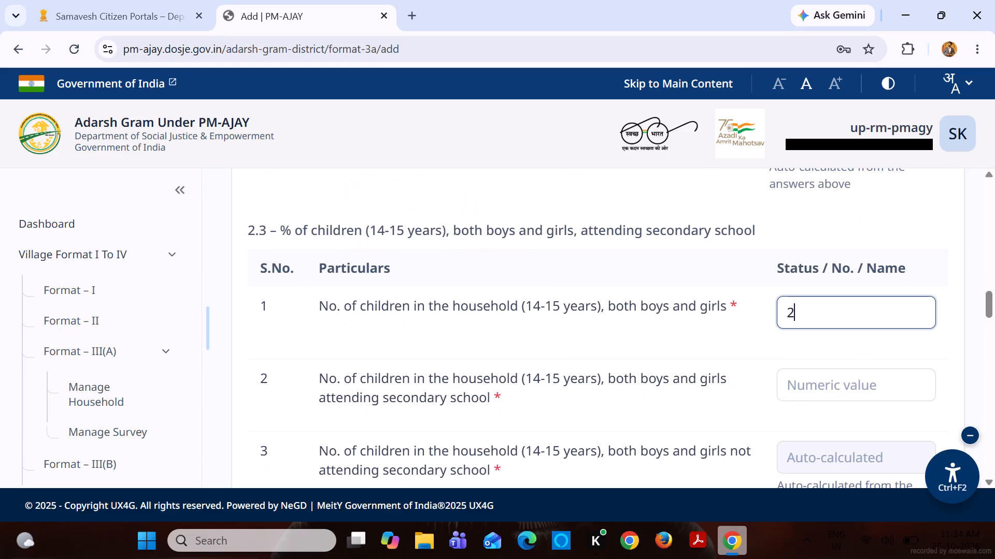
pyautogui.click(813, 379)
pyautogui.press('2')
# Enter 0 children aged 16-17 years in section 2.4 and 0 children aged 18-23 years in section 2.5.
pyautogui.scroll(-3, 813, 379)
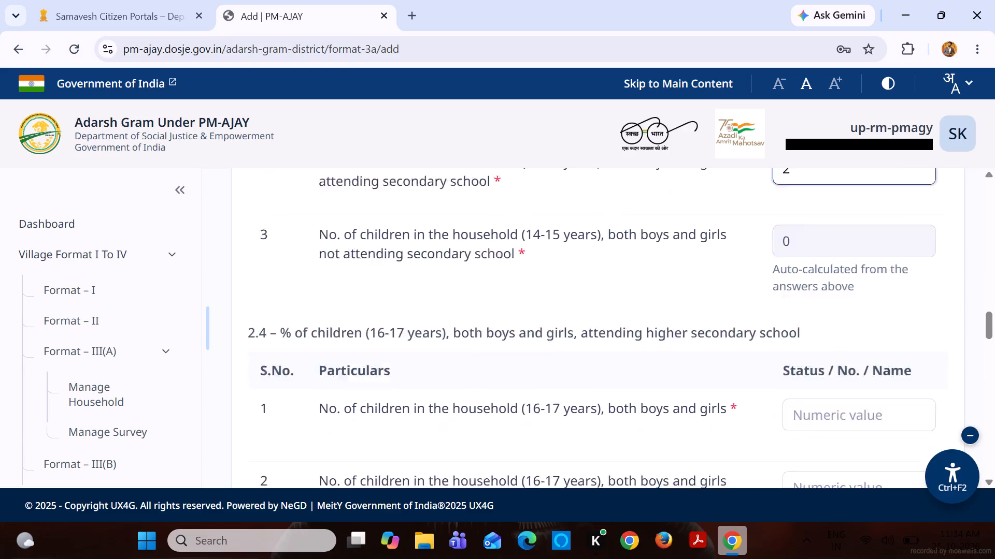
pyautogui.scroll(-3, 813, 379)
pyautogui.click(864, 259)
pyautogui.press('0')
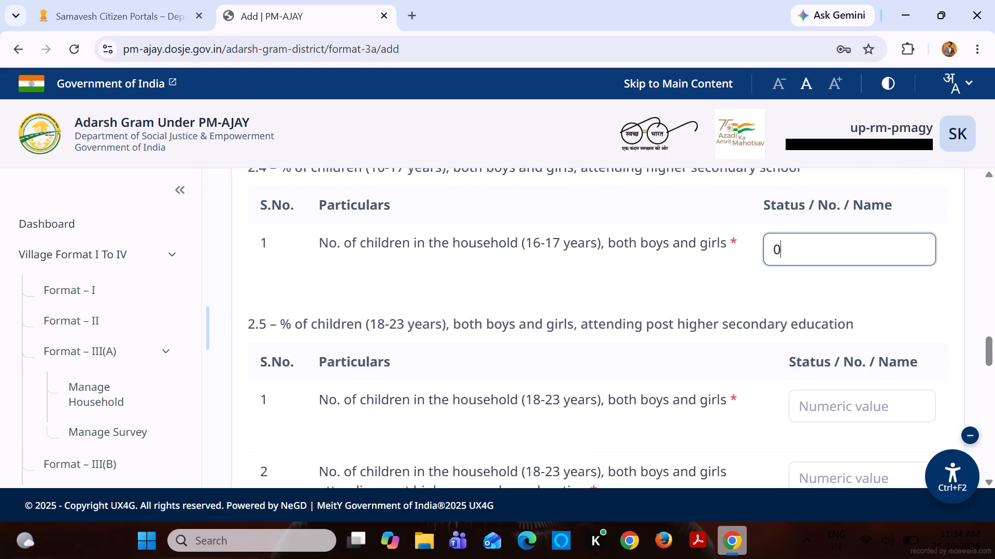
pyautogui.scroll(-2, 864, 259)
pyautogui.click(877, 233)
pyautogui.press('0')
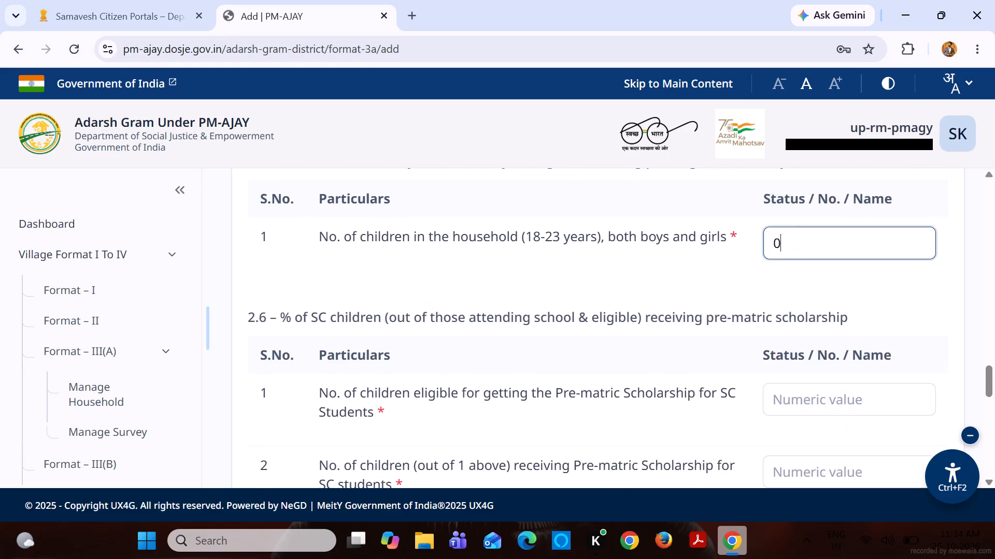
# Enter 0 children eligible for both the Pre-matric and Post-matric Scholarships, and submit the Education answers.
pyautogui.scroll(-2, 877, 233)
pyautogui.click(846, 258)
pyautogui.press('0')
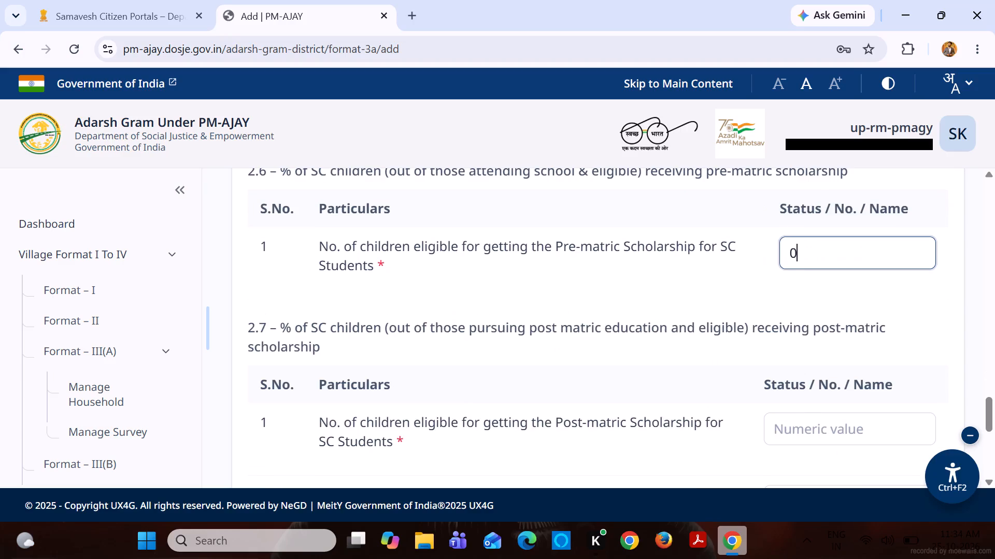
pyautogui.scroll(-2, 846, 258)
pyautogui.click(796, 276)
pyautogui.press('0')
pyautogui.scroll(-1, 796, 276)
pyautogui.click(893, 377)
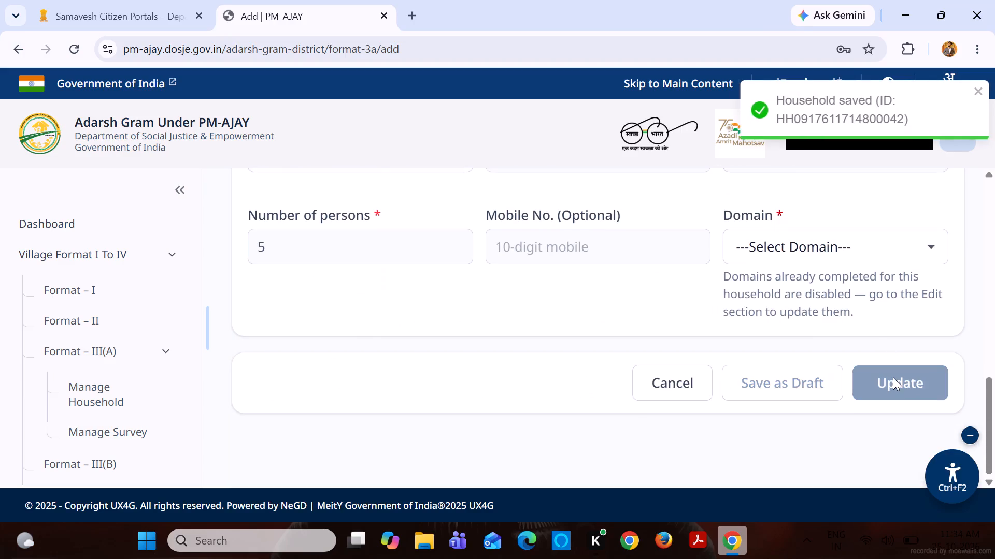
# Choose the domain 3 – Health and Nutrition and answer Yes to coverage under any Health Protection Scheme.
pyautogui.click(905, 255)
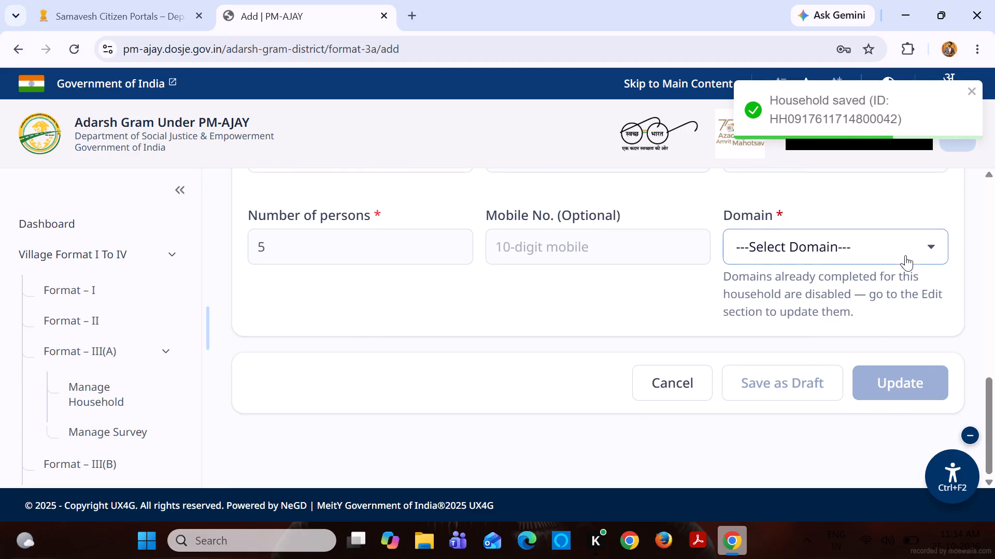
pyautogui.click(770, 434)
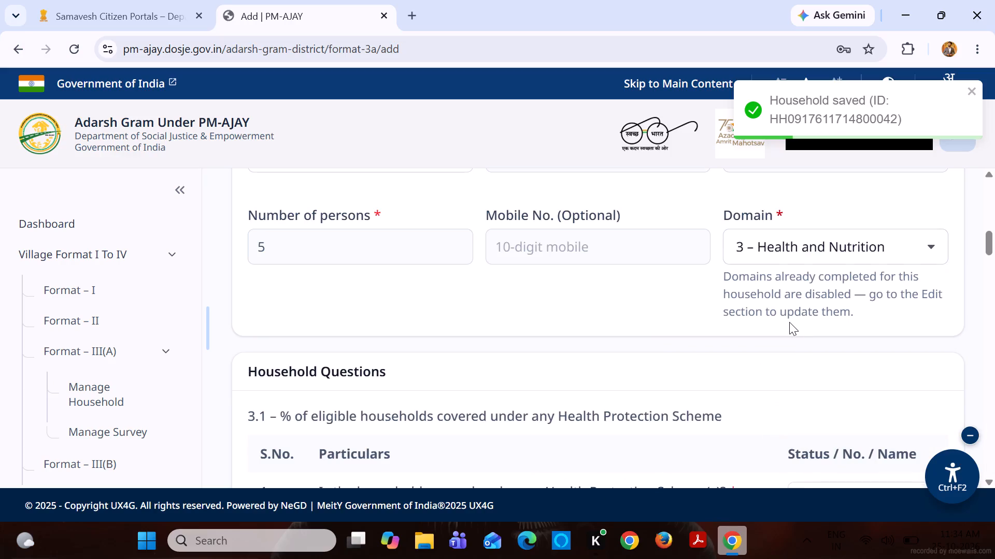
pyautogui.scroll(-3, 789, 322)
pyautogui.moveTo(845, 280); pyautogui.dragTo(827, 324)
pyautogui.click(827, 324)
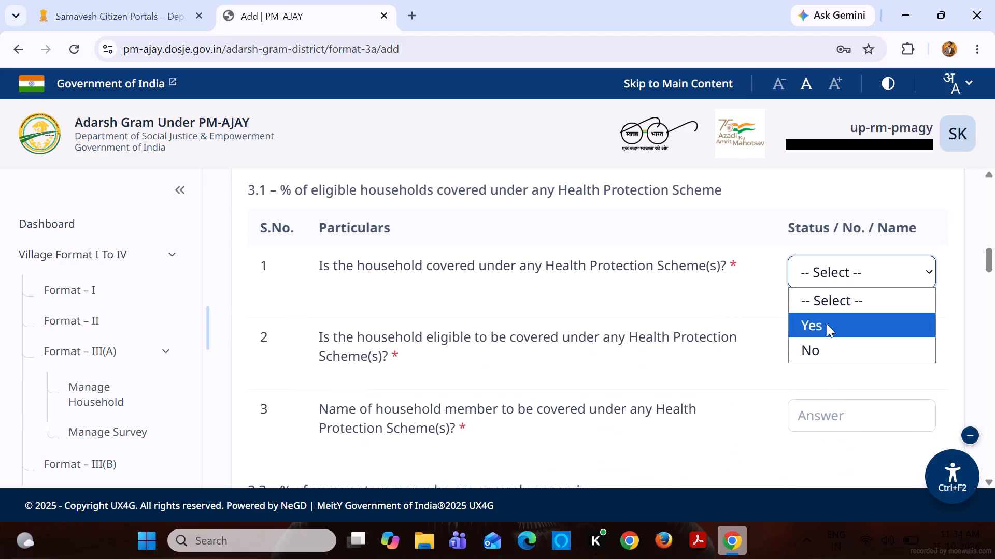
# Enter 0 for pregnant women in the household, and 0 for deliveries and children born during the last one year.
pyautogui.scroll(-3, 827, 324)
pyautogui.click(848, 221)
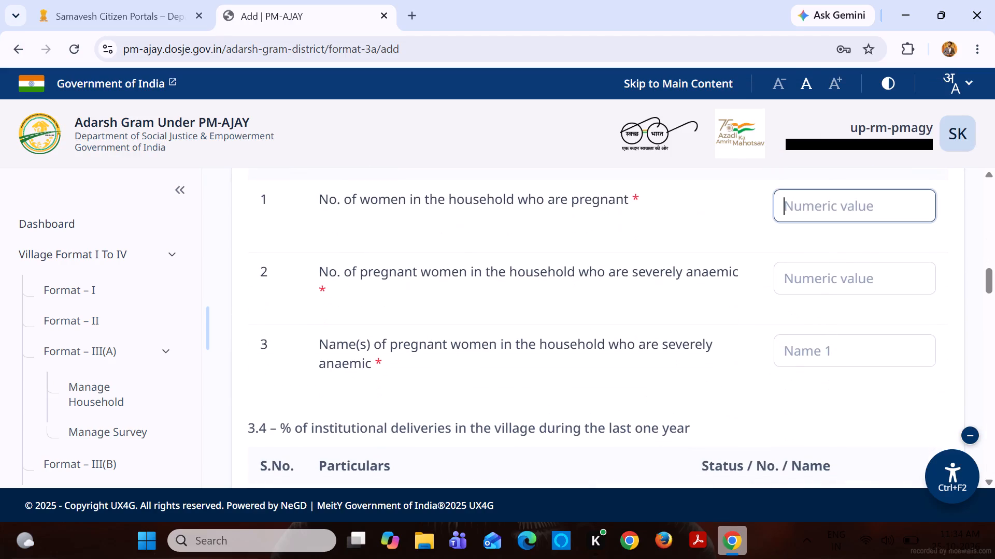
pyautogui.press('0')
pyautogui.scroll(-1, 848, 221)
pyautogui.click(748, 275)
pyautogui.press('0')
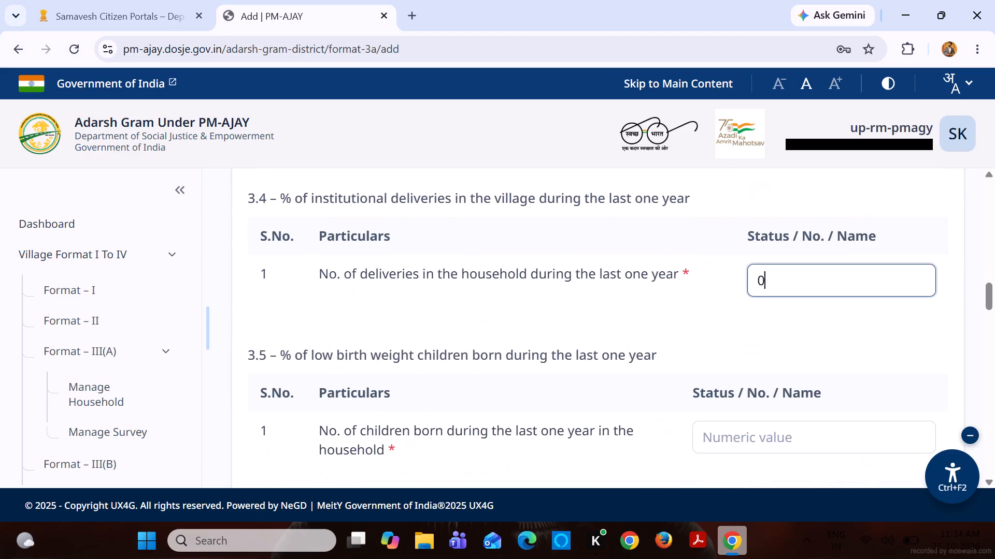
pyautogui.scroll(-2, 748, 275)
pyautogui.click(757, 260)
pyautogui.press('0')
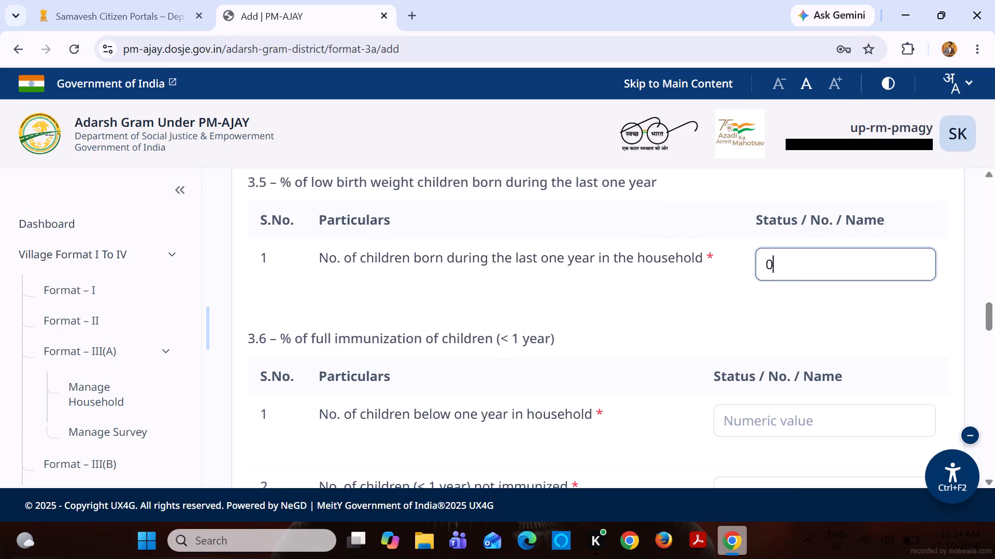
# Enter 0 children below one year in section 3.6 and 0 children aged 0-5 years in section 3.7.
pyautogui.scroll(-2, 757, 260)
pyautogui.click(751, 299)
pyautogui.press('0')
pyautogui.scroll(-1, 751, 299)
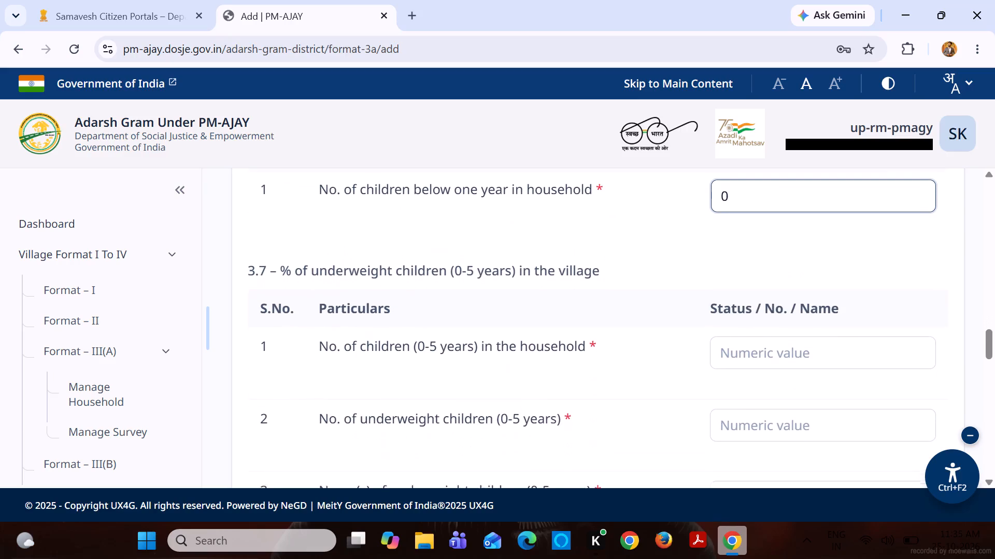
pyautogui.click(756, 361)
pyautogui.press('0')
# Enter 0 women pregnant during the last one year in section 3.8 and 0 children under 1 year in section 3.9.
pyautogui.scroll(-1, 756, 361)
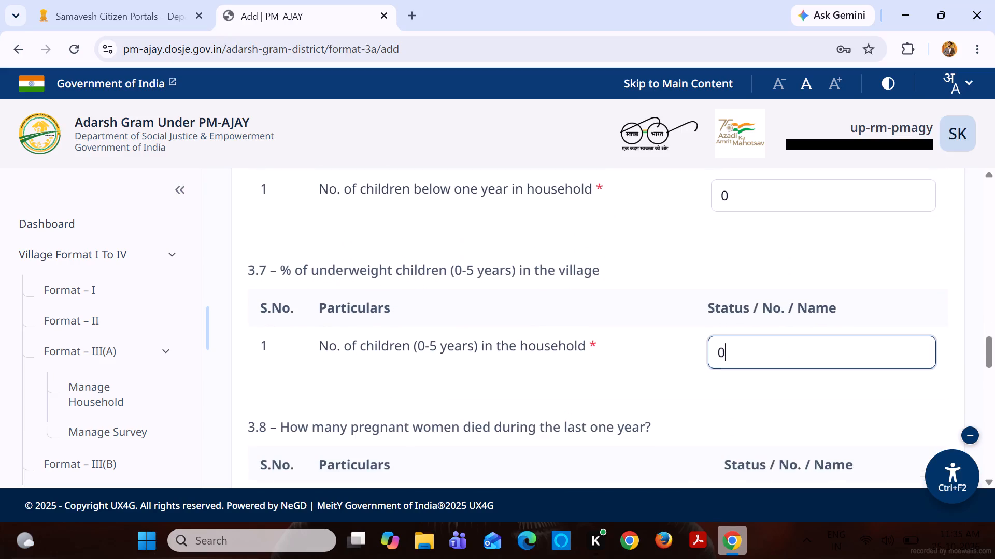
pyautogui.scroll(-2, 756, 361)
pyautogui.click(809, 311)
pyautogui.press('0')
pyautogui.scroll(-2, 809, 311)
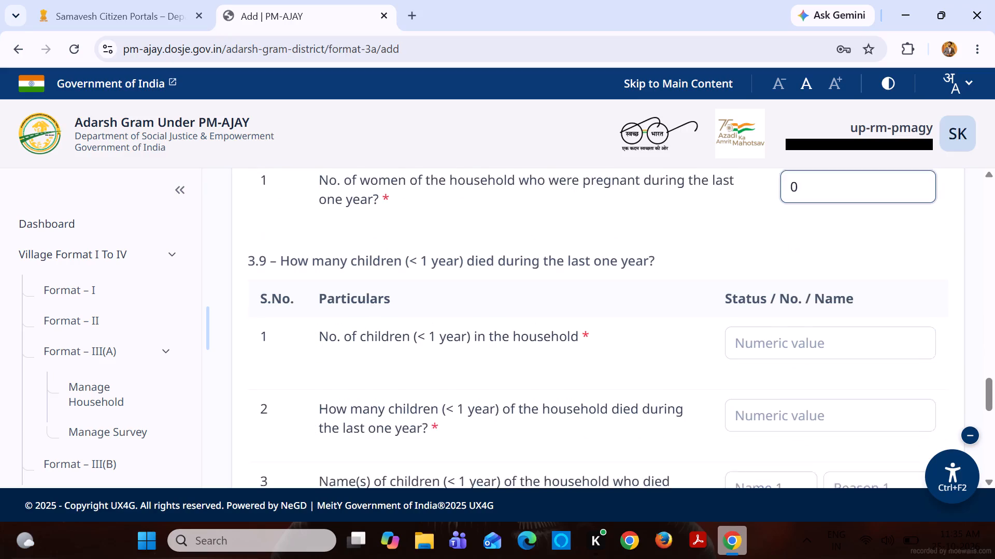
pyautogui.click(819, 334)
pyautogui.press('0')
# Enter 0 household members suffering from communicable diseases in section 3.10, and submit the Health and Nutrition answers.
pyautogui.scroll(-2, 819, 334)
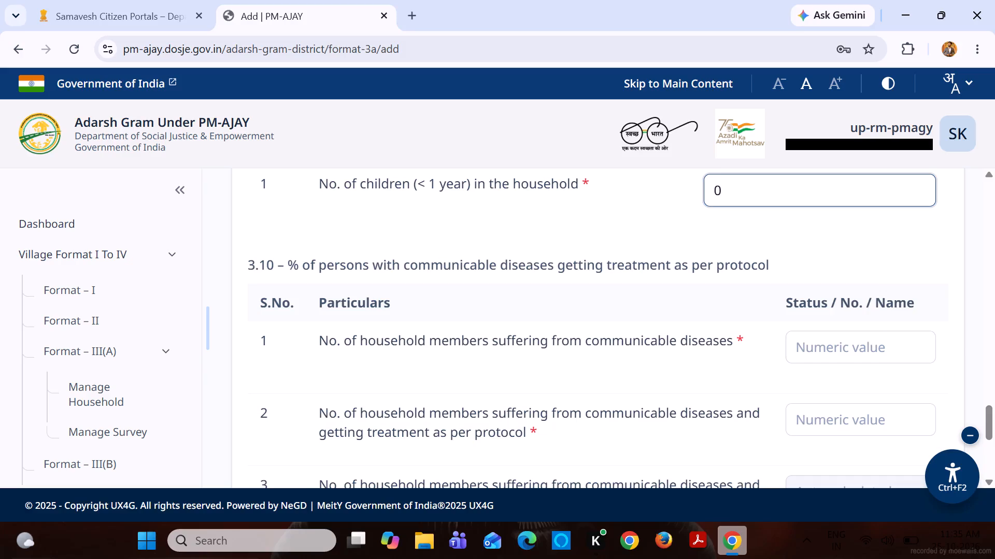
pyautogui.click(844, 350)
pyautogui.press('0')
pyautogui.scroll(-1, 844, 350)
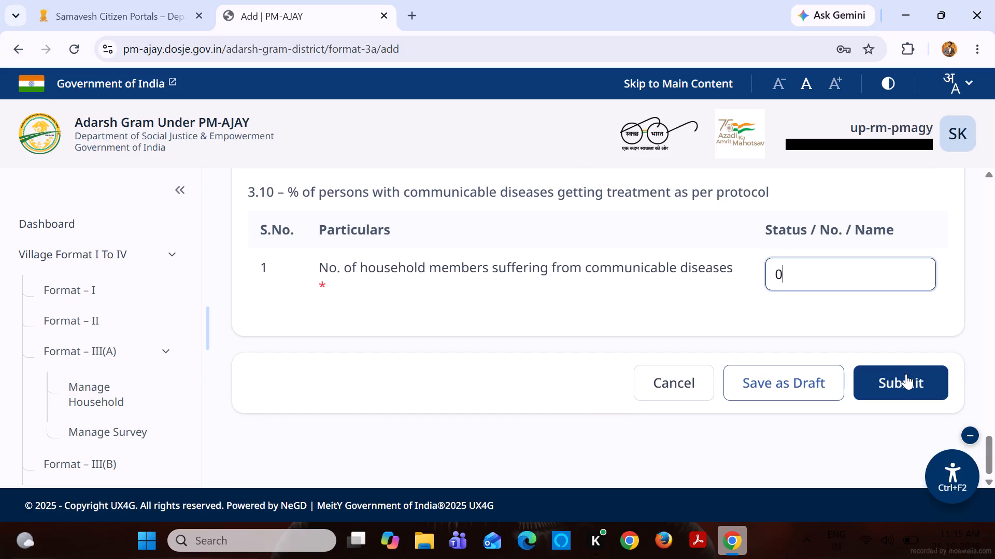
pyautogui.click(906, 374)
# Choose the domain 4 – Social Security and enter 0 women eligible for Widow Pension.
pyautogui.click(874, 242)
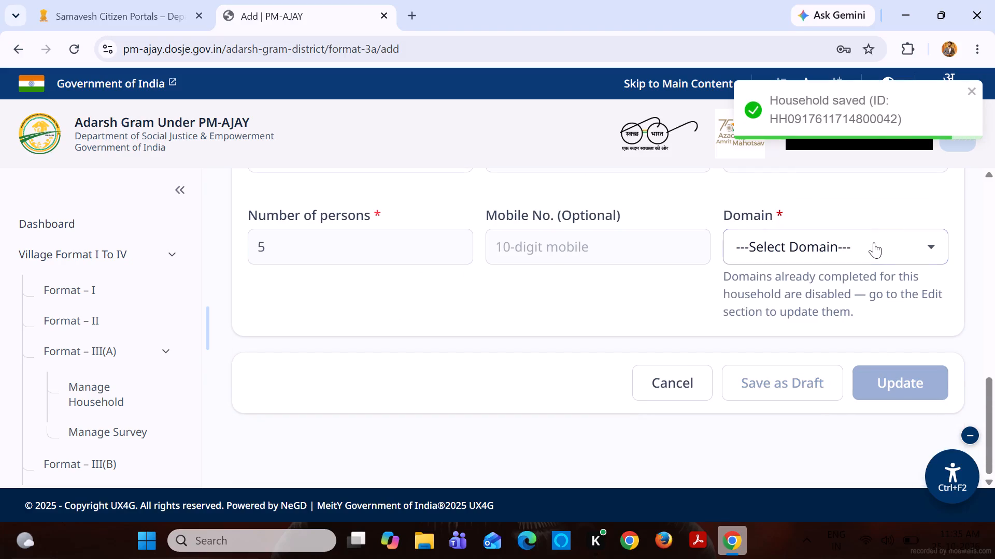
pyautogui.click(761, 462)
pyautogui.scroll(-1, 773, 357)
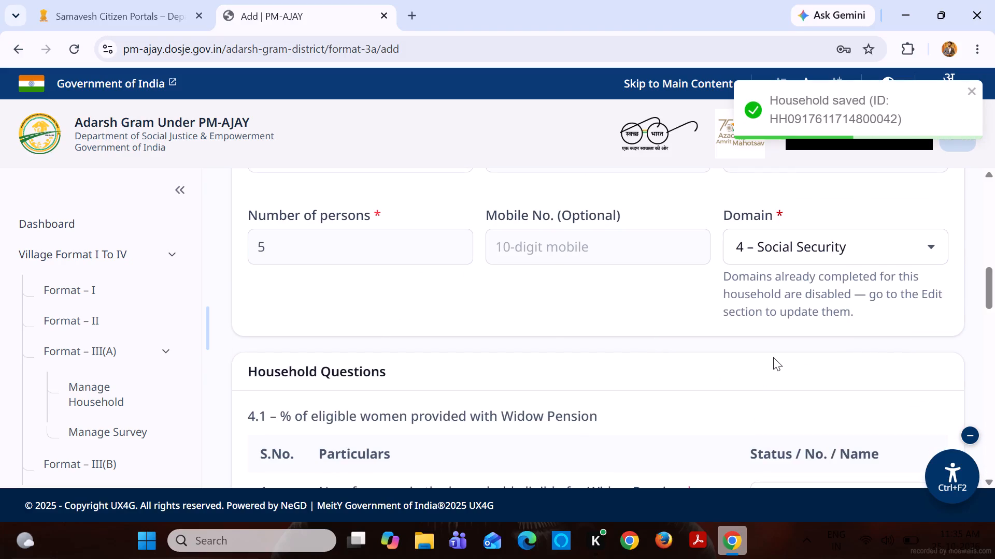
pyautogui.scroll(-2, 773, 357)
pyautogui.click(809, 312)
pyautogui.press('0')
# Enter 0 persons eligible for Old Age Pension and 0 for Disability Pension, and submit the Social Security answers.
pyautogui.scroll(-1, 809, 312)
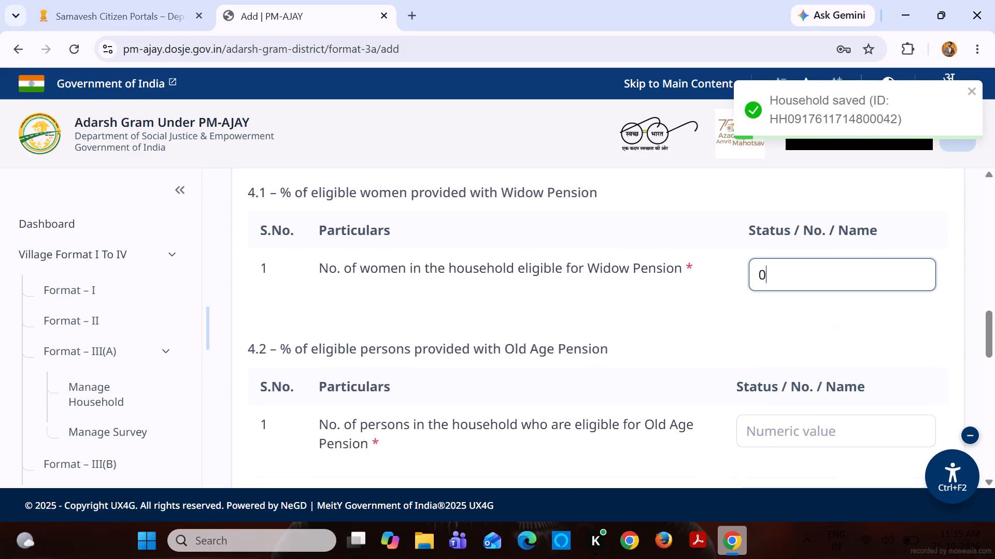
pyautogui.scroll(-1, 809, 312)
pyautogui.click(825, 295)
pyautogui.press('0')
pyautogui.scroll(-2, 825, 295)
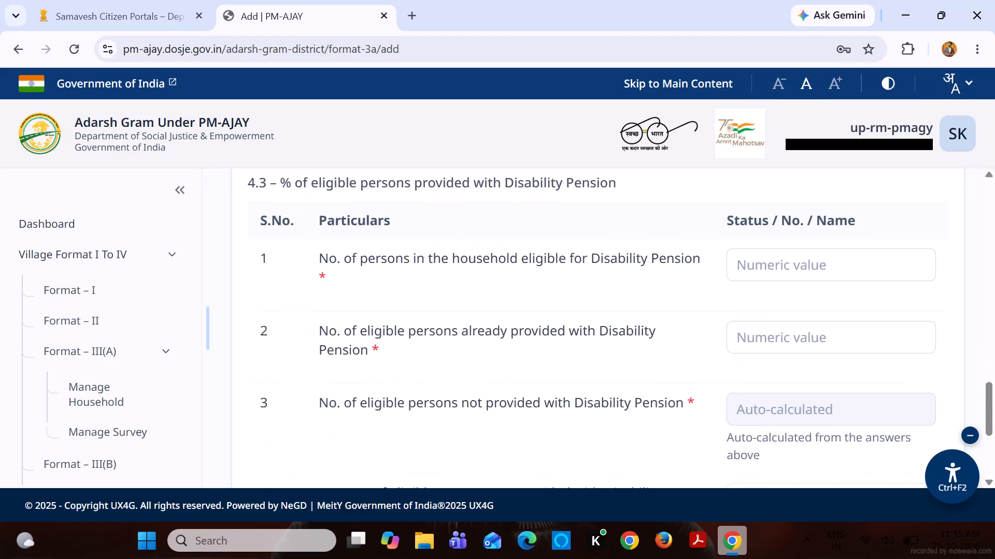
pyautogui.click(837, 272)
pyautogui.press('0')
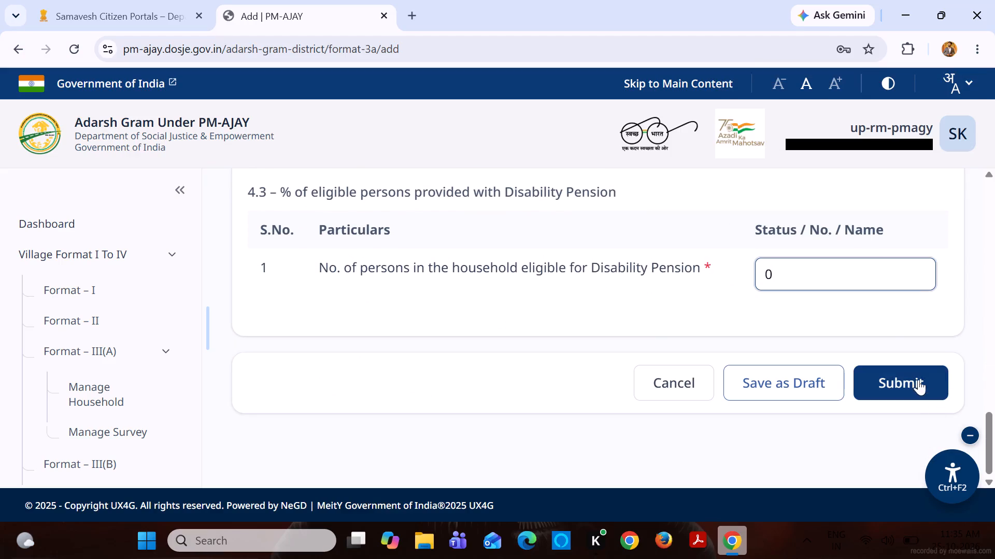
pyautogui.click(915, 375)
# Choose the domain 5 – Rural Roads and Housing, answer No to living in a Kachcha/unsafe house, and submit the answers.
pyautogui.click(915, 247)
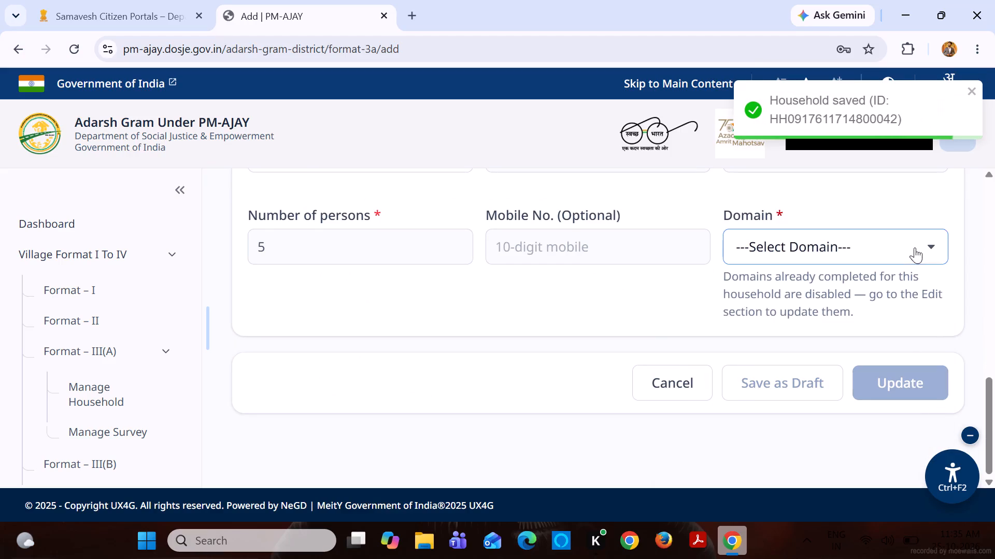
pyautogui.scroll(-2, 823, 428)
pyautogui.click(786, 364)
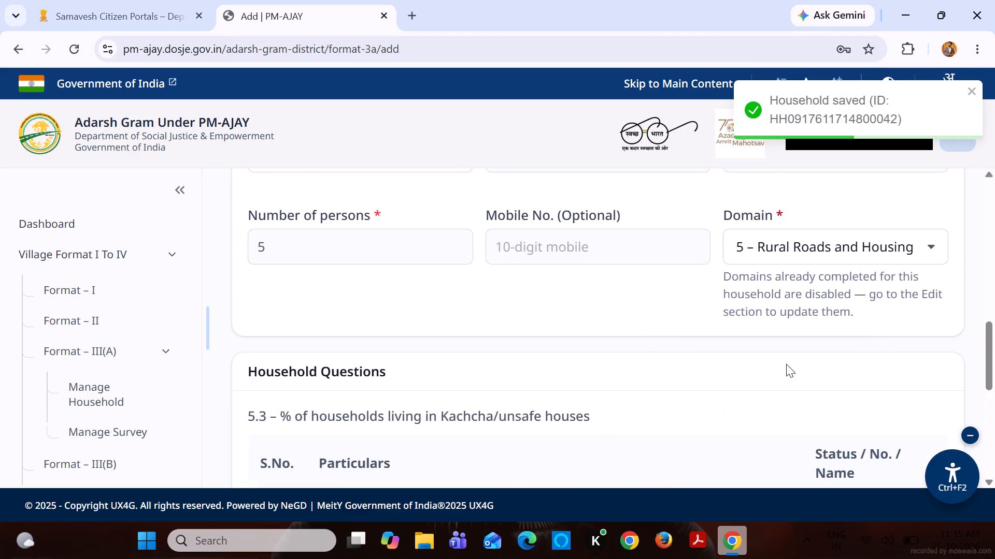
pyautogui.scroll(-2, 814, 397)
pyautogui.click(884, 317)
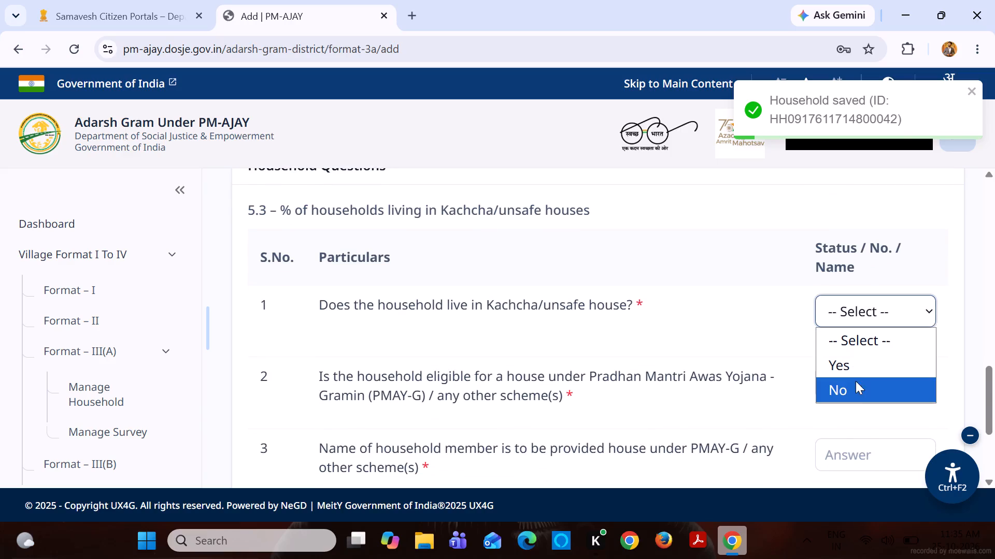
pyautogui.click(855, 390)
pyautogui.click(883, 391)
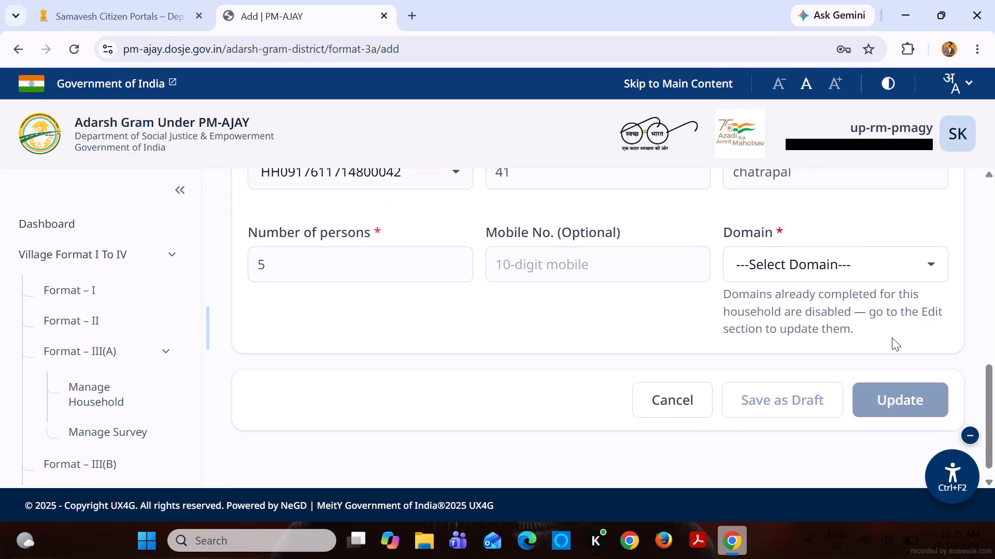
# Choose the domain 6 – Electricity and Clean Fuel and answer Yes to the house having an electricity connection in section 6.2.
pyautogui.click(896, 258)
pyautogui.scroll(-2, 846, 332)
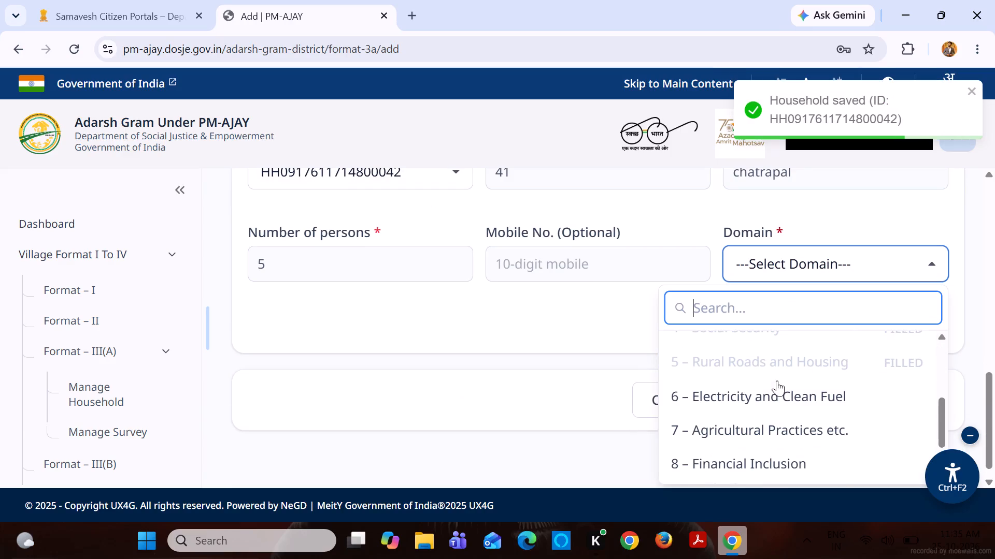
pyautogui.click(773, 395)
pyautogui.scroll(-4, 773, 395)
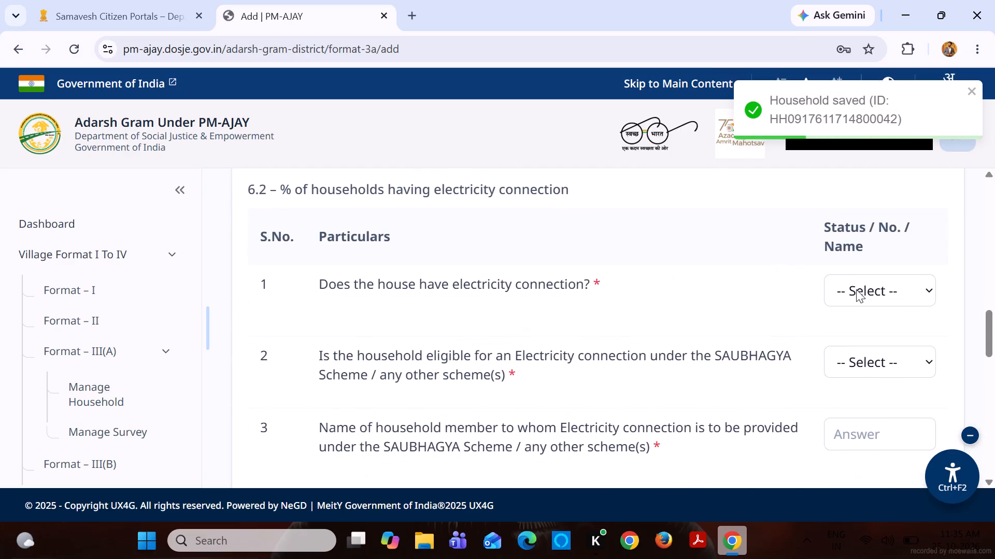
pyautogui.moveTo(880, 293); pyautogui.dragTo(867, 336)
pyautogui.click(867, 336)
# In section 6.3, answer Yes to having an electricity connection and Yes to using at least one LED bulb.
pyautogui.scroll(-2, 867, 336)
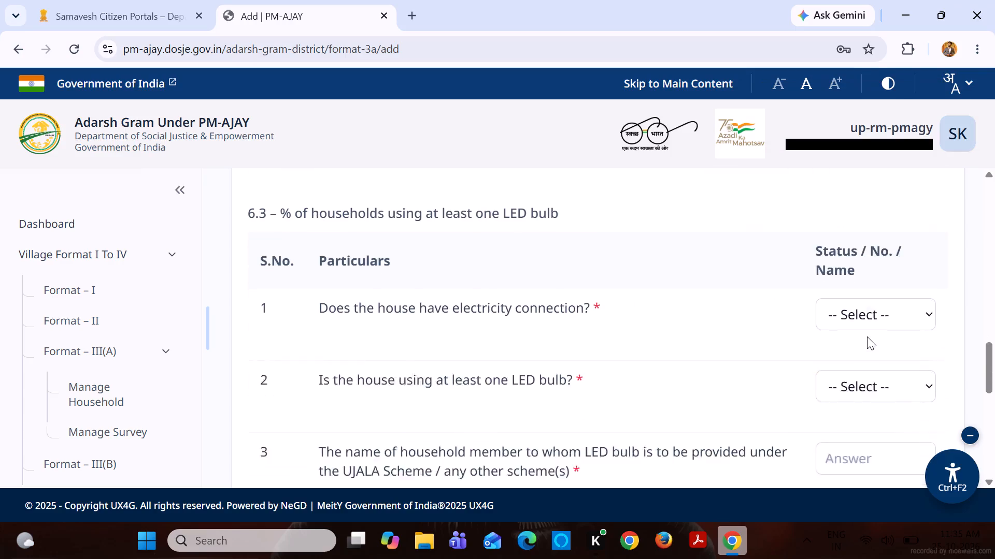
pyautogui.scroll(-1, 867, 336)
pyautogui.moveTo(908, 250); pyautogui.dragTo(865, 297)
pyautogui.click(865, 297)
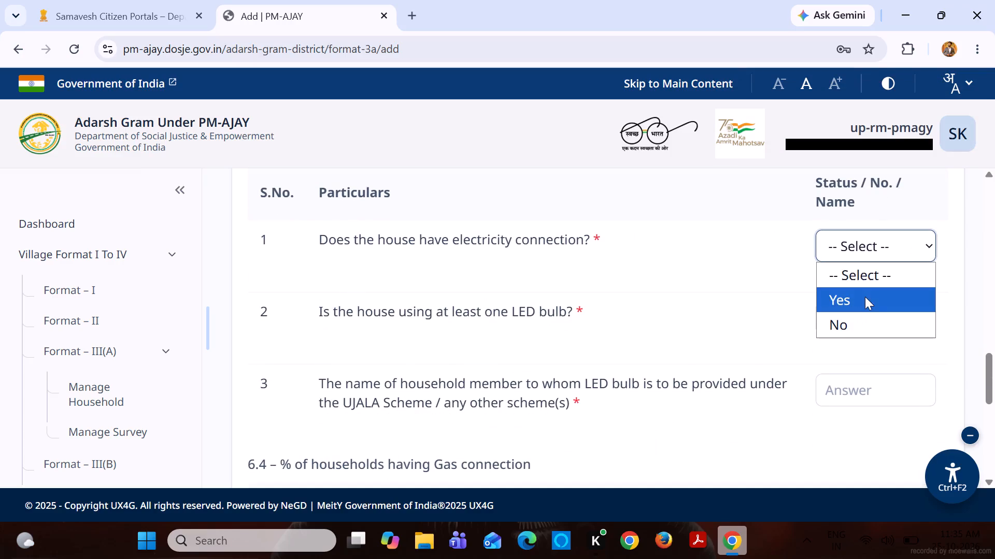
pyautogui.moveTo(895, 312); pyautogui.dragTo(857, 363)
pyautogui.click(857, 363)
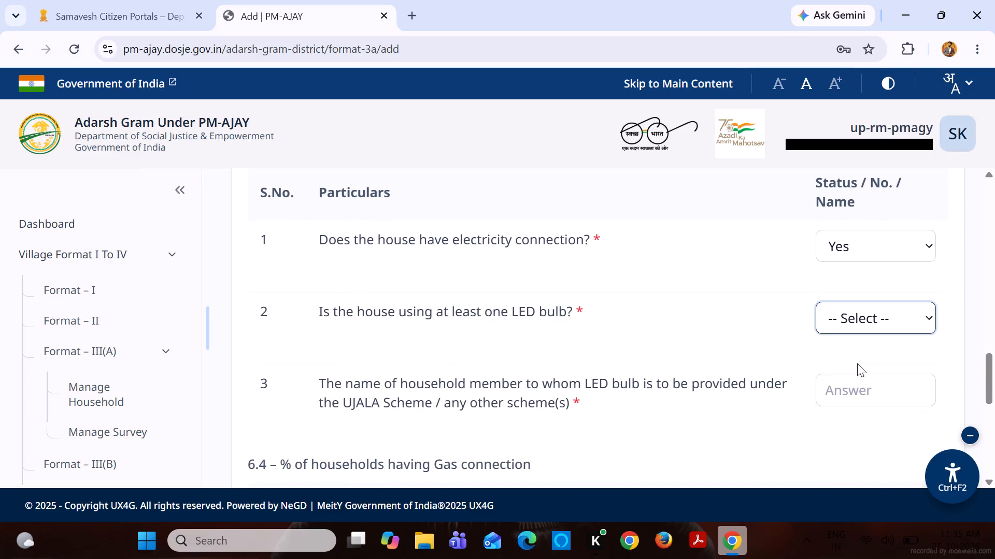
# Answer Yes to the house using clean fuel in section 6.4, and submit the Electricity and Clean Fuel answers.
pyautogui.scroll(-3, 857, 363)
pyautogui.click(896, 295)
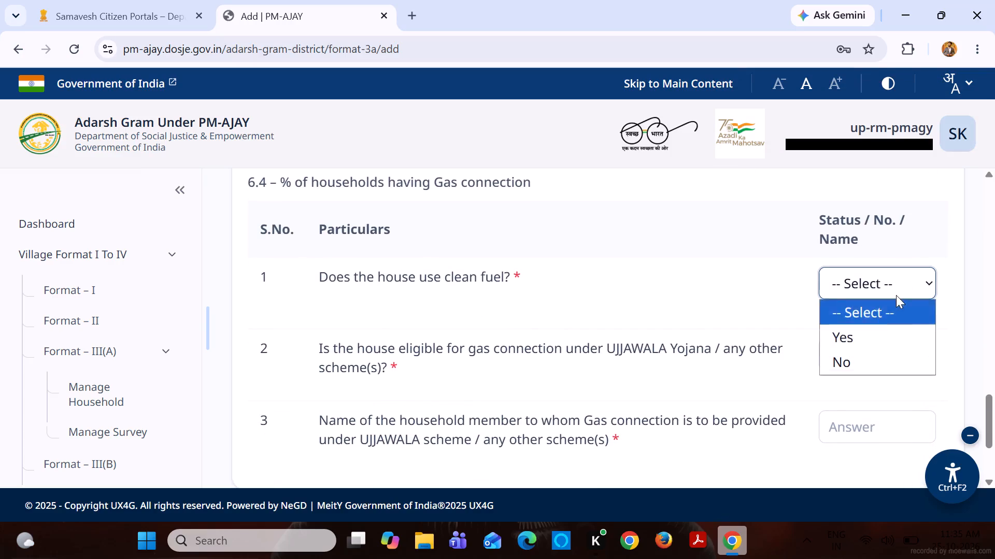
pyautogui.click(863, 338)
pyautogui.scroll(-2, 863, 338)
pyautogui.click(892, 381)
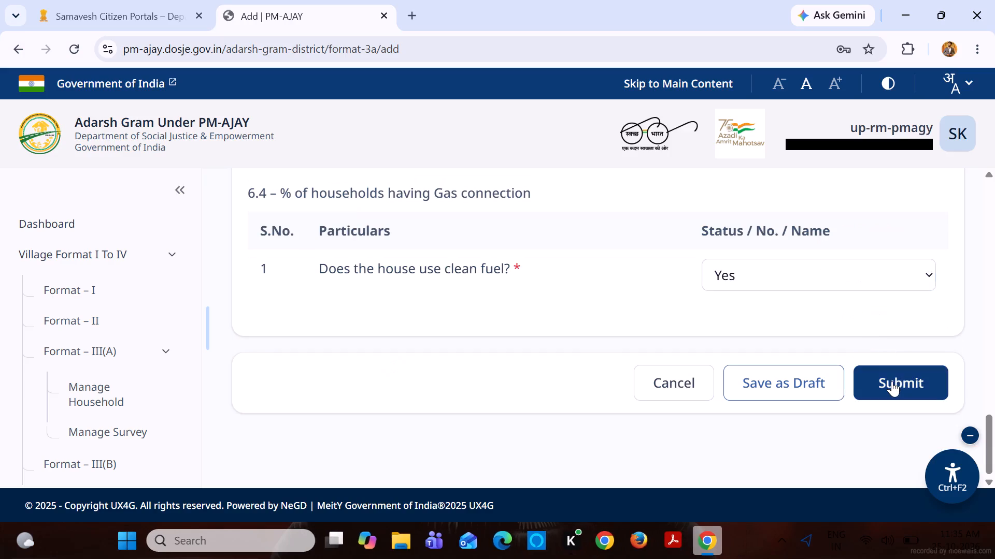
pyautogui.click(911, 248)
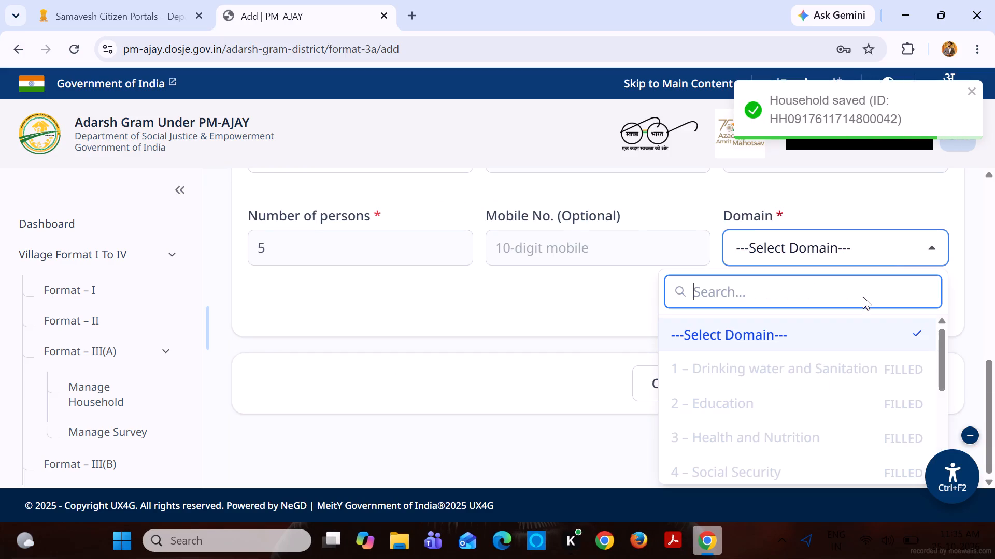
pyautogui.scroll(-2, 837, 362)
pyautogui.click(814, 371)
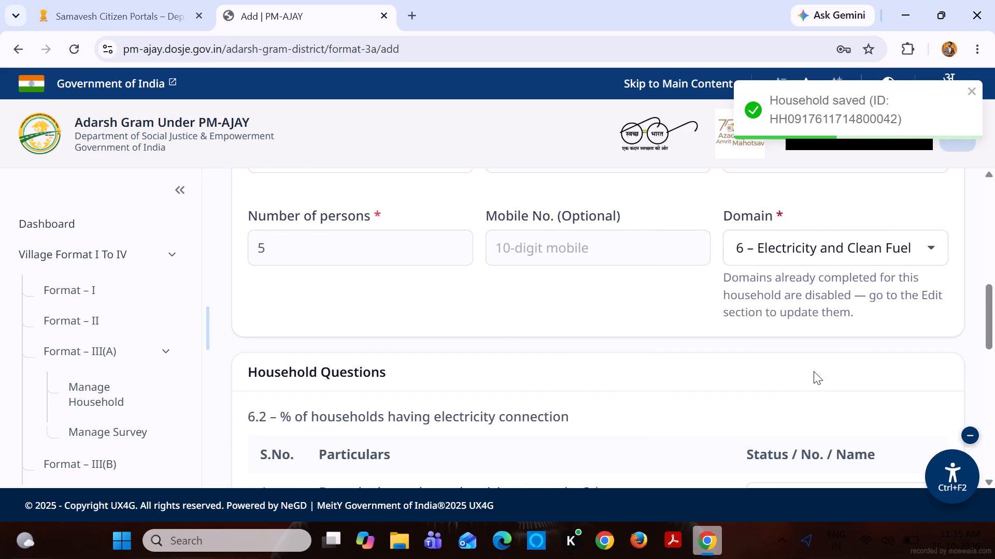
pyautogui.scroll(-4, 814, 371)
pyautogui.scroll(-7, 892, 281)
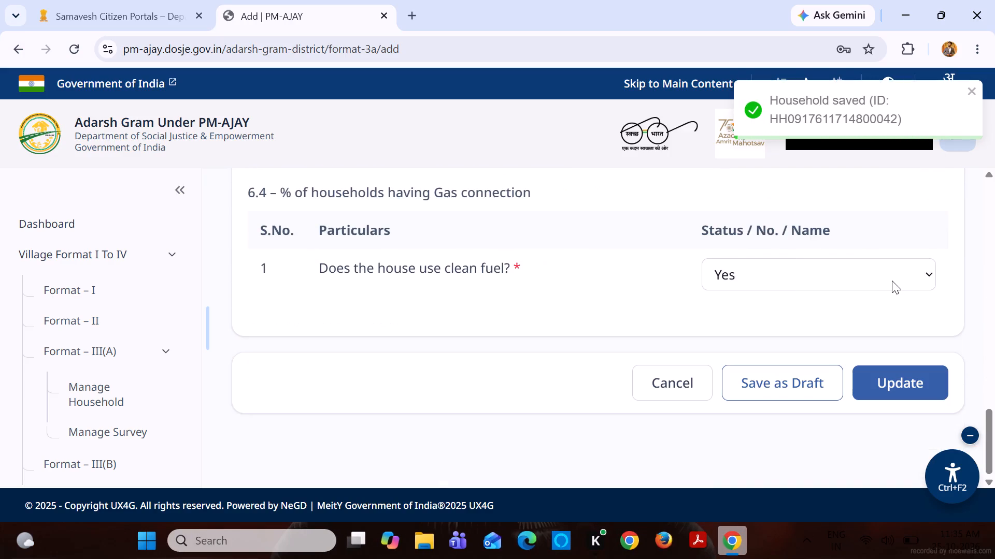
# Retry loading the status of the Monitorable Indicators.
pyautogui.scroll(8, 890, 284)
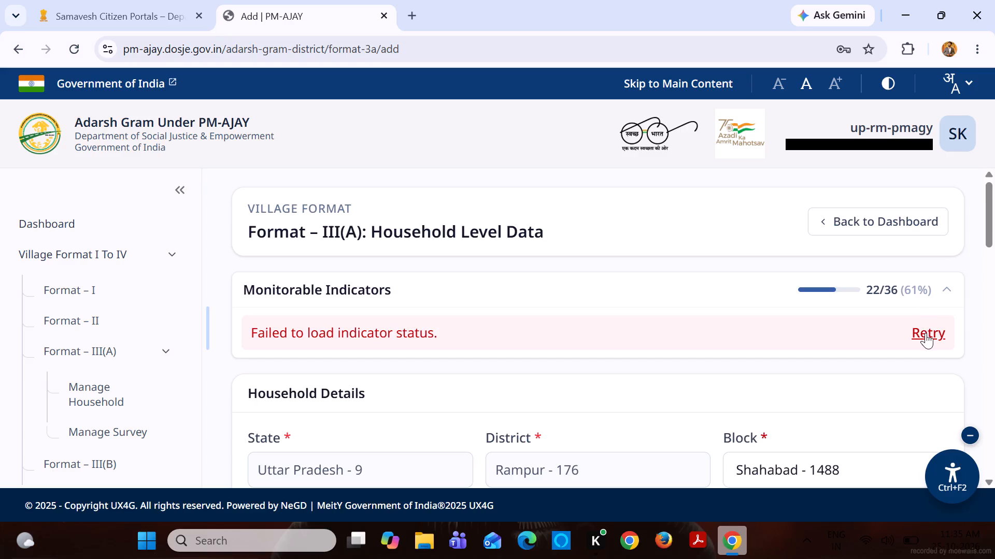
pyautogui.click(926, 333)
# Choose the domain 7 – Agricultural Practices etc., answer No to the household being involved in farming, and submit the answers.
pyautogui.scroll(-4, 882, 354)
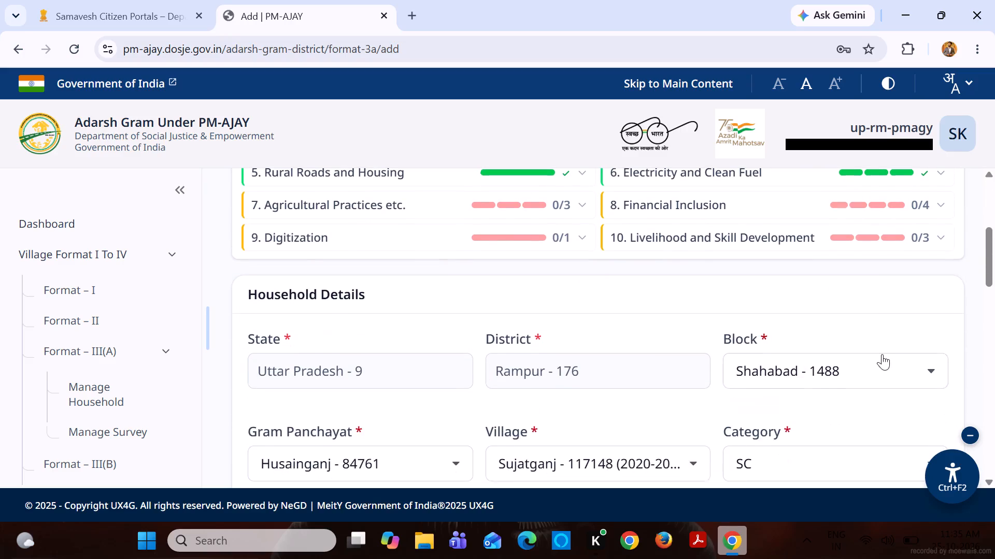
pyautogui.scroll(-8, 884, 378)
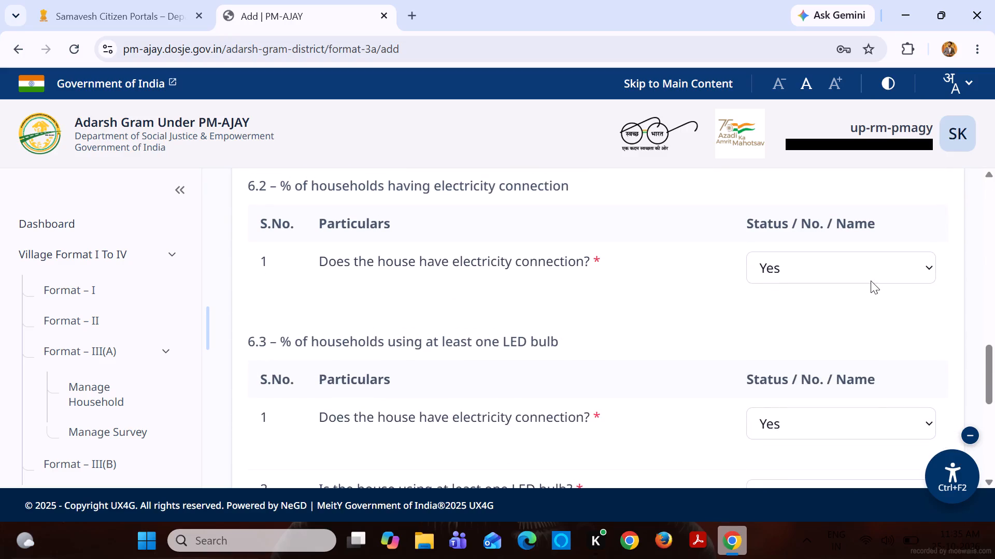
pyautogui.scroll(3, 871, 281)
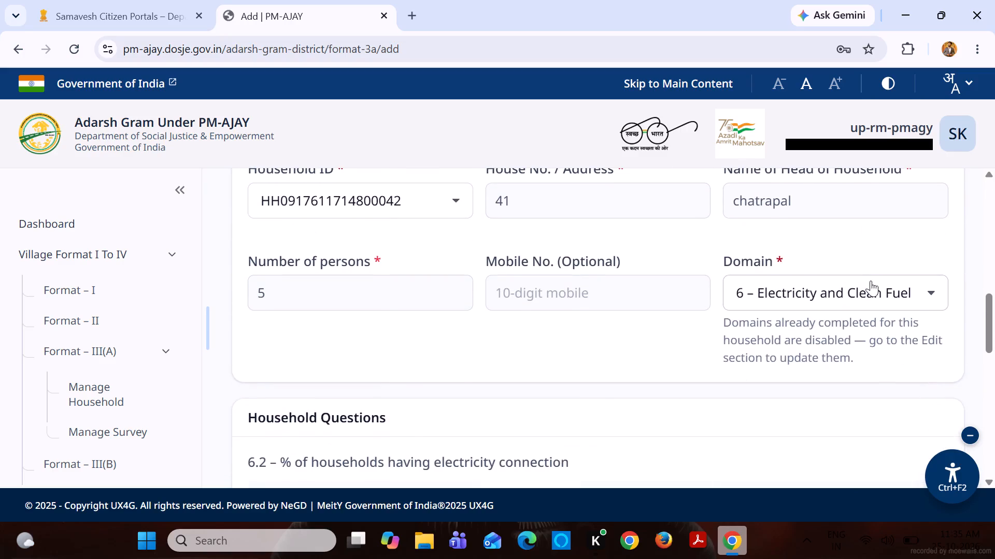
pyautogui.click(921, 290)
pyautogui.scroll(-1, 834, 243)
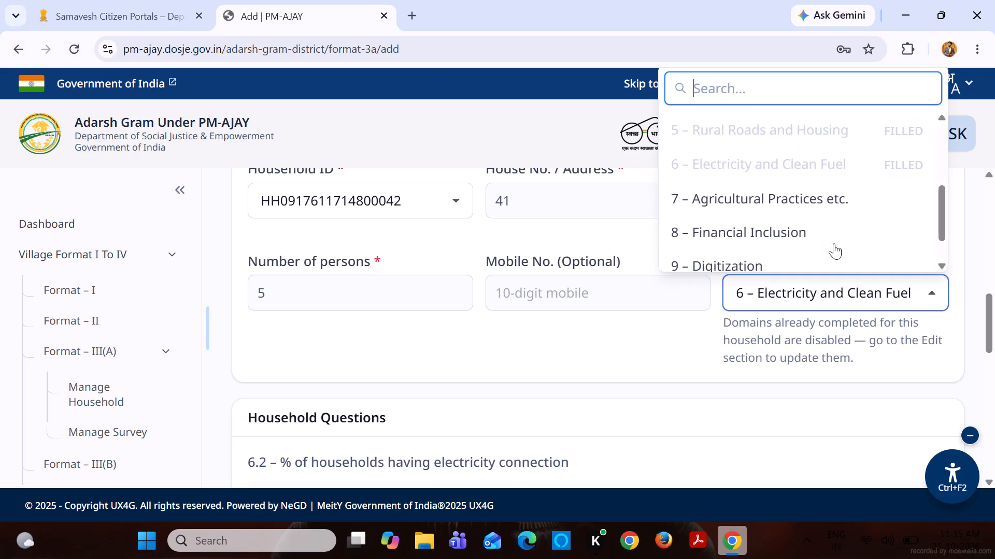
pyautogui.click(803, 197)
pyautogui.scroll(-3, 851, 295)
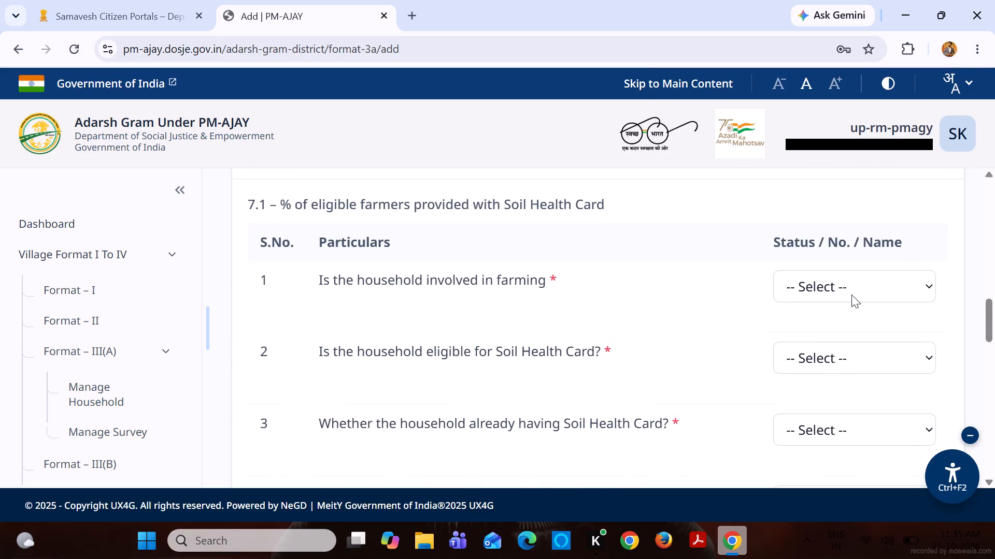
pyautogui.click(875, 283)
pyautogui.click(820, 359)
pyautogui.scroll(-4, 820, 359)
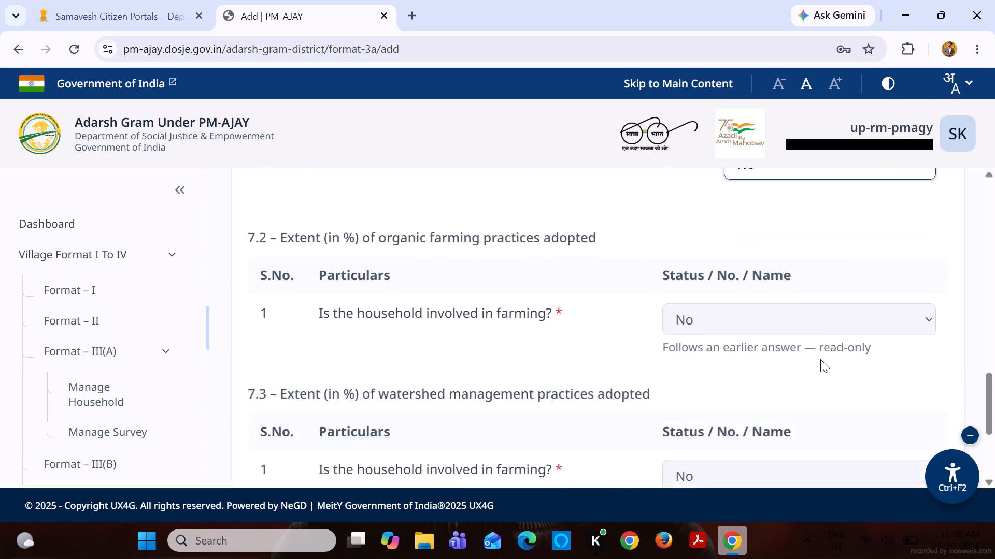
pyautogui.scroll(-2, 820, 359)
pyautogui.click(886, 374)
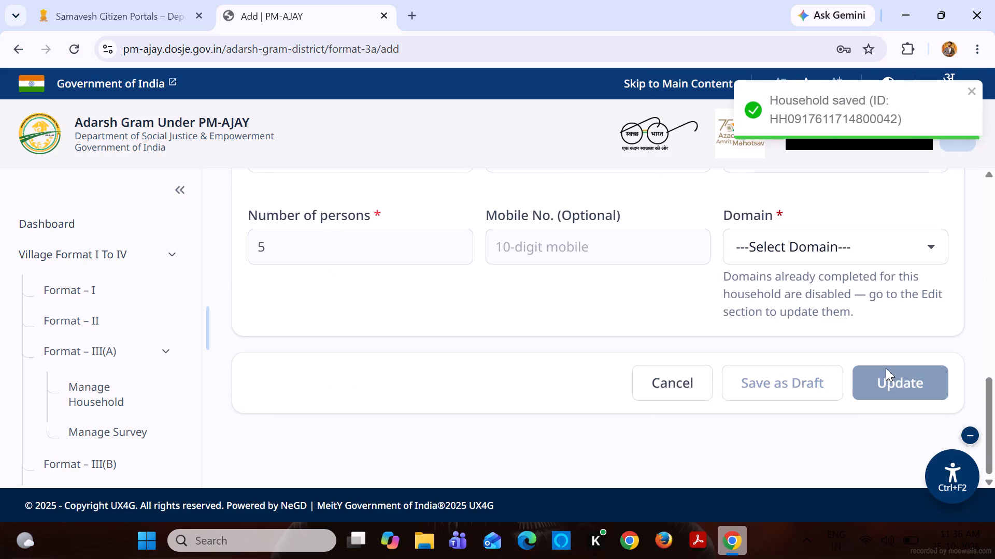
# Choose the domain 8 – Financial Inclusion and enter 0 persons over 5 years in 8.1 and 0 members eligible for a Banks/Post Office account in 8.2.
pyautogui.click(907, 229)
pyautogui.scroll(-5, 819, 430)
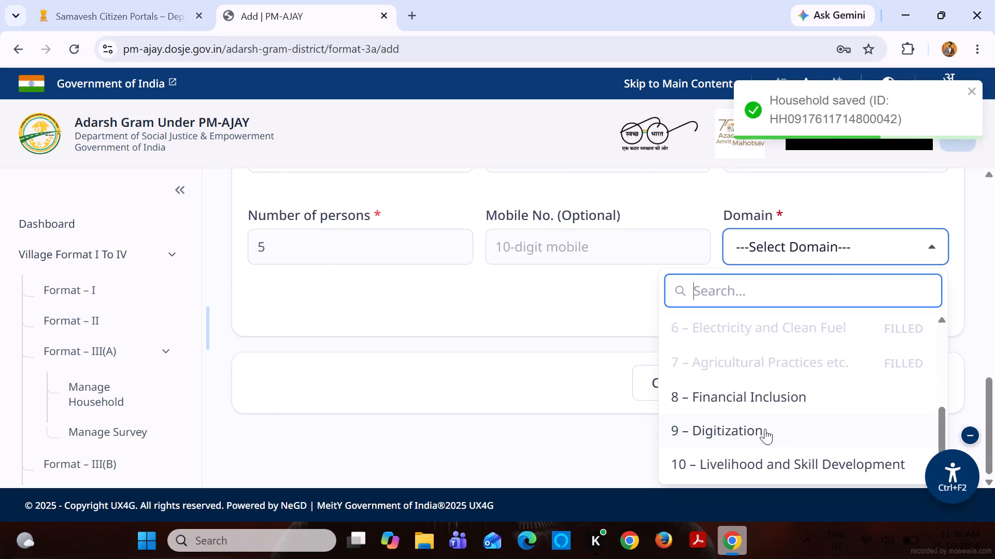
pyautogui.click(770, 396)
pyautogui.scroll(-3, 821, 388)
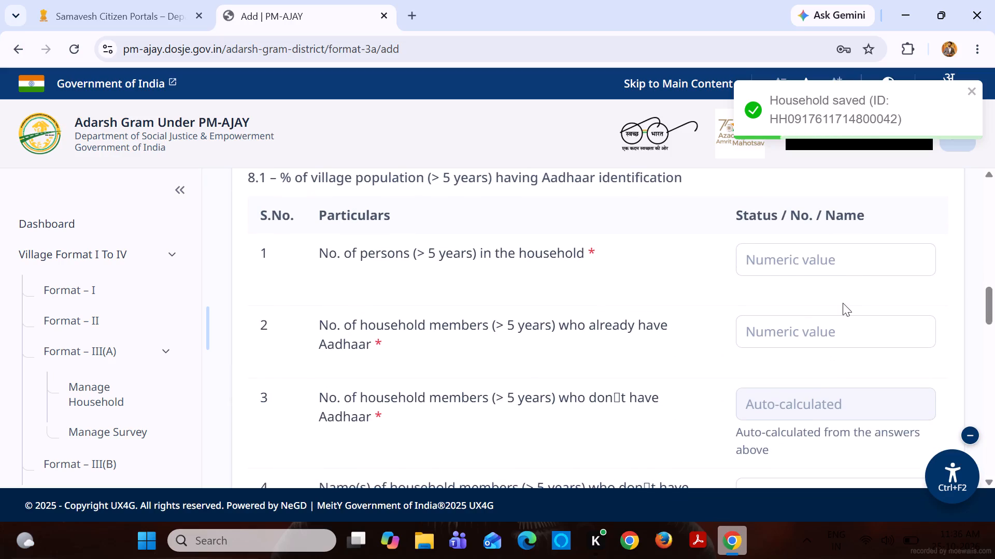
pyautogui.click(849, 273)
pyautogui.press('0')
pyautogui.scroll(-2, 849, 273)
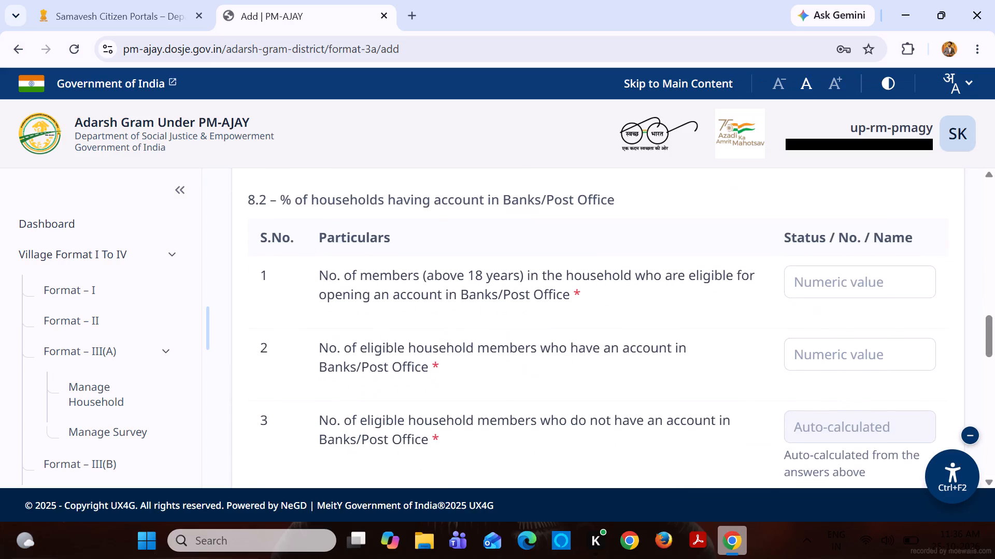
pyautogui.click(814, 279)
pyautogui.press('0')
# Enter 0 persons eligible for PMSBY in section 8.3 and 0 for PMJJBY in section 8.4, and submit the Financial Inclusion answers.
pyautogui.scroll(-1, 814, 279)
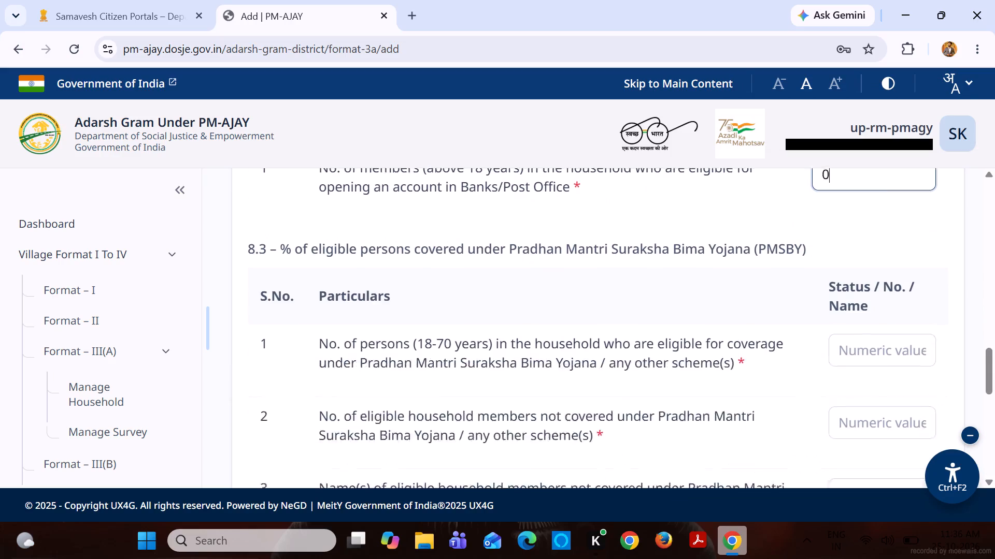
pyautogui.scroll(-1, 814, 279)
pyautogui.click(847, 313)
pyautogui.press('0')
pyautogui.scroll(-1, 847, 313)
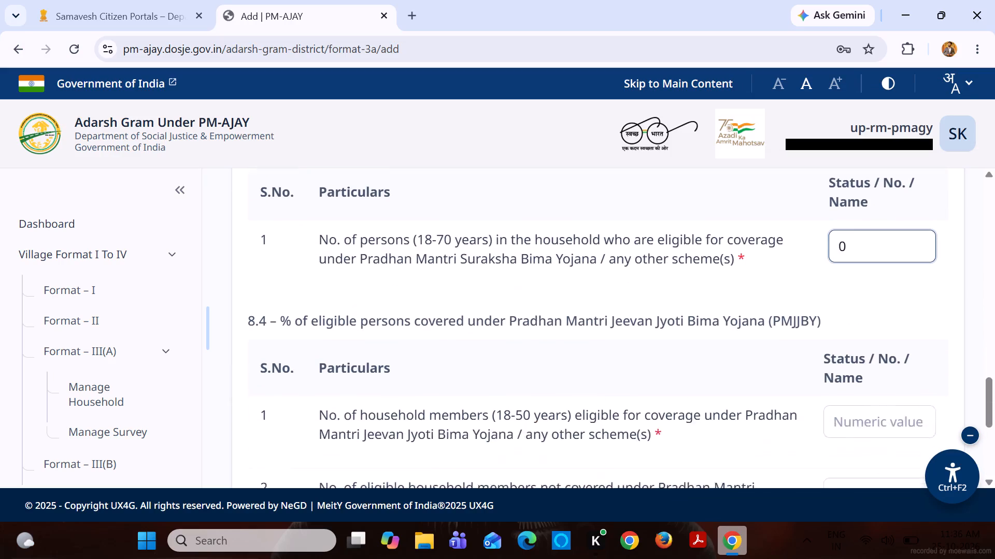
pyautogui.scroll(-1, 847, 313)
pyautogui.click(875, 340)
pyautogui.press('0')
pyautogui.scroll(-2, 875, 340)
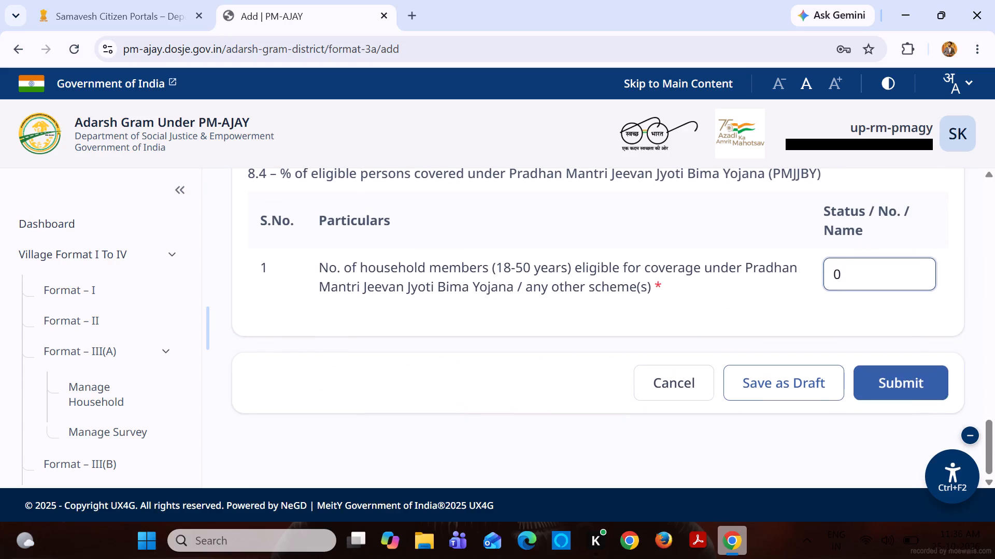
pyautogui.click(912, 394)
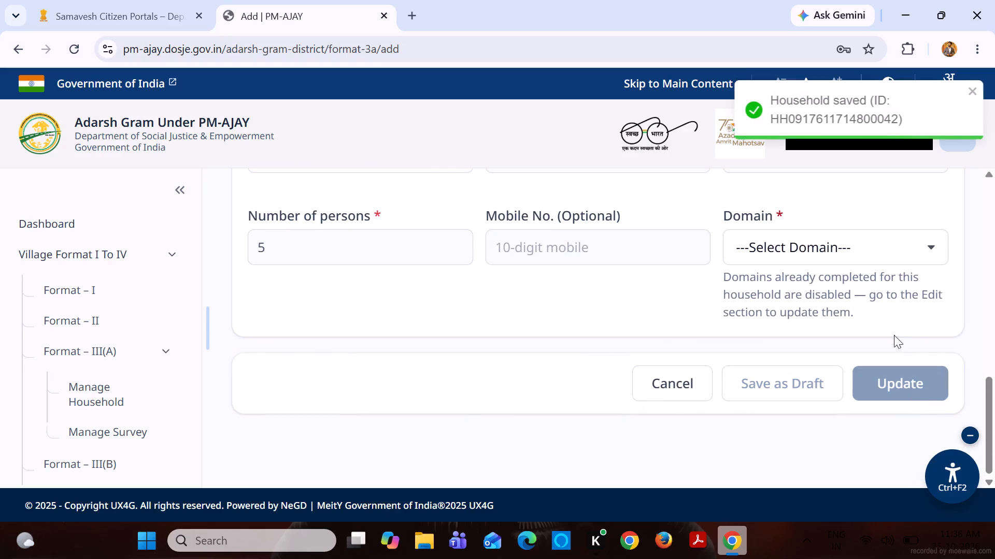
# Choose the domain 9 – Digitization, enter 0 members eligible for PMGDISHA training, and submit the answers.
pyautogui.click(885, 239)
pyautogui.scroll(-5, 834, 304)
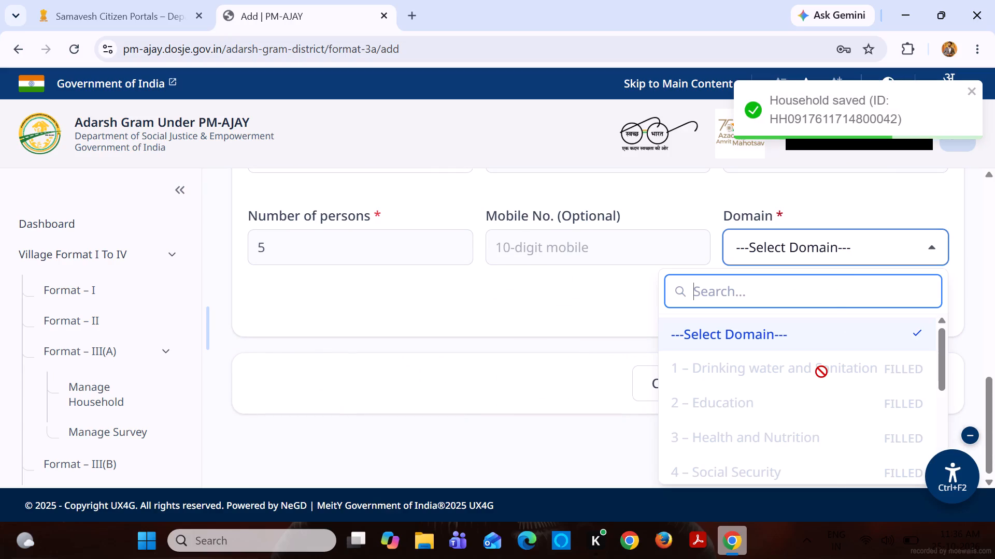
pyautogui.scroll(-6, 821, 372)
pyautogui.click(741, 430)
pyautogui.scroll(-3, 741, 430)
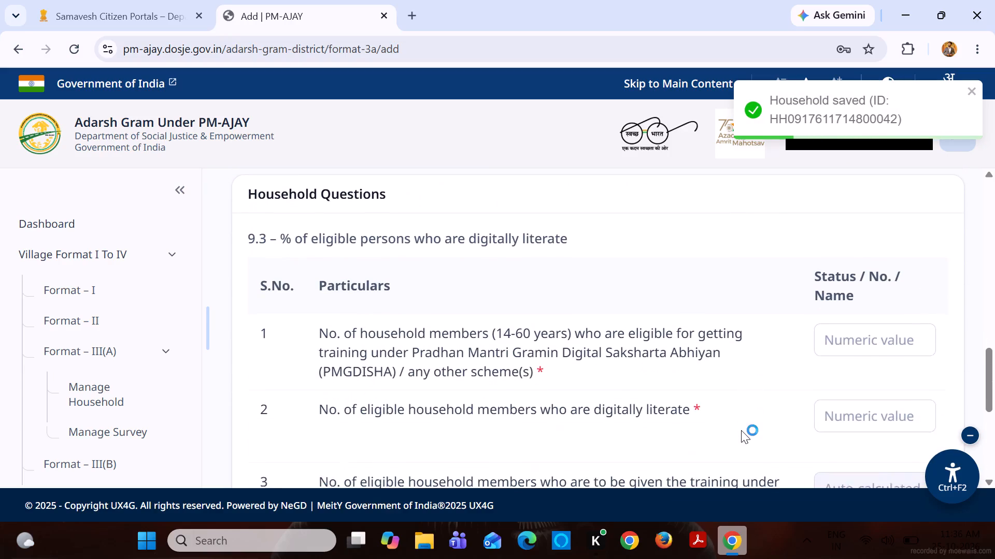
pyautogui.click(866, 326)
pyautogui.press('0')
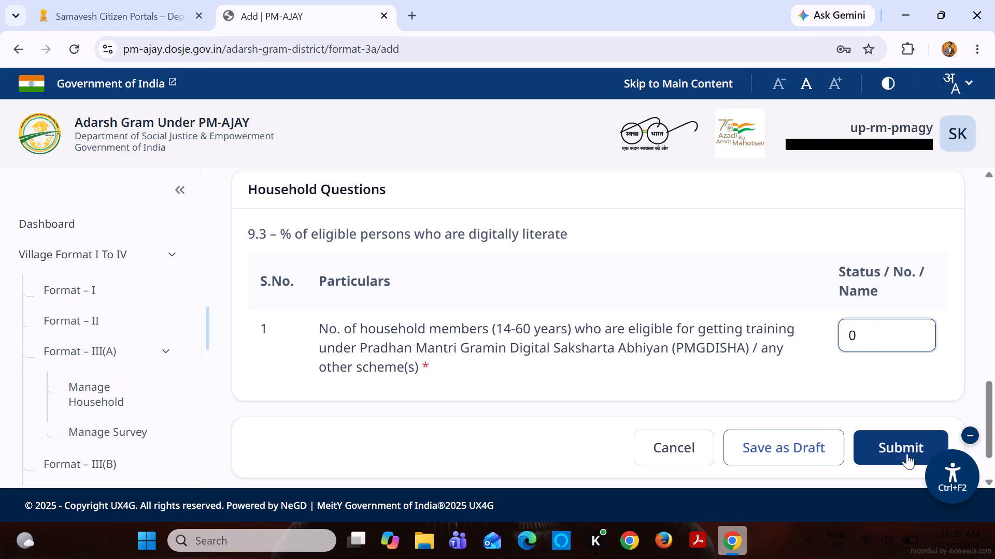
pyautogui.click(901, 443)
# Choose the domain 10 – Livelihood and Skill Development and enter 0 youth eligible for skill development training in section 10.1.
pyautogui.click(909, 306)
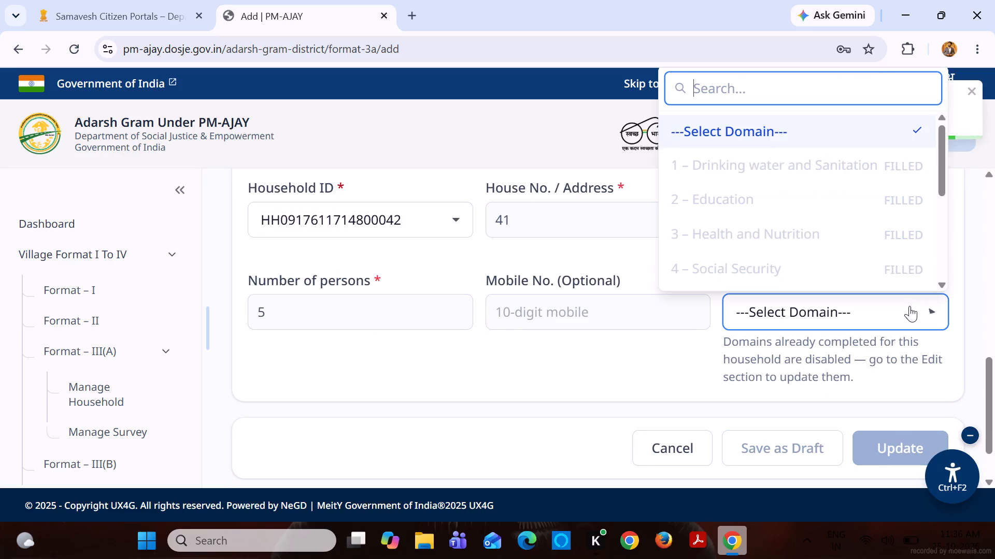
pyautogui.scroll(-8, 847, 213)
pyautogui.click(787, 267)
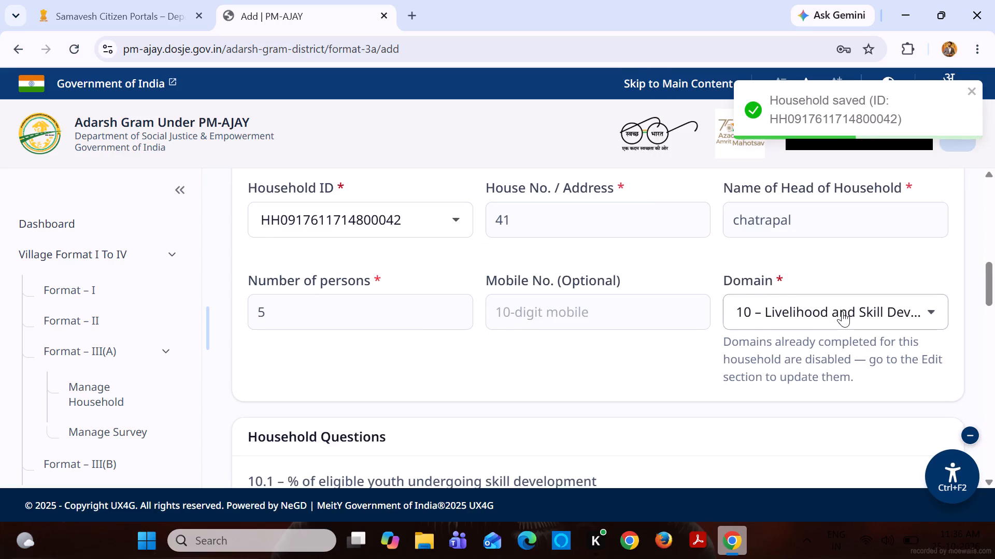
pyautogui.scroll(-4, 842, 311)
pyautogui.click(859, 282)
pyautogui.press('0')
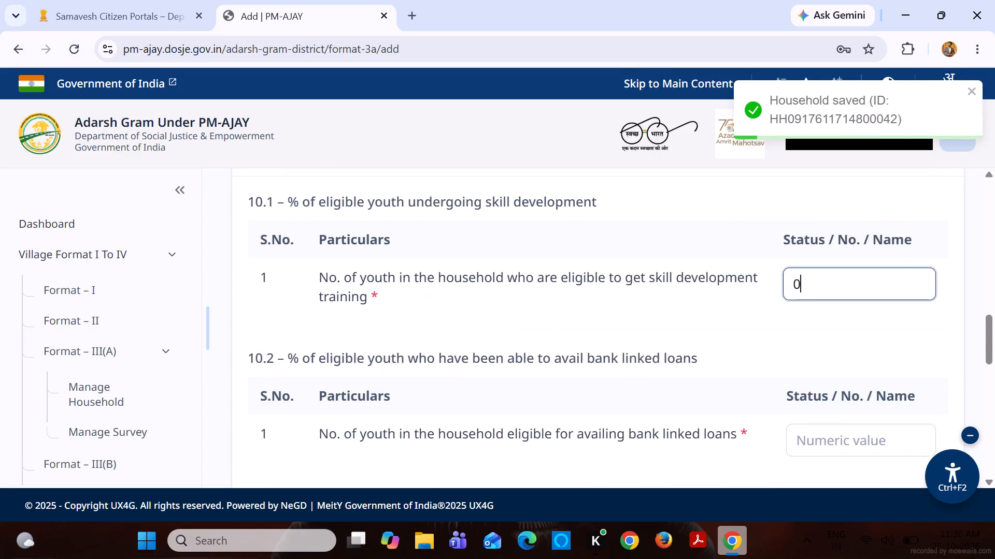
# Enter 0 youth eligible for bank linked loans in 10.2, answer No to SHG membership with 0 members wishing to join in 10.3, and submit.
pyautogui.scroll(-2, 859, 282)
pyautogui.click(867, 254)
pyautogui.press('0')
pyautogui.scroll(-2, 867, 254)
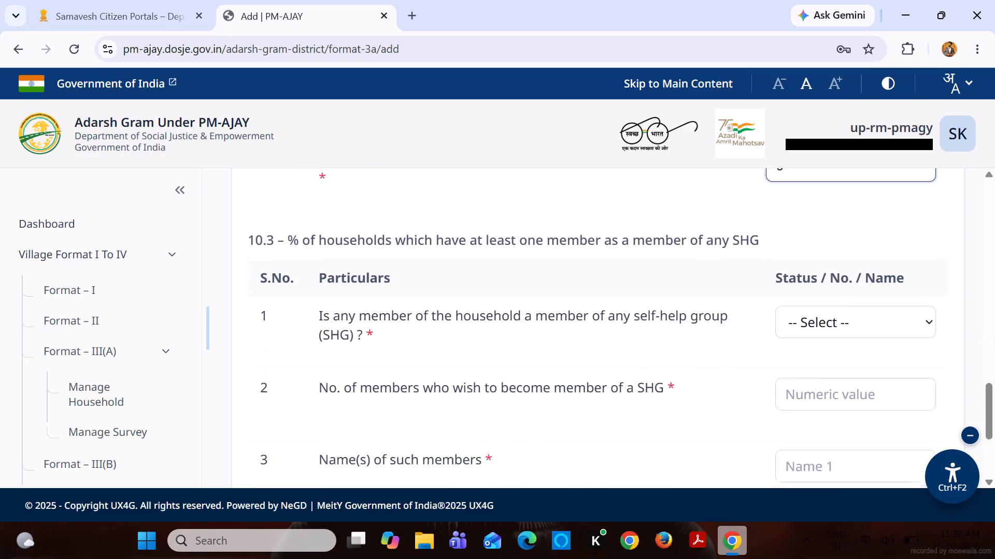
pyautogui.scroll(-2, 867, 254)
pyautogui.click(908, 207)
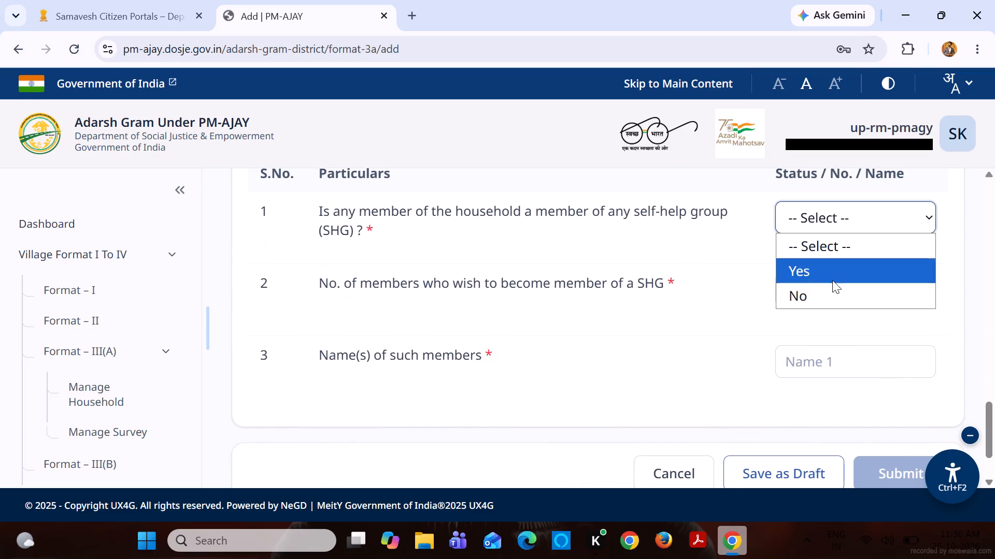
pyautogui.click(827, 287)
pyautogui.click(827, 291)
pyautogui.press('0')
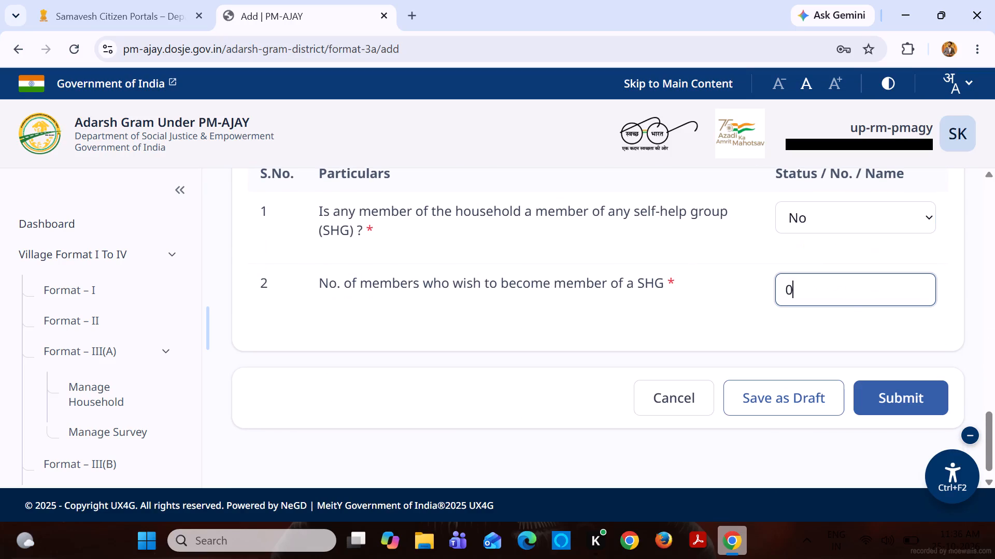
pyautogui.click(887, 387)
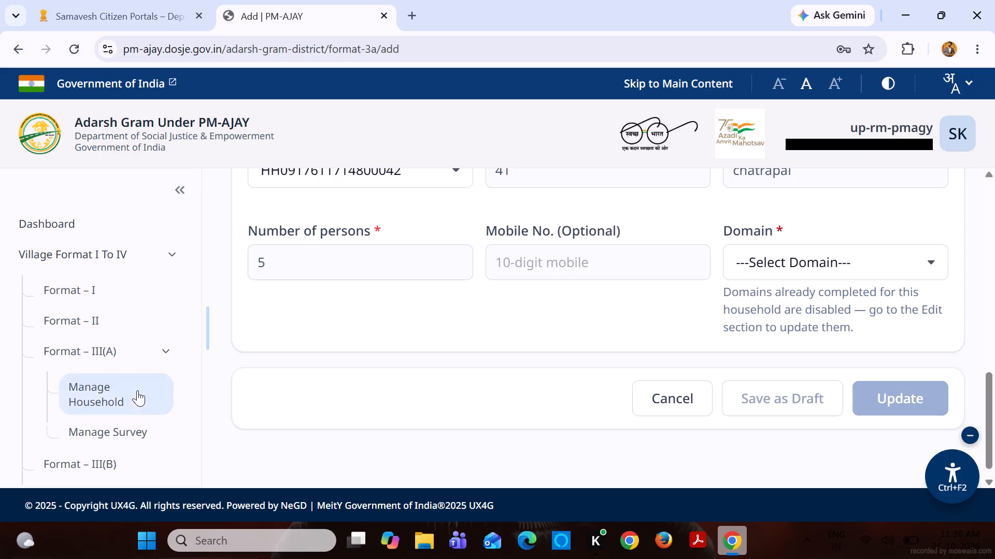
# Start adding a household in block Shahabad, Gram Panchayat Husainganj, village Sujatganj, with the category SC.
pyautogui.click(119, 394)
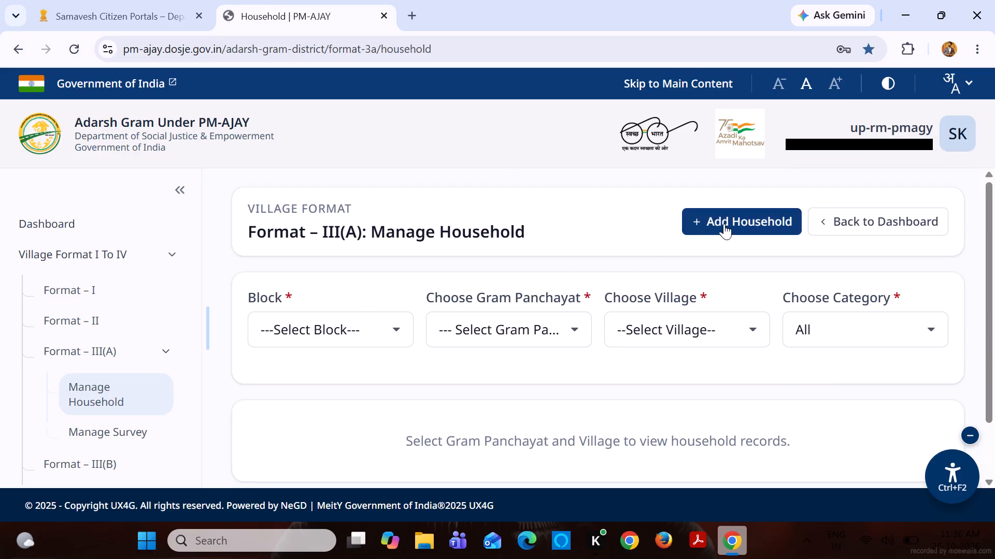
pyautogui.click(724, 224)
pyautogui.click(746, 172)
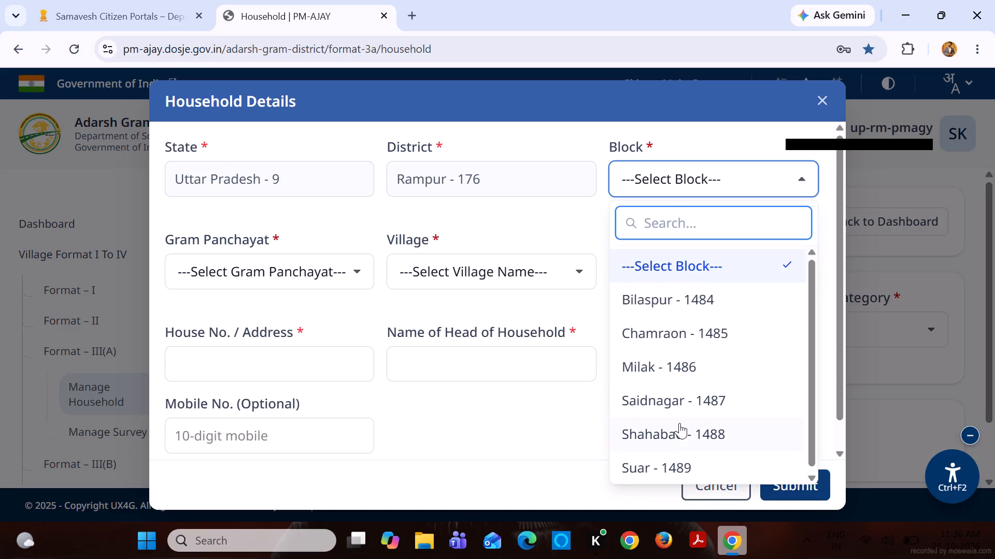
pyautogui.click(679, 423)
pyautogui.click(310, 259)
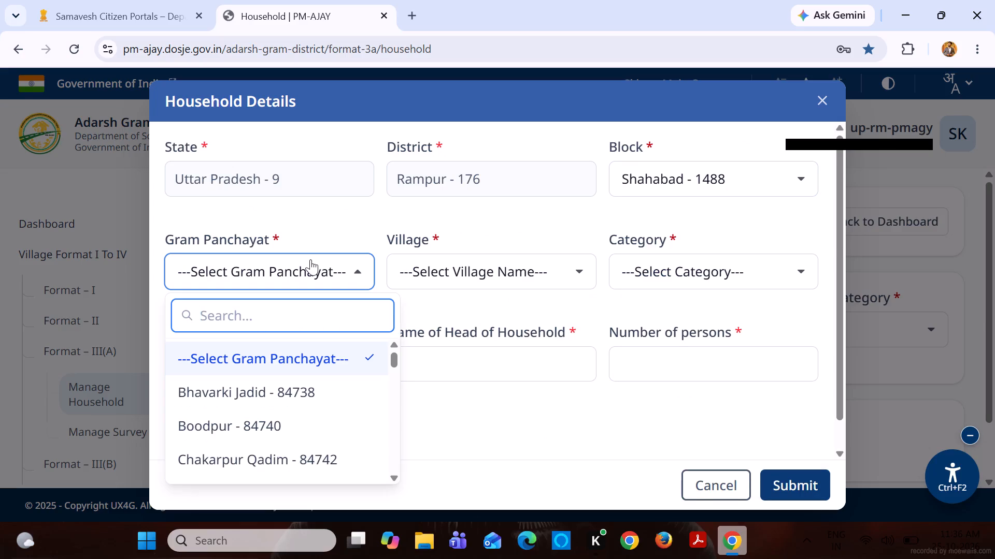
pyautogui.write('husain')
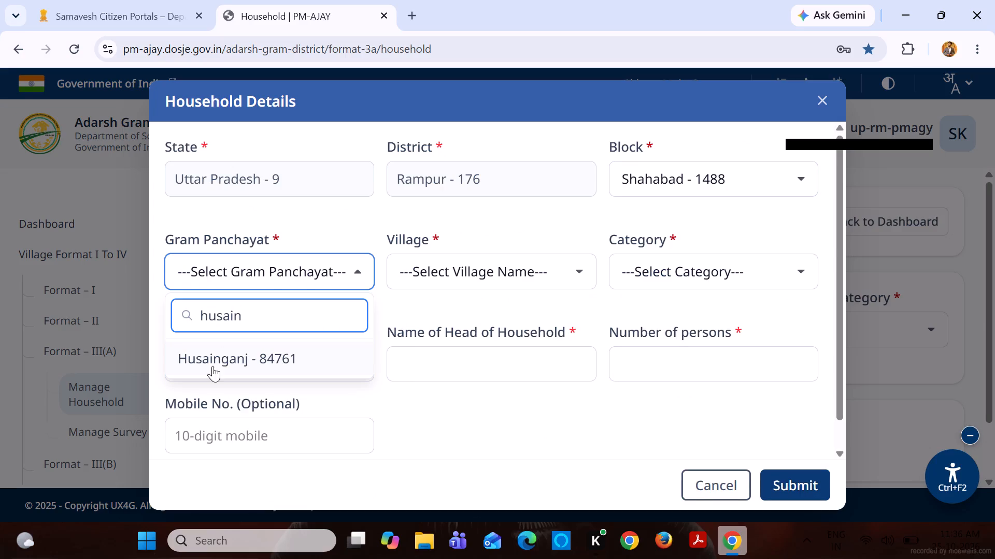
pyautogui.click(212, 366)
pyautogui.click(481, 271)
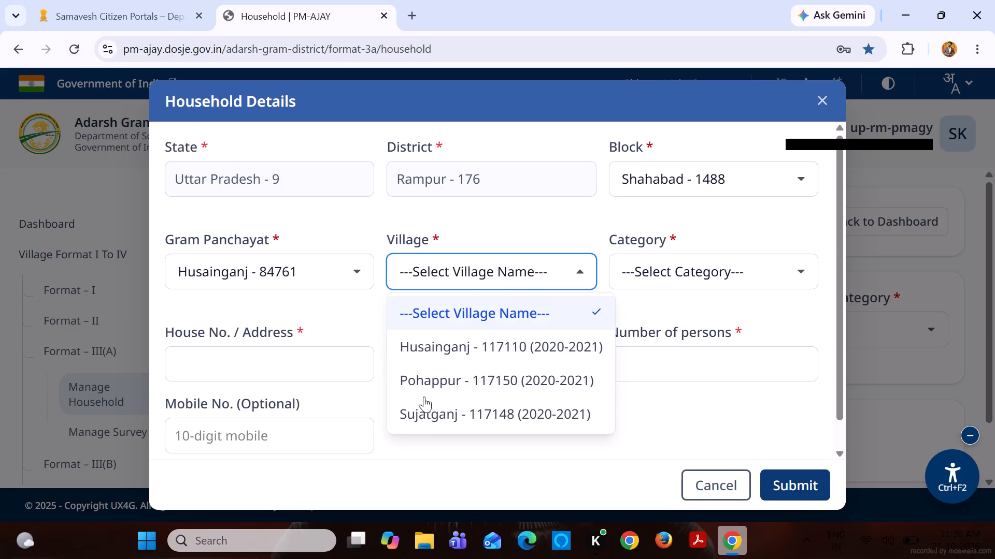
pyautogui.click(424, 419)
pyautogui.click(706, 272)
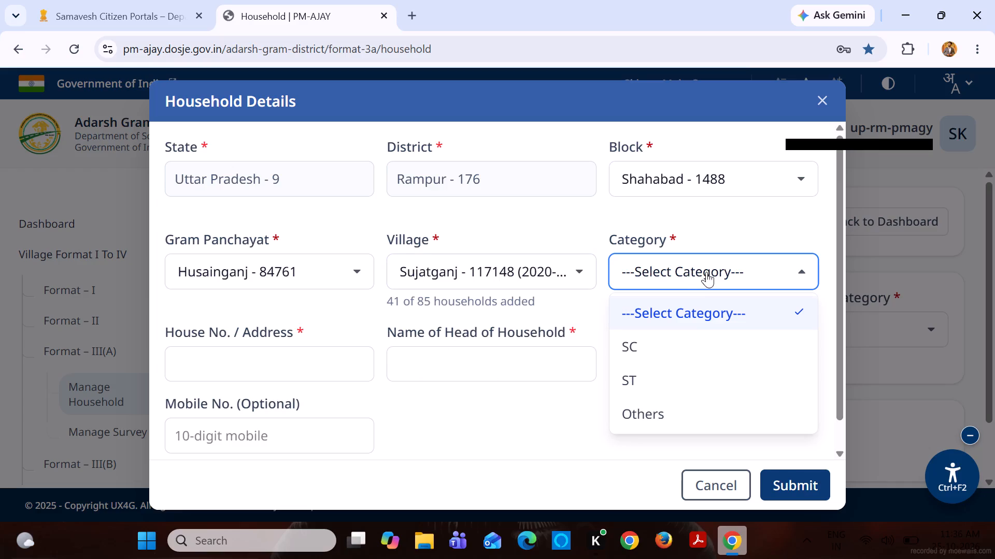
pyautogui.click(670, 350)
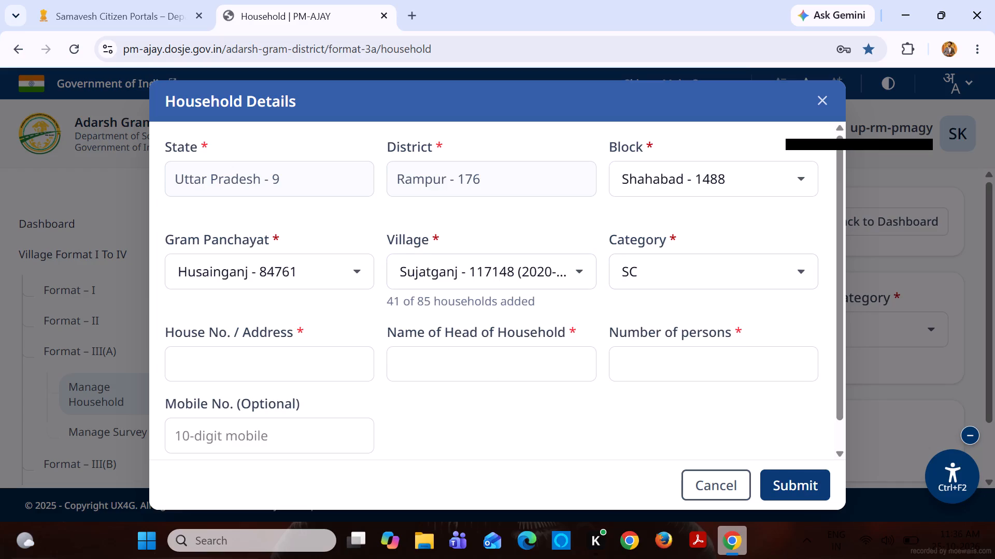
# Enter house number 42, the name of the head of household and 7 persons, and submit the household details.
pyautogui.click(271, 373)
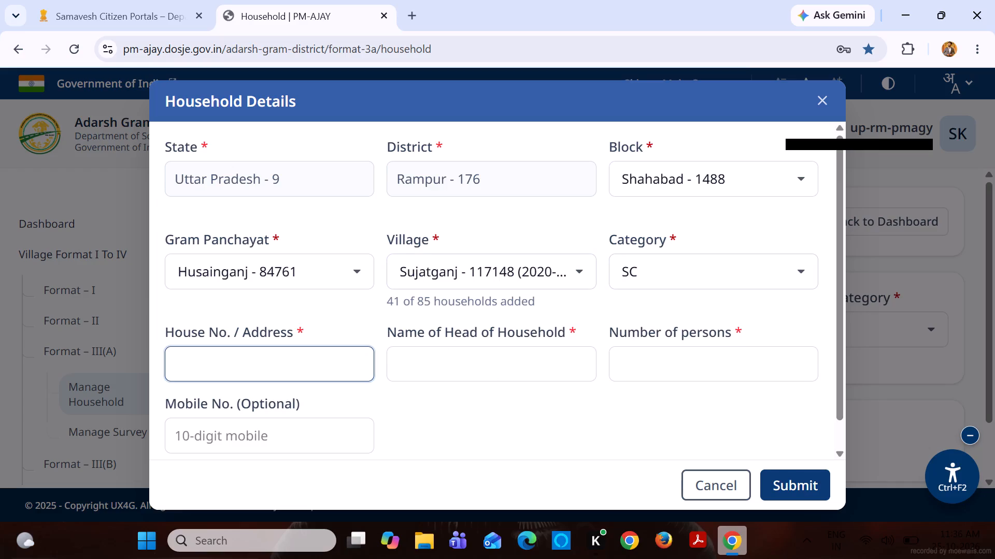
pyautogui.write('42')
pyautogui.click(459, 372)
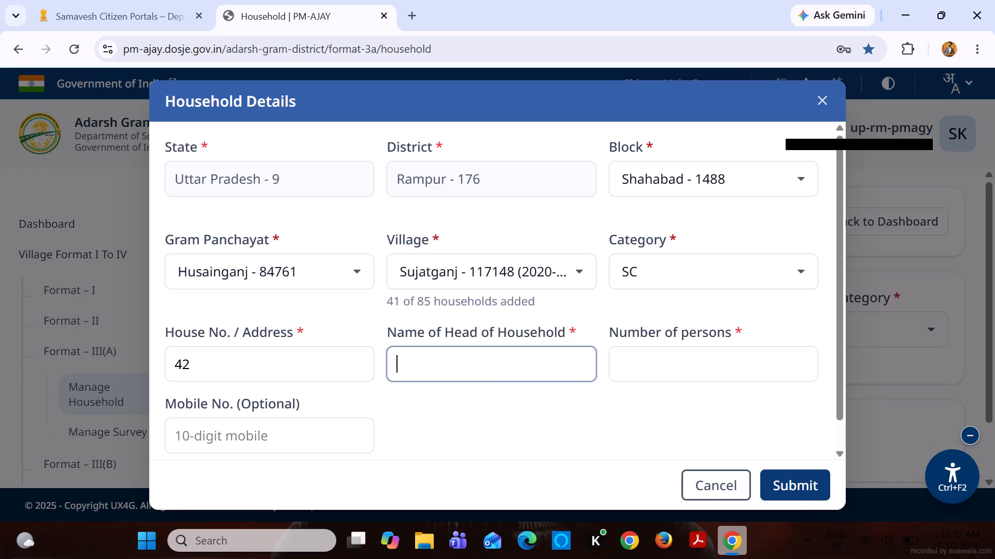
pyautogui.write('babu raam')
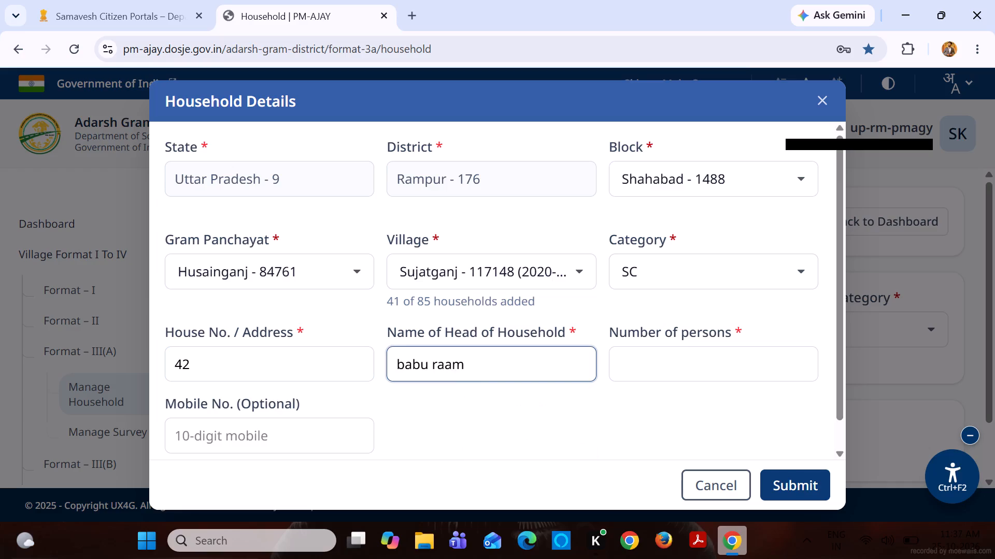
pyautogui.click(623, 360)
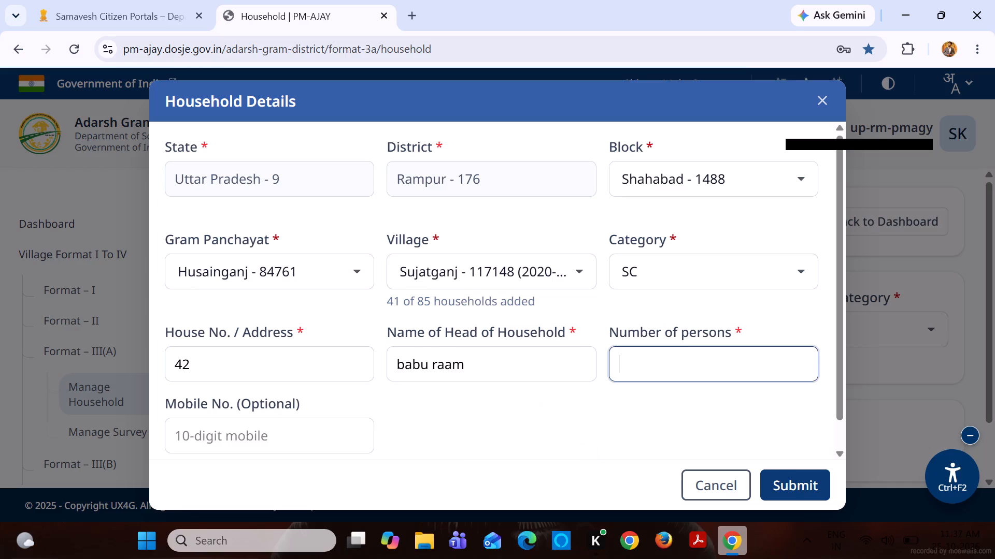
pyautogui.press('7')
pyautogui.click(807, 482)
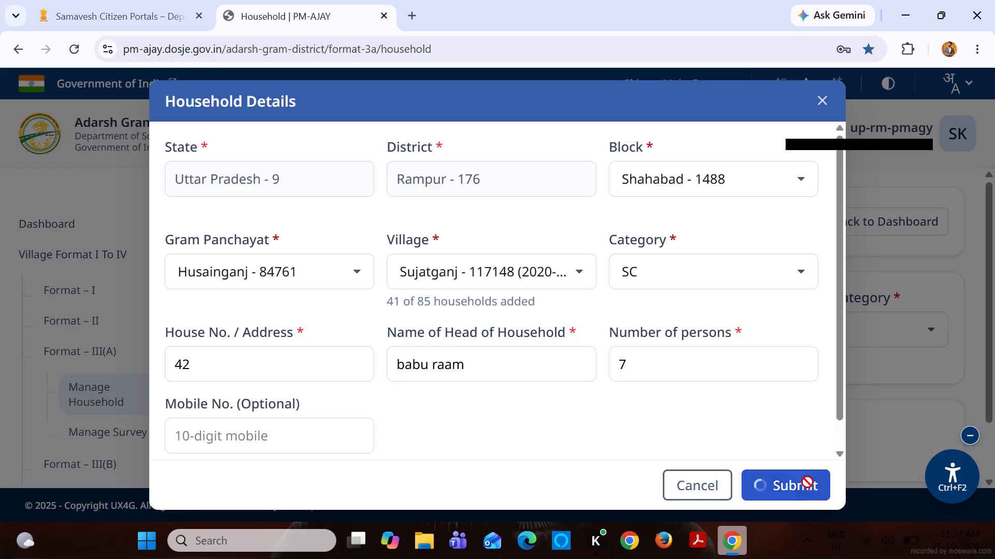
# Choose the domain 1 – Drinking water and Sanitation and answer Yes to the household having an Individual Household Latrine (IHHL).
pyautogui.scroll(-7, 855, 355)
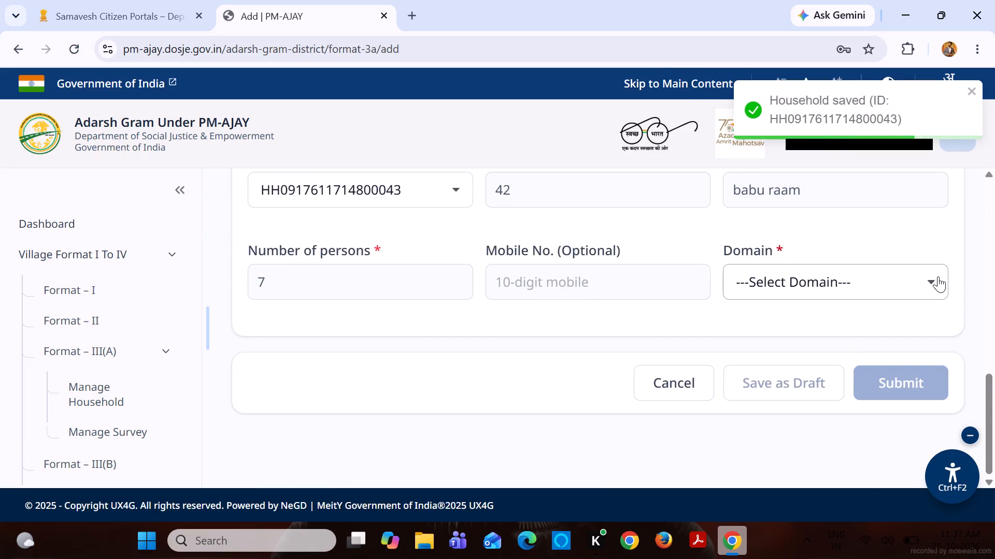
pyautogui.click(938, 276)
pyautogui.click(808, 145)
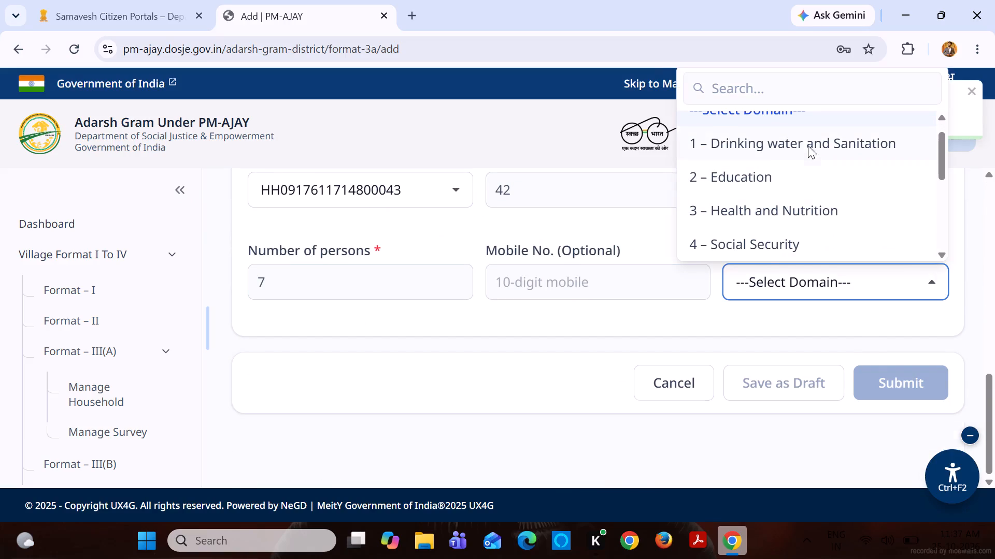
pyautogui.scroll(-4, 820, 336)
pyautogui.moveTo(898, 222); pyautogui.dragTo(864, 306)
pyautogui.click(864, 306)
pyautogui.click(895, 234)
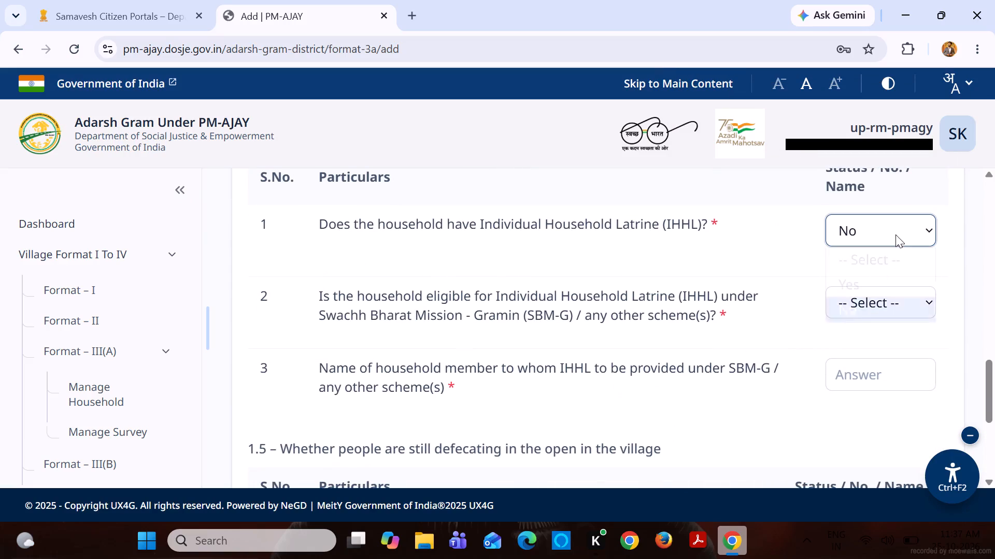
pyautogui.click(853, 282)
# Answer No to open defecation in section 1.5 and submit the Drinking water and Sanitation answers.
pyautogui.click(879, 394)
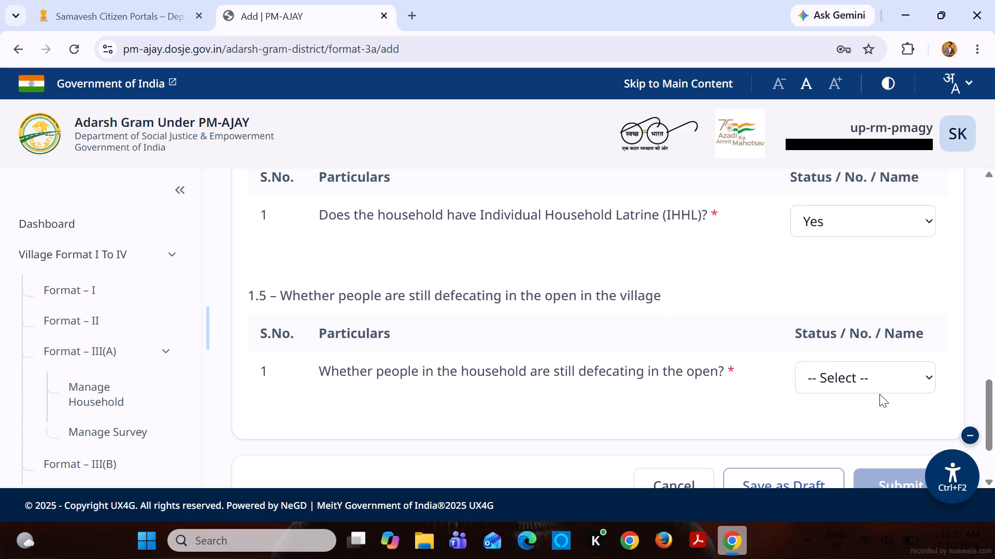
pyautogui.moveTo(893, 367); pyautogui.dragTo(830, 452)
pyautogui.click(830, 452)
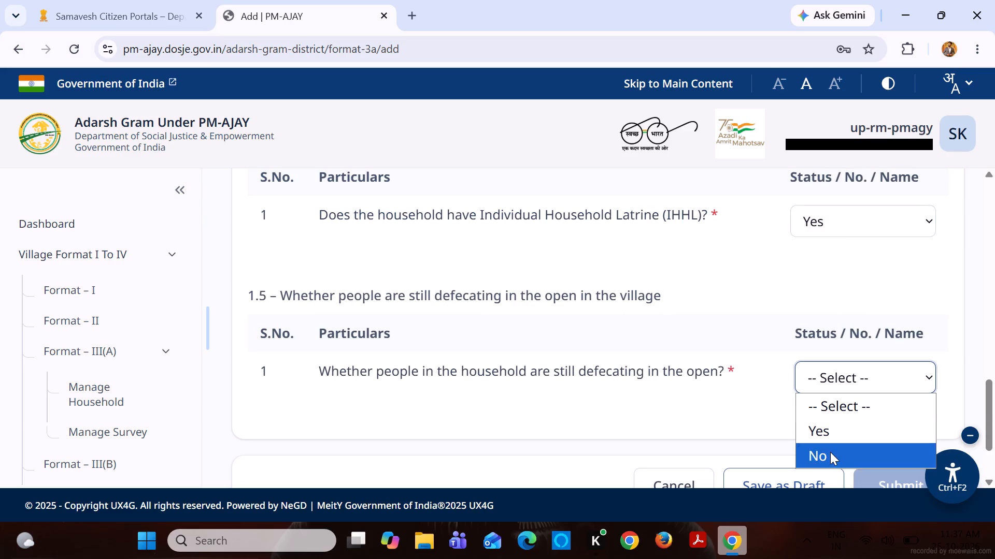
pyautogui.scroll(-2, 835, 351)
pyautogui.moveTo(917, 363); pyautogui.dragTo(919, 376)
pyautogui.click(919, 376)
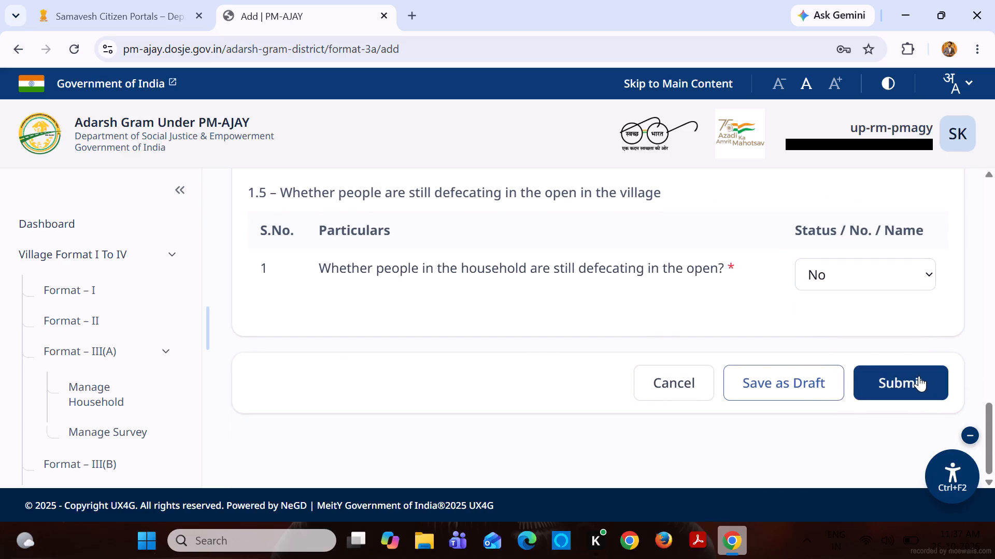
# Choose the domain 10 – Livelihood and Skill Development and enter 0 youth eligible for skill development training in 10.1 and 0 for bank linked loans in 10.2.
pyautogui.click(890, 261)
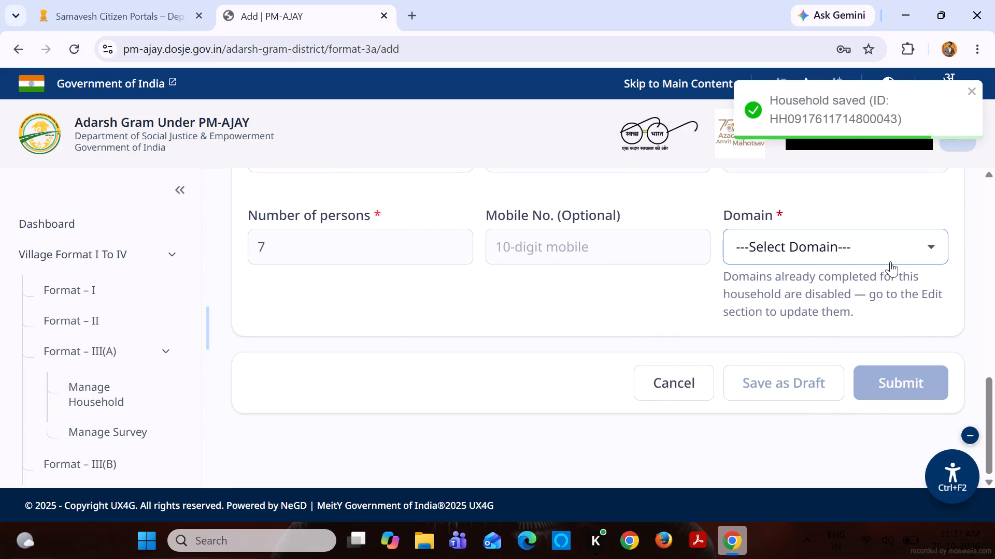
pyautogui.scroll(-7, 849, 382)
pyautogui.click(744, 454)
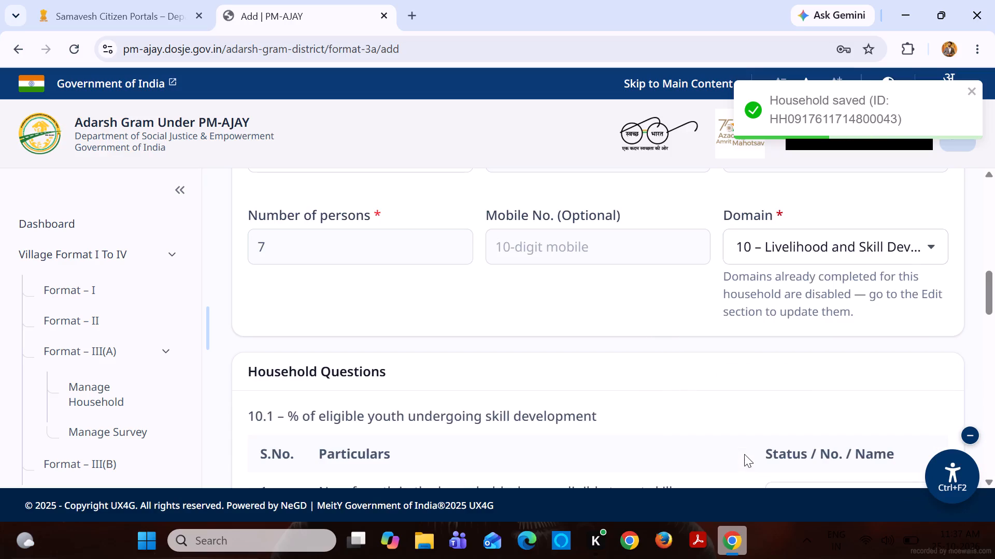
pyautogui.scroll(-3, 746, 341)
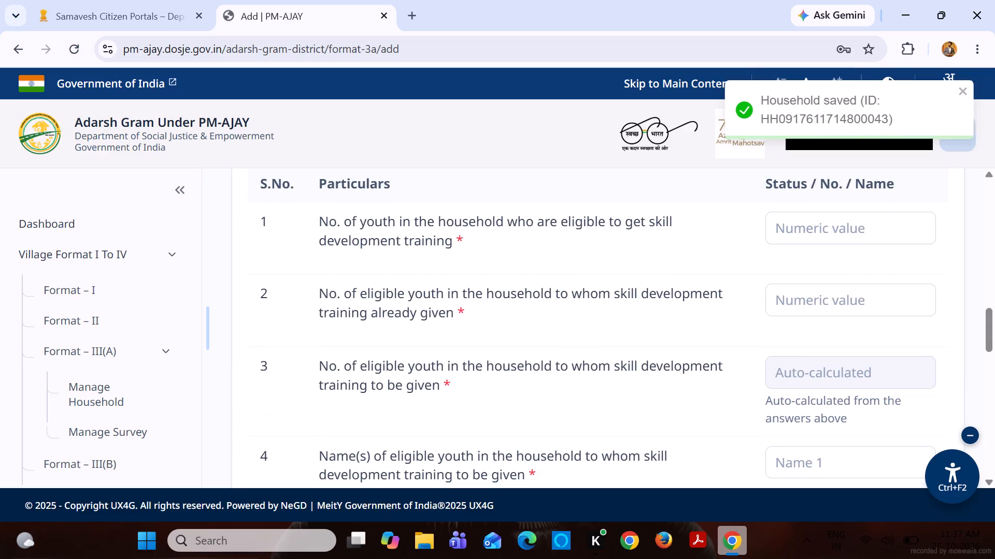
pyautogui.click(839, 240)
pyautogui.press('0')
pyautogui.scroll(-1, 839, 240)
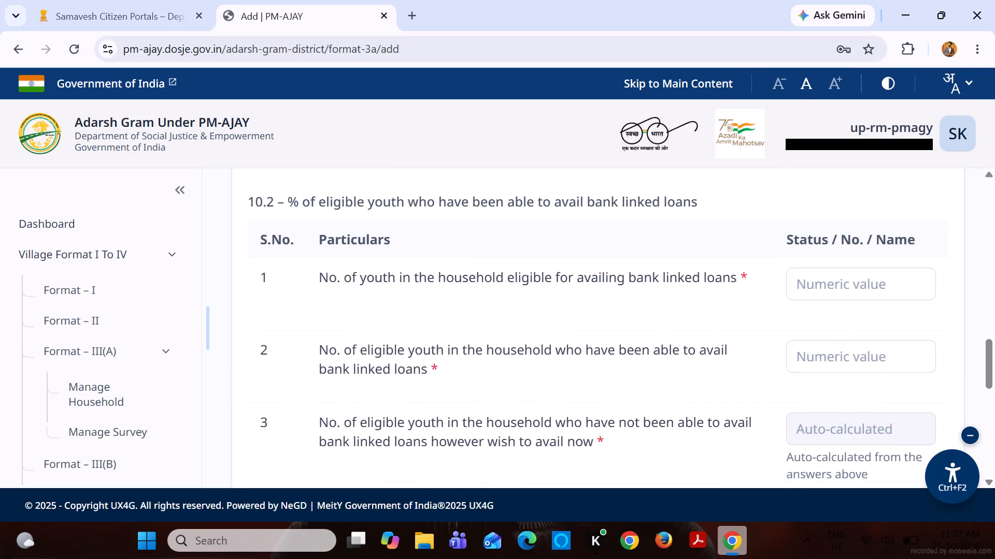
pyautogui.click(848, 294)
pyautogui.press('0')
# Answer the self-help group membership question in section 10.3 and submit the Livelihood and Skill Development answers.
pyautogui.scroll(-2, 848, 294)
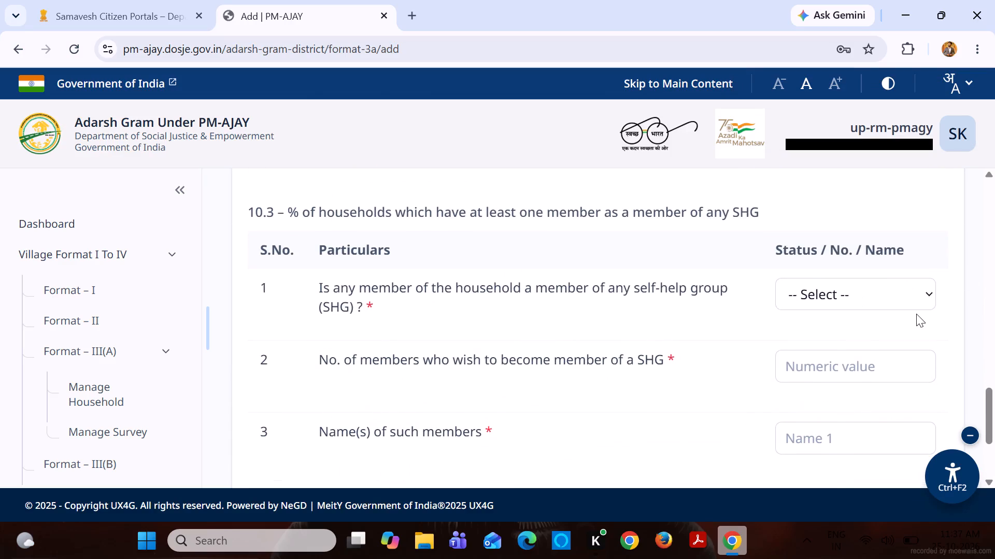
pyautogui.moveTo(917, 297); pyautogui.dragTo(813, 364)
pyautogui.click(815, 357)
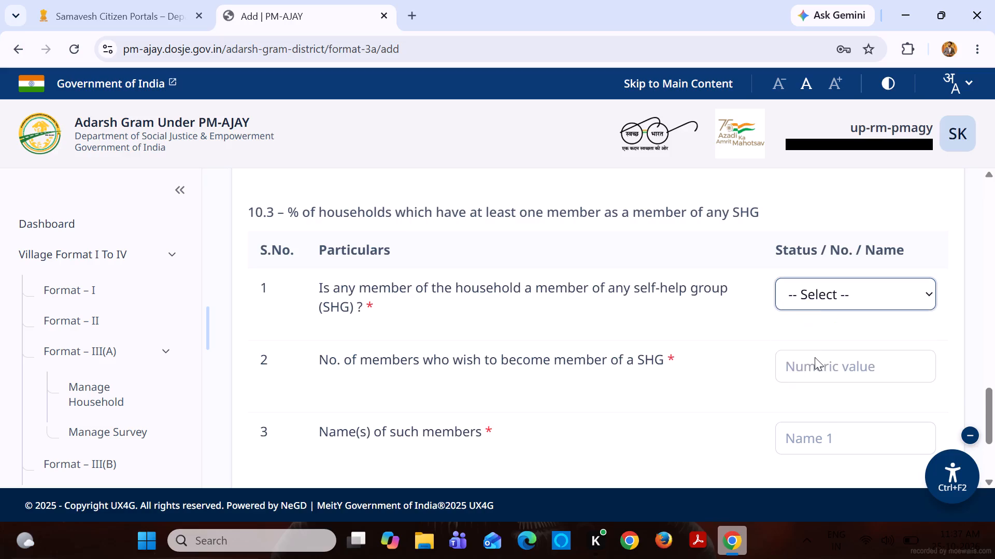
pyautogui.click(890, 426)
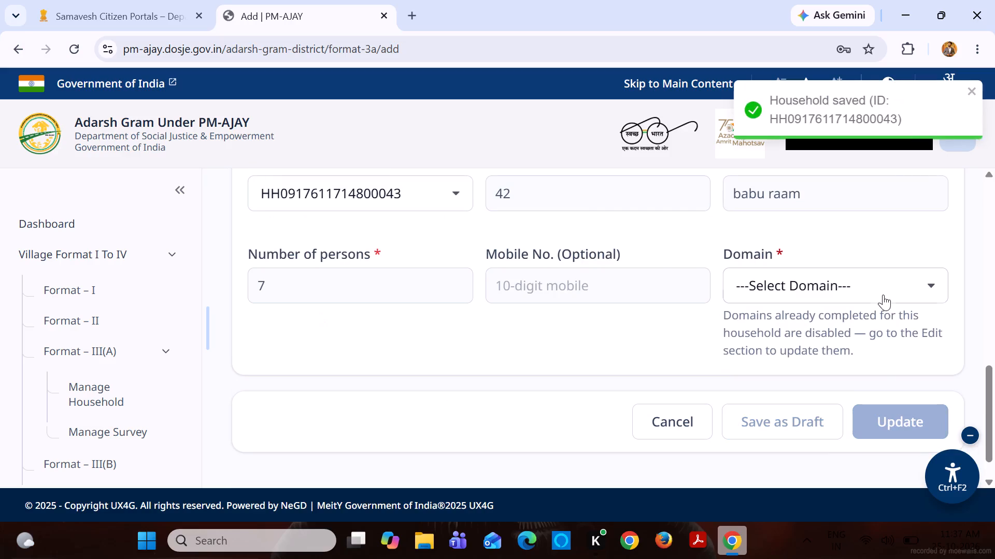
# Choose the domain 9 – Digitization, enter 0 members eligible for PMGDISHA training in section 9.3, and submit the answers.
pyautogui.click(885, 292)
pyautogui.scroll(-8, 799, 221)
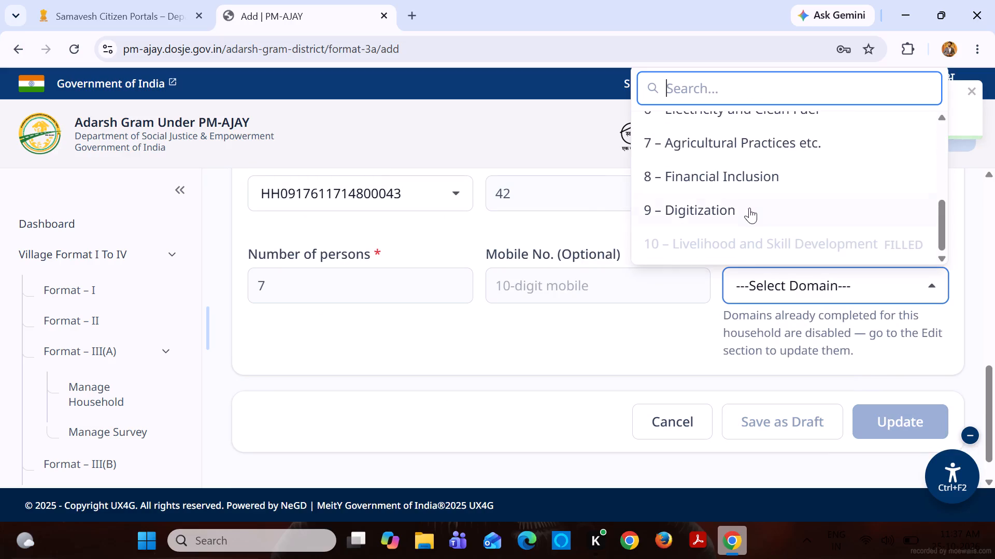
pyautogui.click(749, 207)
pyautogui.scroll(-3, 811, 290)
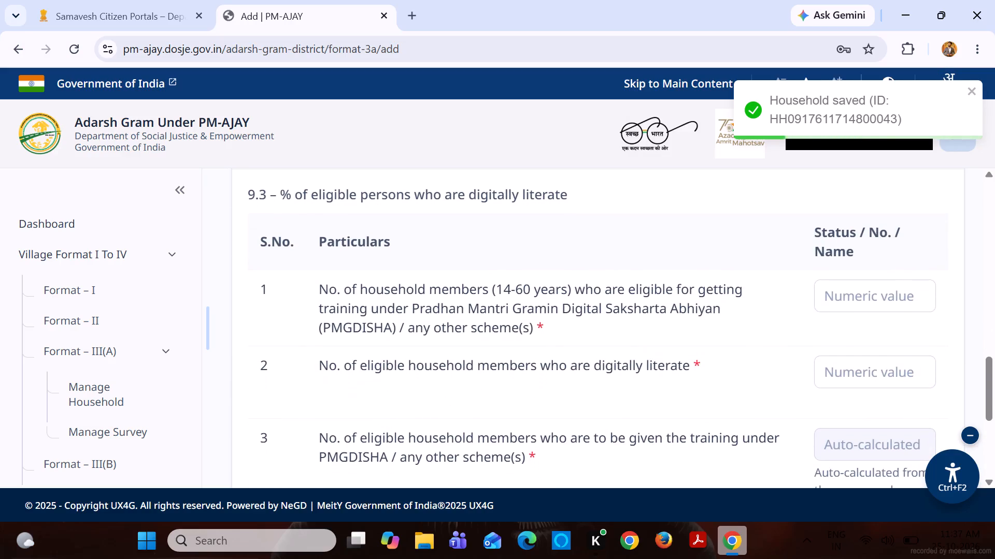
pyautogui.click(874, 301)
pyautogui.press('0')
pyautogui.scroll(-1, 874, 301)
pyautogui.click(901, 377)
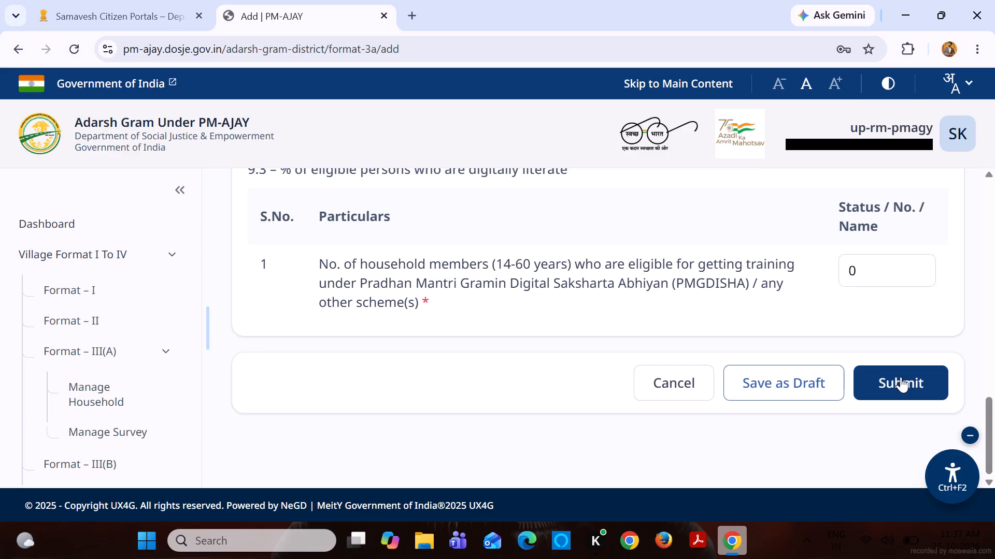
# Choose the domain 8 – Financial Inclusion and enter 0 persons over 5 years in 8.1 and 0 members eligible for a Banks/Post Office account in 8.2.
pyautogui.click(900, 255)
pyautogui.scroll(-5, 842, 345)
pyautogui.click(749, 393)
pyautogui.scroll(-2, 781, 391)
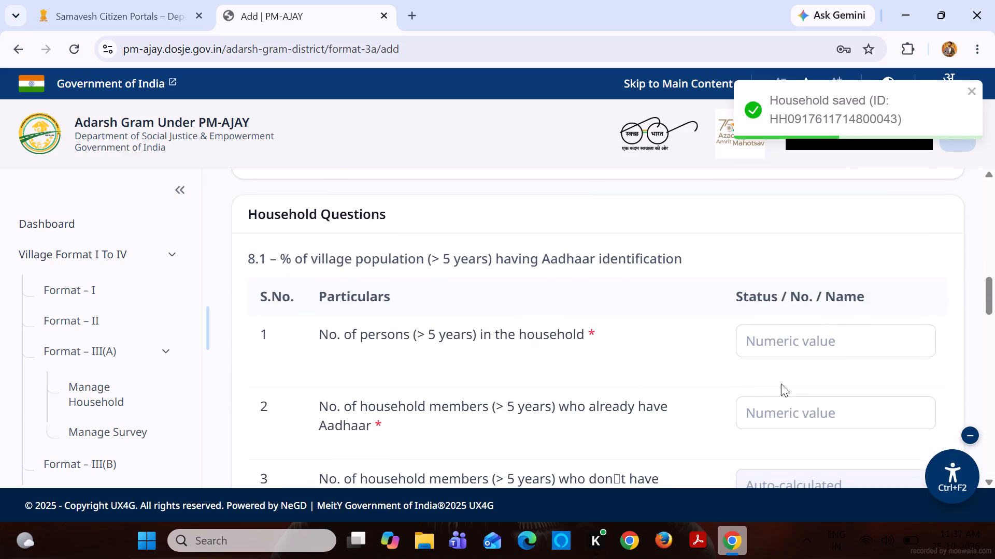
pyautogui.click(804, 342)
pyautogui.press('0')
pyautogui.scroll(-3, 804, 342)
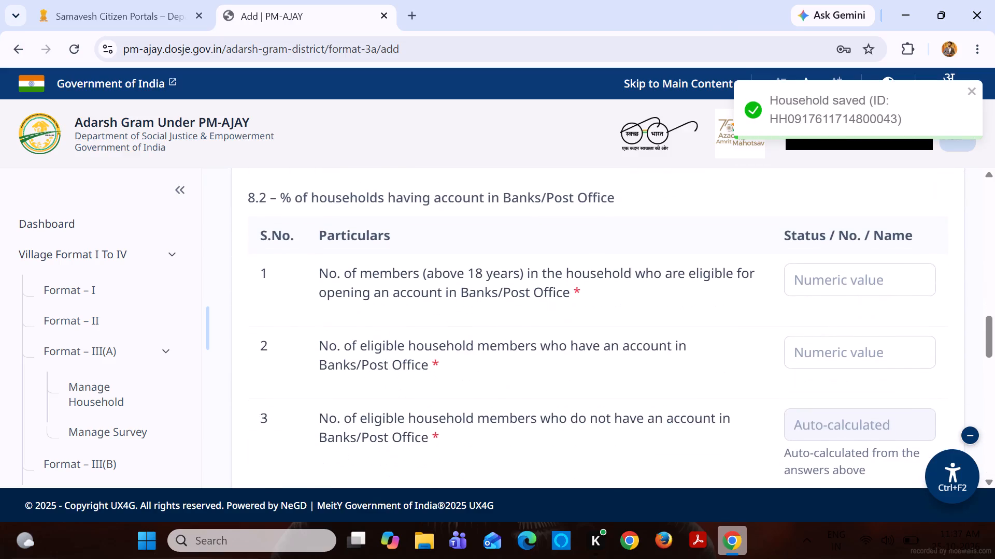
pyautogui.click(879, 264)
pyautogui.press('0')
pyautogui.scroll(-2, 879, 264)
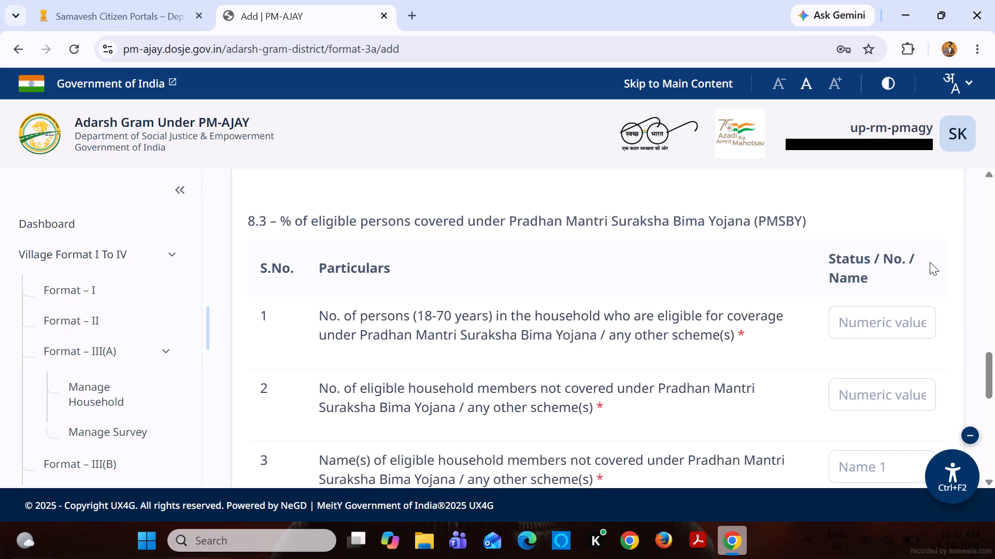
# Enter 0 eligible persons for PMSBY in 8.3 and 0 eligible members for PMJJBY in 8.4, and submit the Financial Inclusion answers.
pyautogui.click(906, 315)
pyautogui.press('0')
pyautogui.scroll(-3, 906, 315)
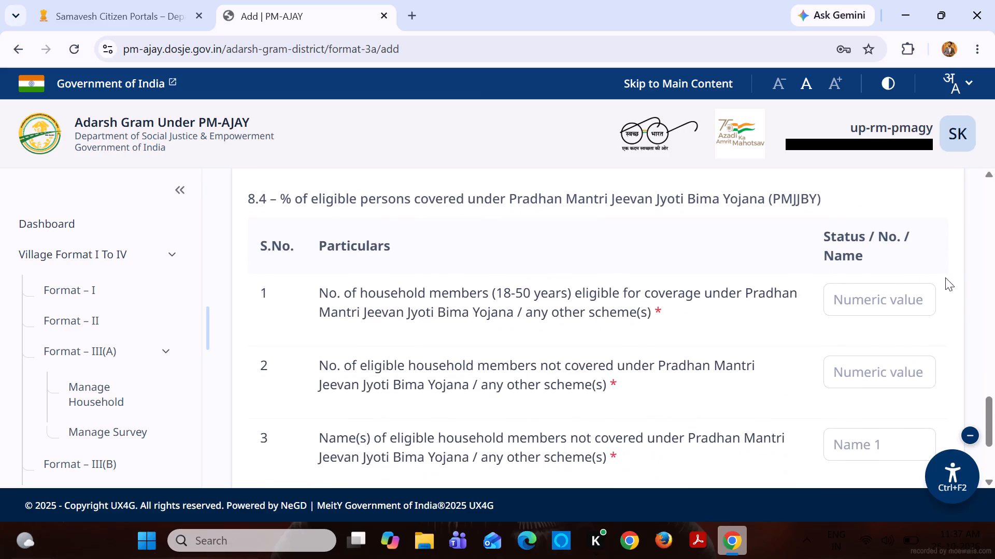
pyautogui.click(884, 286)
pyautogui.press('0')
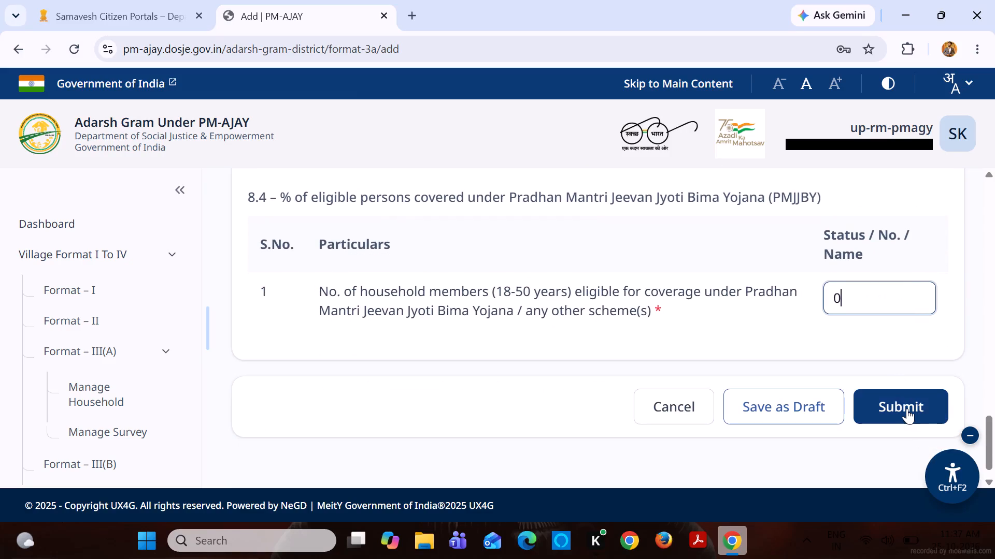
pyautogui.click(907, 408)
# Choose the domain 7 – Agricultural Practices etc., answer No to household involvement in farming in 7.1, and submit the answers.
pyautogui.click(866, 253)
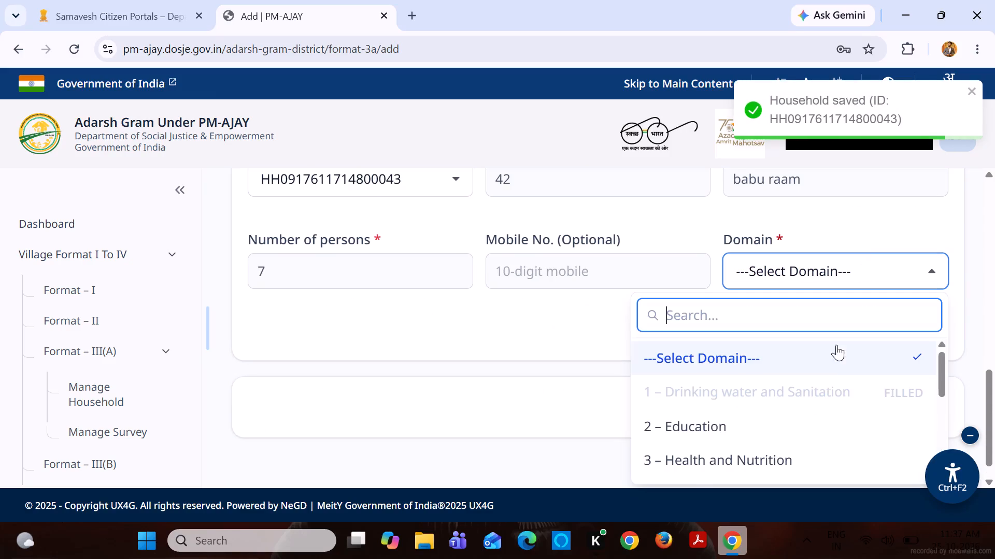
pyautogui.scroll(-6, 821, 377)
pyautogui.click(778, 359)
pyautogui.scroll(-1, 811, 371)
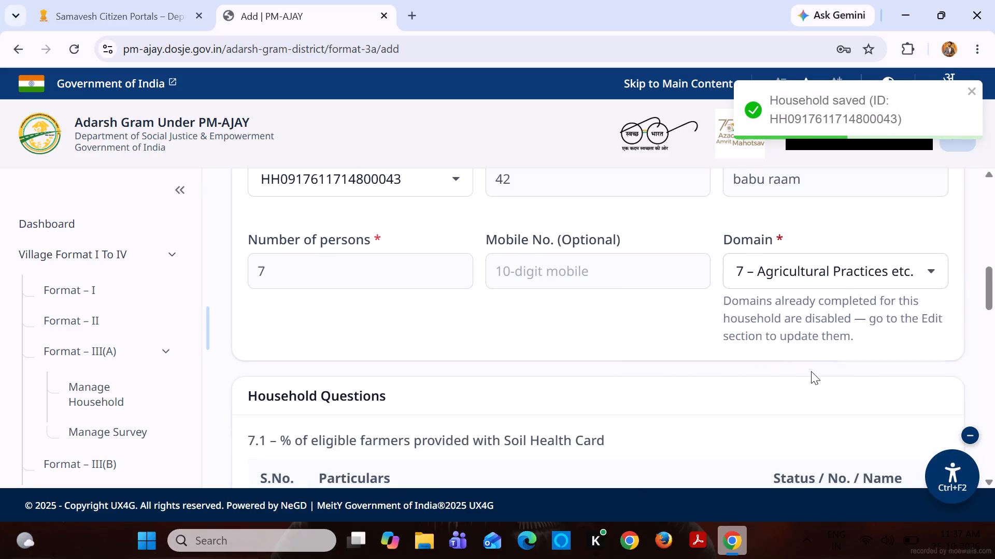
pyautogui.scroll(-2, 811, 371)
pyautogui.click(889, 282)
pyautogui.click(817, 358)
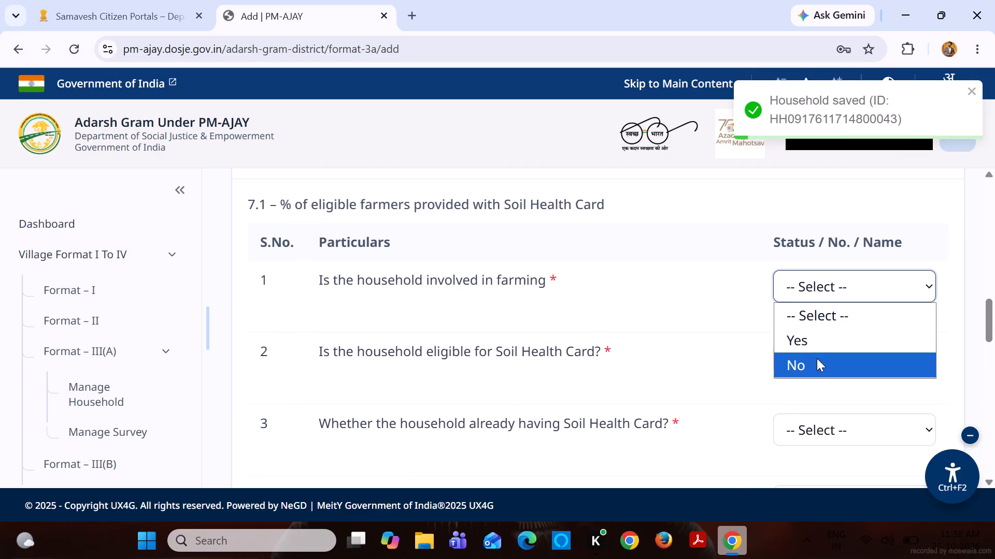
pyautogui.scroll(-10, 873, 383)
pyautogui.click(900, 381)
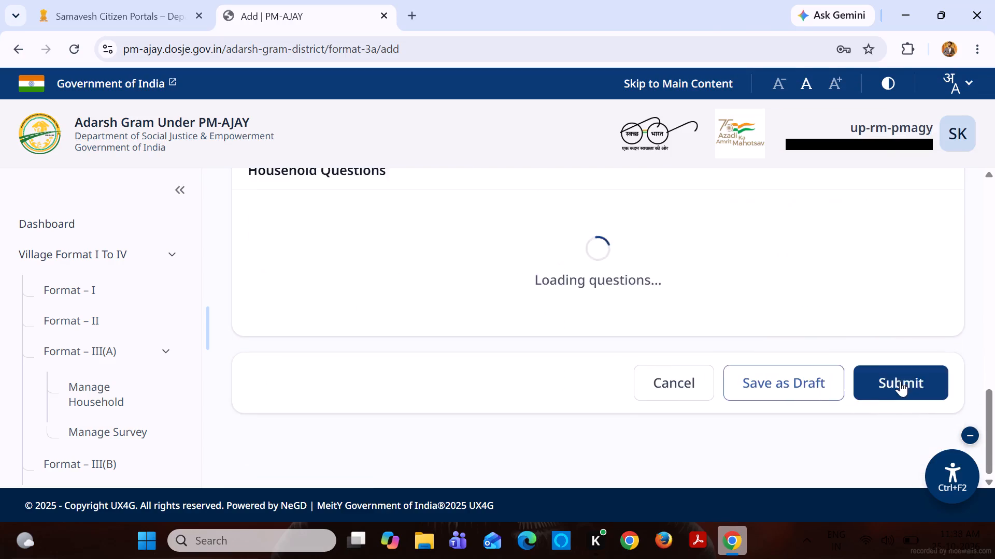
# Choose the domain 6 – Electricity and Clean Fuel and answer Yes to the house having an electricity connection in section 6.2.
pyautogui.click(904, 246)
pyautogui.scroll(-1, 865, 341)
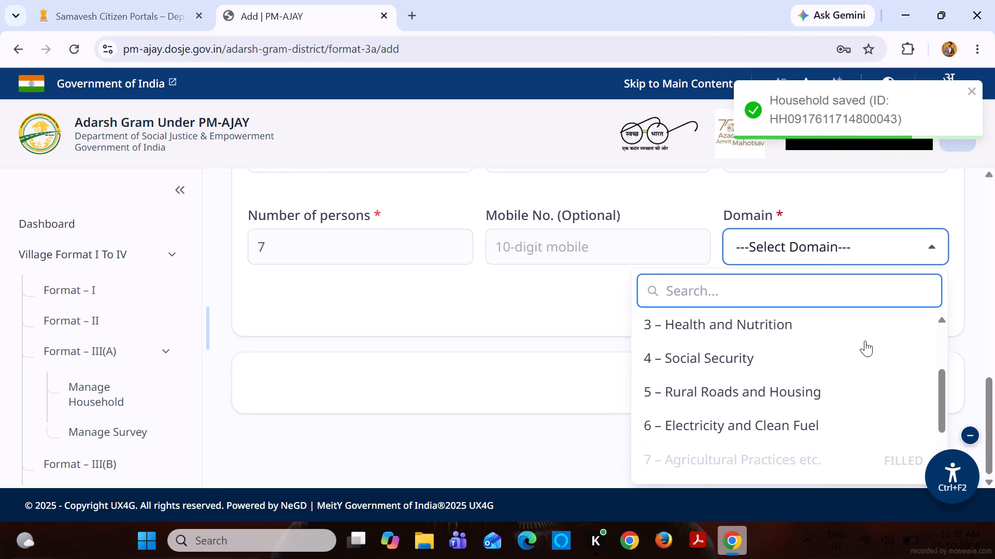
pyautogui.click(711, 422)
pyautogui.scroll(-2, 806, 391)
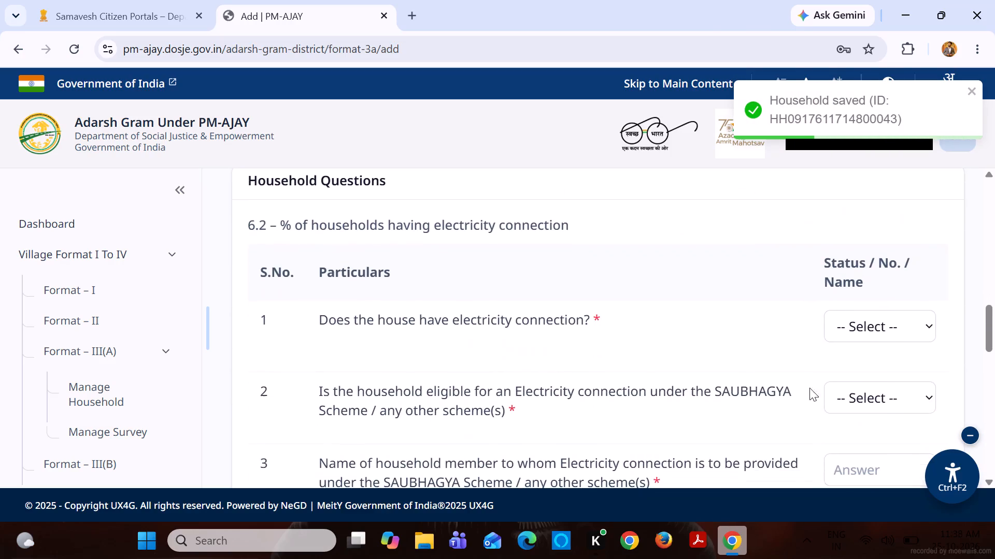
pyautogui.moveTo(904, 323); pyautogui.dragTo(863, 375)
pyautogui.click(863, 375)
pyautogui.scroll(-2, 863, 375)
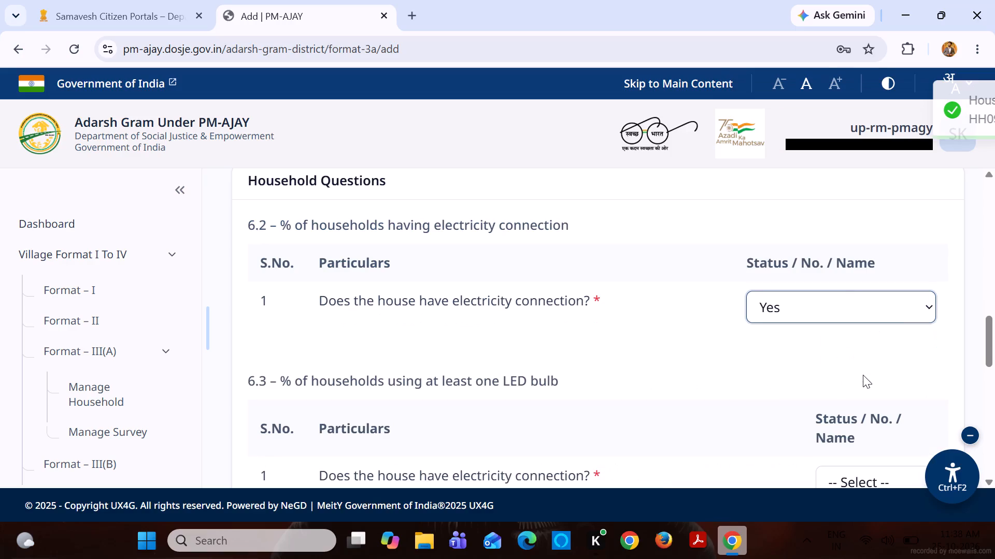
# Answer Yes to electricity connection and LED bulb use in 6.3 and to clean fuel use in 6.4, and submit the Electricity and Clean Fuel answers.
pyautogui.scroll(-5, 863, 375)
pyautogui.moveTo(885, 175); pyautogui.dragTo(848, 238)
pyautogui.click(848, 238)
pyautogui.moveTo(865, 259); pyautogui.dragTo(848, 295)
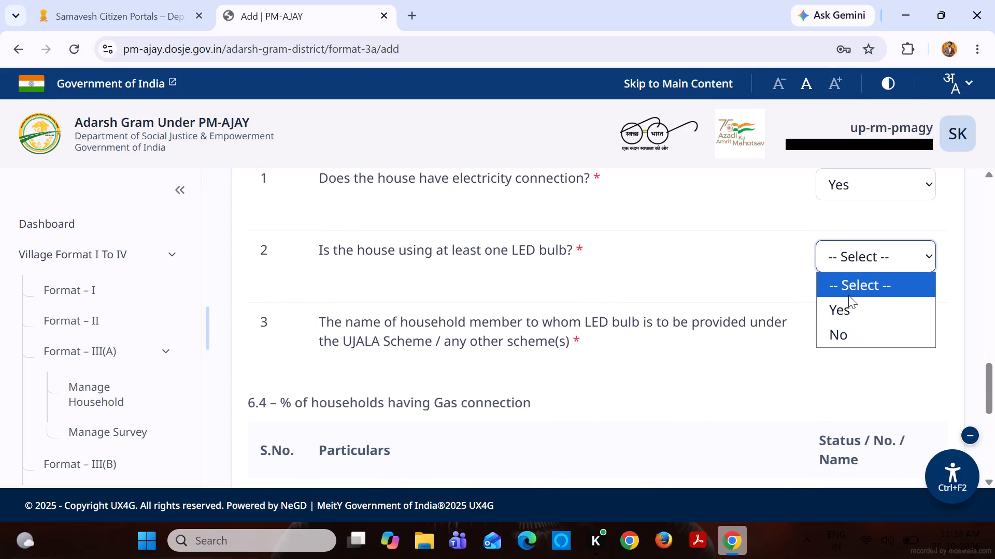
pyautogui.moveTo(848, 295); pyautogui.dragTo(847, 298)
pyautogui.click(847, 300)
pyautogui.scroll(-2, 847, 300)
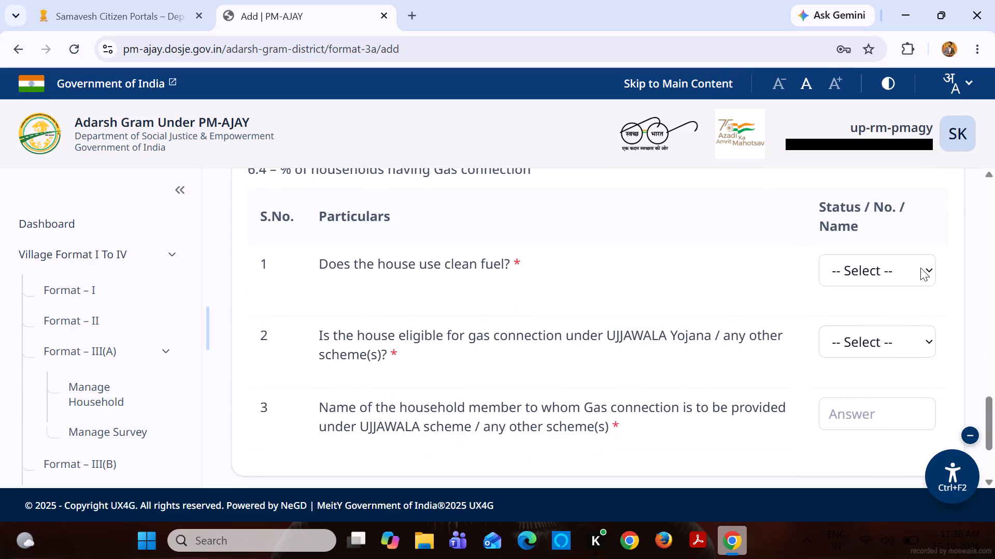
pyautogui.moveTo(920, 268); pyautogui.dragTo(844, 332)
pyautogui.click(844, 332)
pyautogui.scroll(-2, 844, 332)
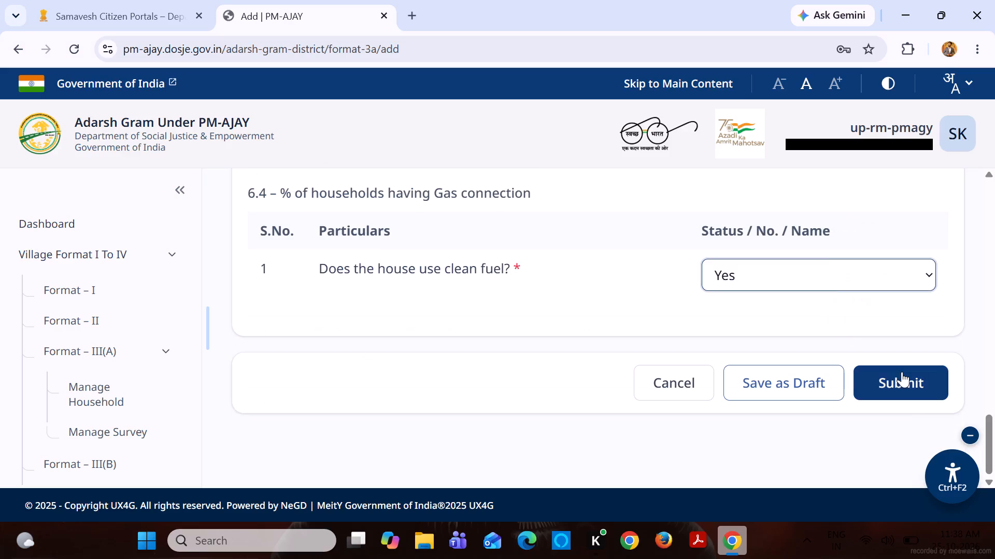
pyautogui.click(902, 372)
# Choose the domain 5 – Rural Roads and Housing, answer No to living in a Kachcha/unsafe house in 5.3, and submit the answers.
pyautogui.click(873, 235)
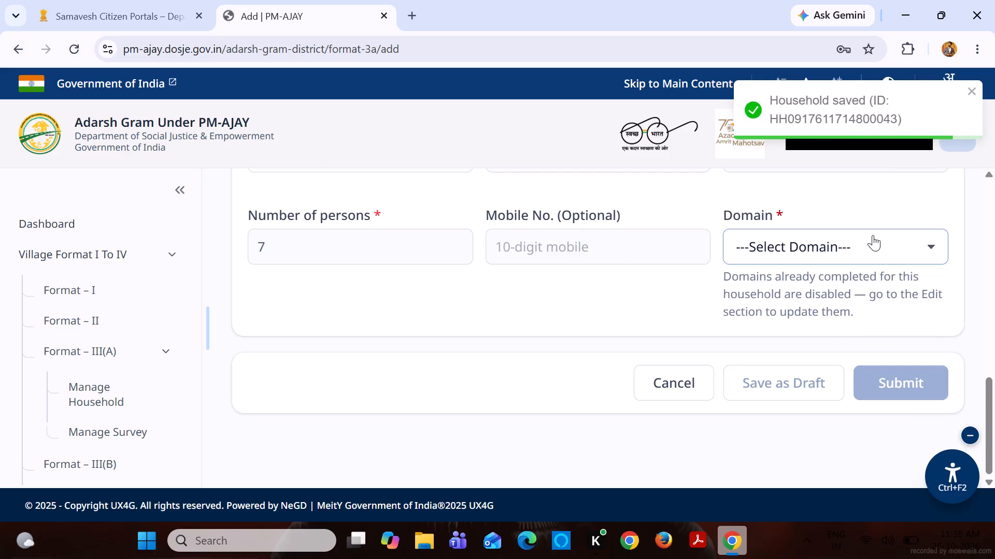
pyautogui.scroll(-1, 828, 347)
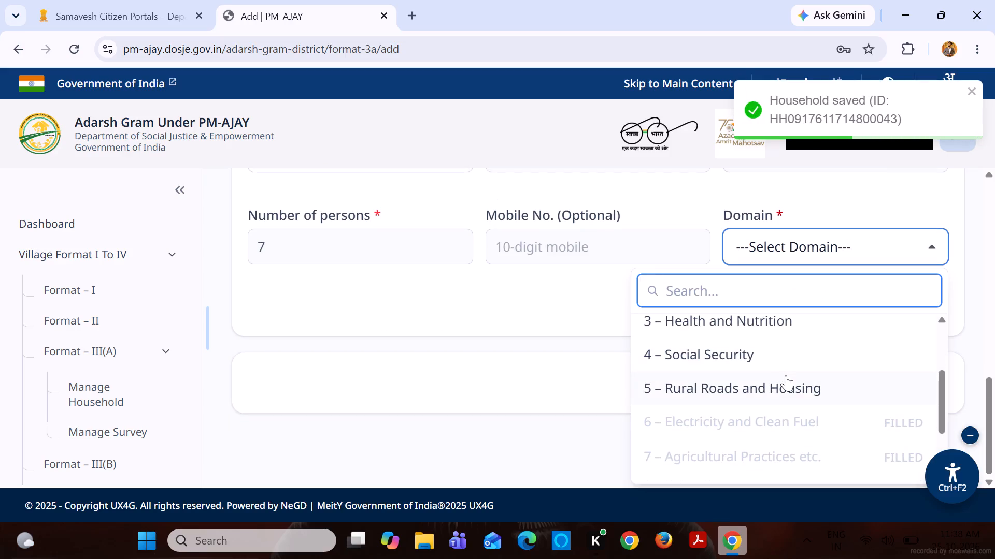
pyautogui.click(786, 375)
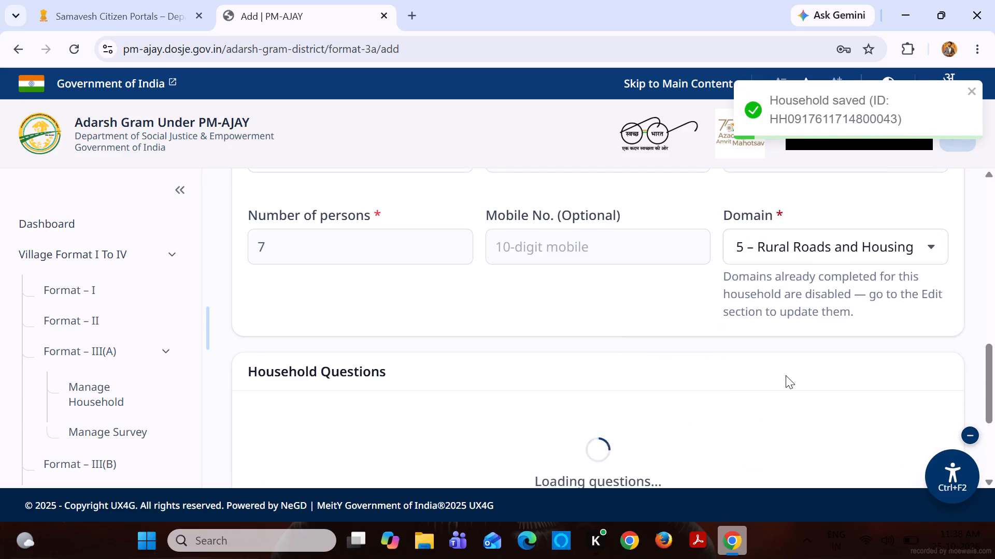
pyautogui.scroll(-3, 786, 375)
pyautogui.click(878, 311)
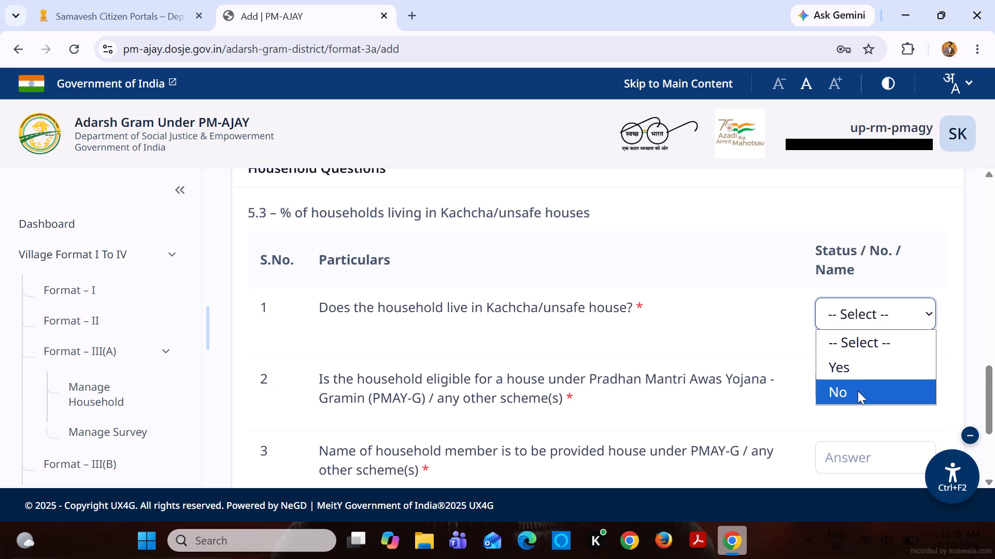
pyautogui.click(858, 391)
pyautogui.scroll(-3, 875, 348)
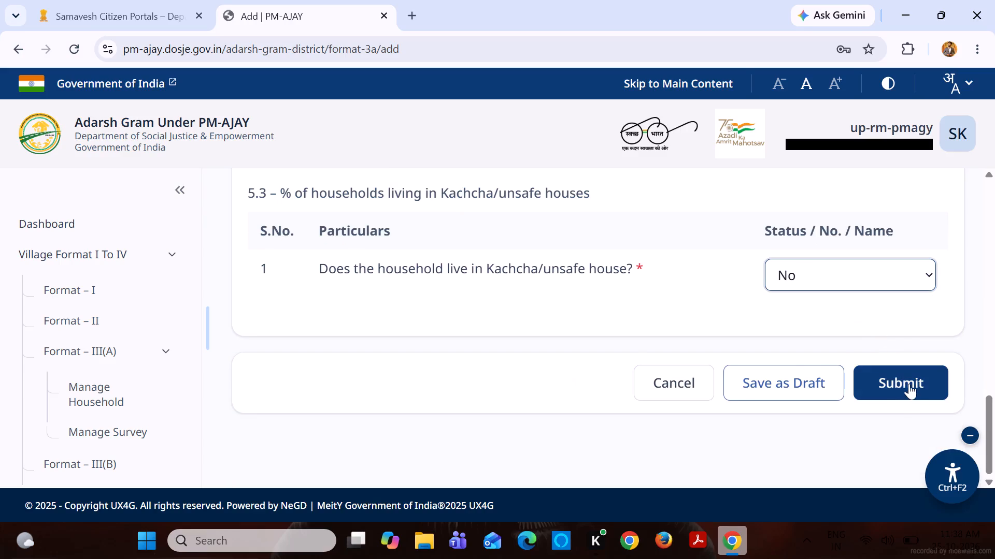
pyautogui.click(909, 384)
# Choose the domain 4 – Social Security, enter 0 eligible for Widow, Old Age and Disability Pension in 4.1 to 4.3, and submit the answers.
pyautogui.click(891, 258)
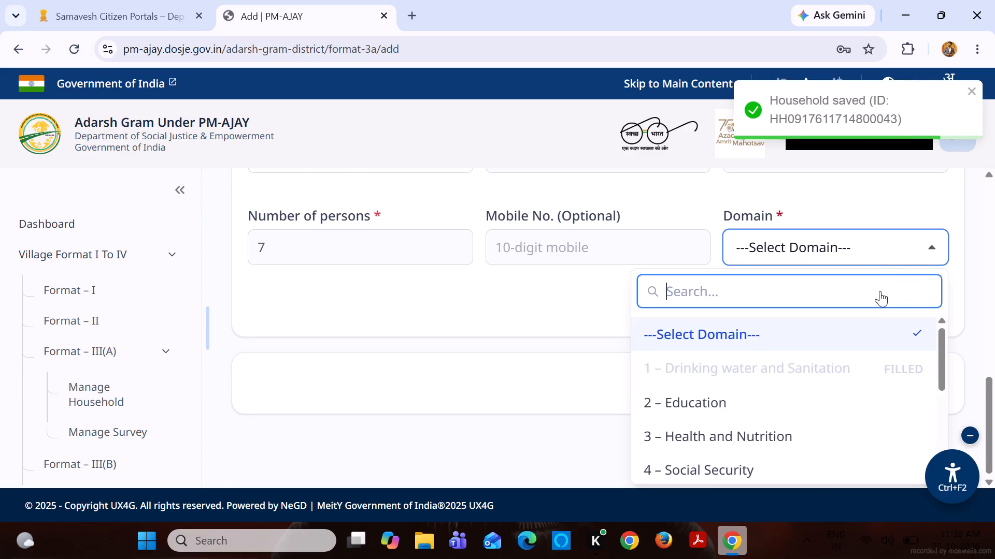
pyautogui.scroll(-1, 845, 392)
pyautogui.click(749, 368)
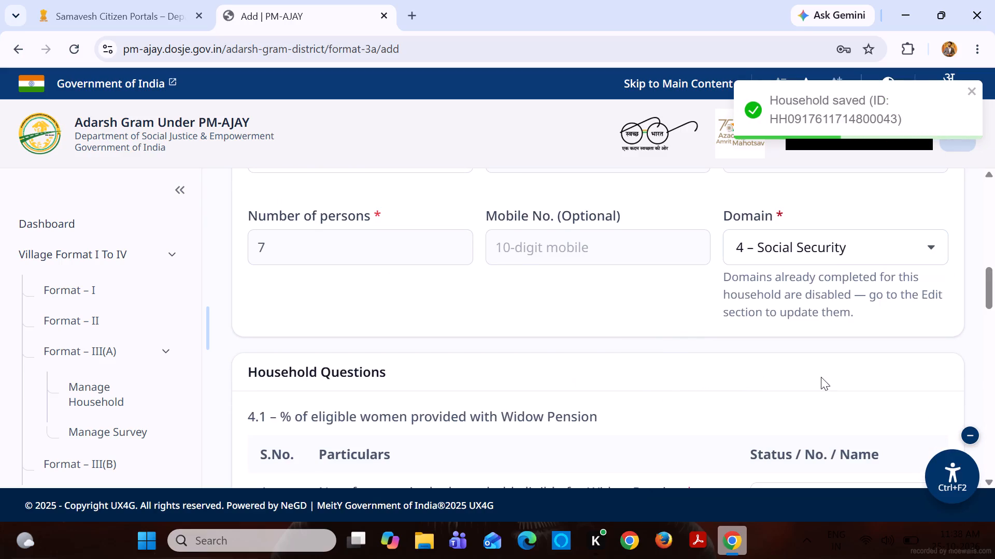
pyautogui.scroll(-3, 821, 377)
pyautogui.click(833, 273)
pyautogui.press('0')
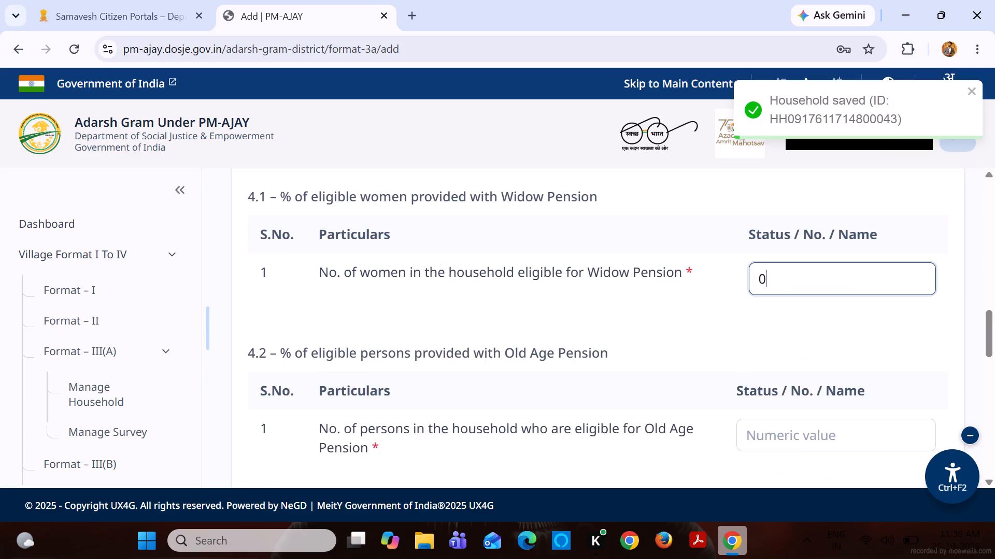
pyautogui.scroll(-2, 833, 273)
pyautogui.click(800, 283)
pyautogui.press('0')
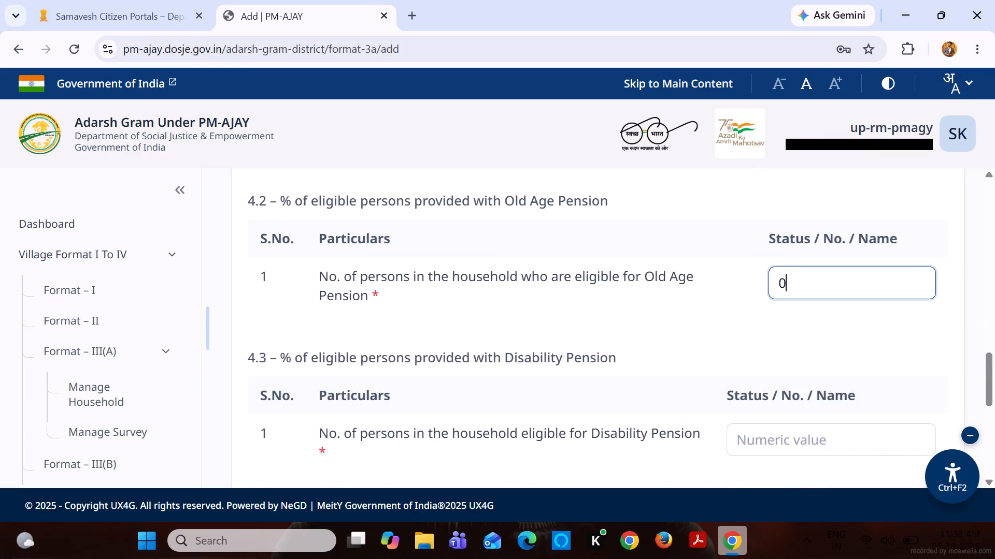
pyautogui.scroll(-2, 800, 283)
pyautogui.click(784, 231)
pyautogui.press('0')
pyautogui.scroll(-1, 784, 231)
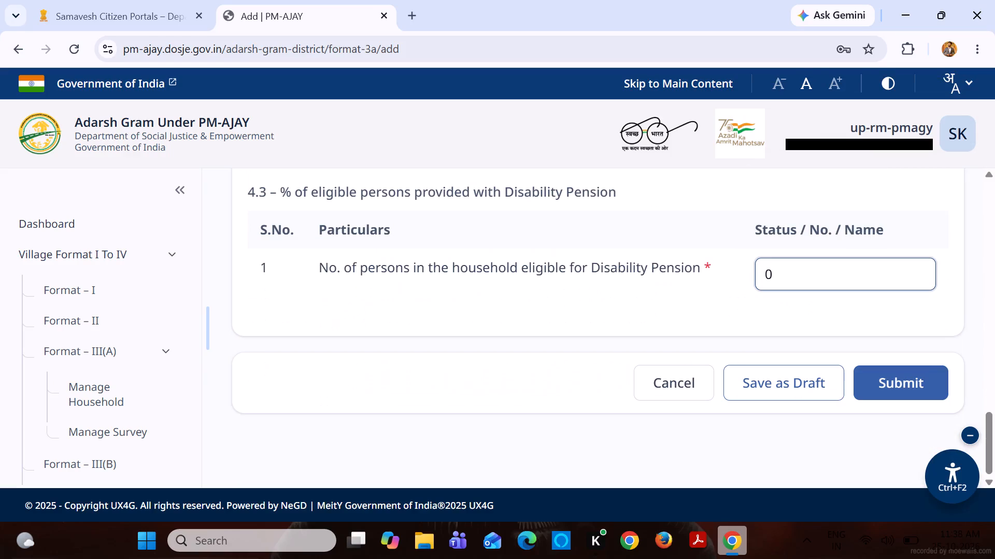
pyautogui.click(892, 376)
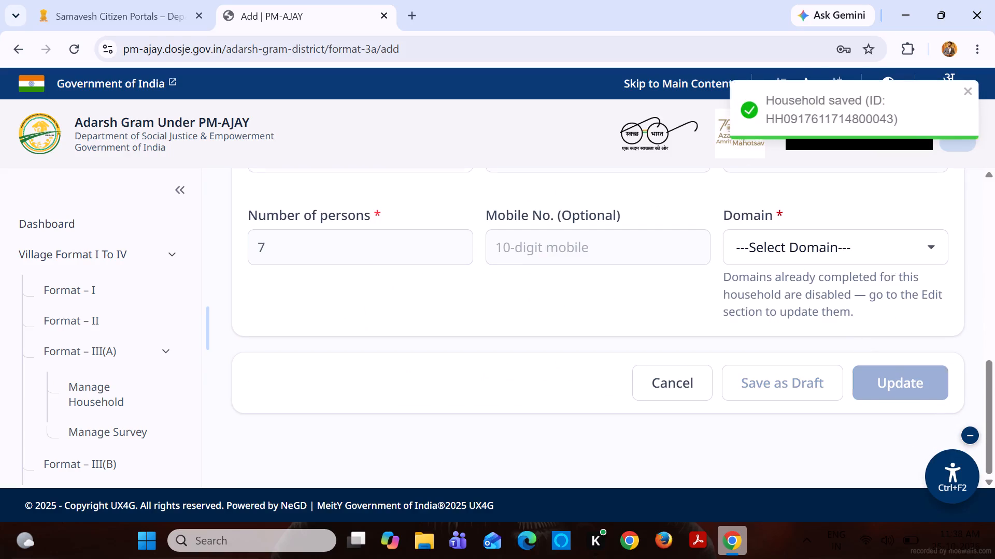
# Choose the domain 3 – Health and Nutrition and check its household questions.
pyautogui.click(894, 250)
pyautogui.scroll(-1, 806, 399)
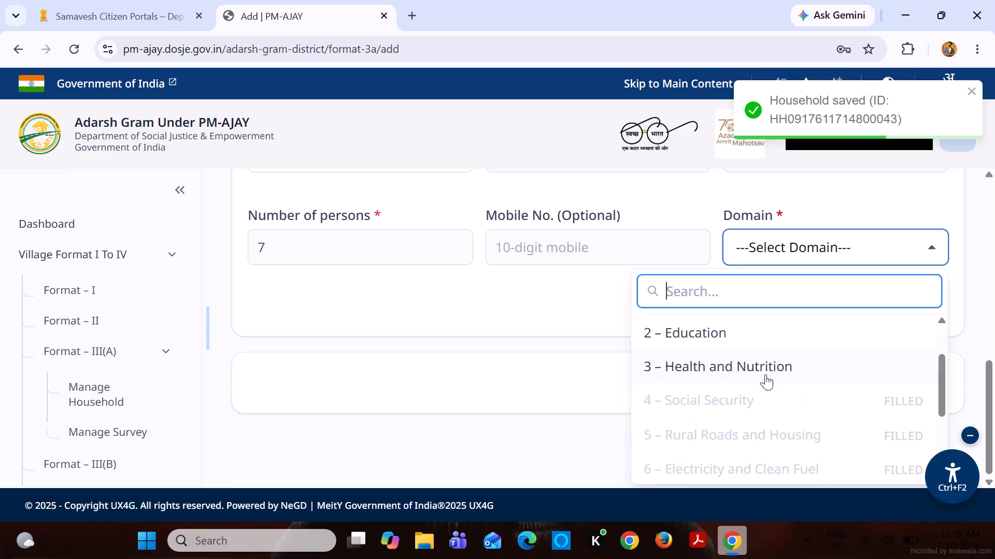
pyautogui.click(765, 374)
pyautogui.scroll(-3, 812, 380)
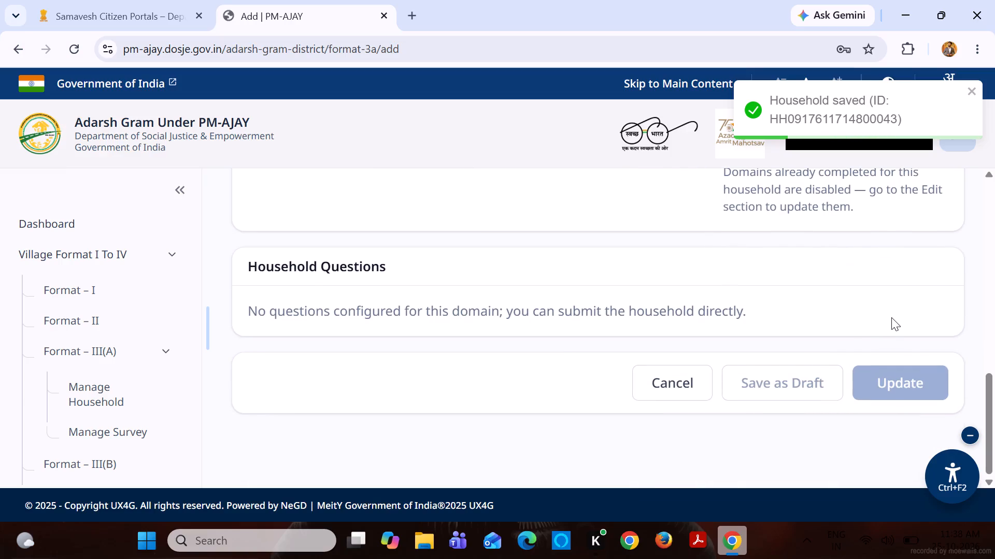
# Retry loading the status of the Monitorable Indicators.
pyautogui.scroll(7, 891, 317)
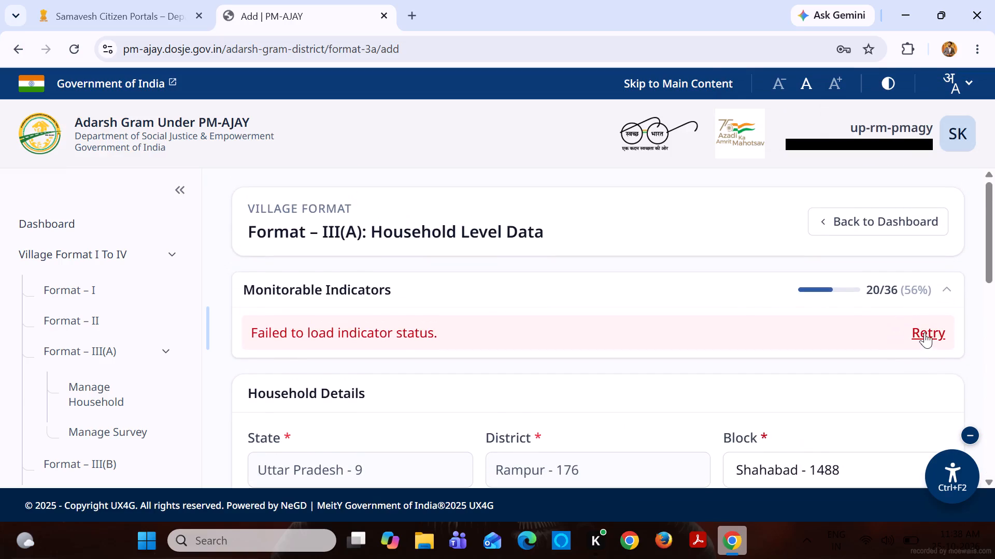
pyautogui.click(928, 335)
pyautogui.click(928, 335)
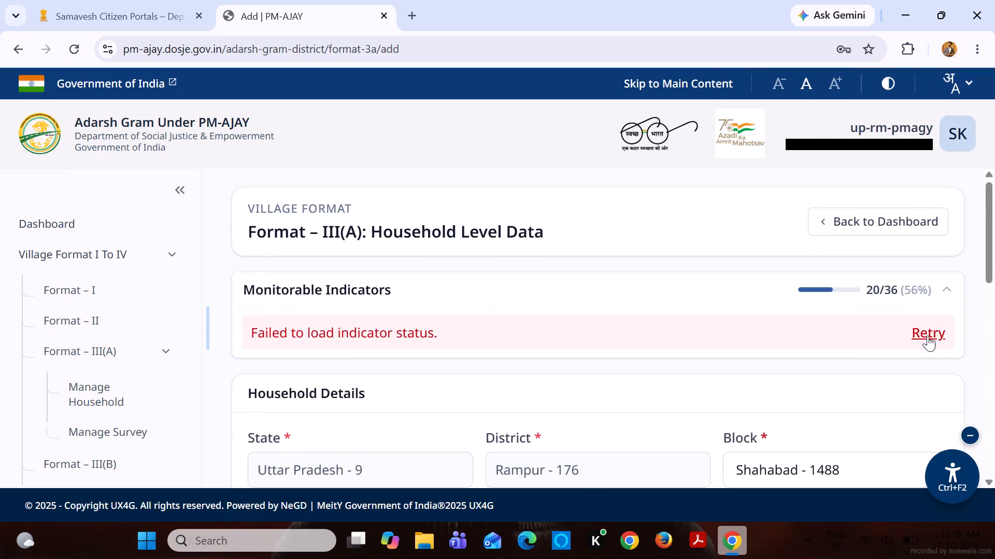
pyautogui.click(928, 335)
pyautogui.click(928, 335)
pyautogui.click(928, 335)
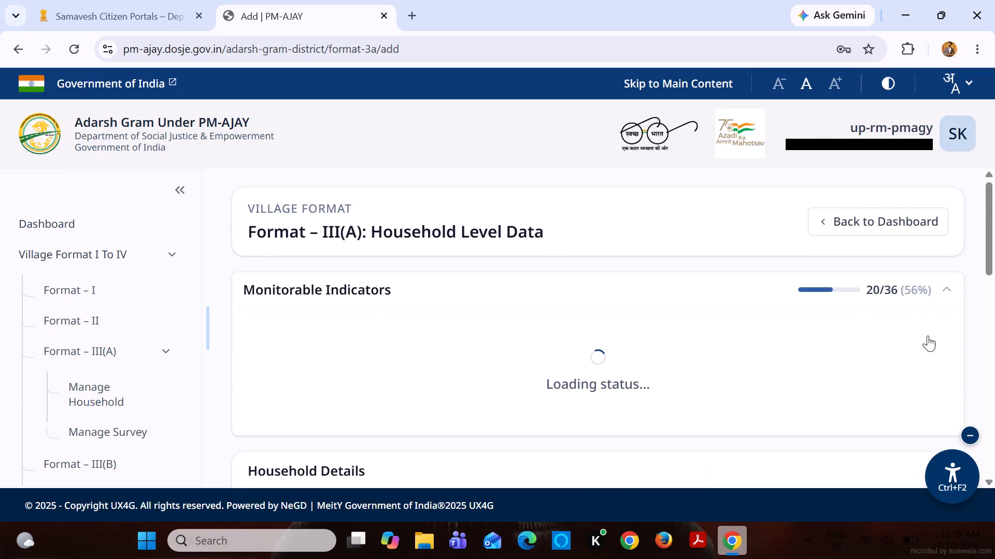
pyautogui.scroll(-1, 928, 335)
pyautogui.tripleClick(933, 266)
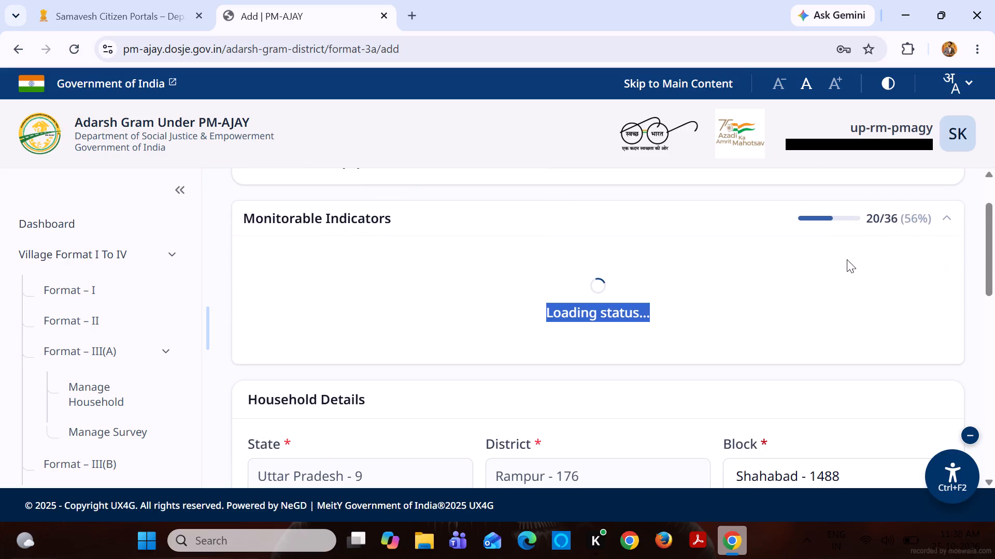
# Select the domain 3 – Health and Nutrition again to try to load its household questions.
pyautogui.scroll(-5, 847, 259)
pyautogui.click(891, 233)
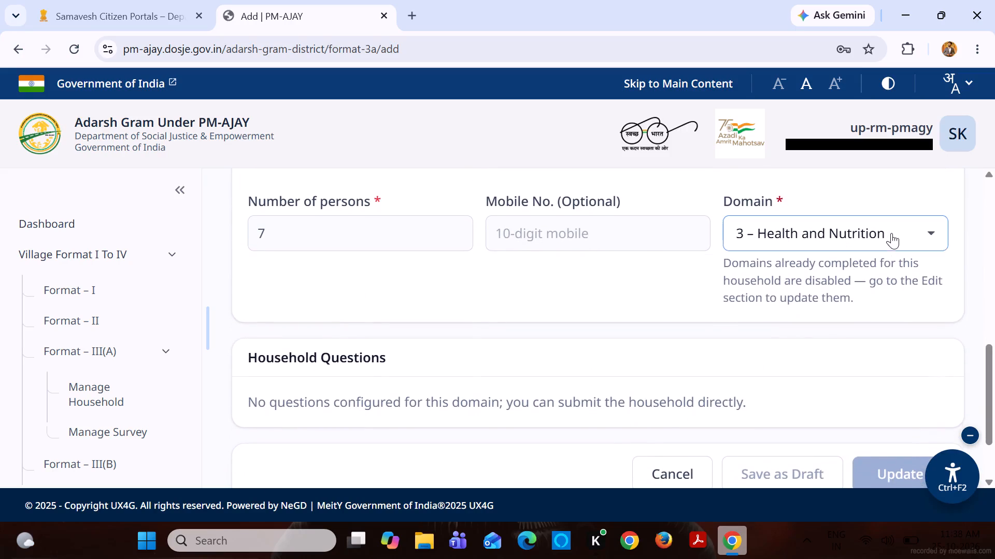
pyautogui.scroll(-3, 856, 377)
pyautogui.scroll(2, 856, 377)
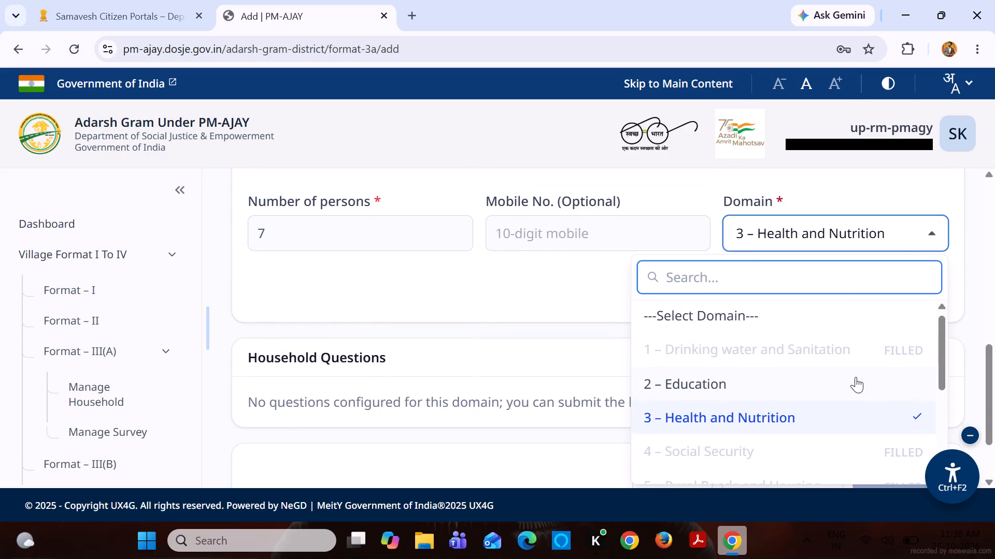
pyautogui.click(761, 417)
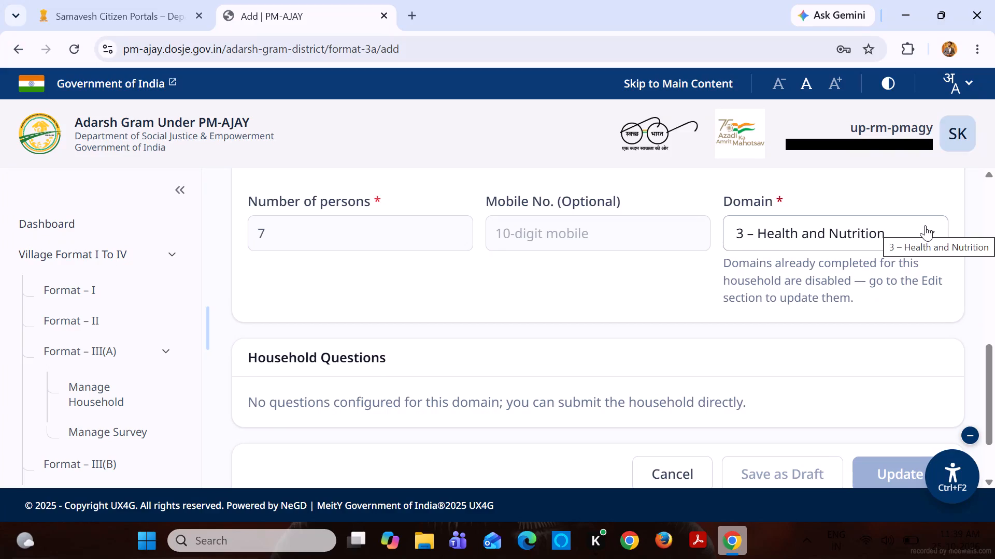
# Choose the domain 2 – Education and enter 2 children aged 6-10 years and 2 attending primary school in 2.1.
pyautogui.click(849, 228)
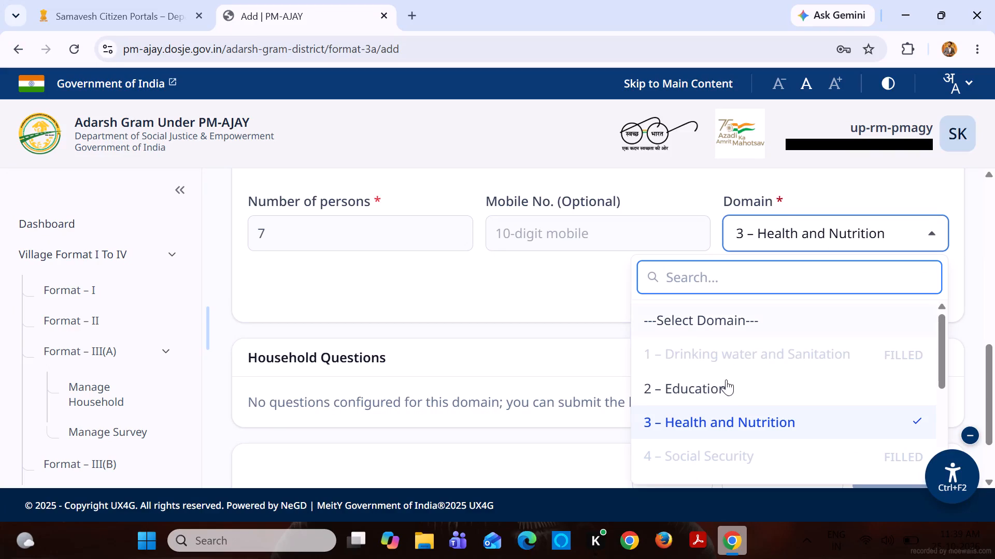
pyautogui.click(724, 383)
pyautogui.scroll(-2, 724, 383)
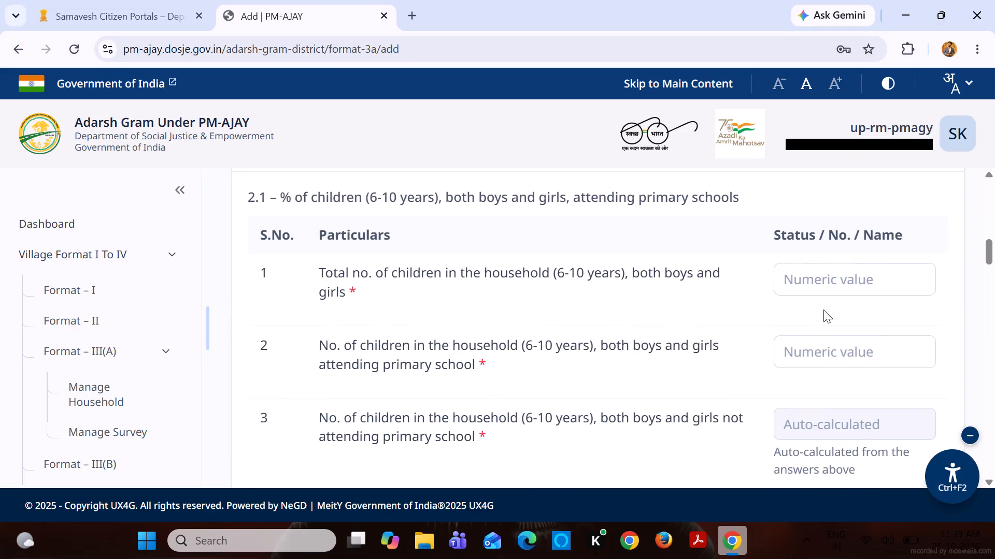
pyautogui.click(835, 285)
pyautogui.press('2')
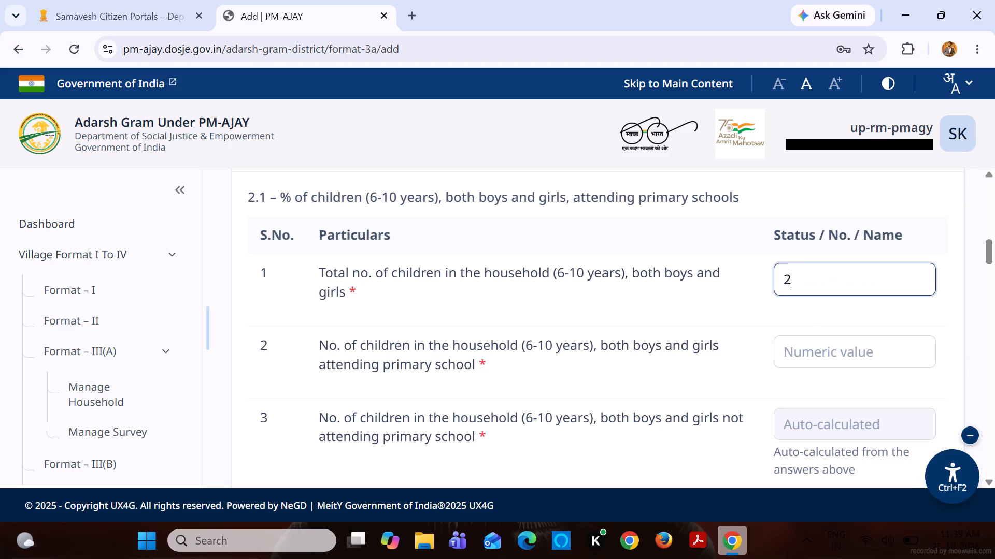
pyautogui.click(817, 350)
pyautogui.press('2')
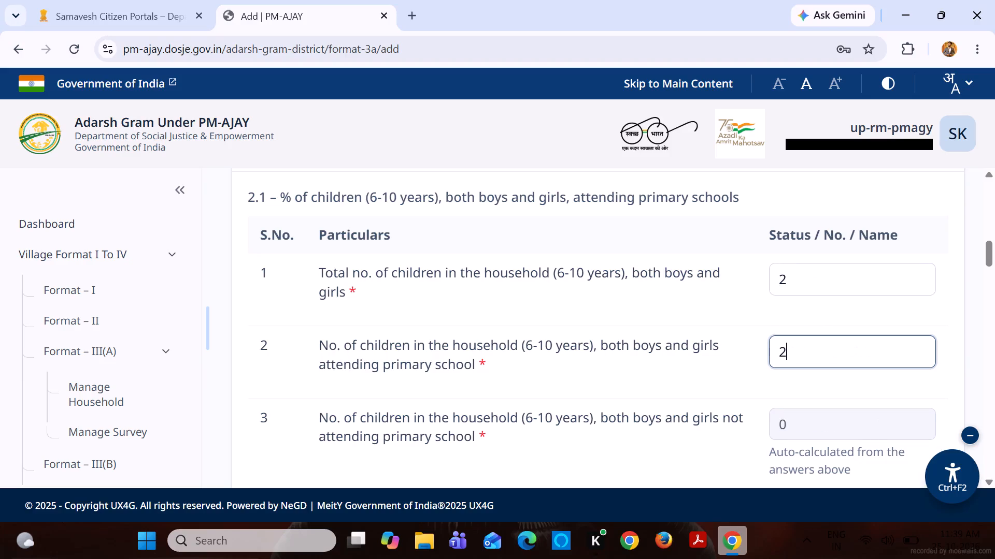
# Enter 0 children aged 11-13 in 2.2, 1 aged 14-15 with 1 attending secondary school in 2.3, and 0 aged 16-17 in 2.4.
pyautogui.scroll(-4, 817, 350)
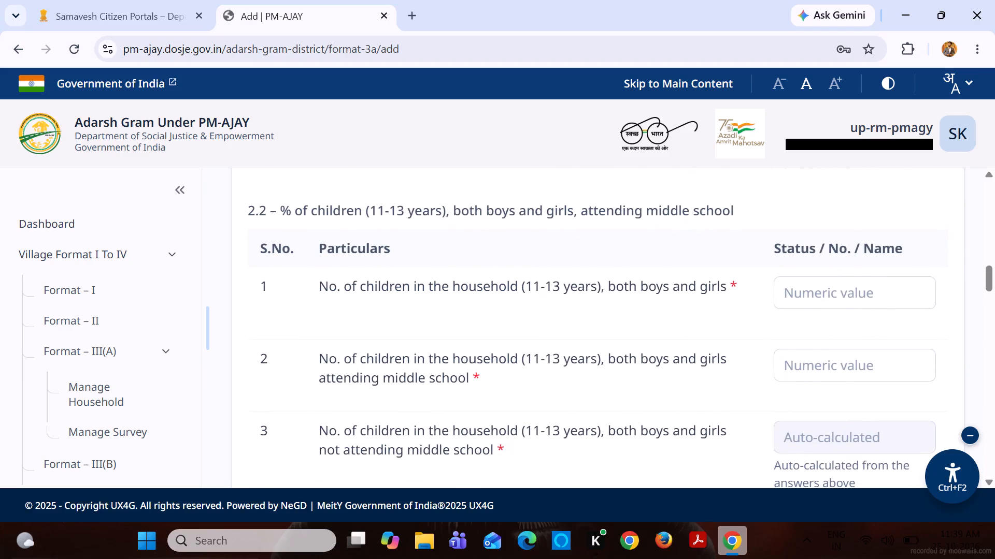
pyautogui.click(816, 291)
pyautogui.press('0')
pyautogui.scroll(-2, 816, 291)
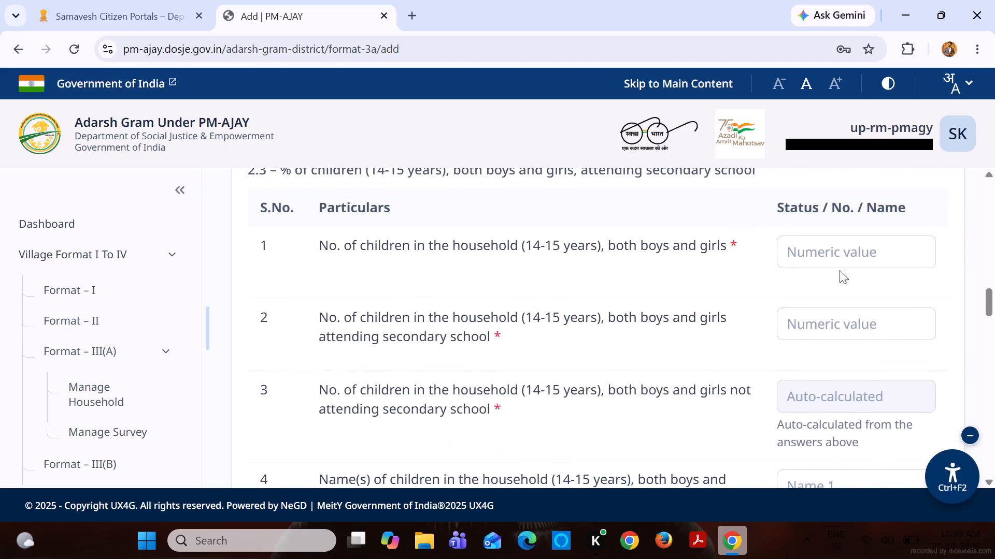
pyautogui.click(844, 246)
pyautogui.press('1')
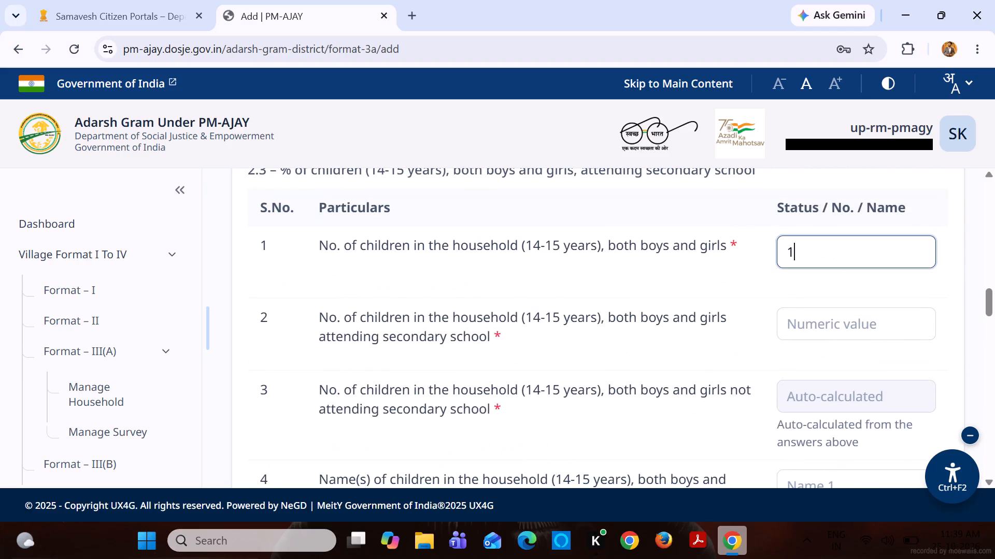
pyautogui.click(828, 306)
pyautogui.click(831, 313)
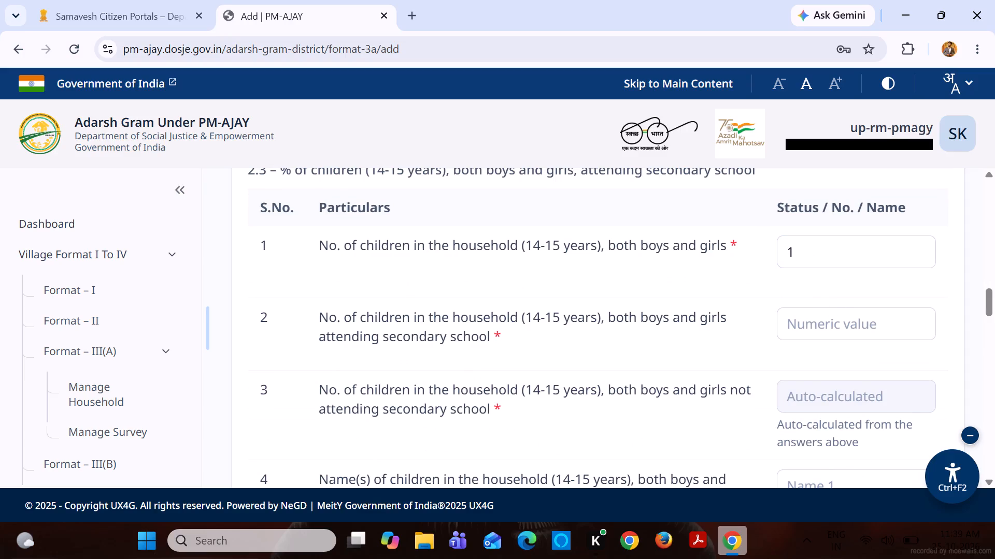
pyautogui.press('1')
pyautogui.scroll(-2, 831, 313)
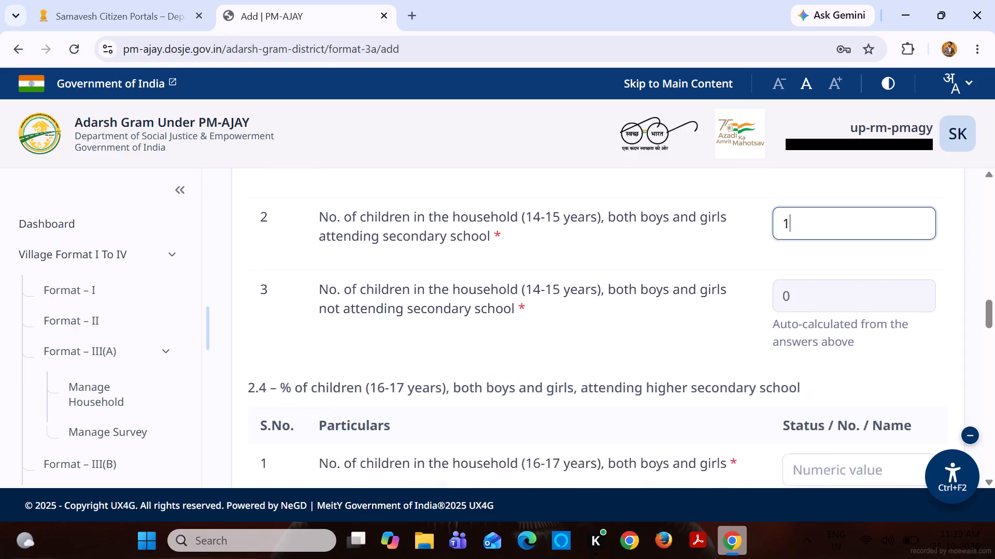
pyautogui.scroll(-2, 831, 313)
pyautogui.click(895, 328)
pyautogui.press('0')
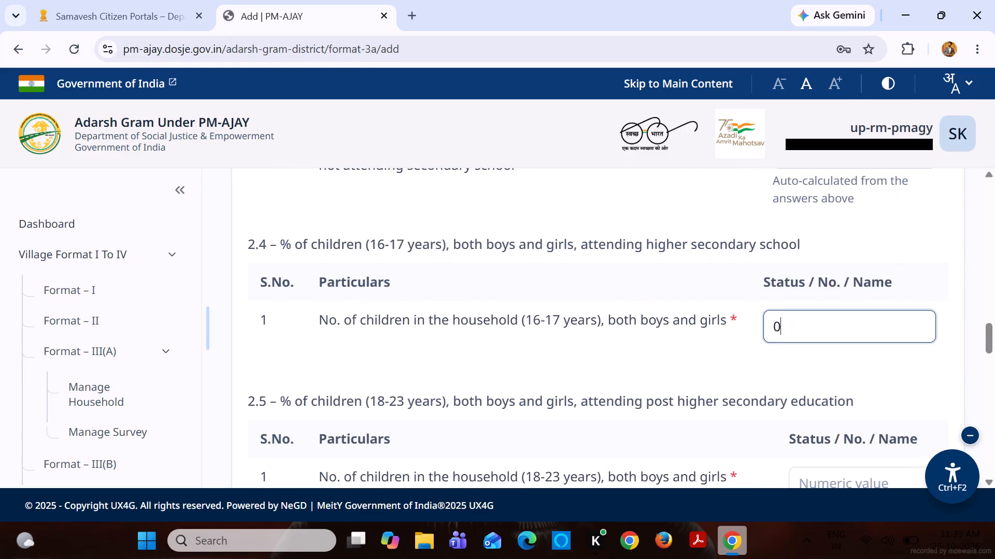
# In 2.5, enter 1 child aged 18-23 years and 1 attending post higher secondary education.
pyautogui.scroll(-3, 895, 328)
pyautogui.click(866, 323)
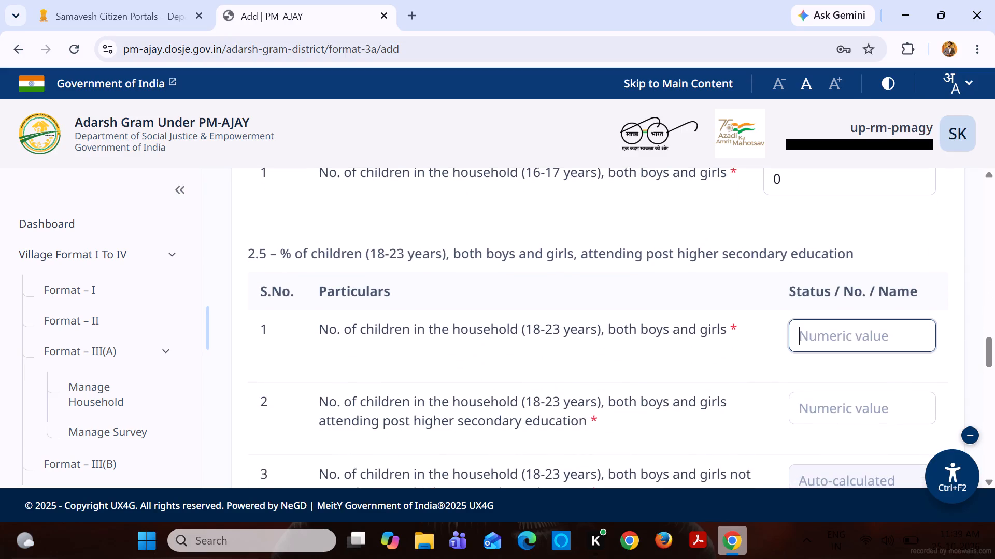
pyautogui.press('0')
pyautogui.scroll(-3, 866, 323)
pyautogui.click(841, 227)
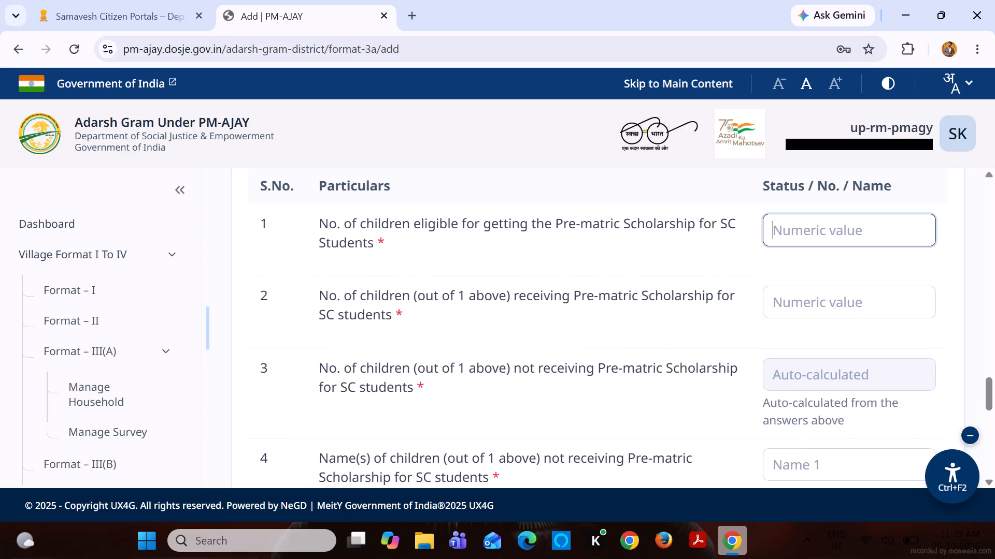
pyautogui.scroll(2, 841, 227)
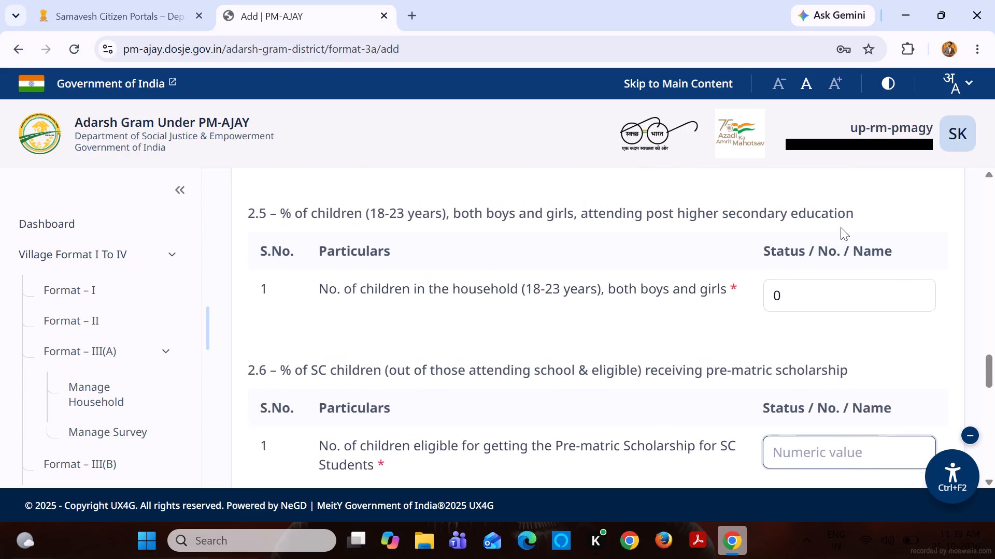
pyautogui.scroll(2, 841, 227)
pyautogui.click(813, 316)
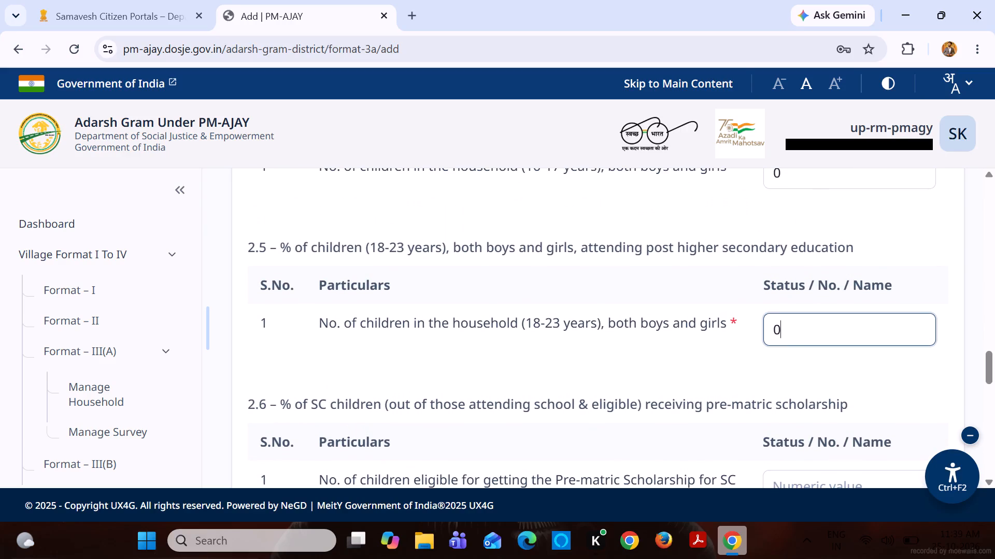
pyautogui.press('BackSpace')
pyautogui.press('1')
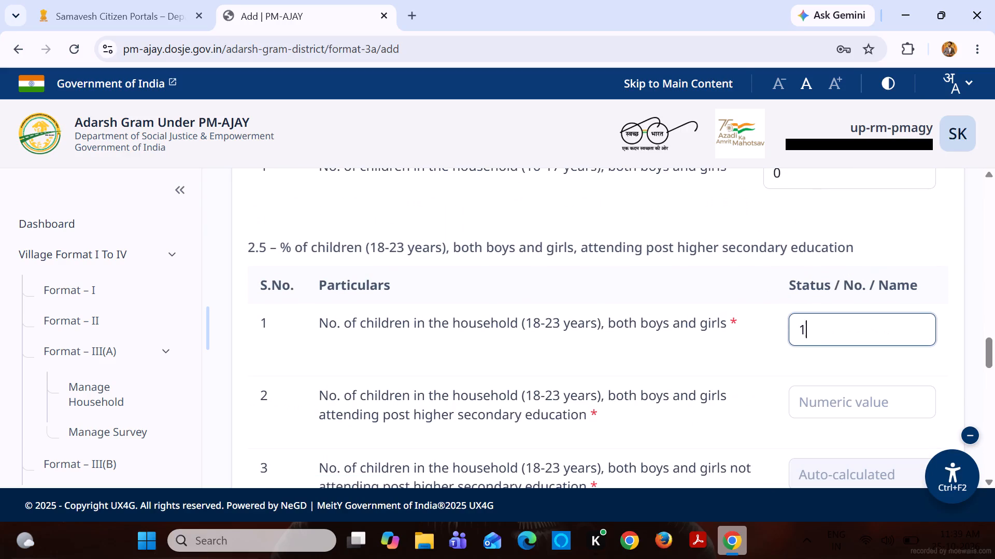
pyautogui.click(805, 393)
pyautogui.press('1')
# Enter 0 children eligible for the Pre-matric and Post-matric Scholarships in 2.6 and 2.7, and submit the Education answers.
pyautogui.scroll(-4, 805, 393)
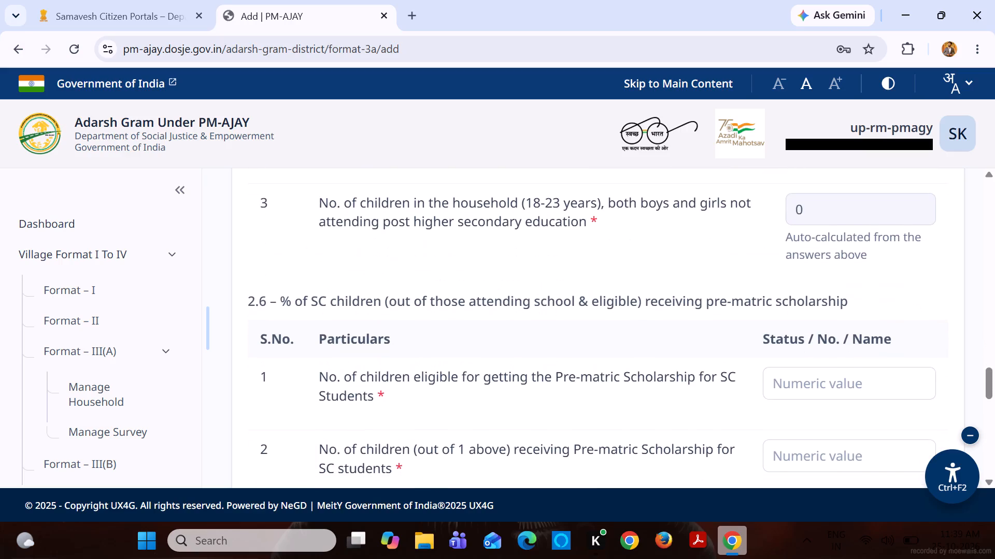
pyautogui.click(832, 399)
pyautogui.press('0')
pyautogui.scroll(-4, 832, 399)
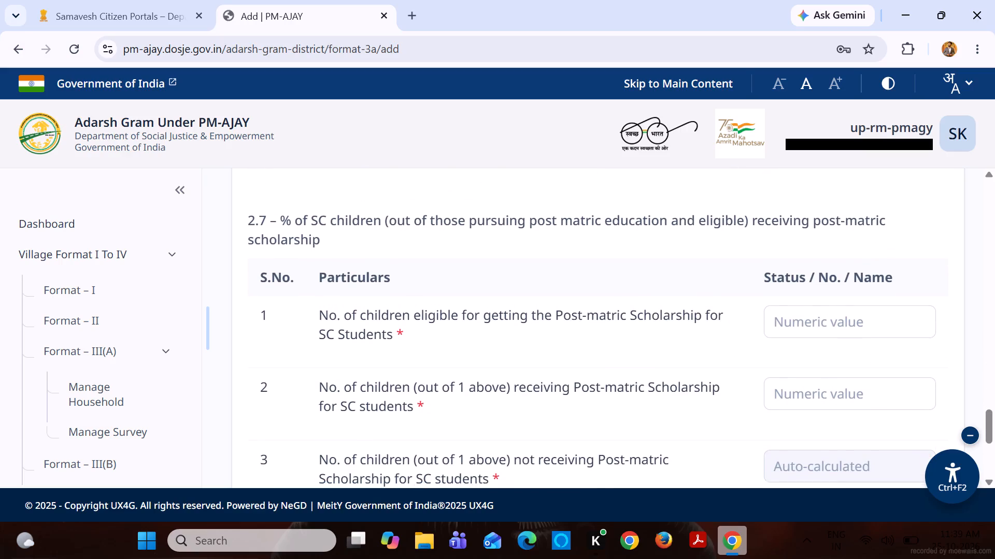
pyautogui.click(854, 318)
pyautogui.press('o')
pyautogui.press('BackSpace')
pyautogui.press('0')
pyautogui.scroll(-2, 854, 318)
pyautogui.click(926, 380)
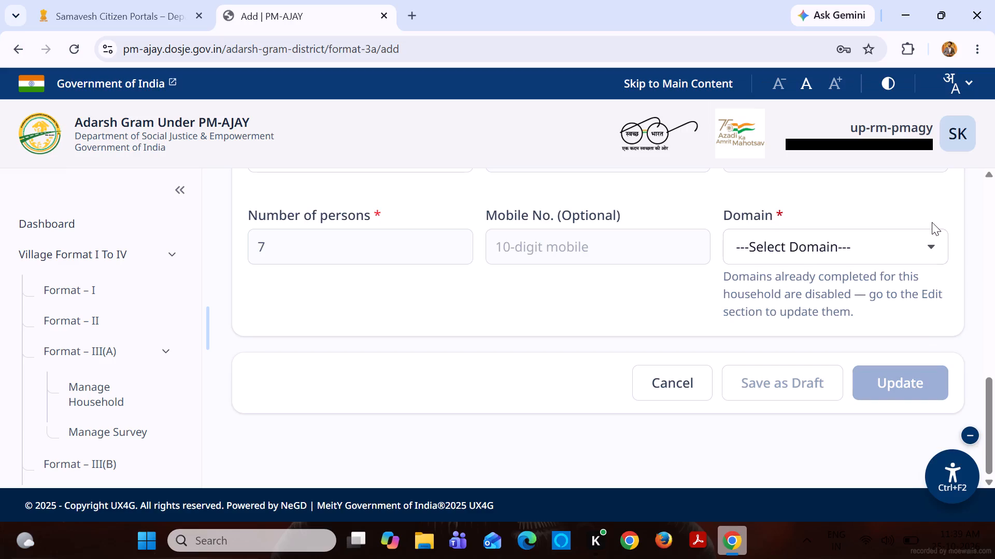
# Choose the domain 3 – Health and Nutrition and answer Yes to household coverage under any Health Protection Scheme.
pyautogui.click(903, 258)
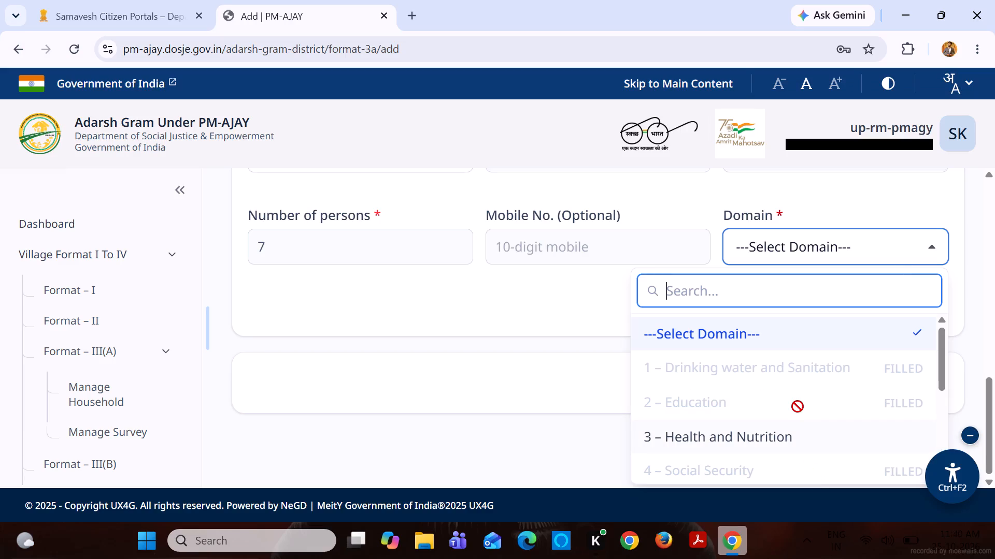
pyautogui.click(779, 435)
pyautogui.scroll(-3, 842, 341)
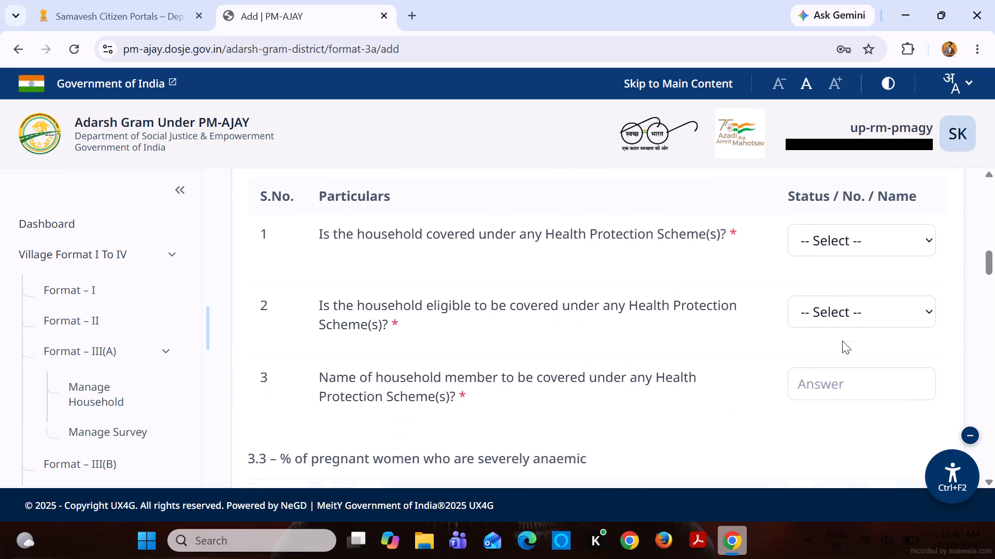
pyautogui.scroll(-1, 842, 341)
pyautogui.click(882, 224)
pyautogui.click(831, 288)
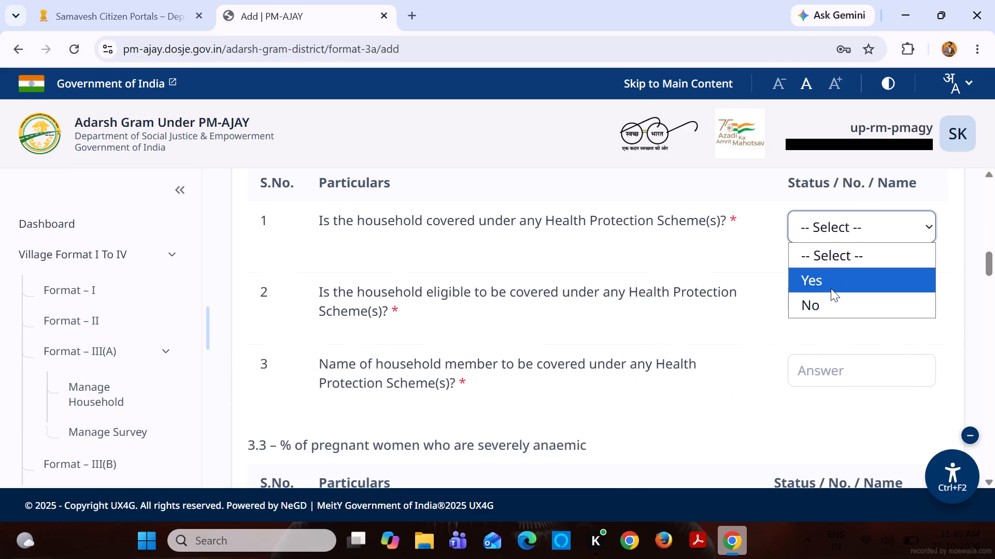
# Enter 0 for pregnant women in 3.3, deliveries in 3.4, children born in 3.5 and children below one year in 3.6.
pyautogui.scroll(-1, 831, 288)
pyautogui.click(844, 301)
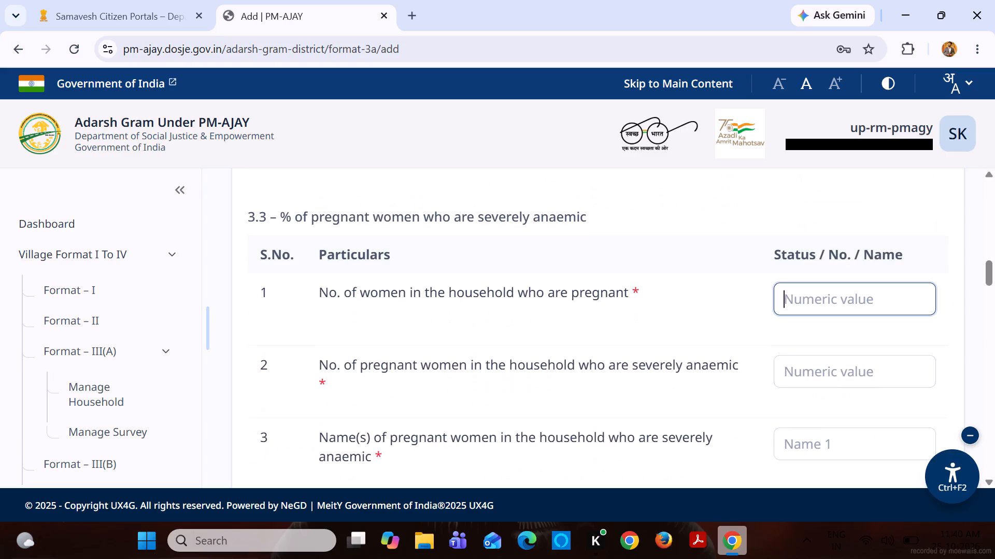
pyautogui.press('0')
pyautogui.scroll(-2, 844, 301)
pyautogui.click(797, 297)
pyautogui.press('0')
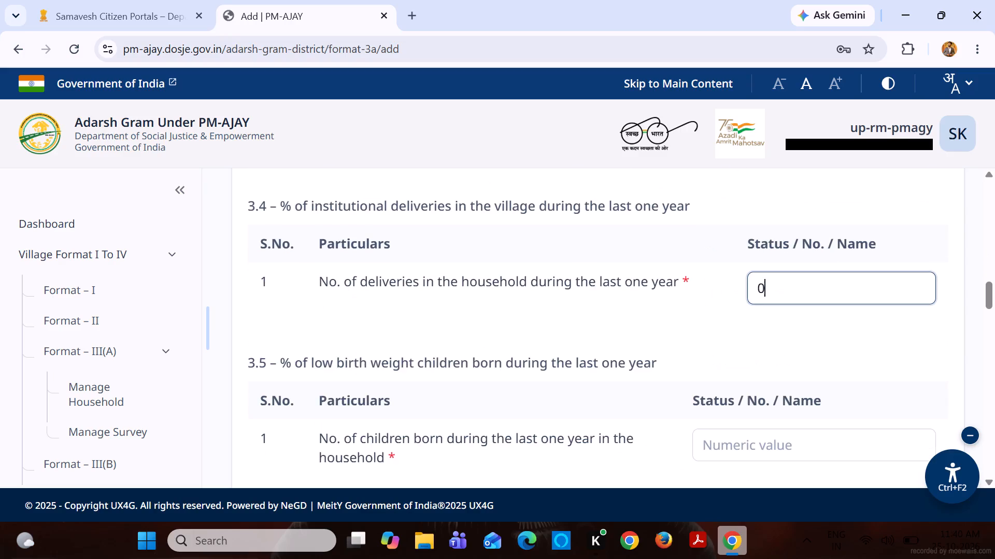
pyautogui.scroll(-2, 797, 297)
pyautogui.click(777, 281)
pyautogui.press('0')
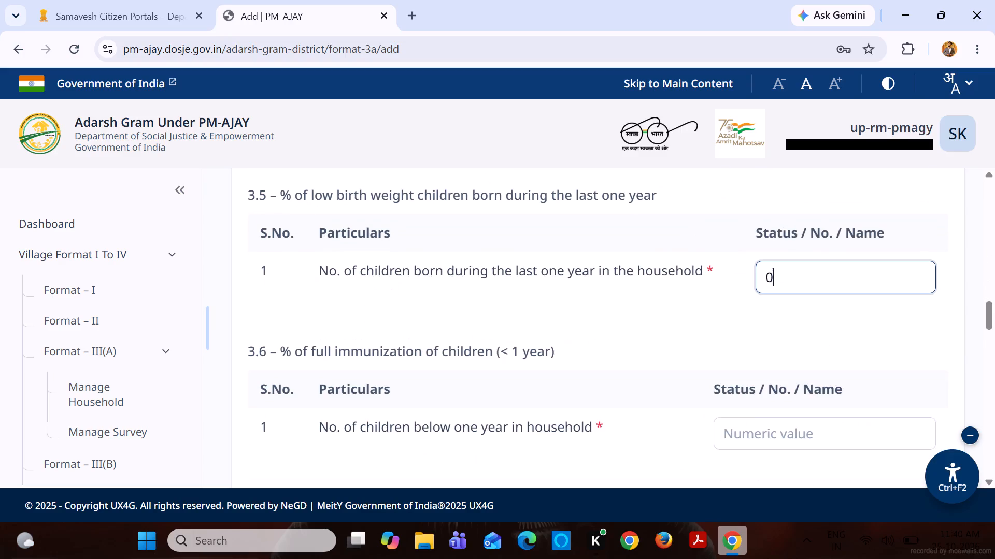
pyautogui.scroll(-2, 777, 281)
pyautogui.click(772, 304)
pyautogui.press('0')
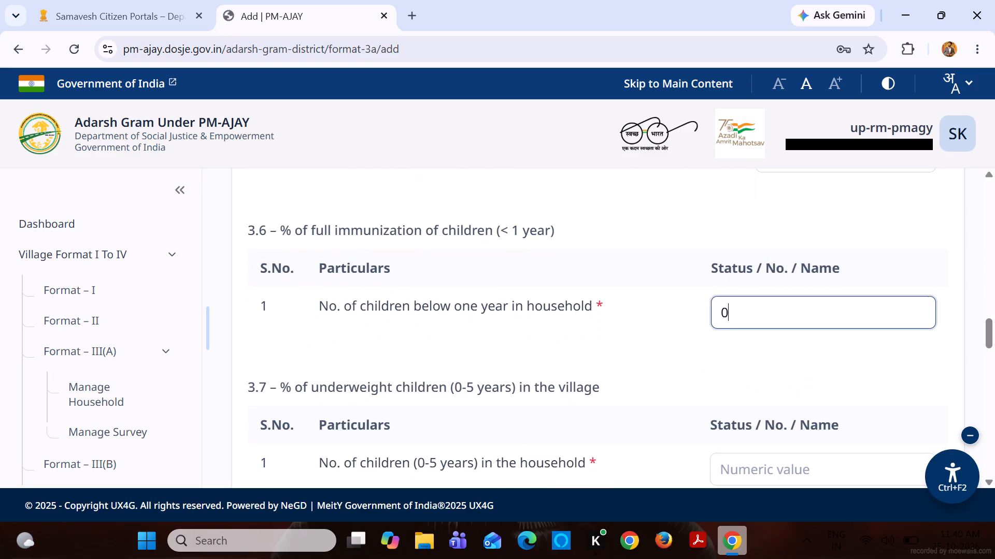
# Enter 0 in the first question of 3.7 to 3.10, submit the Health and Nutrition answers, and check the domain list for unfilled domains.
pyautogui.scroll(-2, 772, 304)
pyautogui.click(775, 304)
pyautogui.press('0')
pyautogui.scroll(-1, 775, 304)
pyautogui.click(787, 319)
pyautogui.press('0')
pyautogui.scroll(-2, 787, 319)
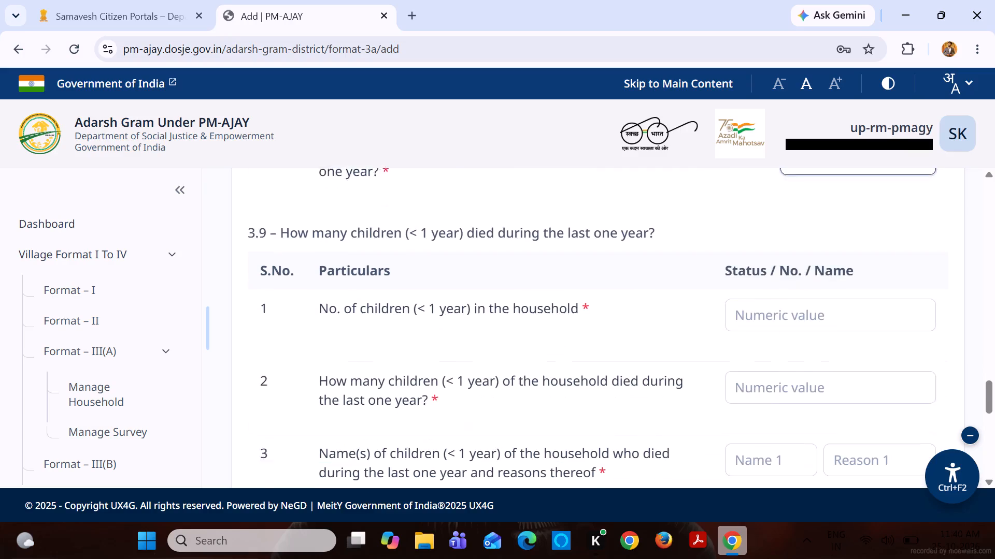
pyautogui.click(821, 302)
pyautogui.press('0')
pyautogui.scroll(-2, 821, 302)
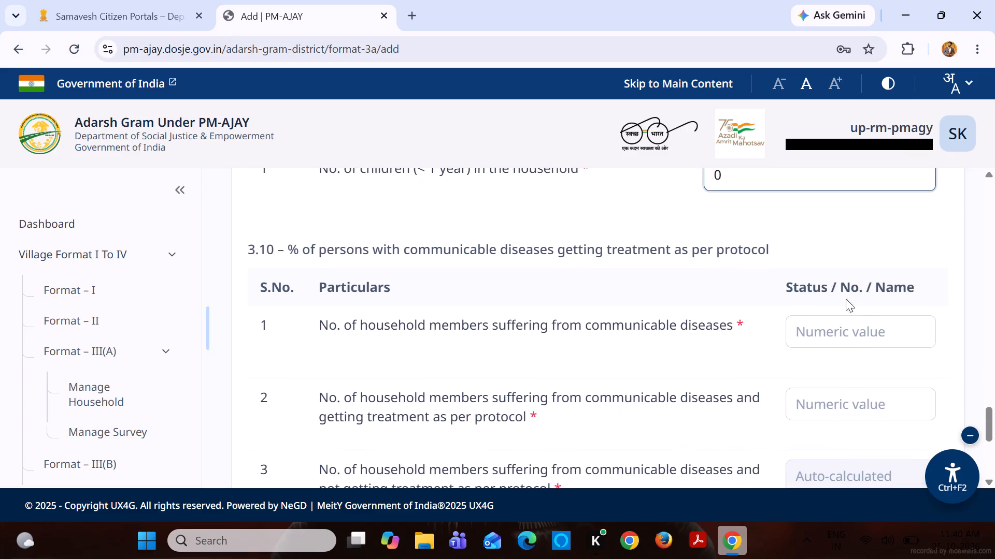
pyautogui.click(849, 316)
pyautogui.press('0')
pyautogui.scroll(-2, 849, 316)
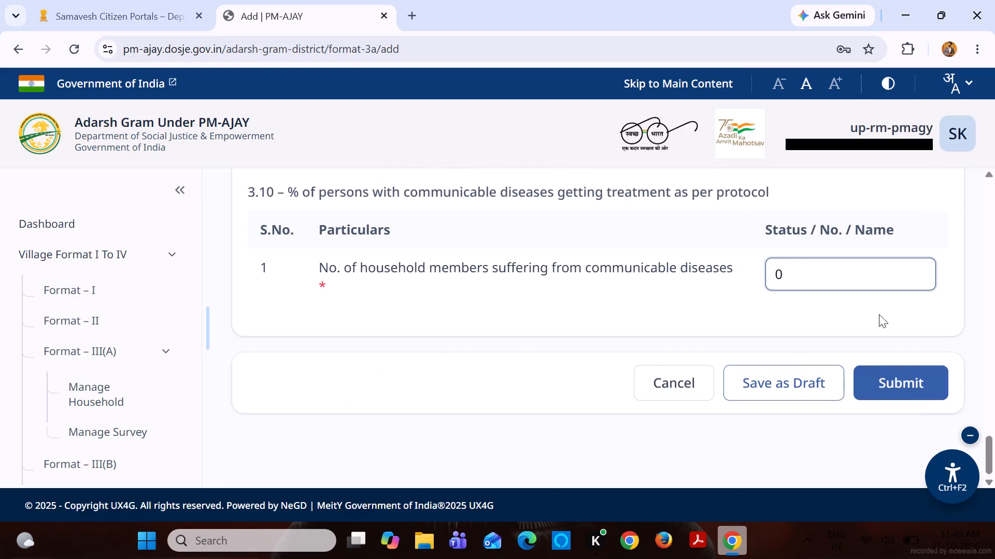
pyautogui.click(916, 380)
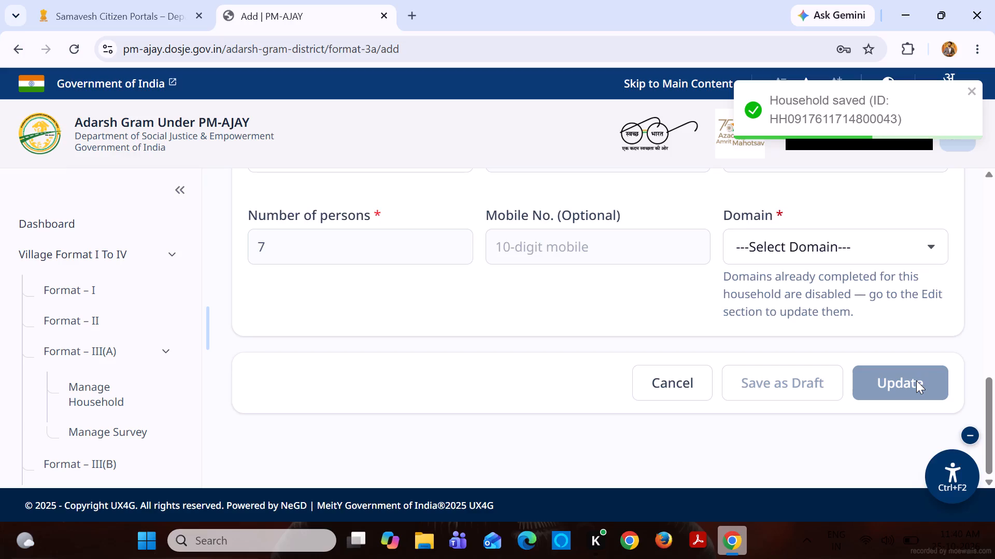
pyautogui.click(929, 239)
pyautogui.scroll(-9, 776, 379)
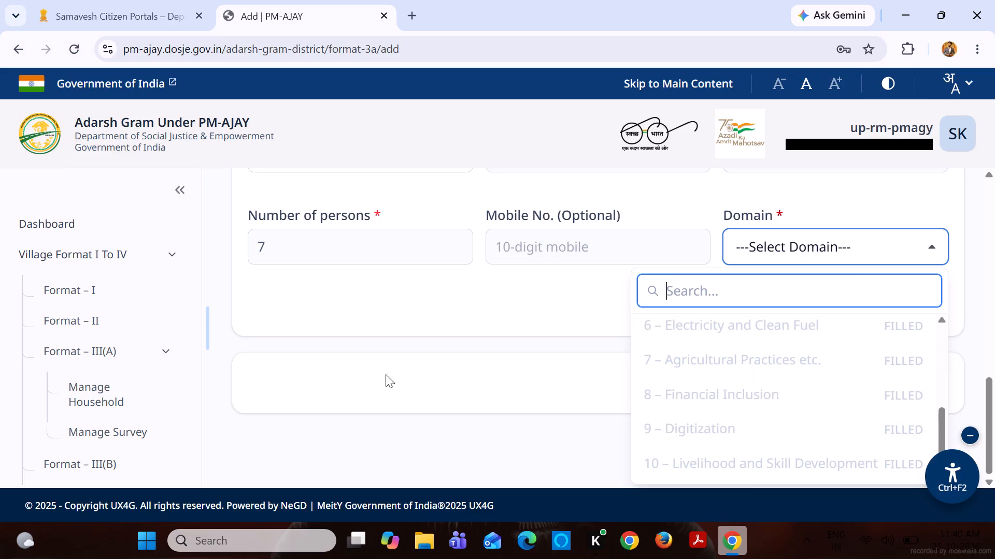
# Start a new household record under Shahabad block, Husainganj gram panchayat and Sujatganj village with category SC.
pyautogui.click(99, 396)
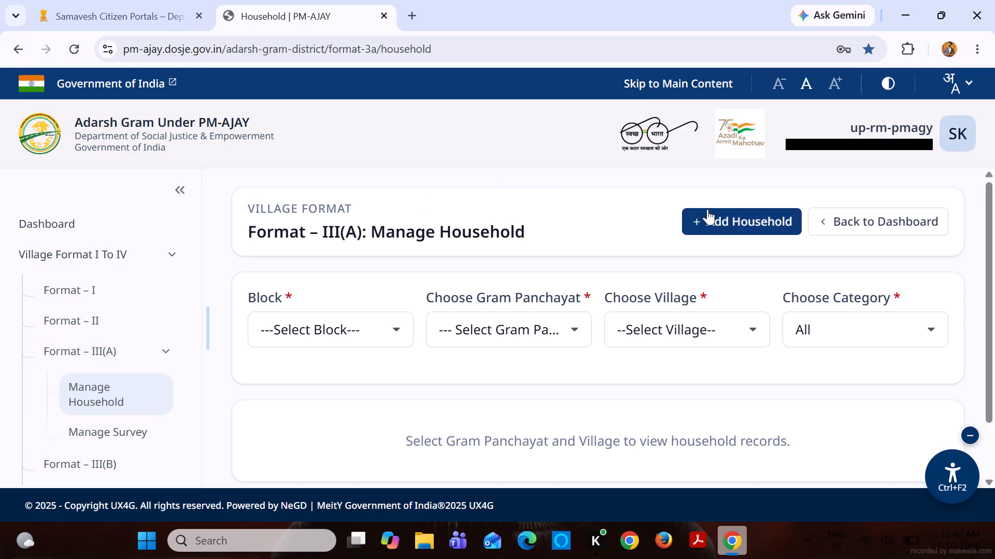
pyautogui.click(729, 230)
pyautogui.click(788, 183)
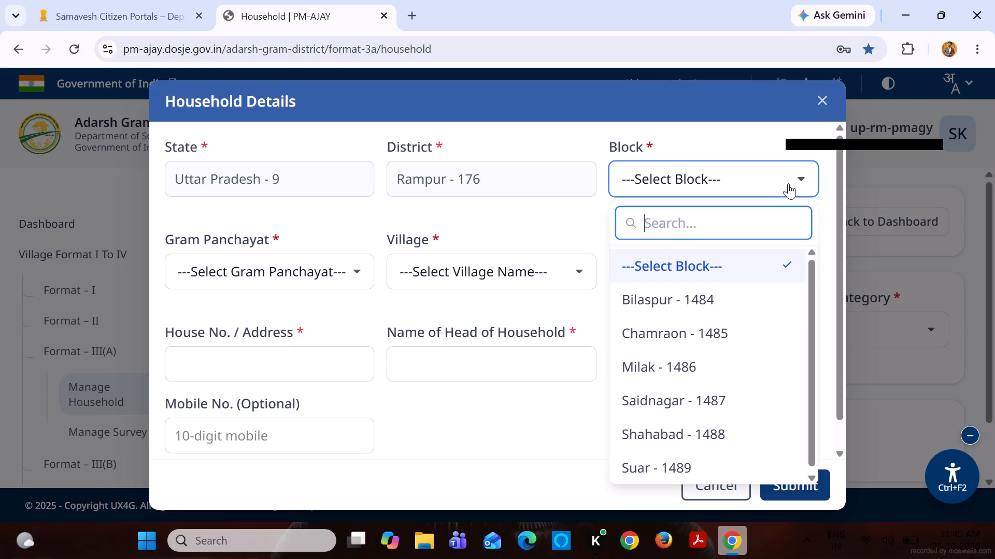
pyautogui.click(669, 423)
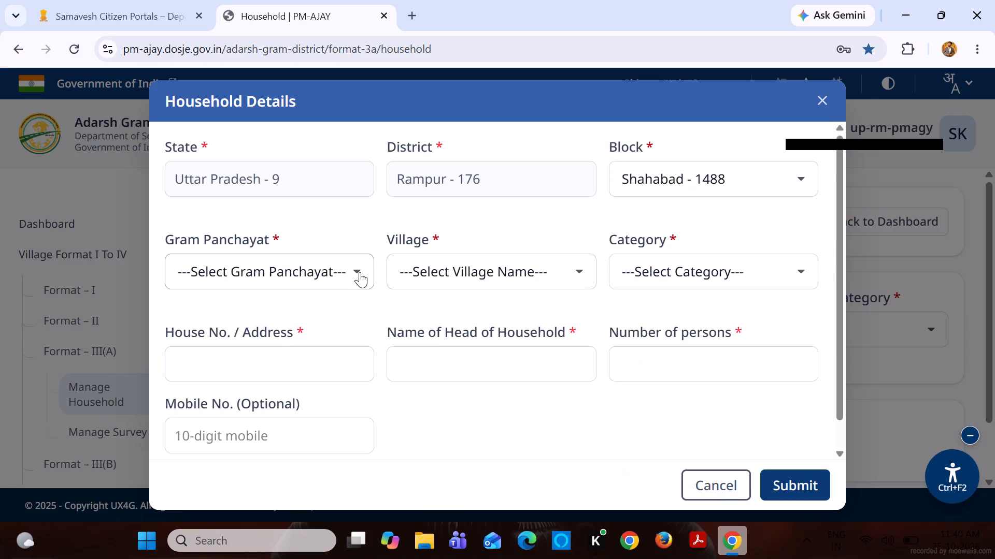
pyautogui.click(360, 272)
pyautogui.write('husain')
pyautogui.click(255, 364)
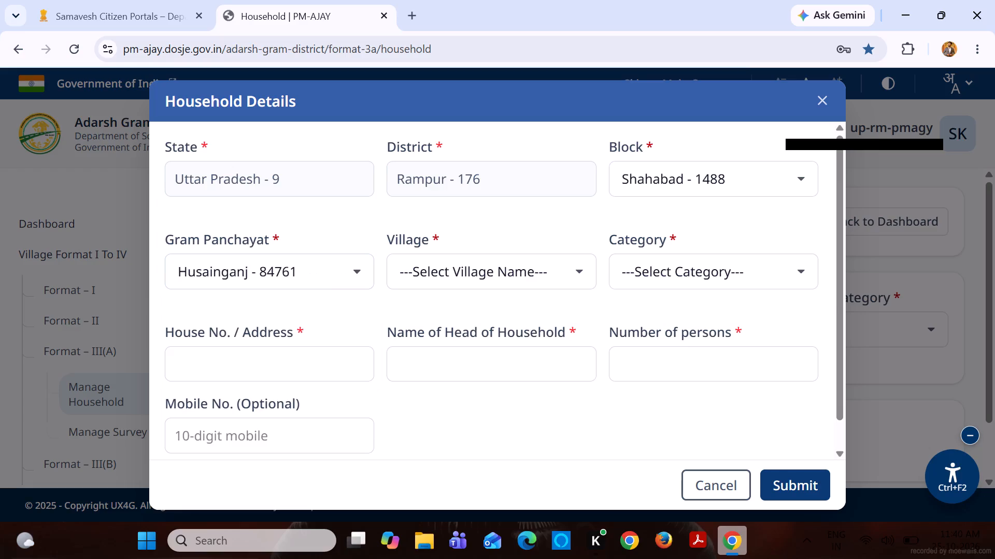
pyautogui.click(522, 287)
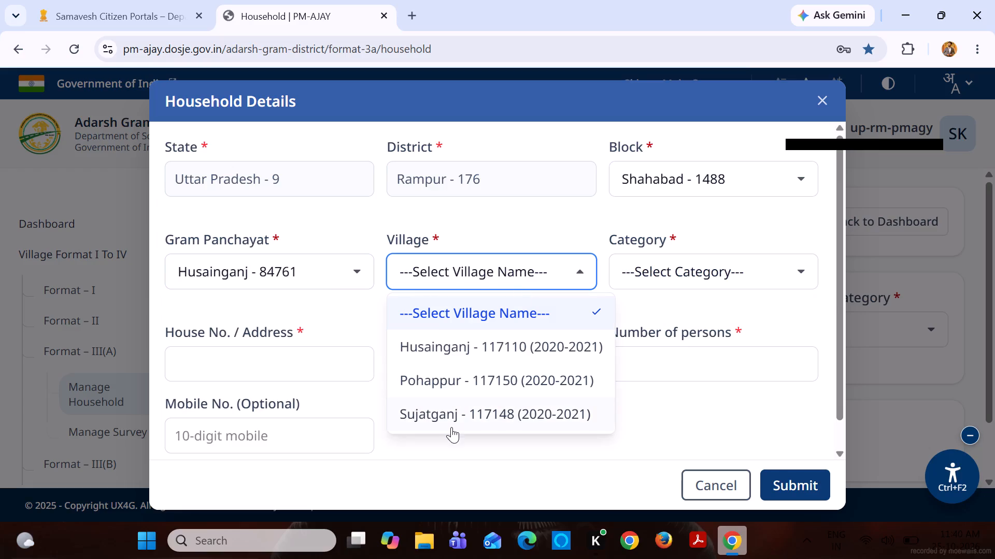
pyautogui.click(451, 427)
pyautogui.click(740, 268)
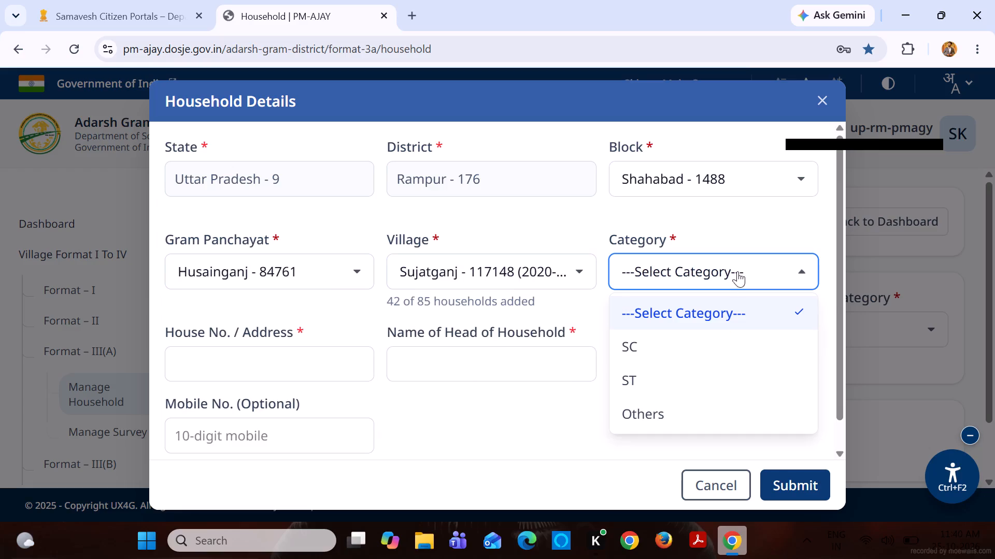
pyautogui.click(674, 352)
# Enter house number 43, the head of household's name and 13 persons, and submit the household details.
pyautogui.click(286, 375)
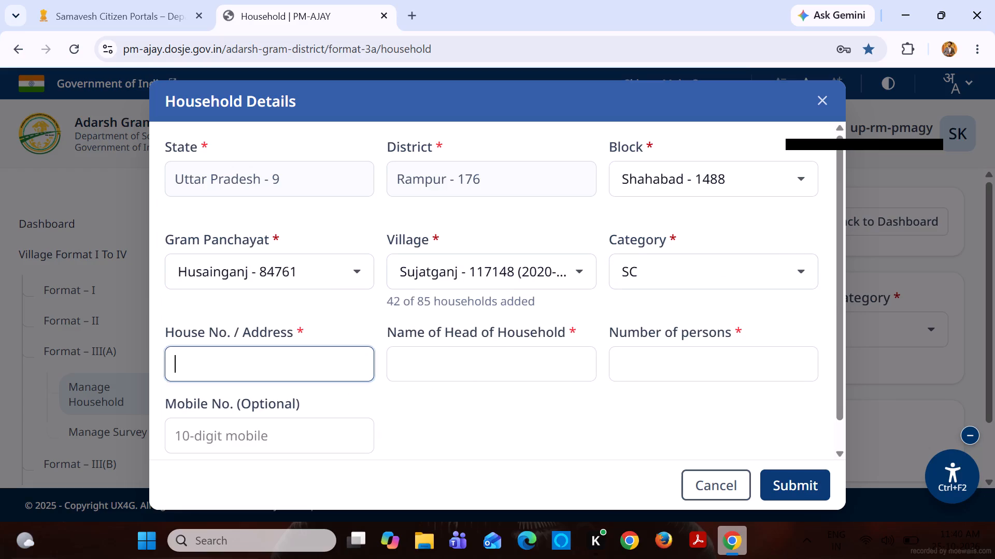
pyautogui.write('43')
pyautogui.click(438, 371)
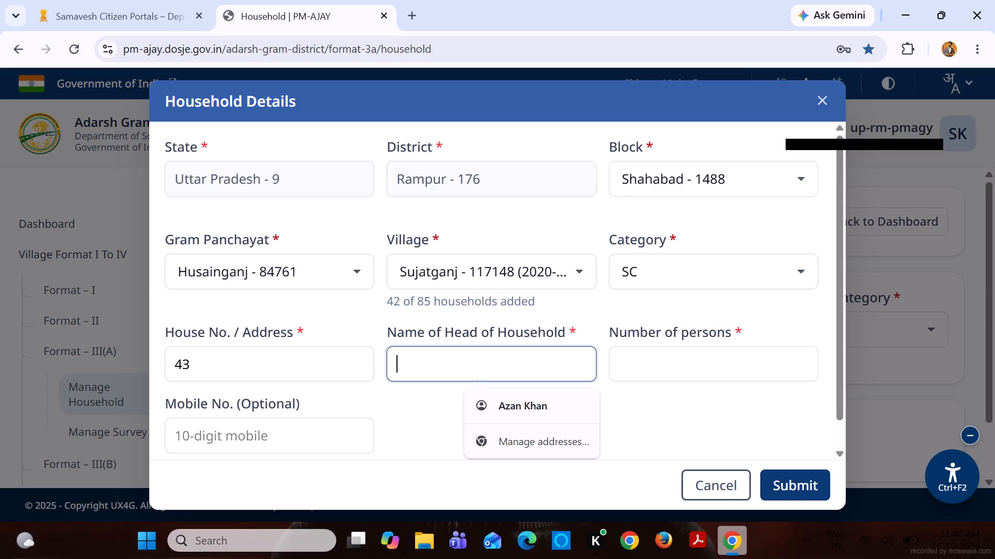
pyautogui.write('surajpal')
pyautogui.click(633, 366)
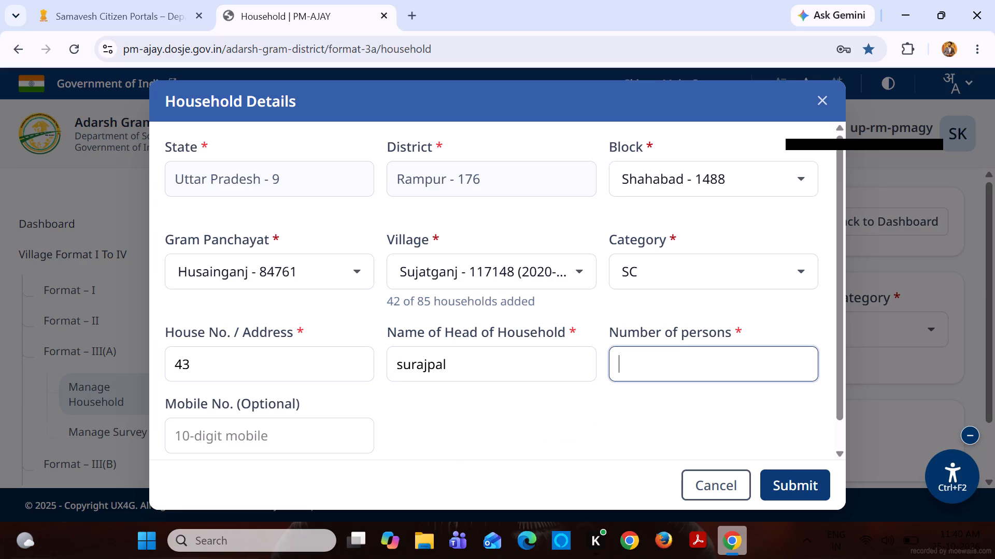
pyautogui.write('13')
pyautogui.click(814, 486)
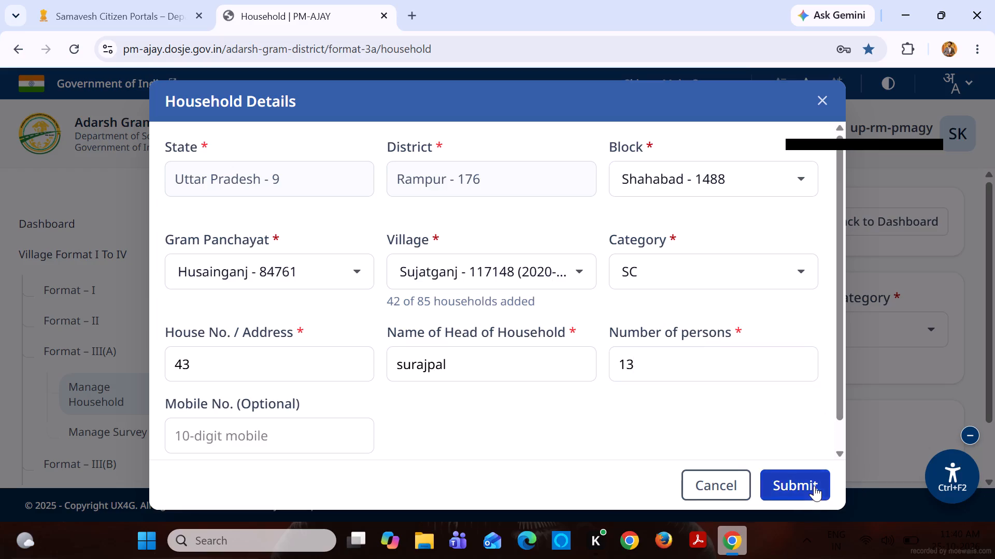
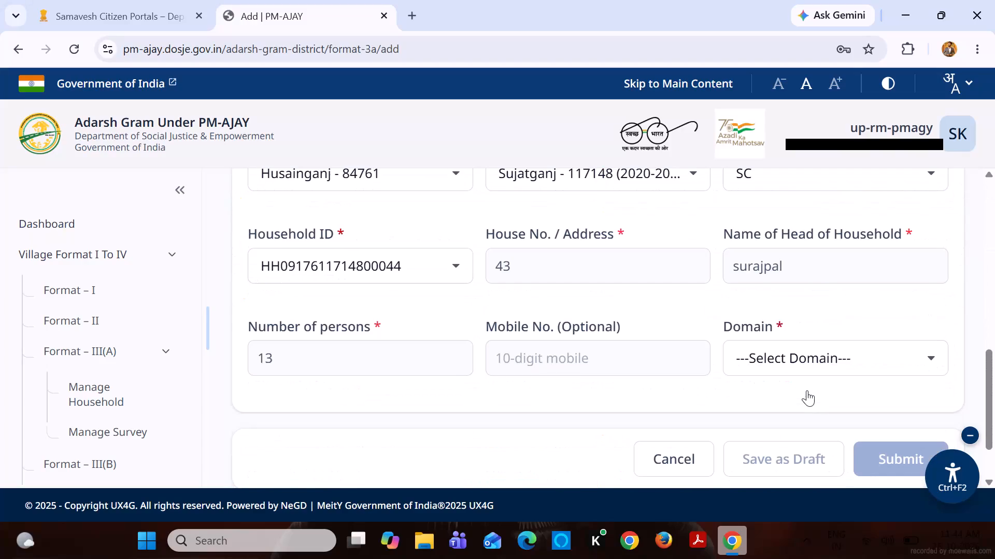
# In the Drinking water and Sanitation domain, answer Yes for household latrine and No for open defecation, and submit the answers.
pyautogui.click(928, 264)
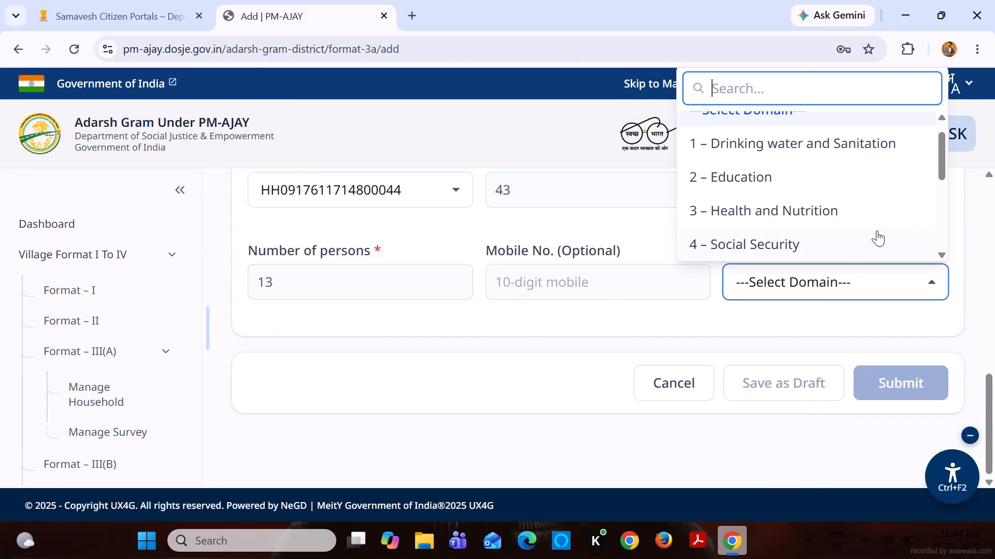
pyautogui.click(837, 137)
pyautogui.scroll(-2, 836, 218)
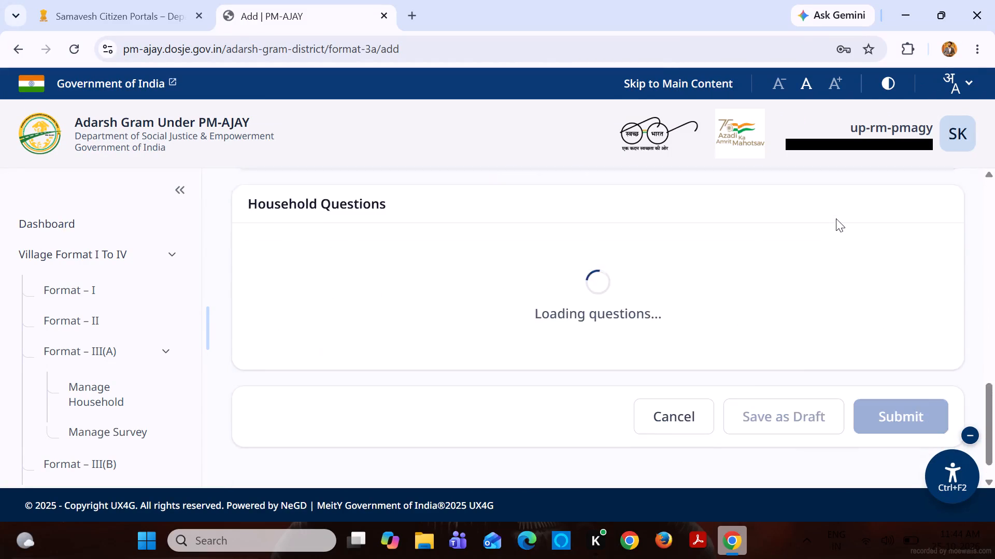
pyautogui.scroll(-2, 836, 218)
pyautogui.moveTo(886, 300); pyautogui.dragTo(867, 354)
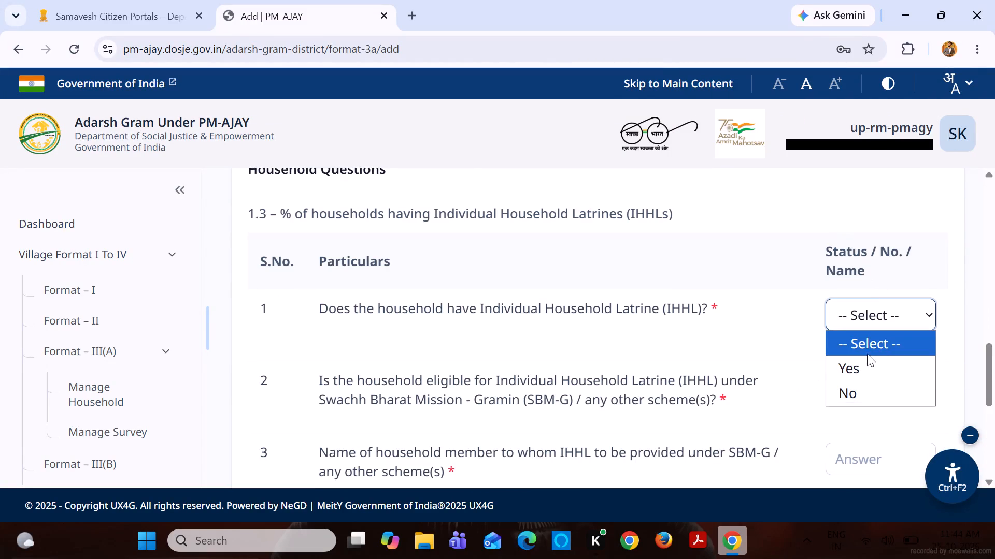
pyautogui.moveTo(867, 354); pyautogui.dragTo(865, 359)
pyautogui.click(865, 359)
pyautogui.scroll(-2, 865, 359)
pyautogui.moveTo(903, 274); pyautogui.dragTo(893, 287)
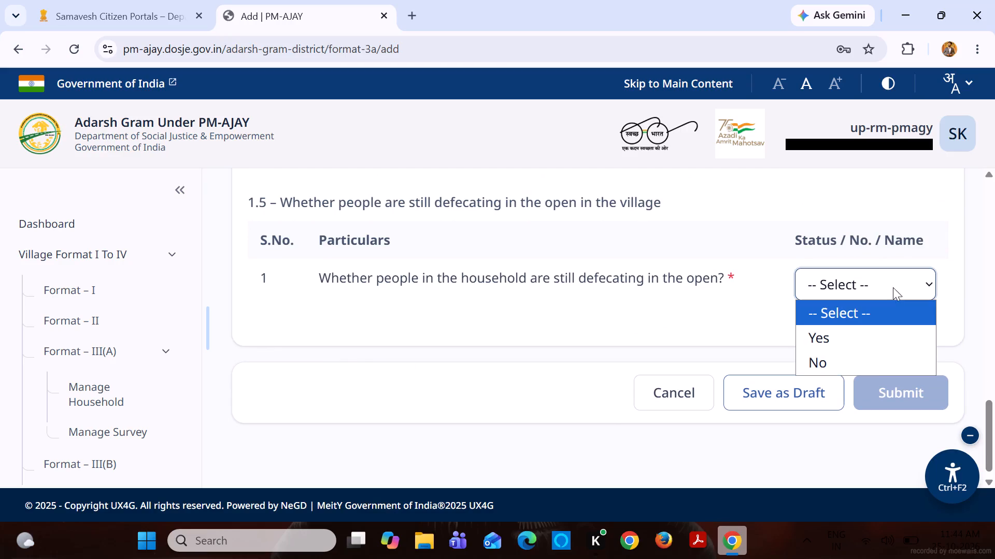
pyautogui.moveTo(893, 287); pyautogui.dragTo(837, 369)
pyautogui.click(837, 369)
pyautogui.click(892, 389)
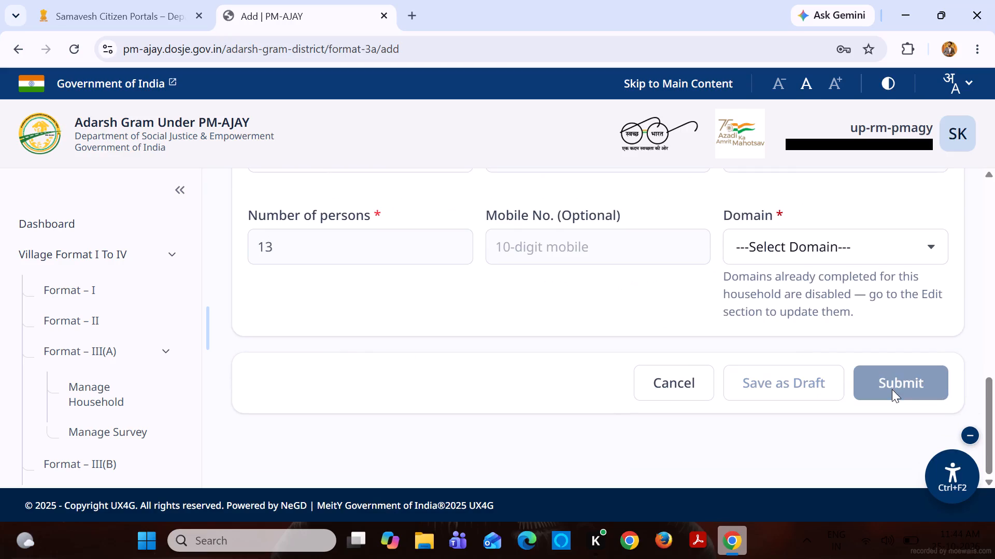
# Select the Education domain, enter 0 children aged 6-10 in 2.1, and 1 child aged 11-13 with 1 attending middle school in 2.2.
pyautogui.click(908, 248)
pyautogui.click(766, 391)
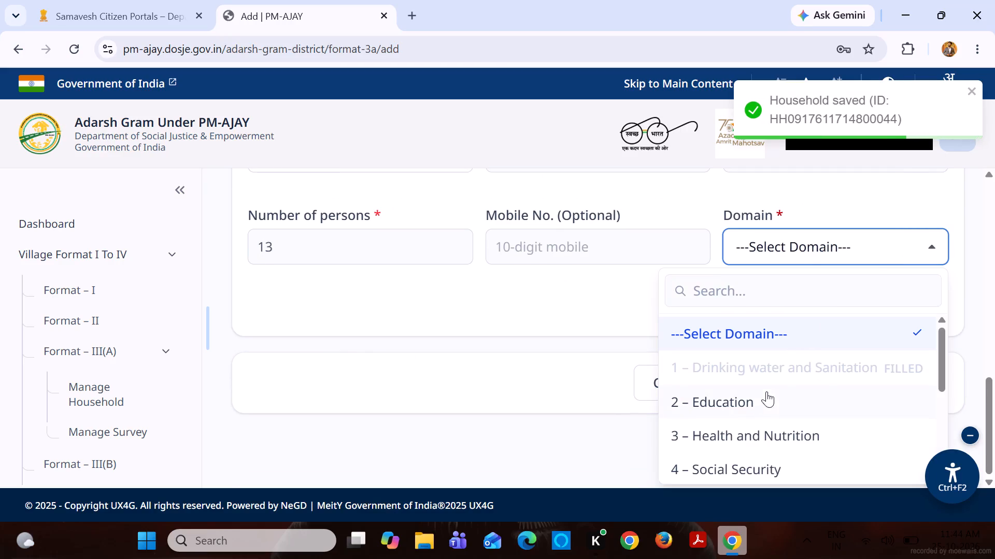
pyautogui.scroll(-2, 808, 373)
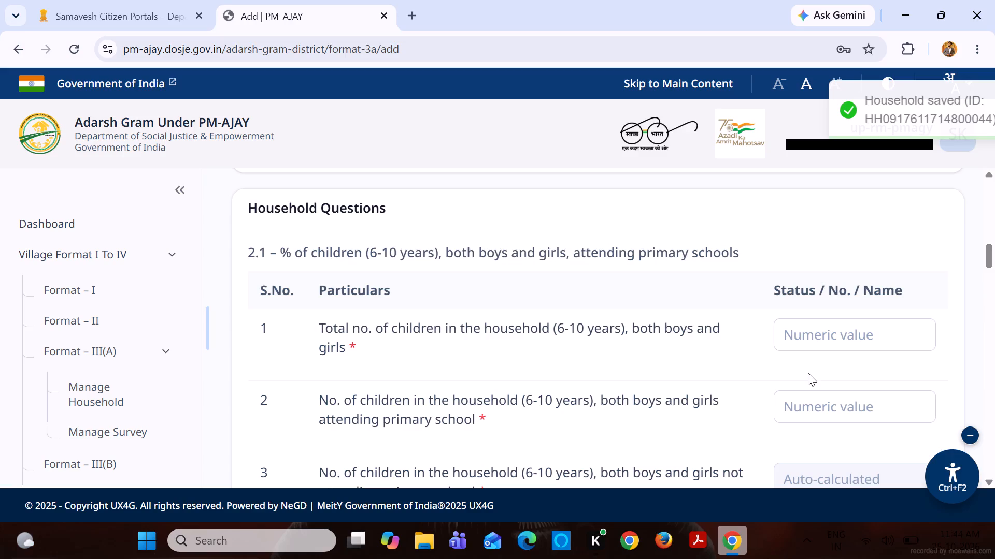
pyautogui.click(831, 336)
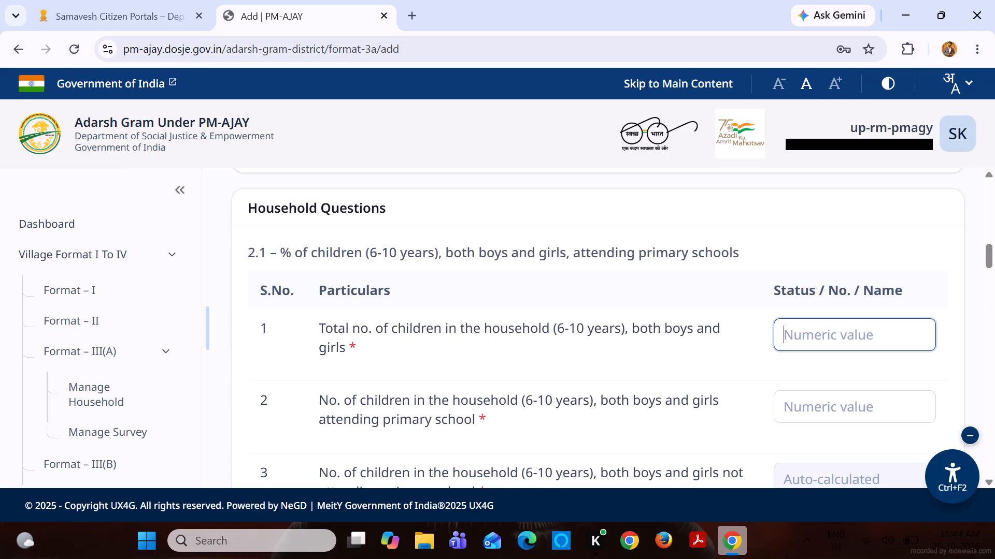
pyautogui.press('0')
pyautogui.scroll(-3, 831, 336)
pyautogui.click(840, 330)
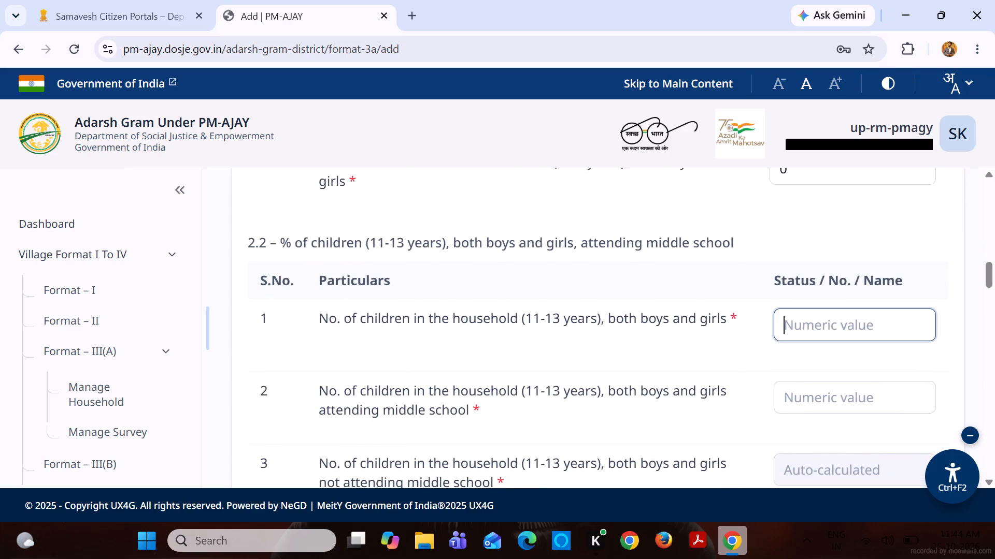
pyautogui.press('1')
pyautogui.click(824, 393)
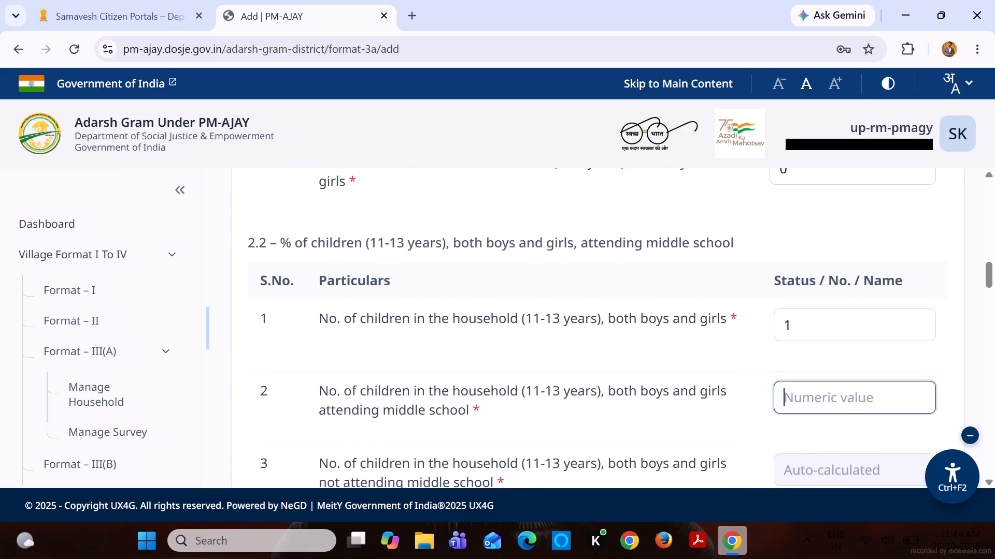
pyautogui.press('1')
# Enter 2 children and 2 attending school for both ages 14-15 in 2.3 and ages 16-17 in 2.4.
pyautogui.scroll(-5, 824, 393)
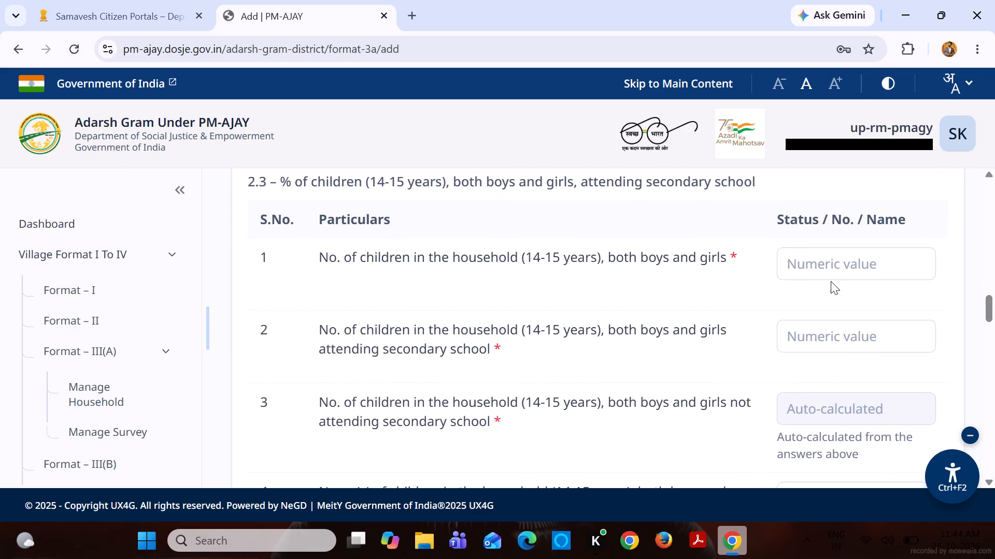
pyautogui.click(831, 281)
pyautogui.click(832, 275)
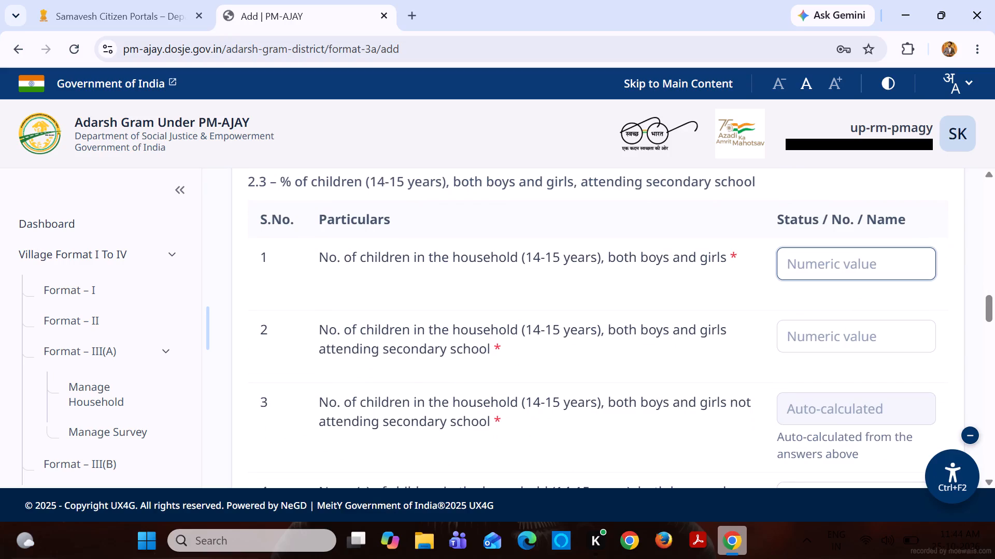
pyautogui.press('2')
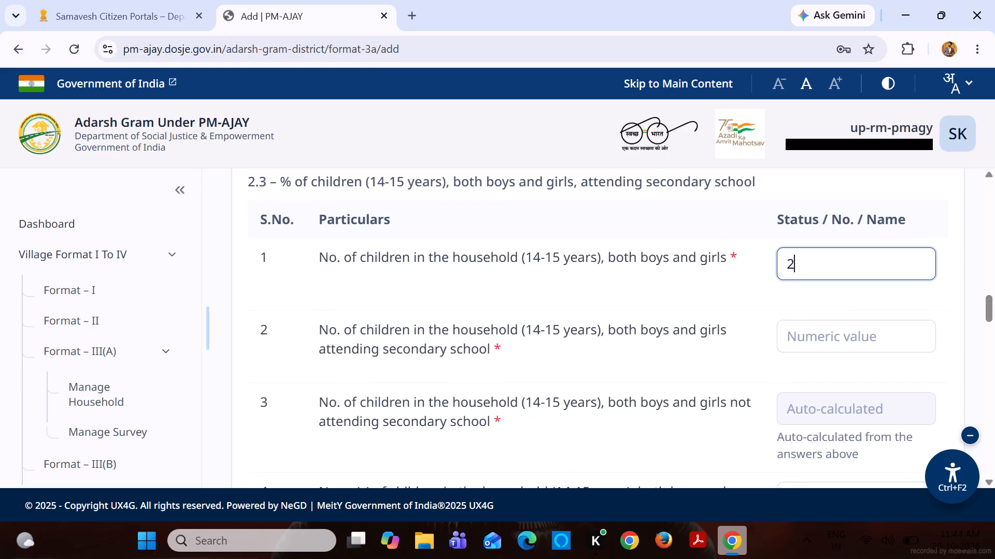
pyautogui.click(825, 337)
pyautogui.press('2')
pyautogui.scroll(-2, 825, 337)
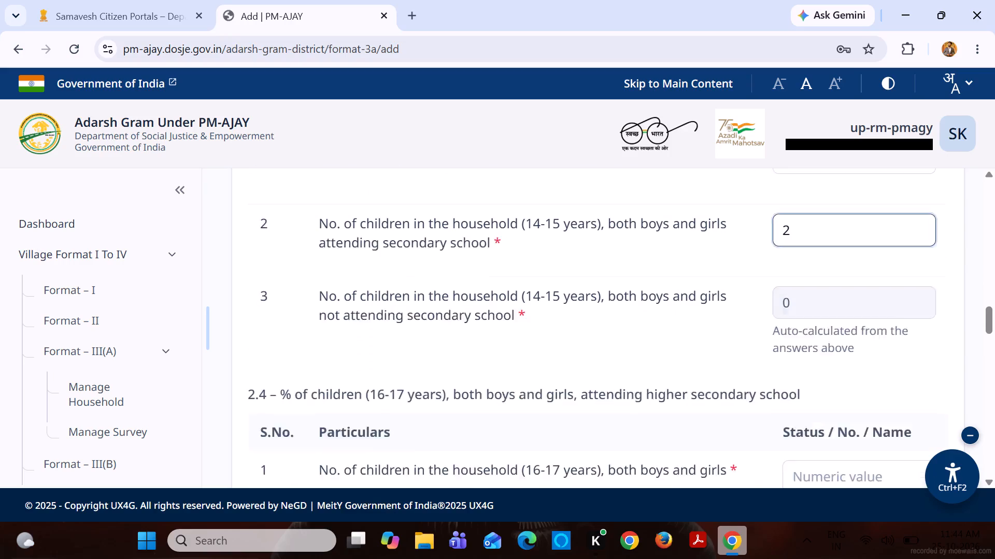
pyautogui.scroll(-1, 825, 337)
pyautogui.click(849, 382)
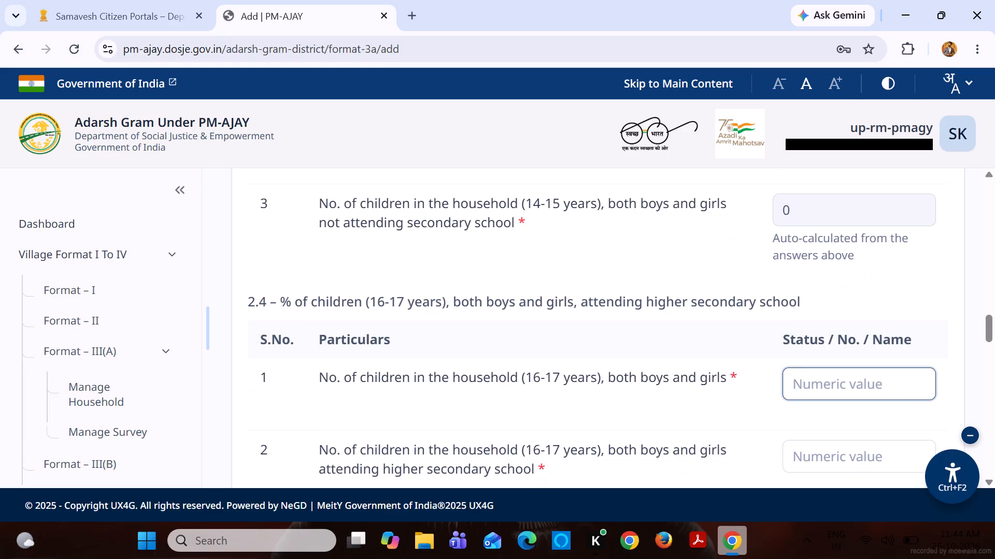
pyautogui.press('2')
pyautogui.click(831, 454)
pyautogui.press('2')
# Enter 2 children aged 18-23 and 2 attending post higher secondary education in 2.5.
pyautogui.scroll(-2, 831, 454)
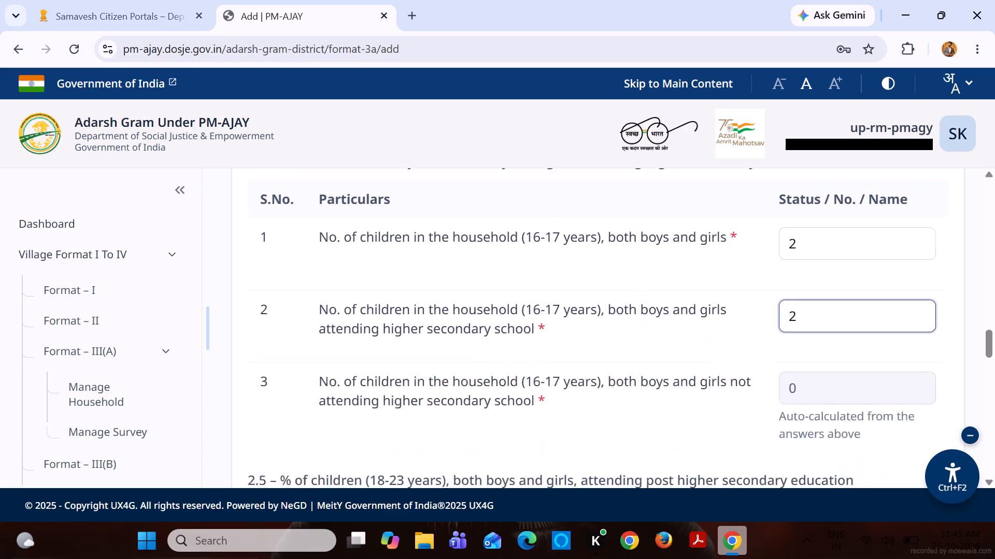
pyautogui.scroll(-1, 831, 454)
pyautogui.scroll(-2, 873, 419)
pyautogui.click(851, 372)
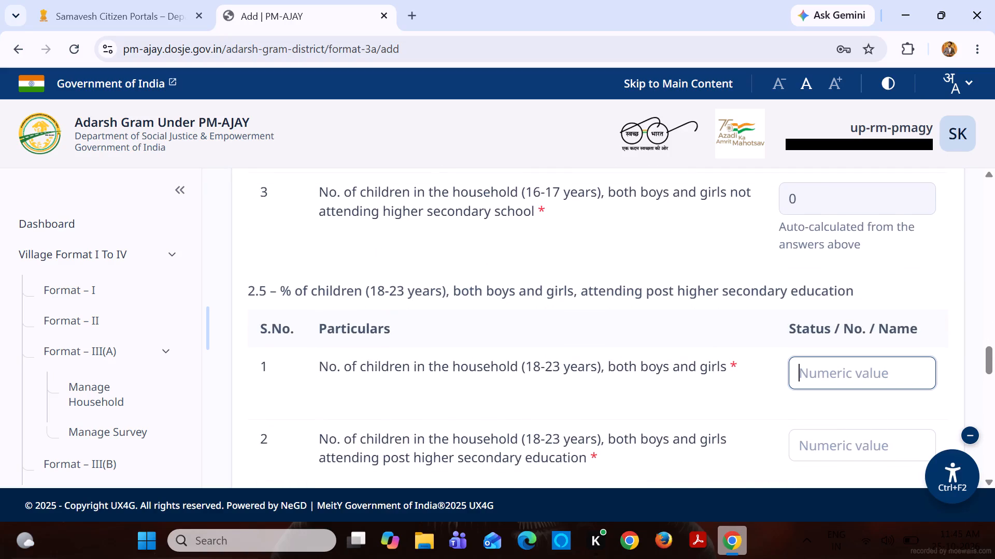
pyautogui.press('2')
pyautogui.scroll(-2, 851, 372)
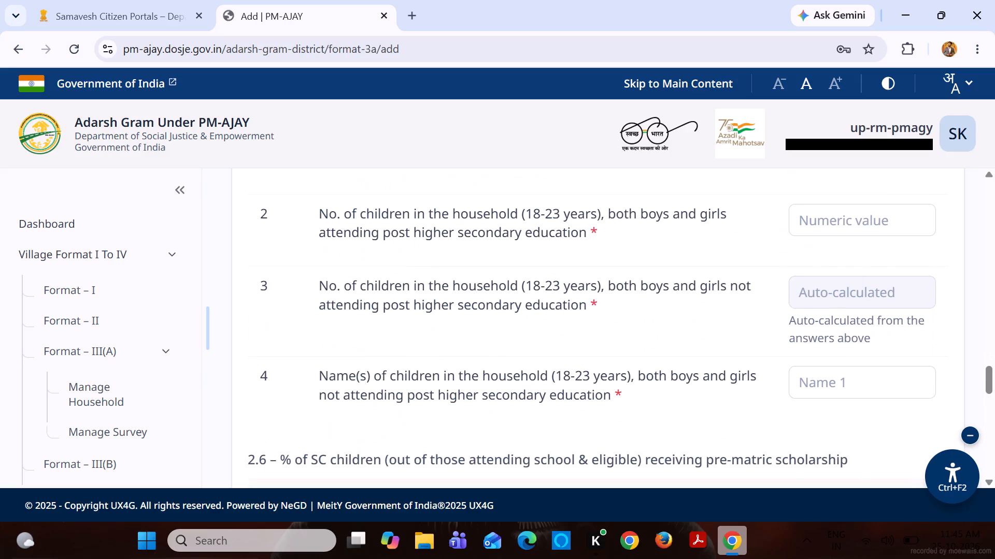
pyautogui.click(840, 222)
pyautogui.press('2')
# Enter 0 children eligible for the pre-matric scholarship in 2.6 and post-matric scholarship in 2.7, and submit the Education answers.
pyautogui.scroll(-2, 840, 222)
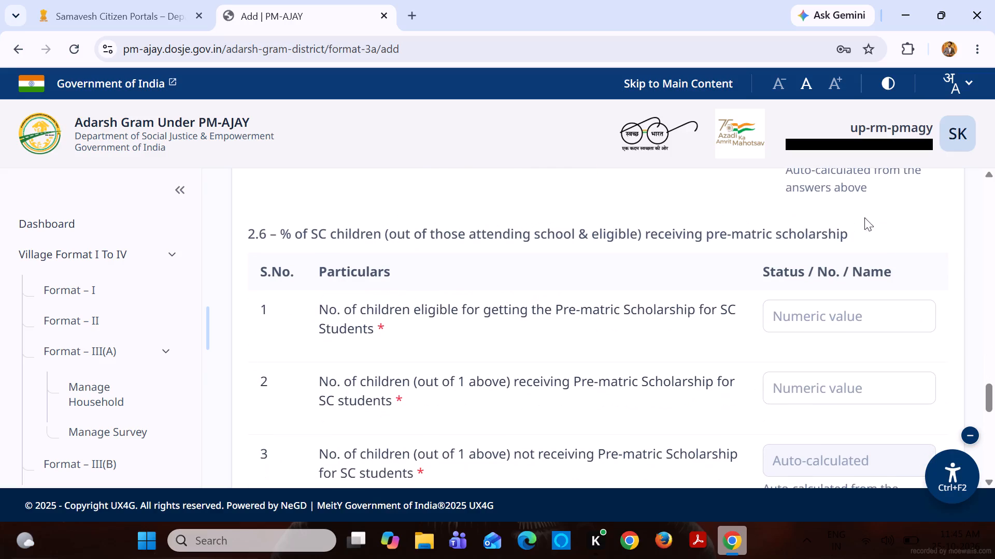
pyautogui.click(844, 303)
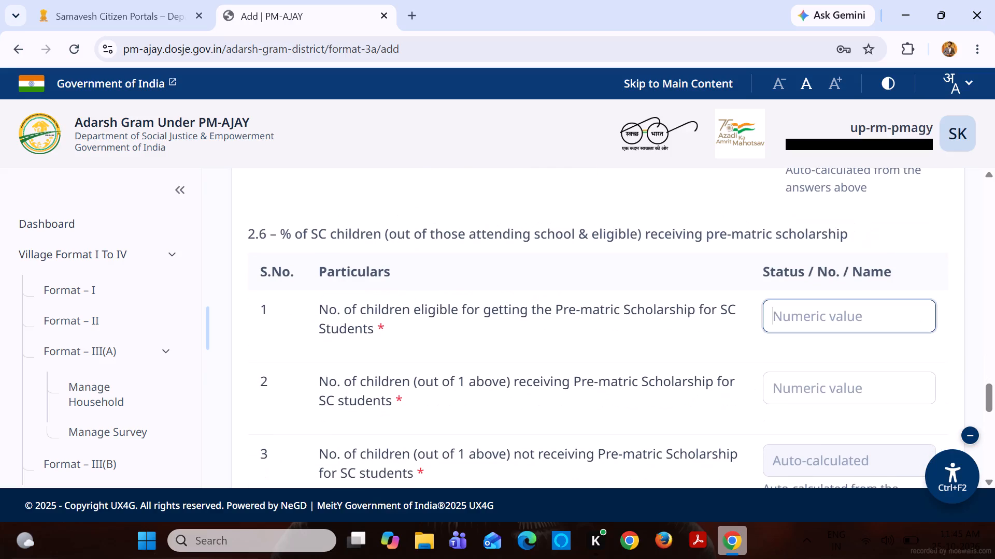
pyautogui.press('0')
pyautogui.scroll(-3, 844, 303)
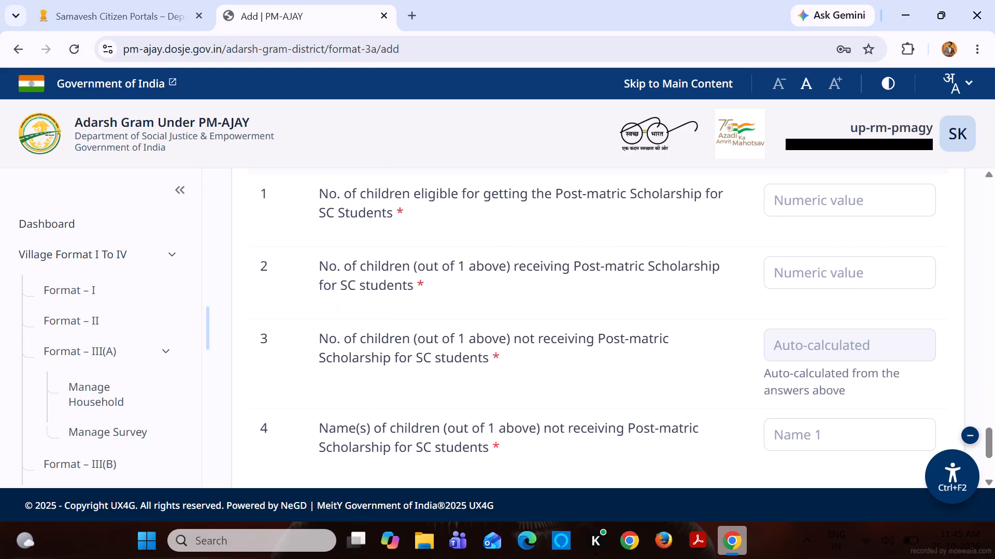
pyautogui.click(856, 196)
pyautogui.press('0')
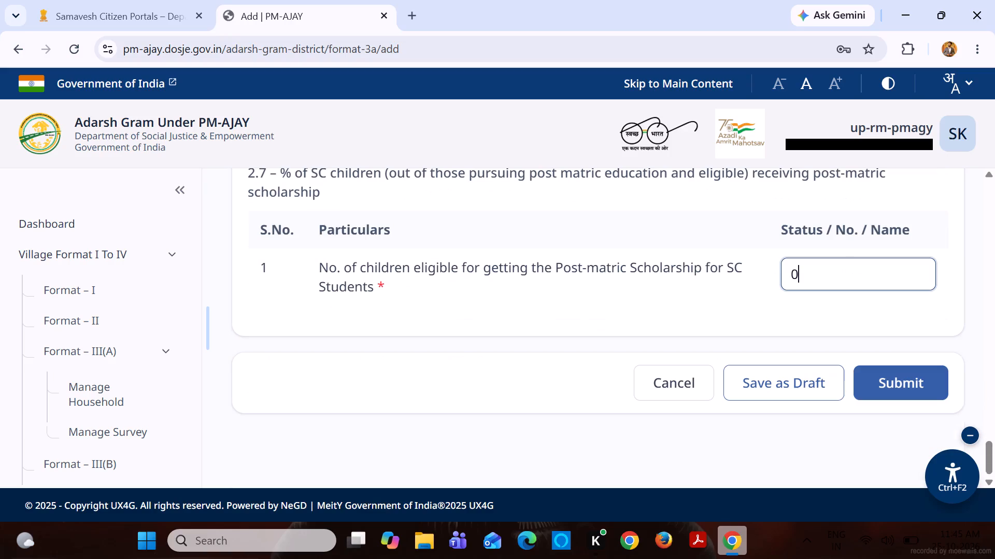
pyautogui.scroll(-1, 856, 196)
pyautogui.click(890, 393)
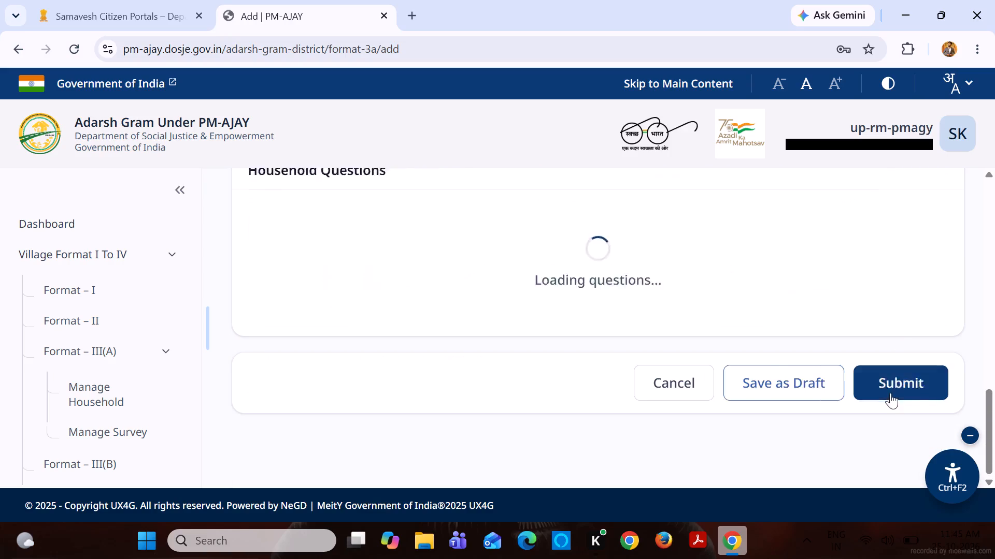
# Select the Health and Nutrition domain, answer Yes for health protection scheme coverage in 3.1, and enter 0 pregnant women in 3.3.
pyautogui.click(897, 236)
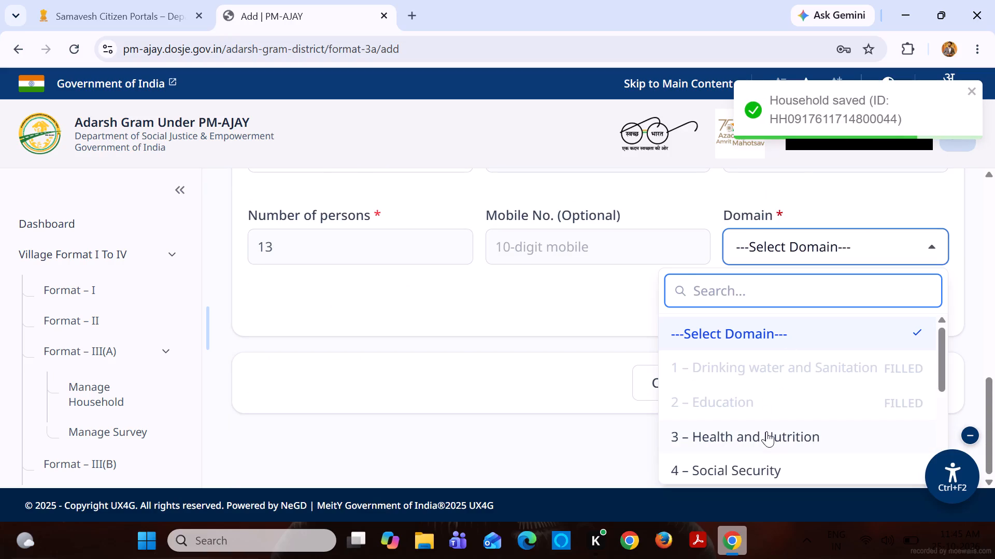
pyautogui.click(766, 431)
pyautogui.scroll(-2, 807, 349)
pyautogui.click(844, 335)
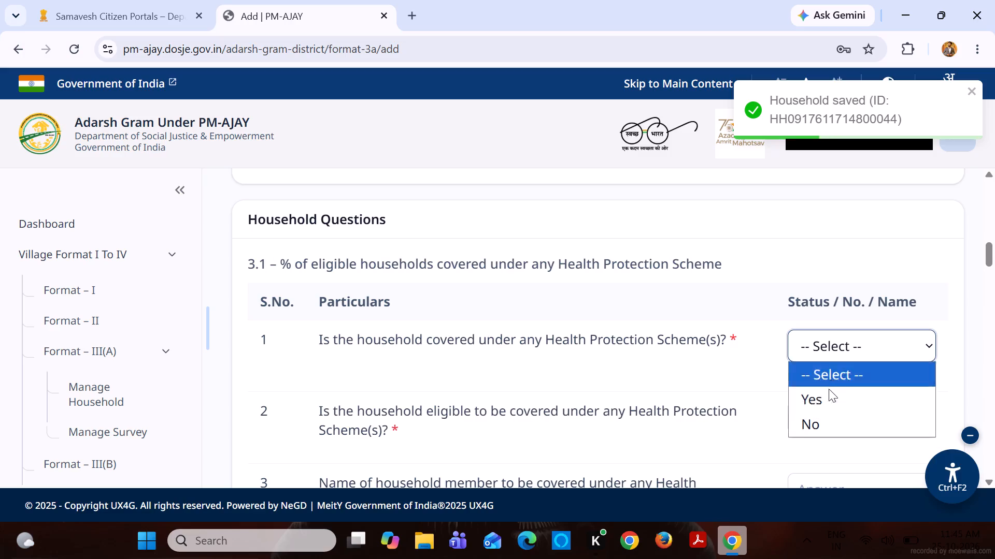
pyautogui.click(825, 404)
pyautogui.scroll(-3, 825, 404)
pyautogui.click(848, 312)
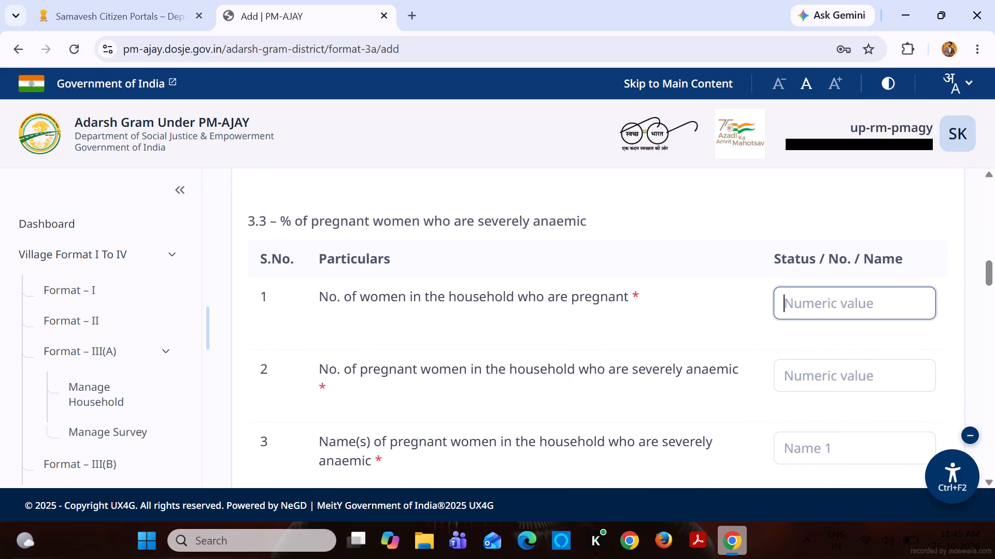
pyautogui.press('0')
# Enter 0 for deliveries in 3.4, children born in the last year in 3.5 and children below one year in 3.6.
pyautogui.scroll(-2, 848, 312)
pyautogui.click(759, 308)
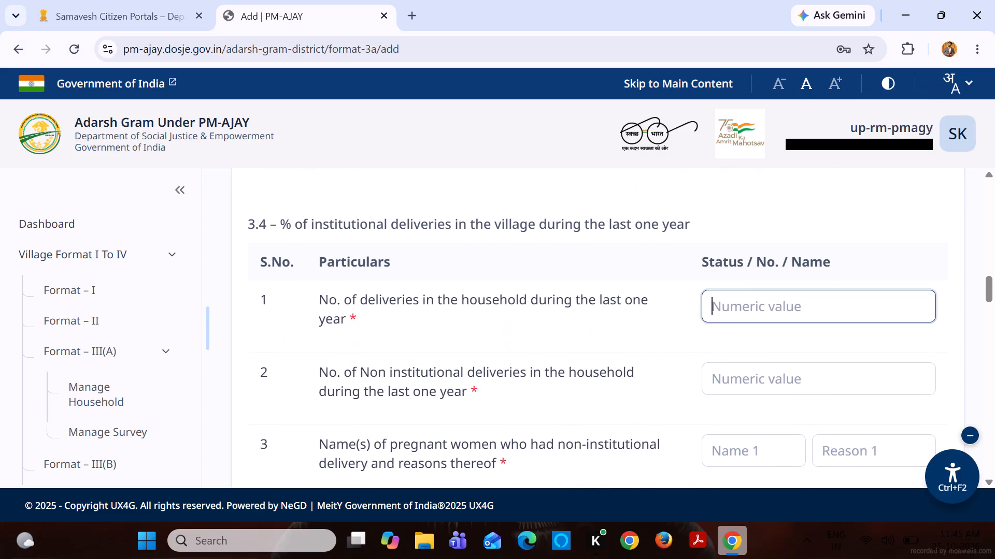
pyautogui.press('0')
pyautogui.scroll(-2, 759, 308)
pyautogui.click(732, 340)
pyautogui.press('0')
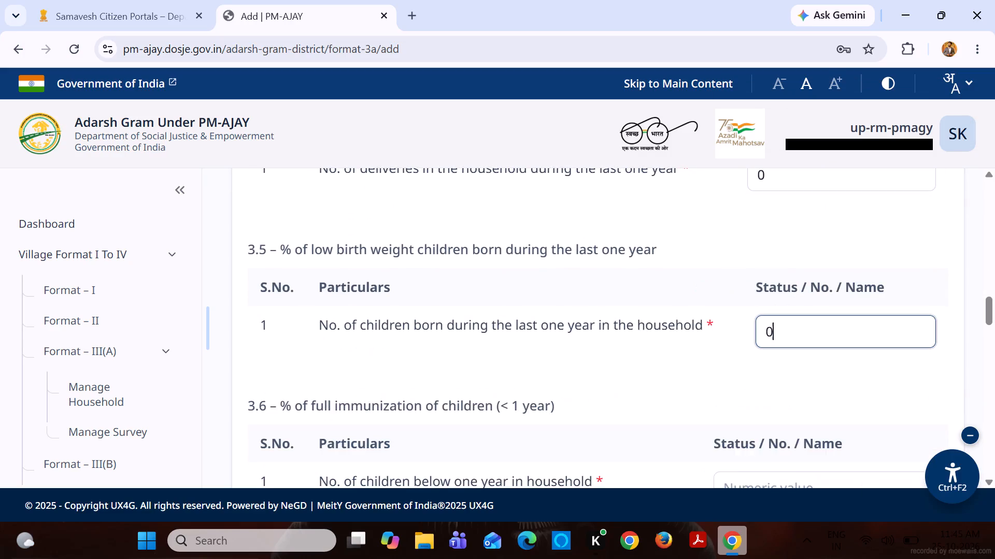
pyautogui.scroll(-2, 732, 340)
pyautogui.click(797, 321)
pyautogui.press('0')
# Enter 0 in the first question of 3.7, 3.8, 3.9 and 3.10, and submit the Health and Nutrition answers.
pyautogui.scroll(-1, 797, 321)
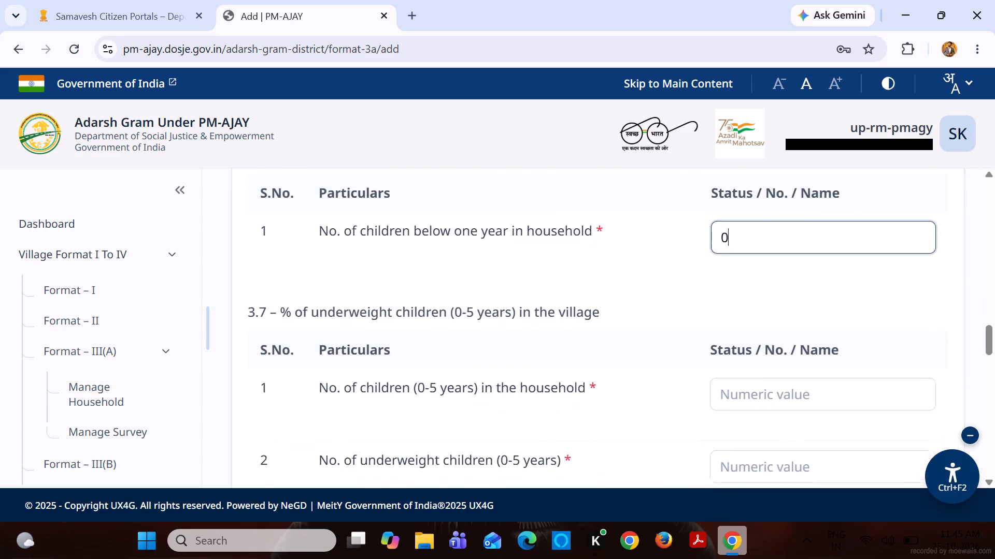
pyautogui.scroll(-1, 797, 321)
pyautogui.click(800, 385)
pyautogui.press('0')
pyautogui.scroll(-3, 800, 385)
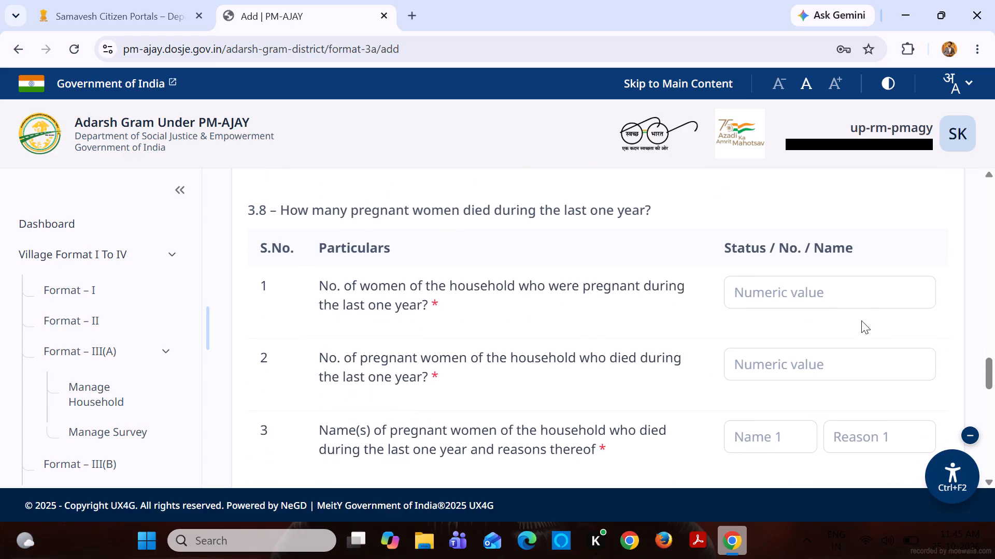
pyautogui.click(815, 302)
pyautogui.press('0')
pyautogui.scroll(-1, 815, 302)
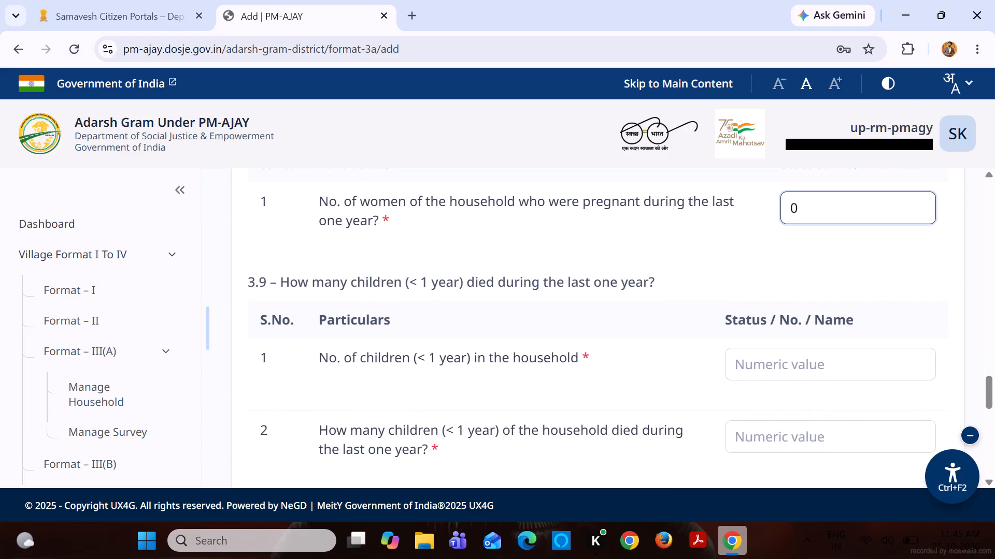
pyautogui.click(807, 367)
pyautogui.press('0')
pyautogui.scroll(-2, 807, 367)
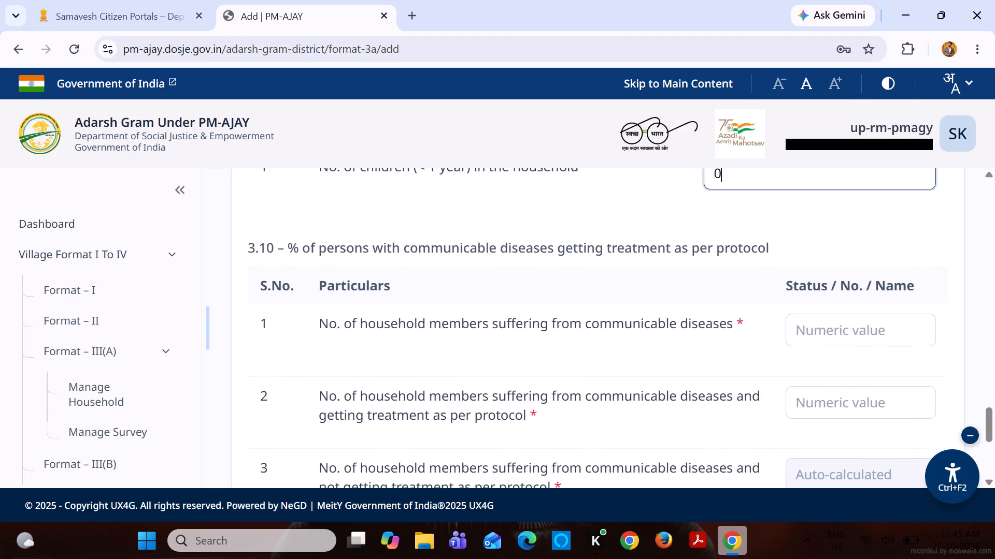
pyautogui.click(875, 330)
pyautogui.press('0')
pyautogui.scroll(-1, 875, 330)
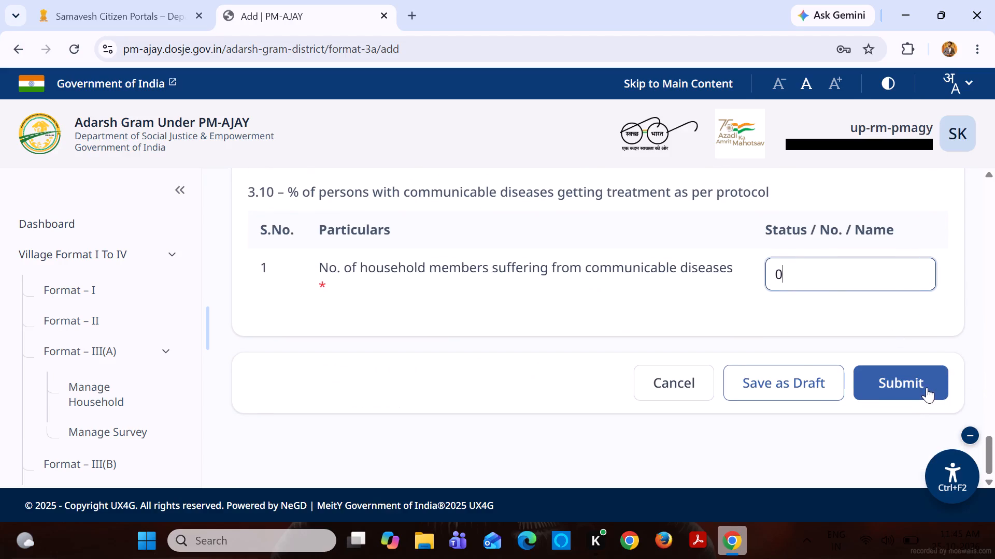
pyautogui.click(927, 387)
# Select the Social Security domain, enter 0 for persons eligible for widow, old age and disability pensions in 4.1–4.3, and submit.
pyautogui.click(876, 246)
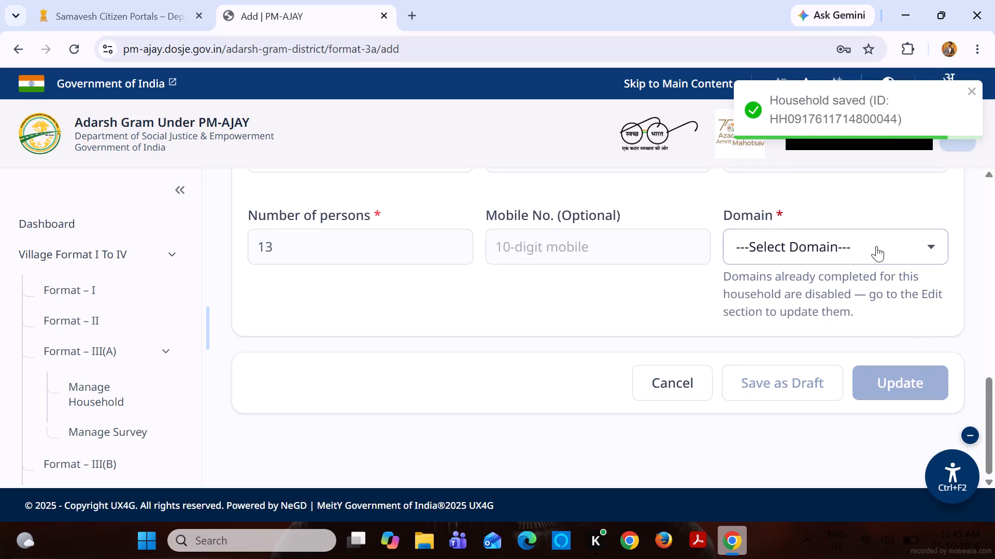
pyautogui.scroll(-1, 836, 333)
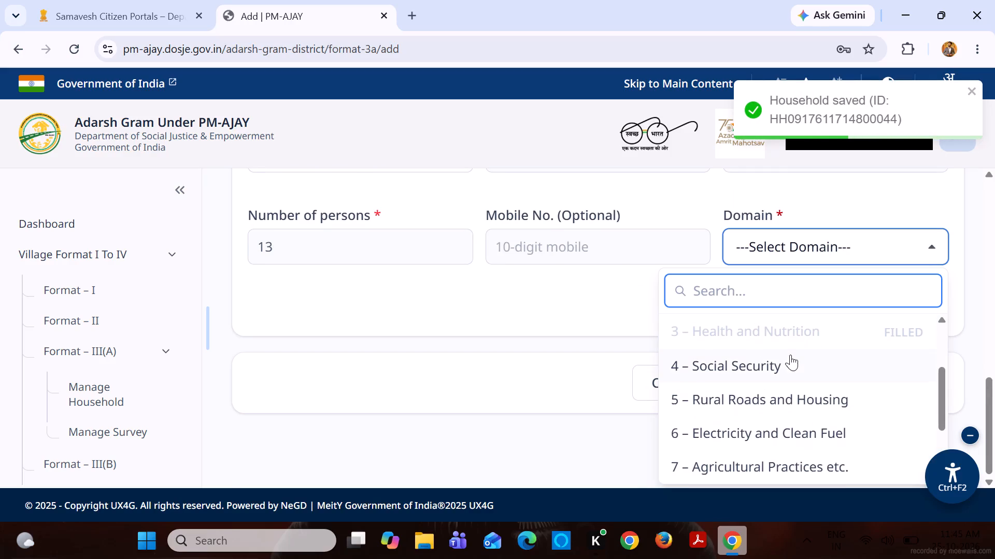
pyautogui.click(790, 355)
pyautogui.scroll(-3, 832, 385)
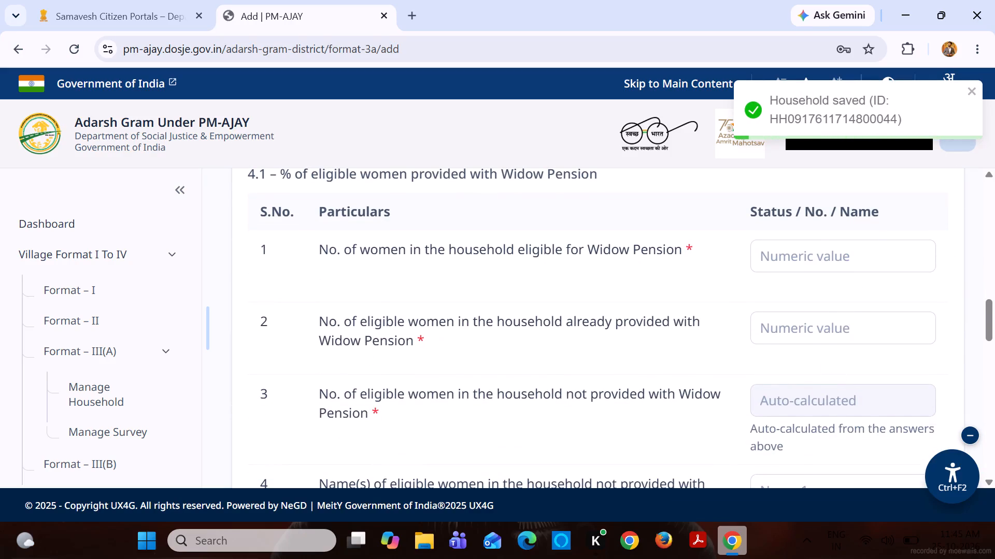
pyautogui.click(832, 255)
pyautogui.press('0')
pyautogui.click(802, 410)
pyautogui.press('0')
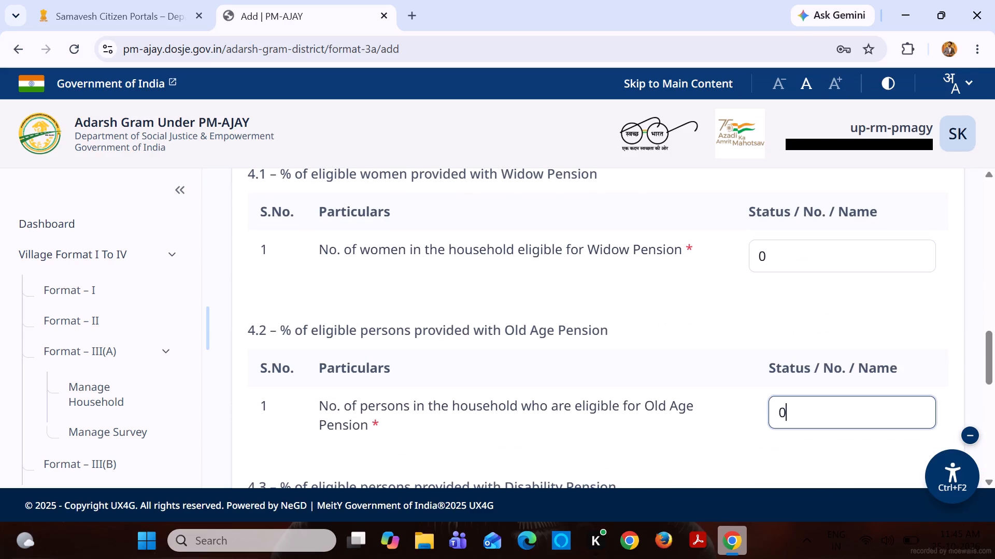
pyautogui.scroll(-3, 802, 410)
pyautogui.click(786, 360)
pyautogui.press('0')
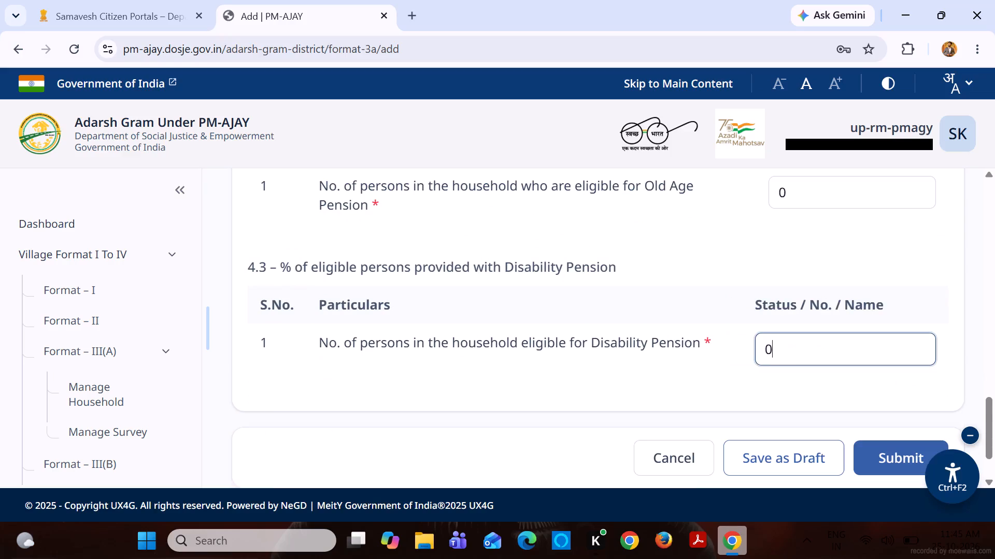
pyautogui.scroll(-3, 786, 360)
pyautogui.click(884, 376)
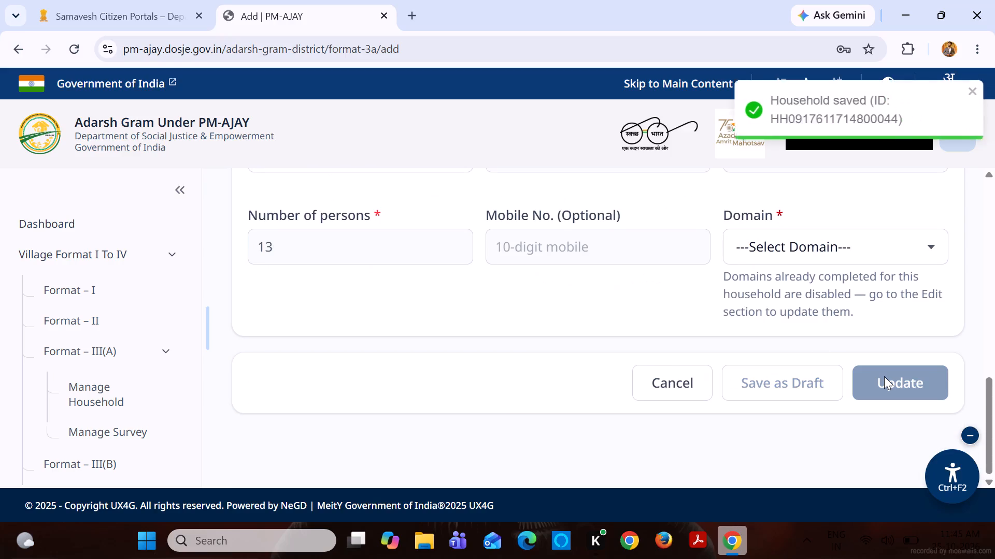
# Select the Rural Roads and Housing domain, answer No for living in a kachcha/unsafe house in 5.3, and submit.
pyautogui.click(911, 248)
pyautogui.scroll(-1, 823, 373)
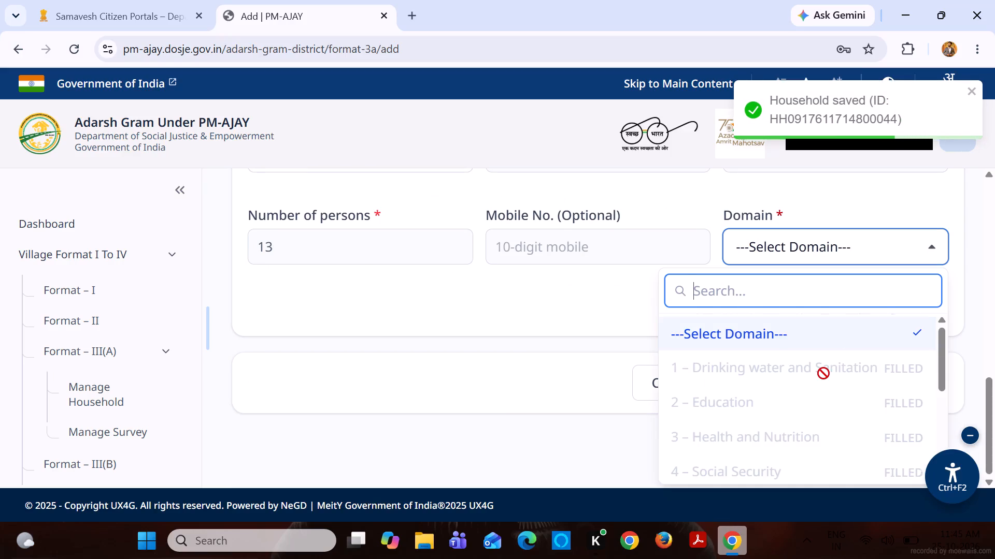
pyautogui.scroll(-1, 823, 373)
pyautogui.click(807, 374)
pyautogui.scroll(-2, 834, 365)
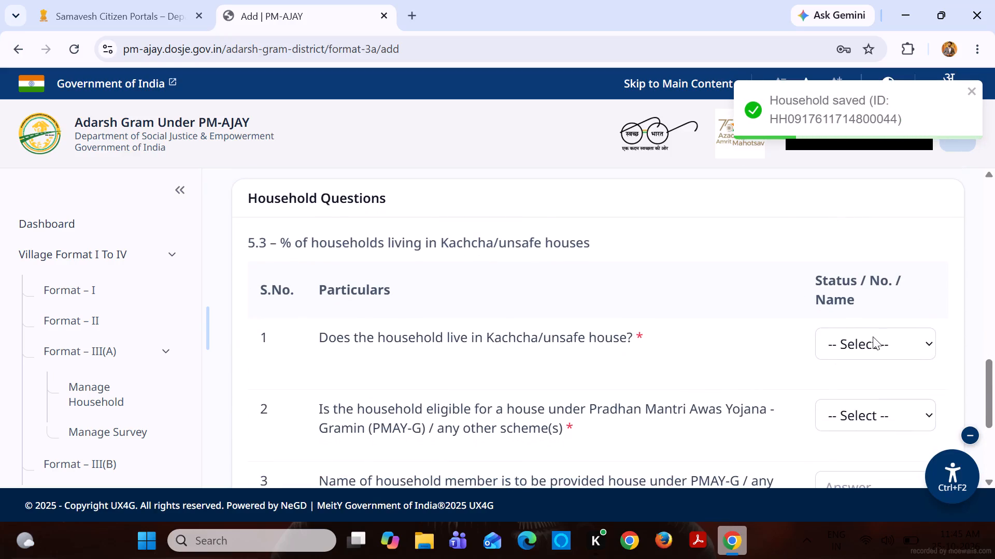
pyautogui.moveTo(877, 344); pyautogui.dragTo(847, 422)
pyautogui.click(847, 422)
pyautogui.scroll(-1, 842, 347)
pyautogui.click(887, 377)
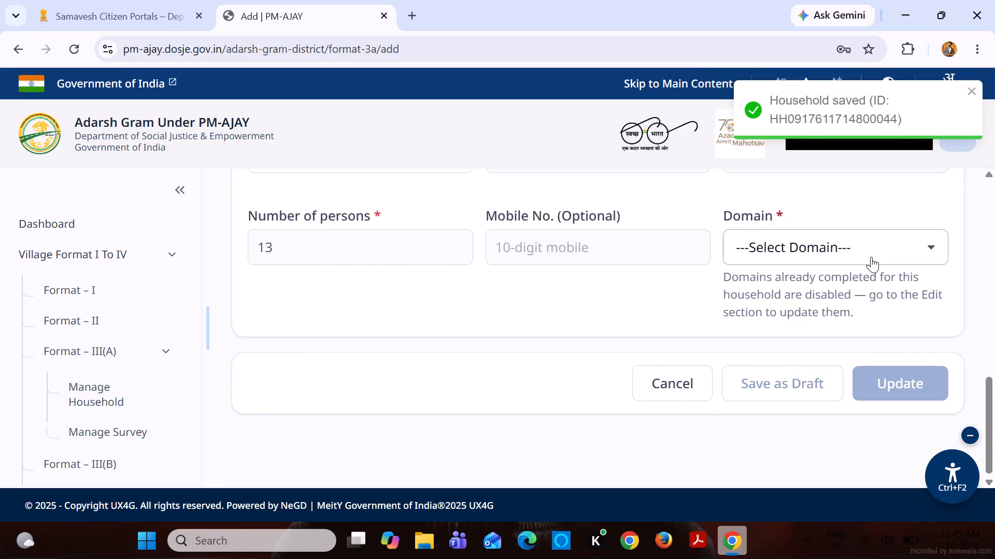
# Select the Electricity and Clean Fuel domain and answer Yes for the electricity connection in 6.2.
pyautogui.click(871, 257)
pyautogui.scroll(-2, 838, 365)
pyautogui.click(794, 335)
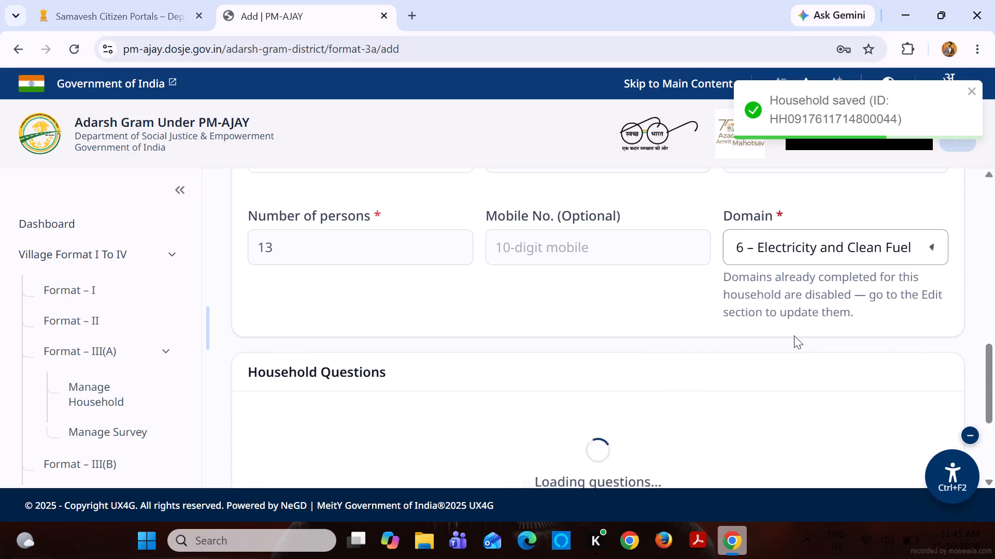
pyautogui.scroll(-2, 833, 369)
pyautogui.moveTo(884, 364); pyautogui.dragTo(863, 415)
pyautogui.click(863, 415)
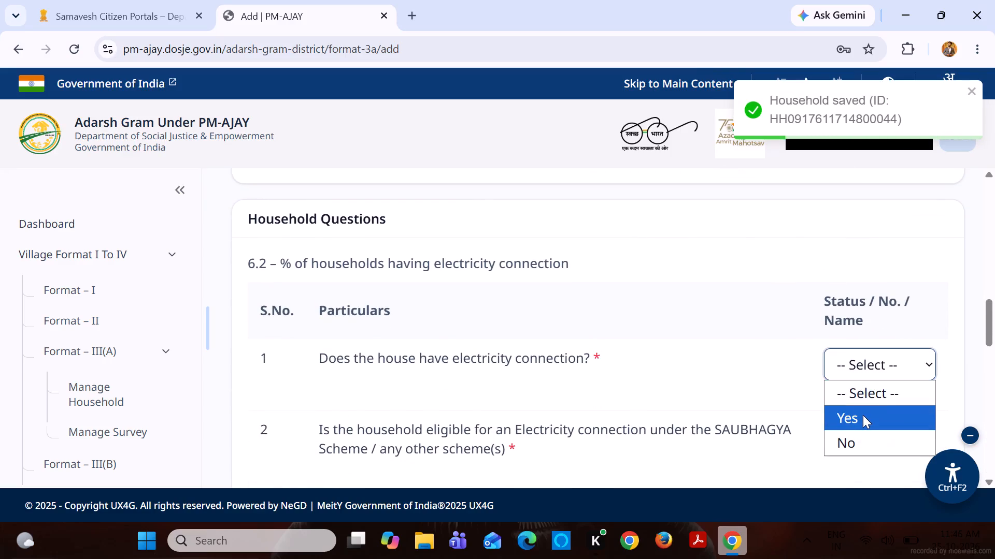
# Answer Yes for both the electricity connection and the use of at least one LED bulb in 6.3.
pyautogui.scroll(-2, 854, 350)
pyautogui.moveTo(889, 389); pyautogui.dragTo(860, 430)
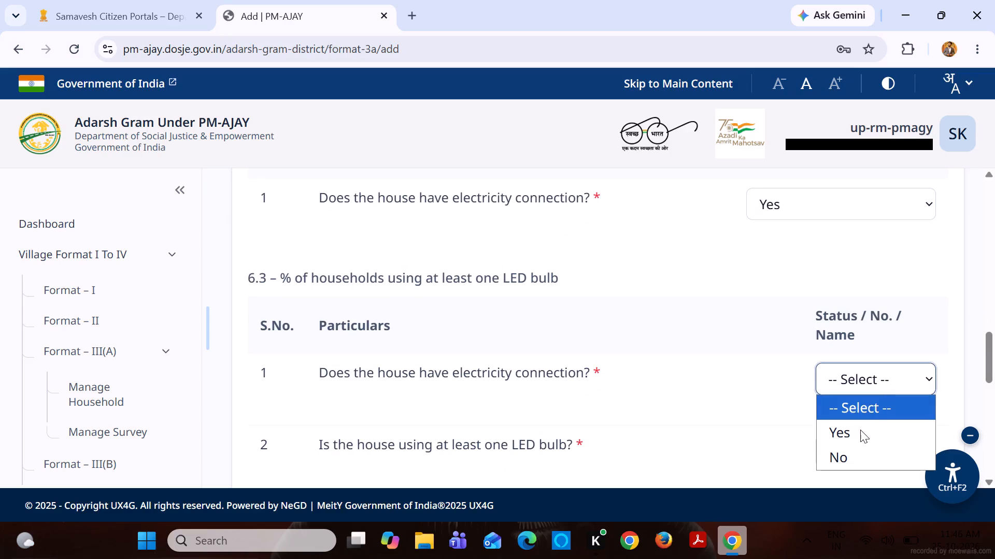
pyautogui.moveTo(860, 430); pyautogui.dragTo(860, 430)
pyautogui.click(860, 430)
pyautogui.scroll(-3, 817, 293)
pyautogui.moveTo(896, 246); pyautogui.dragTo(893, 249)
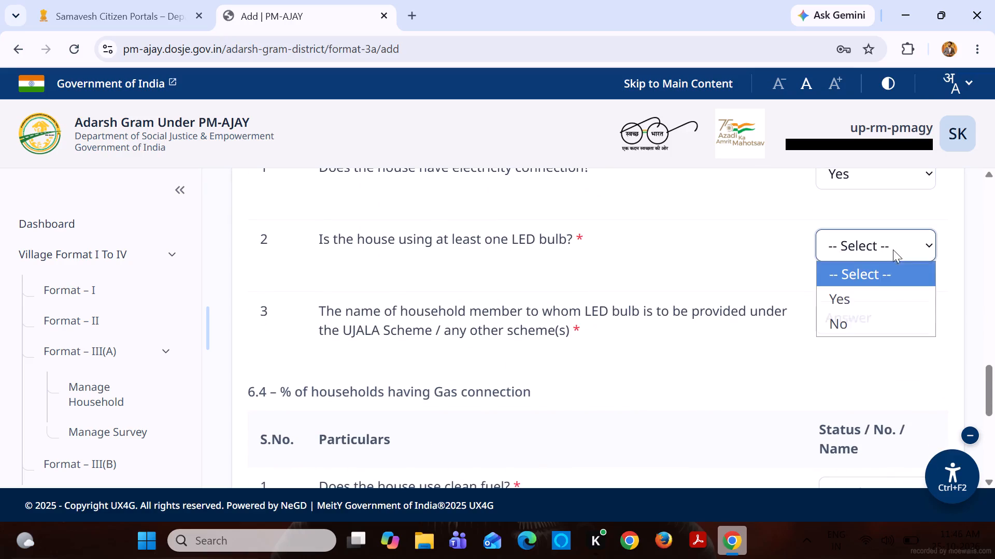
pyautogui.moveTo(893, 249); pyautogui.dragTo(855, 294)
pyautogui.click(855, 294)
# Answer Yes for clean fuel use in 6.4 and submit the Electricity and Clean Fuel answers.
pyautogui.scroll(-3, 855, 294)
pyautogui.moveTo(919, 199); pyautogui.dragTo(849, 243)
pyautogui.click(849, 243)
pyautogui.scroll(-2, 849, 243)
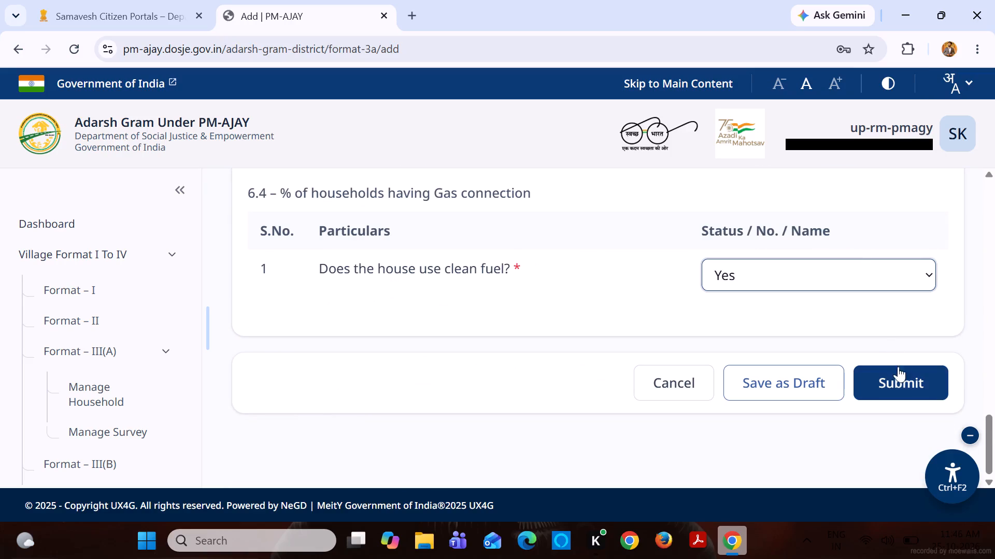
pyautogui.click(902, 375)
# Select the Agricultural Practices domain, answer No for household involvement in farming in 7.1, and submit.
pyautogui.click(891, 247)
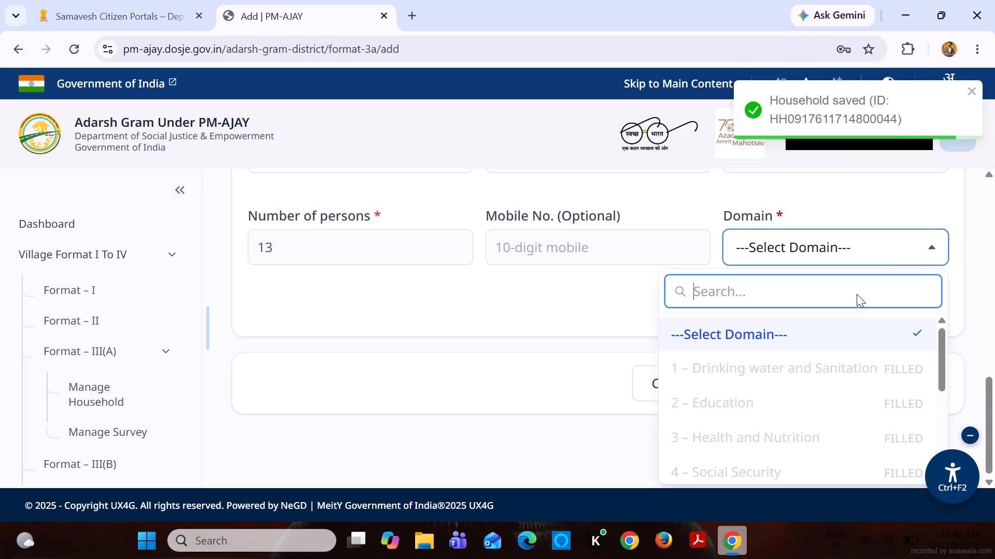
pyautogui.scroll(-2, 809, 393)
pyautogui.click(743, 442)
pyautogui.scroll(-3, 771, 373)
pyautogui.moveTo(880, 287); pyautogui.dragTo(821, 364)
pyautogui.click(821, 364)
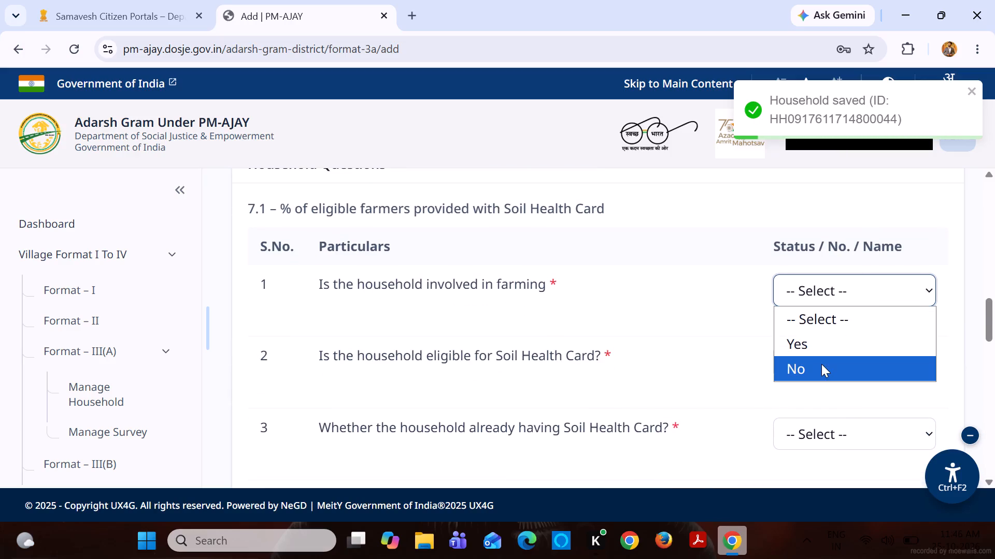
pyautogui.scroll(-3, 821, 364)
pyautogui.click(901, 417)
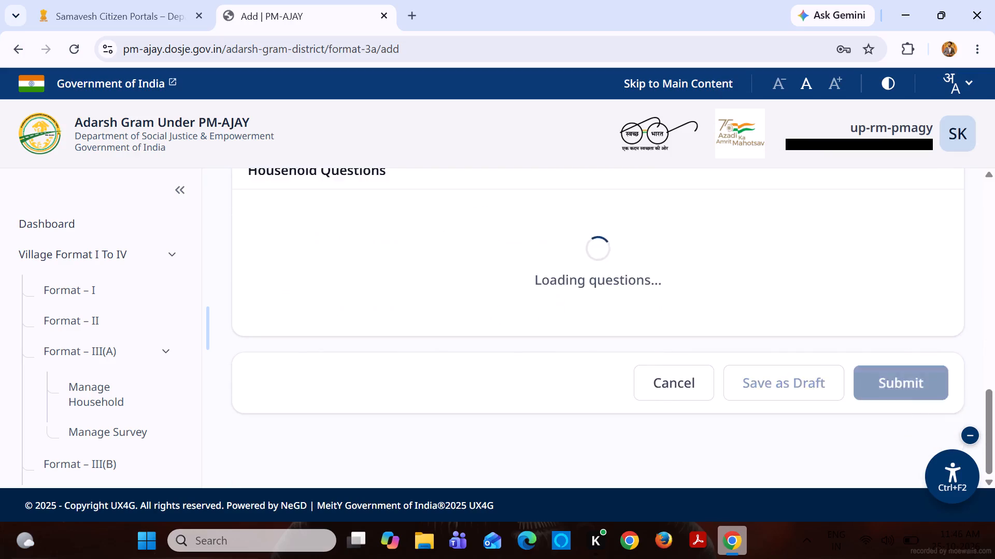
# Select the Financial Inclusion domain and enter 0 for persons above 5 years in 8.1 and members eligible for a bank account in 8.2.
pyautogui.scroll(7, 871, 264)
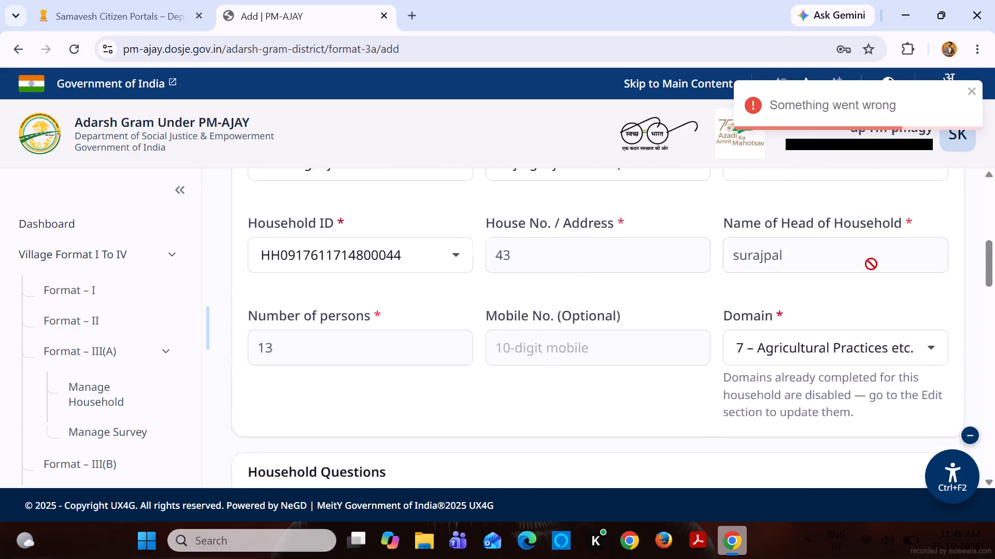
pyautogui.scroll(-5, 871, 264)
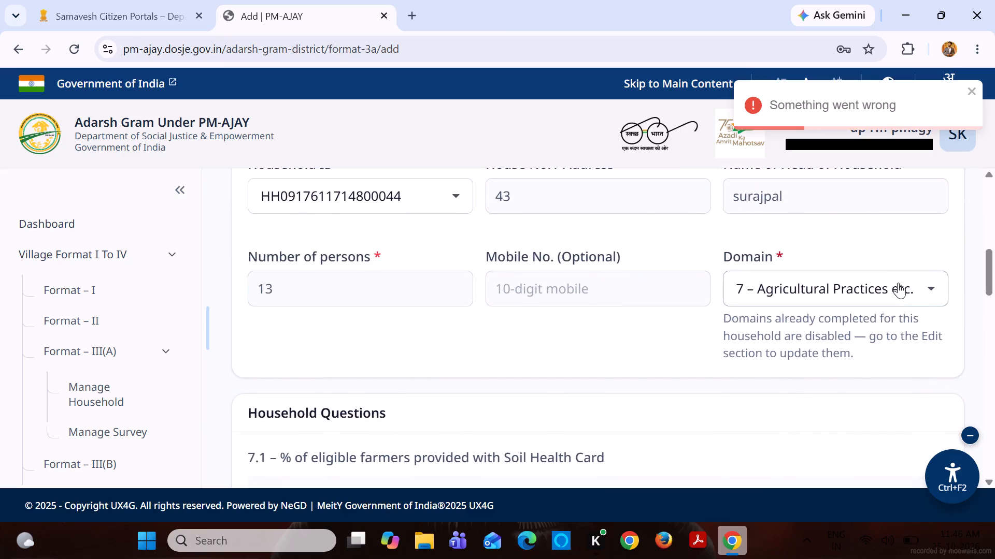
pyautogui.click(898, 283)
pyautogui.scroll(-2, 817, 194)
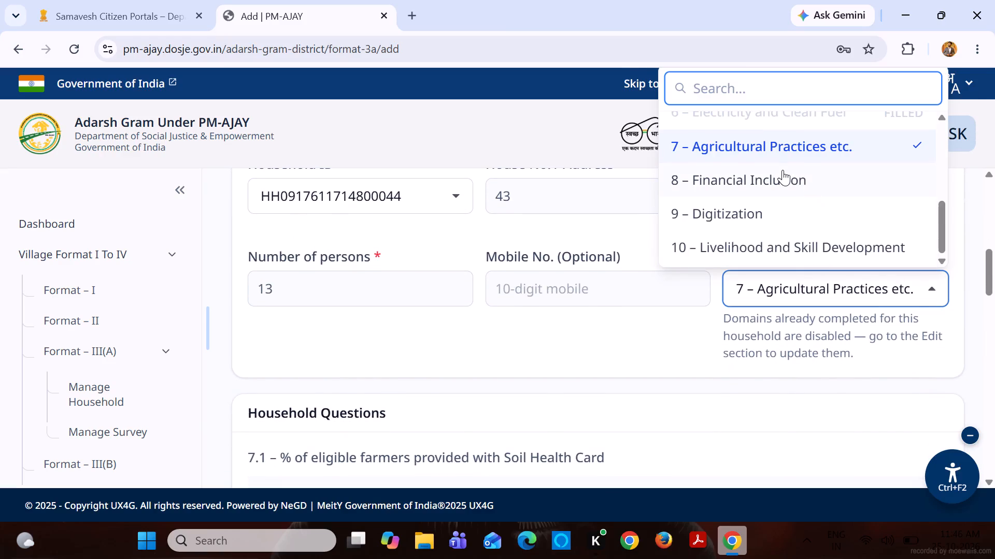
pyautogui.click(783, 170)
pyautogui.scroll(-5, 833, 292)
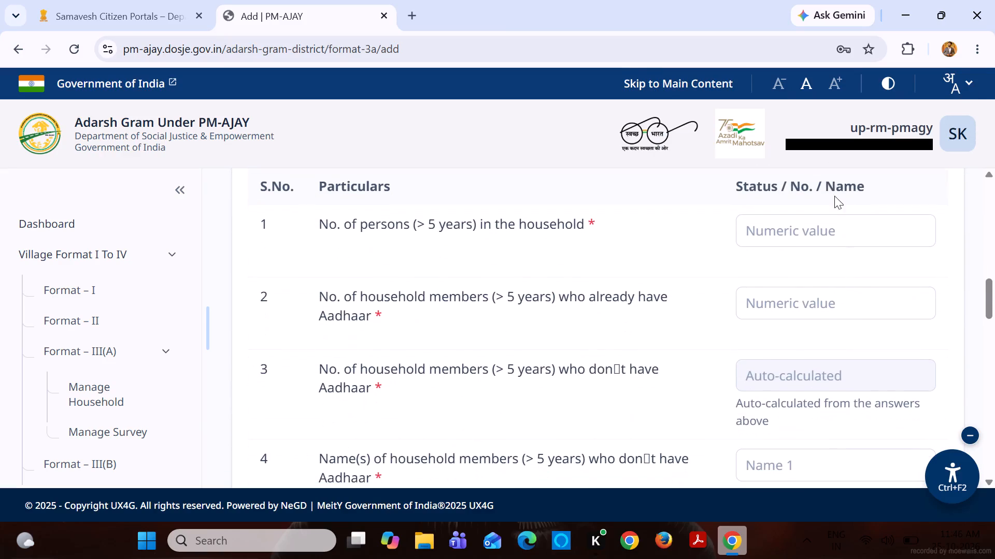
pyautogui.click(794, 225)
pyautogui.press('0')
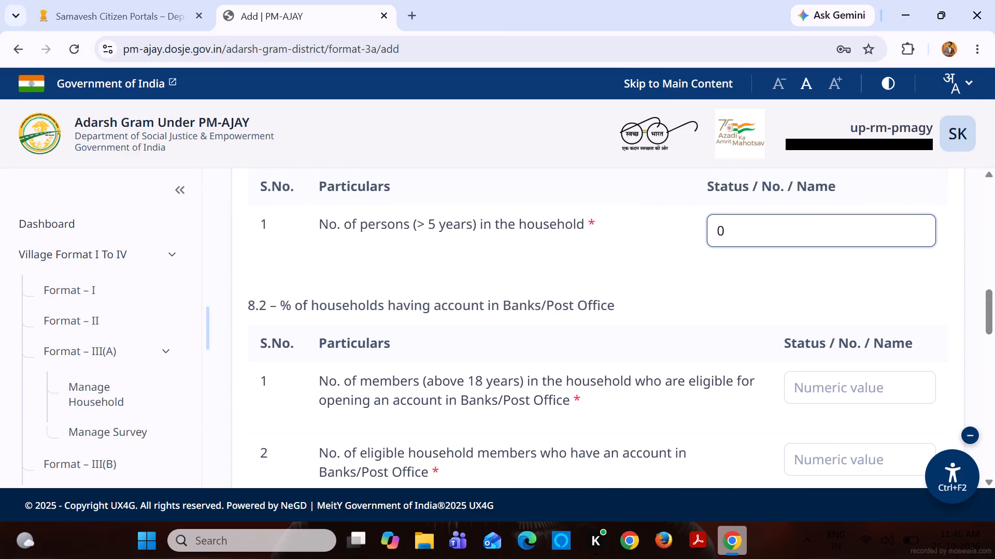
pyautogui.click(809, 391)
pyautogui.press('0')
# Enter 0 for members eligible for PMSBY in 8.3 and PMJJBY in 8.4, and submit the Financial Inclusion answers.
pyautogui.scroll(-4, 809, 391)
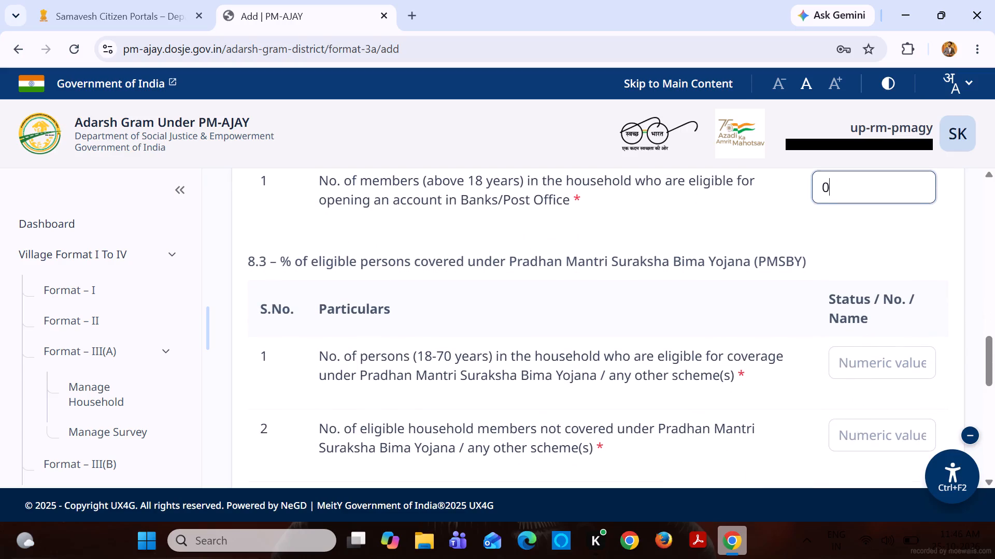
pyautogui.click(873, 370)
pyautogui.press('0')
pyautogui.scroll(-2, 873, 370)
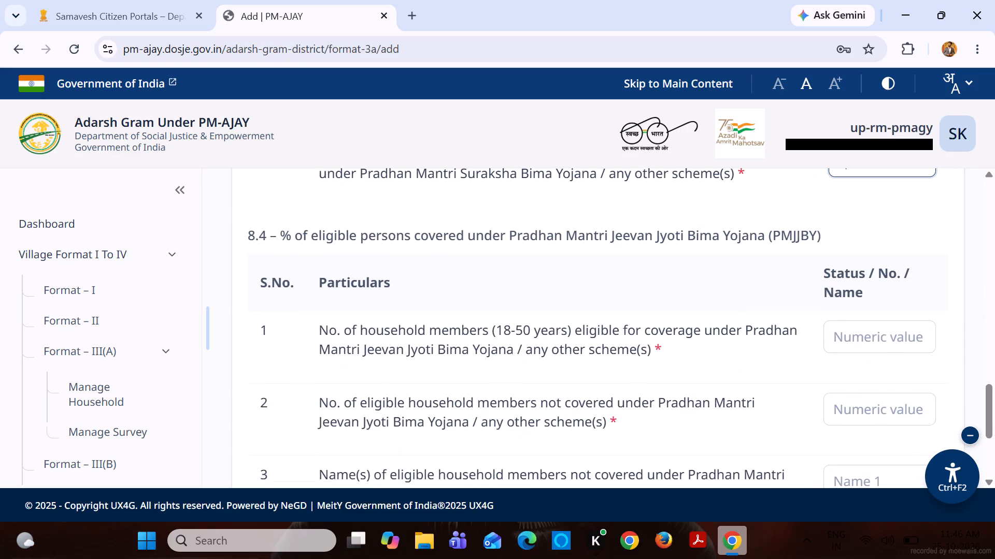
pyautogui.click(904, 338)
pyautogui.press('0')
pyautogui.scroll(-1, 904, 338)
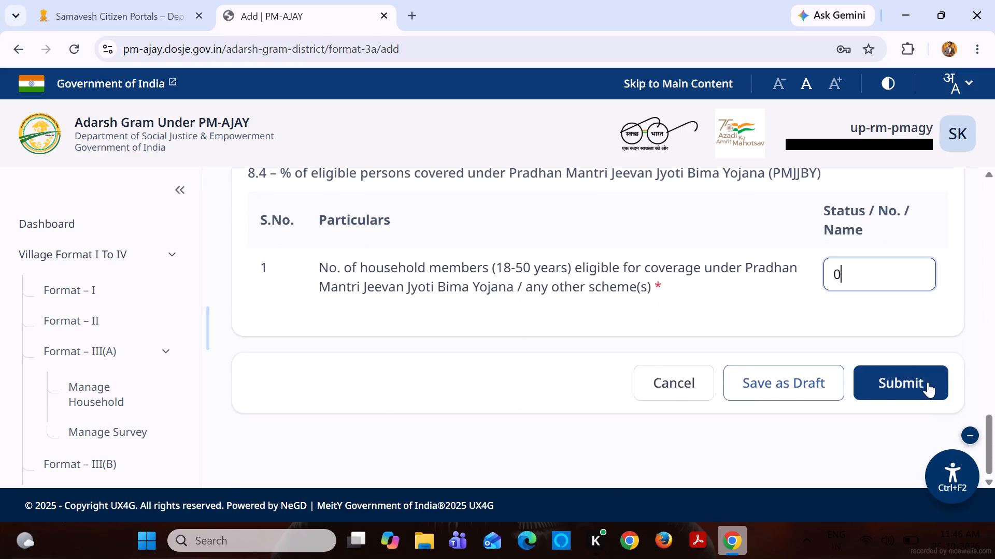
pyautogui.click(928, 382)
# Select the Digitization domain, enter 0 for household members eligible for PMGDISHA training in 9.3, and submit.
pyautogui.click(909, 252)
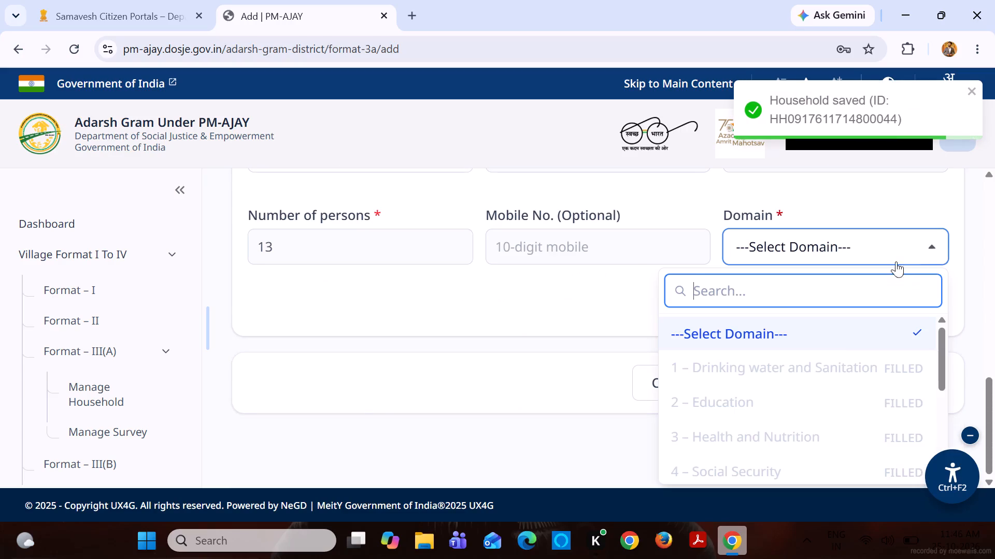
pyautogui.scroll(-4, 844, 362)
pyautogui.click(740, 439)
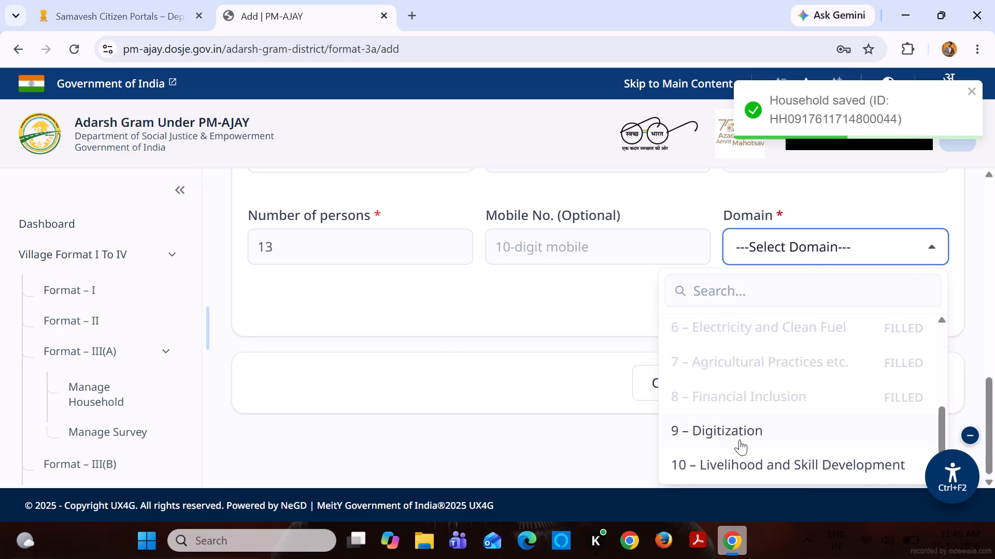
pyautogui.scroll(-4, 806, 382)
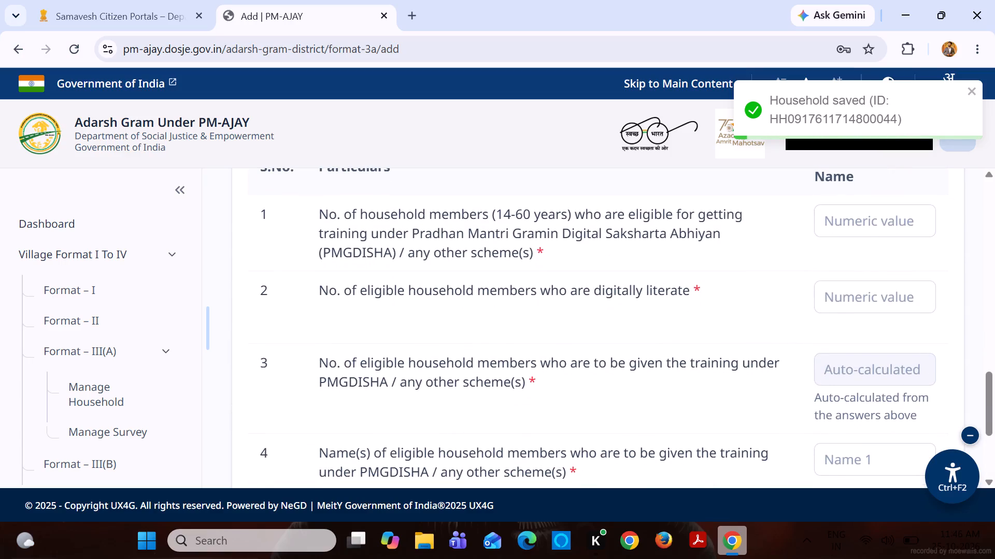
pyautogui.click(866, 226)
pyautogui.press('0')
pyautogui.click(907, 373)
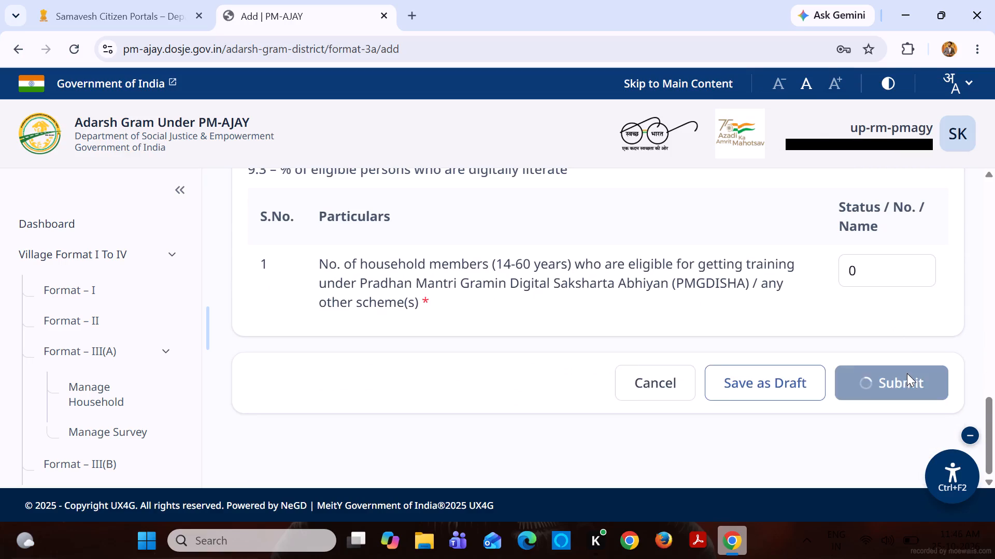
# Select Livelihood and Skill Development, enter 0 eligible youth in 10.1 and 10.2, answer Yes for self-help group membership in 10.3, and submit.
pyautogui.click(902, 246)
pyautogui.scroll(-8, 849, 376)
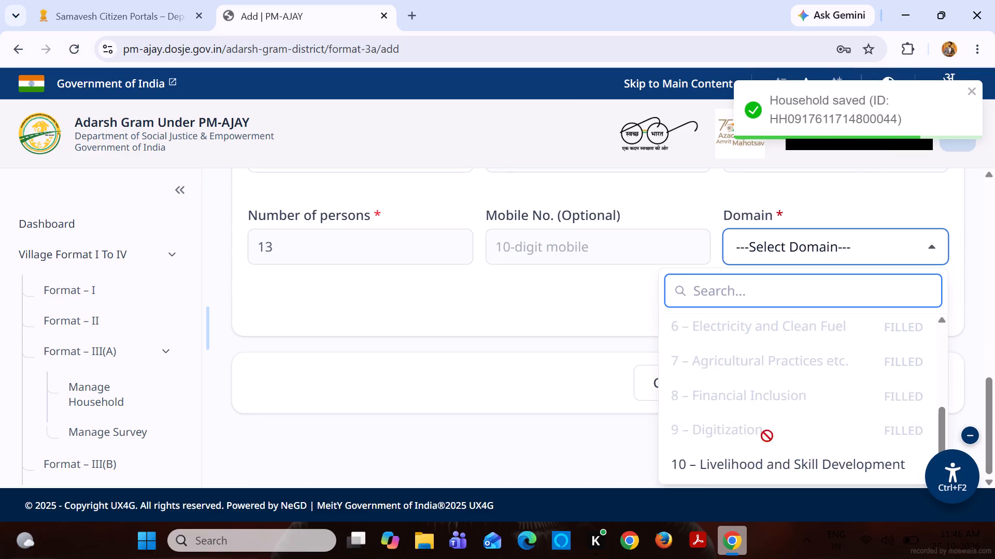
pyautogui.click(750, 458)
pyautogui.scroll(-2, 828, 344)
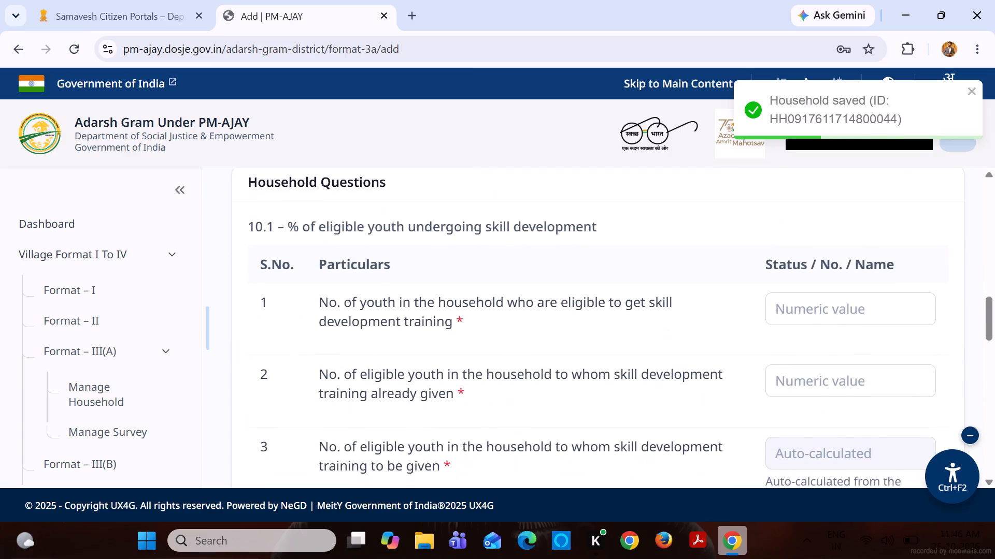
pyautogui.click(834, 310)
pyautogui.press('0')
pyautogui.scroll(-2, 834, 310)
pyautogui.click(855, 274)
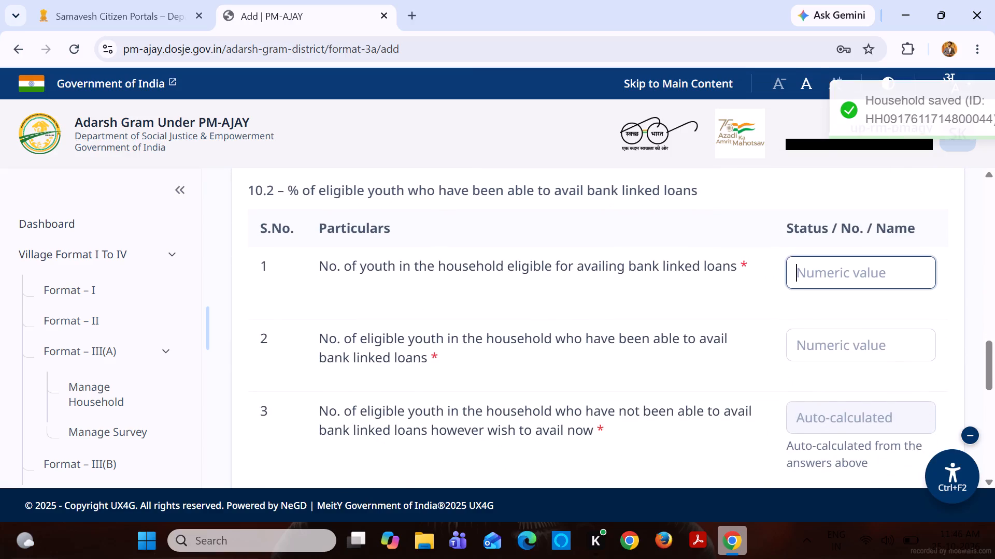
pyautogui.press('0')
pyautogui.click(856, 438)
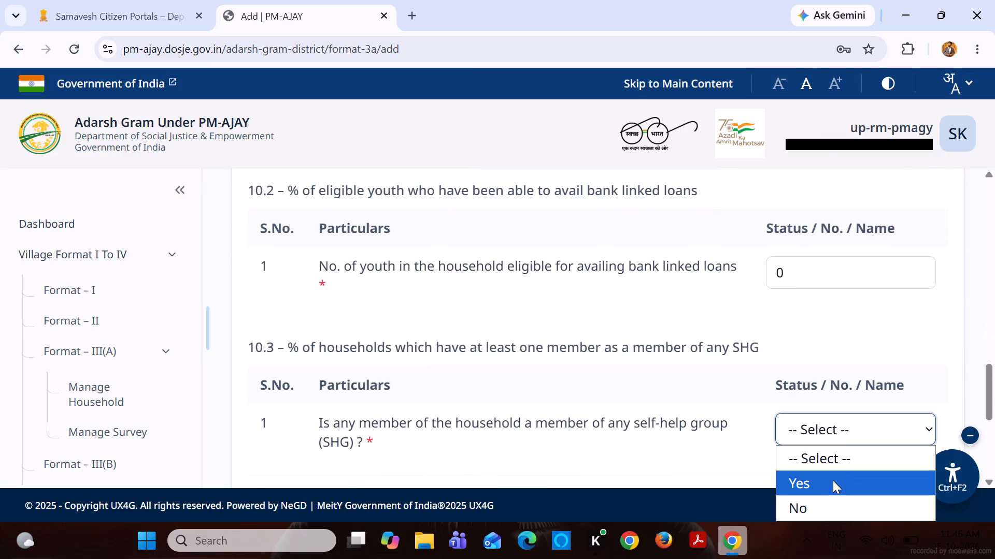
pyautogui.click(833, 480)
pyautogui.scroll(-5, 854, 323)
pyautogui.click(899, 401)
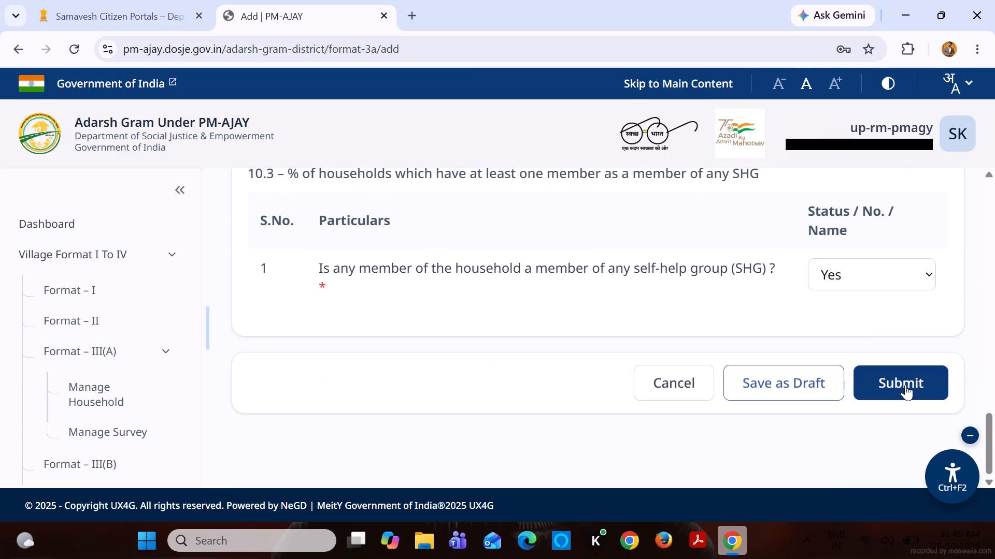
pyautogui.click(905, 385)
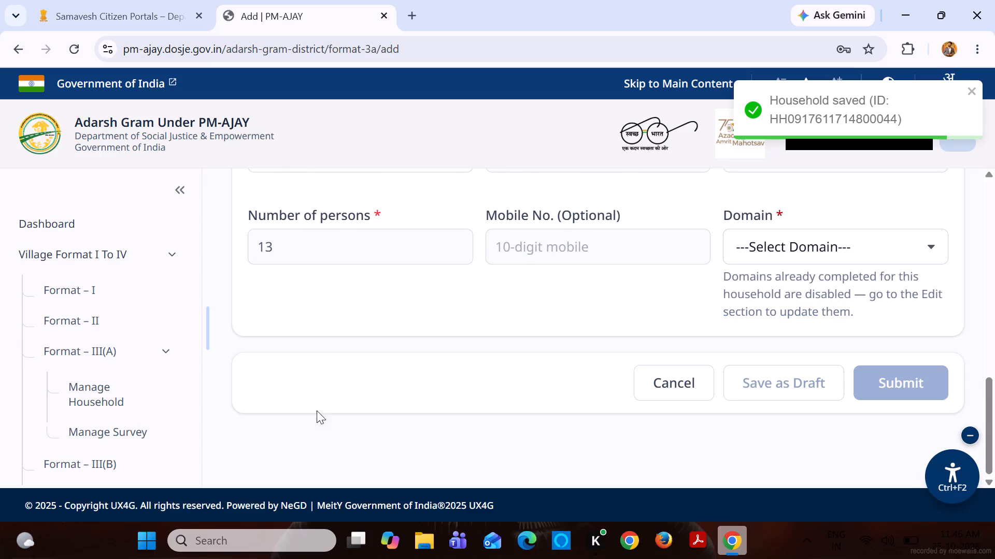
# Start a new household record for Shahabad block, Husainganj gram panchayat, Sujatganj village, with category SC.
pyautogui.click(129, 385)
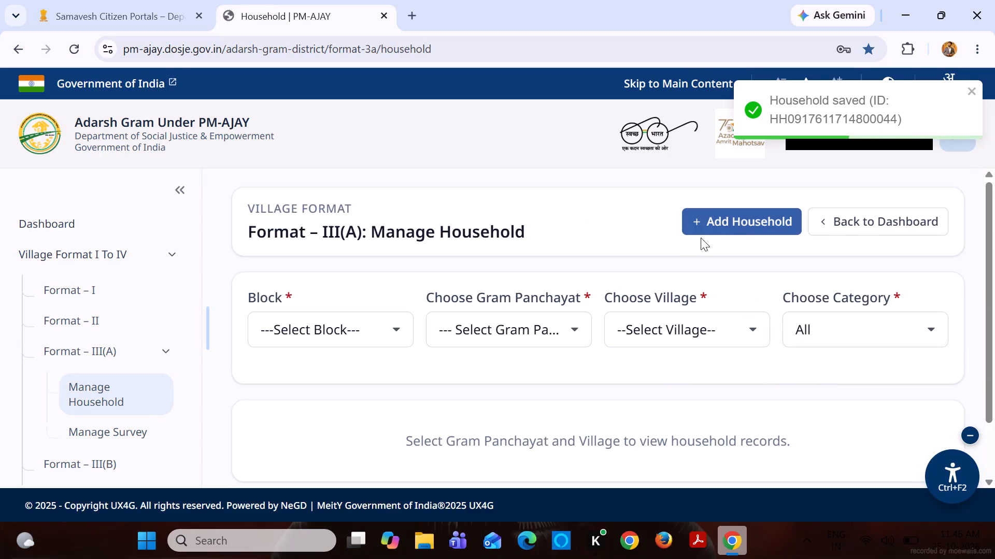
pyautogui.click(733, 228)
pyautogui.click(748, 179)
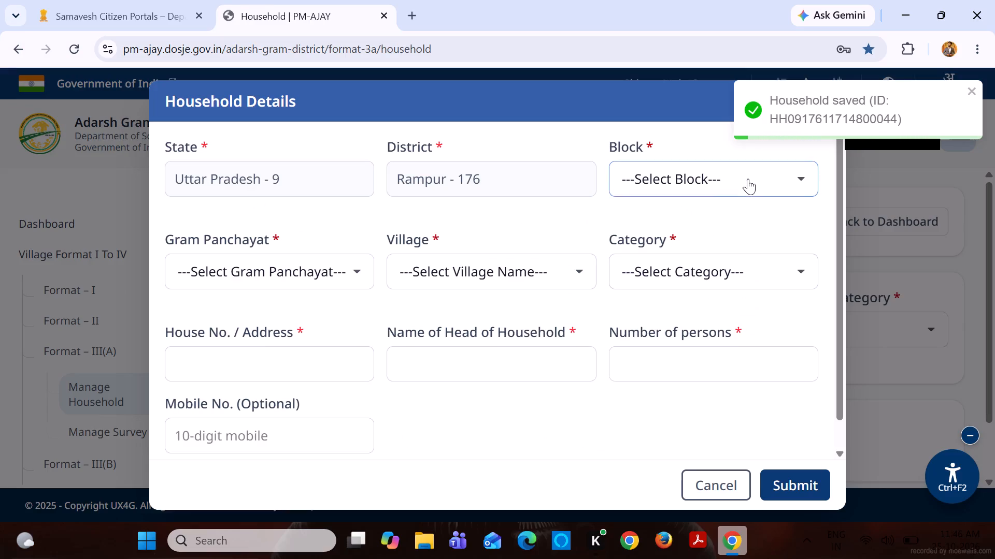
pyautogui.click(673, 430)
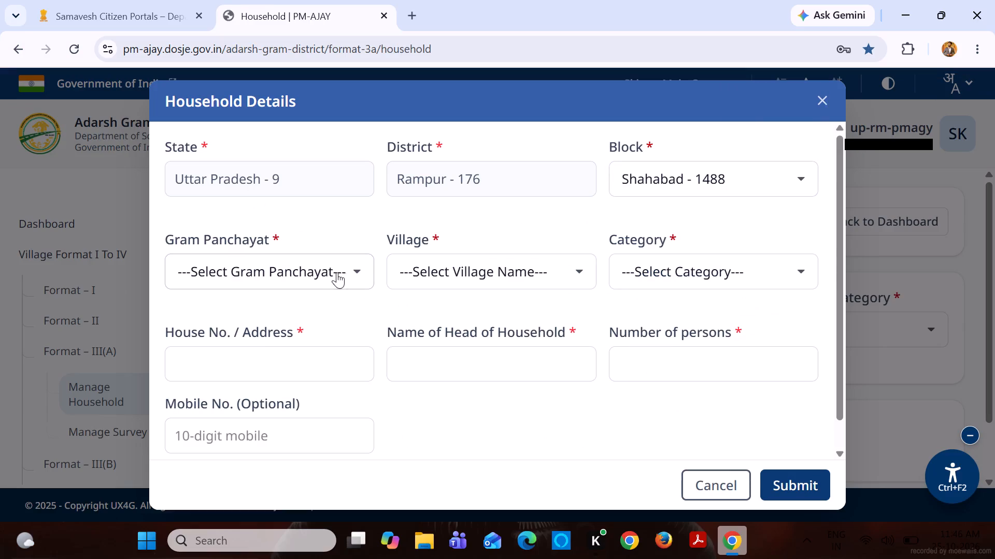
pyautogui.click(336, 272)
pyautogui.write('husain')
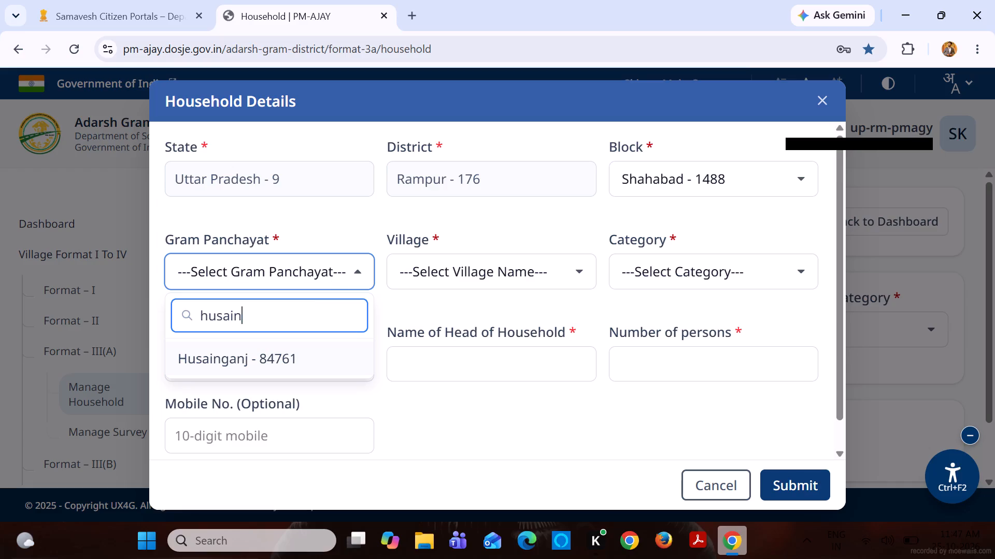
pyautogui.click(258, 354)
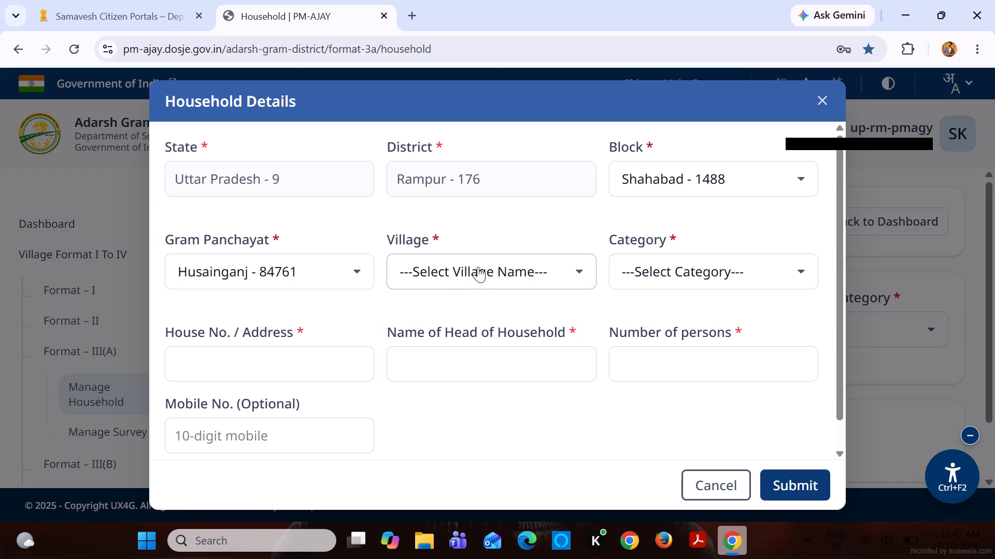
pyautogui.click(478, 267)
pyautogui.click(429, 416)
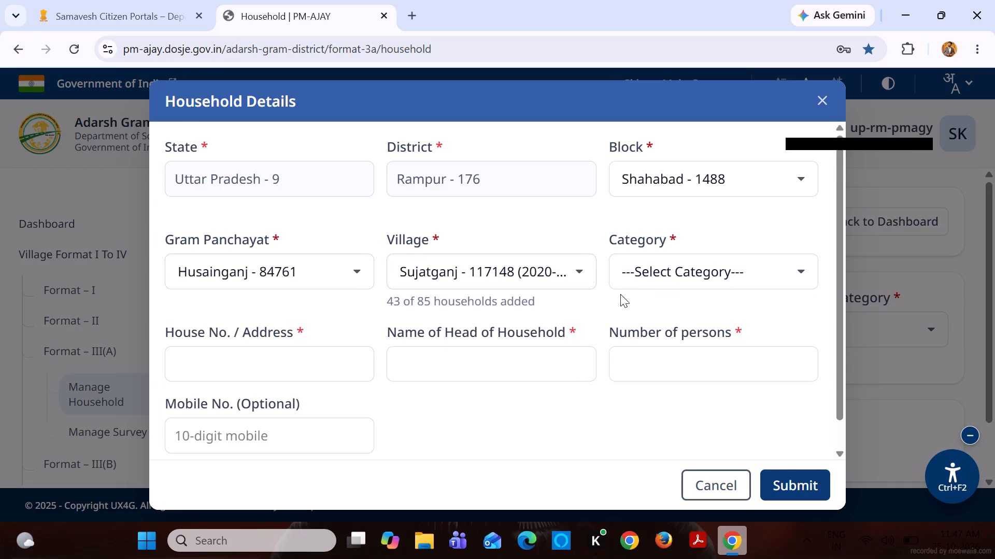
pyautogui.click(740, 263)
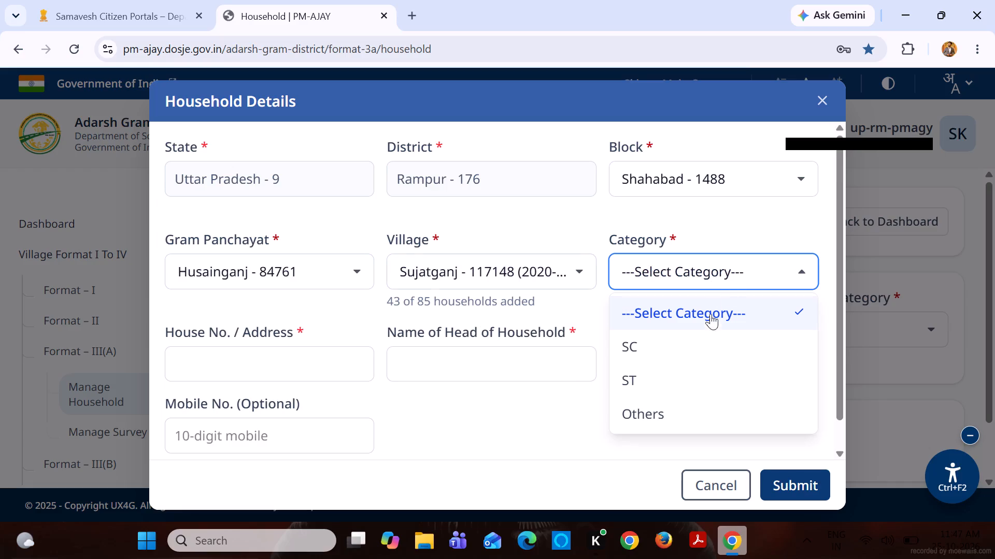
pyautogui.click(681, 349)
# Enter house number 44, the head of household's name and 3 persons, and submit the household details.
pyautogui.click(239, 379)
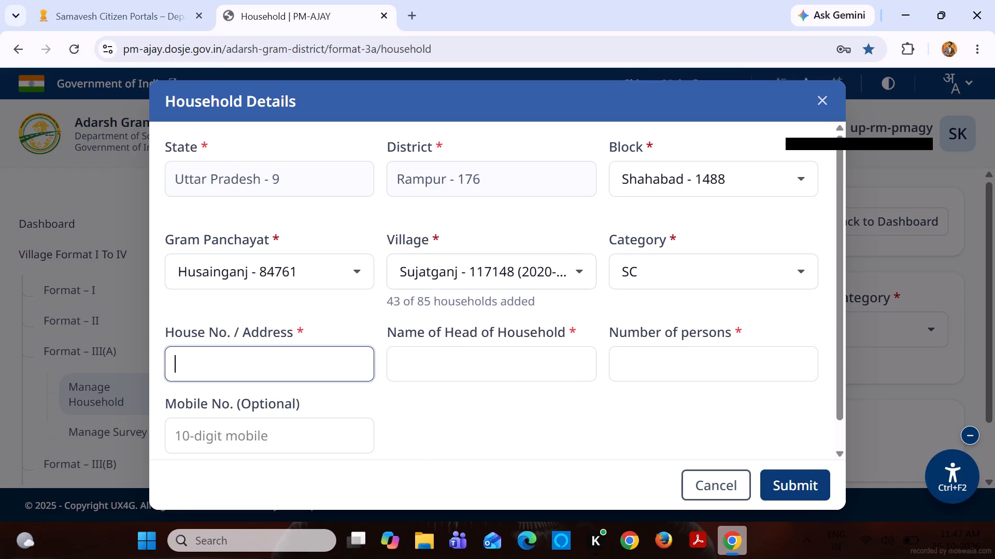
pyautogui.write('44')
pyautogui.click(457, 363)
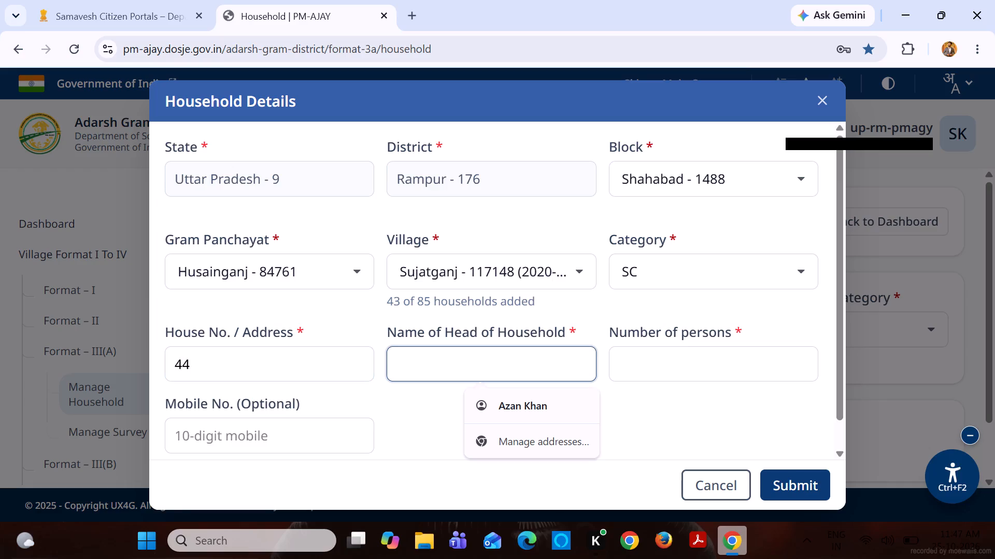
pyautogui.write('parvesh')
pyautogui.click(731, 372)
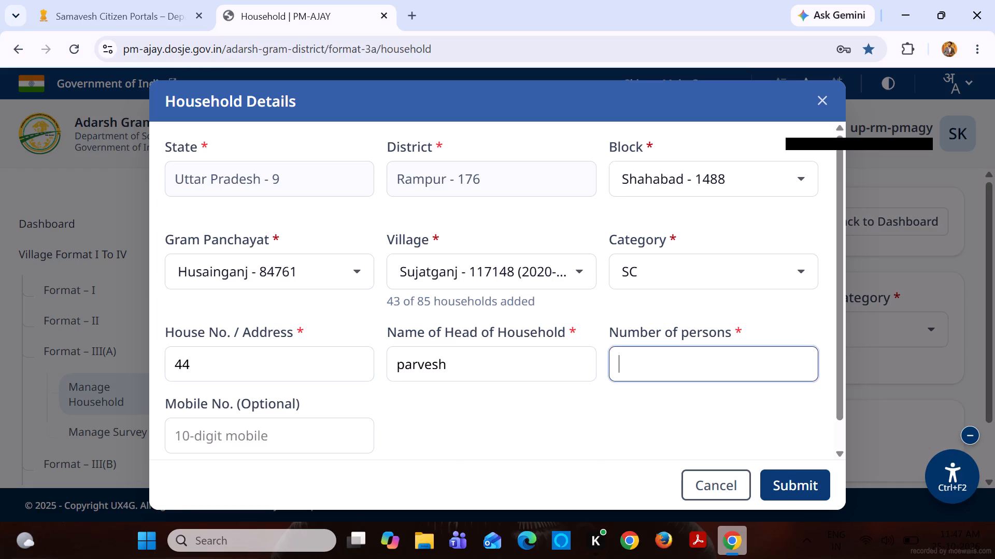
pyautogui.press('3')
pyautogui.click(820, 481)
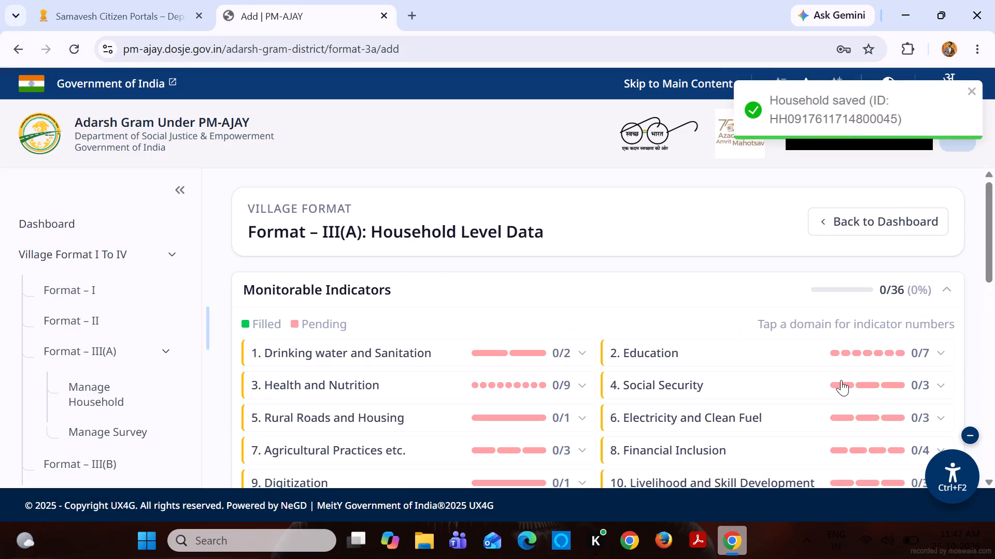
# Select the Drinking water and Sanitation domain, answer Yes for having an IHHL in 1.3 and No for open defecation in 1.5, and submit.
pyautogui.scroll(-7, 841, 380)
pyautogui.click(899, 299)
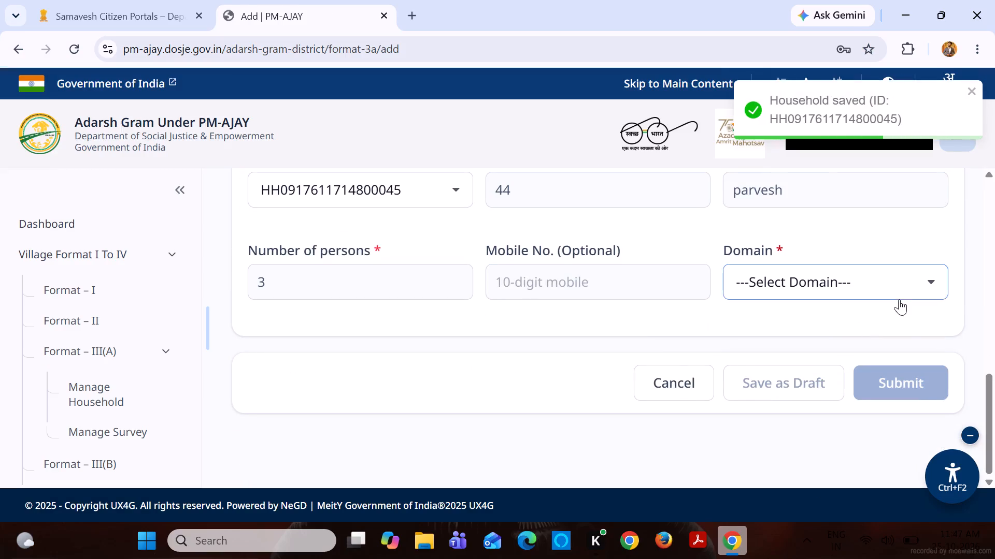
pyautogui.click(805, 140)
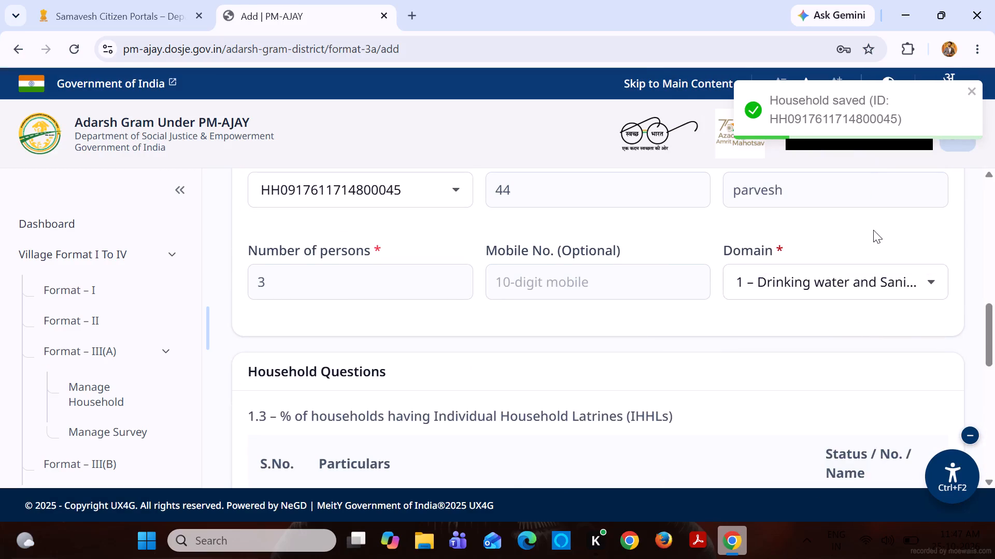
pyautogui.scroll(-3, 873, 230)
pyautogui.moveTo(891, 282); pyautogui.dragTo(860, 352)
pyautogui.click(860, 352)
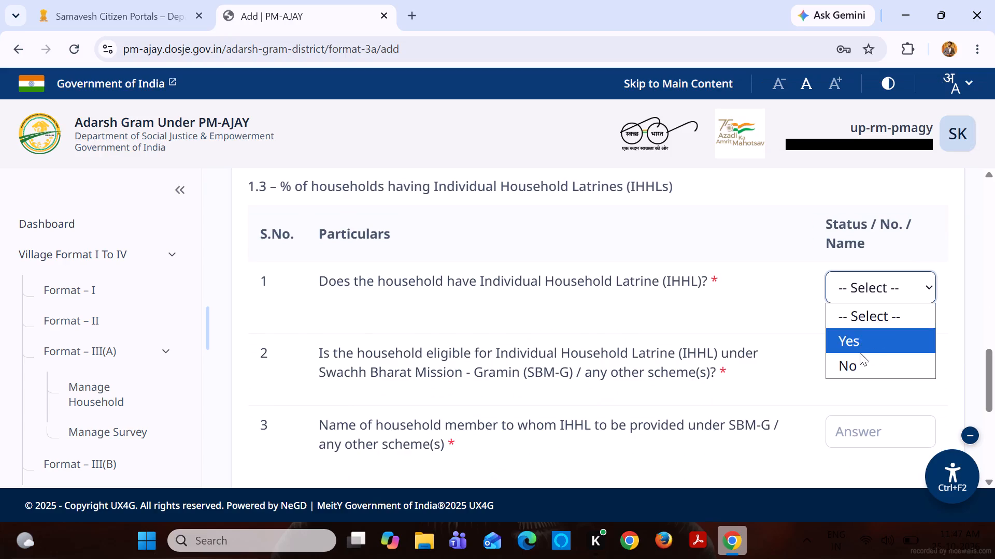
pyautogui.scroll(-3, 860, 352)
pyautogui.moveTo(901, 279); pyautogui.dragTo(832, 355)
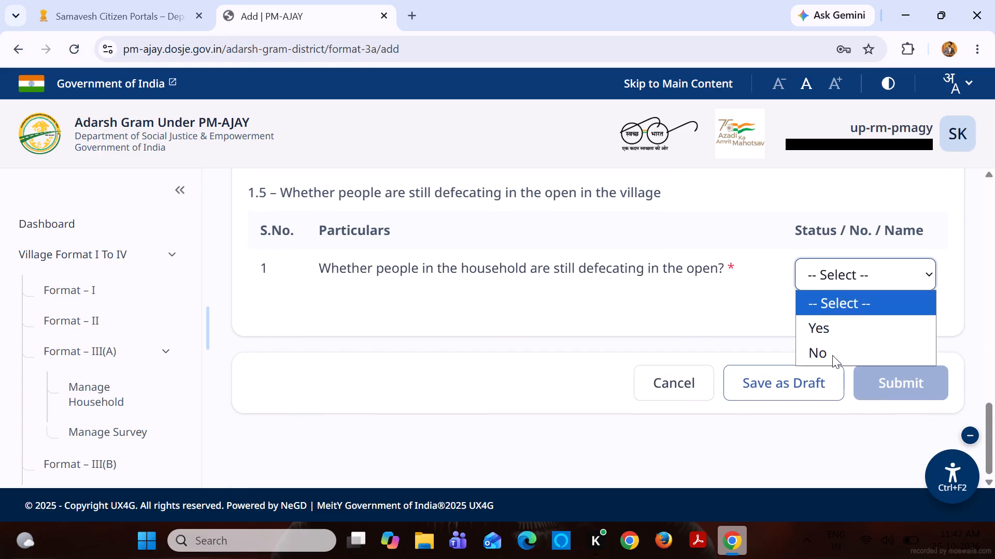
pyautogui.click(832, 355)
pyautogui.click(891, 382)
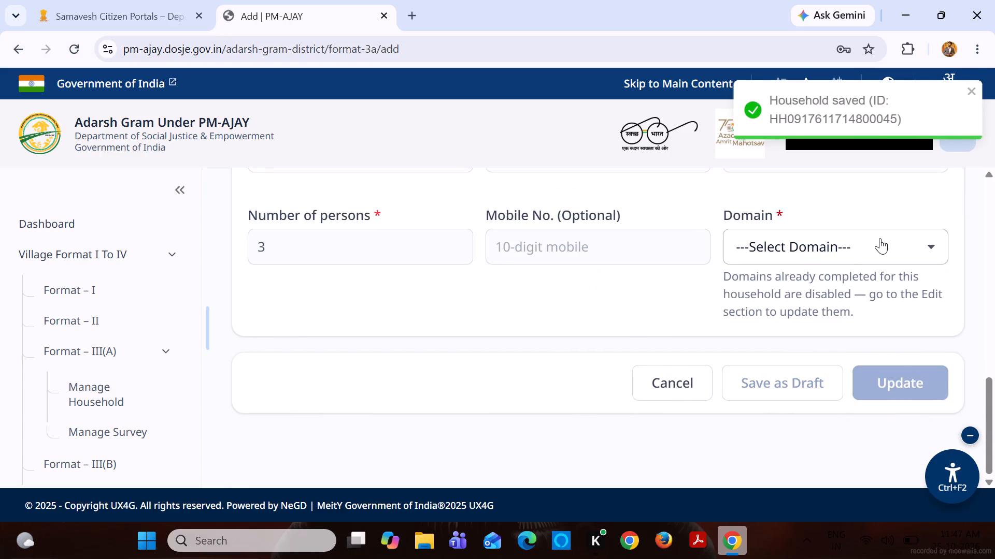
# Select the Education domain, enter 0 children aged 6-10 in 2.1, and 1 child aged 11-13 with 1 attending middle school in 2.2.
pyautogui.click(880, 238)
pyautogui.click(748, 398)
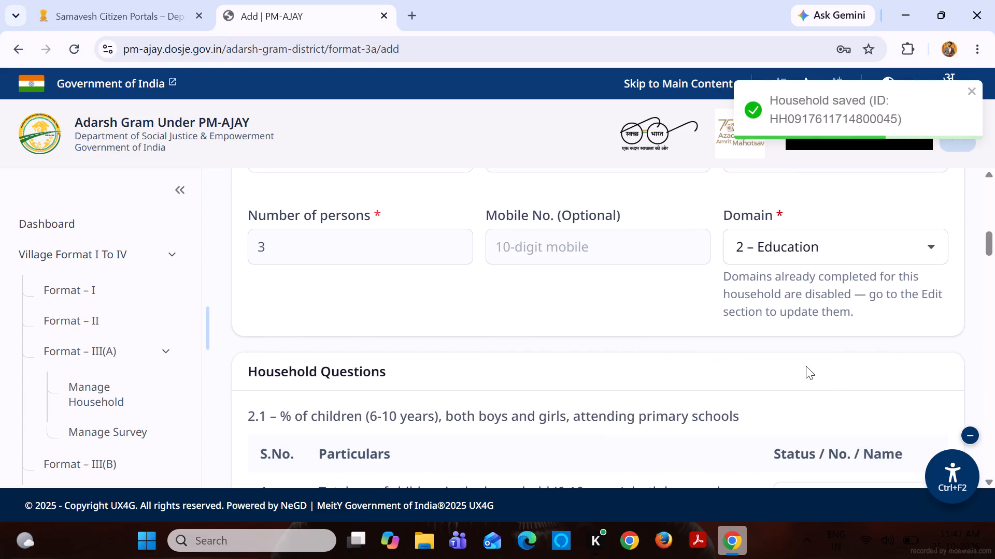
pyautogui.scroll(-3, 806, 366)
pyautogui.click(837, 319)
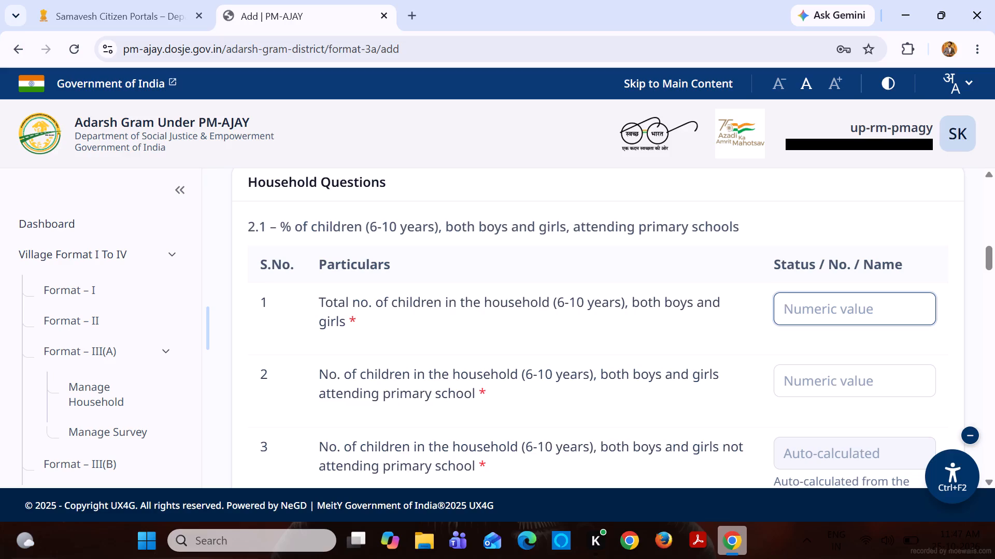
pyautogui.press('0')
pyautogui.scroll(-3, 840, 313)
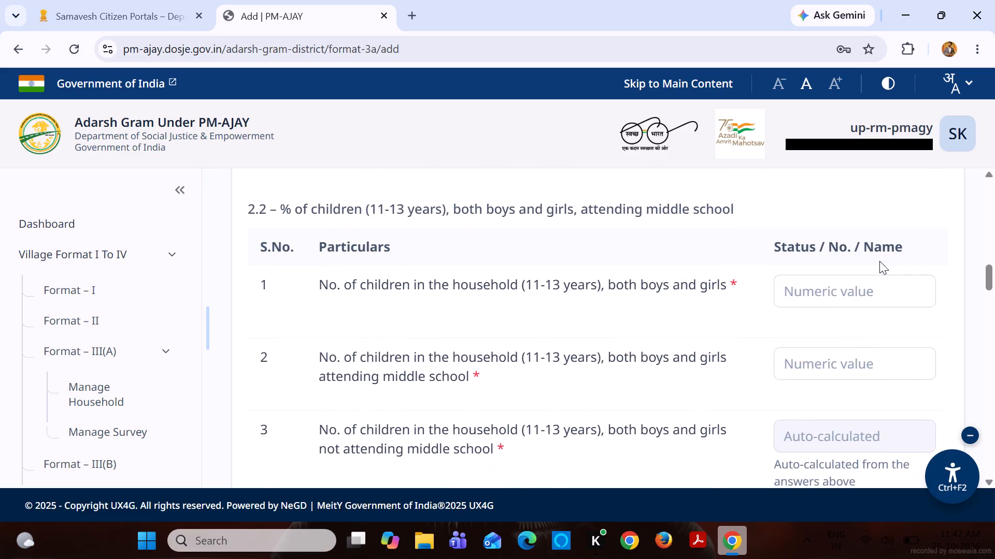
pyautogui.click(845, 279)
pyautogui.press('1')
pyautogui.scroll(-5, 845, 279)
pyautogui.scroll(1, 834, 215)
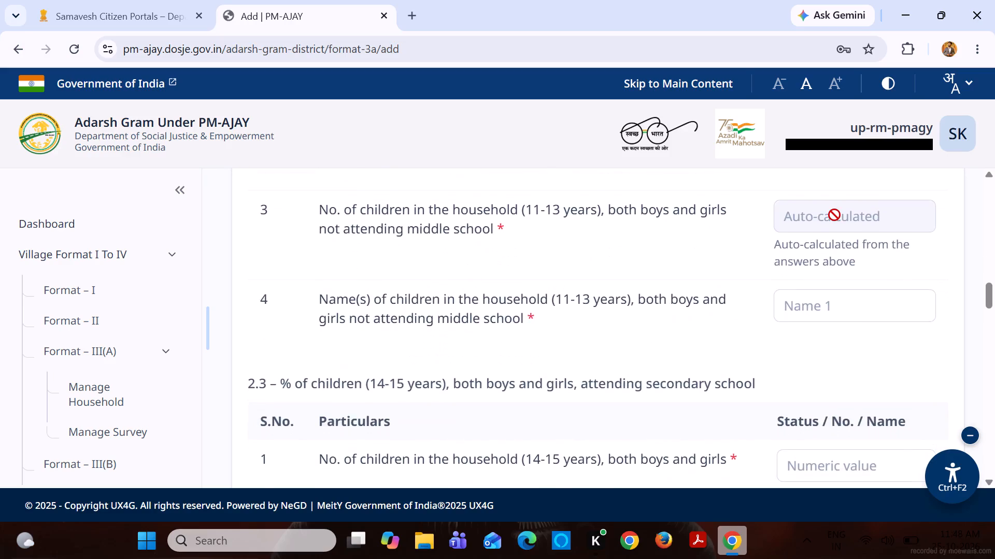
pyautogui.scroll(1, 834, 215)
pyautogui.click(807, 232)
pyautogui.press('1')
# Enter 0 for the number of children aged 14-15 in 2.3, 16-17 in 2.4 and 18-23 in 2.5.
pyautogui.scroll(-3, 807, 232)
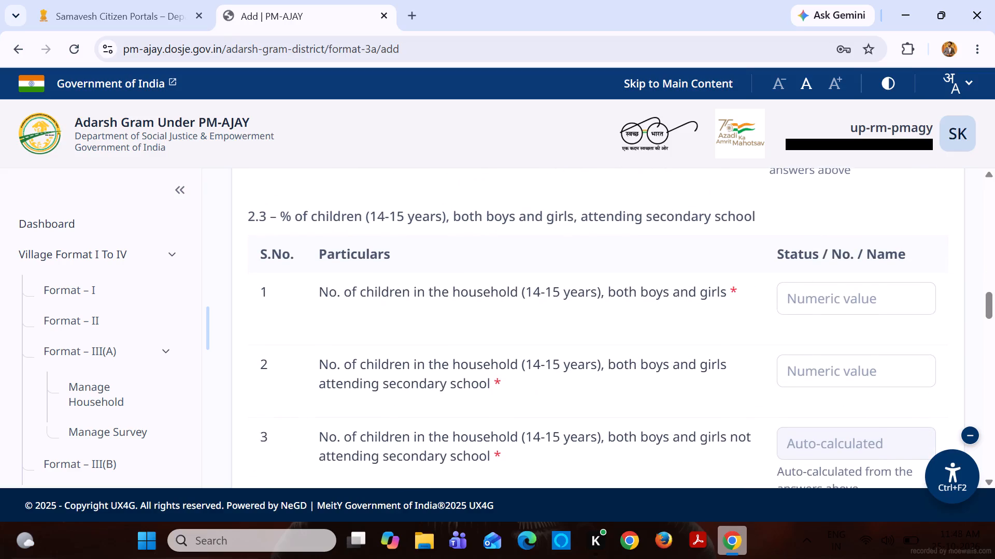
pyautogui.click(817, 284)
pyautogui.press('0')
pyautogui.scroll(-2, 817, 284)
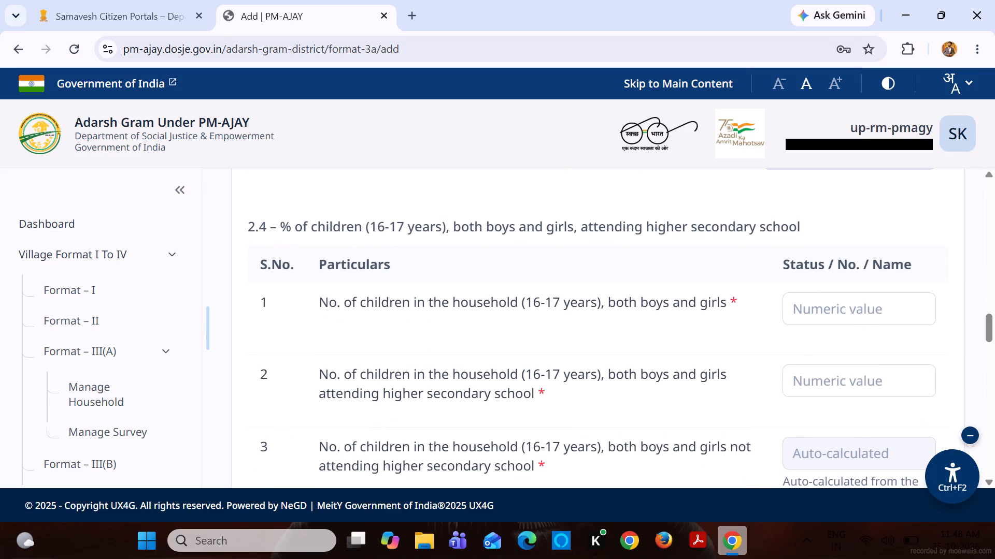
pyautogui.click(856, 310)
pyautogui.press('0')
pyautogui.scroll(-2, 856, 310)
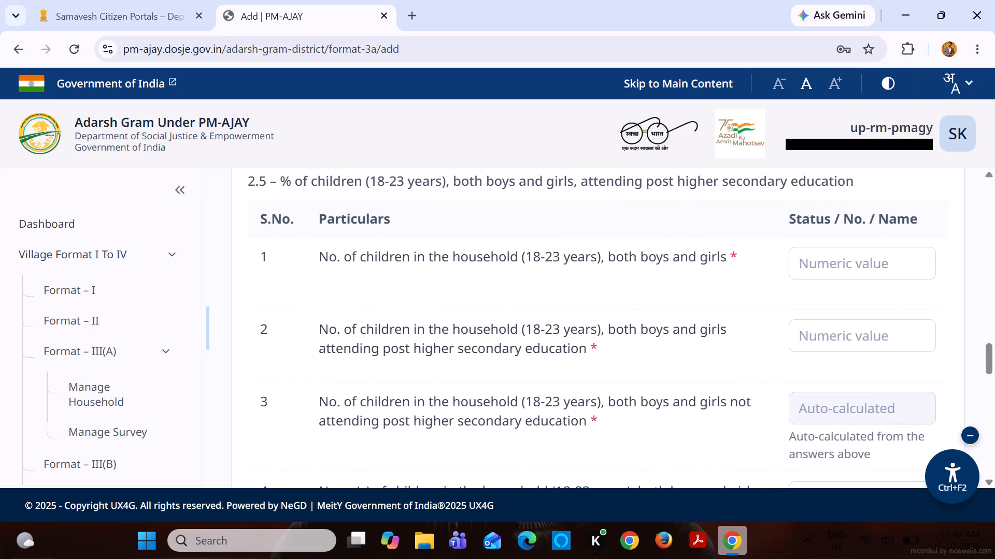
pyautogui.click(873, 275)
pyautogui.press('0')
# Enter 0 children eligible for the Pre-matric Scholarship in 2.6 and the Post-matric Scholarship in 2.7, and submit the Education answers.
pyautogui.scroll(-2, 873, 275)
pyautogui.scroll(1, 867, 245)
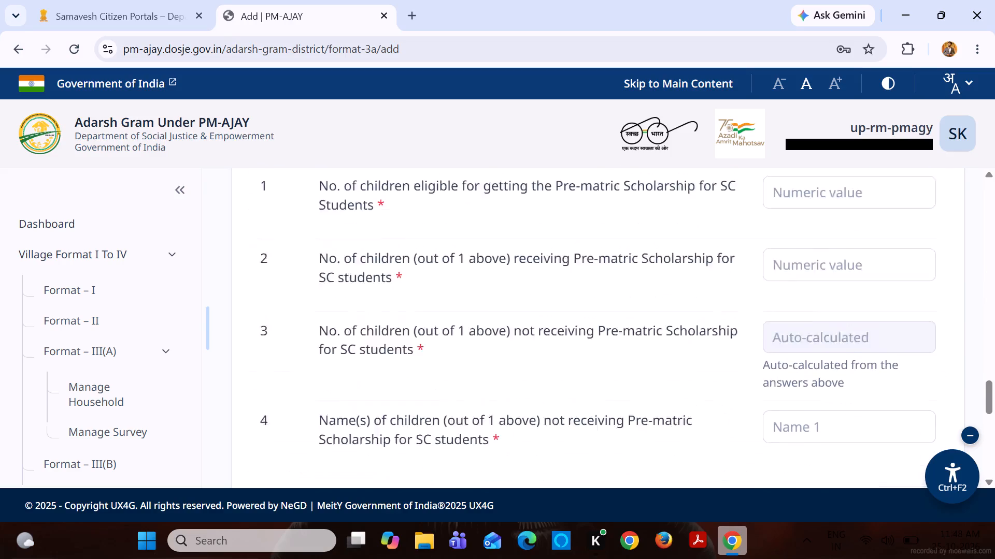
pyautogui.scroll(1, 867, 245)
pyautogui.click(849, 245)
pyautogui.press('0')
pyautogui.scroll(-1, 849, 245)
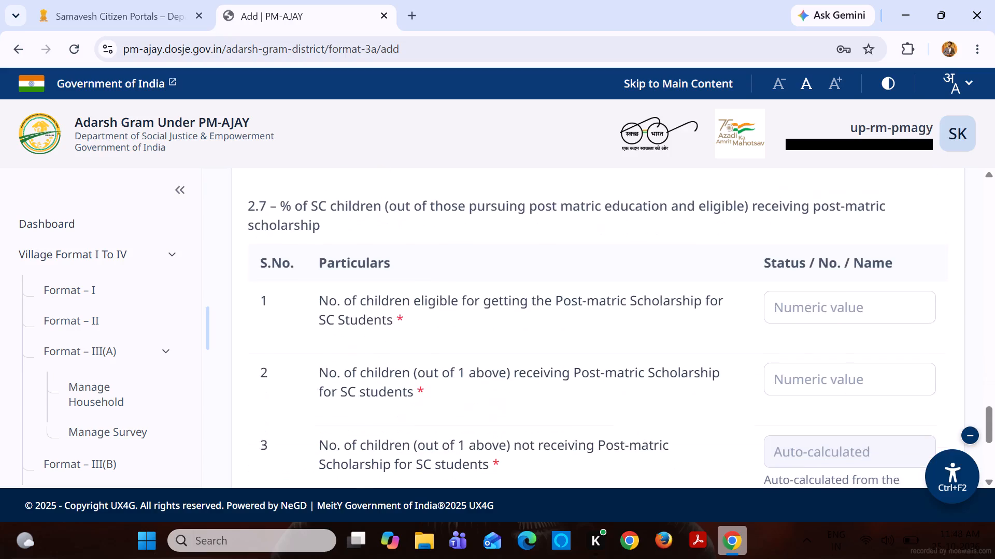
pyautogui.scroll(-1, 849, 245)
pyautogui.click(790, 301)
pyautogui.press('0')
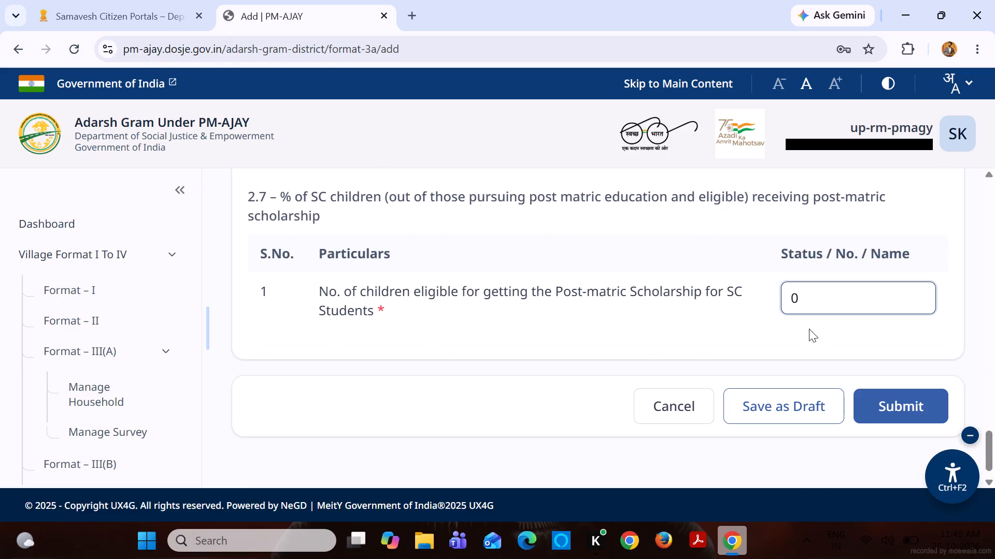
pyautogui.click(914, 406)
# Select the Health and Nutrition domain, answer Yes for health scheme coverage in 3.1, and enter 0 pregnant women in 3.3 and 0 deliveries in 3.4.
pyautogui.click(871, 261)
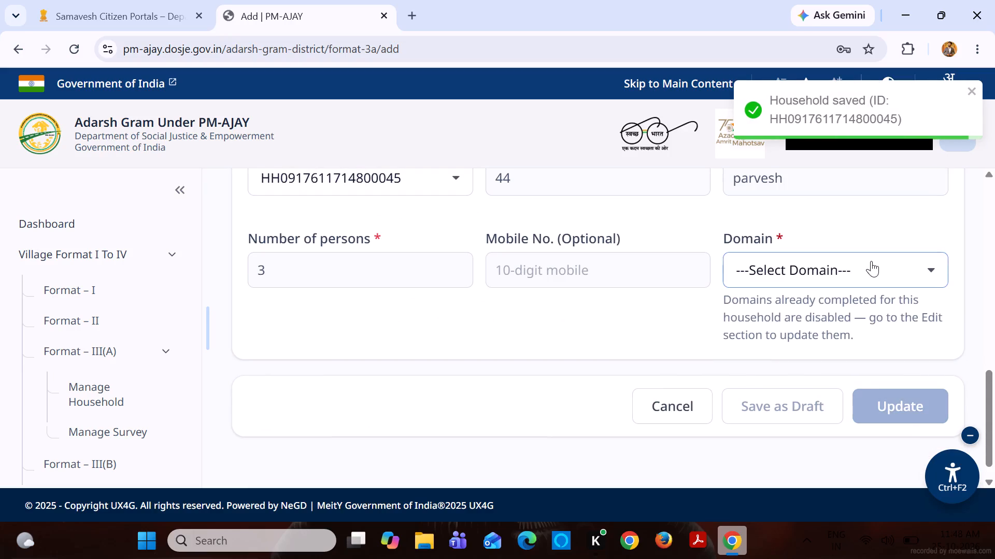
pyautogui.click(730, 468)
pyautogui.scroll(-1, 764, 365)
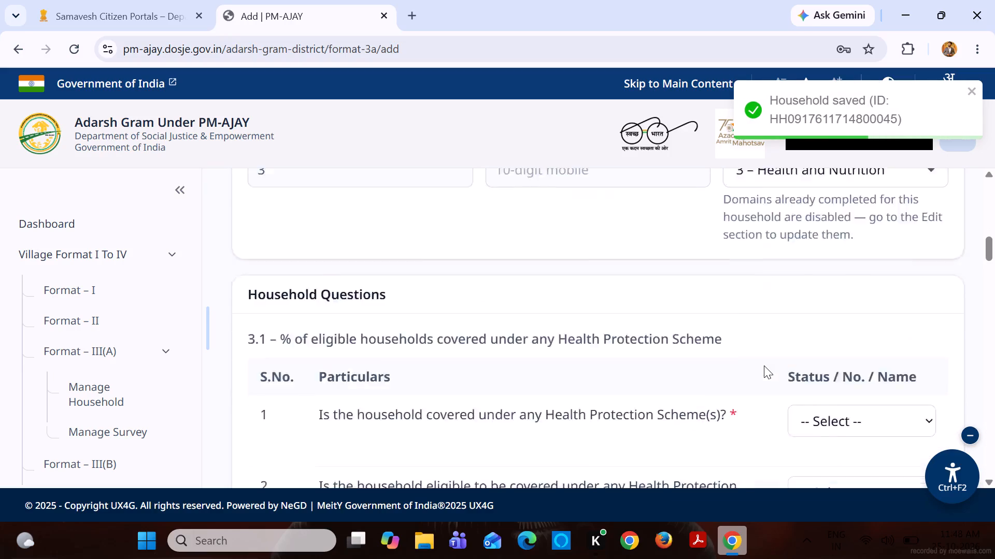
pyautogui.scroll(-2, 764, 365)
pyautogui.moveTo(882, 255); pyautogui.dragTo(839, 306)
pyautogui.click(839, 306)
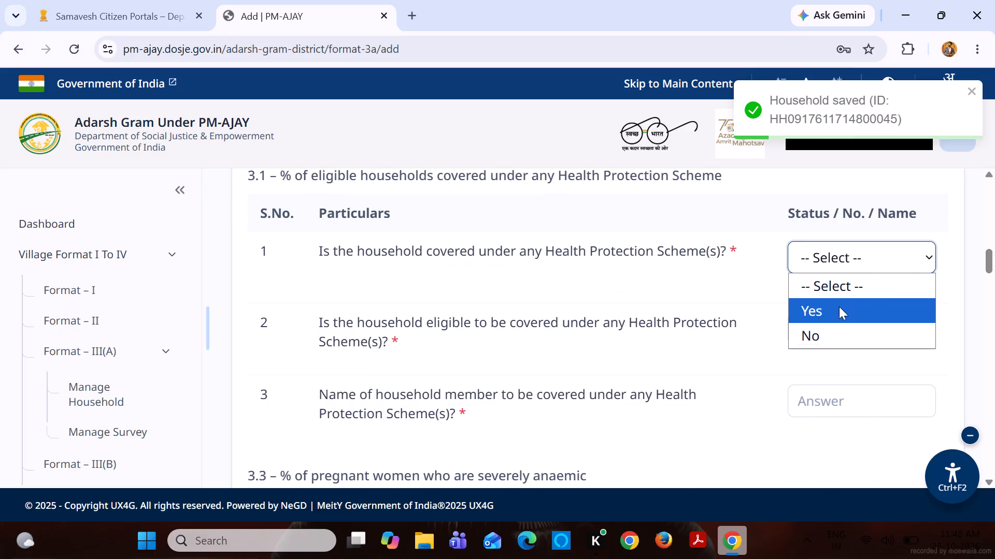
pyautogui.scroll(-3, 839, 306)
pyautogui.click(885, 215)
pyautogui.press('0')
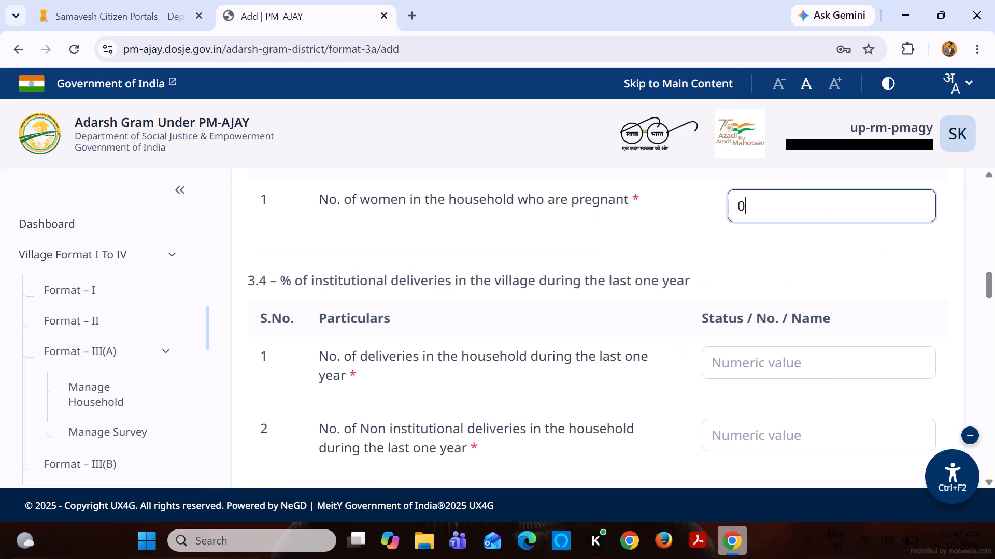
pyautogui.click(774, 359)
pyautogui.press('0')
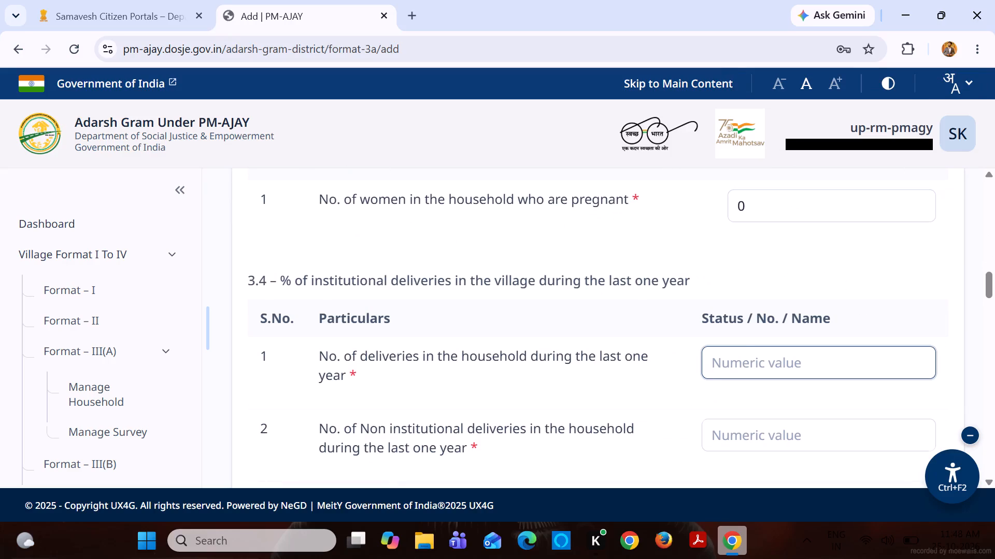
# Enter 0 for children born in the last year in 3.5, children below one year in 3.6 and children aged 0-5 in 3.7.
pyautogui.scroll(-3, 774, 359)
pyautogui.click(791, 304)
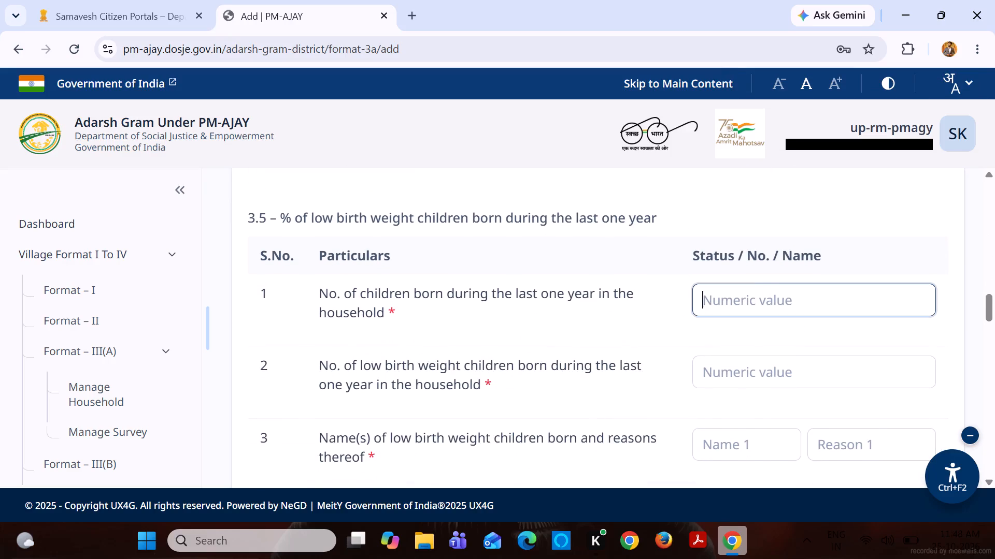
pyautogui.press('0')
pyautogui.scroll(-3, 791, 304)
pyautogui.click(803, 266)
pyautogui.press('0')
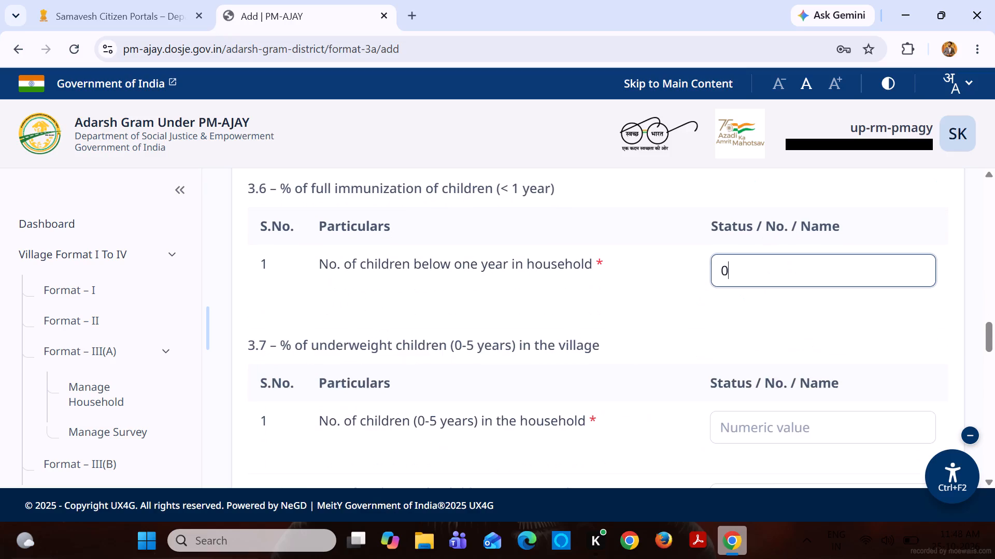
pyautogui.scroll(-2, 803, 266)
pyautogui.click(778, 253)
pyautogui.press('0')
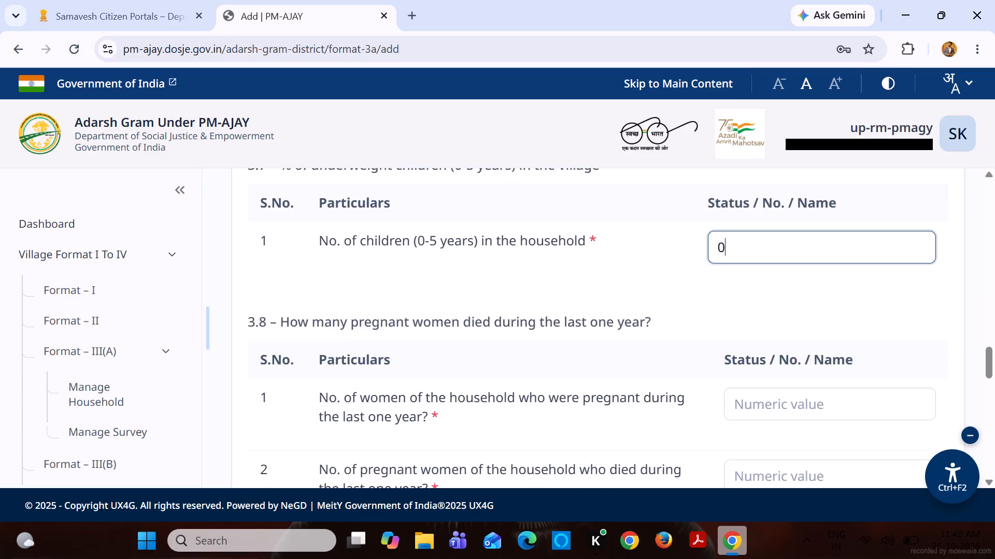
# Enter 0 for women pregnant last year in 3.8, children under one in 3.9 and communicable disease sufferers in 3.10, and submit the domain.
pyautogui.scroll(-2, 778, 253)
pyautogui.click(804, 237)
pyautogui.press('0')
pyautogui.scroll(-1, 804, 237)
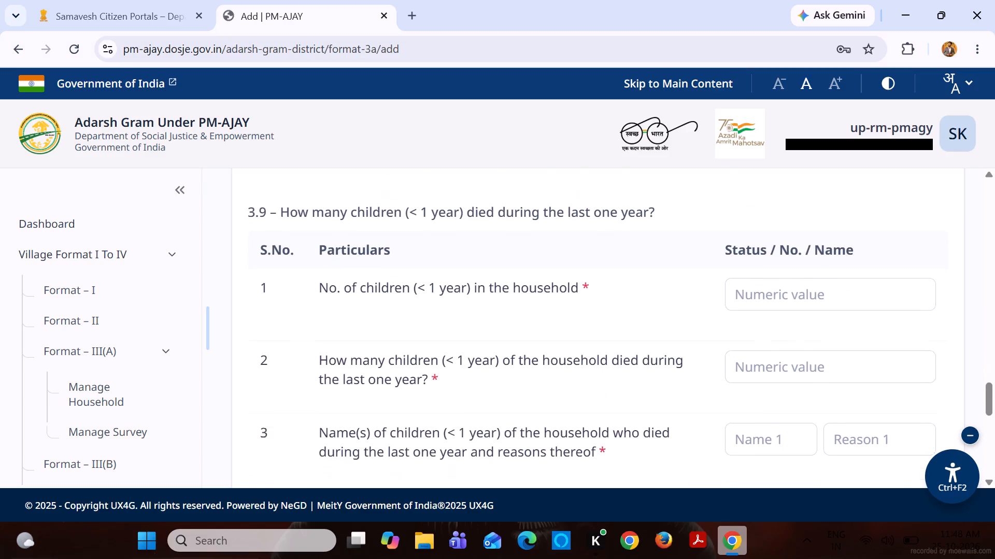
pyautogui.click(778, 293)
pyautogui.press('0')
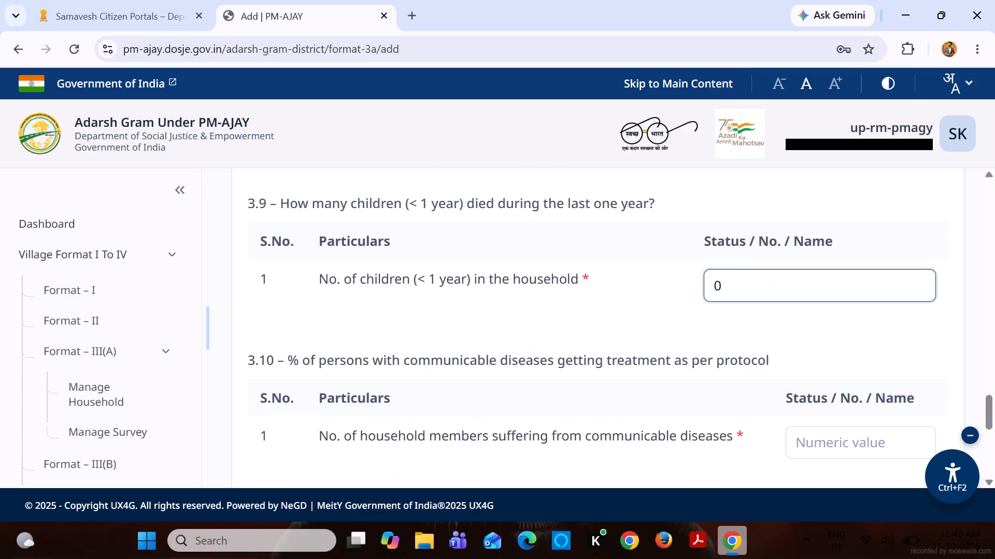
pyautogui.click(826, 428)
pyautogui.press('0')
pyautogui.scroll(-1, 826, 428)
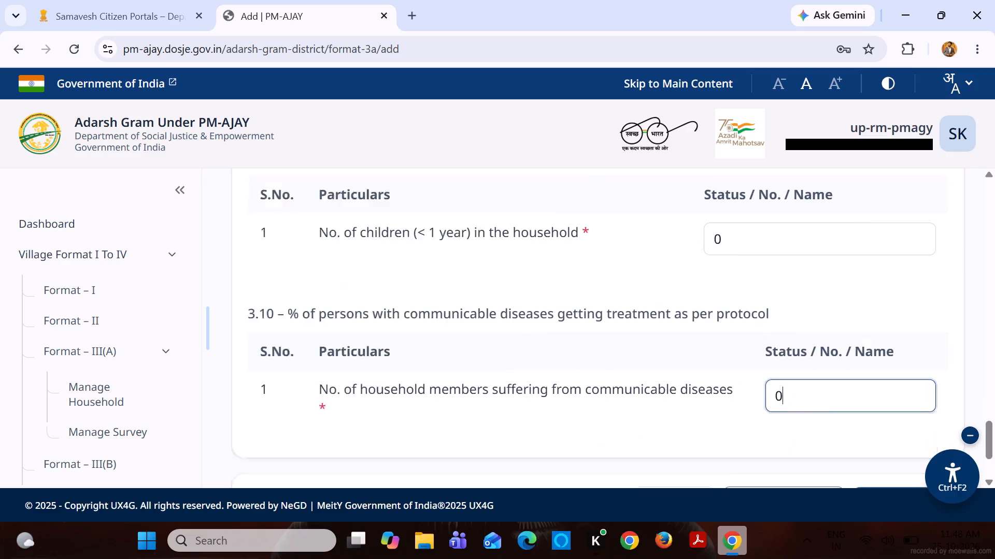
pyautogui.scroll(-3, 826, 428)
pyautogui.click(904, 381)
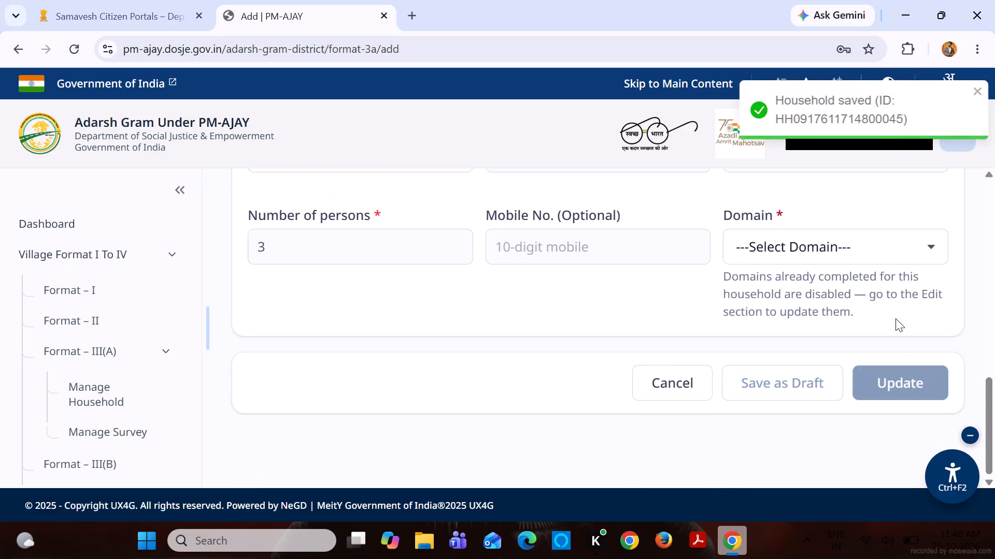
# Select the Social Security domain, enter 0 persons eligible for Widow Pension in 4.1, Old Age Pension in 4.2 and Disability Pension in 4.3, and submit.
pyautogui.click(906, 249)
pyautogui.scroll(-1, 819, 369)
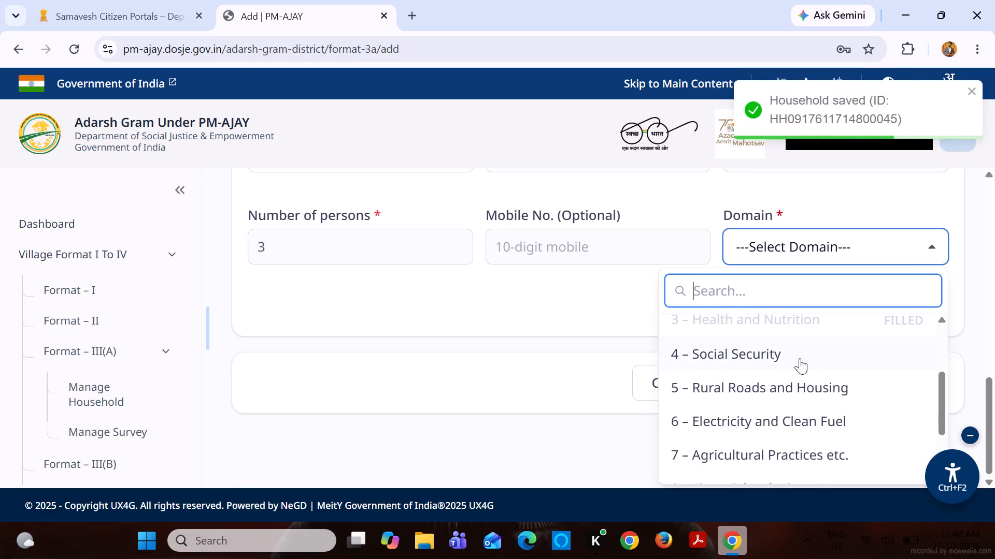
pyautogui.click(777, 350)
pyautogui.scroll(-3, 825, 310)
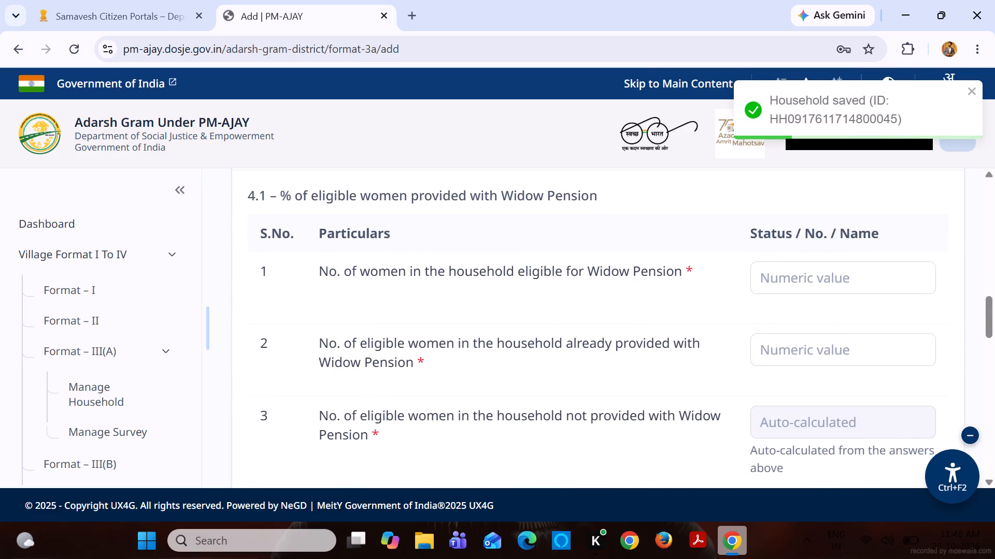
pyautogui.click(832, 279)
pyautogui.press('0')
pyautogui.click(786, 444)
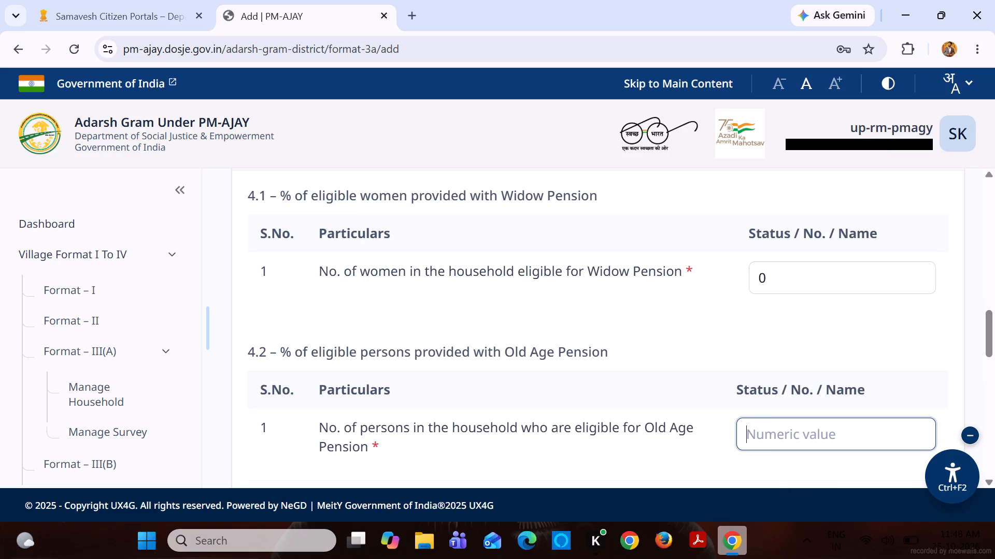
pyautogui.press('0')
pyautogui.scroll(-4, 786, 444)
pyautogui.click(811, 328)
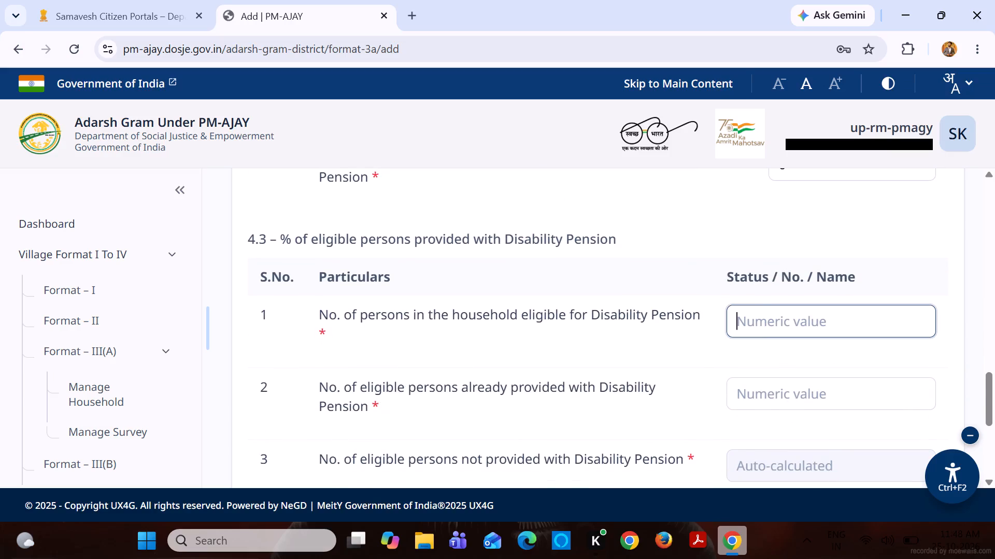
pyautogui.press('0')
pyautogui.click(926, 422)
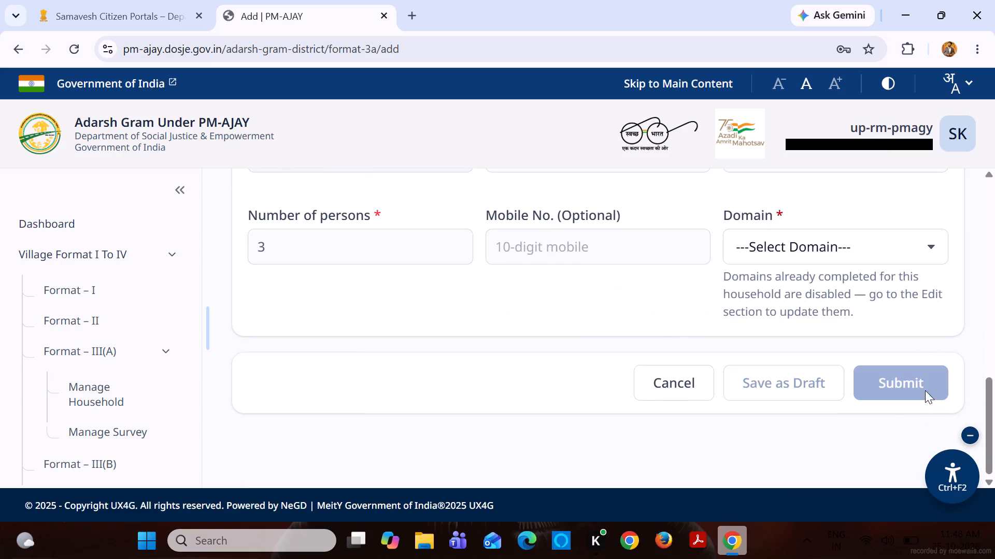
# Select the Rural Roads and Housing domain, answer No for living in a Kachcha/unsafe house in 5.3, and submit the answers.
pyautogui.click(905, 255)
pyautogui.scroll(-2, 826, 375)
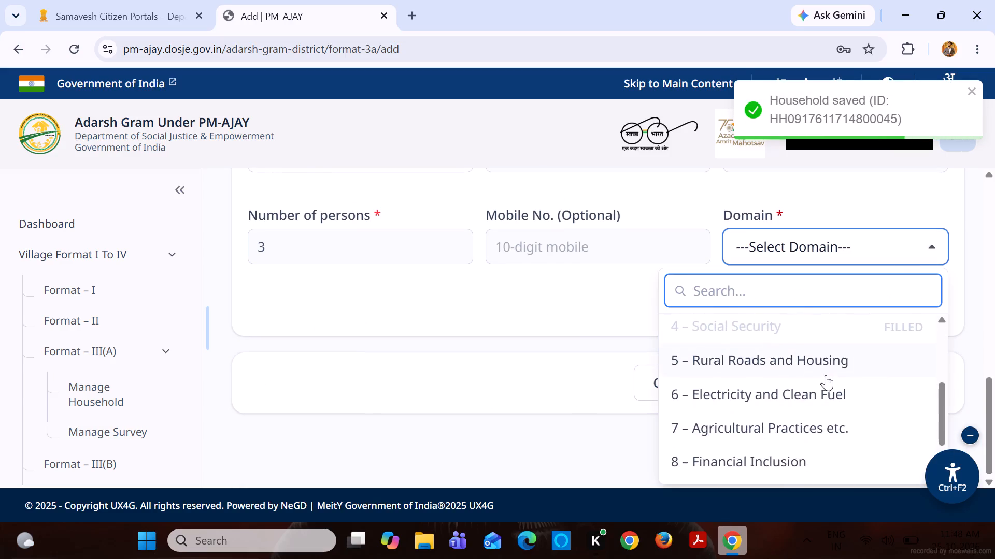
pyautogui.click(793, 357)
pyautogui.scroll(-2, 838, 383)
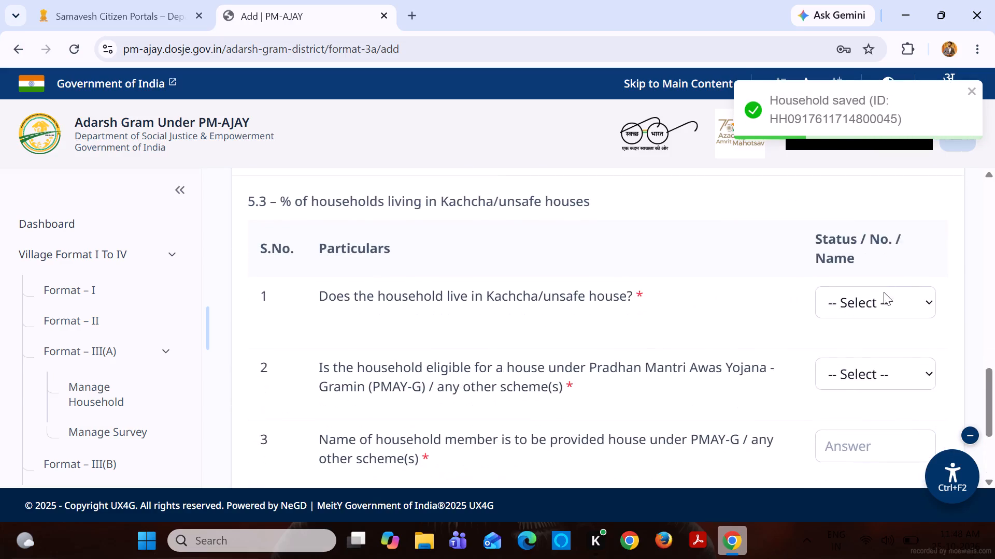
pyautogui.click(899, 299)
pyautogui.click(849, 371)
pyautogui.scroll(-2, 849, 371)
pyautogui.click(891, 376)
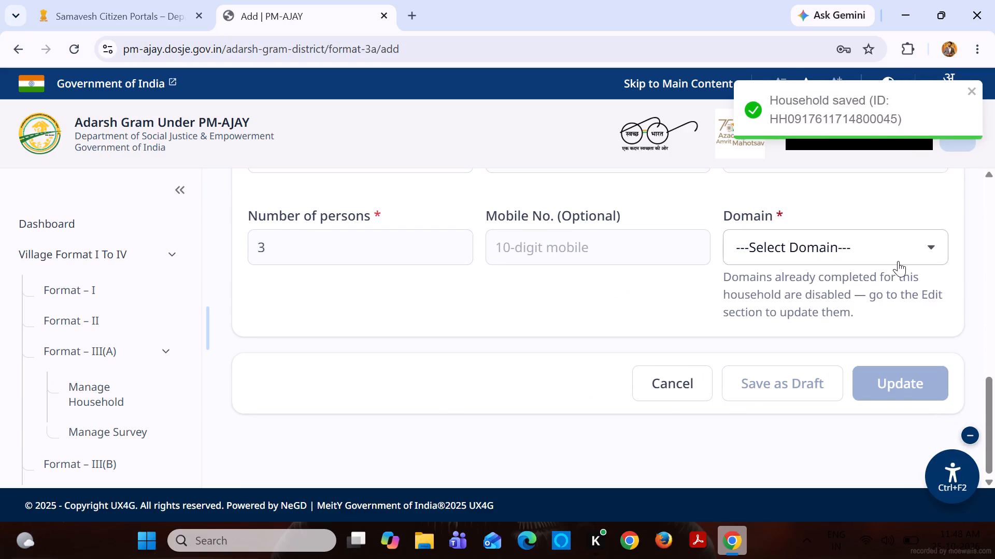
# Select the Electricity and Clean Fuel domain, answer Yes for electricity connection in 6.2, and answer the first question of 6.3.
pyautogui.click(898, 261)
pyautogui.scroll(-2, 837, 363)
pyautogui.click(804, 367)
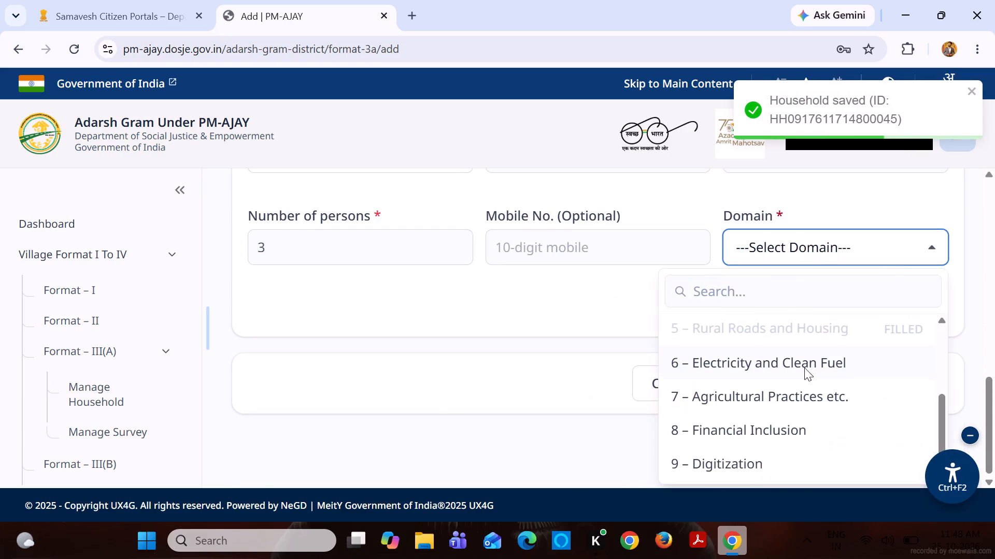
pyautogui.scroll(-2, 859, 352)
pyautogui.moveTo(892, 328); pyautogui.dragTo(860, 385)
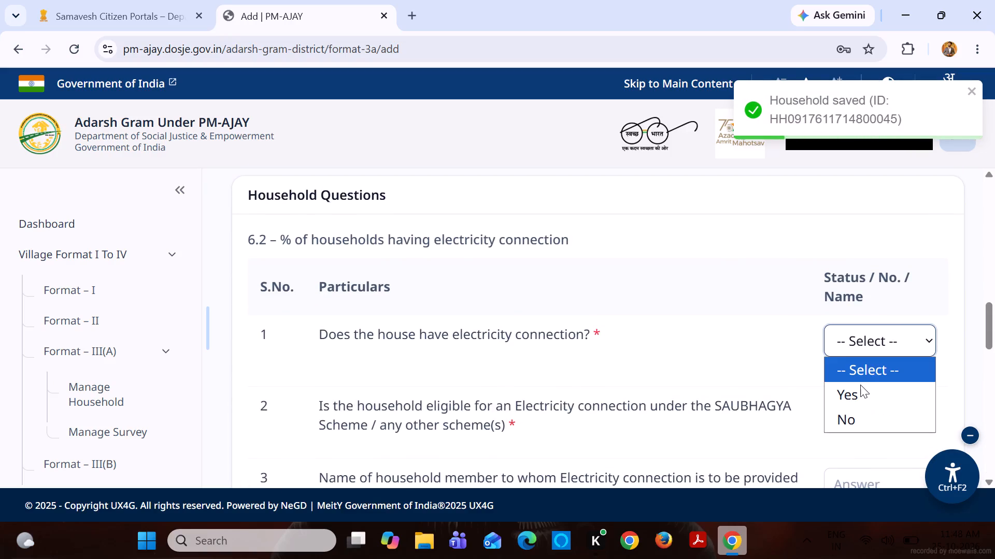
pyautogui.moveTo(860, 385); pyautogui.dragTo(857, 390)
pyautogui.click(857, 390)
pyautogui.scroll(-3, 857, 390)
pyautogui.moveTo(907, 313); pyautogui.dragTo(852, 373)
pyautogui.click(852, 373)
# Answer Yes for using at least one LED bulb in 6.3 and for clean fuel in 6.4, and submit the Electricity answers.
pyautogui.scroll(-2, 852, 373)
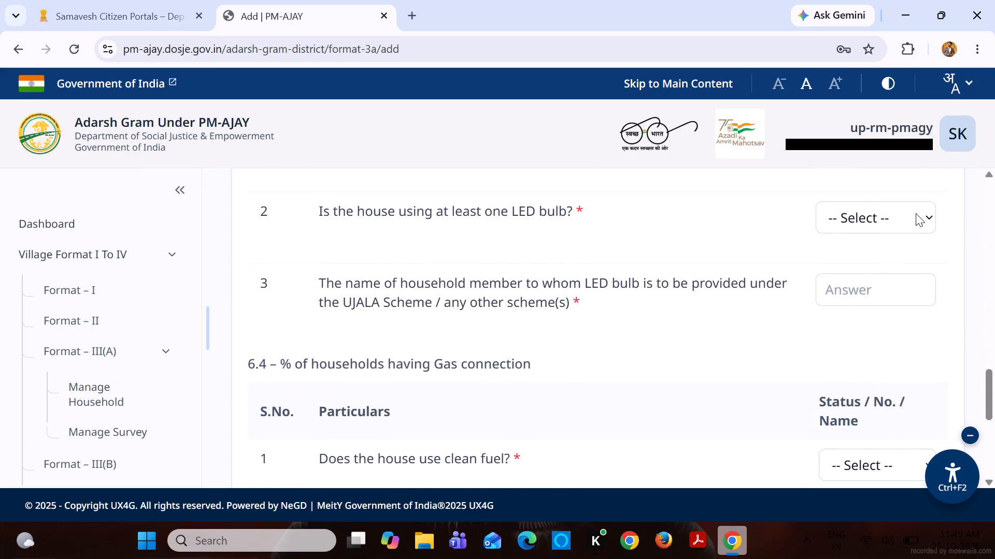
pyautogui.moveTo(918, 212); pyautogui.dragTo(835, 266)
pyautogui.click(835, 266)
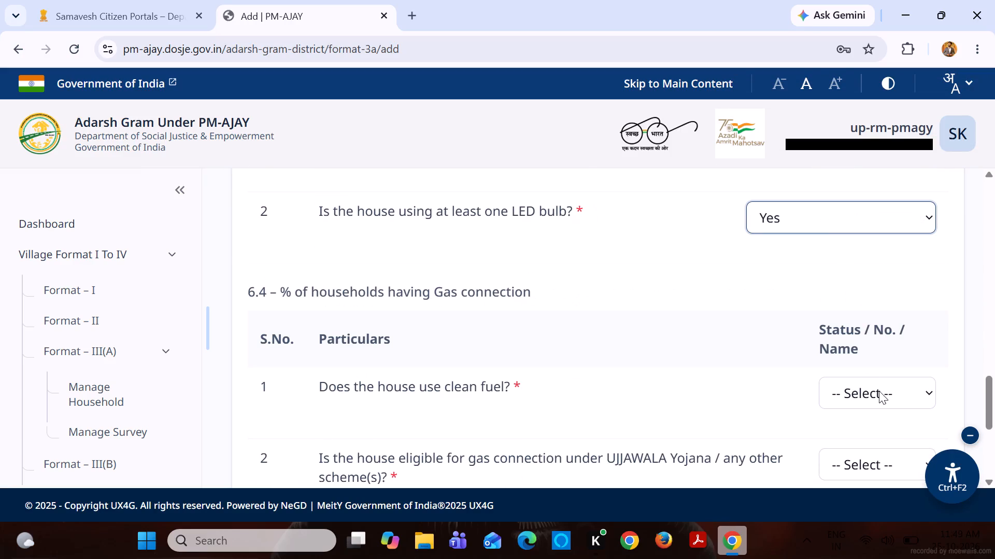
pyautogui.moveTo(879, 391); pyautogui.dragTo(856, 434)
pyautogui.click(856, 434)
pyautogui.scroll(-2, 856, 434)
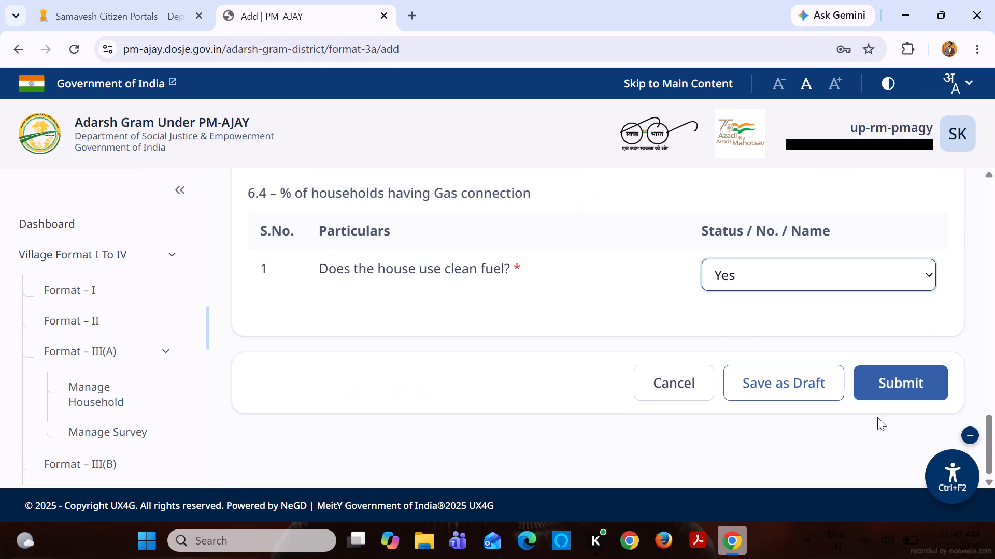
pyautogui.click(910, 377)
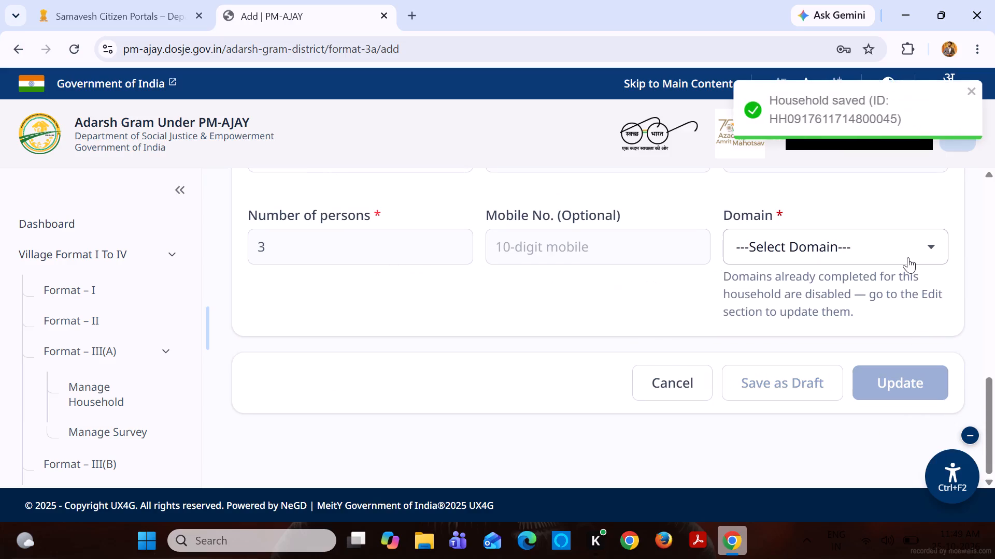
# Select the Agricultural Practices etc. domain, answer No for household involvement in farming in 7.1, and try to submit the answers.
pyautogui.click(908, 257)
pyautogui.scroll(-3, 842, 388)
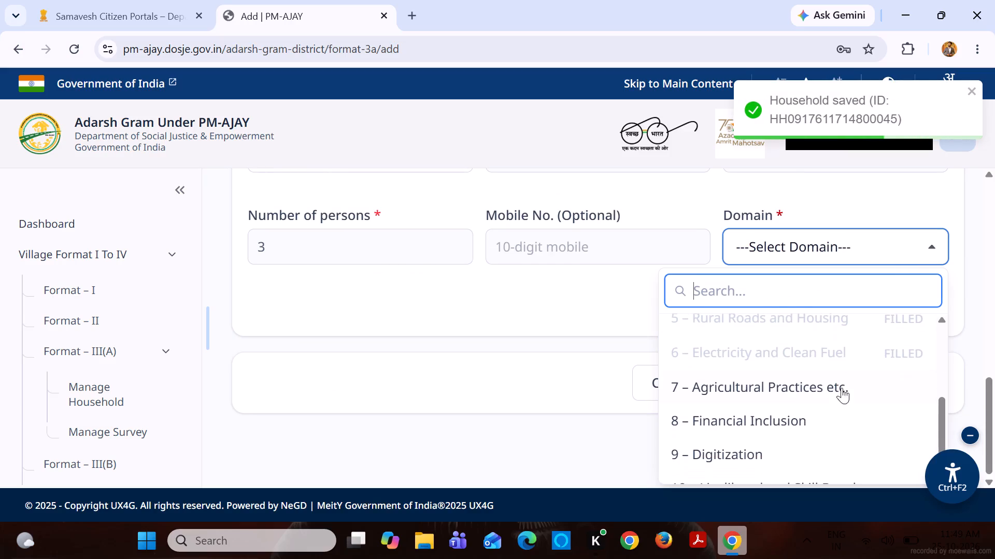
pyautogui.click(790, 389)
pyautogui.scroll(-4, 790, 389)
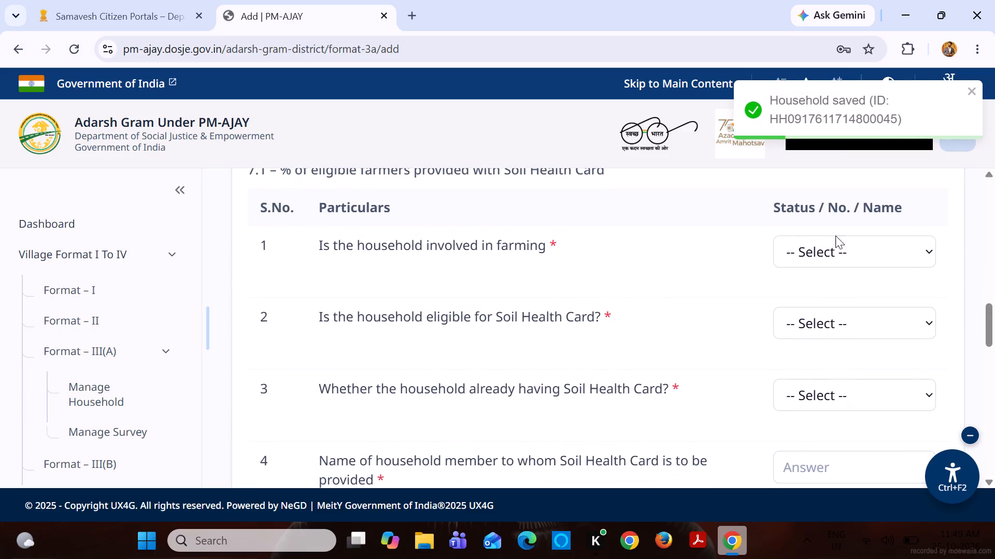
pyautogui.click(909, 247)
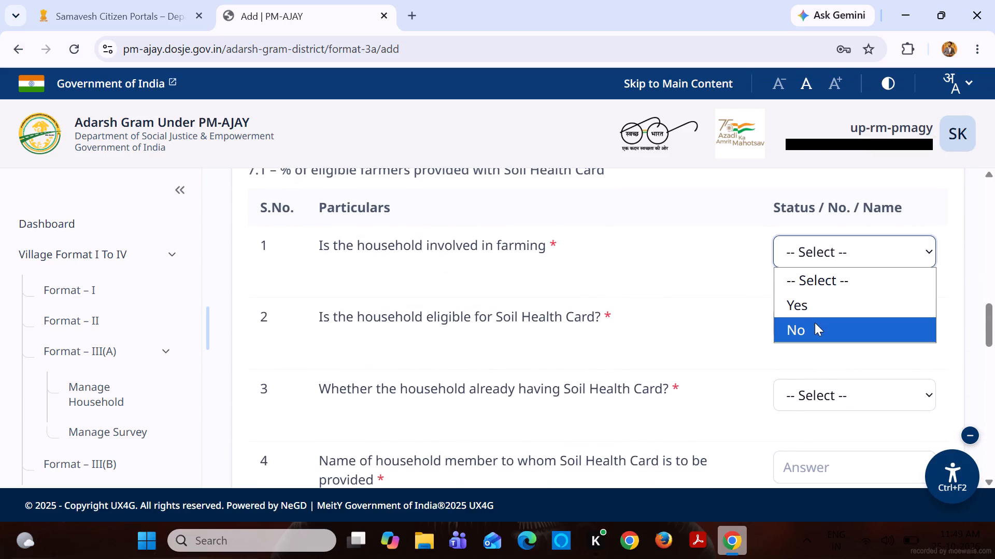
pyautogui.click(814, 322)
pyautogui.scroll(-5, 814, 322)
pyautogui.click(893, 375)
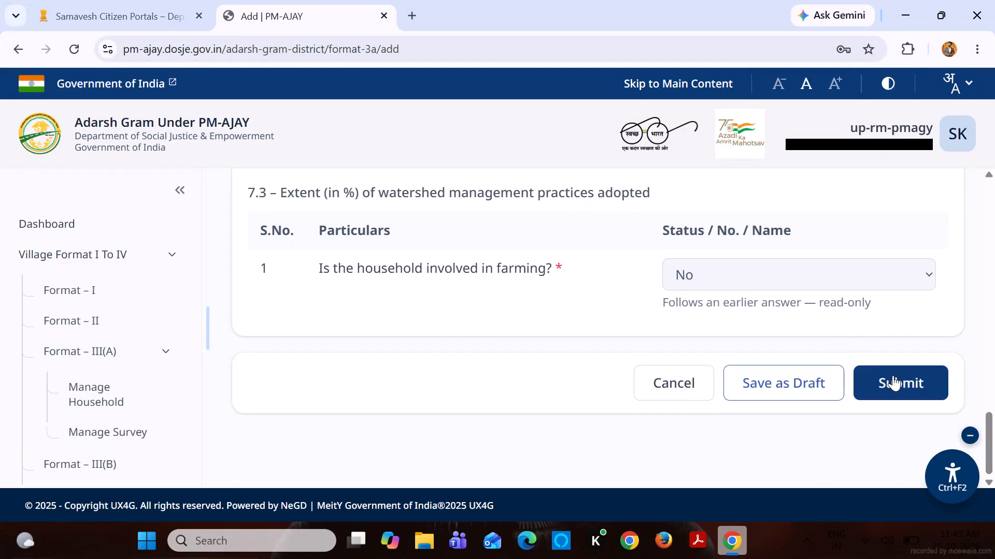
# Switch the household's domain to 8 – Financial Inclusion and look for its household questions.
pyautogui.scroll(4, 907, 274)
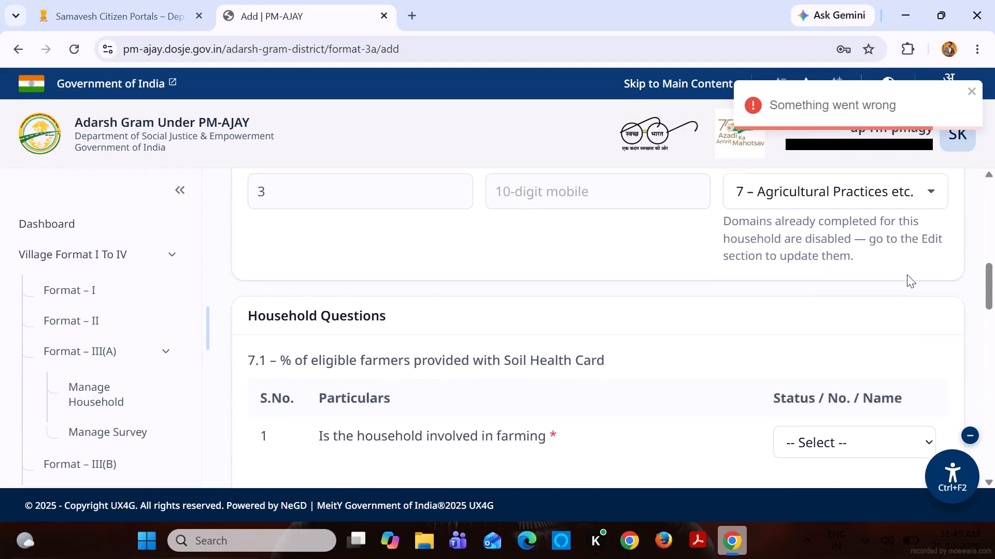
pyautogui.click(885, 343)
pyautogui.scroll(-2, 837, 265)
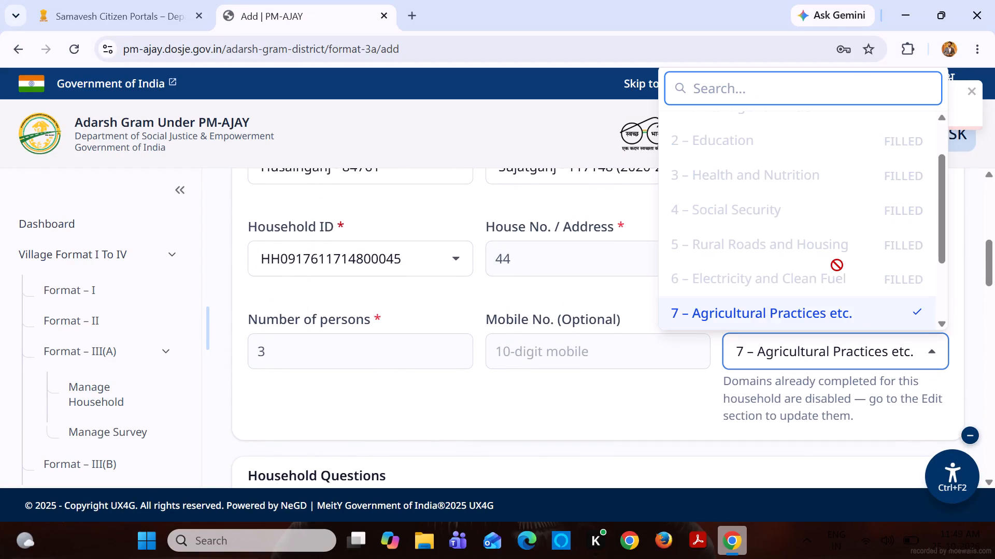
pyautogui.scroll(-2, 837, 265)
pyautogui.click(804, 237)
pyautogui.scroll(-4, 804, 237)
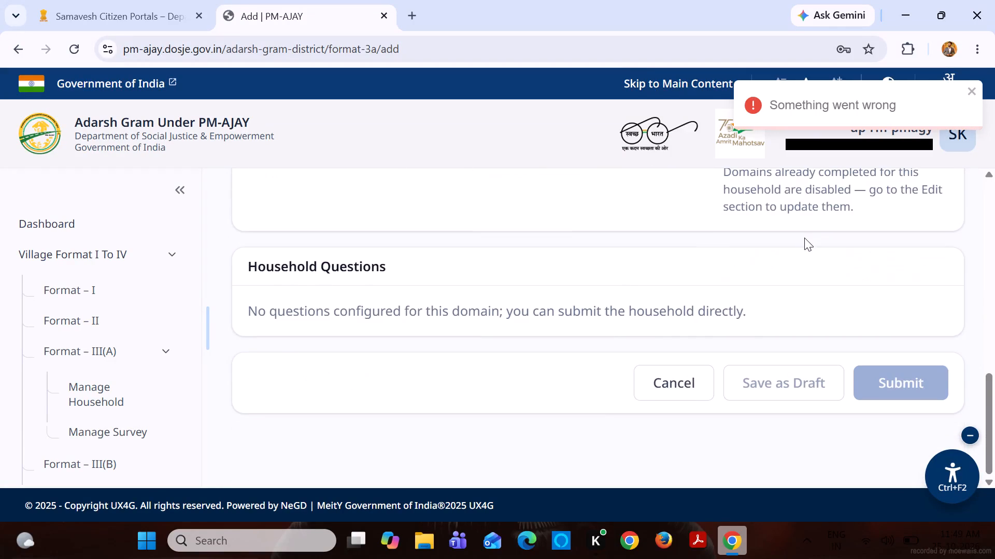
# Retry loading the status of the Monitorable Indicators.
pyautogui.scroll(7, 836, 291)
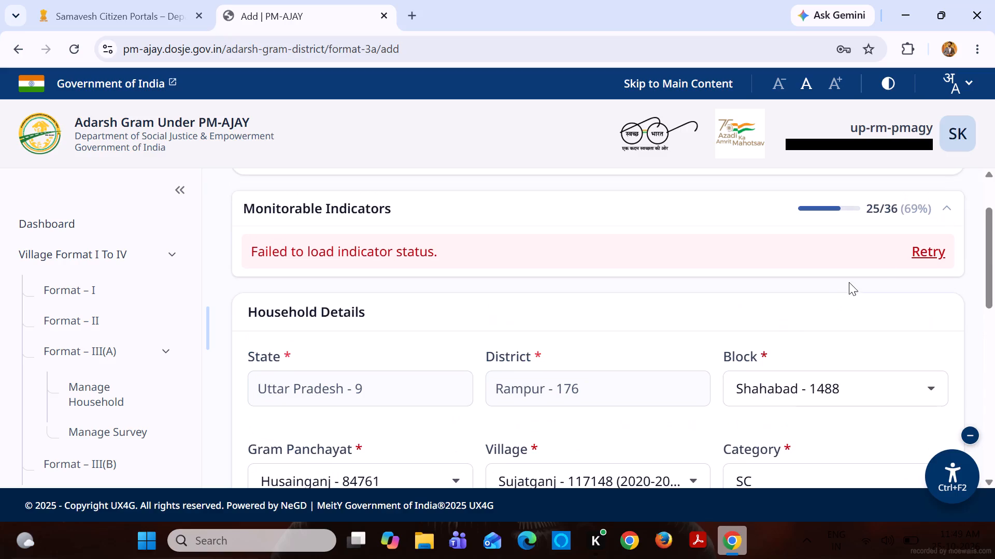
pyautogui.click(944, 245)
pyautogui.click(925, 253)
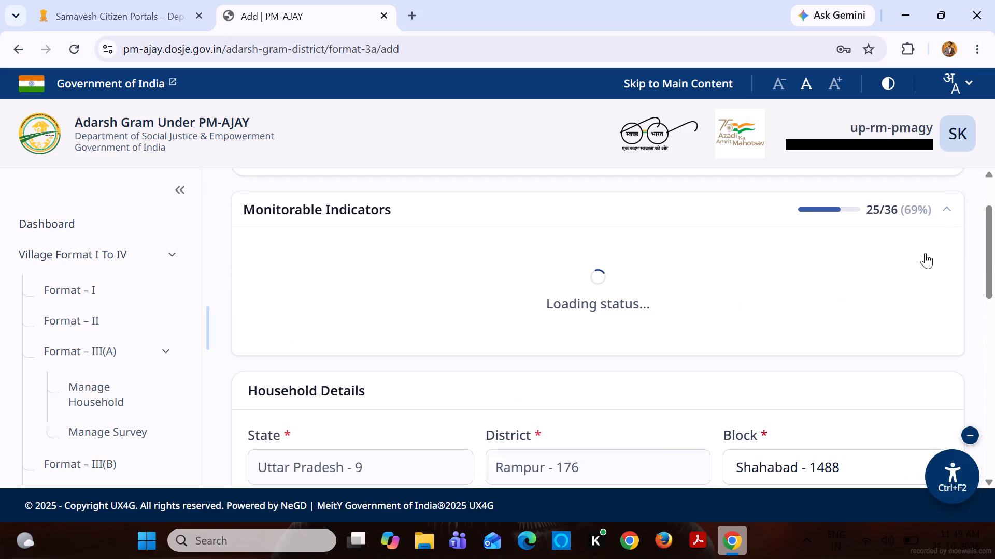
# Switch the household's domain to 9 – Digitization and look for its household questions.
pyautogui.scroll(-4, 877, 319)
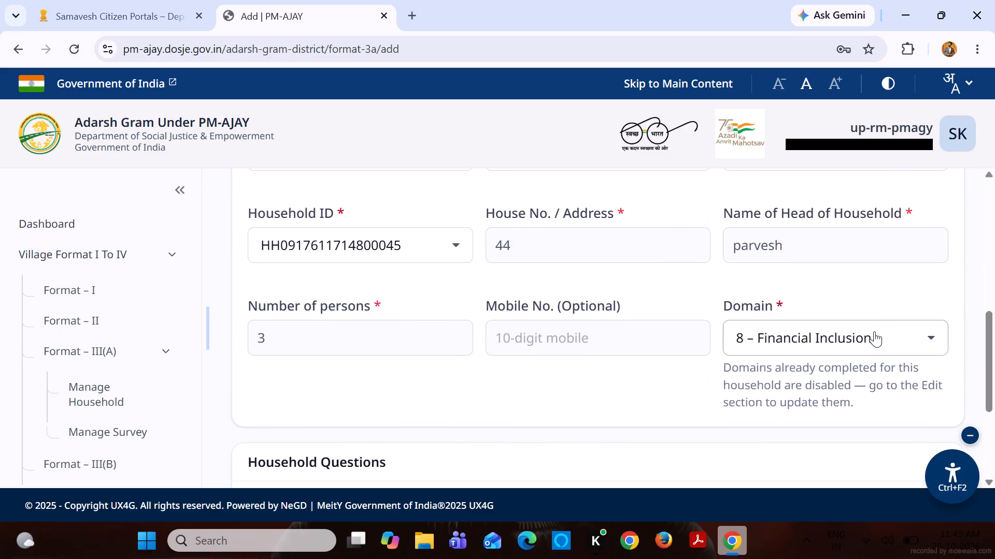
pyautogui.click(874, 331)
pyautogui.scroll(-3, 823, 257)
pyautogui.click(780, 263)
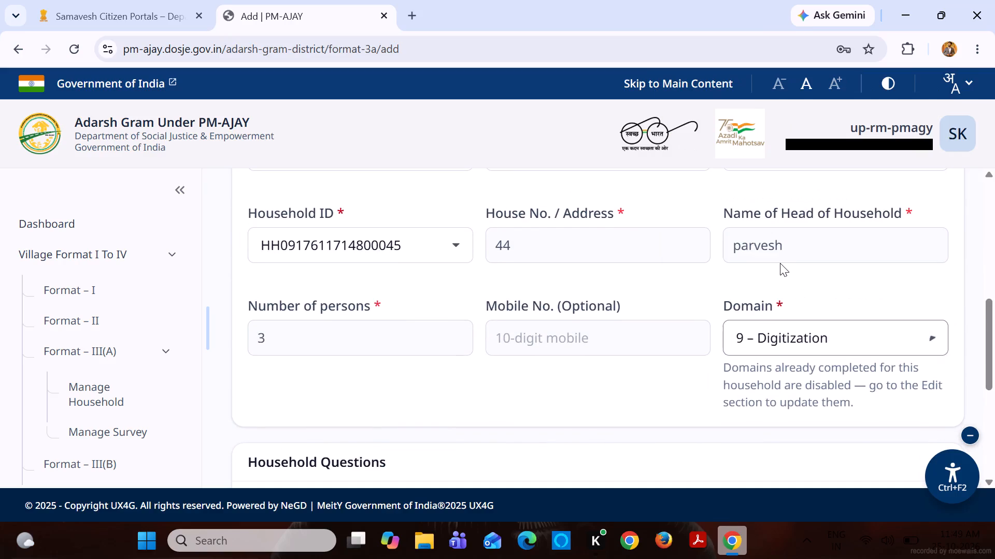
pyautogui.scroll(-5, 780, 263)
# Retry loading the Monitorable Indicators status again.
pyautogui.scroll(7, 780, 263)
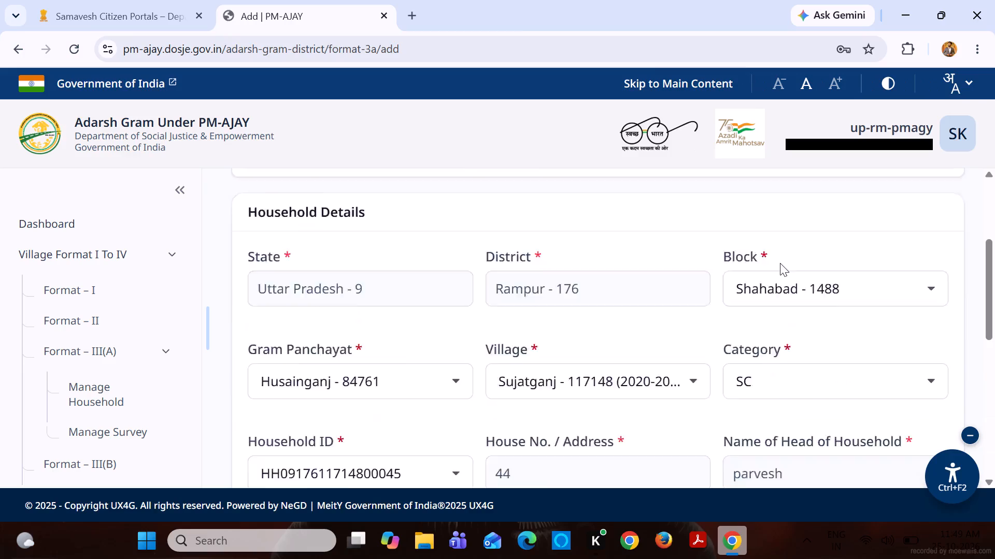
pyautogui.scroll(5, 780, 263)
pyautogui.tripleClick(927, 325)
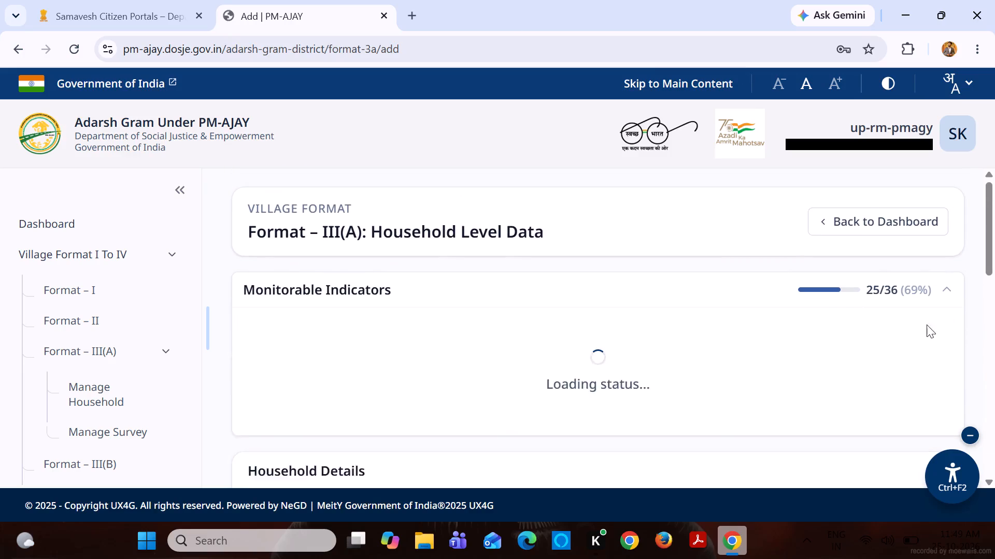
# Switch the household's domain to 10 – Livelihood and Skill Development and enter 0 youth eligible for skill development training and 0 for bank linked loans.
pyautogui.scroll(-5, 847, 360)
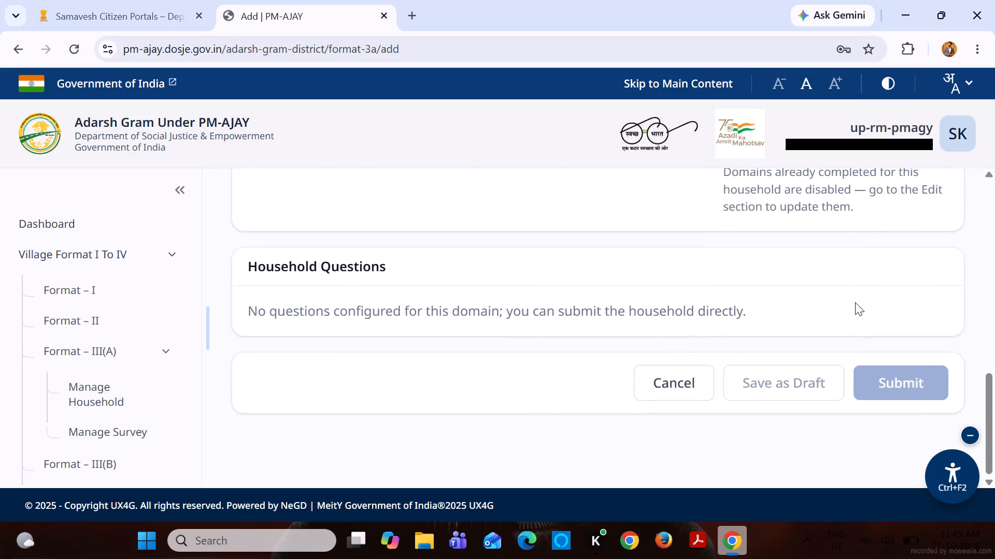
pyautogui.scroll(1, 880, 252)
pyautogui.click(905, 293)
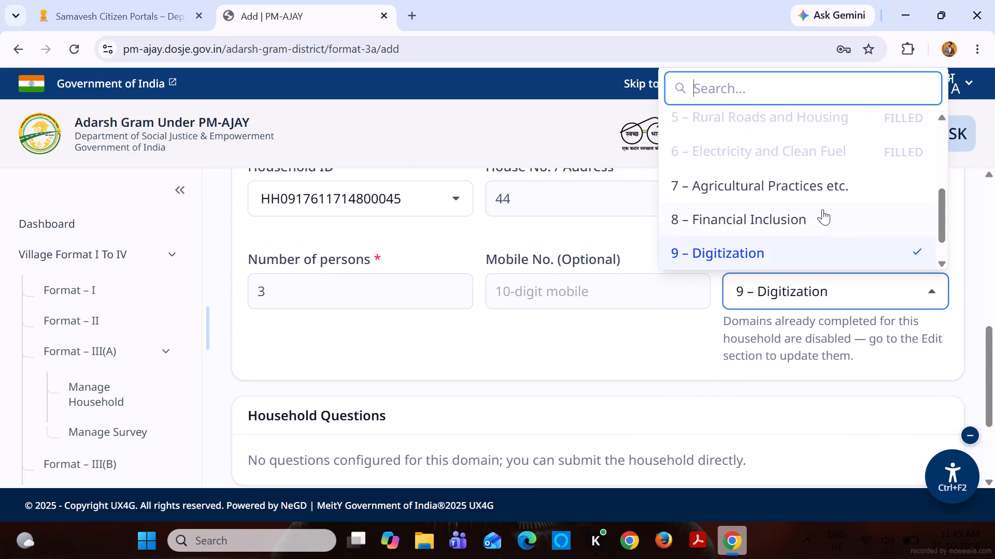
pyautogui.scroll(-6, 822, 209)
pyautogui.click(789, 247)
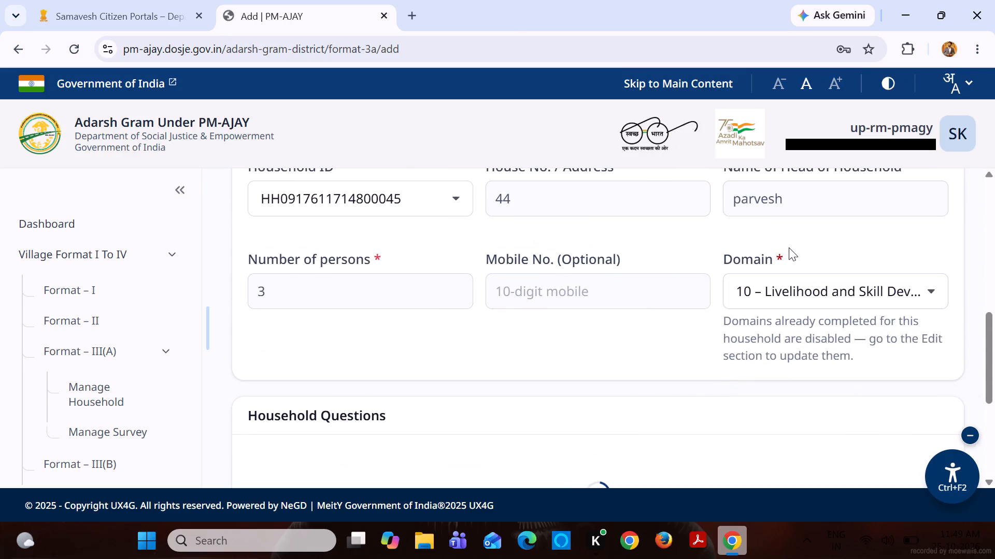
pyautogui.scroll(-3, 789, 247)
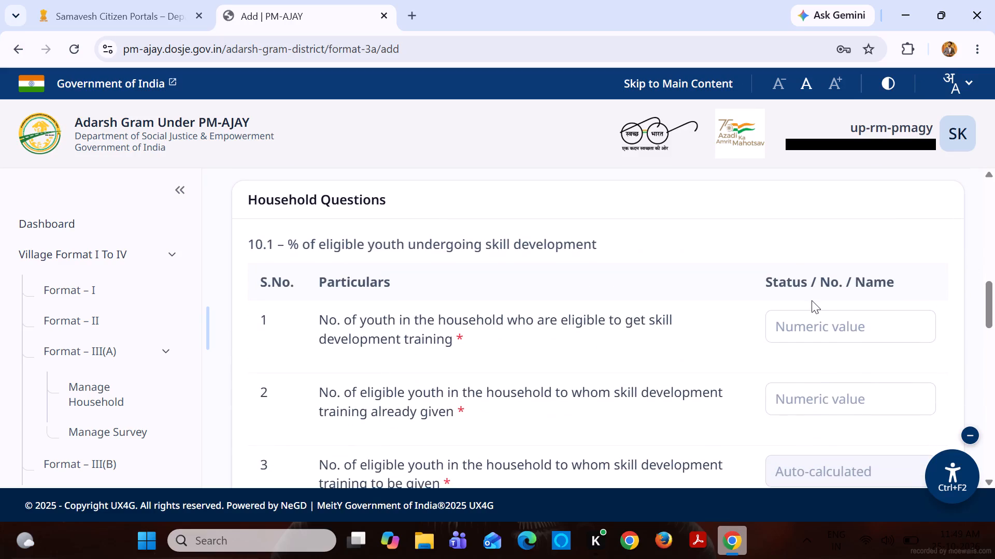
pyautogui.click(799, 320)
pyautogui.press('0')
pyautogui.scroll(-2, 799, 320)
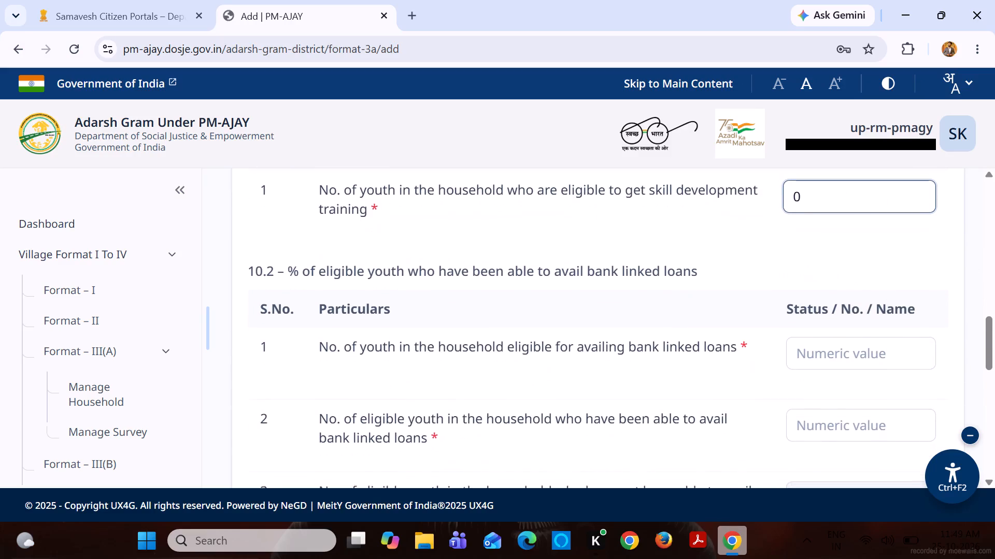
pyautogui.click(808, 350)
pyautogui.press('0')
# Answer Yes to self-help group (SHG) membership under 10.3 and submit the Livelihood and Skill Development domain.
pyautogui.scroll(-2, 808, 350)
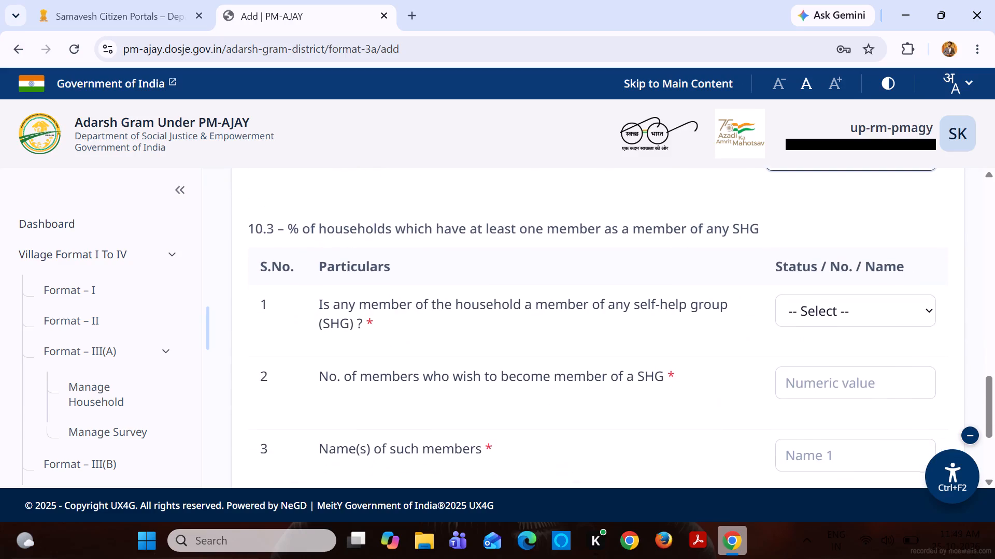
pyautogui.moveTo(889, 309); pyautogui.dragTo(827, 357)
pyautogui.click(827, 357)
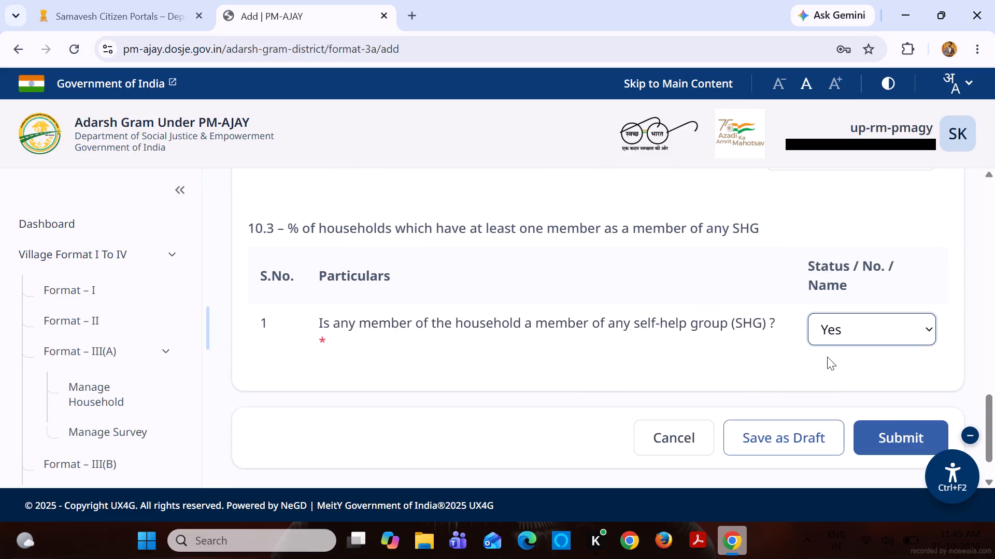
pyautogui.scroll(-2, 827, 357)
pyautogui.click(901, 385)
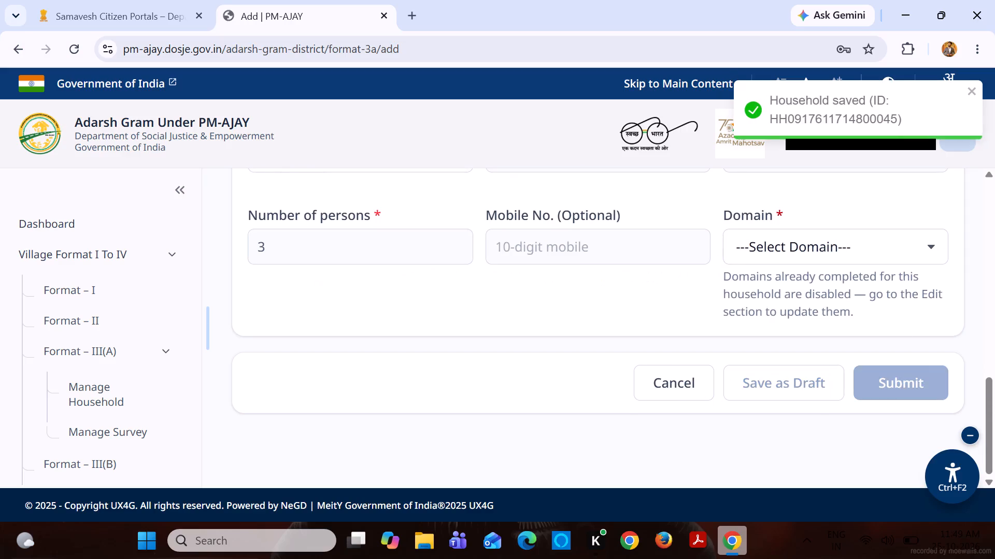
# Choose domain 8 – Financial Inclusion and enter 2 household persons above 5 years and 2 who already have Aadhaar.
pyautogui.click(925, 256)
pyautogui.scroll(-3, 830, 361)
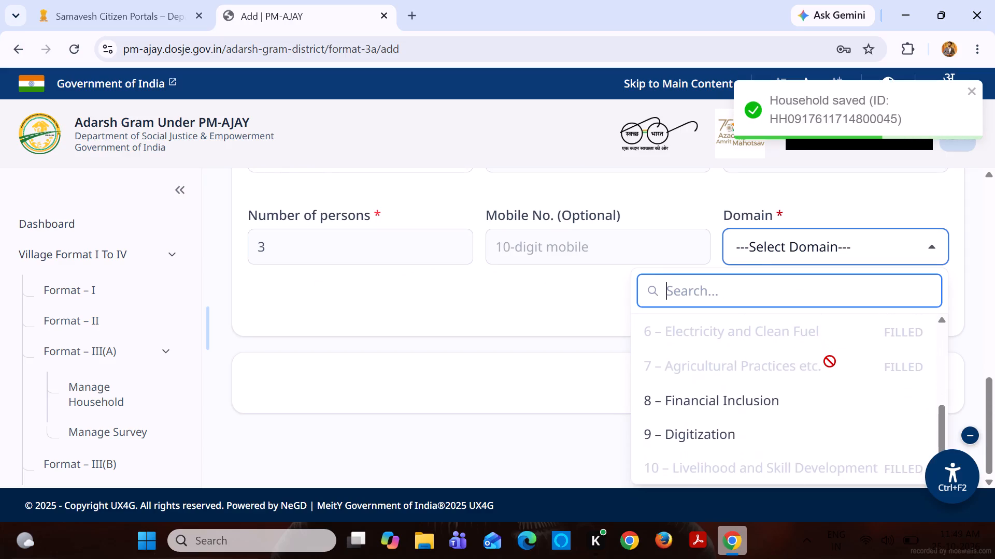
pyautogui.click(768, 401)
pyautogui.scroll(-3, 768, 401)
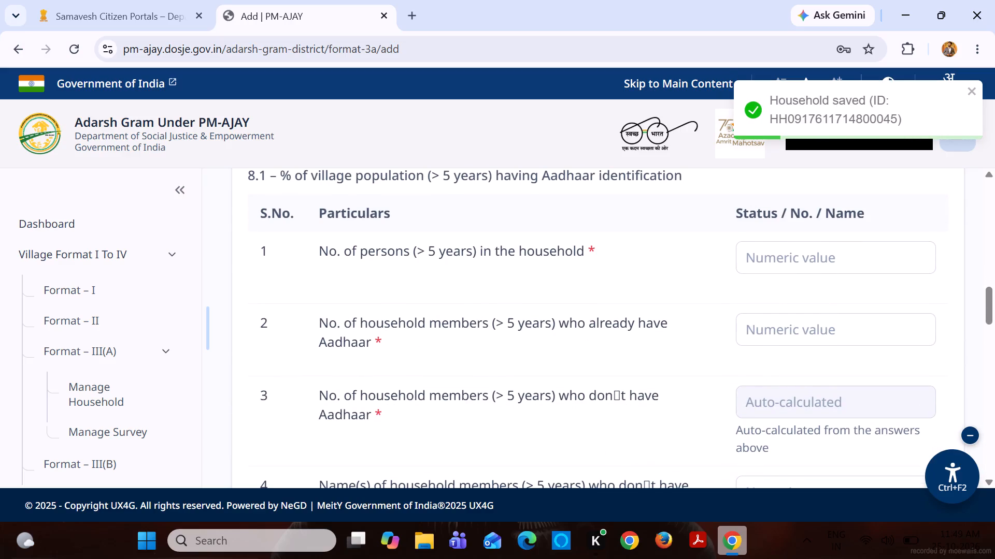
pyautogui.click(827, 260)
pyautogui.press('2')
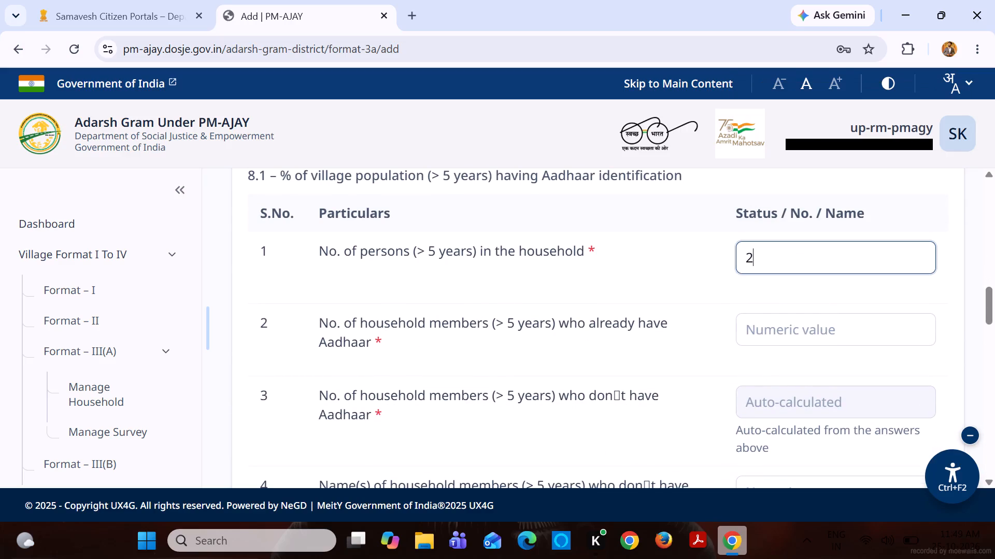
pyautogui.click(785, 339)
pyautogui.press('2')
# Under 8.2, enter 2 members eligible for a bank or post office account and 2 who have one.
pyautogui.scroll(-4, 785, 339)
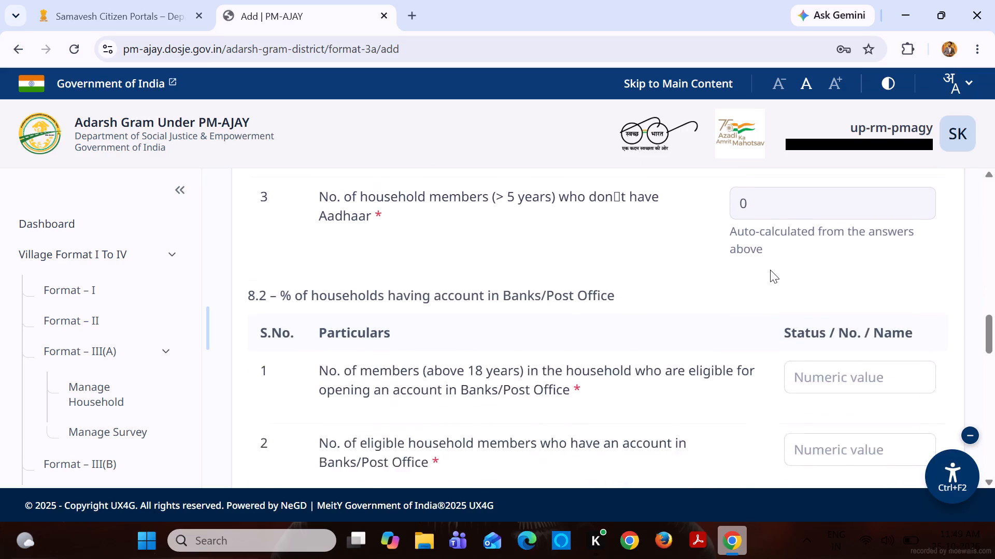
pyautogui.scroll(-2, 770, 270)
pyautogui.click(850, 315)
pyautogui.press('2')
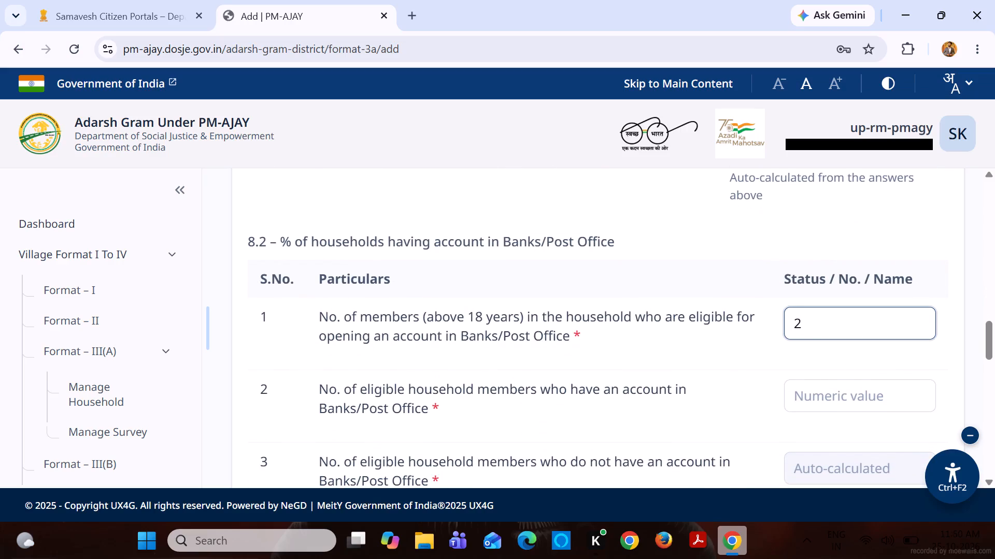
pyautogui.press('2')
pyautogui.press('BackSpace')
pyautogui.click(838, 408)
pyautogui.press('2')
# Enter 0 persons eligible for PMSBY and 0 for PMJJBY coverage, and submit the Financial Inclusion domain.
pyautogui.scroll(-4, 838, 408)
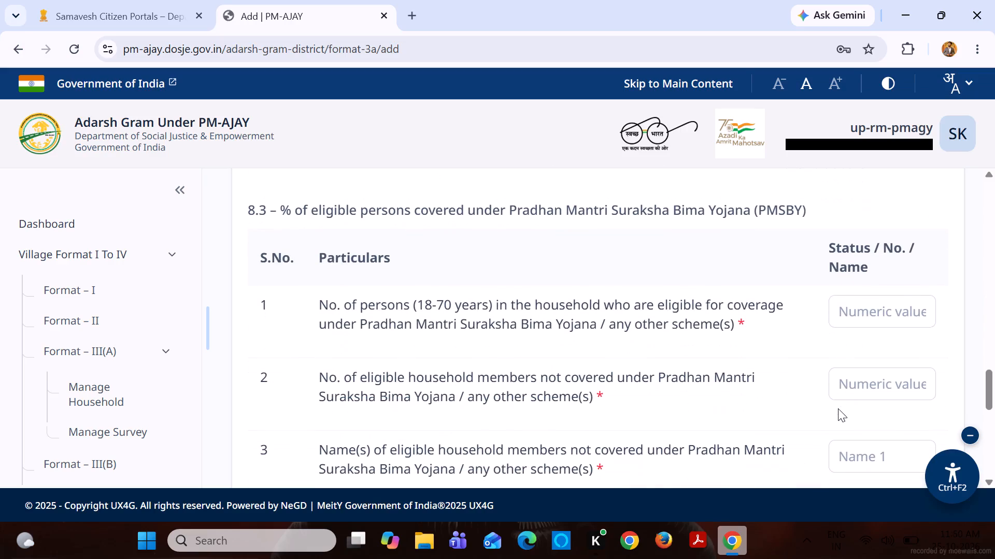
pyautogui.click(873, 313)
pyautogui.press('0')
pyautogui.scroll(-1, 873, 313)
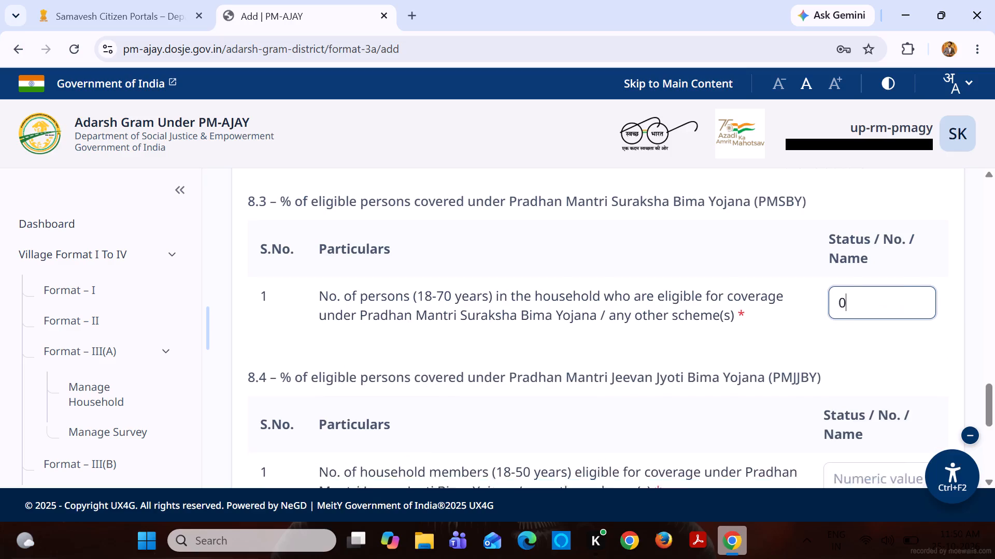
pyautogui.scroll(-2, 873, 313)
pyautogui.click(897, 266)
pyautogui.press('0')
pyautogui.scroll(-1, 897, 266)
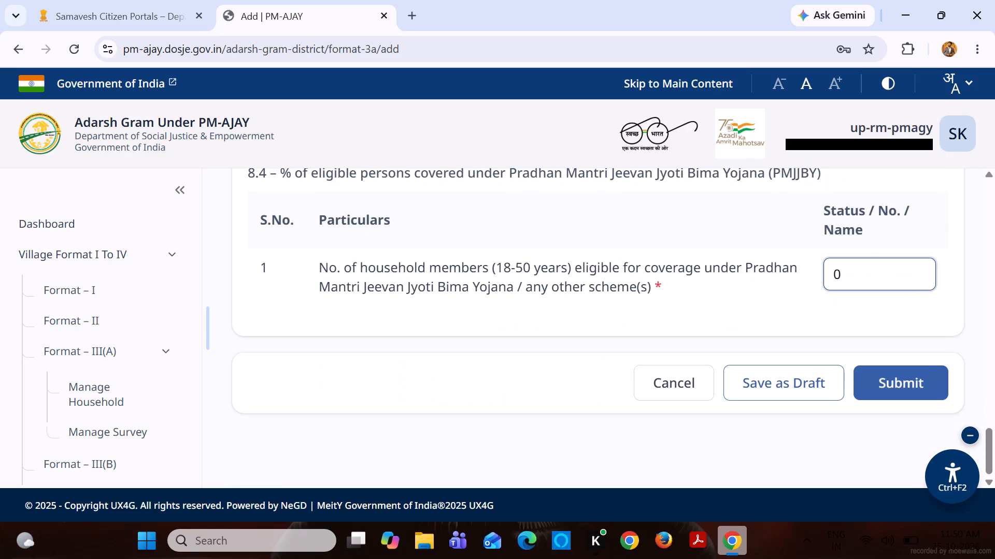
pyautogui.click(916, 379)
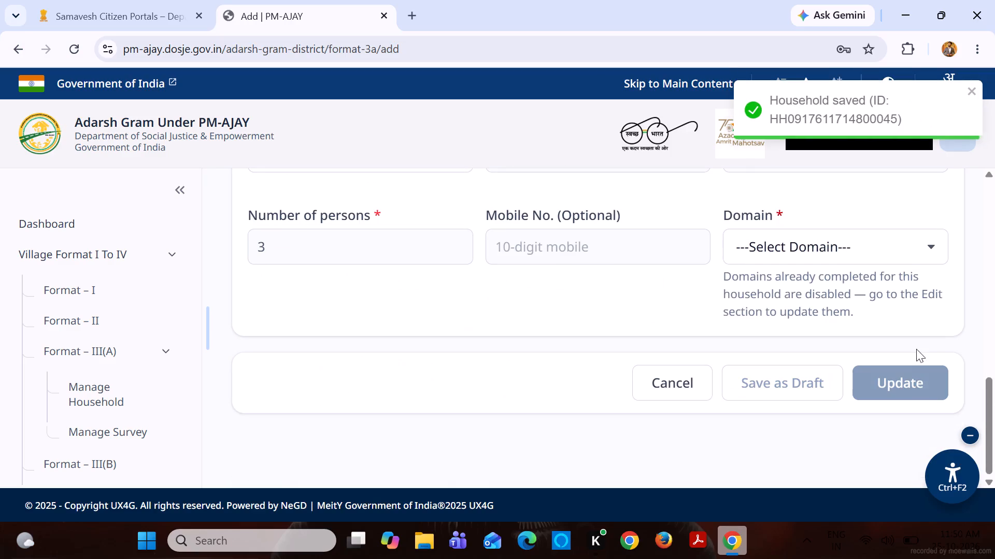
# Choose domain 9 – Digitization, enter 0 members eligible for PMGDISHA training under 9.3, and submit the domain.
pyautogui.click(898, 250)
pyautogui.scroll(-5, 815, 381)
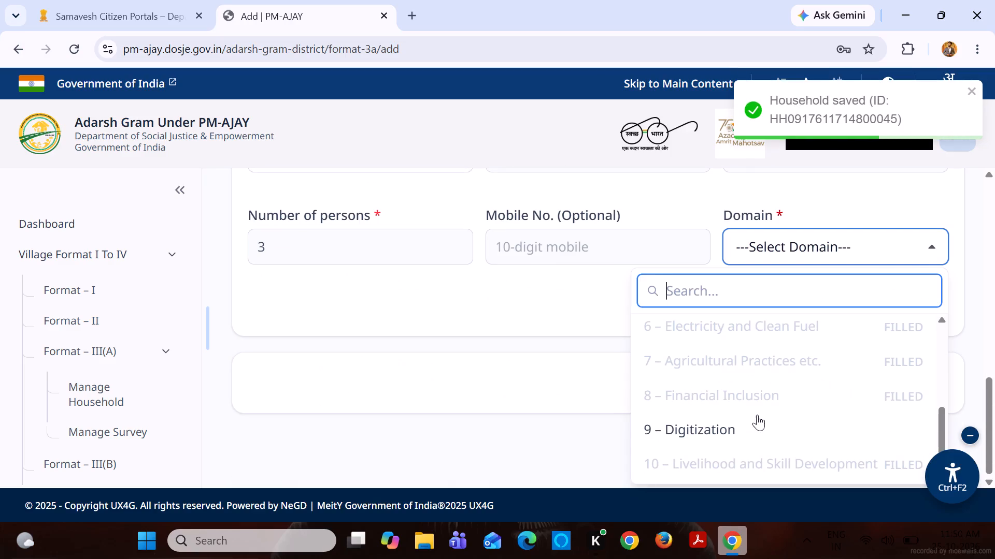
pyautogui.click(731, 432)
pyautogui.scroll(-3, 731, 432)
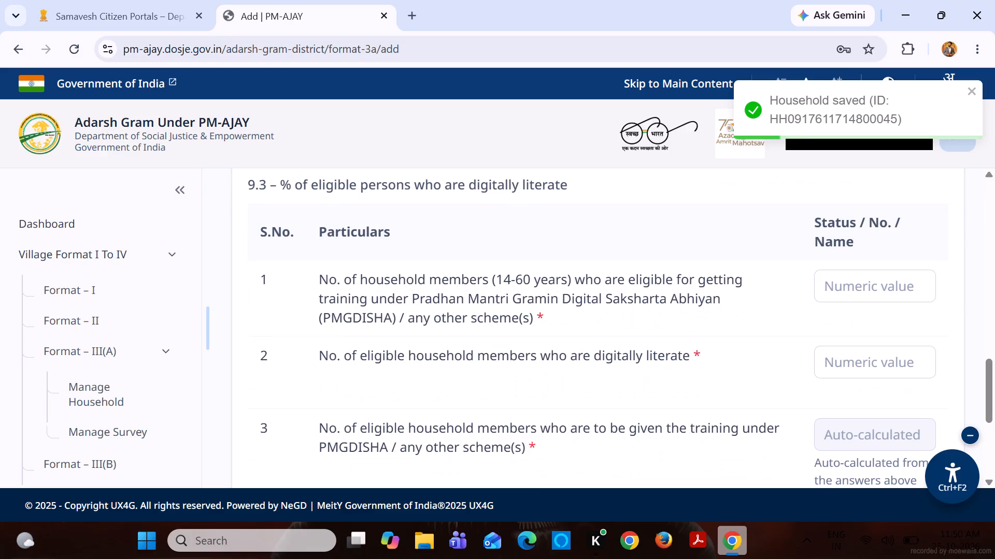
pyautogui.click(867, 294)
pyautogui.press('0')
pyautogui.click(908, 388)
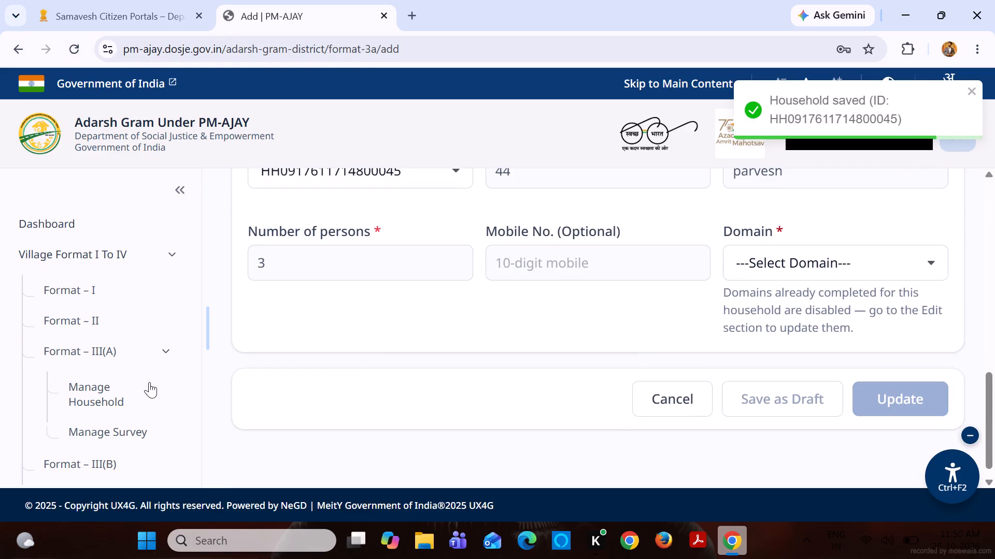
# Start a new household with block Shahabad - 1488, gram panchayat Husainganj - 84761, village Sujatganj - 117148 and category SC.
pyautogui.click(133, 398)
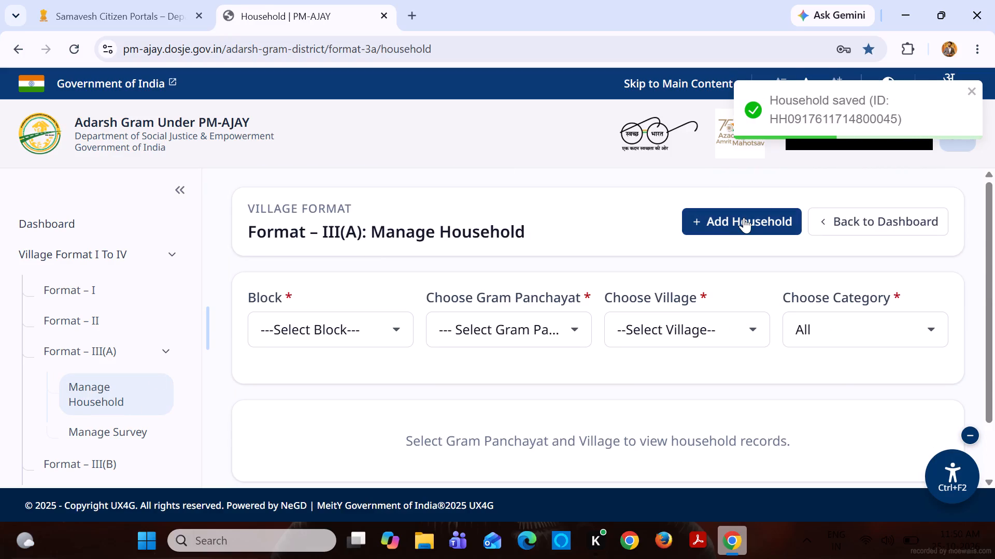
pyautogui.click(744, 217)
pyautogui.click(792, 169)
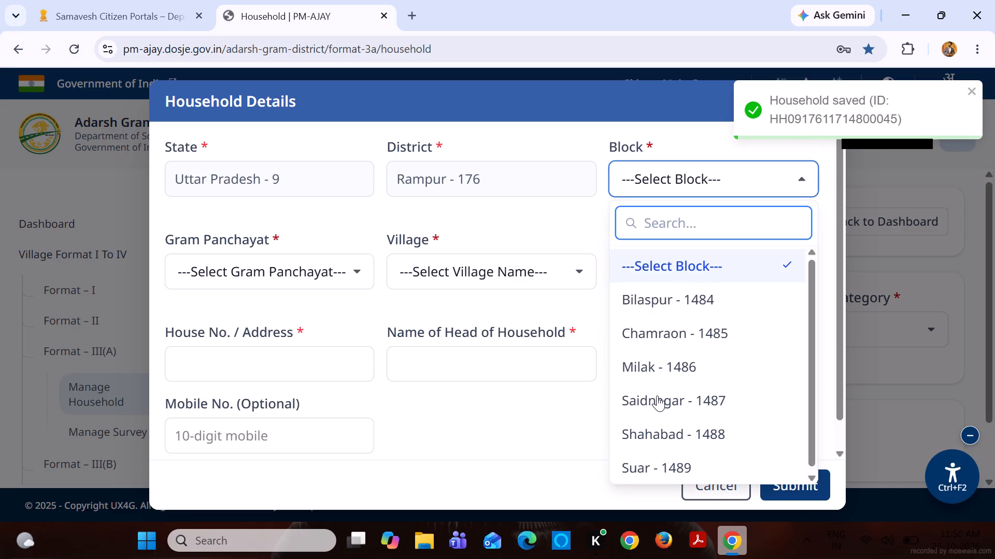
pyautogui.click(659, 423)
pyautogui.click(331, 273)
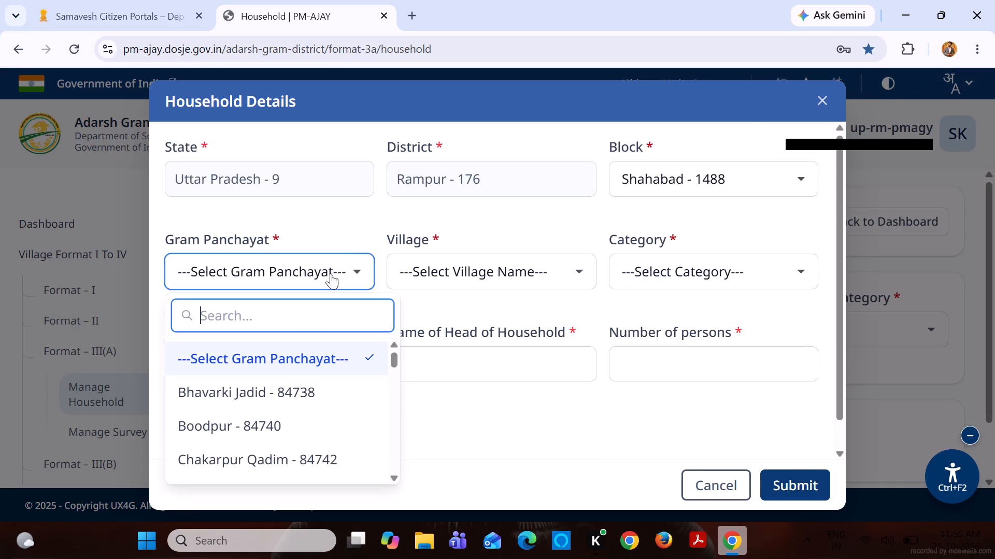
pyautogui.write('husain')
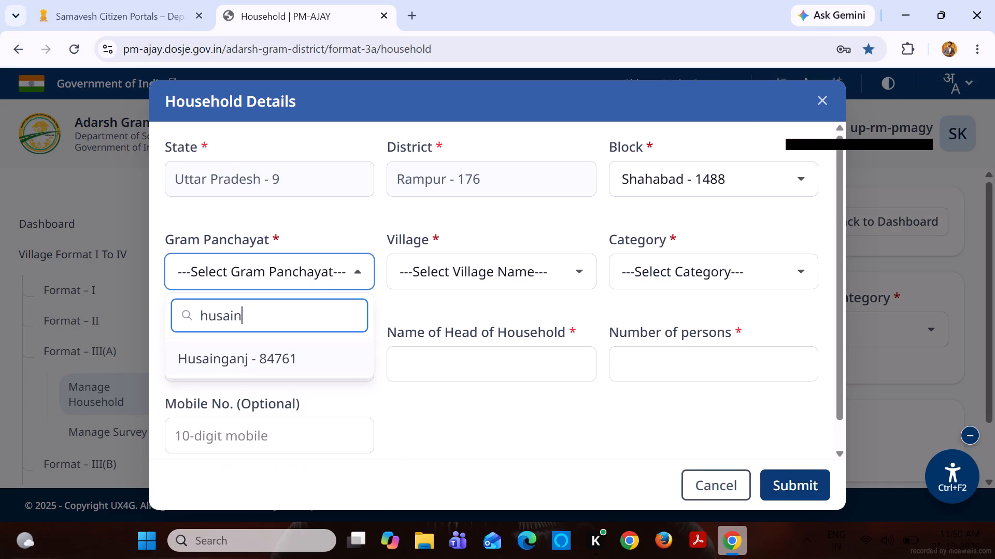
pyautogui.click(251, 349)
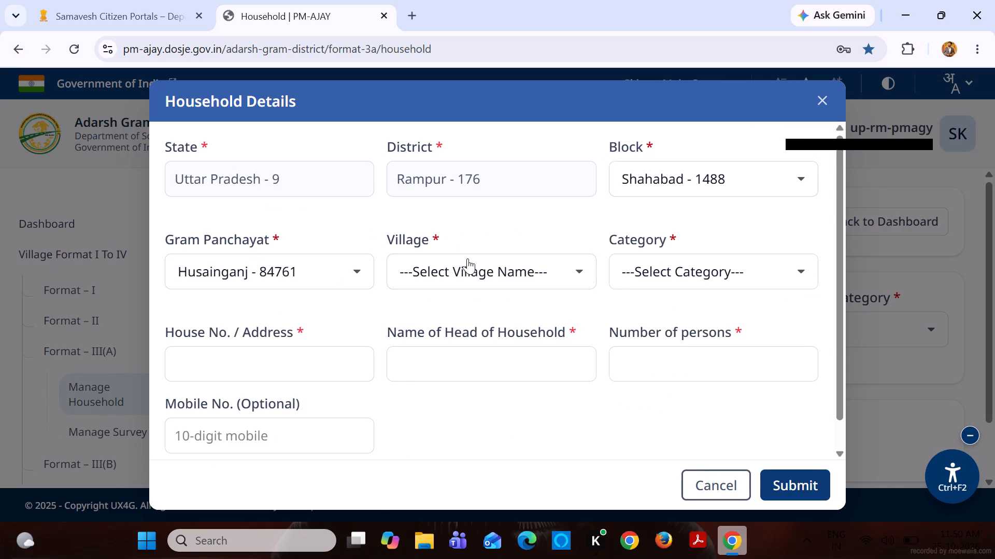
pyautogui.click(468, 259)
pyautogui.click(438, 421)
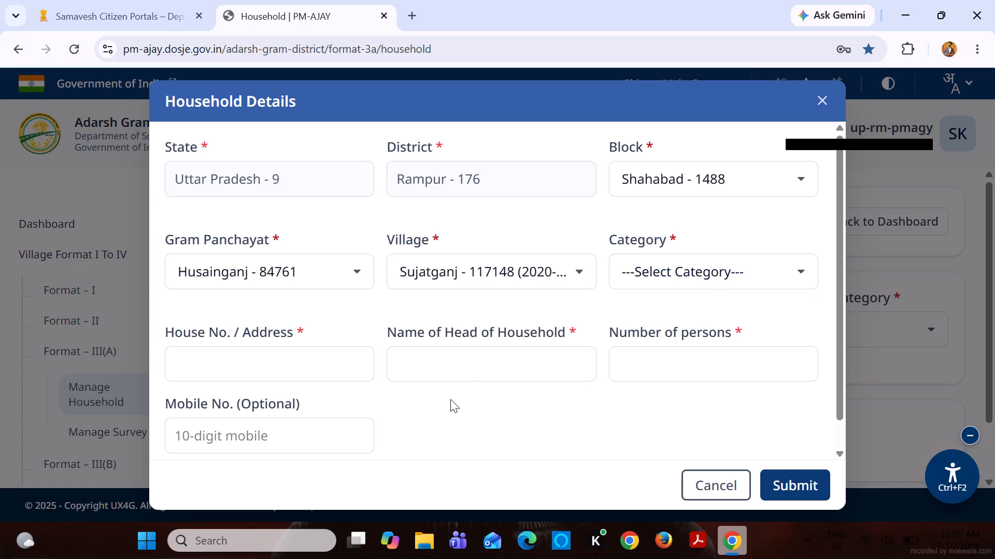
pyautogui.click(749, 268)
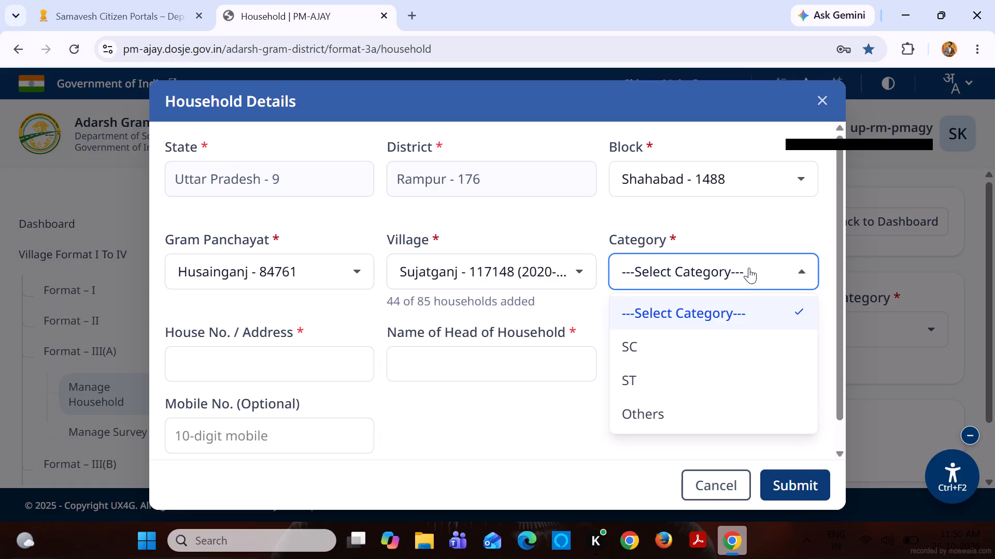
pyautogui.click(687, 351)
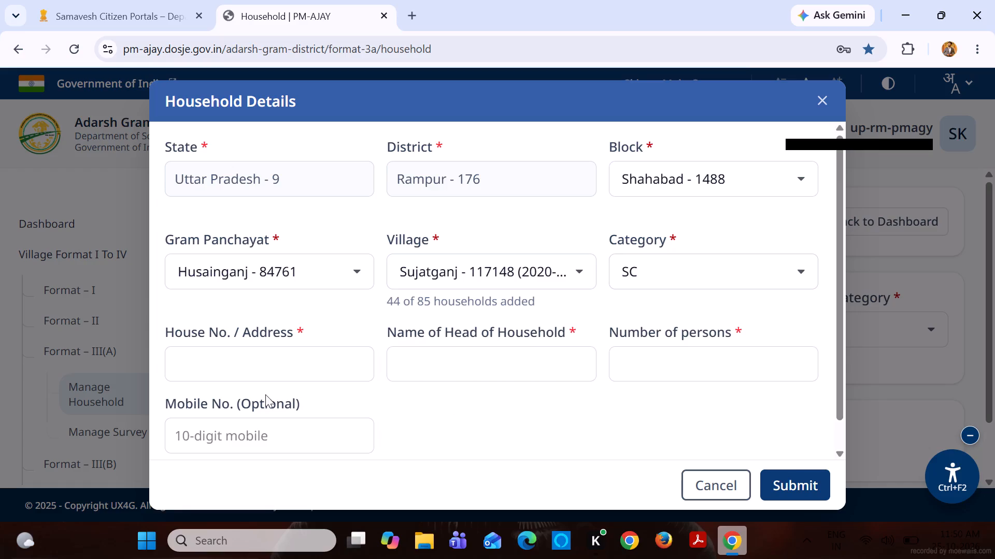
# Enter house number 45, the head of household's name and 7 persons, and submit the new household.
pyautogui.click(273, 374)
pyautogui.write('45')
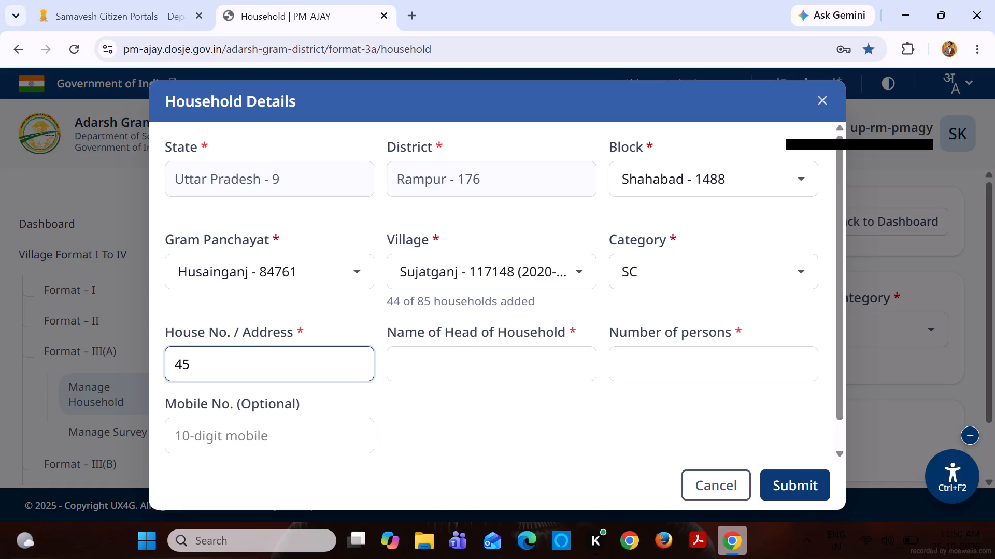
pyautogui.click(485, 366)
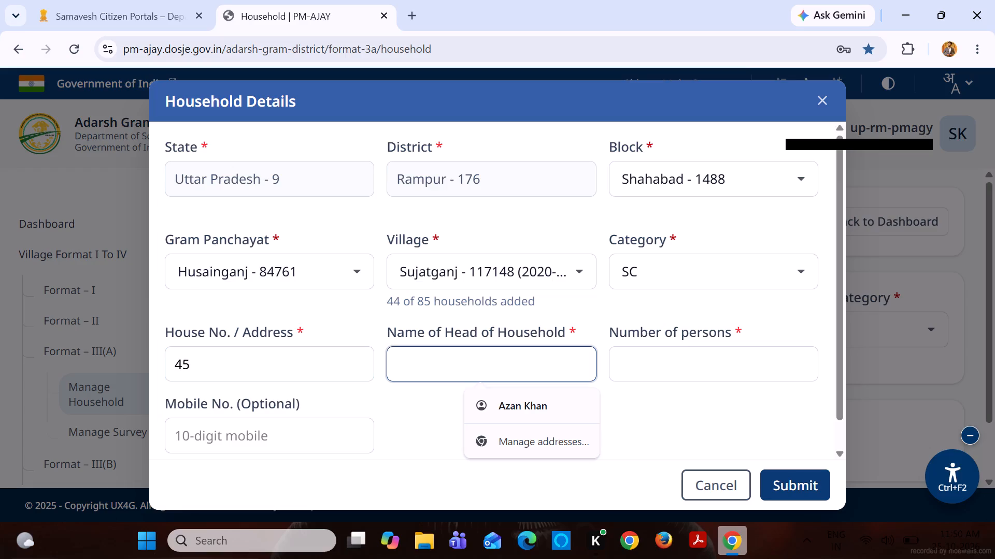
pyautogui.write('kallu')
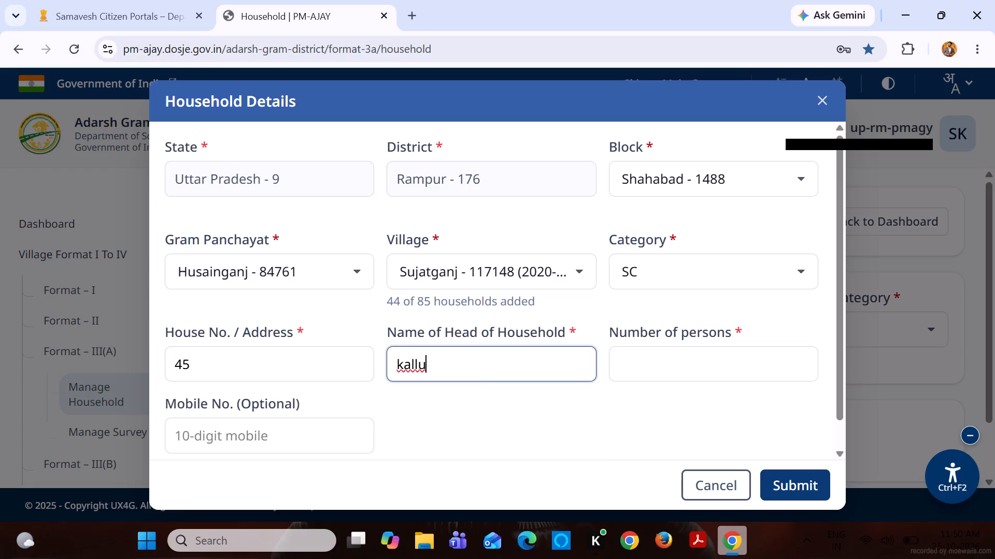
pyautogui.click(633, 366)
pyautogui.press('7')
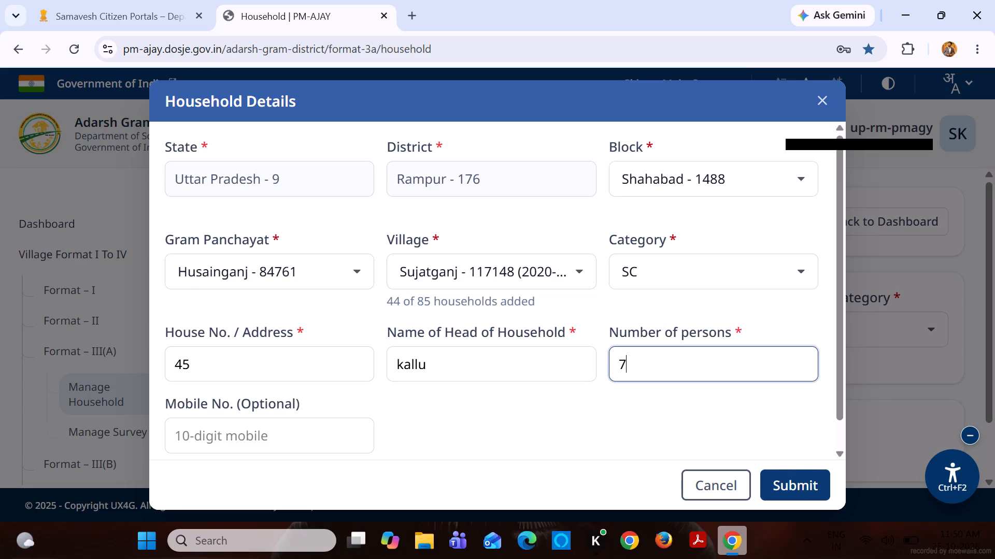
pyautogui.click(794, 479)
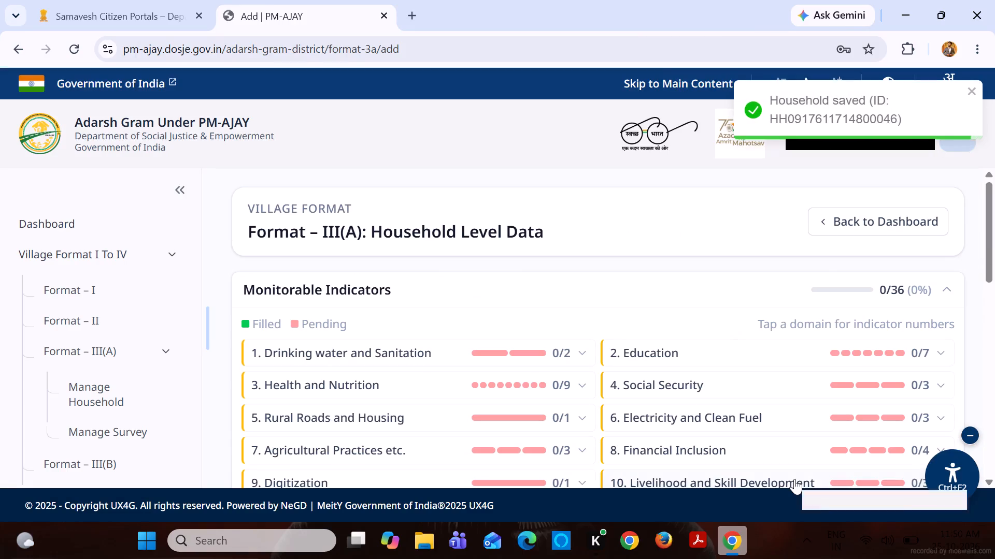
# Choose domain 1 – Drinking water and Sanitation, answer Yes to having an IHHL and No to open defecation, and submit the domain.
pyautogui.scroll(-7, 798, 341)
pyautogui.click(885, 277)
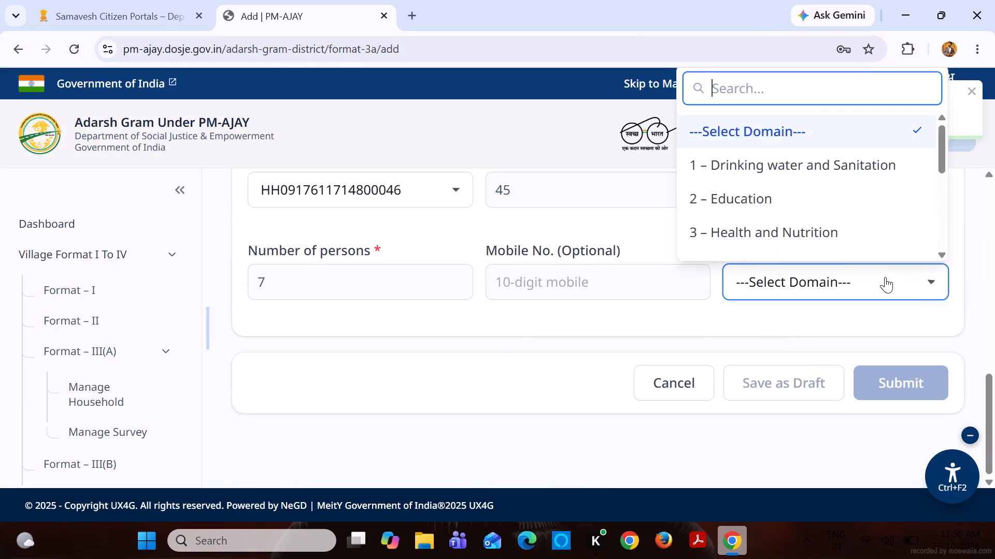
pyautogui.click(758, 150)
pyautogui.scroll(-3, 835, 270)
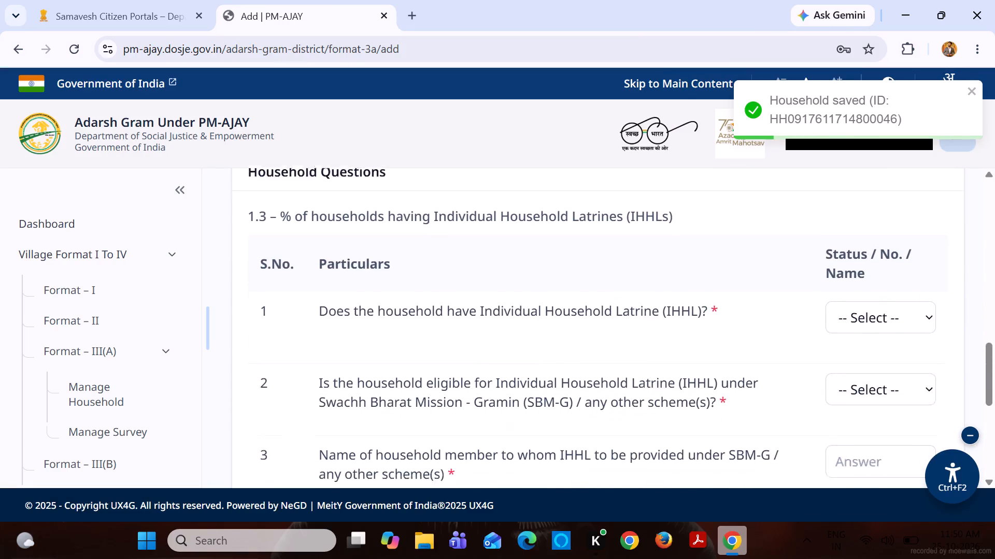
pyautogui.moveTo(883, 305); pyautogui.dragTo(867, 347)
pyautogui.click(867, 347)
pyautogui.scroll(-2, 867, 347)
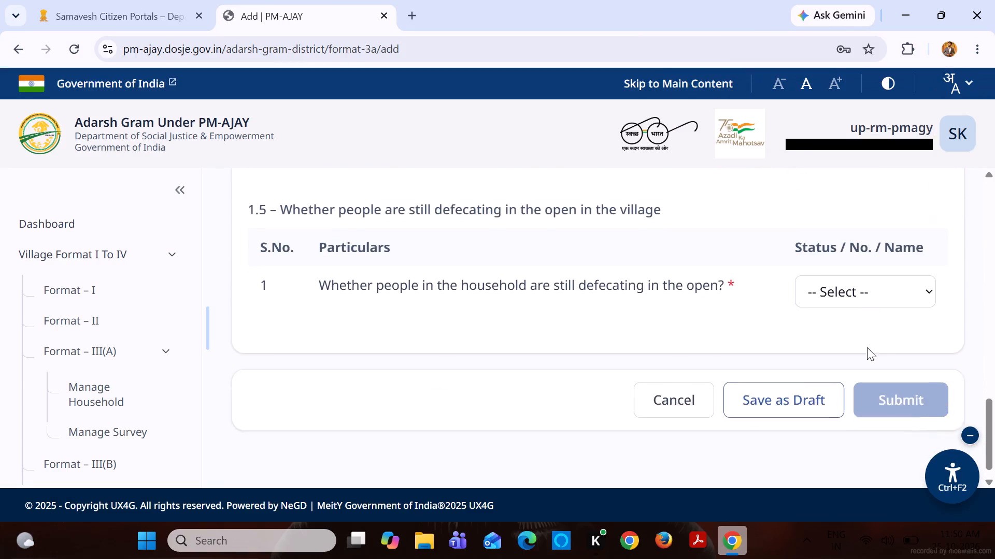
pyautogui.scroll(-1, 867, 347)
pyautogui.click(896, 283)
pyautogui.click(834, 349)
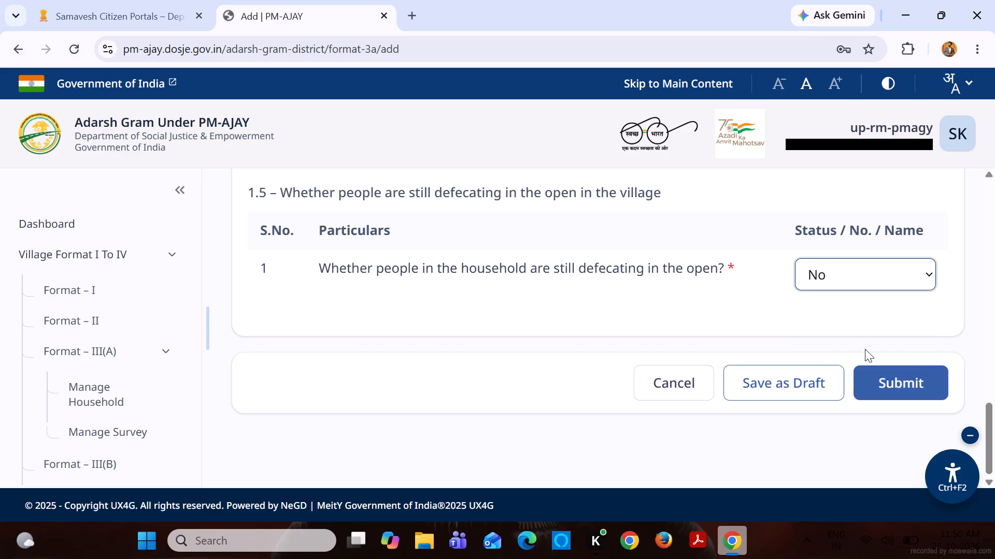
pyautogui.click(909, 385)
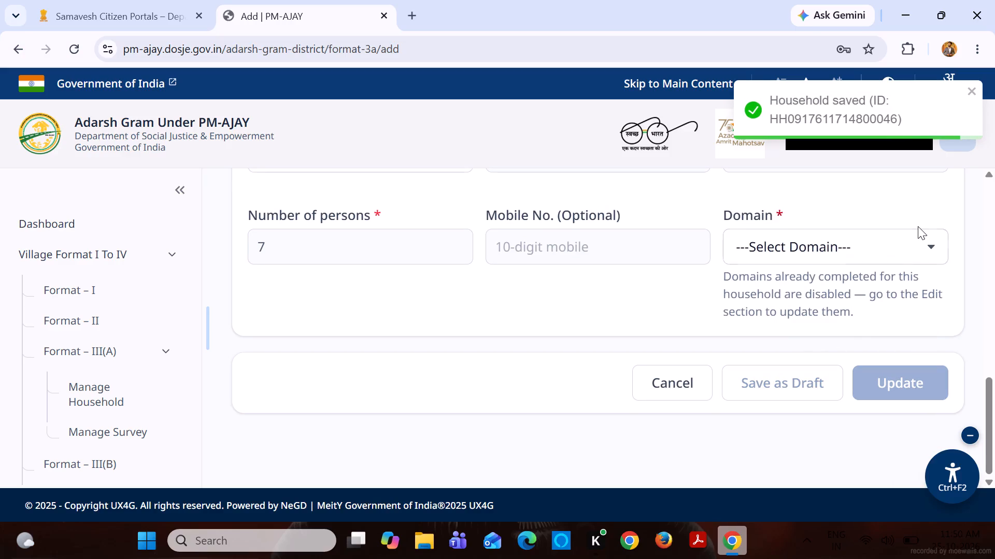
# Choose domain 2 – Education and enter 1 child aged 6-10, 1 attending primary school, and 0 children aged 11-13.
pyautogui.click(918, 226)
pyautogui.click(910, 240)
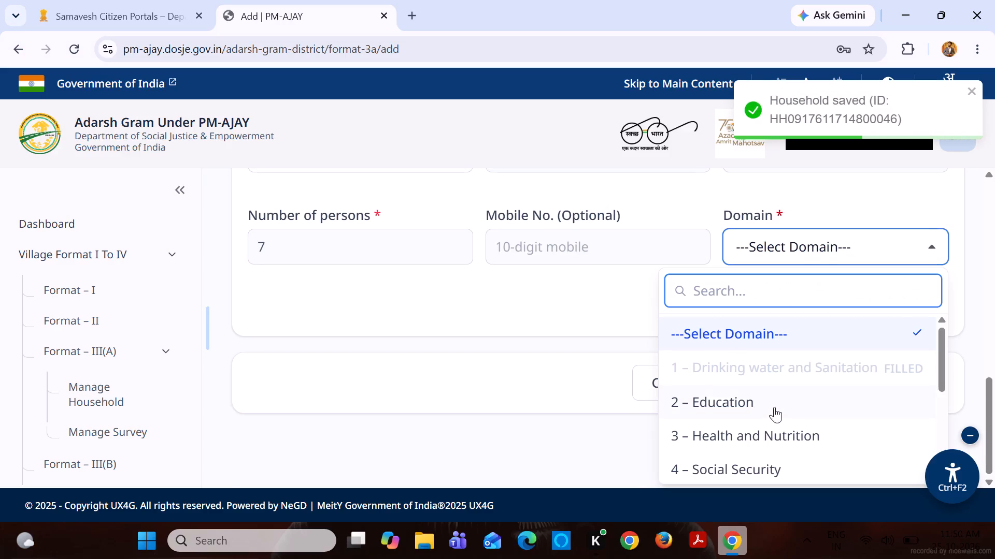
pyautogui.click(774, 407)
pyautogui.scroll(-3, 774, 407)
pyautogui.click(849, 319)
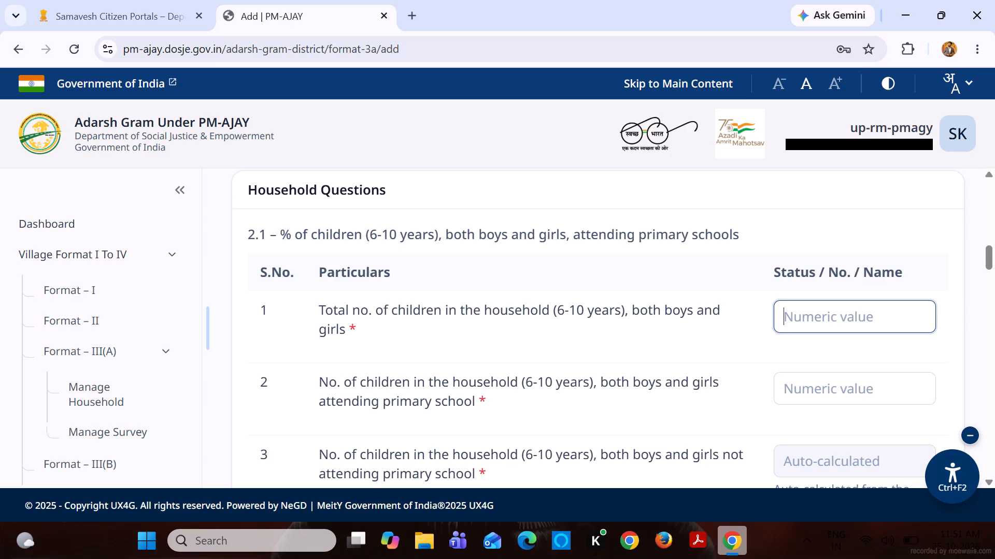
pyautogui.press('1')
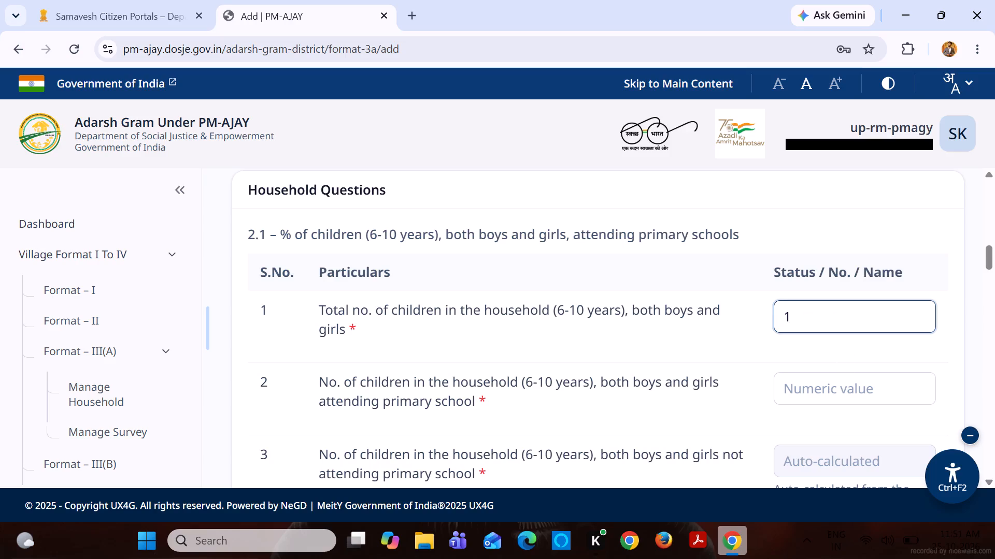
pyautogui.click(828, 389)
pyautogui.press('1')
pyautogui.scroll(-4, 828, 389)
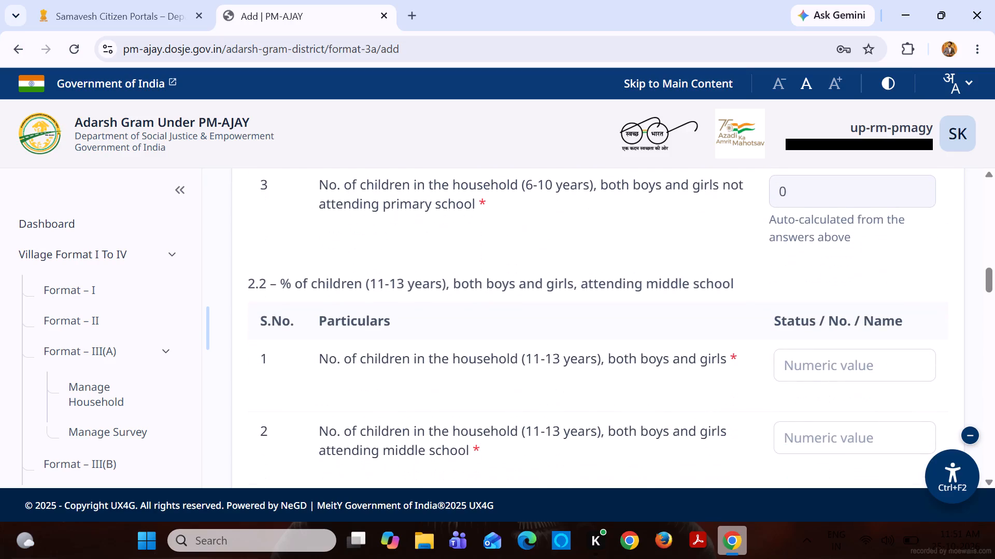
pyautogui.click(842, 355)
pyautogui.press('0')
# Enter 1 child aged 14-15 with 1 attending secondary school under 2.3, and 0 children aged 16-17 under 2.4.
pyautogui.scroll(-3, 842, 355)
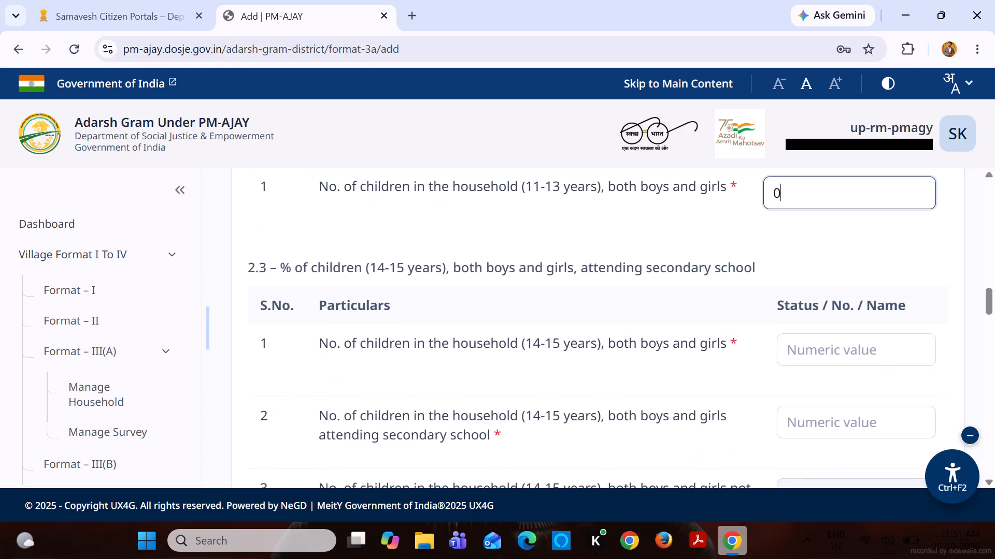
pyautogui.click(851, 351)
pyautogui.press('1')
pyautogui.click(824, 417)
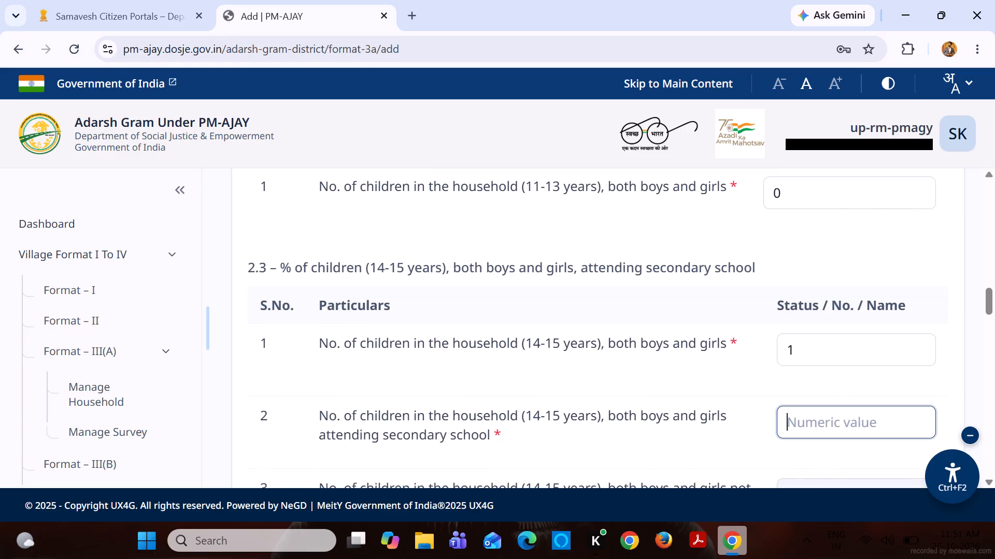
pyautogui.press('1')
pyautogui.scroll(-4, 824, 417)
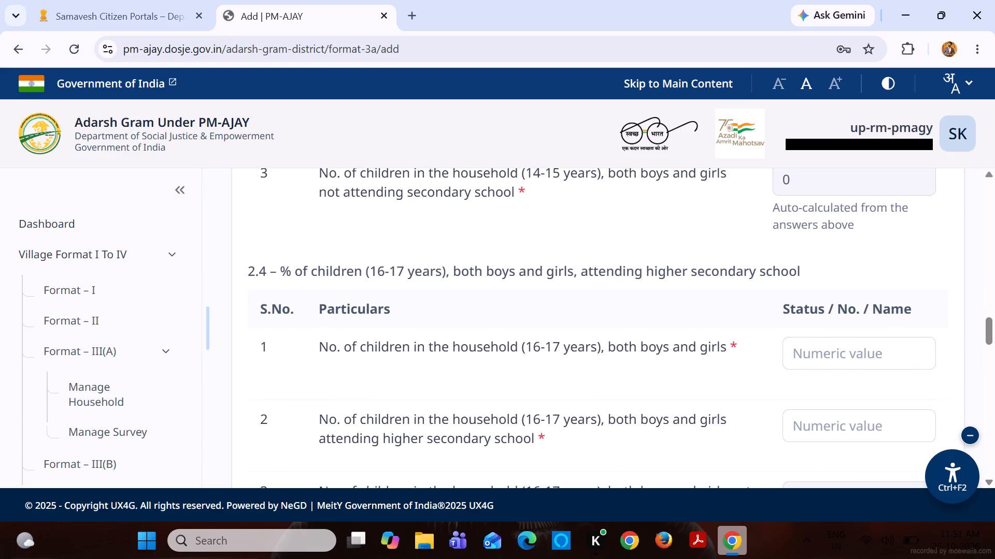
pyautogui.click(860, 360)
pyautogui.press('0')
# Enter 1 child aged 18-23 with 1 in post higher secondary education, 0 eligible for pre-matric and post-matric scholarships, and submit Education.
pyautogui.scroll(-3, 860, 360)
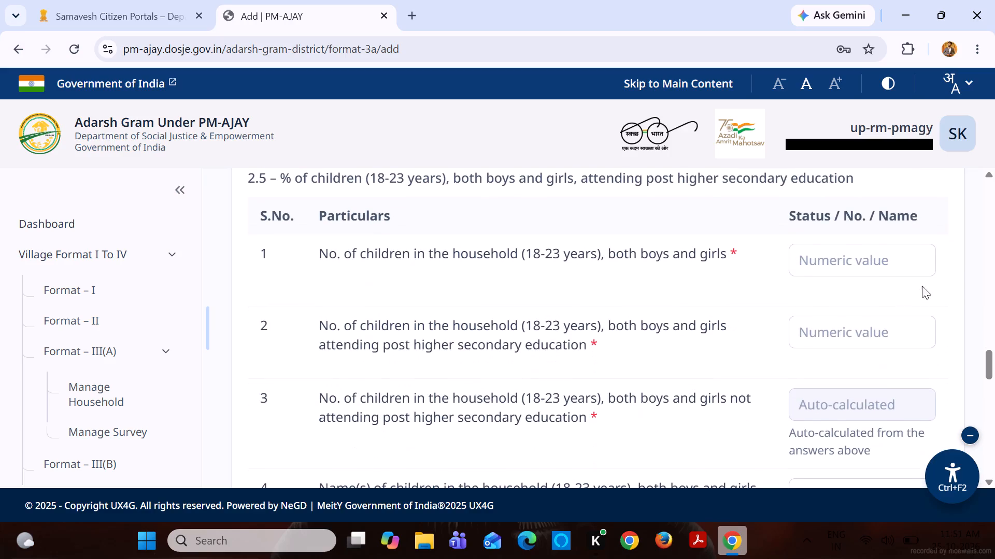
pyautogui.click(856, 254)
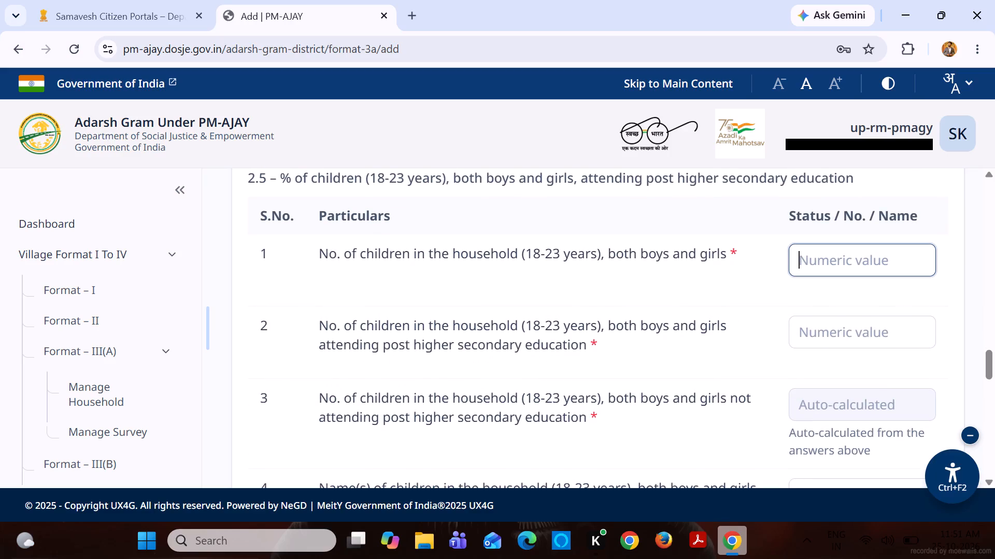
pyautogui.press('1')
pyautogui.click(833, 325)
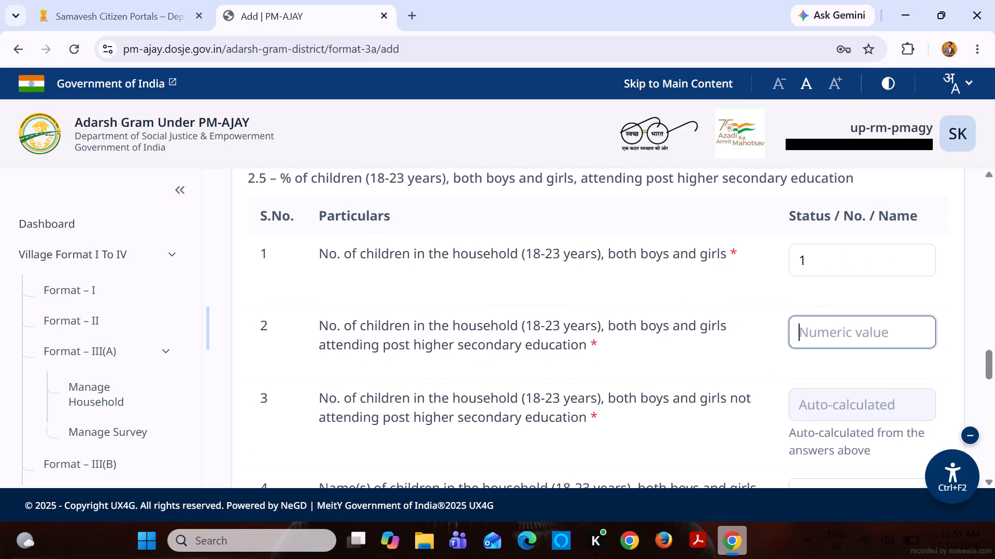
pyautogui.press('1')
pyautogui.scroll(-4, 833, 325)
pyautogui.click(868, 314)
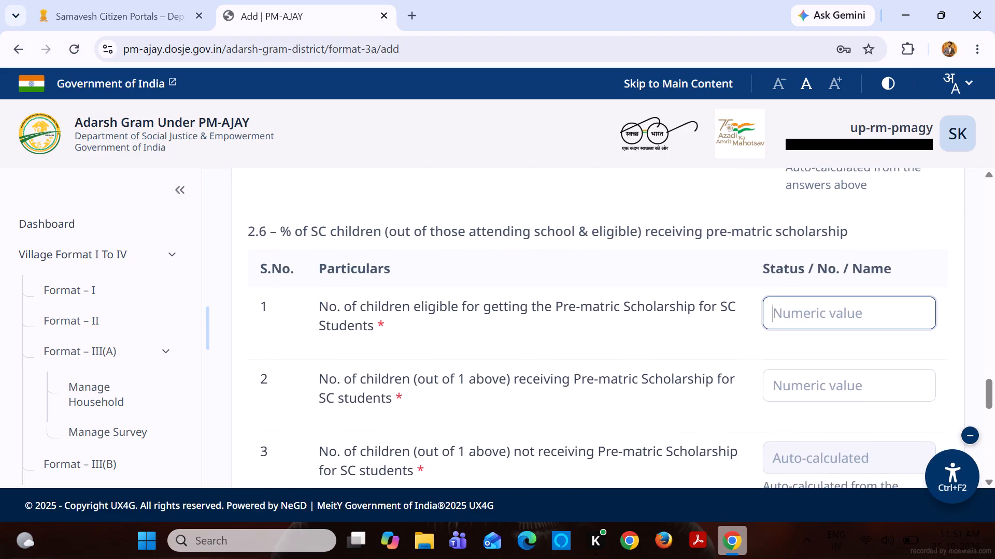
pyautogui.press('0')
pyautogui.scroll(-2, 856, 385)
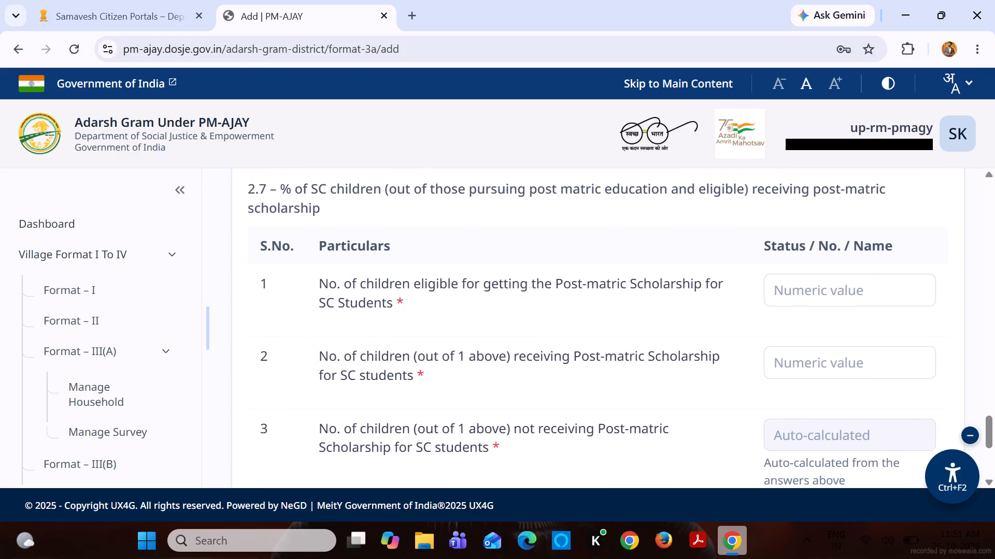
pyautogui.click(844, 290)
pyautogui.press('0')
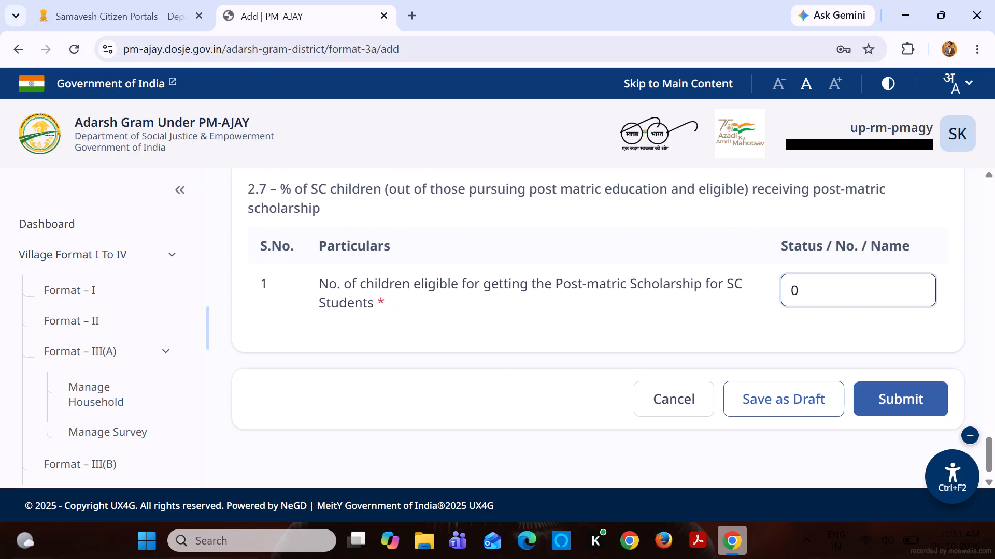
pyautogui.click(887, 388)
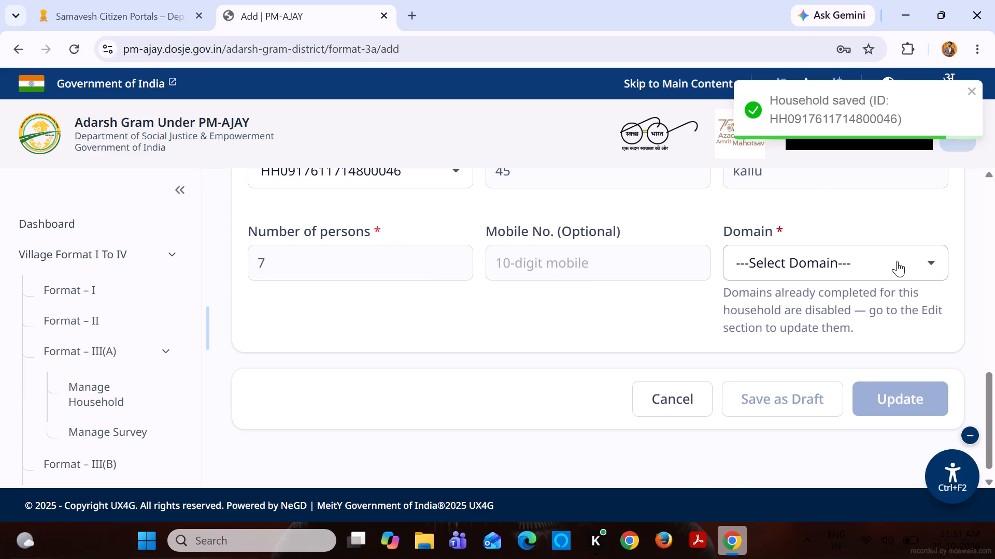
# Choose domain 3 – Health and Nutrition, answer Yes to Health Protection Scheme coverage, and enter 0 pregnant women and 0 deliveries.
pyautogui.click(897, 261)
pyautogui.click(735, 438)
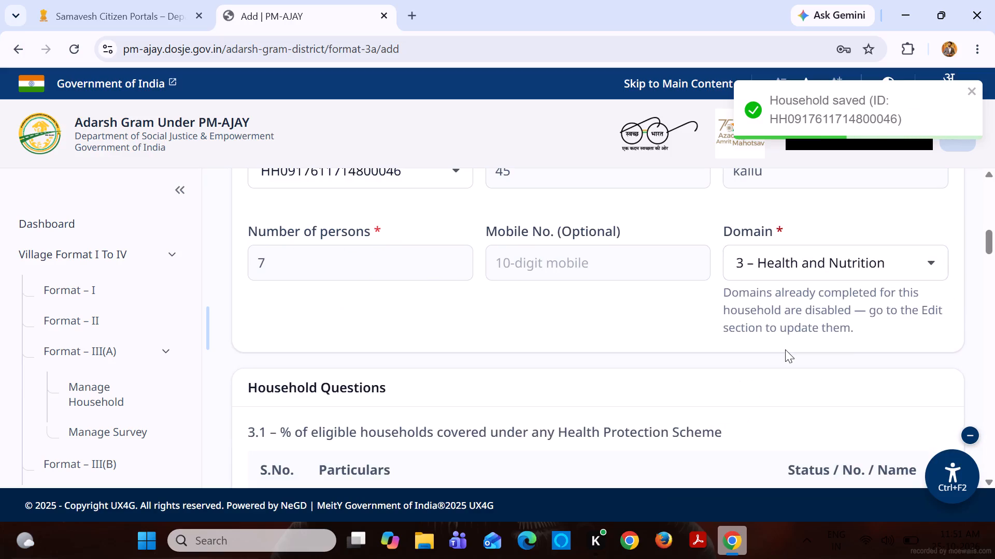
pyautogui.scroll(-2, 785, 349)
pyautogui.moveTo(859, 319); pyautogui.dragTo(830, 386)
pyautogui.click(830, 386)
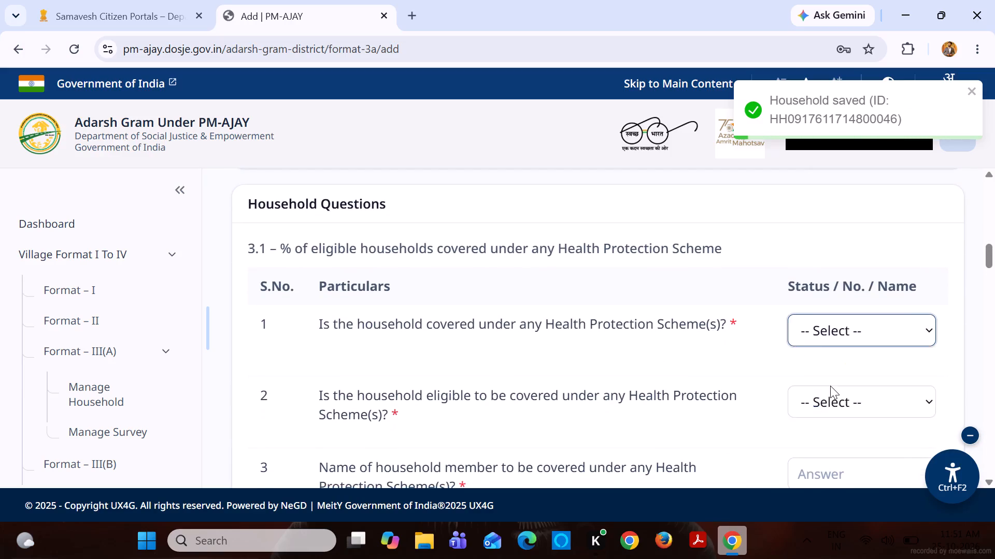
pyautogui.scroll(-3, 830, 386)
pyautogui.click(860, 330)
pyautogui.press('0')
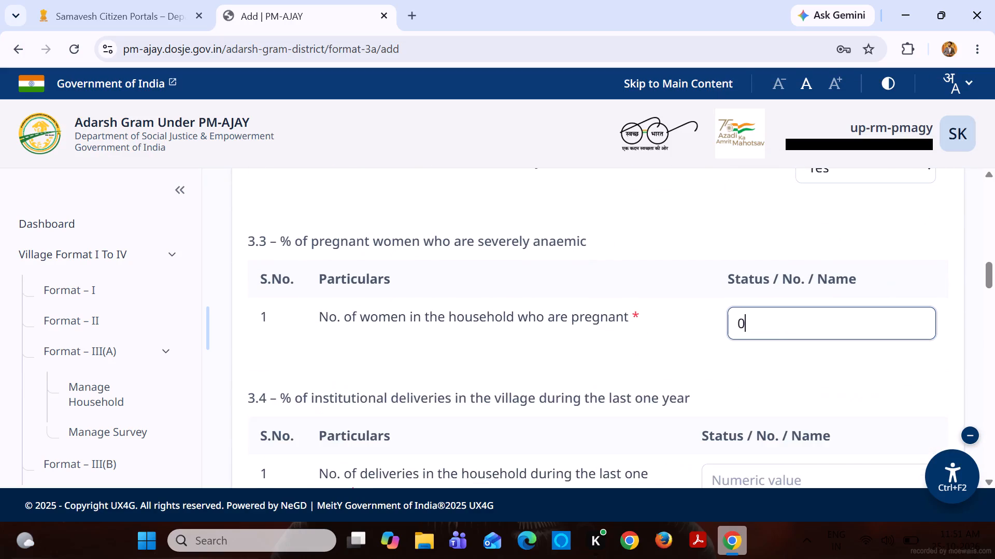
pyautogui.scroll(-2, 860, 330)
pyautogui.click(791, 368)
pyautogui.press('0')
# Enter 0 children born during the last year, 0 children below one year and 0 children aged 0-5 under 3.5 to 3.7.
pyautogui.scroll(-1, 791, 368)
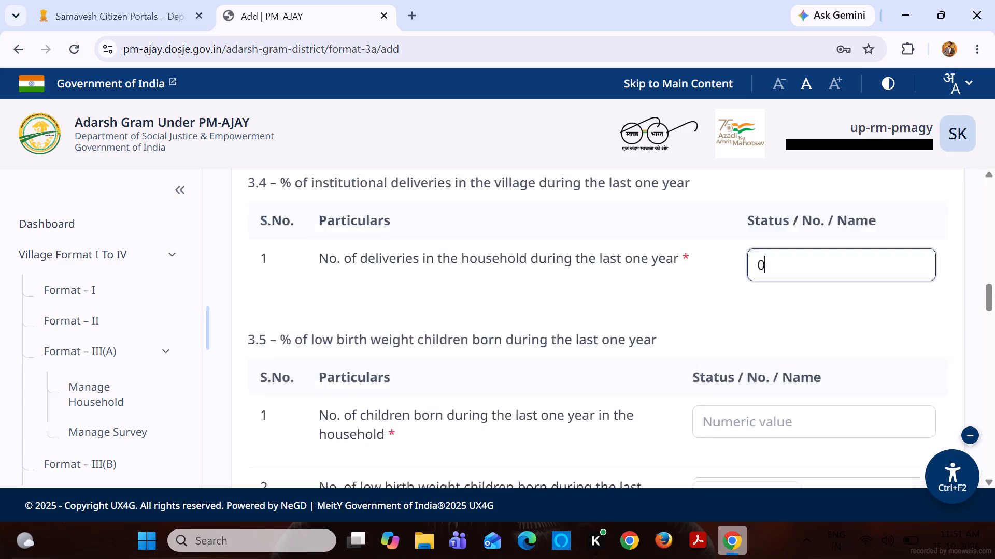
pyautogui.scroll(-2, 791, 368)
pyautogui.click(751, 270)
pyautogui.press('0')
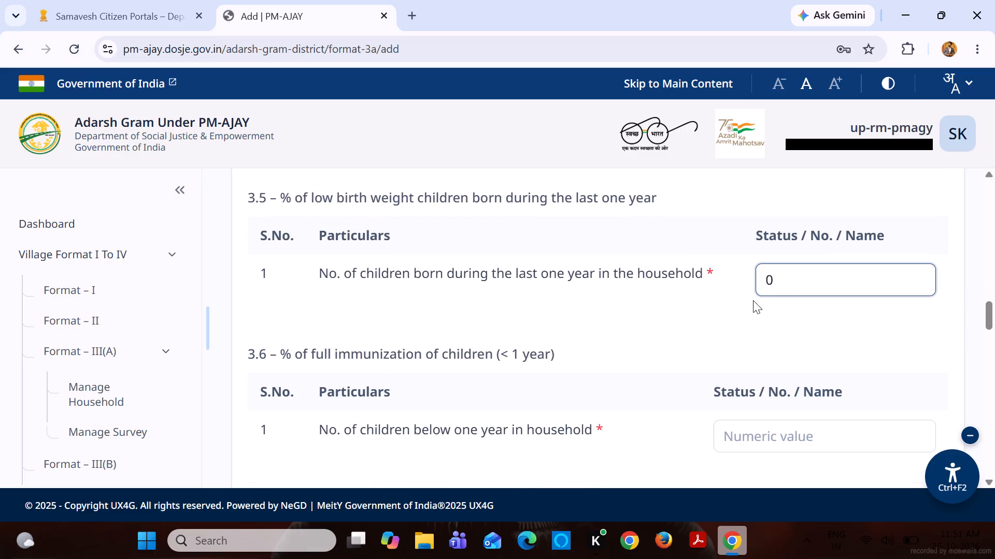
pyautogui.click(743, 437)
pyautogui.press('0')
pyautogui.scroll(-5, 743, 437)
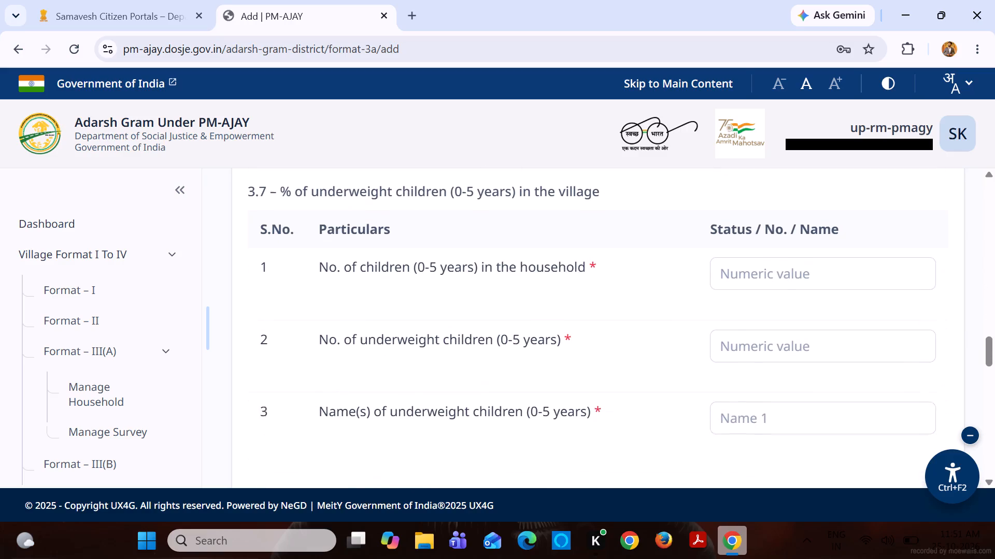
pyautogui.click(772, 262)
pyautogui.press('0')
# Enter 0 for women pregnant last year, children under 1 year and members with communicable diseases, and submit the Health and Nutrition domain.
pyautogui.scroll(-2, 772, 262)
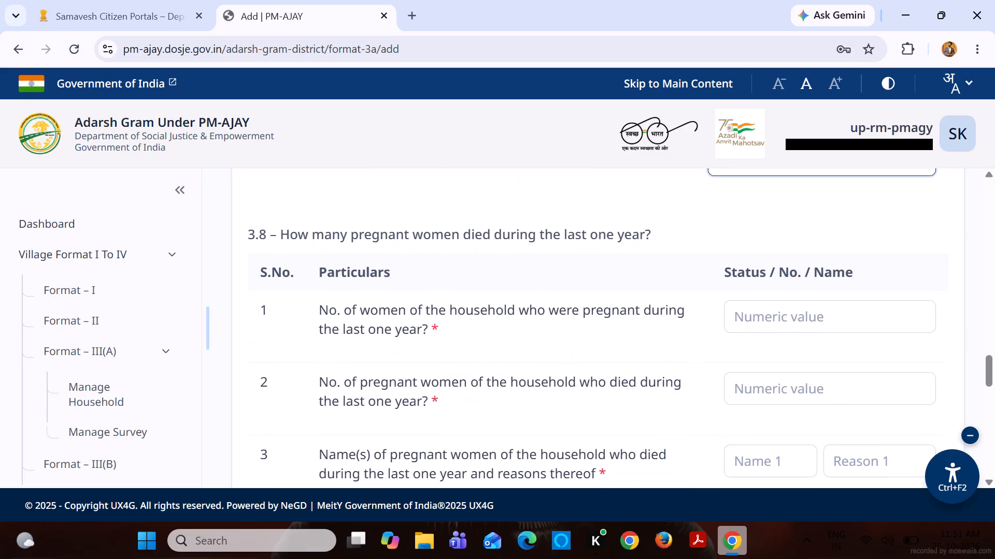
pyautogui.click(767, 319)
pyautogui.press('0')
pyautogui.scroll(-2, 767, 319)
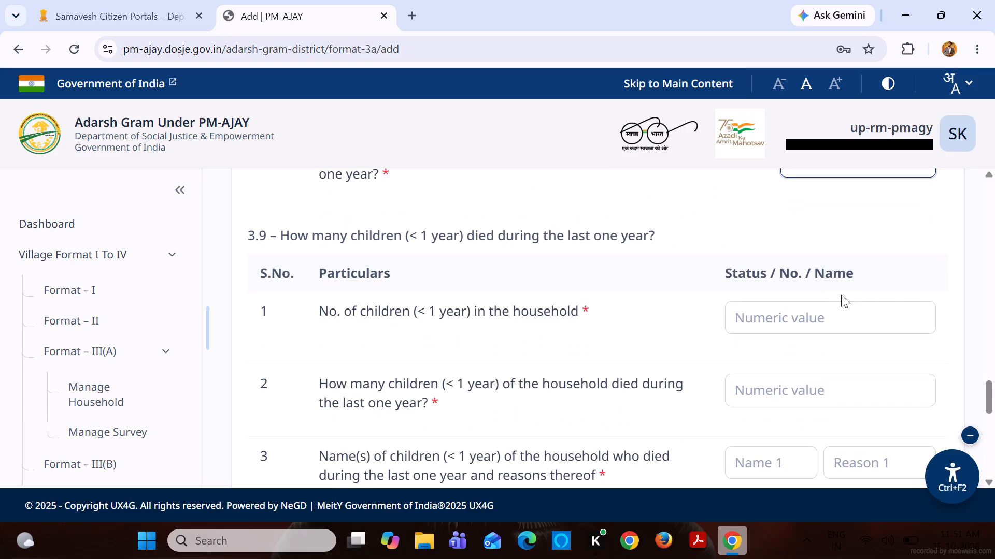
pyautogui.click(808, 320)
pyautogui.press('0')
pyautogui.scroll(-2, 808, 320)
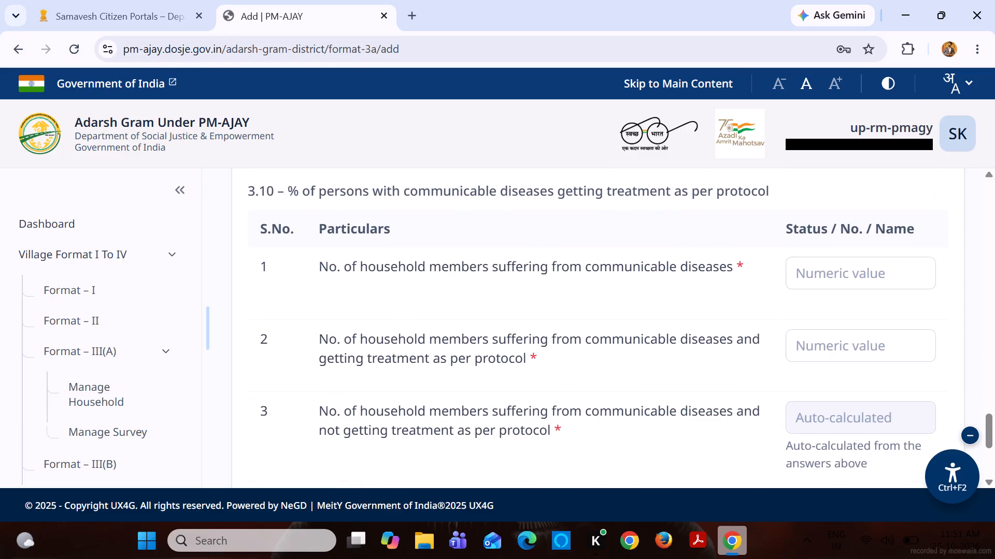
pyautogui.click(862, 266)
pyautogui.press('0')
pyautogui.click(926, 367)
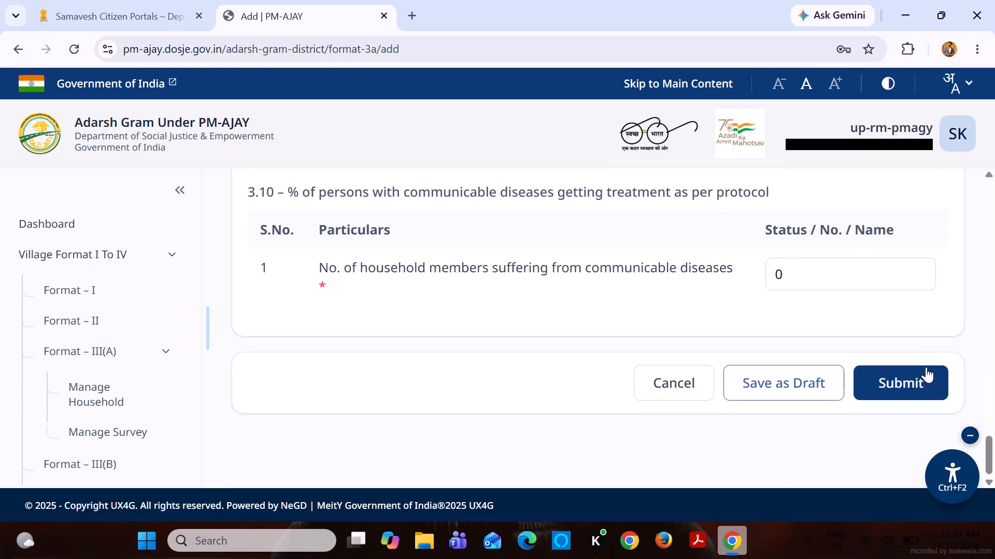
# Choose domain 4 – Social Security, enter 0 persons eligible for Widow, Old Age and Disability Pension, and submit the domain.
pyautogui.click(898, 239)
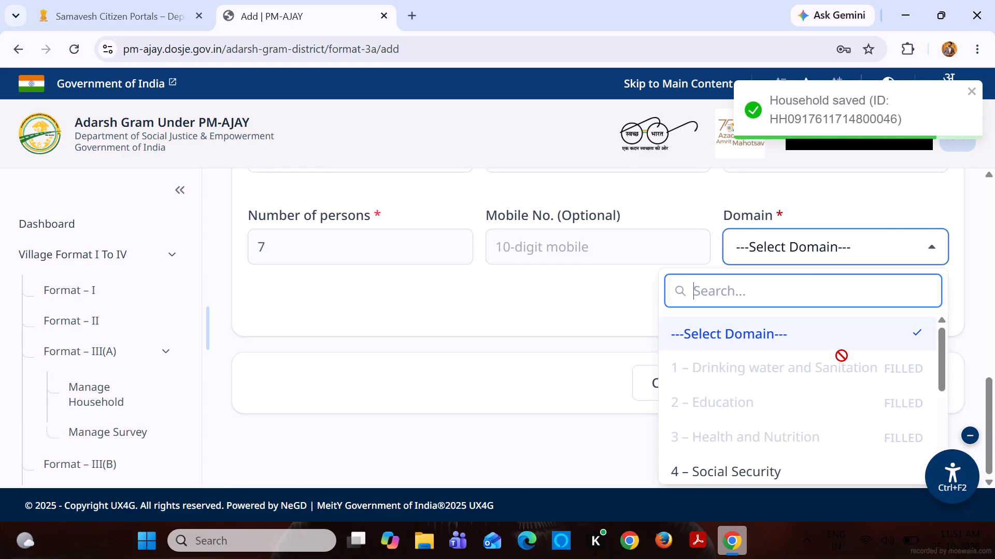
pyautogui.scroll(-1, 842, 356)
pyautogui.click(779, 408)
pyautogui.scroll(-3, 779, 408)
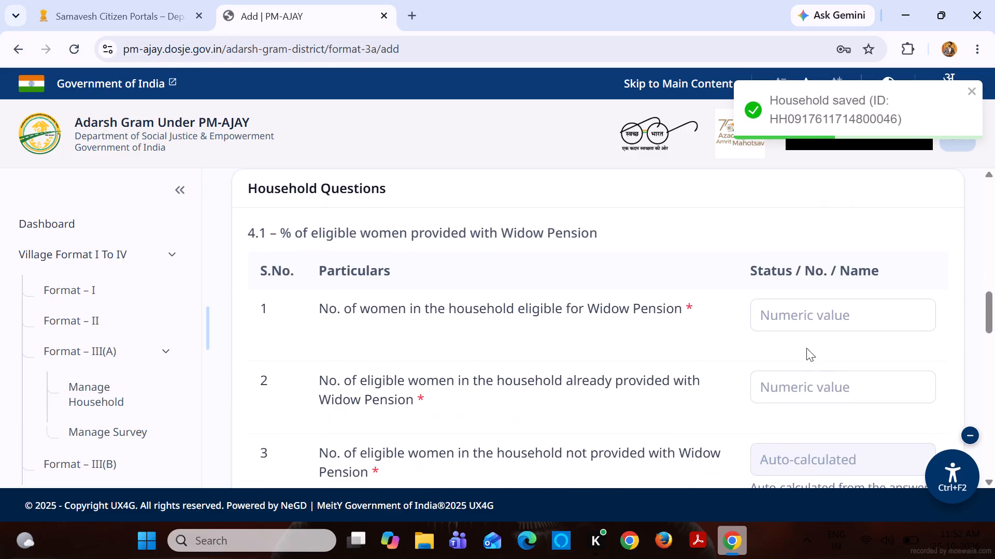
pyautogui.click(826, 322)
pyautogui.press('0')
pyautogui.scroll(-3, 826, 322)
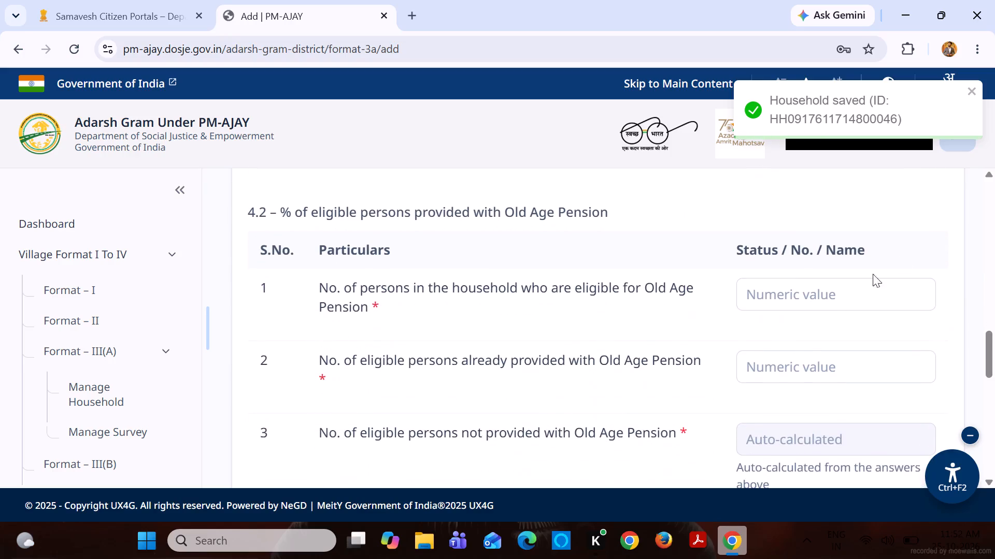
pyautogui.click(833, 288)
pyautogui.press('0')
pyautogui.scroll(-2, 833, 288)
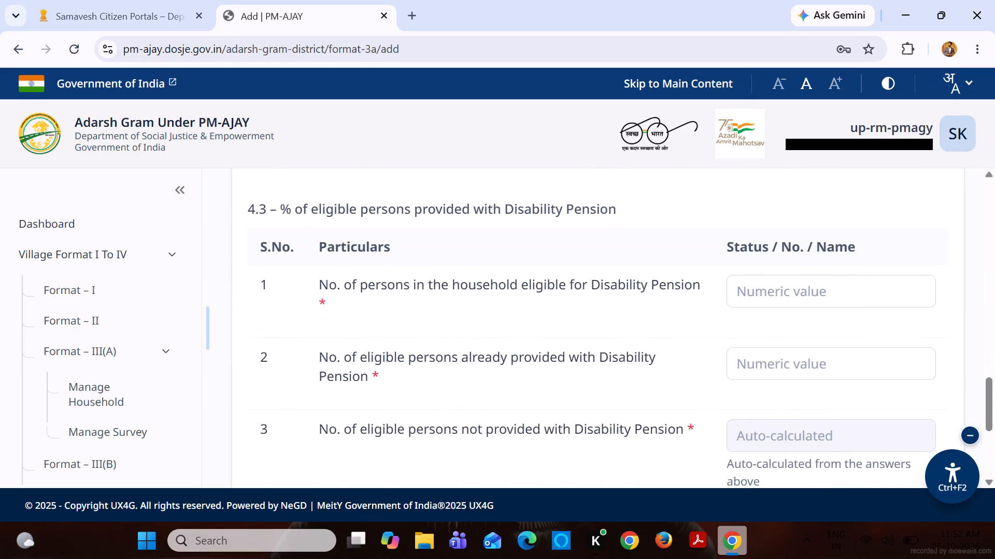
pyautogui.click(801, 282)
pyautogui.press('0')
pyautogui.scroll(-2, 801, 282)
pyautogui.click(899, 392)
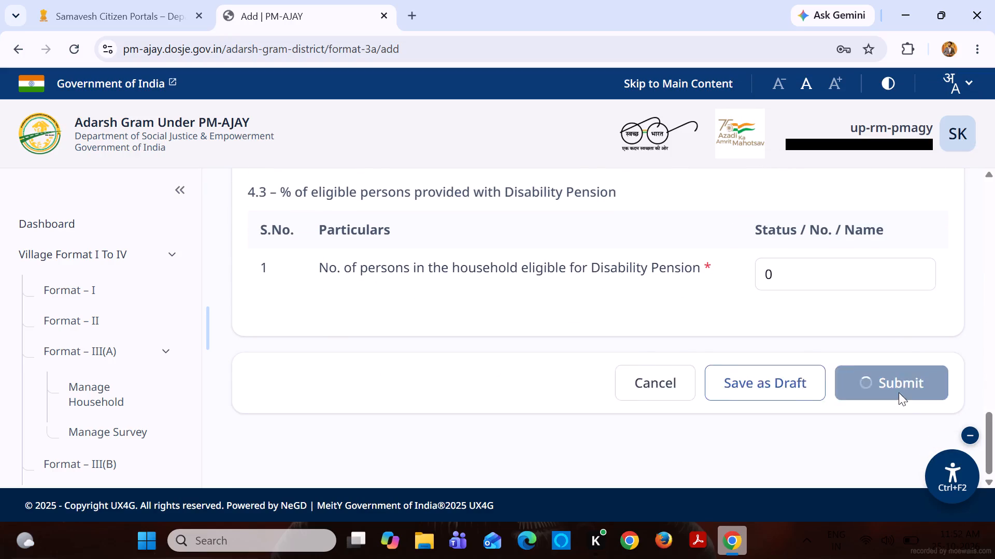
# Choose domain 5 – Rural Roads and Housing, answer No to living in a Kachcha/unsafe house, and submit the domain.
pyautogui.click(903, 263)
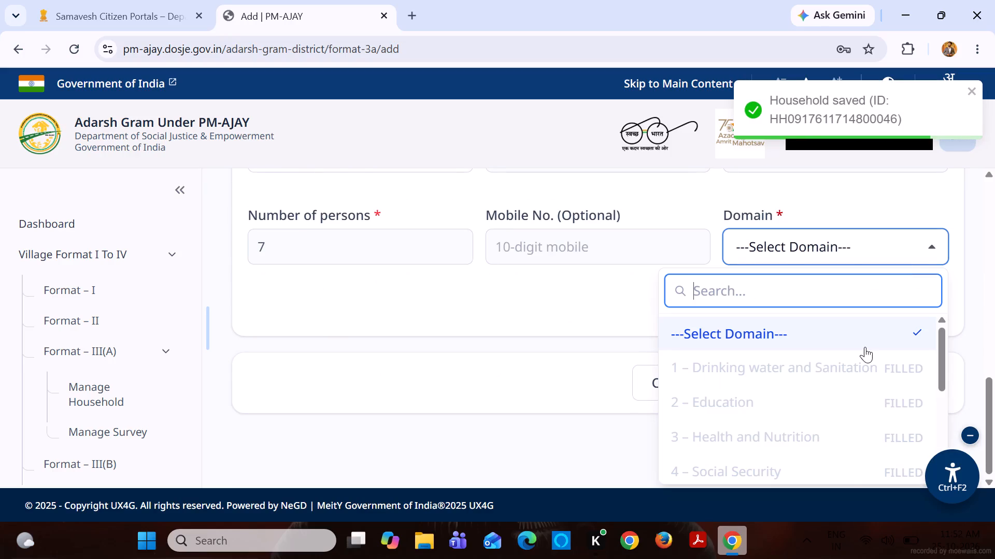
pyautogui.scroll(-2, 865, 347)
pyautogui.click(795, 391)
pyautogui.scroll(-1, 795, 391)
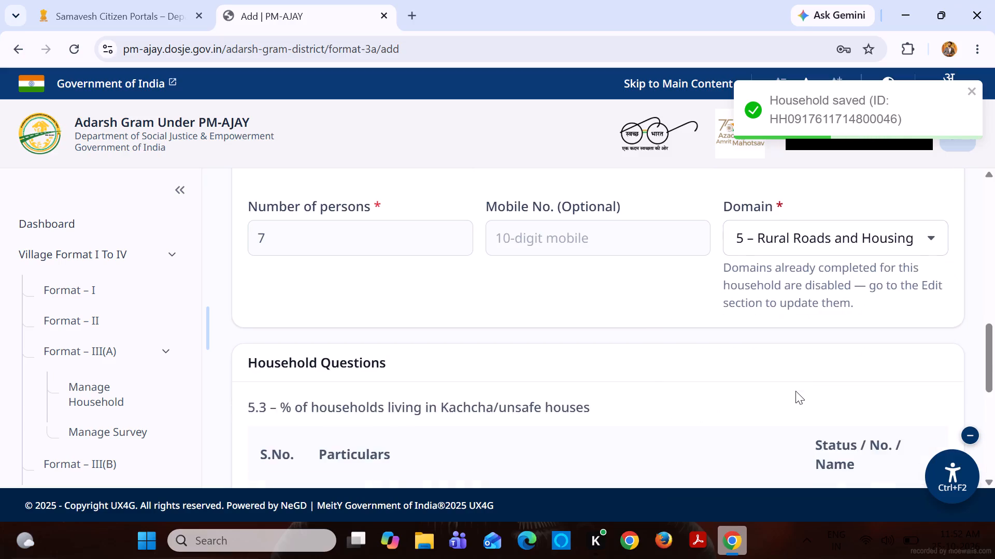
pyautogui.scroll(-2, 795, 391)
pyautogui.moveTo(879, 327); pyautogui.dragTo(850, 397)
pyautogui.click(850, 397)
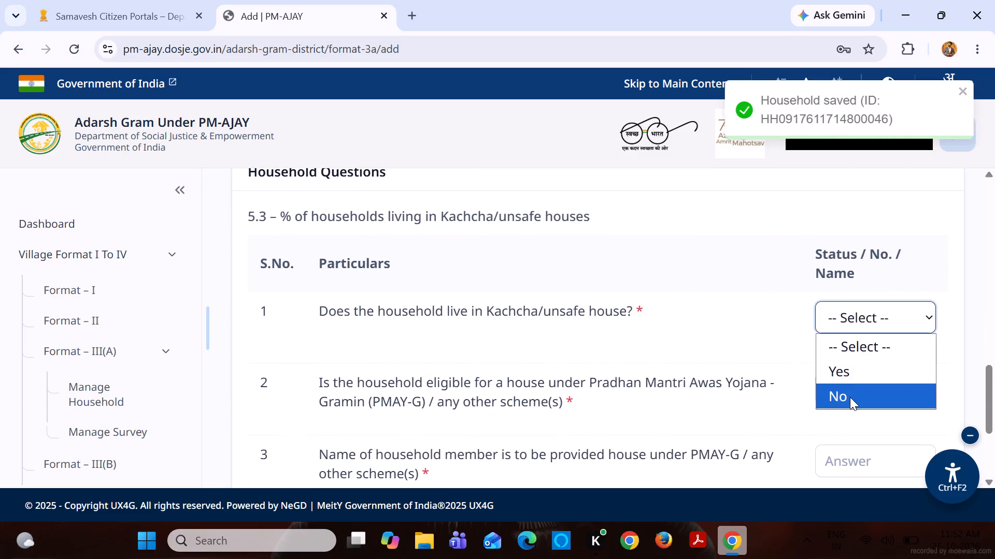
pyautogui.scroll(-3, 850, 397)
pyautogui.click(911, 375)
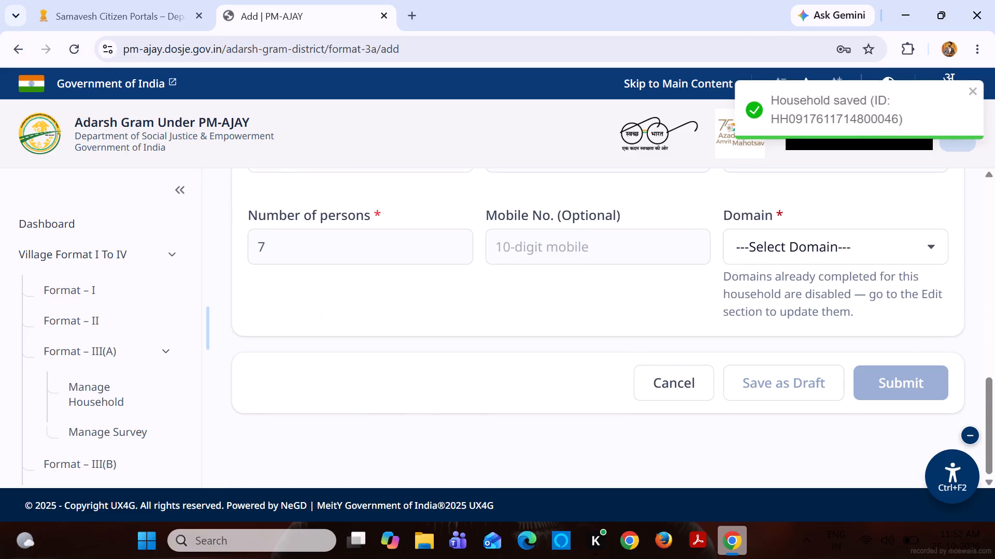
# Choose domain 6 – Electricity and Clean Fuel and answer Yes to the house having an electricity connection under 6.2.
pyautogui.click(903, 255)
pyautogui.scroll(-3, 840, 374)
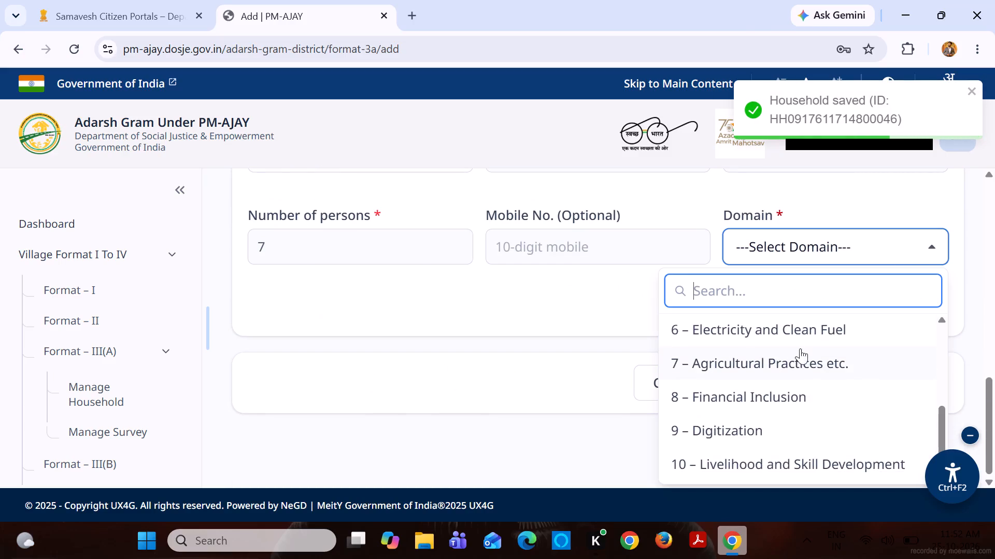
pyautogui.scroll(1, 794, 344)
pyautogui.click(767, 383)
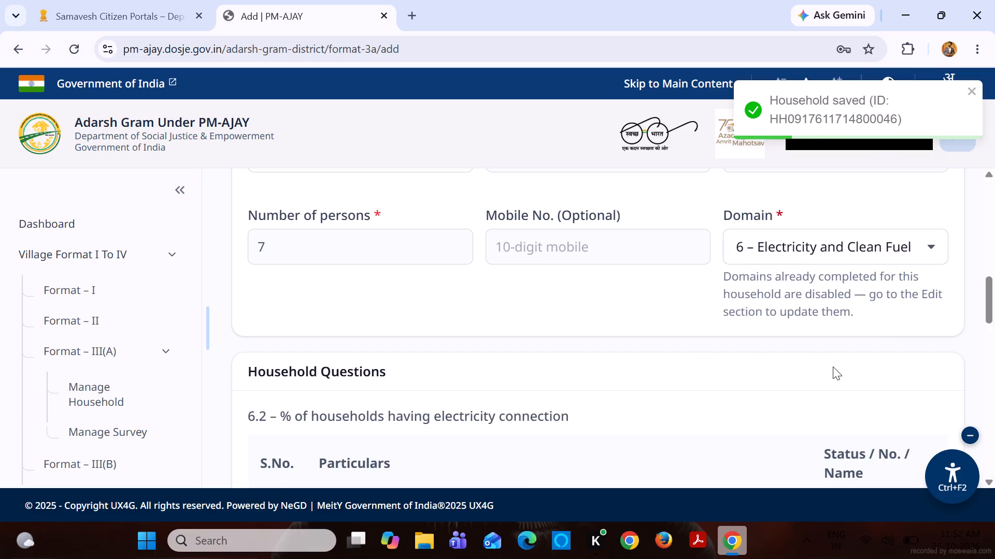
pyautogui.scroll(-3, 833, 366)
pyautogui.click(897, 315)
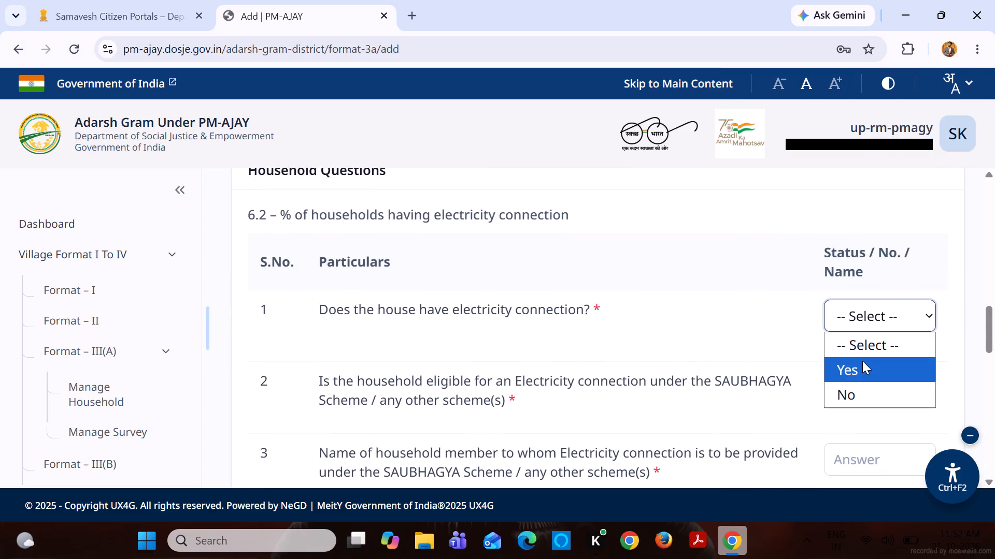
pyautogui.click(862, 361)
# Answer Yes to electricity connection and LED bulb use under 6.3 and to clean fuel under 6.4, and submit the domain.
pyautogui.scroll(-2, 862, 361)
pyautogui.moveTo(903, 317); pyautogui.dragTo(850, 363)
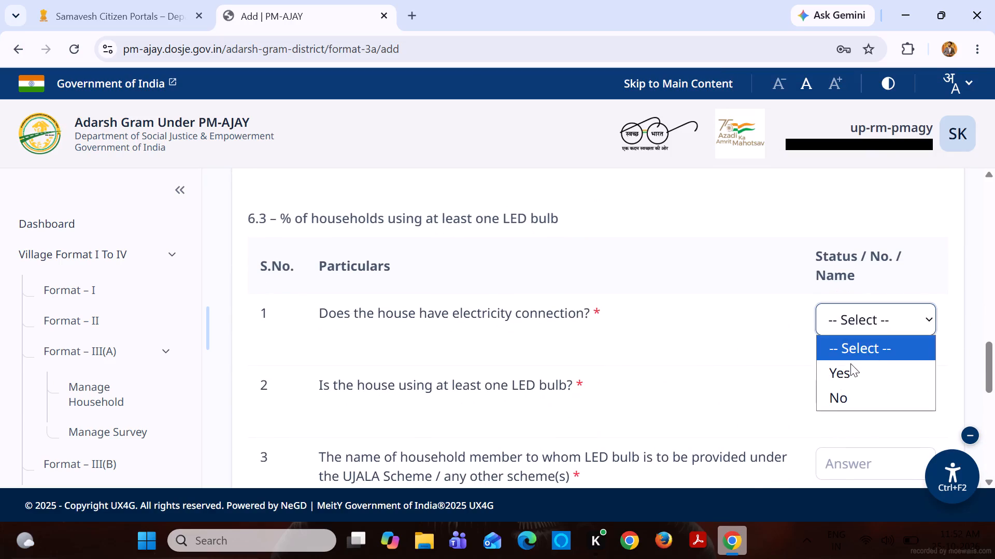
pyautogui.moveTo(850, 363); pyautogui.dragTo(847, 369)
pyautogui.click(847, 369)
pyautogui.scroll(-3, 847, 369)
pyautogui.moveTo(880, 405); pyautogui.dragTo(849, 437)
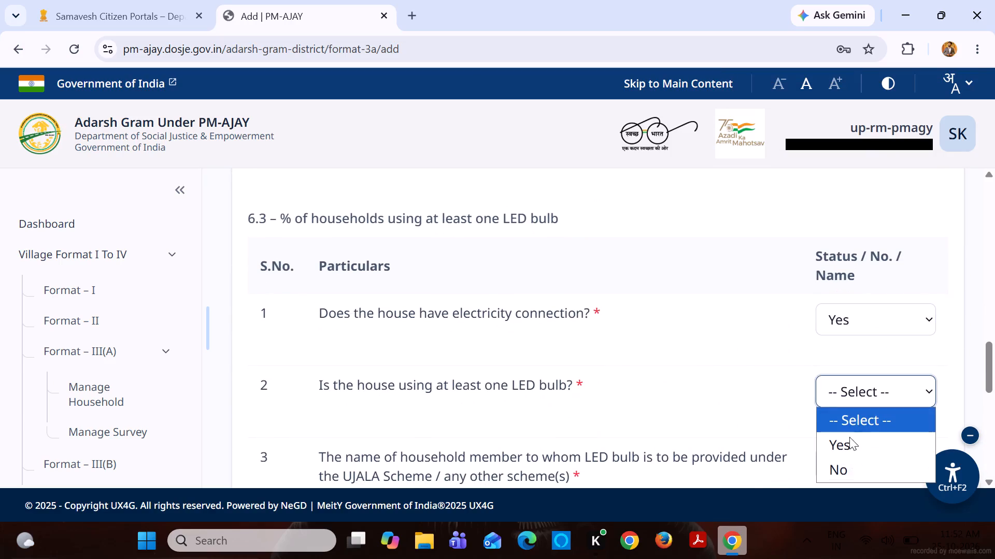
pyautogui.moveTo(849, 437); pyautogui.dragTo(847, 440)
pyautogui.click(847, 440)
pyautogui.scroll(-3, 852, 396)
pyautogui.moveTo(886, 321); pyautogui.dragTo(867, 390)
pyautogui.click(867, 390)
pyautogui.scroll(-3, 867, 390)
pyautogui.click(887, 386)
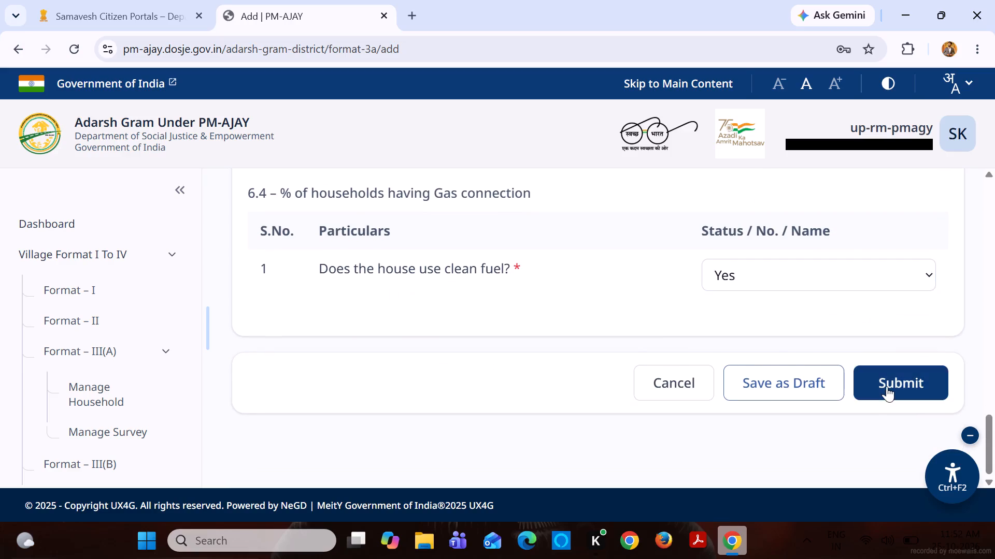
# Choose domain 7 – Agricultural Practices etc., answer No to the household being involved in farming, and submit the domain.
pyautogui.click(884, 256)
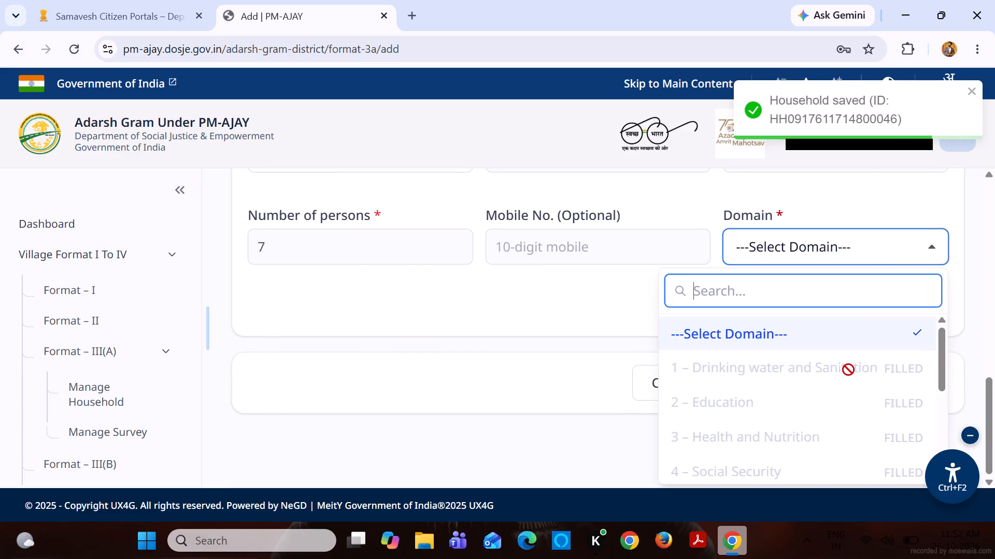
pyautogui.scroll(-2, 848, 370)
pyautogui.click(795, 408)
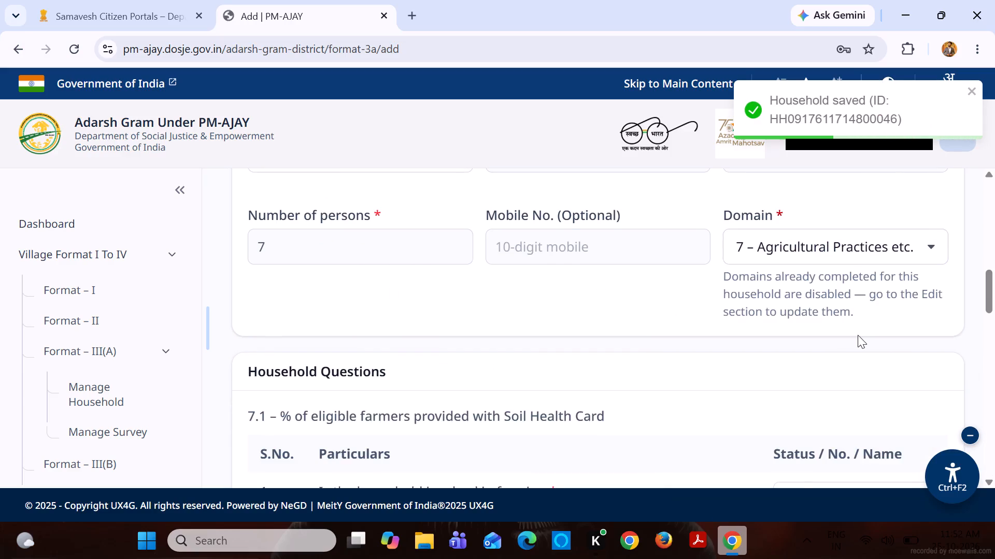
pyautogui.scroll(-3, 858, 335)
pyautogui.moveTo(873, 244); pyautogui.dragTo(827, 322)
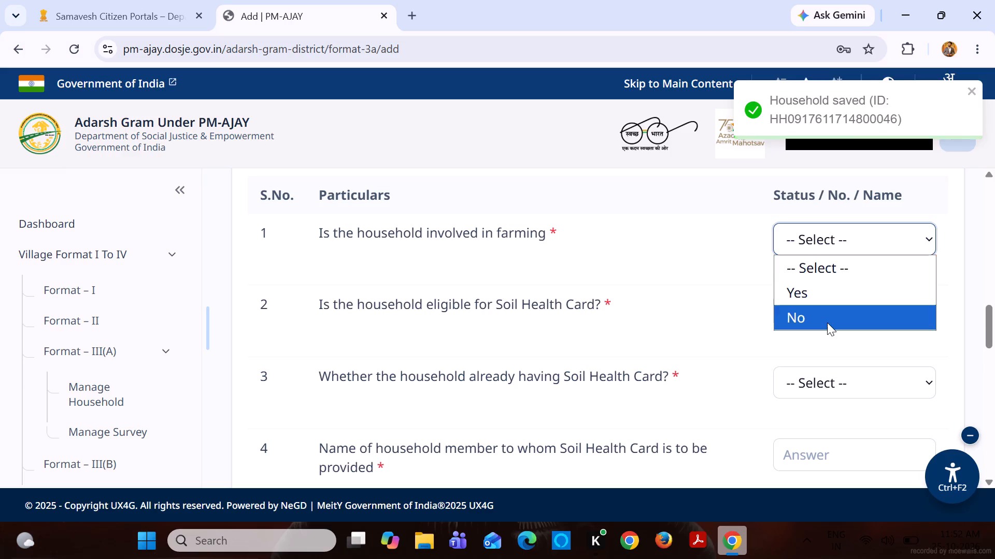
pyautogui.click(827, 322)
pyautogui.scroll(-8, 827, 322)
pyautogui.click(912, 386)
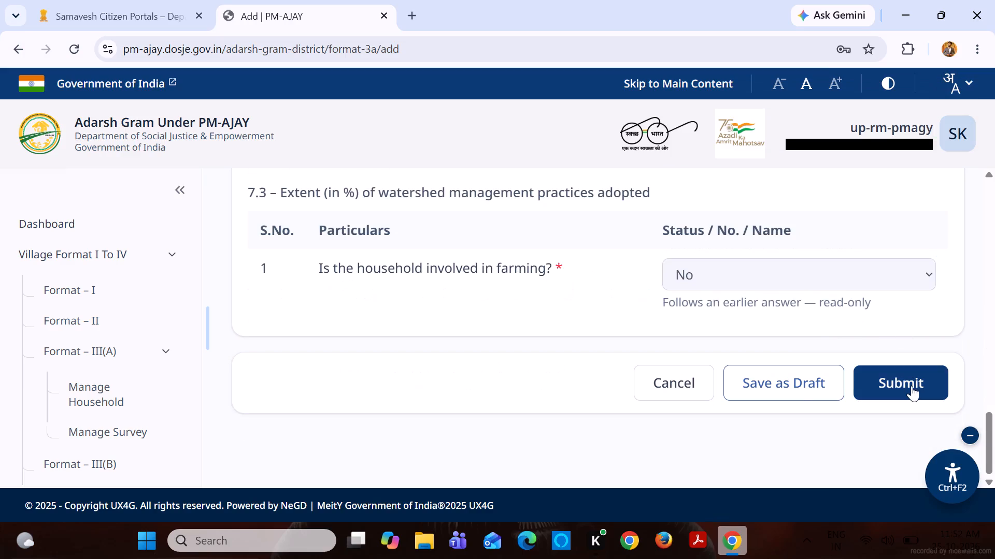
# Choose domain 8 – Financial Inclusion and enter 4 persons above 5 years and 4 members already having Aadhaar under 8.1.
pyautogui.click(911, 258)
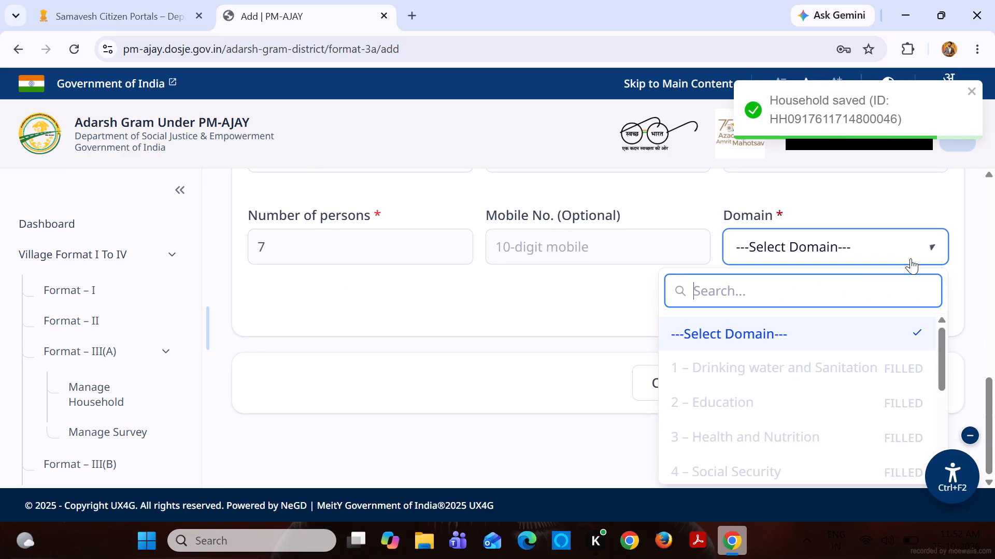
pyautogui.scroll(-6, 857, 349)
pyautogui.click(758, 401)
pyautogui.scroll(-1, 831, 345)
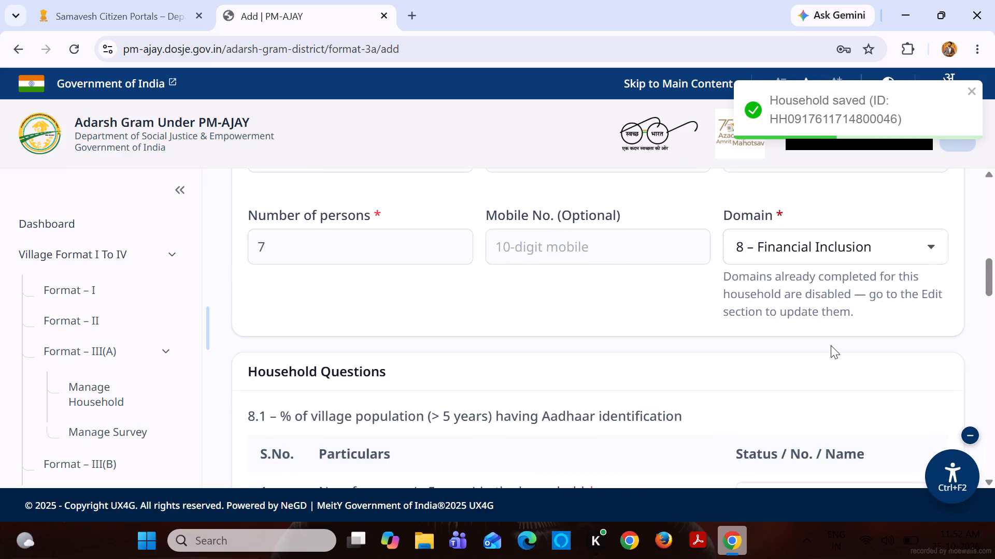
pyautogui.scroll(-1, 831, 345)
pyautogui.click(852, 316)
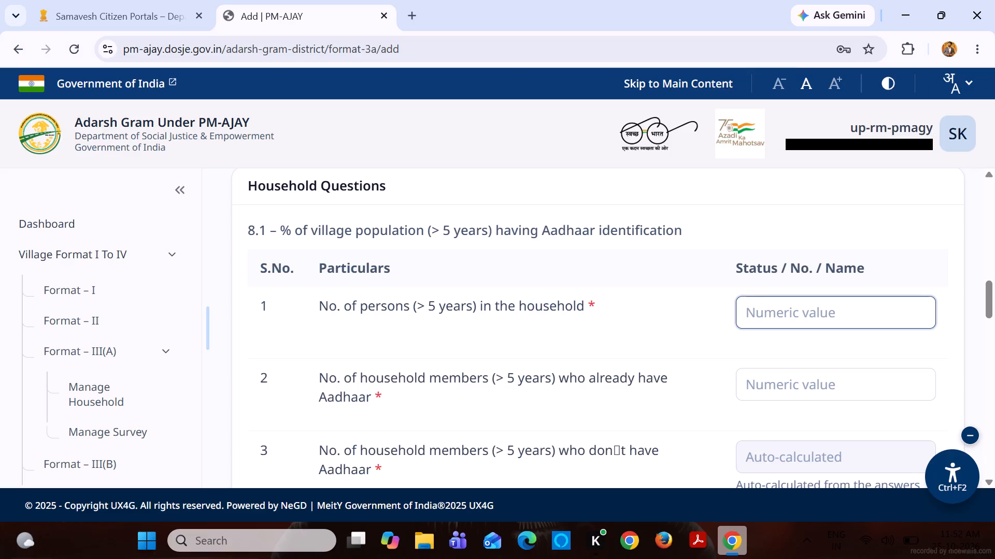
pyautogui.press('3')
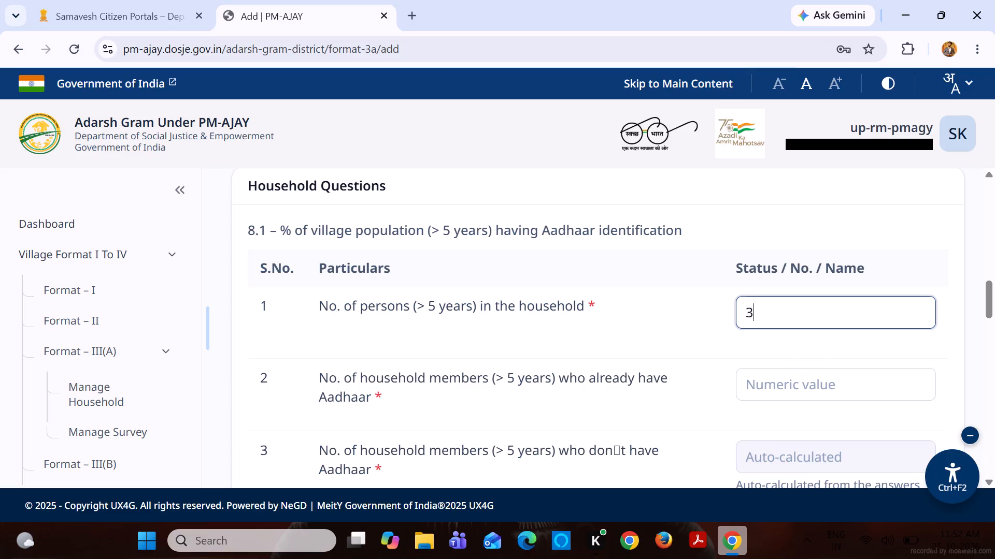
pyautogui.click(788, 376)
pyautogui.press('BackSpace')
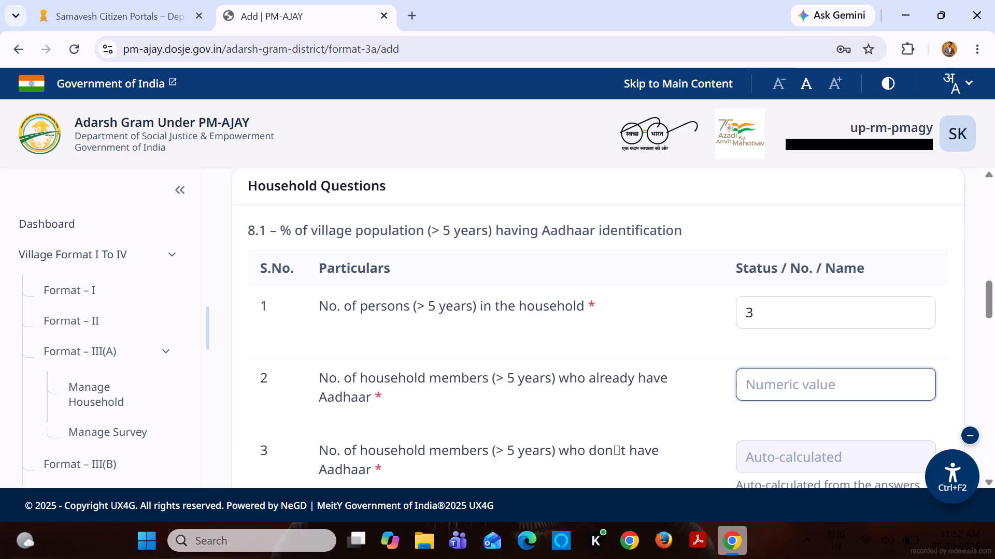
pyautogui.click(816, 312)
pyautogui.press('BackSpace')
pyautogui.press('BackSpace')
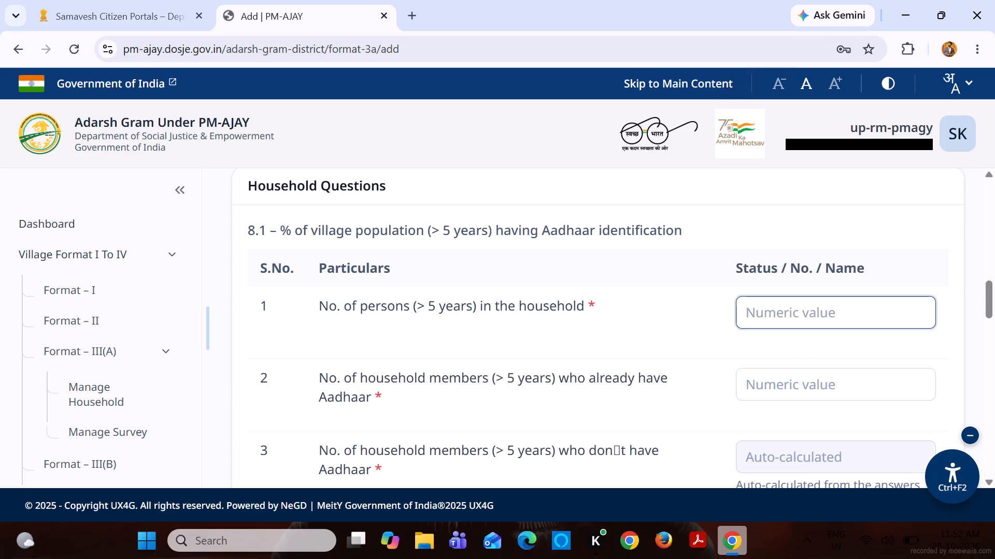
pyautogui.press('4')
pyautogui.click(790, 377)
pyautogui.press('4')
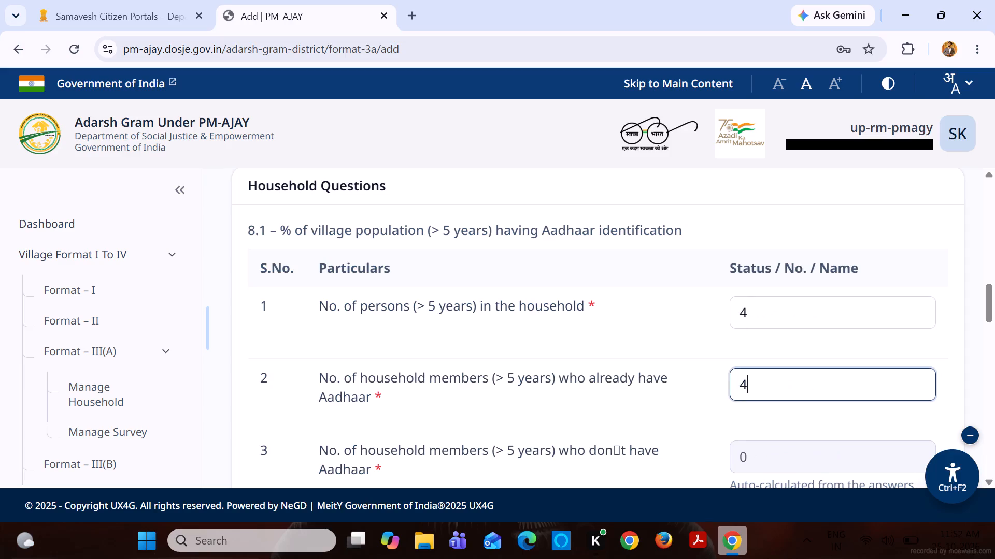
# Enter 3 members eligible for a Banks/Post Office account and 3 eligible members having one under 8.2.
pyautogui.scroll(-5, 790, 377)
pyautogui.click(818, 372)
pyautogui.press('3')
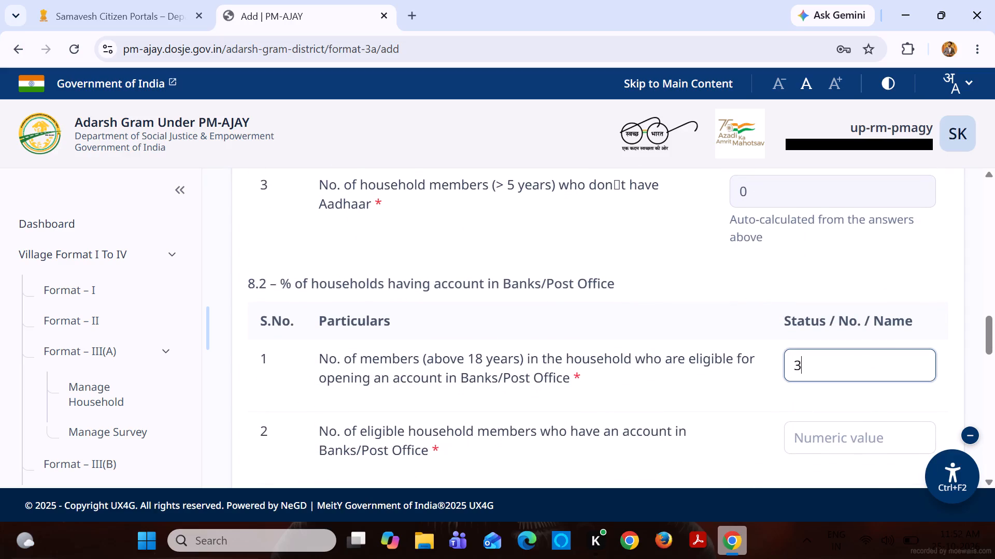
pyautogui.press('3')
pyautogui.press('BackSpace')
pyautogui.click(837, 444)
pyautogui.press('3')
# Enter 0 members eligible for PMSBY and 0 eligible for PMJJBY, and submit the Financial Inclusion domain.
pyautogui.scroll(-7, 837, 444)
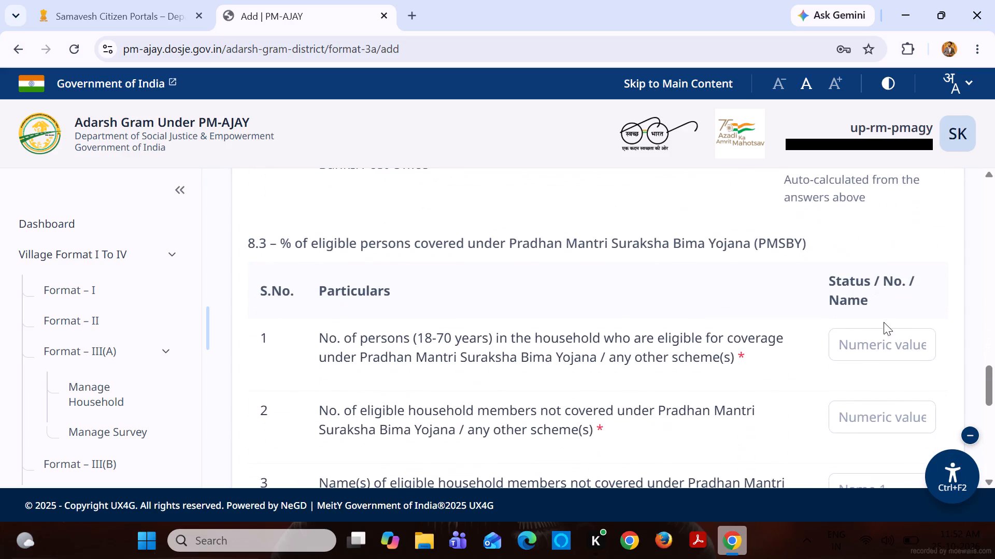
pyautogui.click(874, 344)
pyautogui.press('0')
pyautogui.scroll(-3, 874, 344)
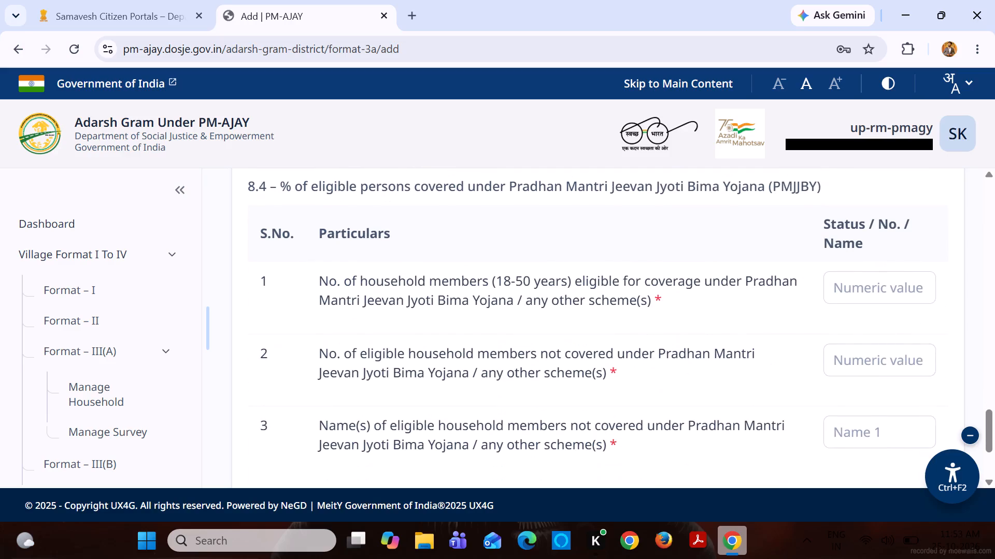
pyautogui.click(895, 289)
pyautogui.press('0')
pyautogui.click(910, 389)
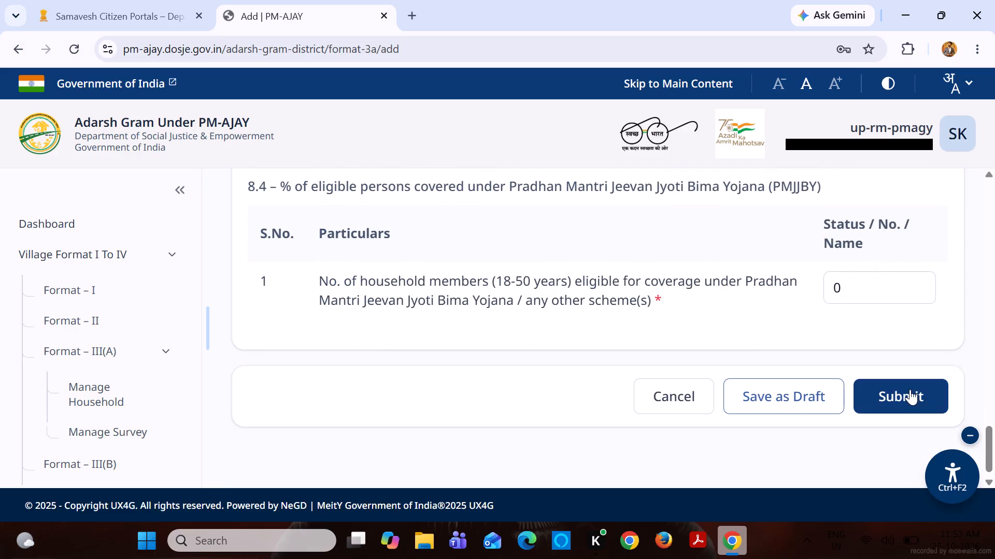
# Choose domain 9 – Digitization, enter 0 members eligible for PMGDISHA training, and submit the domain.
pyautogui.click(895, 263)
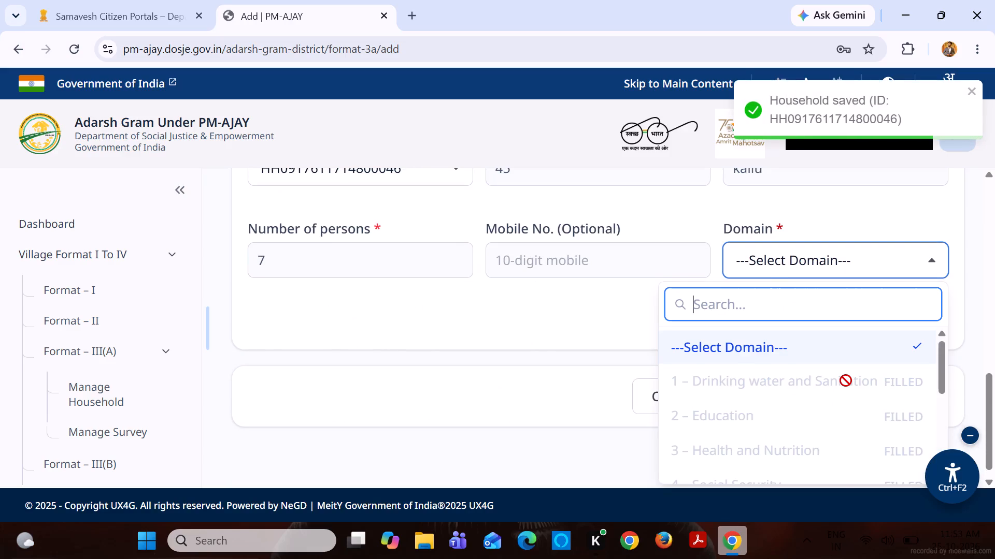
pyautogui.scroll(-4, 846, 380)
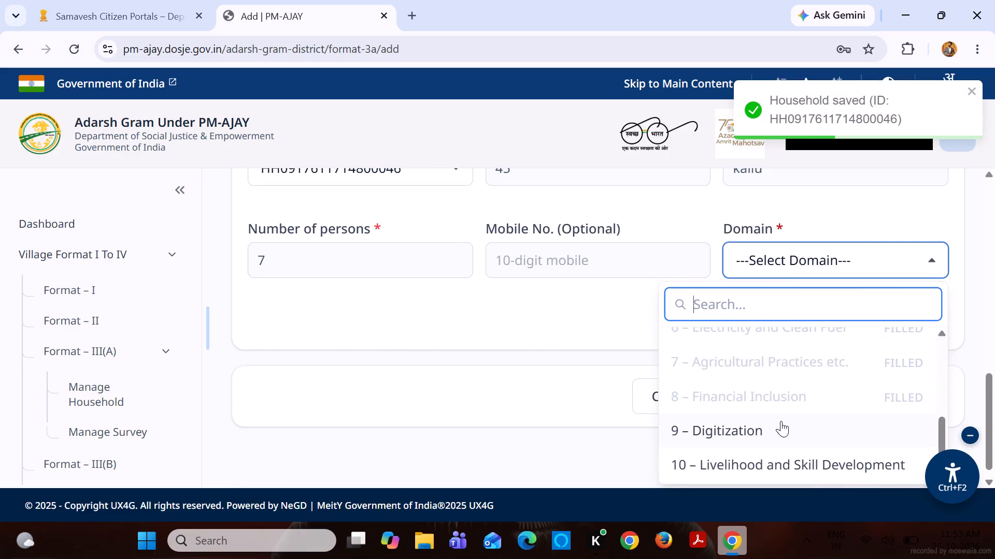
pyautogui.click(781, 421)
pyautogui.scroll(-3, 830, 337)
pyautogui.click(882, 305)
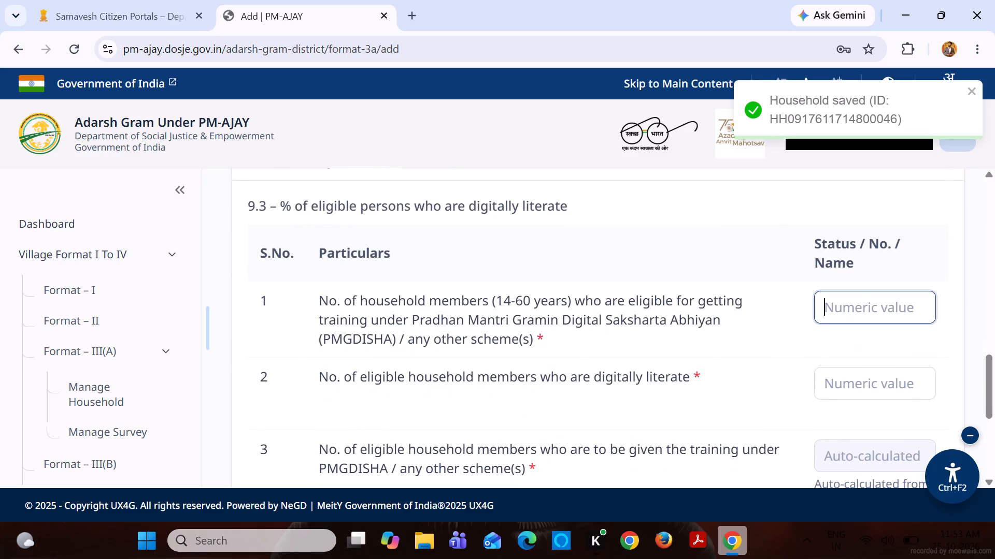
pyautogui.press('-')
pyautogui.press('BackSpace')
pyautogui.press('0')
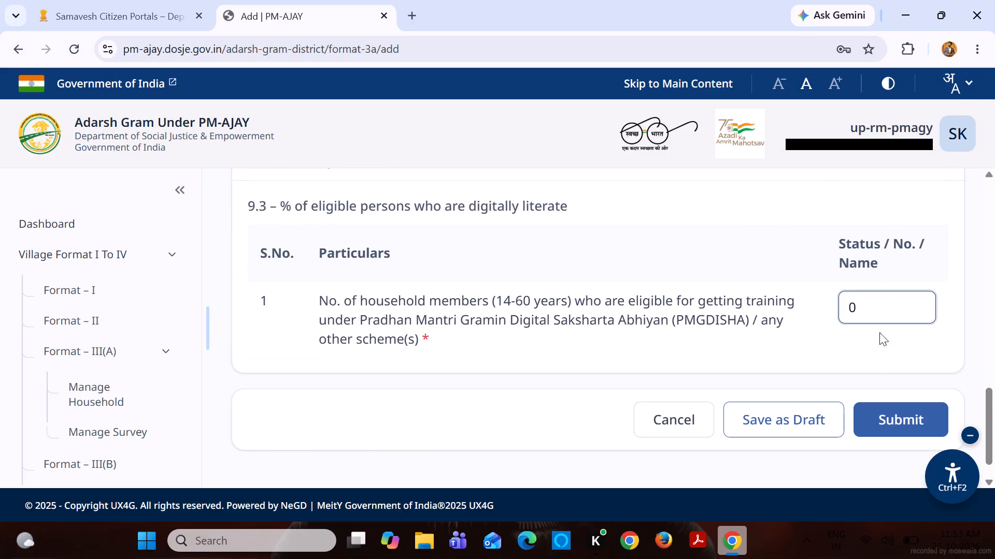
pyautogui.click(905, 405)
# Choose domain 10 – Livelihood and Skill Development and enter 1 youth eligible for skill training and 1 already trained under 10.1.
pyautogui.click(899, 279)
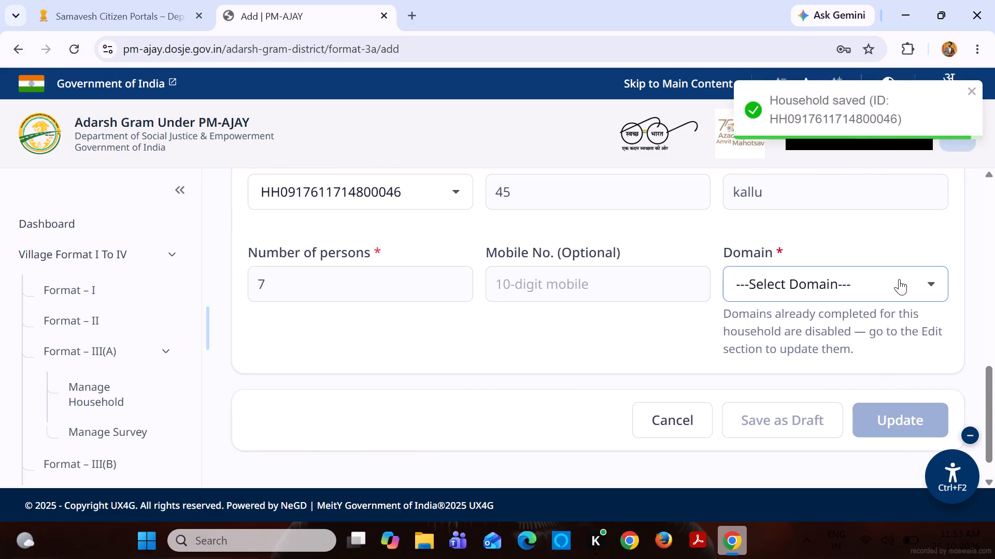
pyautogui.scroll(-6, 806, 196)
pyautogui.click(752, 235)
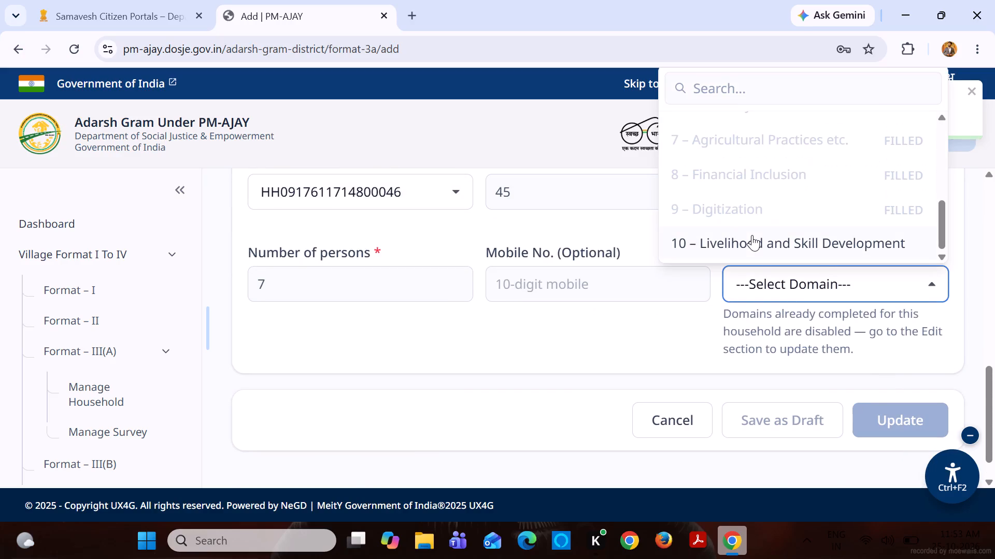
pyautogui.scroll(-3, 802, 278)
pyautogui.click(815, 288)
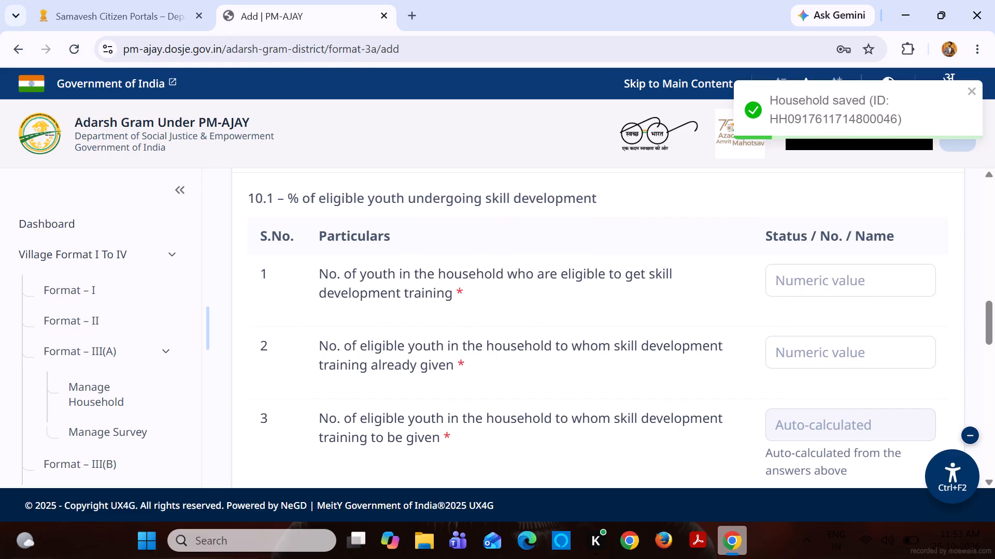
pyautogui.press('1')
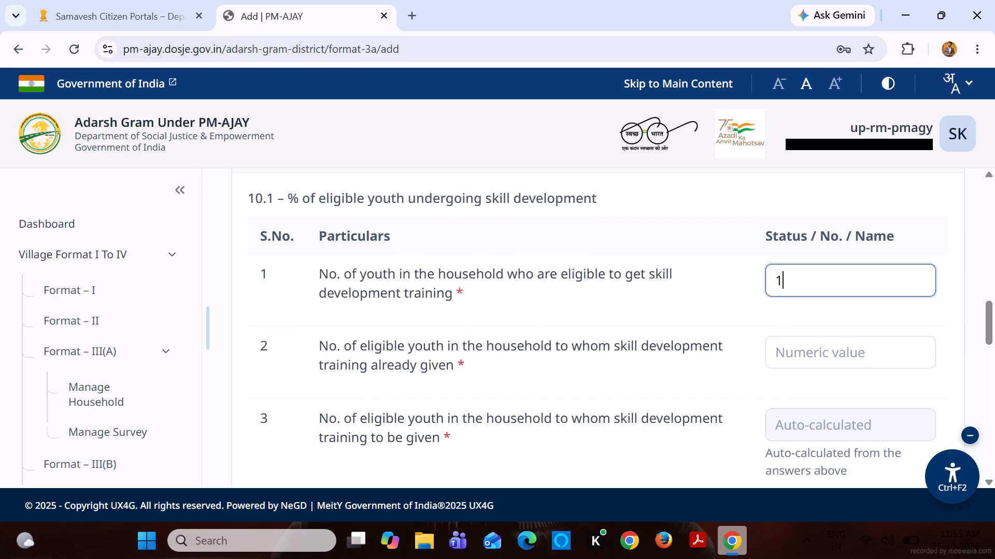
pyautogui.click(816, 351)
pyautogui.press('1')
pyautogui.scroll(-5, 816, 351)
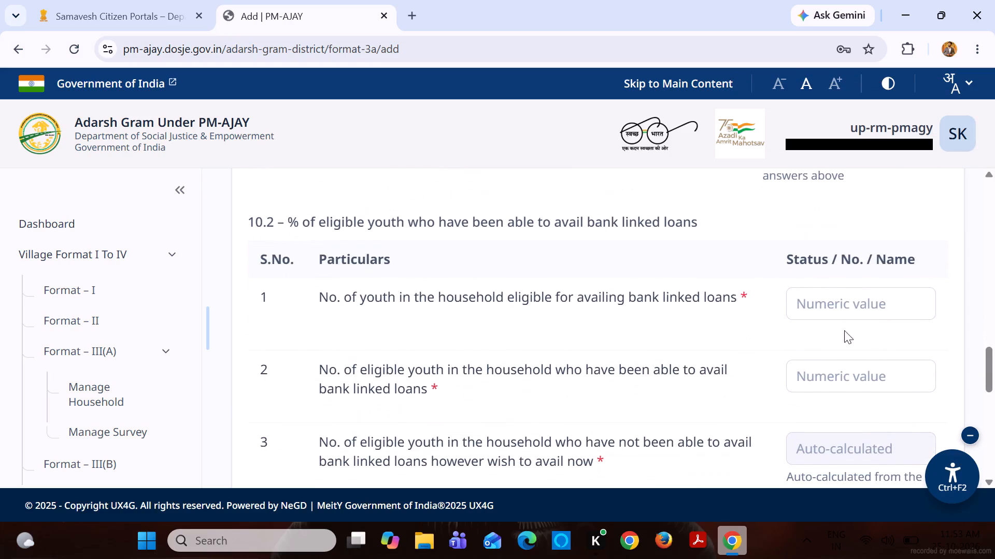
# Enter 0 youth eligible for bank linked loans, No for SHG membership and 0 members wishing to join, and submit the Livelihood domain.
pyautogui.click(851, 316)
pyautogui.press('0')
pyautogui.scroll(-3, 851, 316)
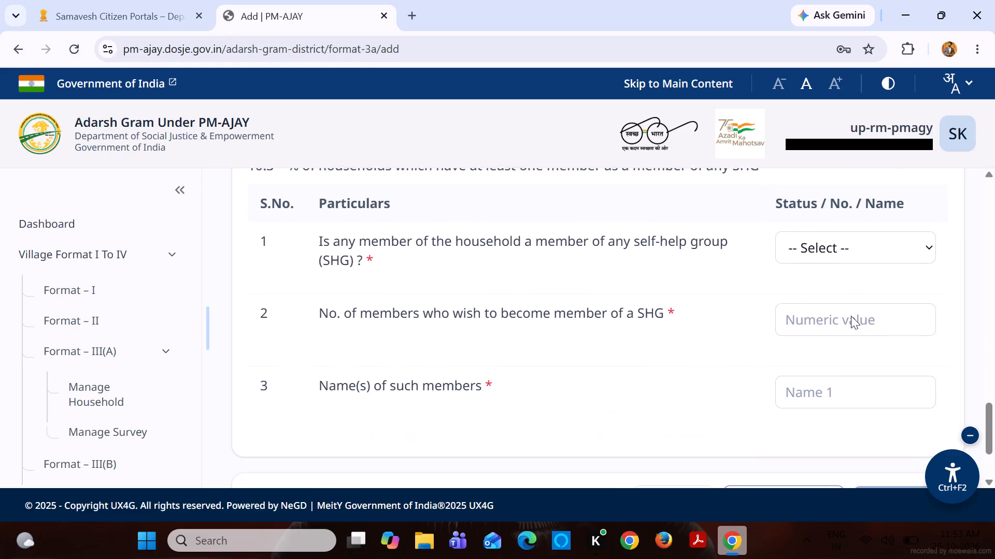
pyautogui.click(919, 245)
pyautogui.click(803, 321)
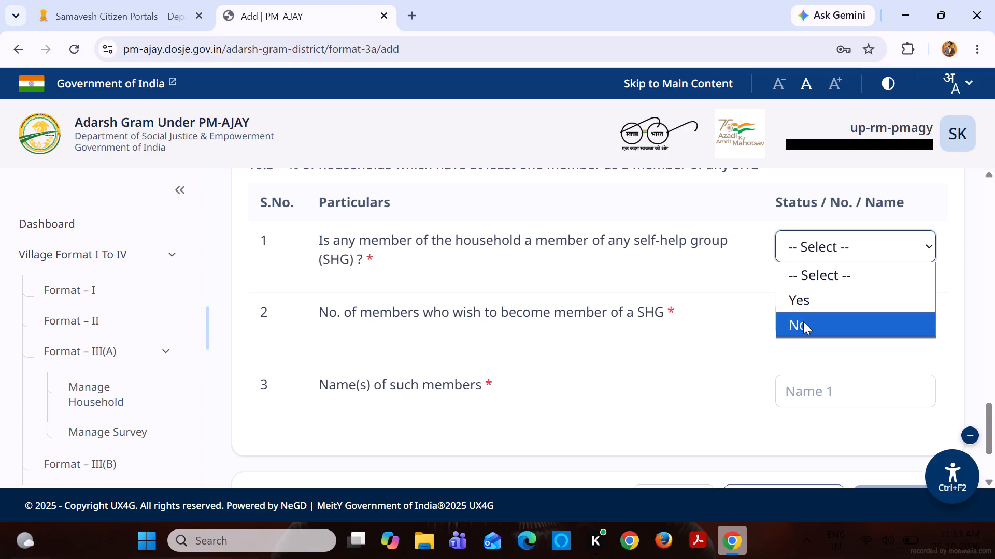
pyautogui.click(803, 321)
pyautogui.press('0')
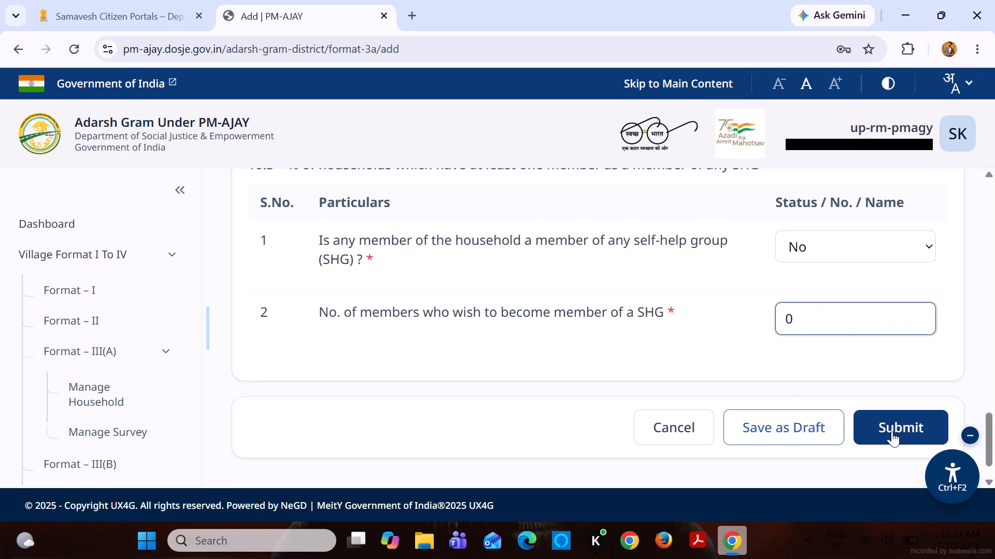
pyautogui.click(899, 437)
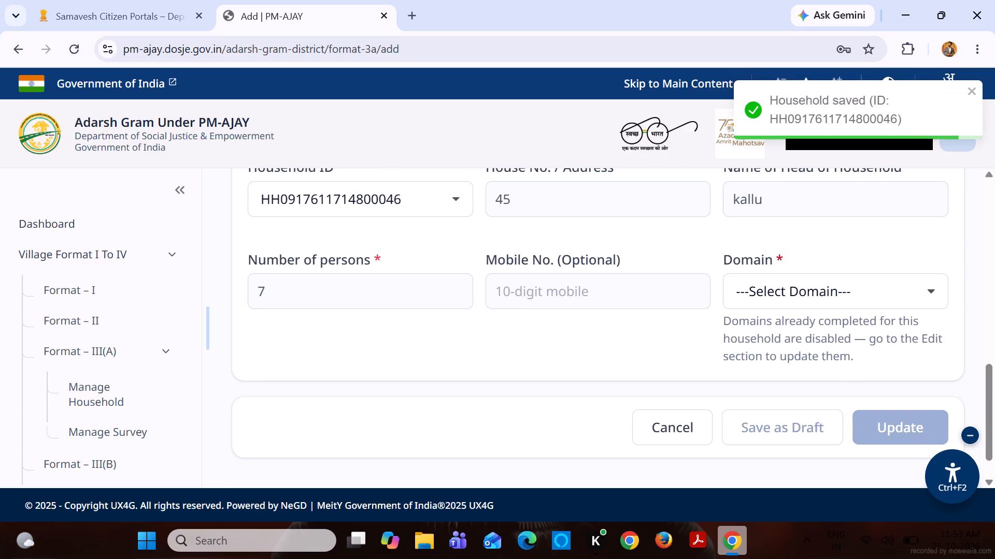
# Start a new household record for block Shahabad, gram panchayat Husainganj, village Sujatganj, with category SC.
pyautogui.click(126, 382)
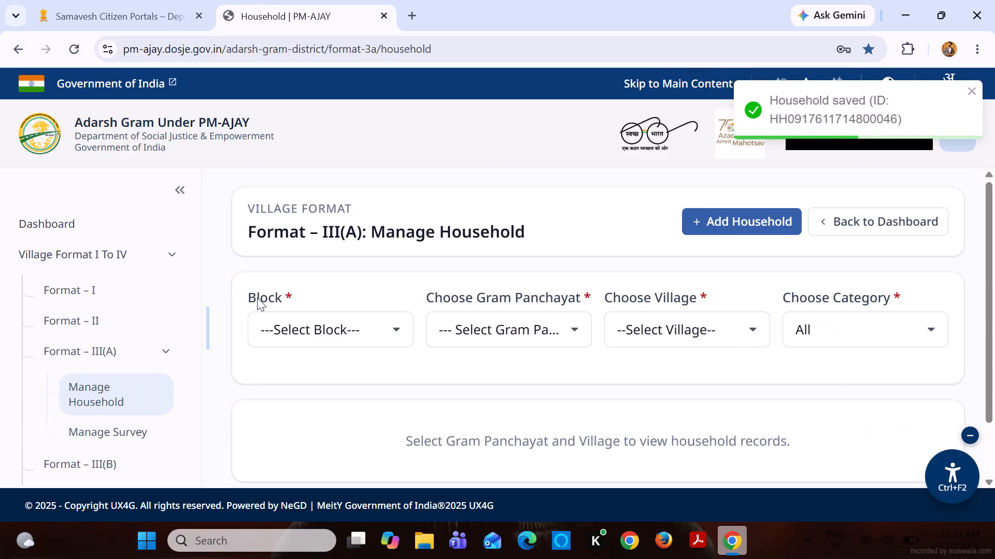
pyautogui.click(723, 224)
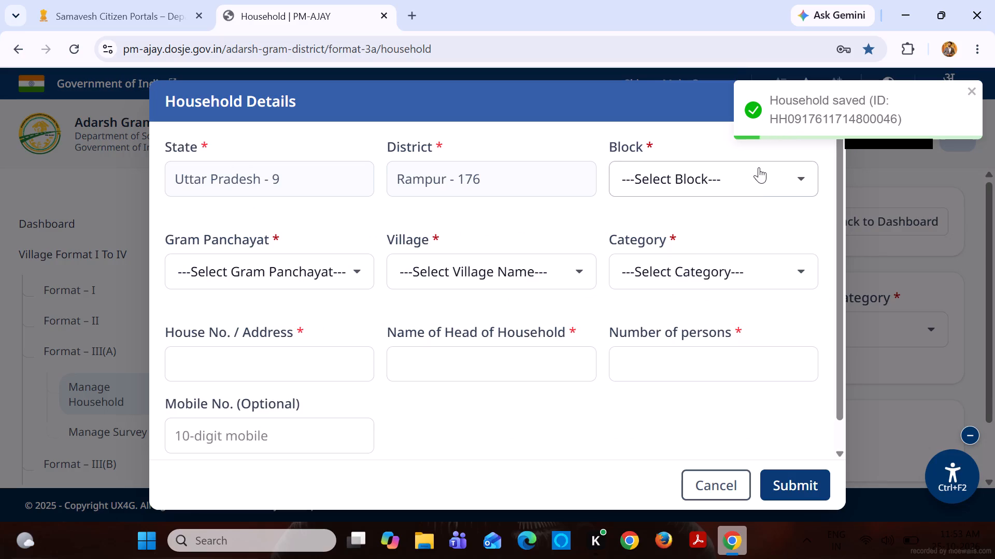
pyautogui.click(759, 167)
pyautogui.click(680, 435)
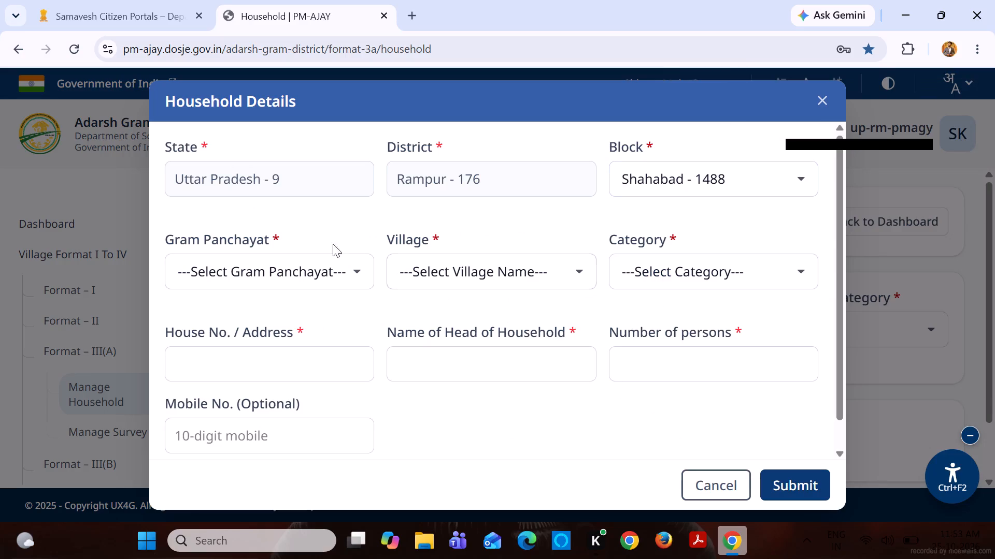
pyautogui.click(296, 269)
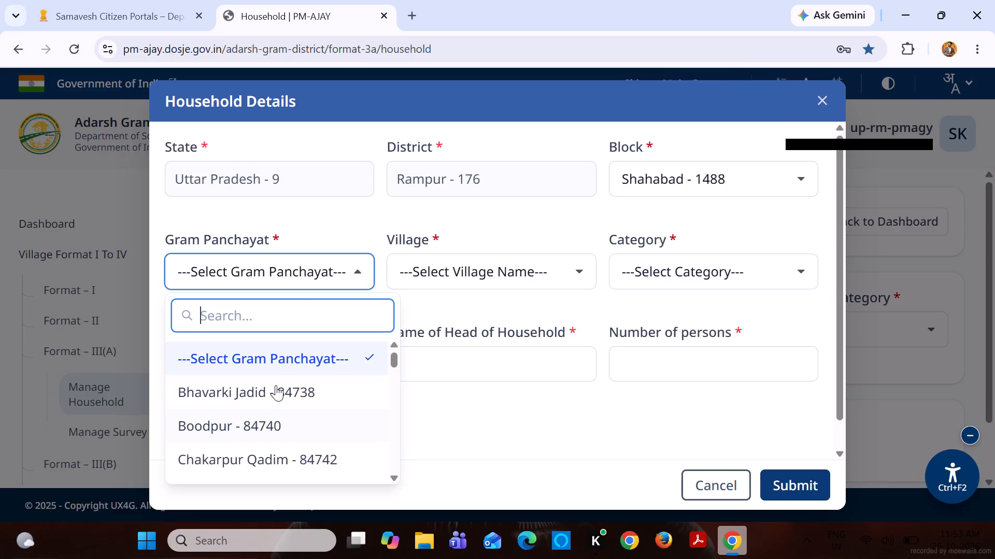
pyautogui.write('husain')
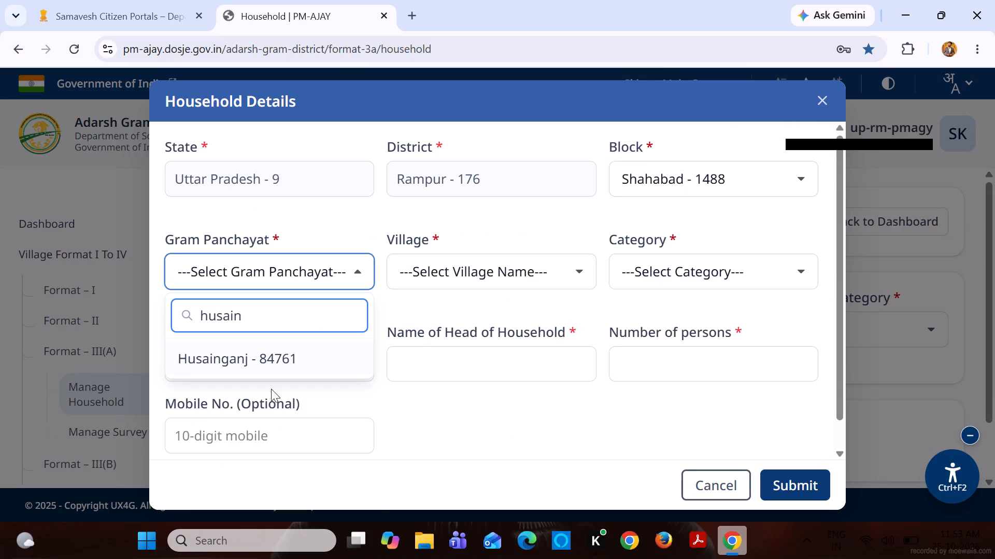
pyautogui.click(268, 346)
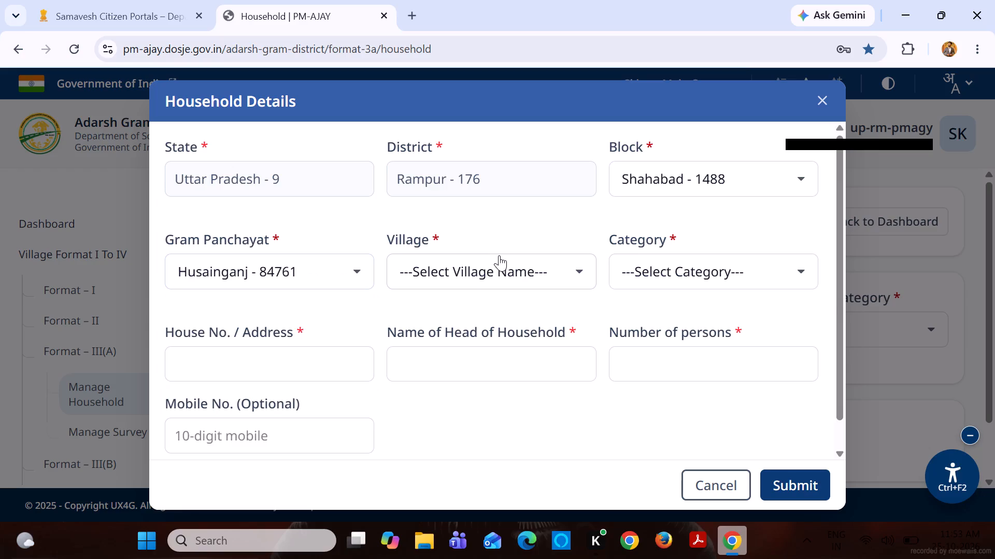
pyautogui.click(499, 255)
pyautogui.click(449, 402)
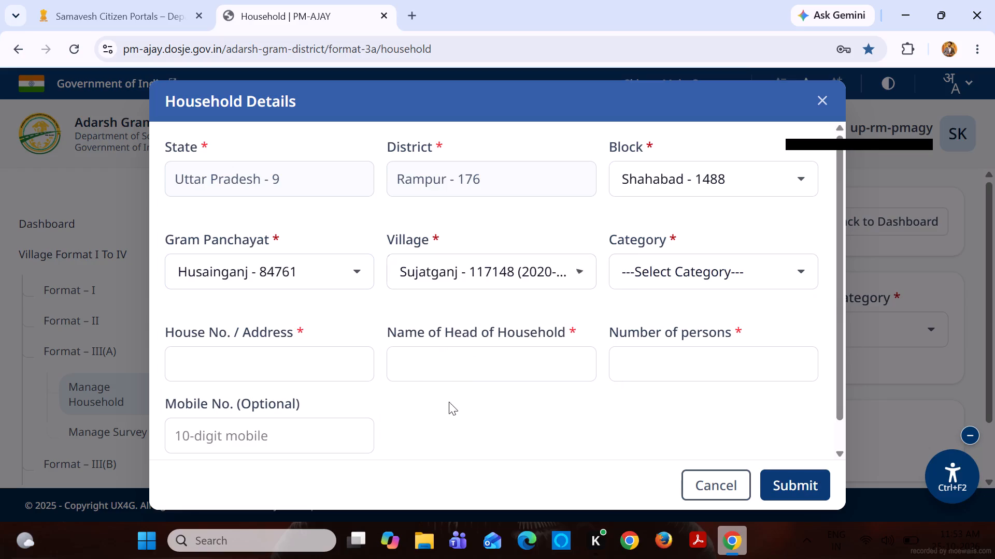
pyautogui.click(757, 266)
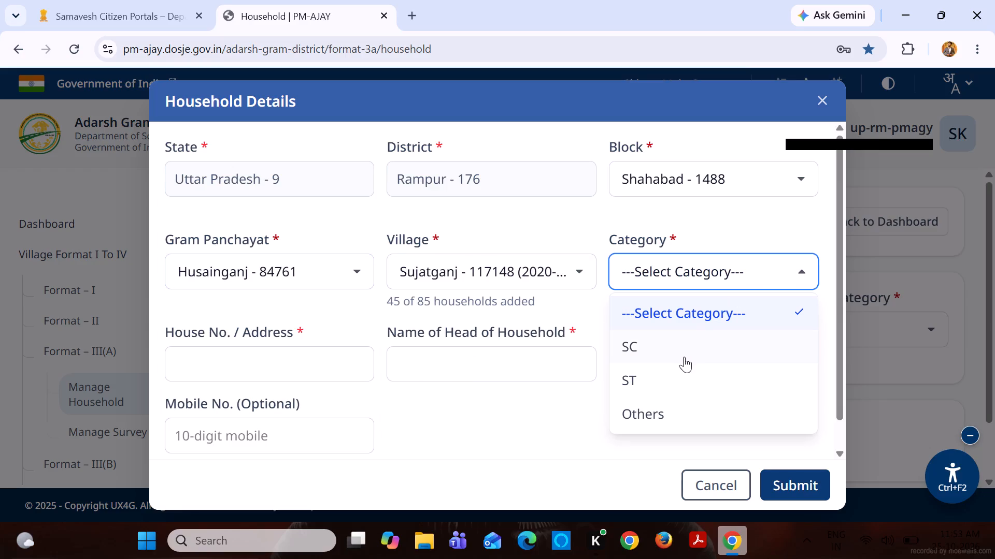
pyautogui.click(684, 357)
# Enter house number 46, the name of the head of household and 6 persons, and submit the household details.
pyautogui.click(263, 371)
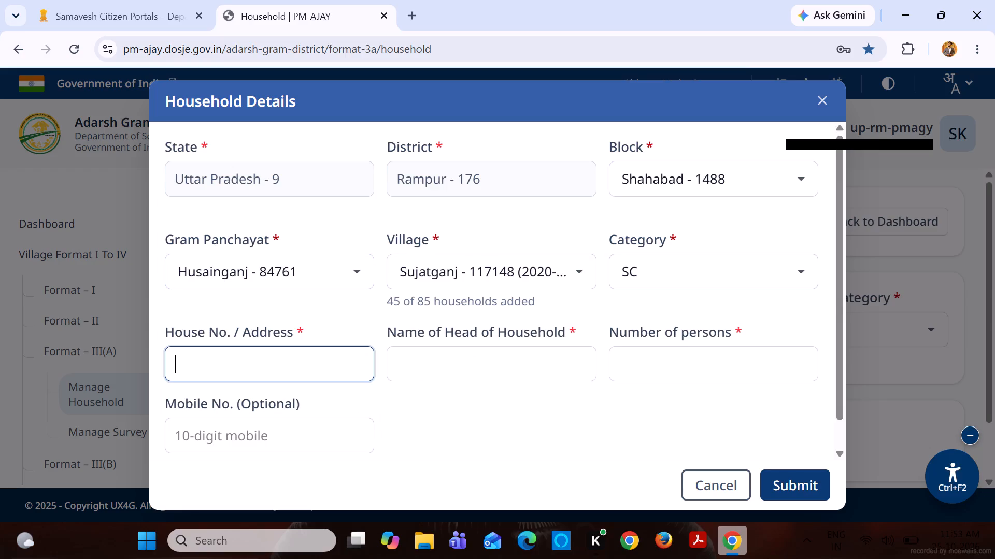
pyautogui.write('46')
pyautogui.click(421, 366)
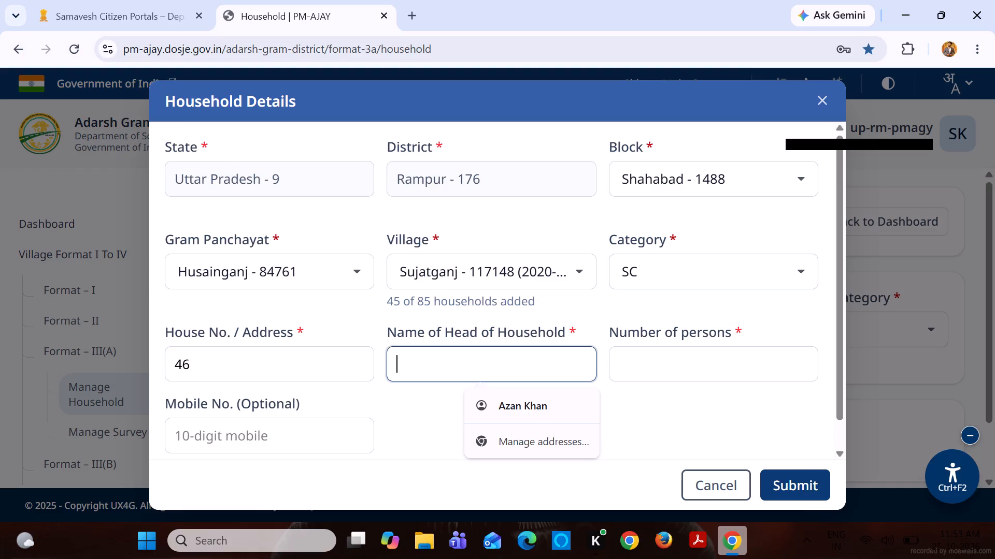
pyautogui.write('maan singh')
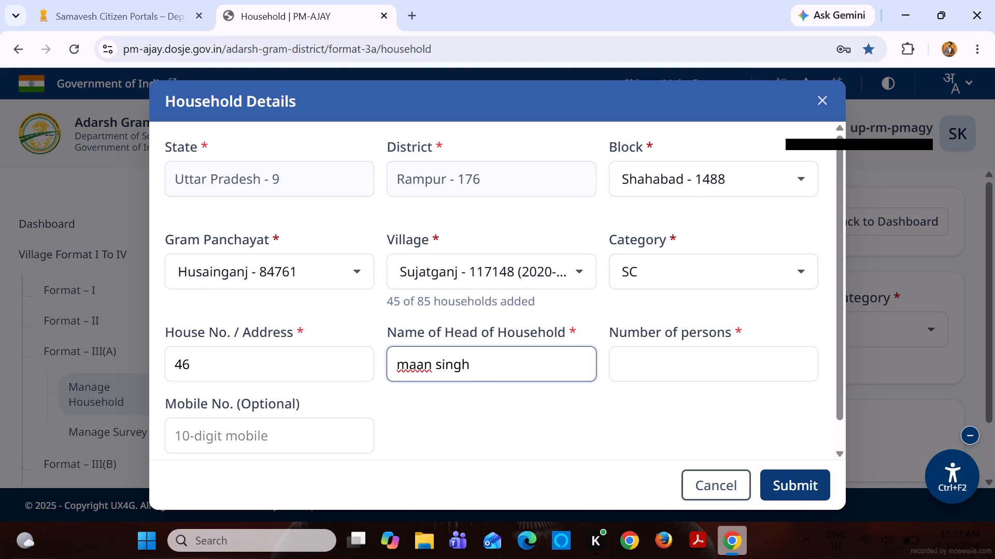
pyautogui.click(618, 361)
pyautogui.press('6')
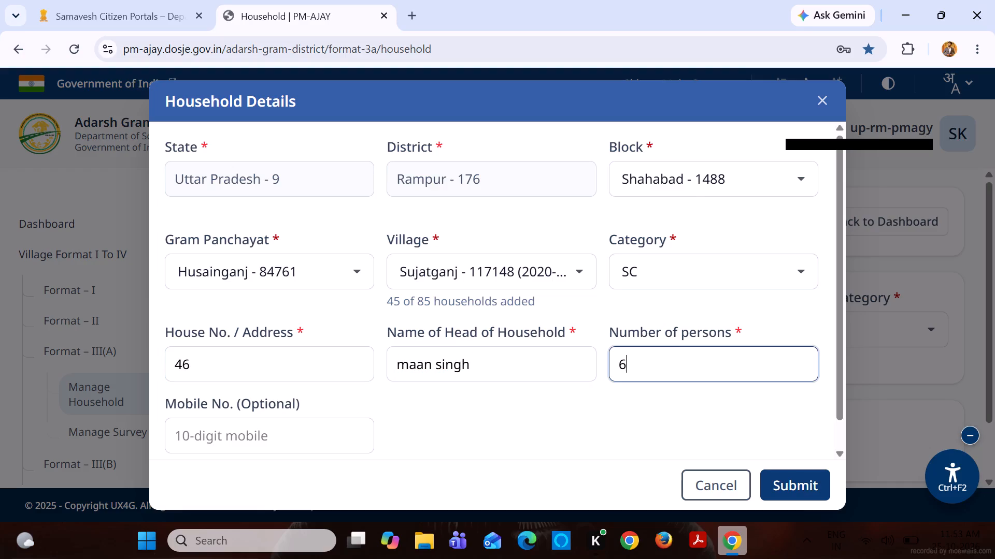
pyautogui.click(785, 488)
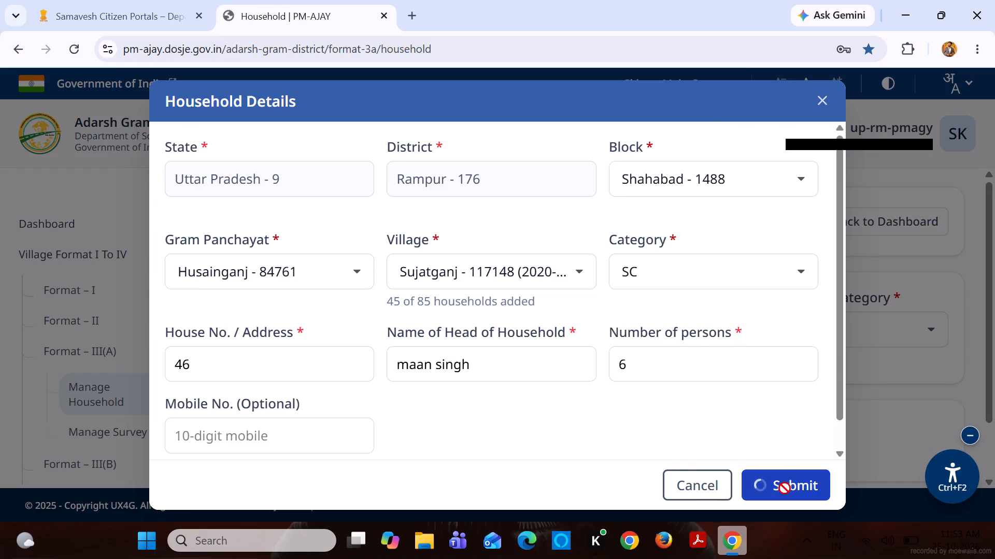
# Choose domain 1 – Drinking water and Sanitation, answer Yes to having an IHHL and No to open defecation, and submit the domain.
pyautogui.scroll(-8, 814, 298)
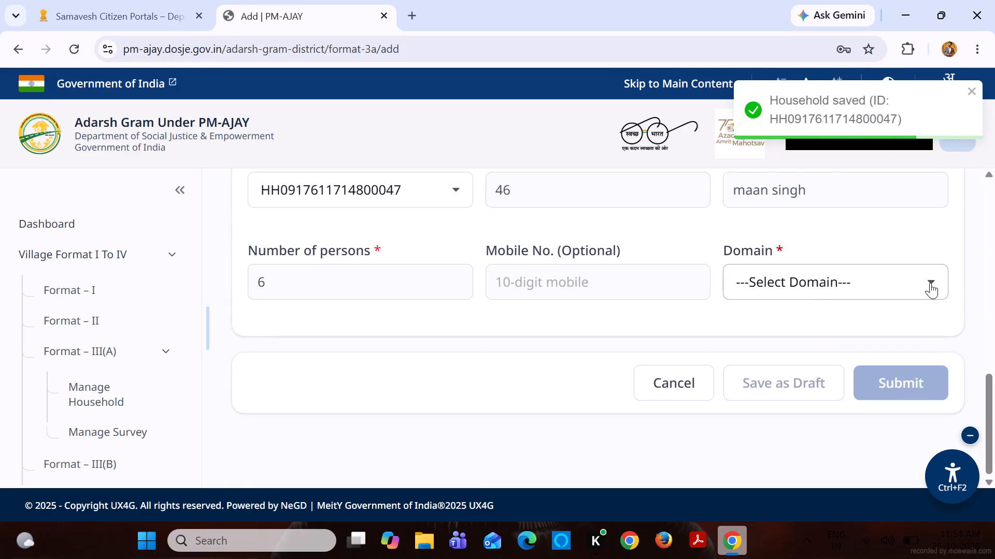
pyautogui.click(930, 283)
pyautogui.click(825, 146)
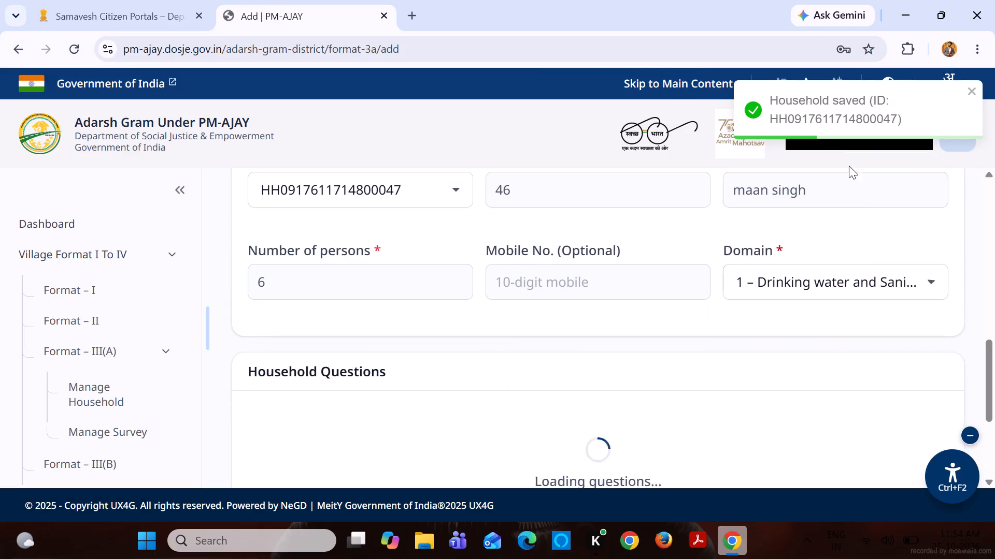
pyautogui.scroll(-3, 850, 258)
pyautogui.moveTo(885, 318); pyautogui.dragTo(858, 366)
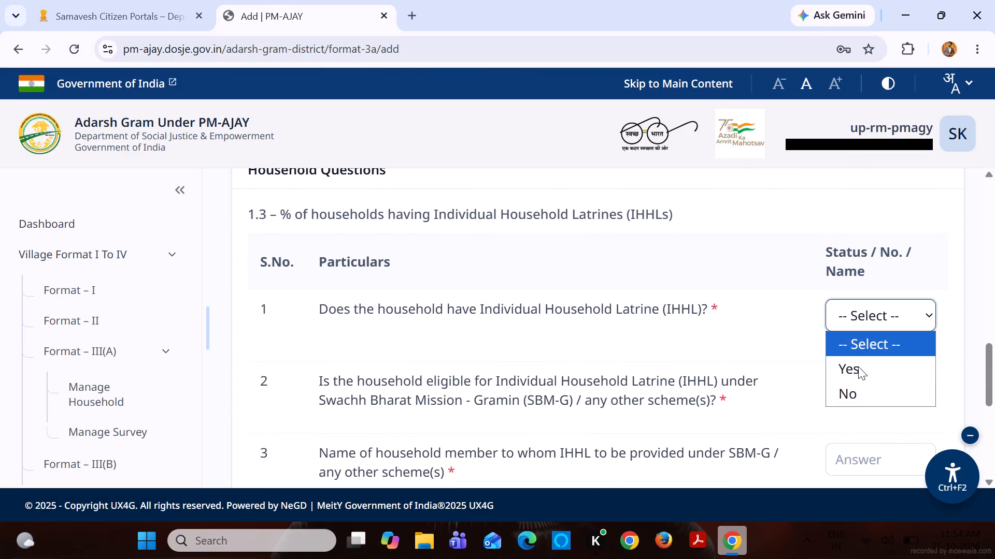
pyautogui.moveTo(858, 366); pyautogui.dragTo(858, 367)
pyautogui.click(858, 367)
pyautogui.scroll(-5, 858, 367)
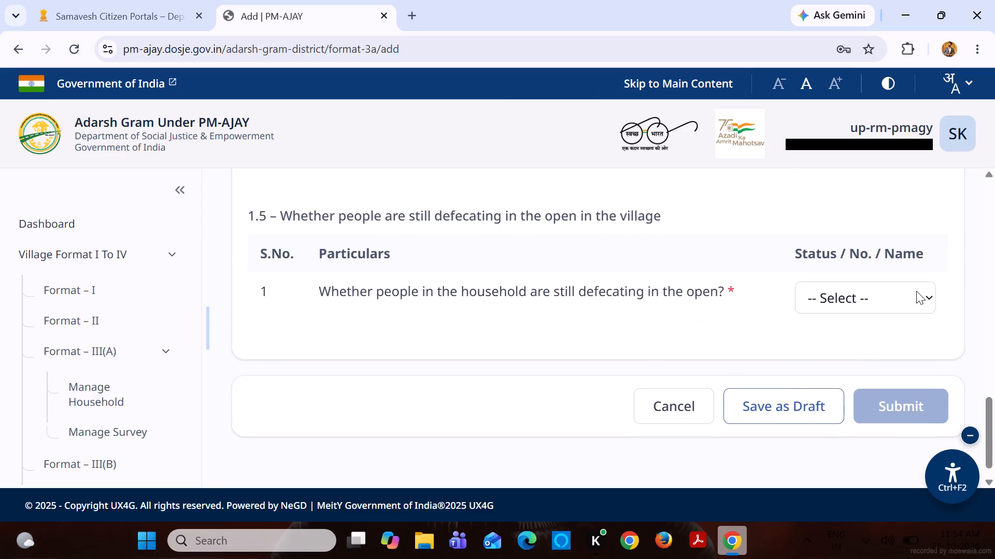
pyautogui.click(916, 291)
pyautogui.click(831, 372)
pyautogui.click(901, 411)
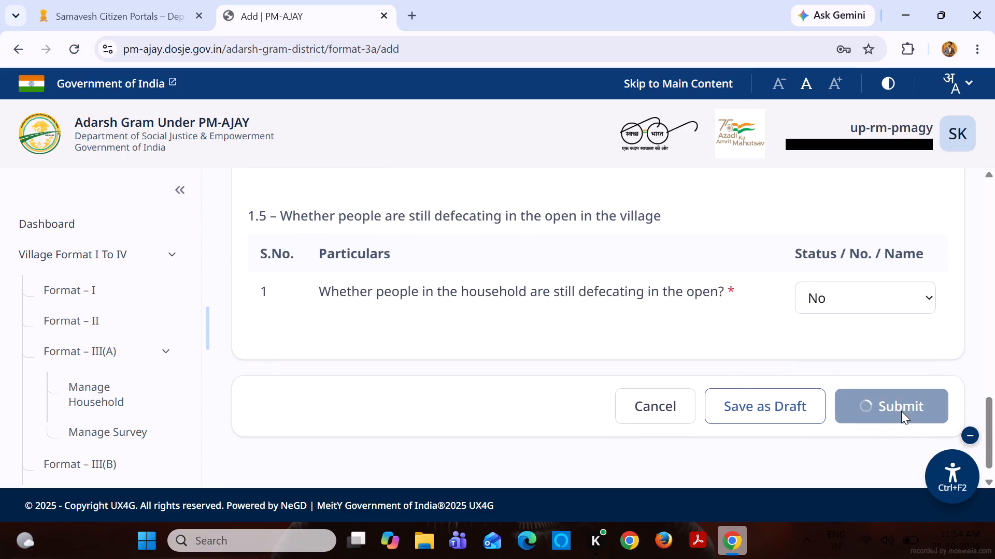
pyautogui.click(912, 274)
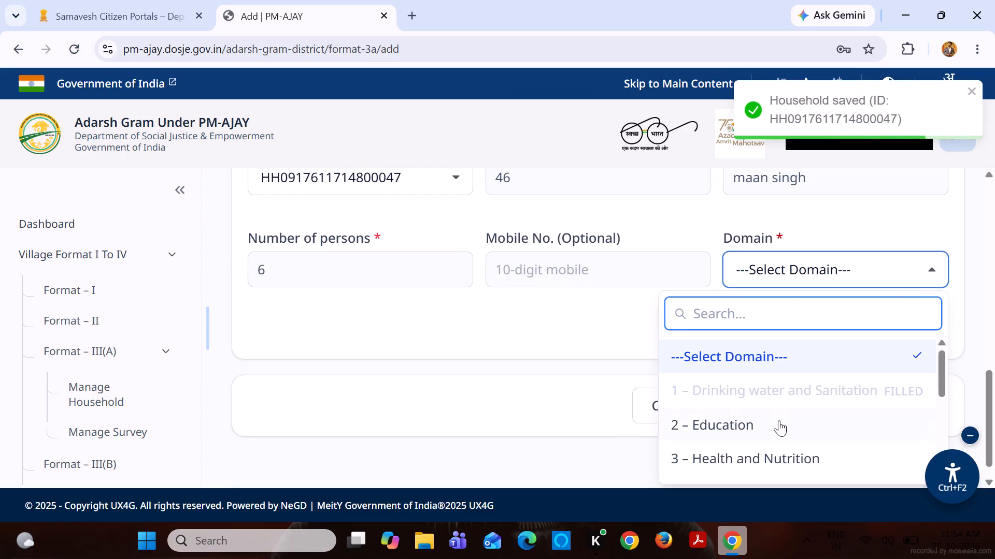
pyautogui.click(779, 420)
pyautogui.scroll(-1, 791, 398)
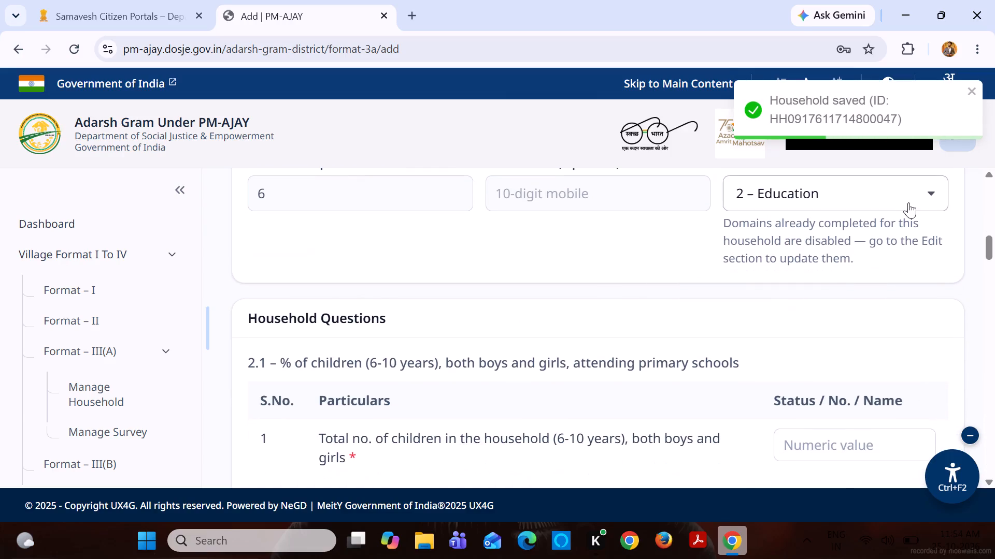
# Choose domain 3 – Health and Nutrition, answer Yes to Health Protection Scheme coverage, and enter 0 pregnant women and 0 deliveries during the last year.
pyautogui.click(908, 202)
pyautogui.click(772, 380)
pyautogui.scroll(-4, 772, 380)
pyautogui.moveTo(908, 202); pyautogui.dragTo(811, 269)
pyautogui.click(811, 269)
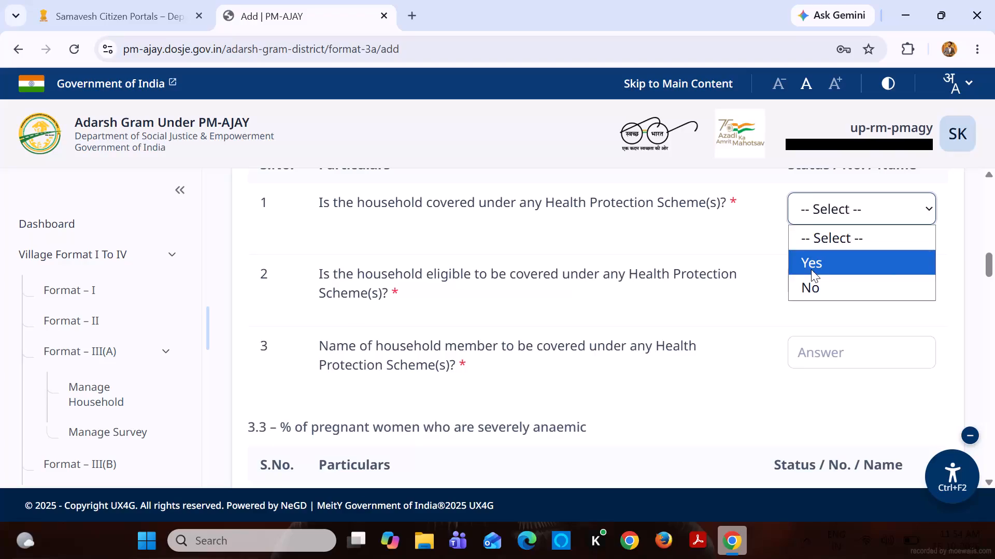
pyautogui.scroll(-3, 811, 269)
pyautogui.click(855, 188)
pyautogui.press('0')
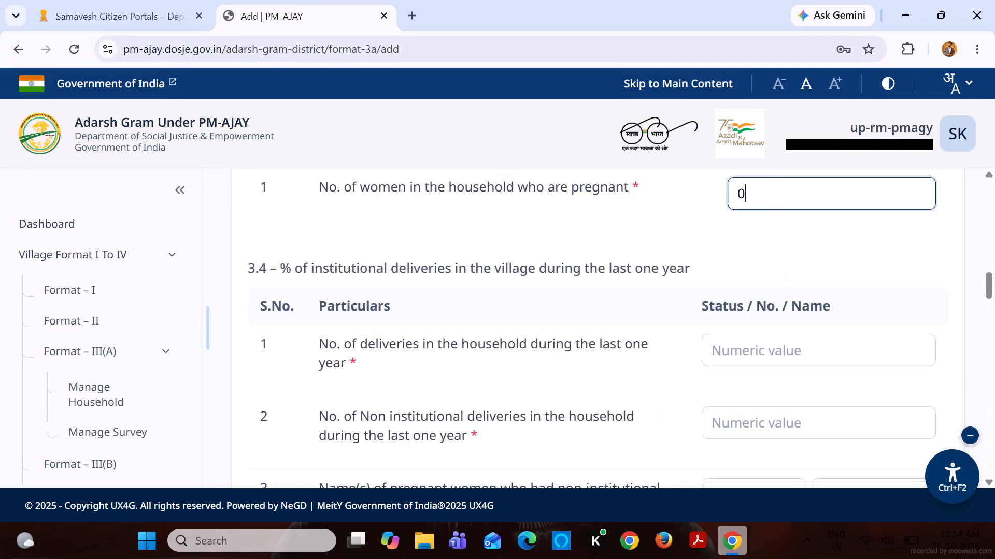
pyautogui.click(801, 332)
pyautogui.click(764, 354)
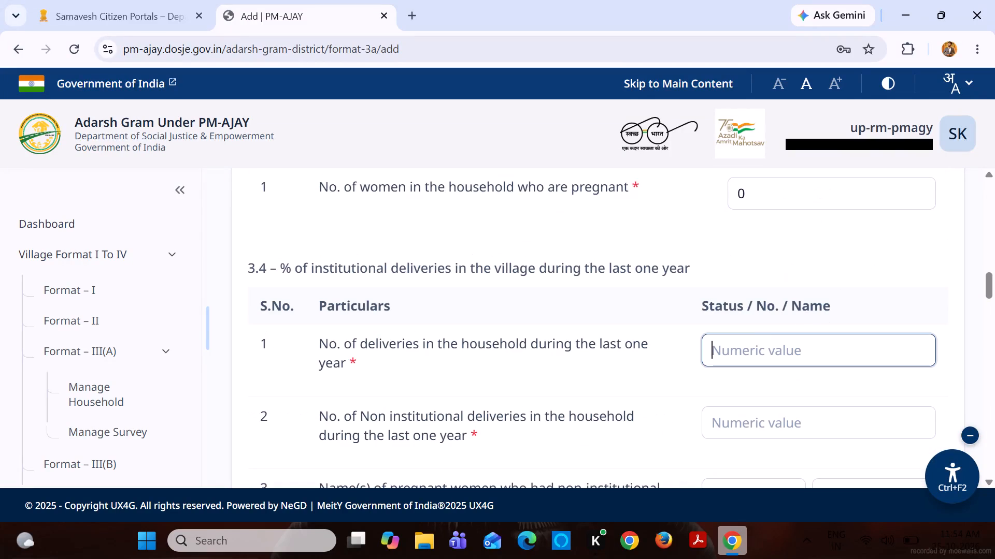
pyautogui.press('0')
# Enter 0 children born in the last year under 3.5, 0 children below one year under 3.6 and 0 children aged 0-5 under 3.7.
pyautogui.scroll(-4, 764, 354)
pyautogui.click(797, 247)
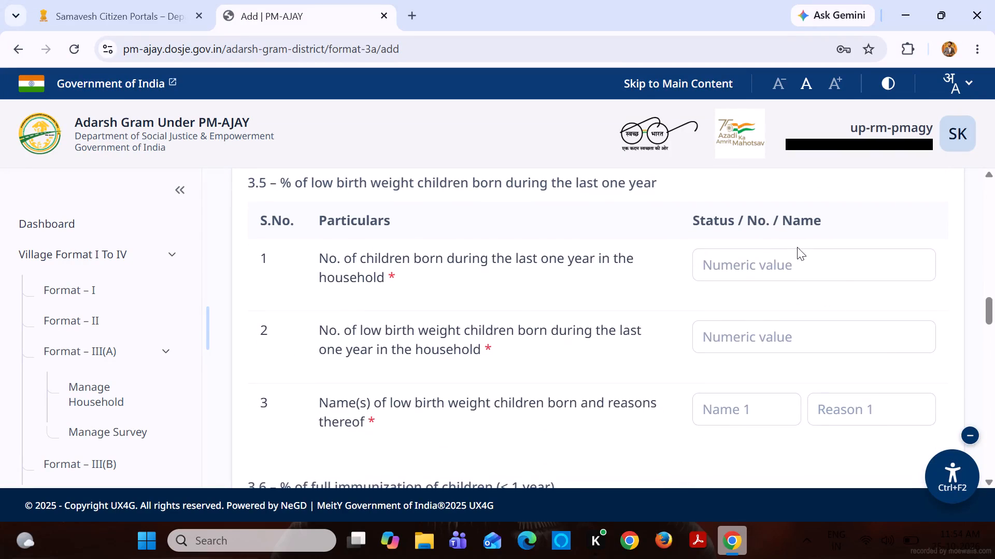
pyautogui.click(755, 264)
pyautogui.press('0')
pyautogui.scroll(-2, 755, 264)
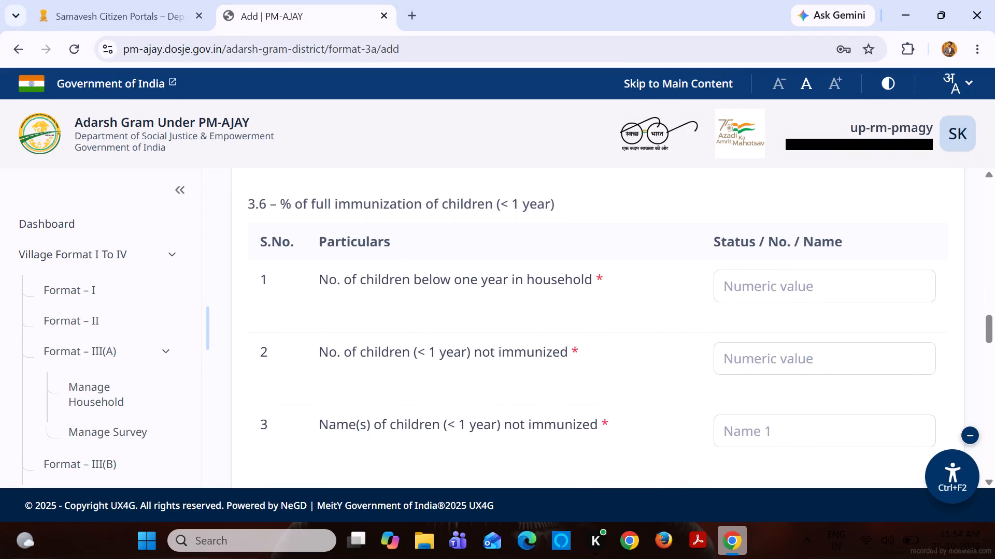
pyautogui.click(764, 283)
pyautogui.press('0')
pyautogui.scroll(-1, 764, 283)
pyautogui.click(767, 319)
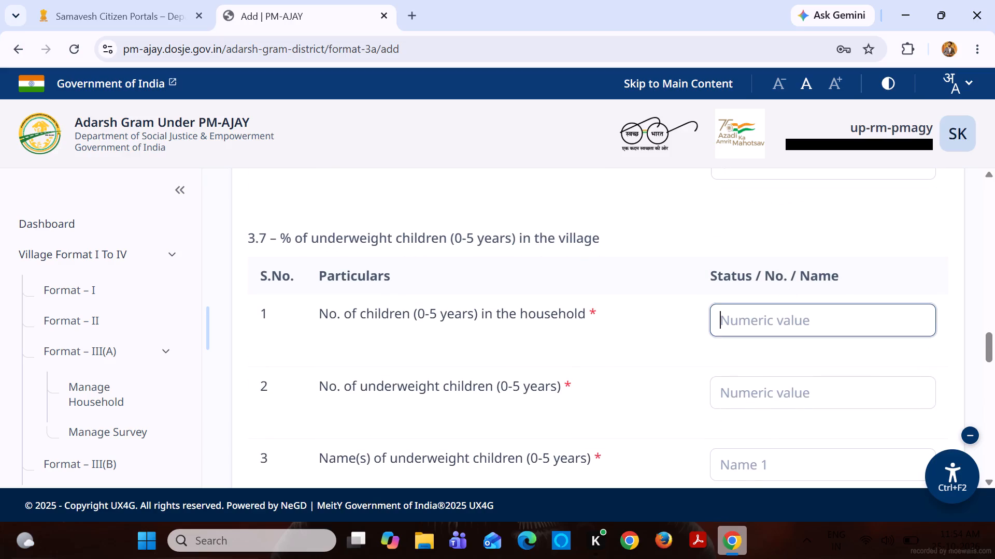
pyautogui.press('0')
# Enter 0 women pregnant during the last year, 0 children under one year and 0 members with communicable diseases, and submit the domain.
pyautogui.scroll(-1, 767, 319)
pyautogui.click(770, 346)
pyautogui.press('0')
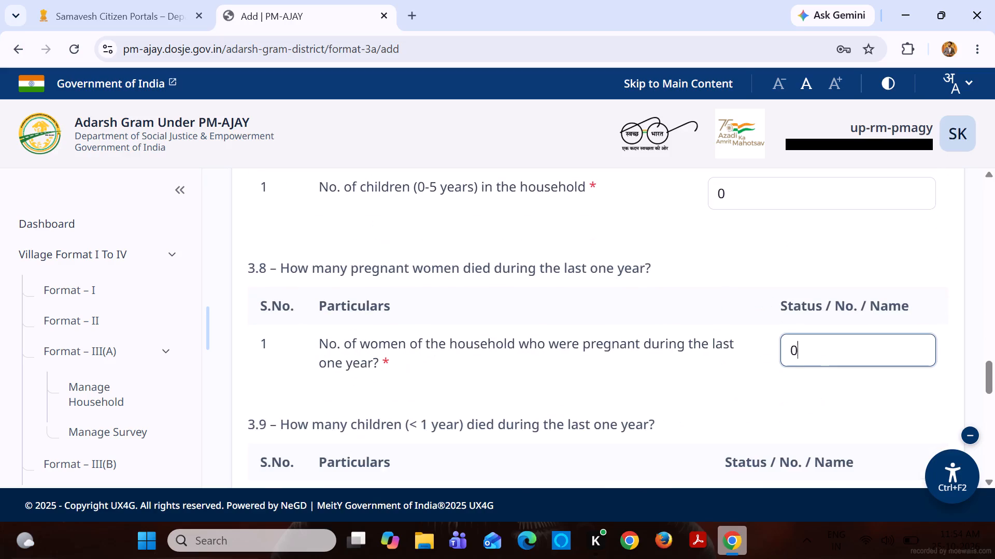
pyautogui.scroll(-3, 770, 346)
pyautogui.click(811, 265)
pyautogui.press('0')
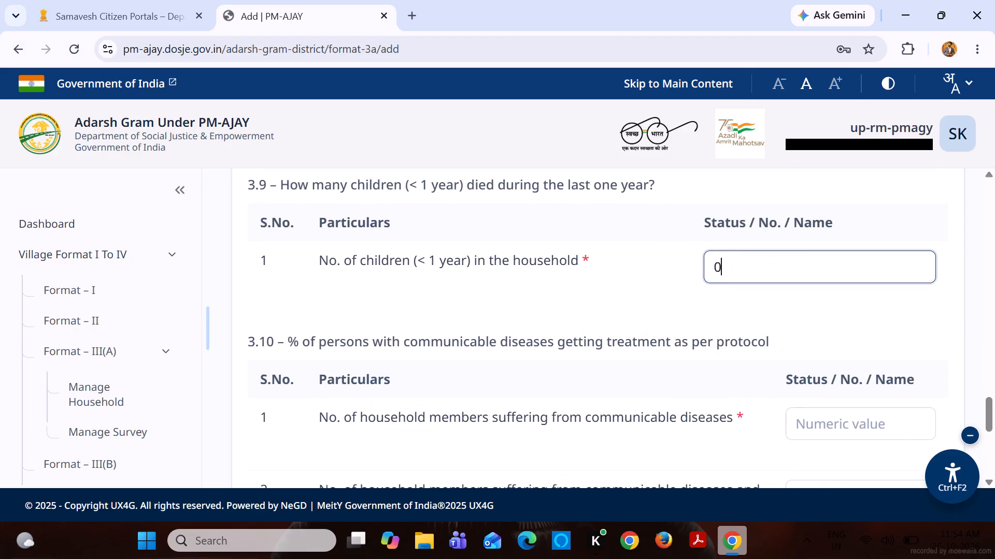
pyautogui.click(894, 417)
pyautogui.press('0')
pyautogui.scroll(-3, 894, 417)
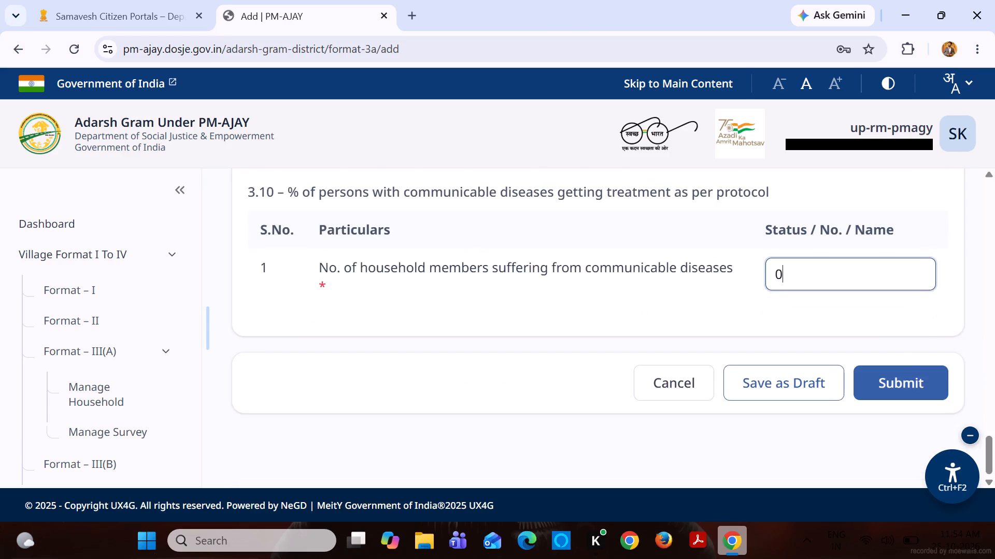
pyautogui.click(908, 365)
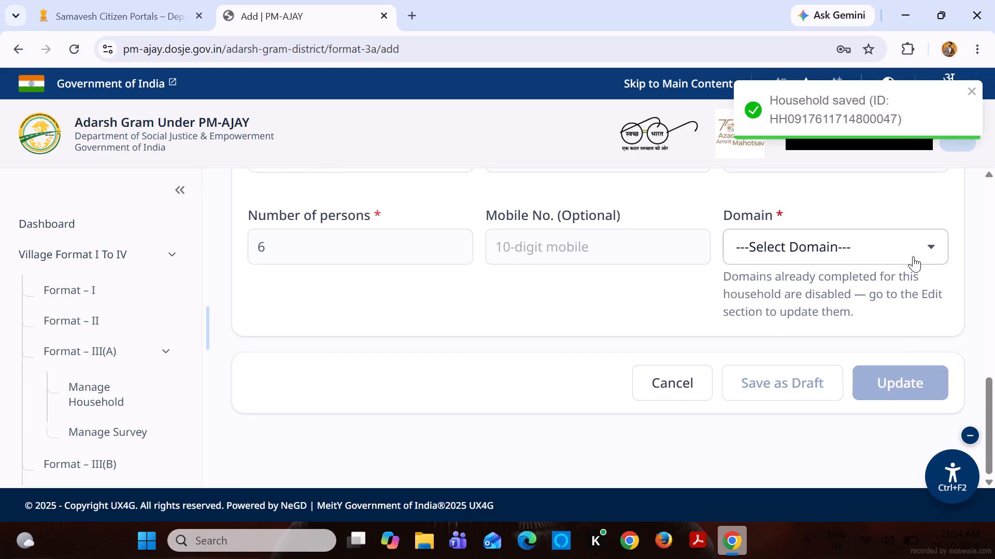
# Choose domain 2 – Education, and enter 1 child aged 6-10 with 1 attending primary school, and 1 child aged 11-13 with 1 attending middle school.
pyautogui.click(913, 256)
pyautogui.click(774, 392)
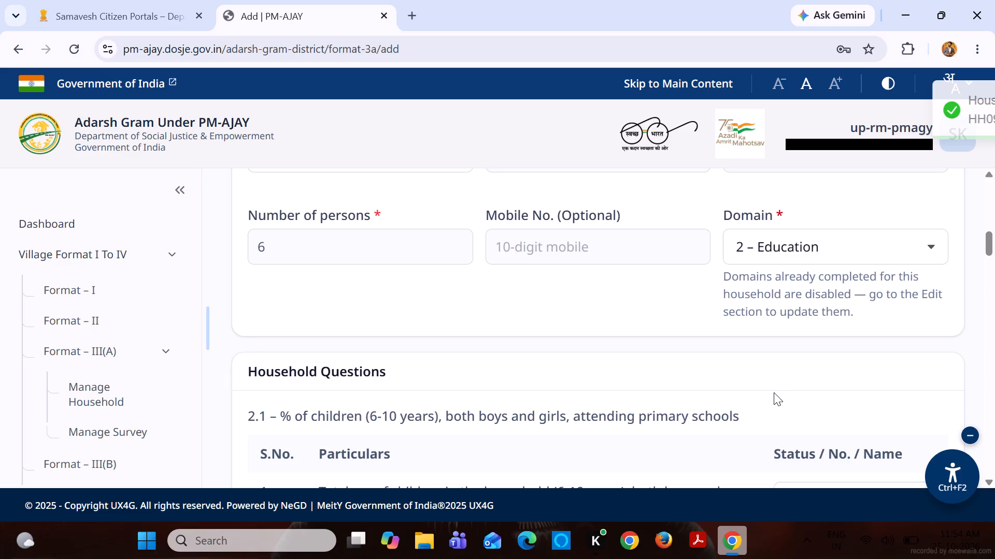
pyautogui.scroll(-3, 860, 317)
pyautogui.click(844, 260)
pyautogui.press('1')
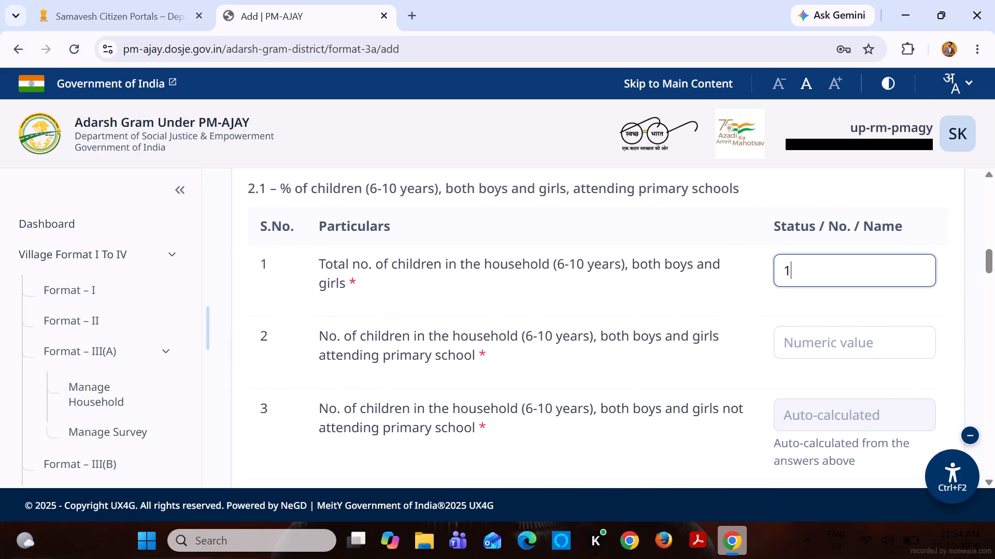
pyautogui.click(798, 346)
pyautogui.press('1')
pyautogui.scroll(-5, 798, 346)
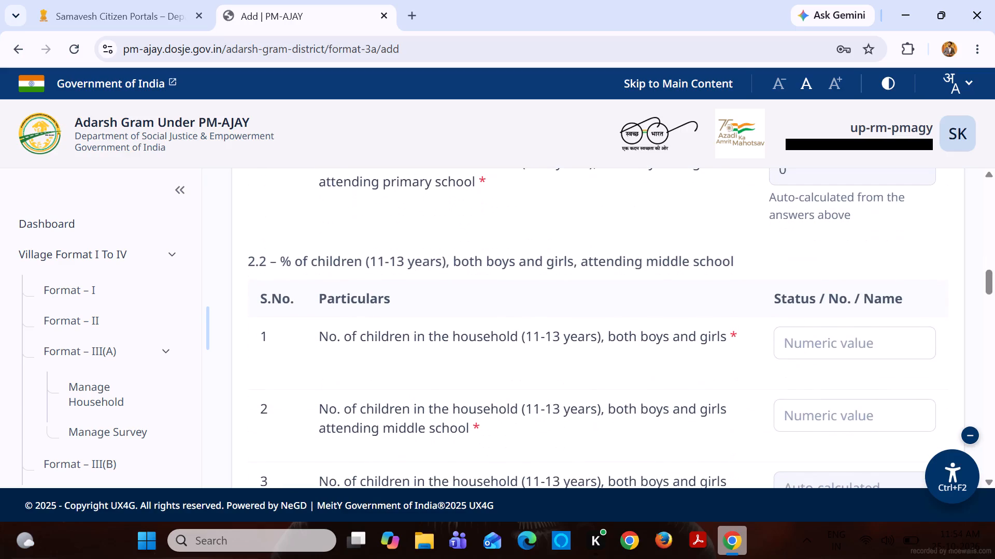
pyautogui.click(827, 335)
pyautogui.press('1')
pyautogui.click(814, 420)
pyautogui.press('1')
# Under 2.3, enter 1 child aged 14-15 in the household and 1 attending secondary school.
pyautogui.scroll(-1, 814, 420)
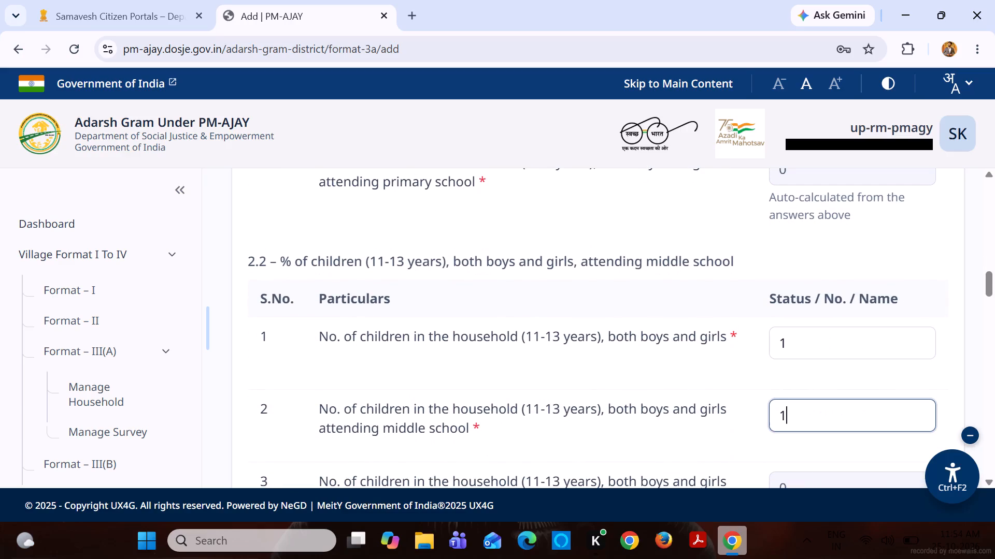
pyautogui.scroll(-4, 814, 420)
pyautogui.click(825, 411)
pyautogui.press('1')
pyautogui.scroll(-1, 825, 411)
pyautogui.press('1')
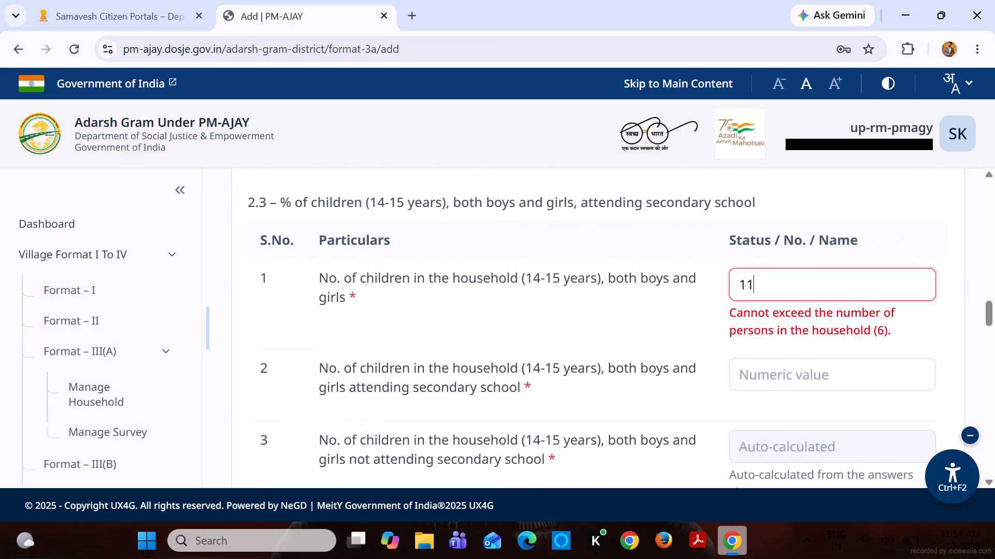
pyautogui.press('BackSpace')
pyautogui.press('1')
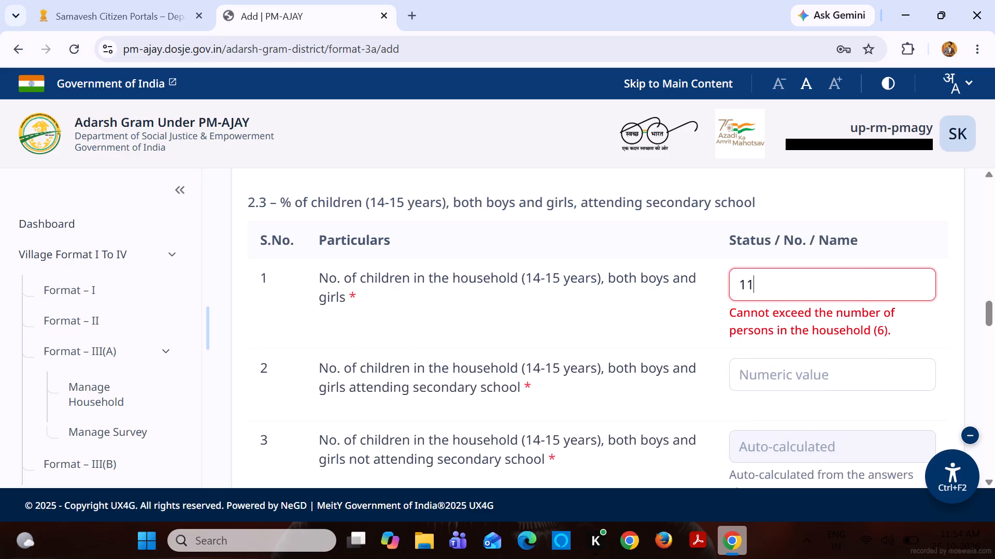
pyautogui.press('BackSpace')
pyautogui.click(811, 359)
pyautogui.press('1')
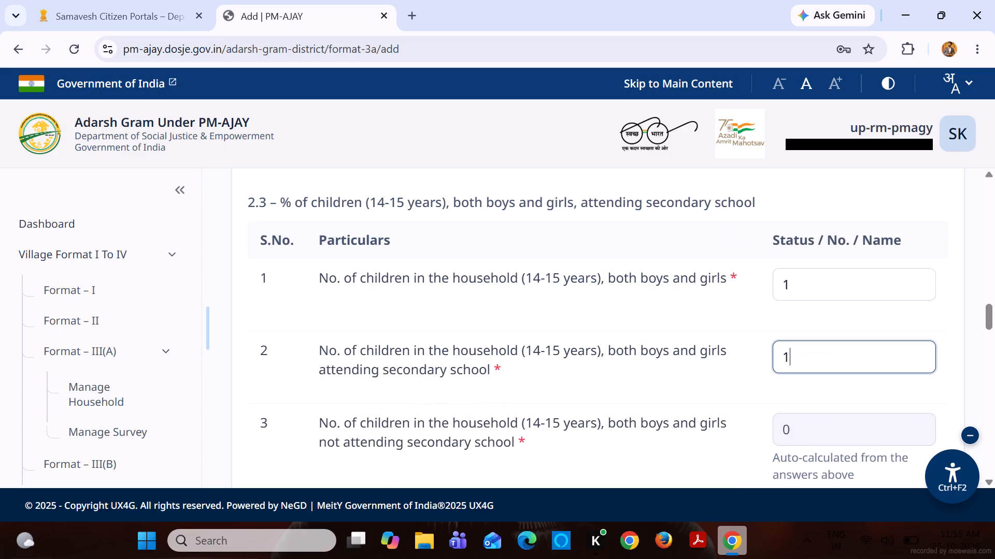
# Enter 0 children aged 16-17, 0 aged 18-23, and 0 eligible for pre-matric and post-matric scholarships, and submit the Education domain.
pyautogui.scroll(-4, 811, 359)
pyautogui.click(822, 375)
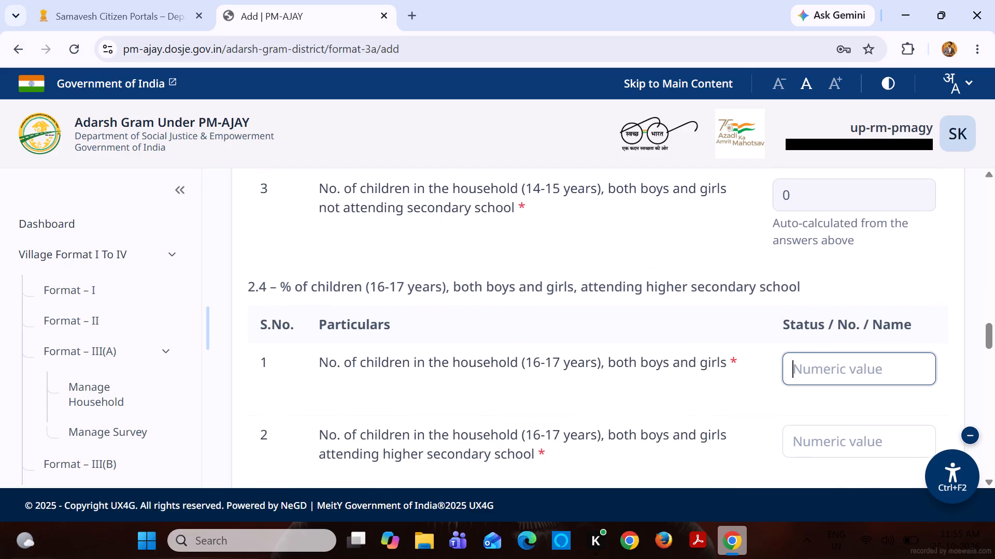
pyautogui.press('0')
pyautogui.scroll(-3, 822, 375)
pyautogui.click(848, 312)
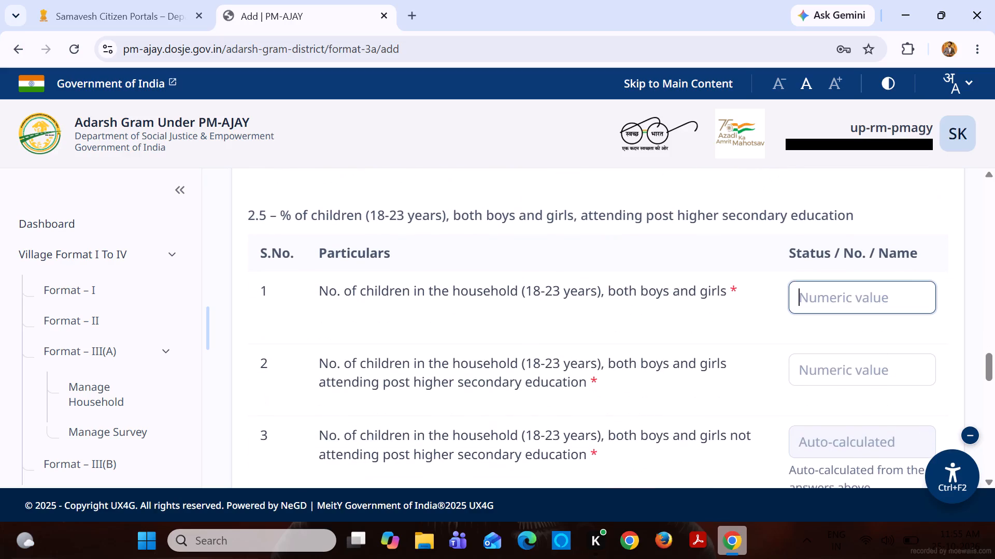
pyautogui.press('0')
pyautogui.scroll(-2, 848, 312)
pyautogui.click(852, 282)
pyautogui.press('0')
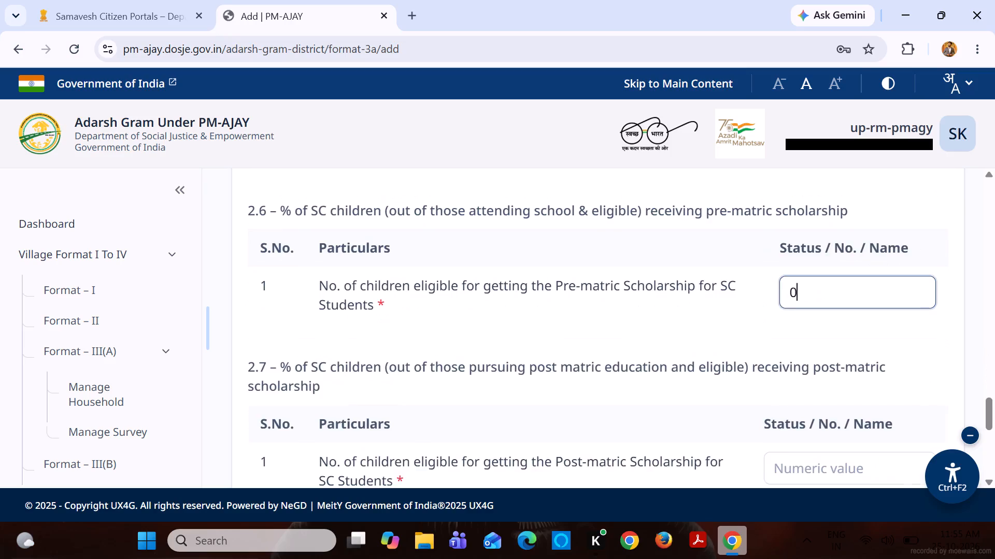
pyautogui.scroll(-2, 852, 282)
pyautogui.click(805, 301)
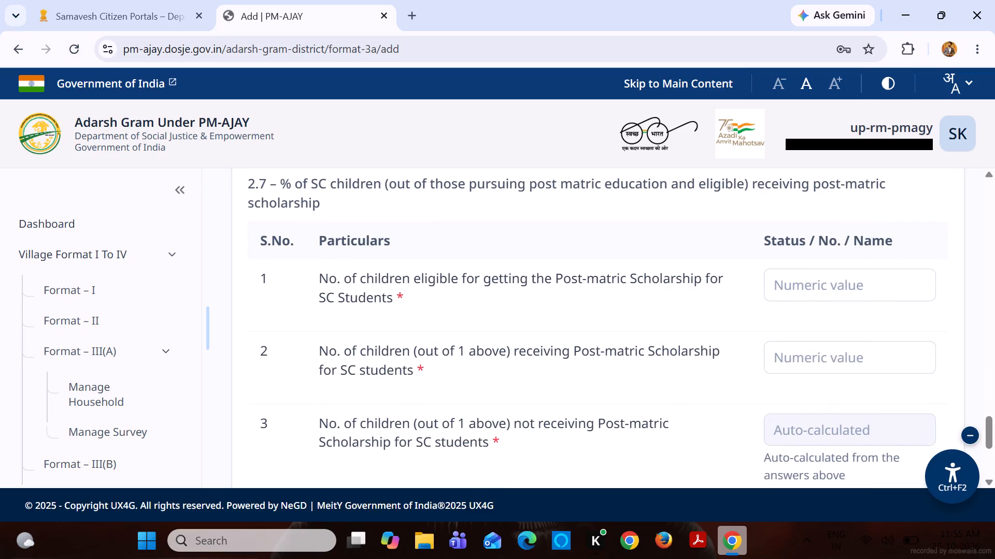
pyautogui.click(808, 292)
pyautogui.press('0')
pyautogui.click(908, 394)
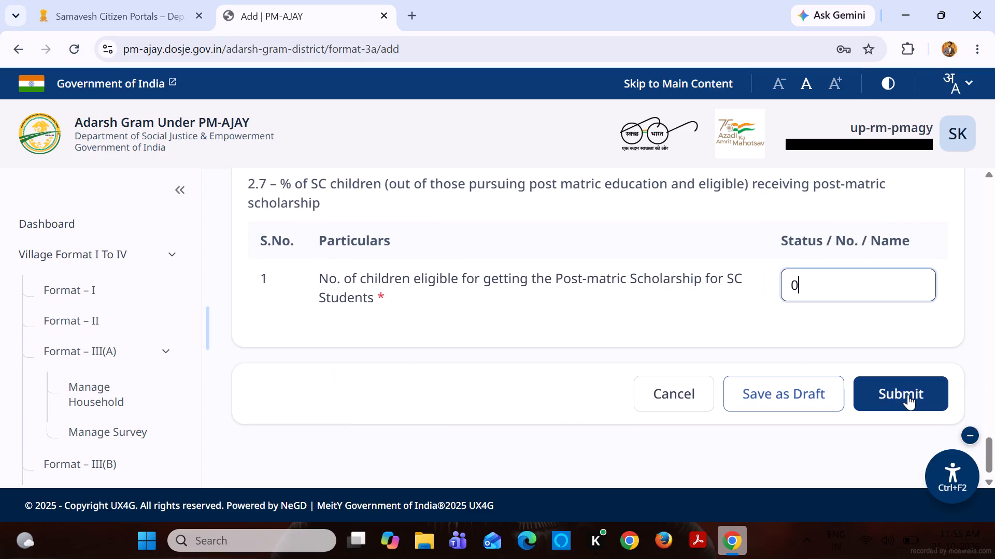
# Choose domain 4 – Social Security, enter 0 persons eligible for Widow, Old Age and Disability Pension, and submit the domain.
pyautogui.click(897, 256)
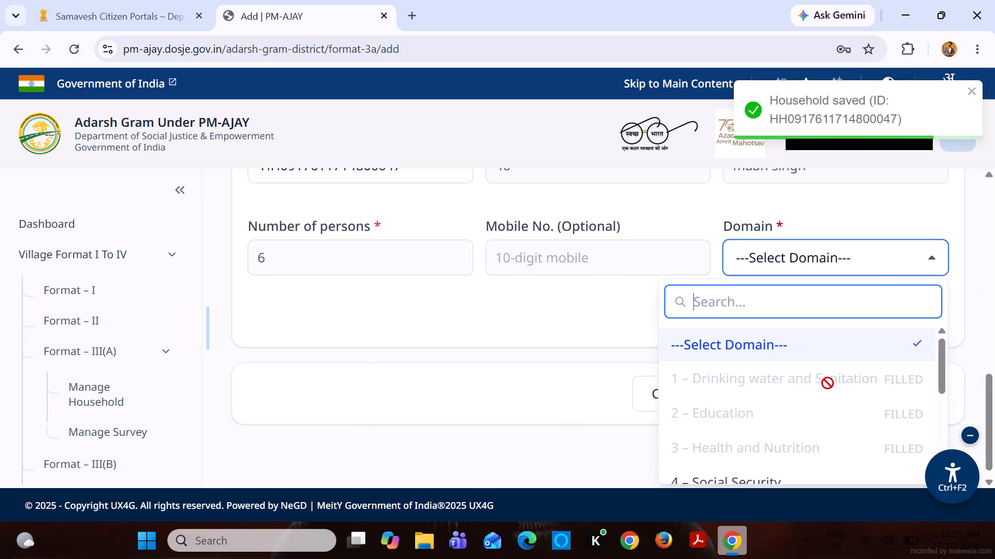
pyautogui.scroll(-1, 828, 383)
pyautogui.click(769, 429)
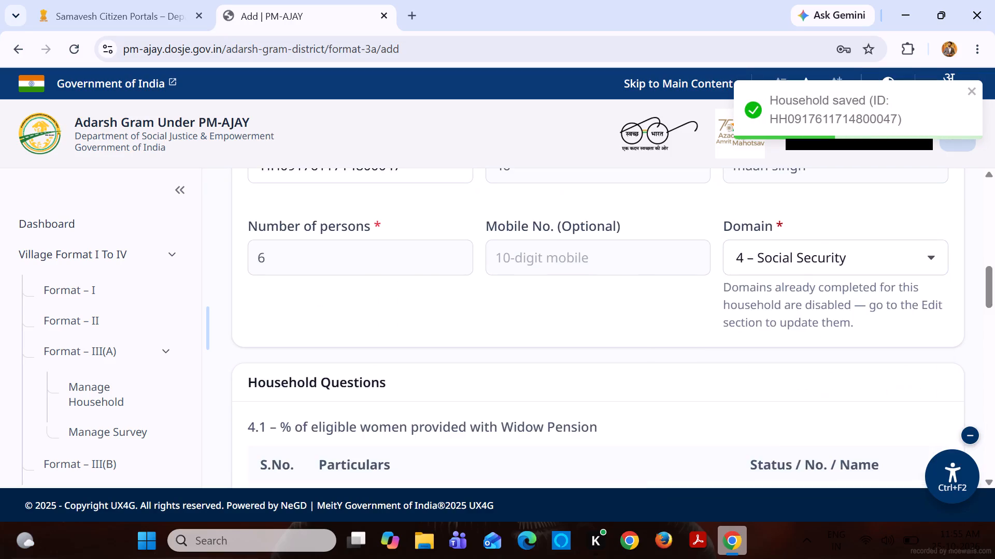
pyautogui.scroll(-2, 817, 327)
pyautogui.click(821, 357)
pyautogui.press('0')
pyautogui.scroll(-1, 821, 357)
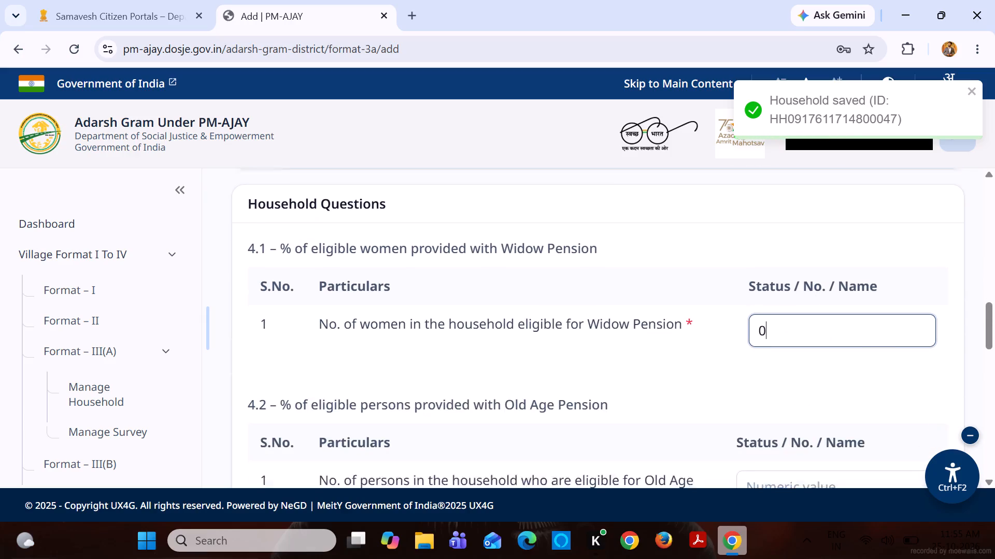
pyautogui.scroll(-2, 821, 357)
pyautogui.click(830, 326)
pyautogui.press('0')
pyautogui.scroll(-3, 830, 326)
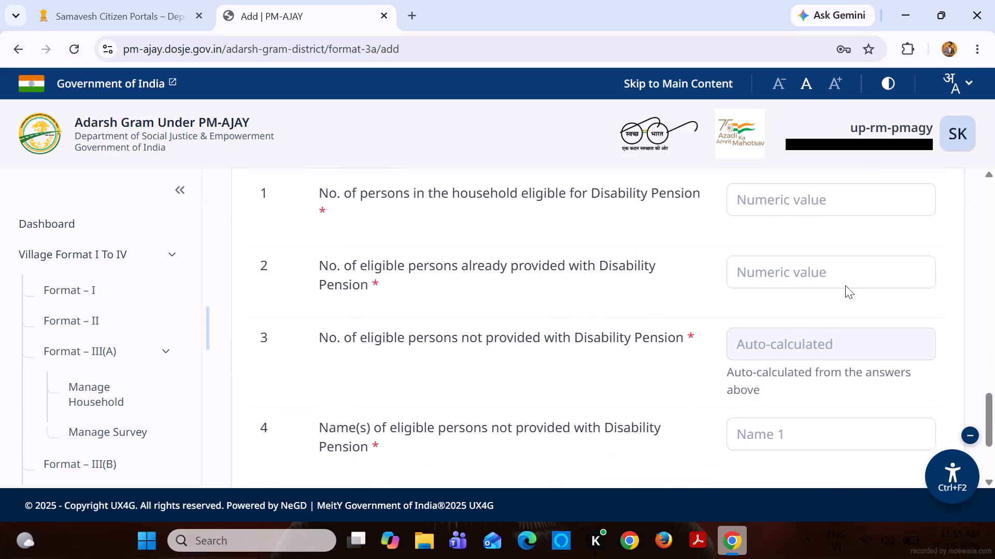
pyautogui.click(775, 202)
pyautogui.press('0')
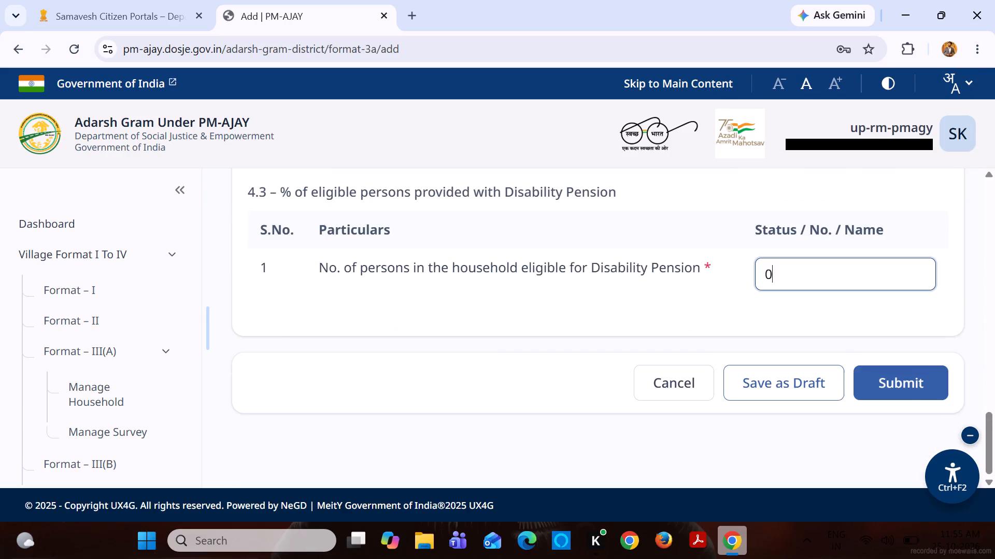
pyautogui.click(912, 383)
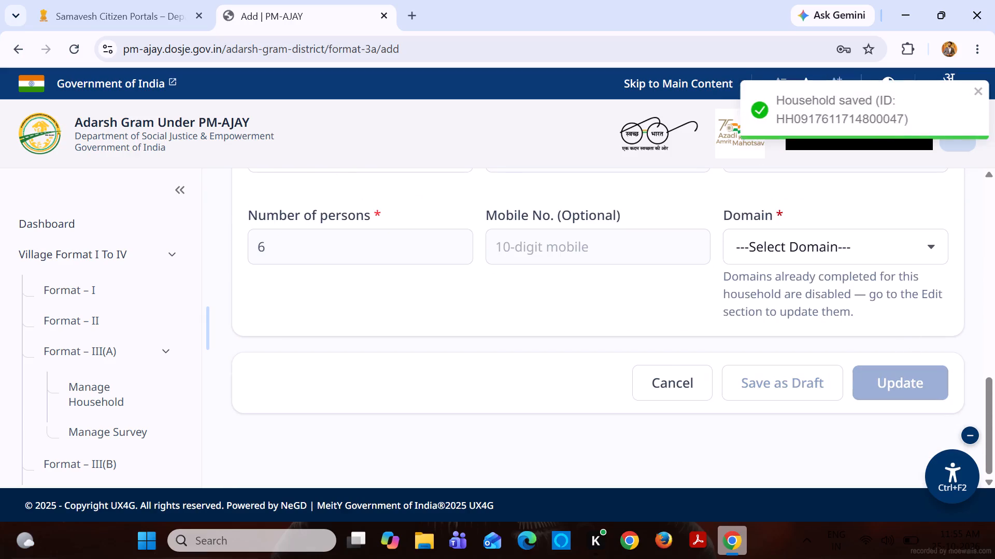
# Choose domain 5 – Rural Roads and Housing, answer No to living in a Kachcha/unsafe house, and submit the domain.
pyautogui.click(894, 249)
pyautogui.scroll(-2, 829, 381)
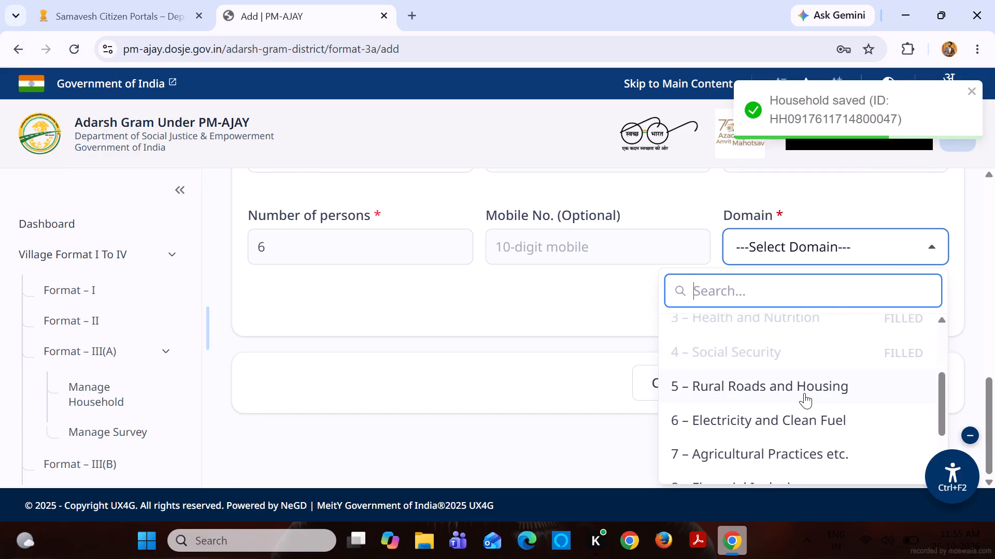
pyautogui.click(804, 393)
pyautogui.scroll(-4, 804, 393)
pyautogui.click(923, 332)
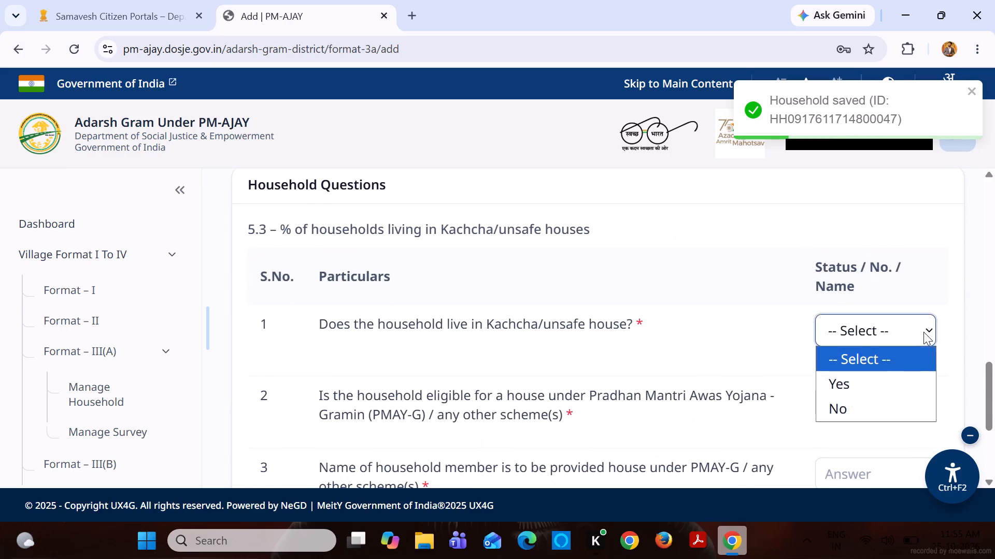
pyautogui.click(852, 404)
pyautogui.scroll(-4, 852, 404)
pyautogui.click(916, 388)
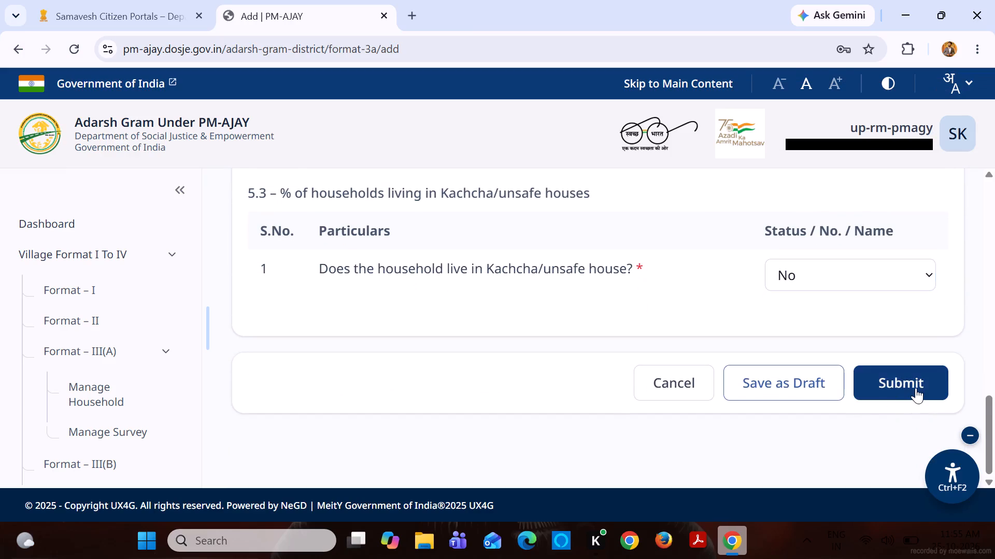
# Choose domain 6 – Electricity and Clean Fuel, and answer Yes to electricity connection under 6.2 and 6.3 and Yes to using an LED bulb.
pyautogui.click(916, 257)
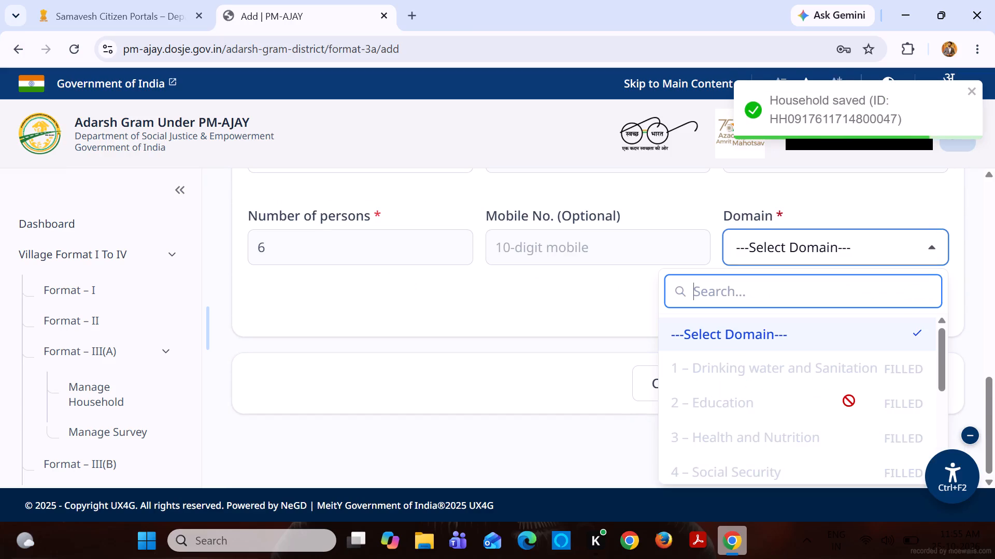
pyautogui.scroll(-2, 849, 401)
pyautogui.click(807, 361)
pyautogui.scroll(-3, 807, 361)
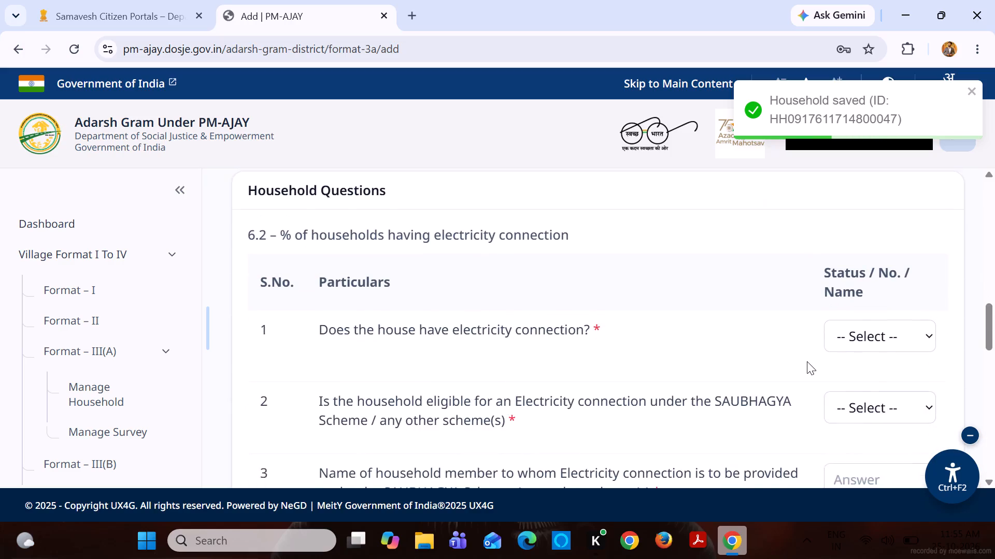
pyautogui.click(884, 332)
pyautogui.click(855, 384)
pyautogui.scroll(-3, 855, 384)
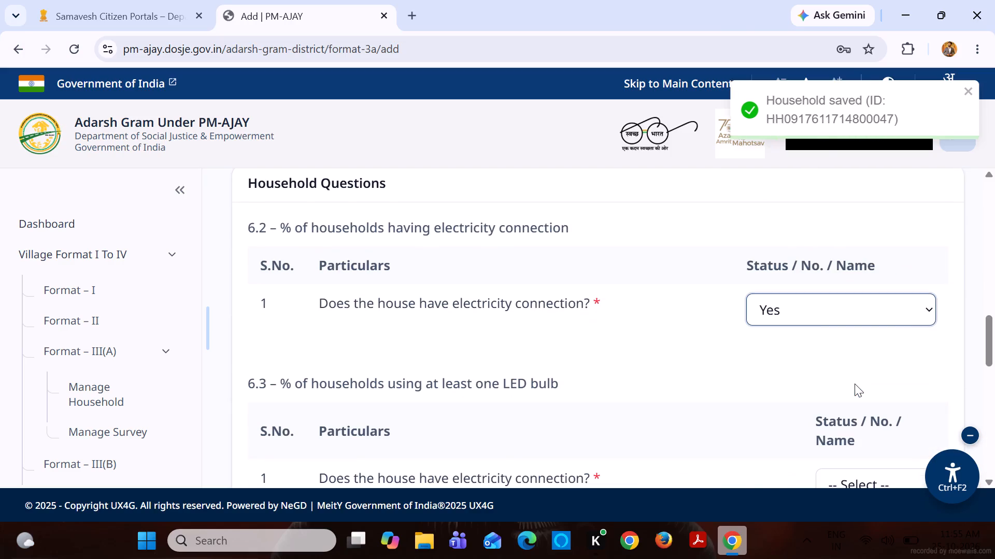
pyautogui.scroll(-5, 855, 384)
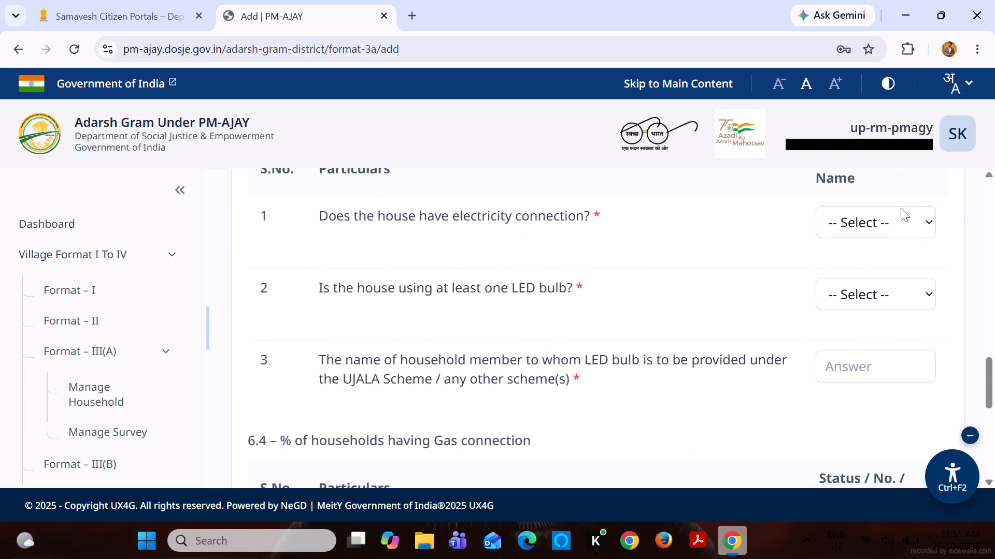
pyautogui.moveTo(901, 219); pyautogui.dragTo(869, 266)
pyautogui.click(869, 266)
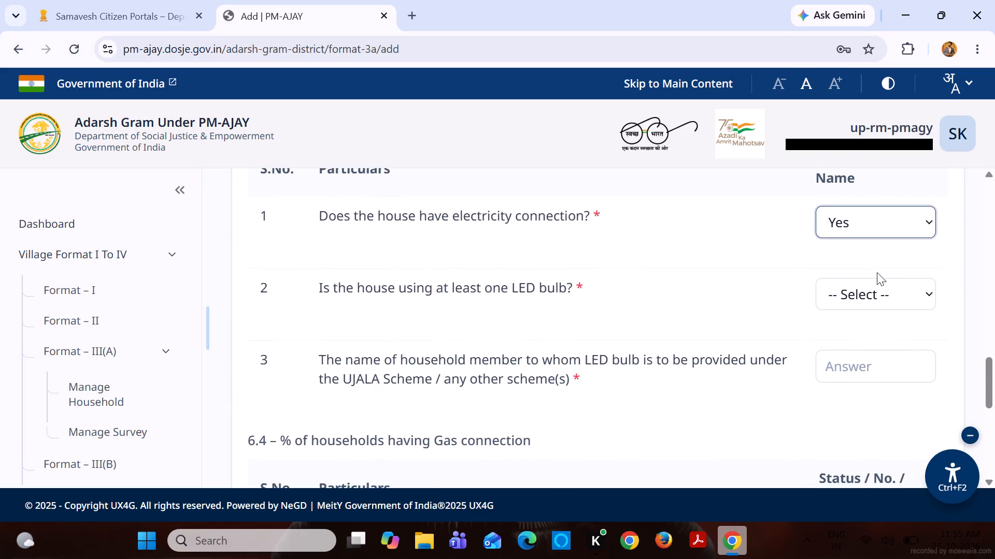
pyautogui.click(882, 281)
pyautogui.click(849, 346)
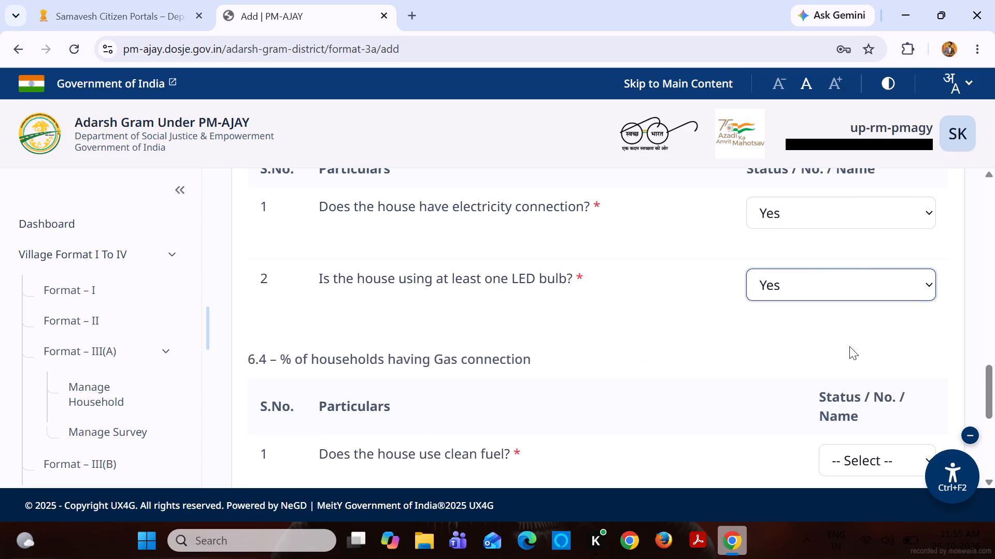
pyautogui.click(849, 346)
# Answer Yes to the house using clean fuel under 6.4 and submit the Electricity and Clean Fuel domain.
pyautogui.scroll(-2, 849, 346)
pyautogui.moveTo(884, 330); pyautogui.dragTo(857, 380)
pyautogui.click(857, 380)
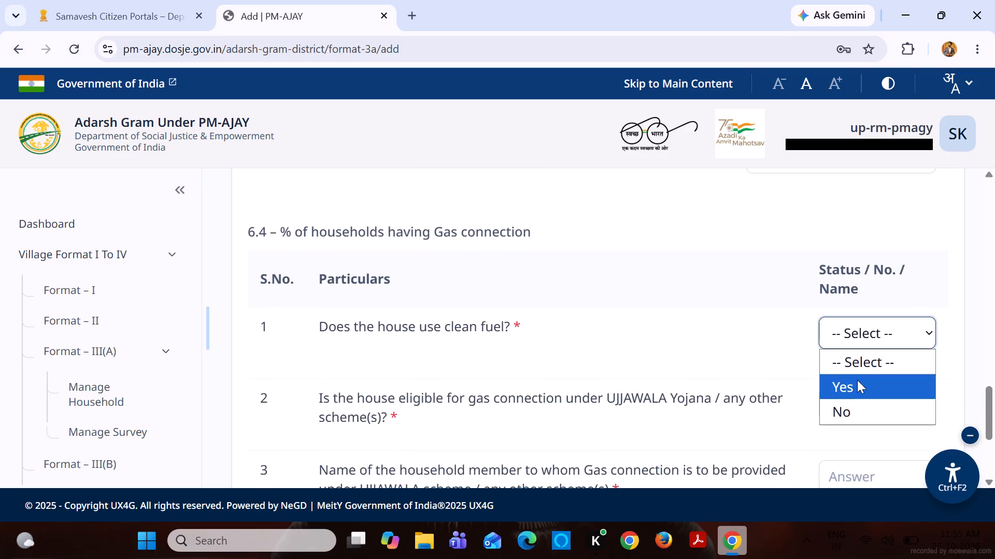
pyautogui.scroll(-3, 857, 380)
pyautogui.click(893, 380)
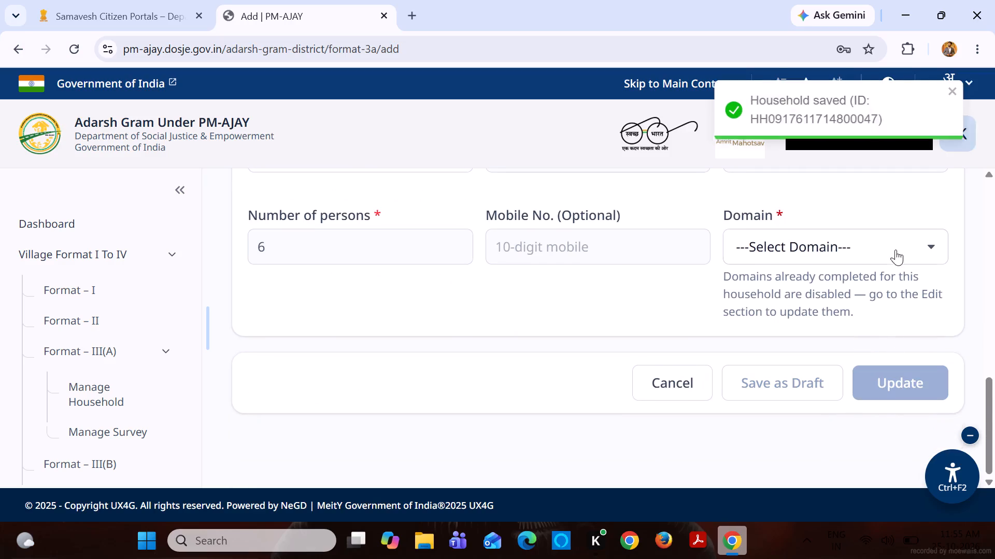
# Choose domain 7 – Agricultural Practices etc., answer No to the household being involved in farming, and submit the domain.
pyautogui.click(895, 240)
pyautogui.scroll(-2, 836, 365)
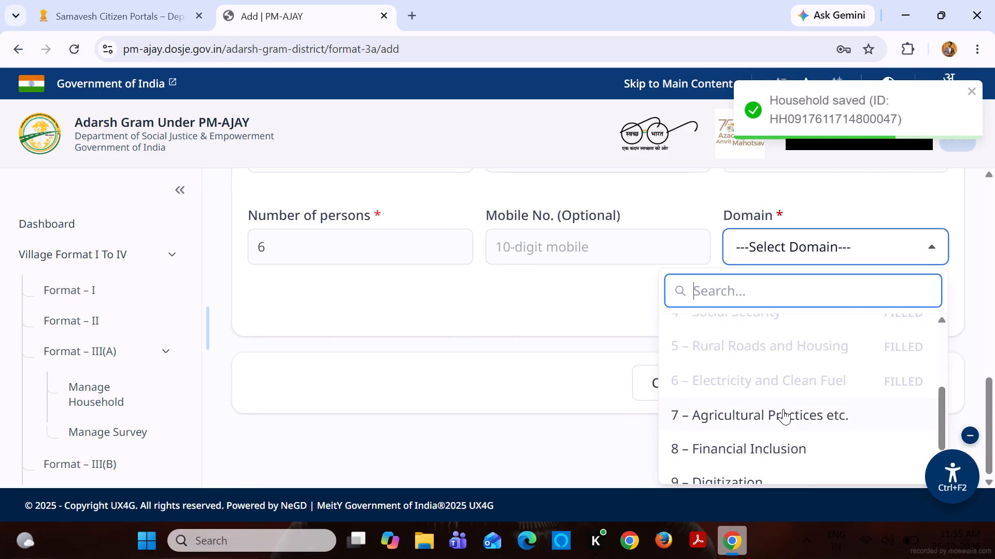
pyautogui.click(783, 409)
pyautogui.scroll(-3, 783, 409)
pyautogui.click(892, 295)
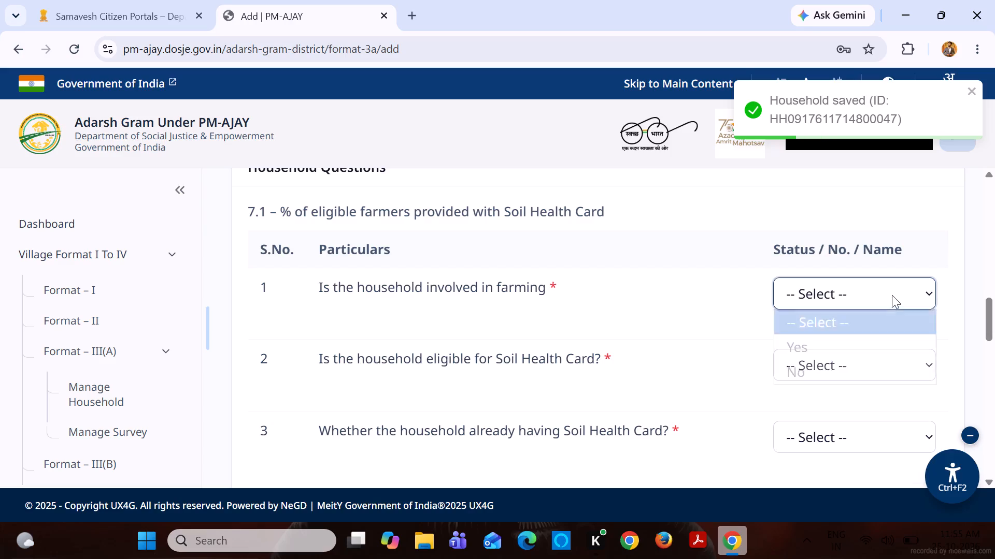
pyautogui.click(836, 365)
pyautogui.scroll(-8, 836, 365)
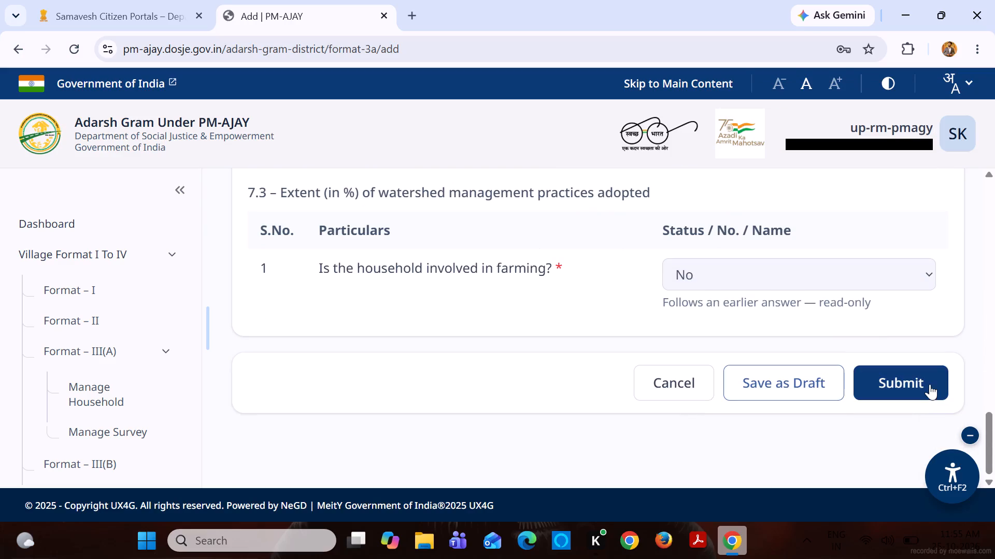
pyautogui.click(930, 384)
# Choose domain 8 – Financial Inclusion and enter 5 persons above 5 years and 5 members already having Aadhaar under 8.1.
pyautogui.click(900, 255)
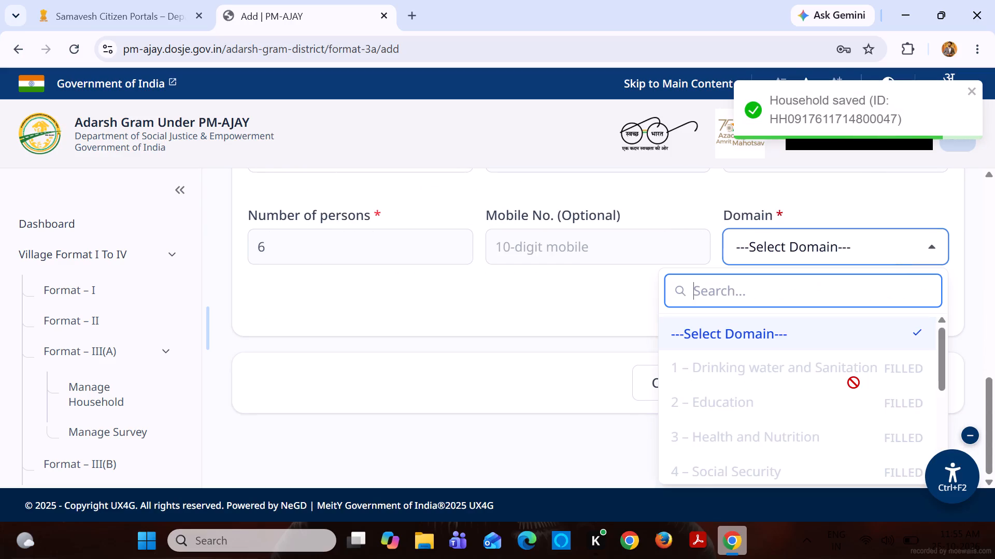
pyautogui.scroll(-4, 854, 383)
pyautogui.click(798, 380)
pyautogui.scroll(-3, 798, 380)
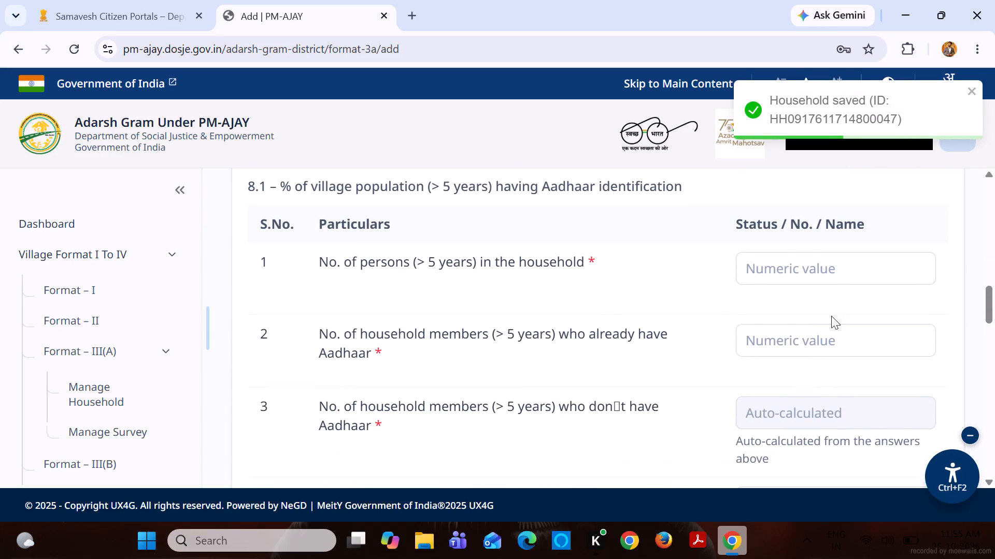
pyautogui.click(835, 287)
pyautogui.click(827, 260)
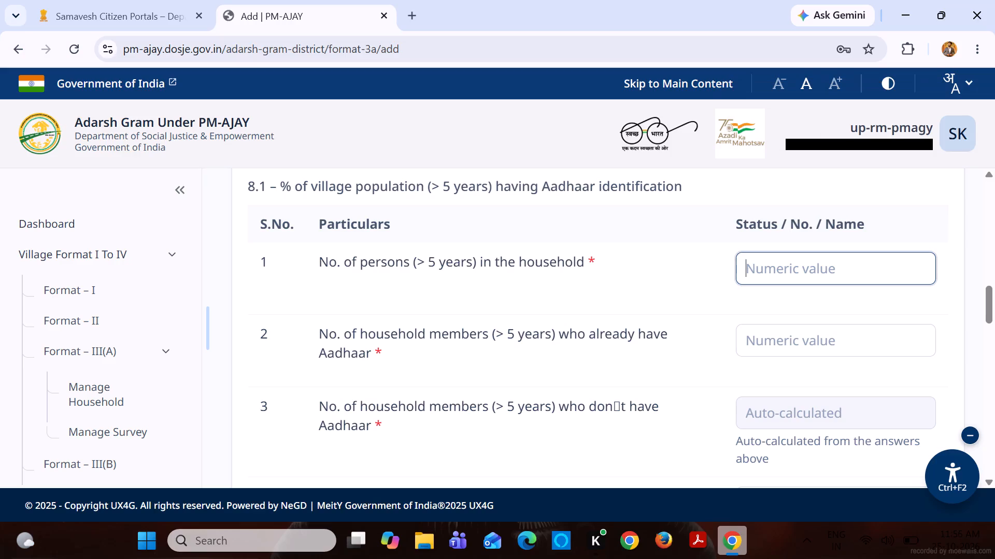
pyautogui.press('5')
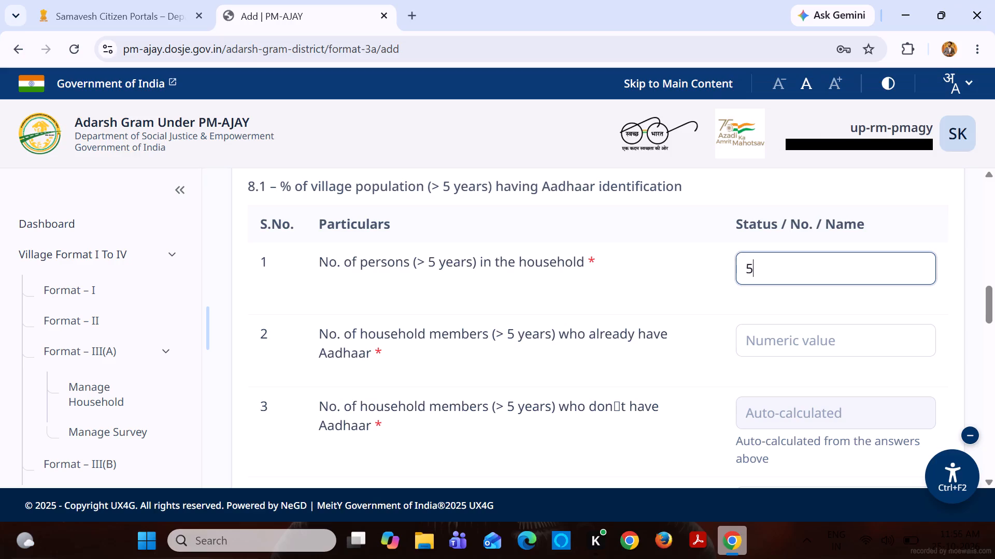
pyautogui.click(788, 344)
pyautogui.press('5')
# Under 8.2, enter 2 members eligible for a Banks/Post Office account and 2 eligible members who have one.
pyautogui.scroll(-4, 788, 344)
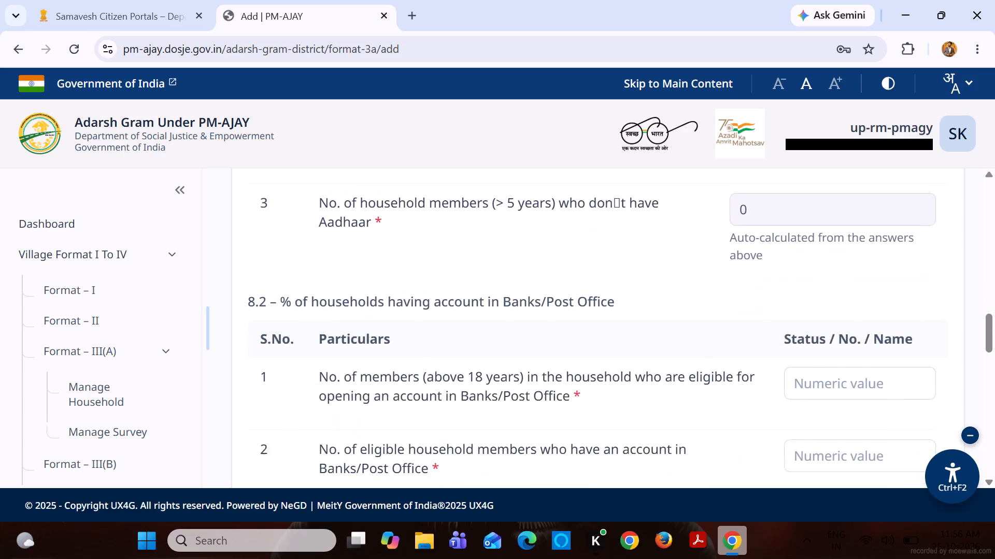
pyautogui.click(858, 376)
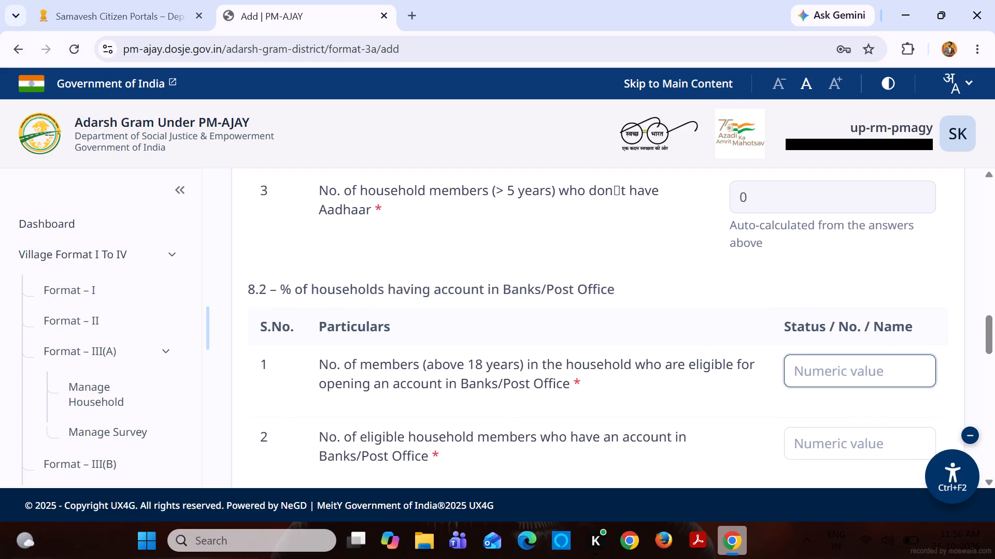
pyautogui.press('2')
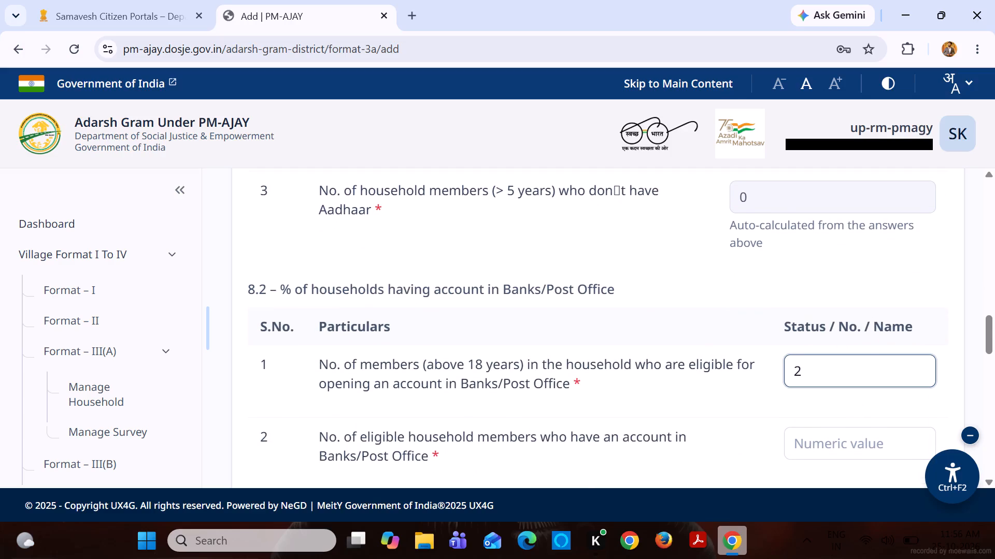
pyautogui.click(845, 438)
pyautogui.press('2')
# Enter 0 eligible persons for PMSBY under 8.3 and 0 for PMJJBY under 8.4, and submit the Financial Inclusion domain.
pyautogui.scroll(-6, 845, 438)
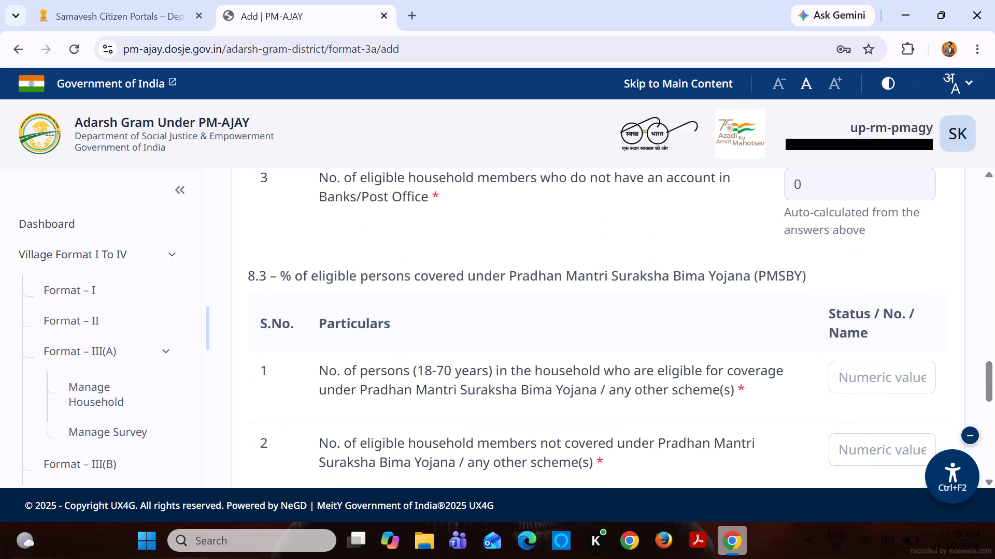
pyautogui.click(873, 378)
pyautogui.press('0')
pyautogui.scroll(-3, 873, 378)
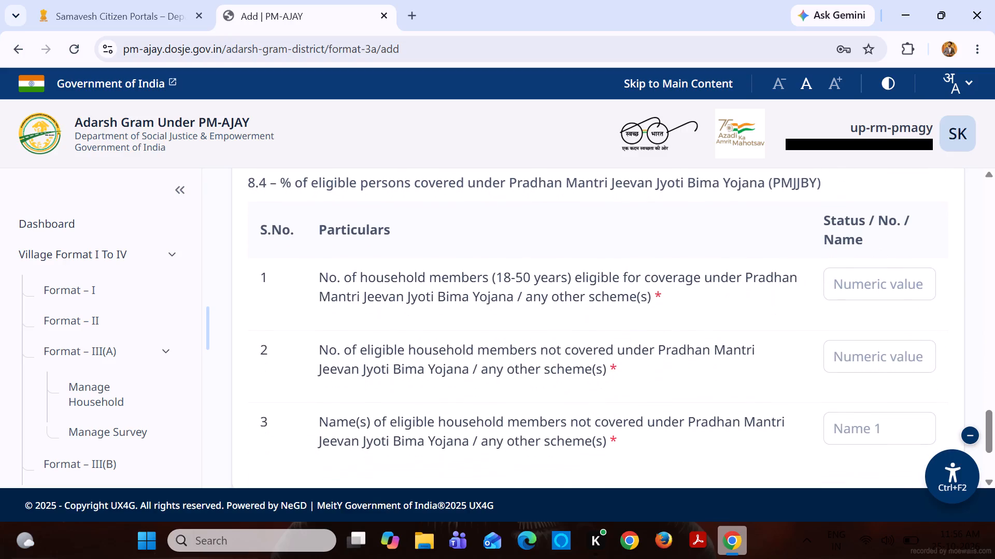
pyautogui.click(883, 288)
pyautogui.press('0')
pyautogui.click(900, 396)
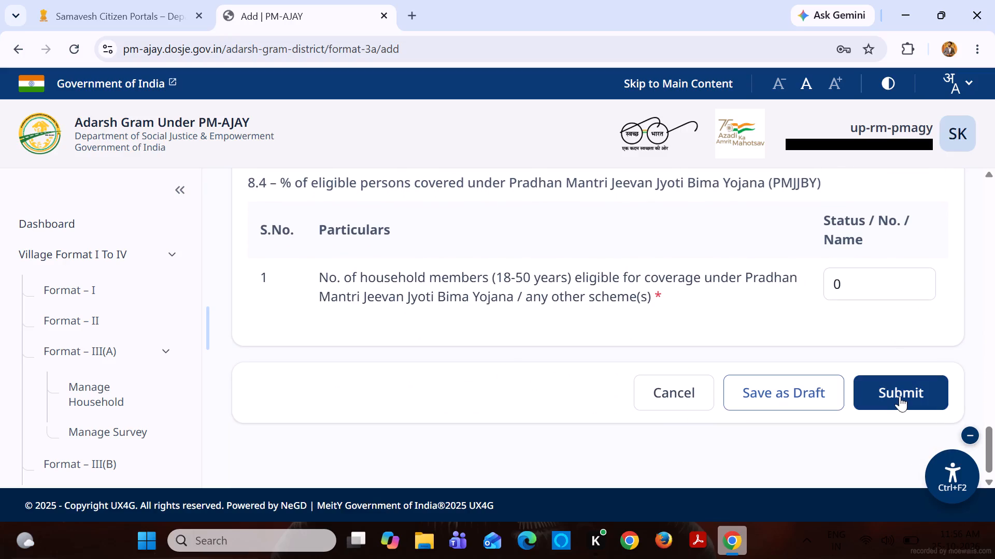
# Choose domain 9 – Digitization, enter 0 members eligible for PMGDISHA training, and submit the domain.
pyautogui.click(892, 259)
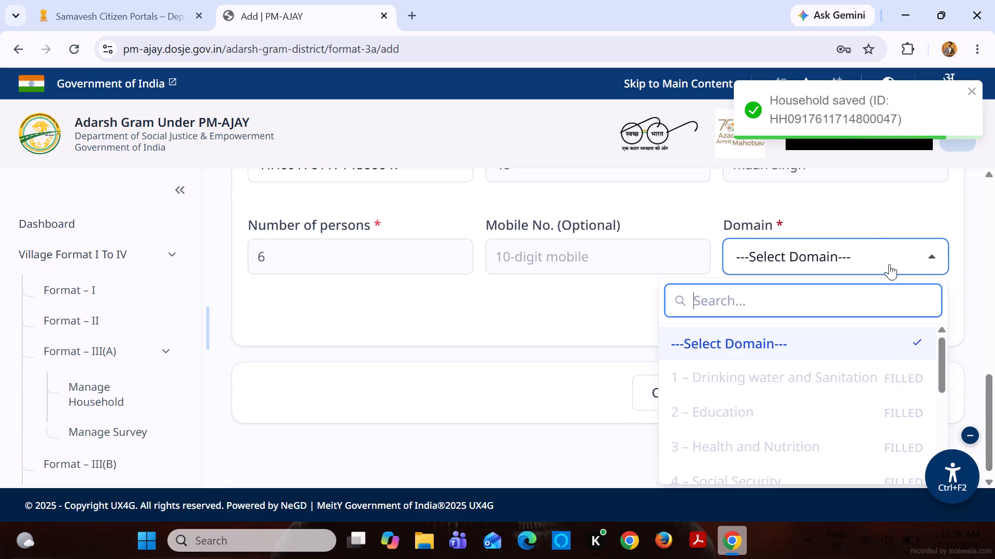
pyautogui.scroll(-3, 840, 342)
pyautogui.click(763, 433)
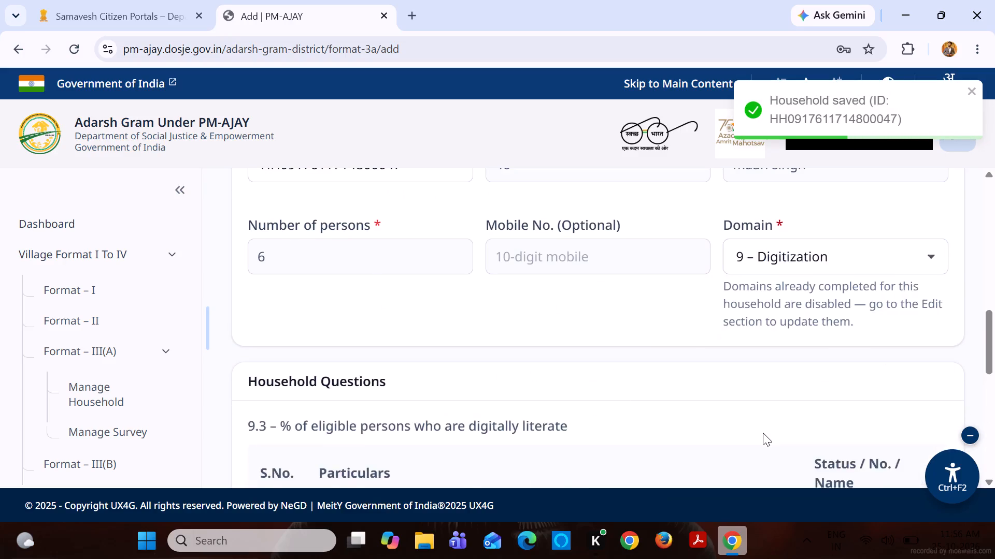
pyautogui.scroll(-3, 763, 433)
pyautogui.click(880, 278)
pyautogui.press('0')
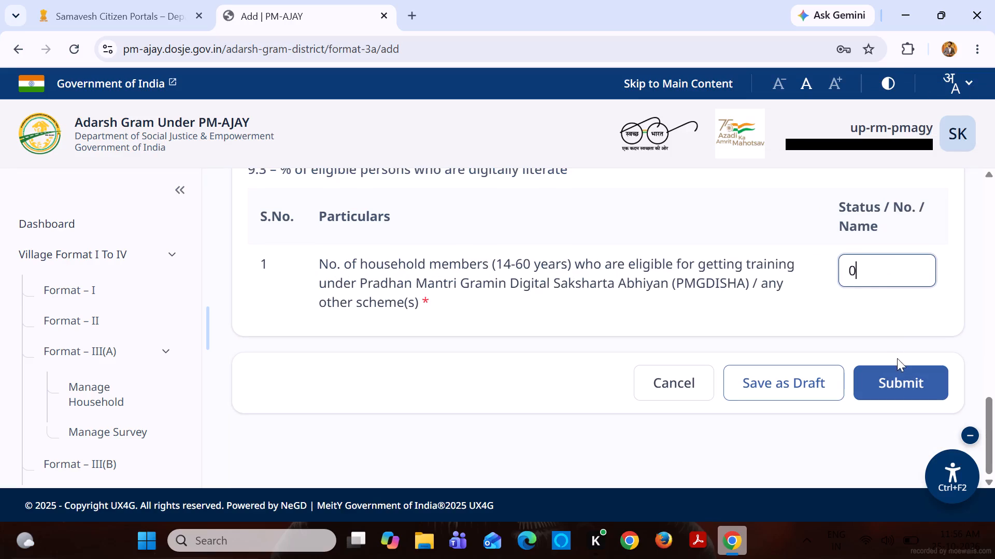
pyautogui.click(898, 372)
# Choose domain 10 – Livelihood and Skill Development, and enter 0 youth eligible for skill training and 0 for bank linked loans.
pyautogui.click(902, 254)
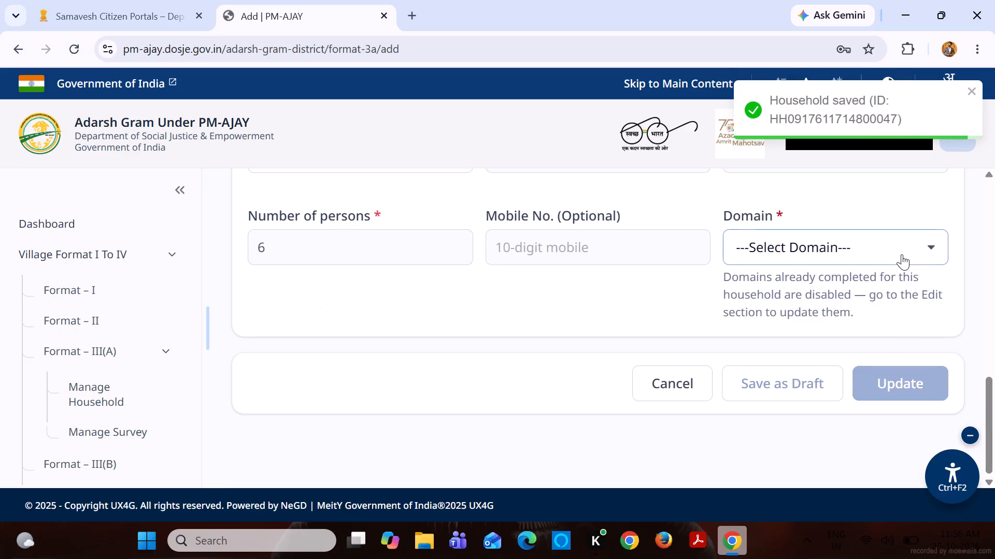
pyautogui.scroll(-5, 868, 369)
pyautogui.click(774, 456)
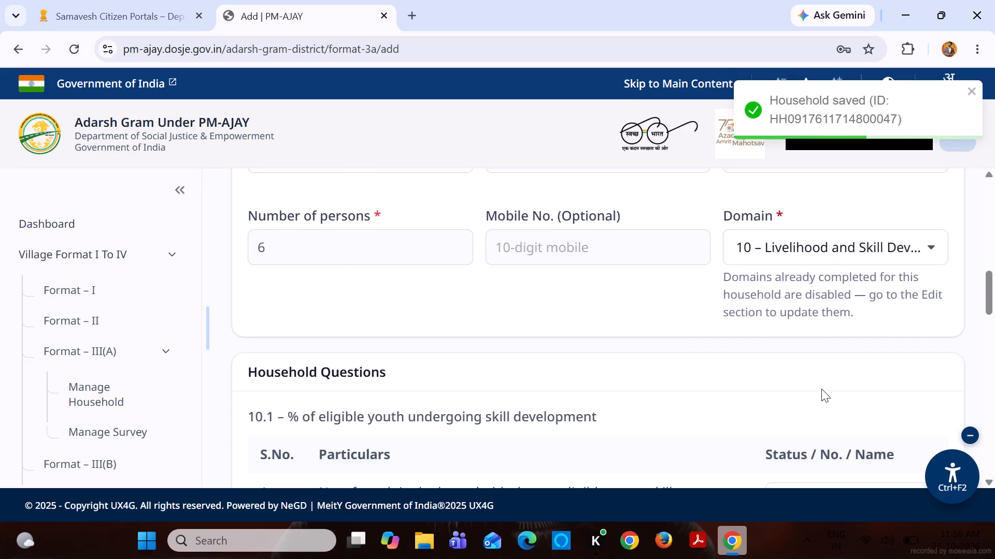
pyautogui.scroll(-3, 821, 389)
pyautogui.click(837, 302)
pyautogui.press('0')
pyautogui.scroll(-1, 837, 302)
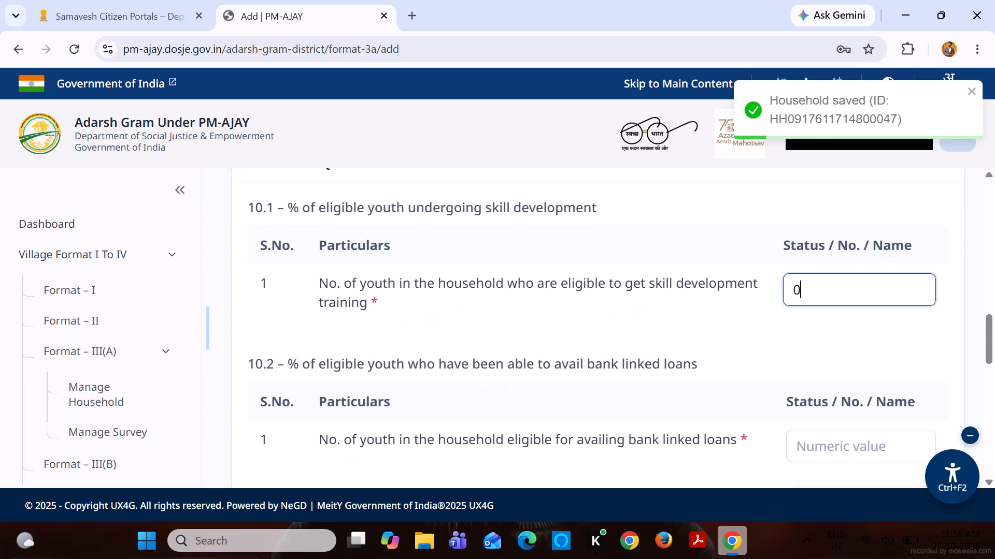
pyautogui.scroll(-1, 837, 302)
pyautogui.click(845, 299)
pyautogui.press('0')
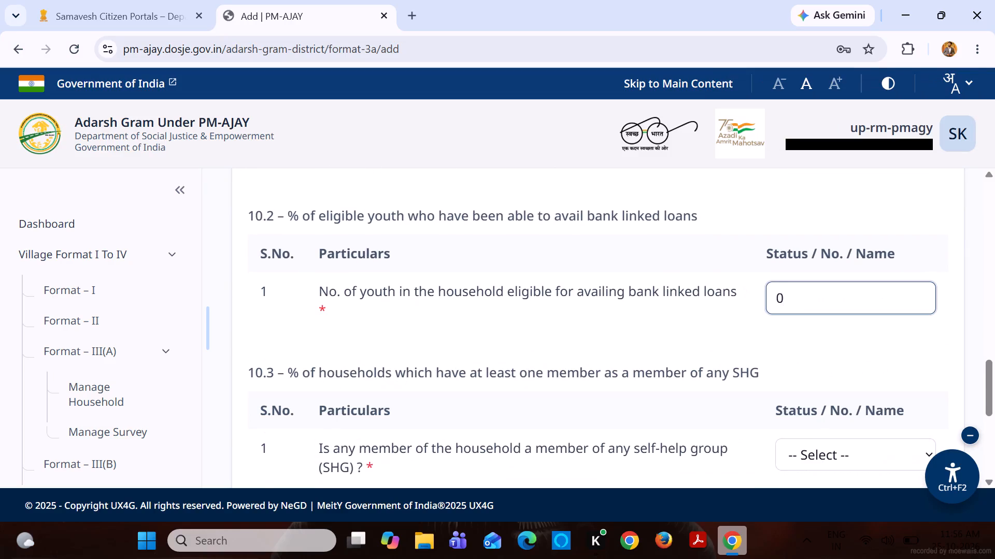
# Answer Yes to a household member belonging to a self-help group under 10.3 and submit the Livelihood and Skill Development domain.
pyautogui.scroll(-2, 845, 299)
pyautogui.click(902, 284)
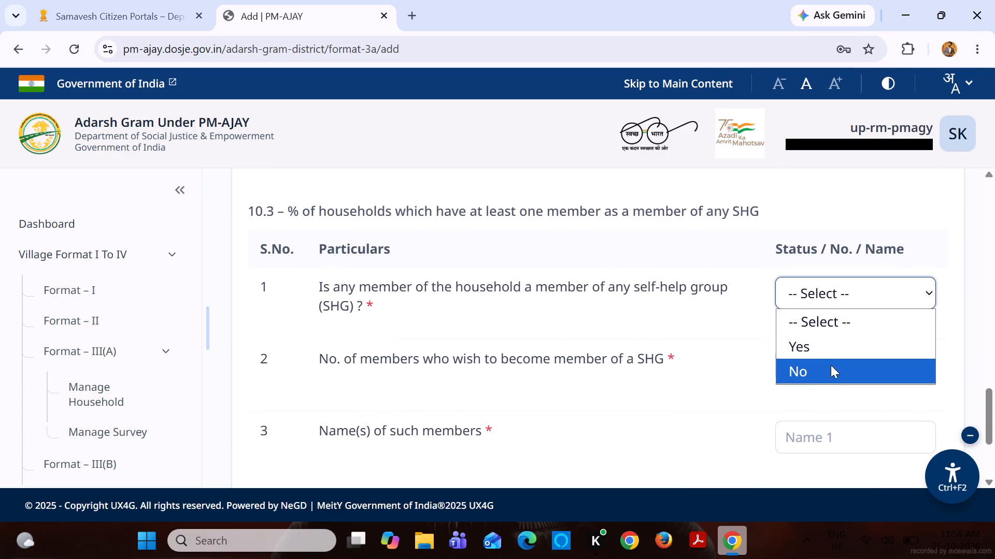
pyautogui.click(832, 340)
pyautogui.click(884, 420)
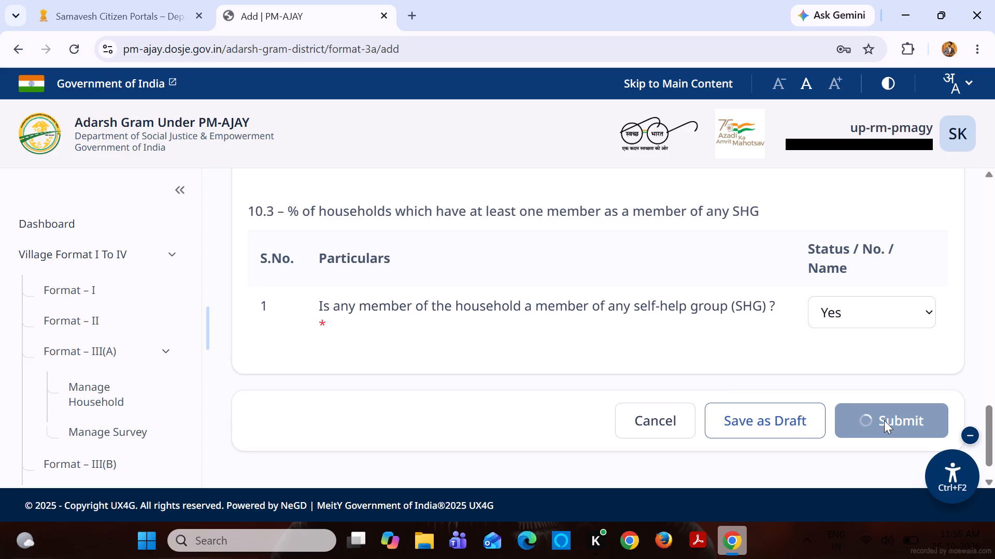
pyautogui.click(900, 270)
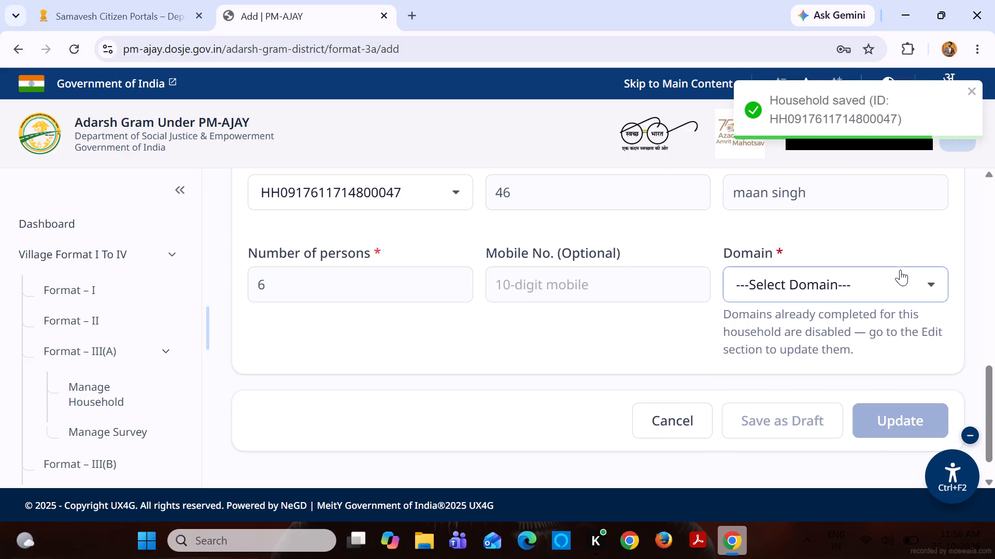
pyautogui.scroll(-7, 819, 204)
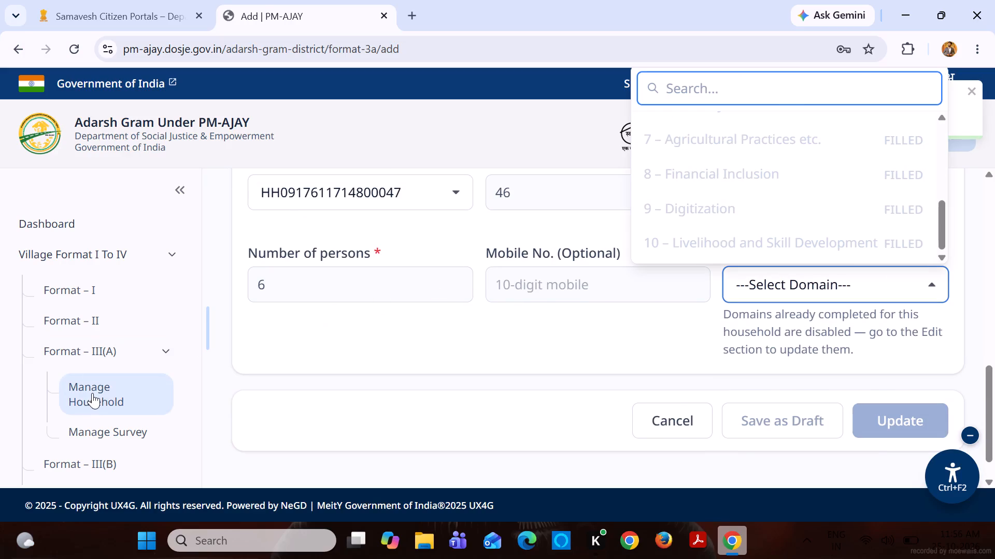
# Start a new household record in block Shahabad - 1488, Gram Panchayat Husainganj - 84761, village Sujatganj - 117148.
pyautogui.click(92, 393)
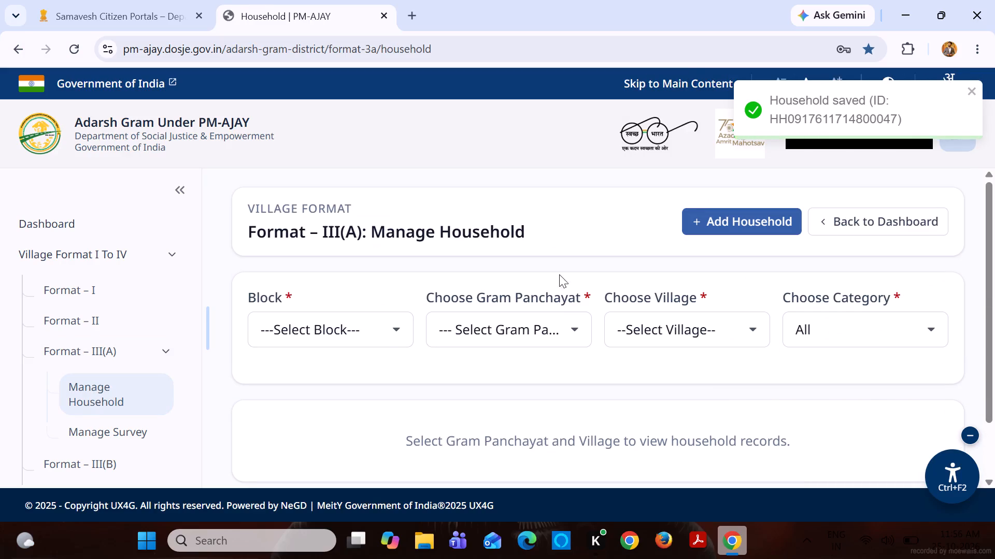
pyautogui.click(725, 227)
pyautogui.click(751, 187)
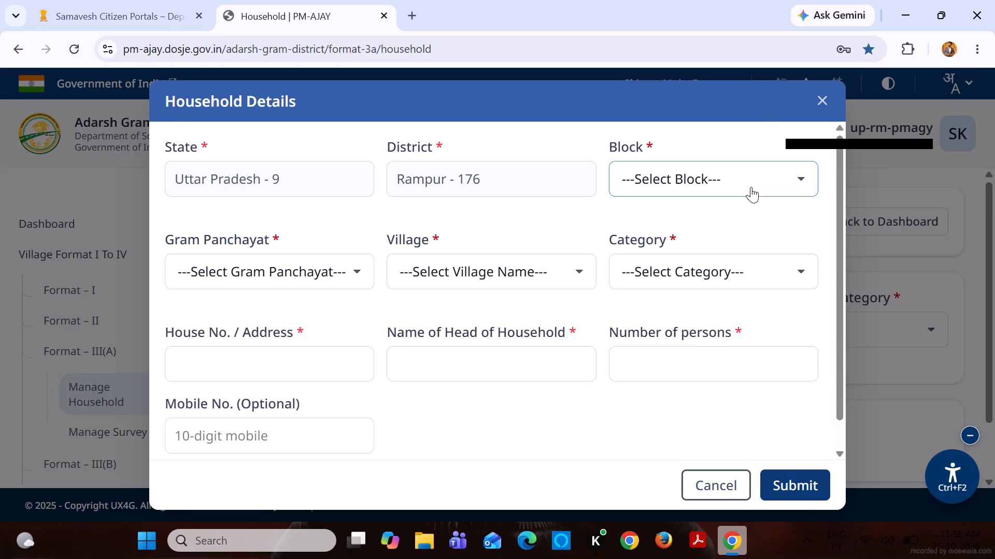
pyautogui.click(687, 420)
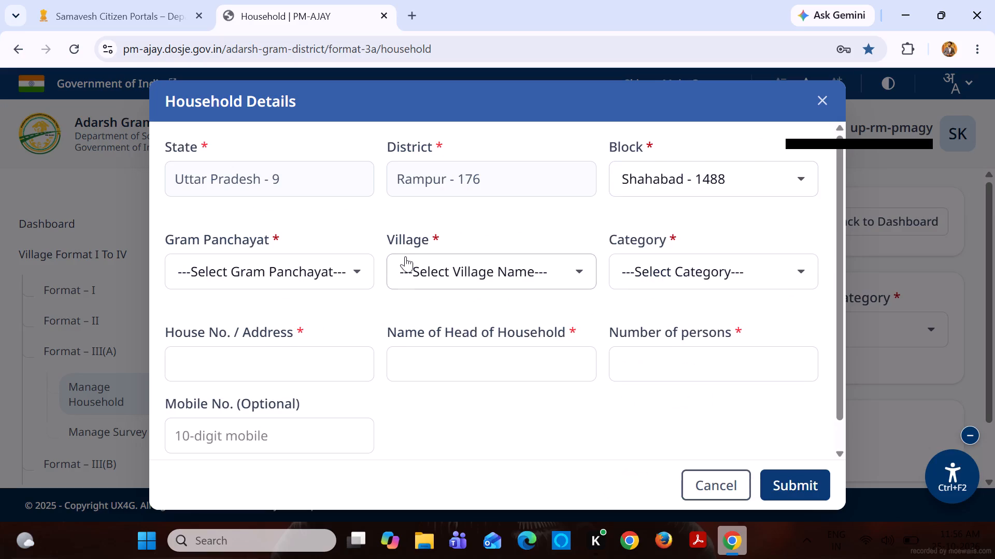
pyautogui.click(328, 262)
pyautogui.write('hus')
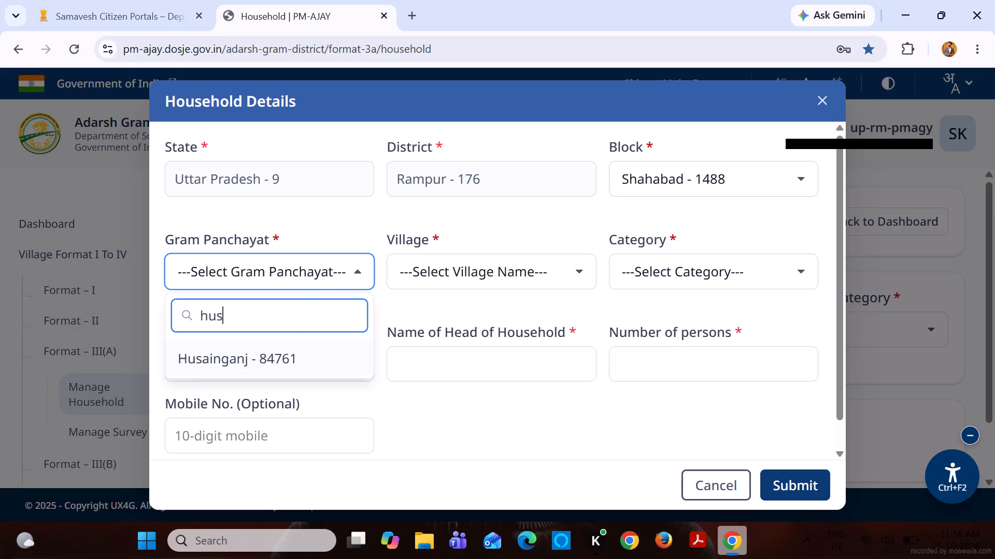
pyautogui.click(230, 355)
pyautogui.click(479, 247)
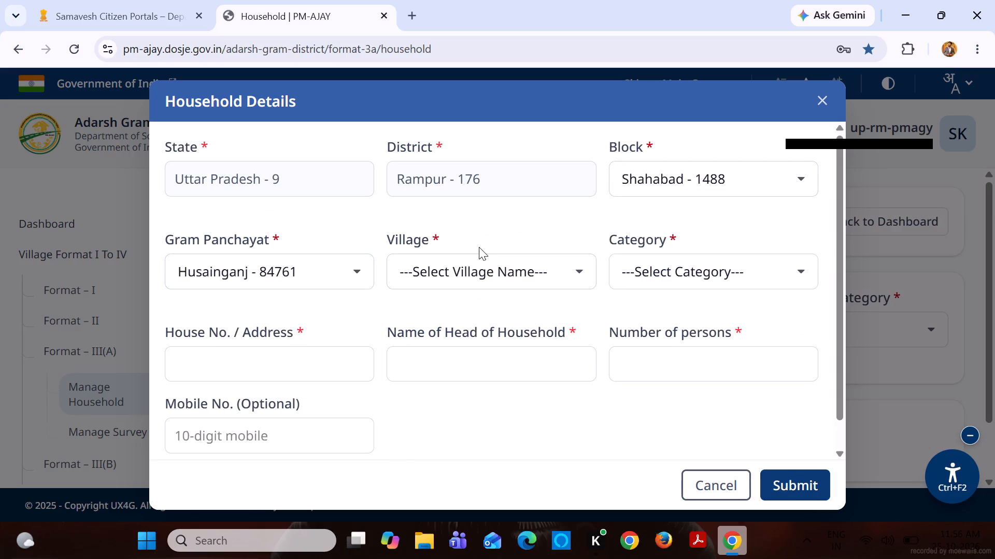
pyautogui.click(490, 260)
pyautogui.click(442, 402)
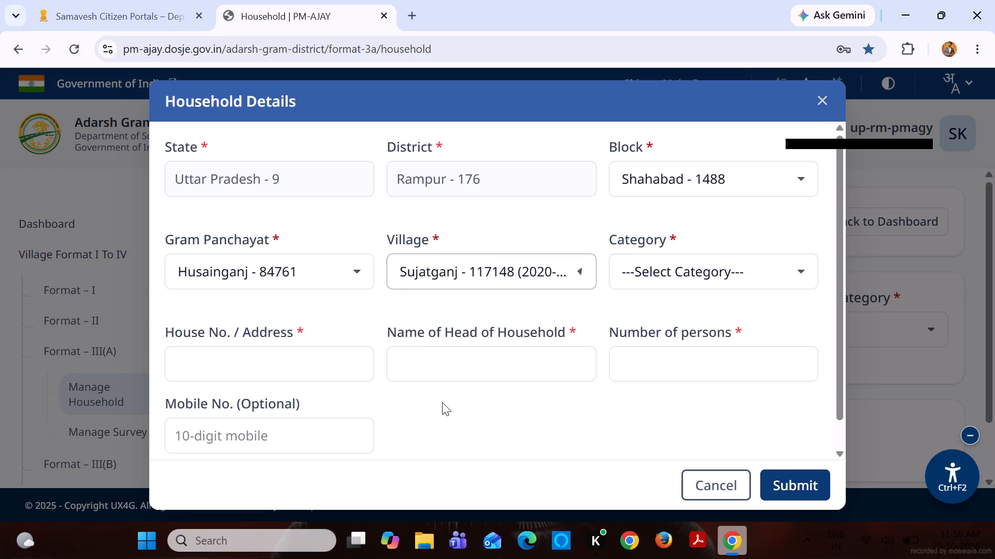
# Set the category to SC, enter house number 47, the head of household's name and 5 persons, and submit the household.
pyautogui.click(686, 267)
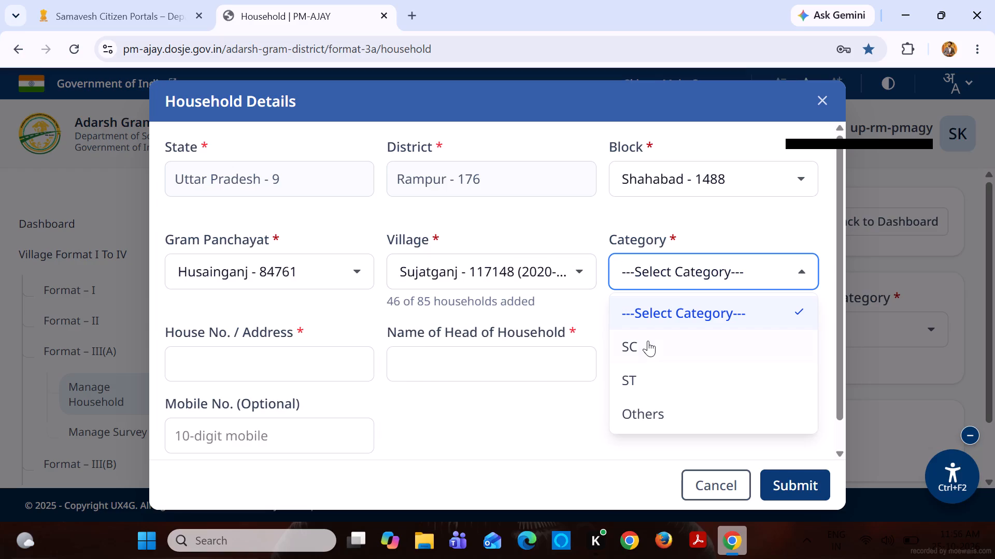
pyautogui.click(648, 341)
pyautogui.click(297, 363)
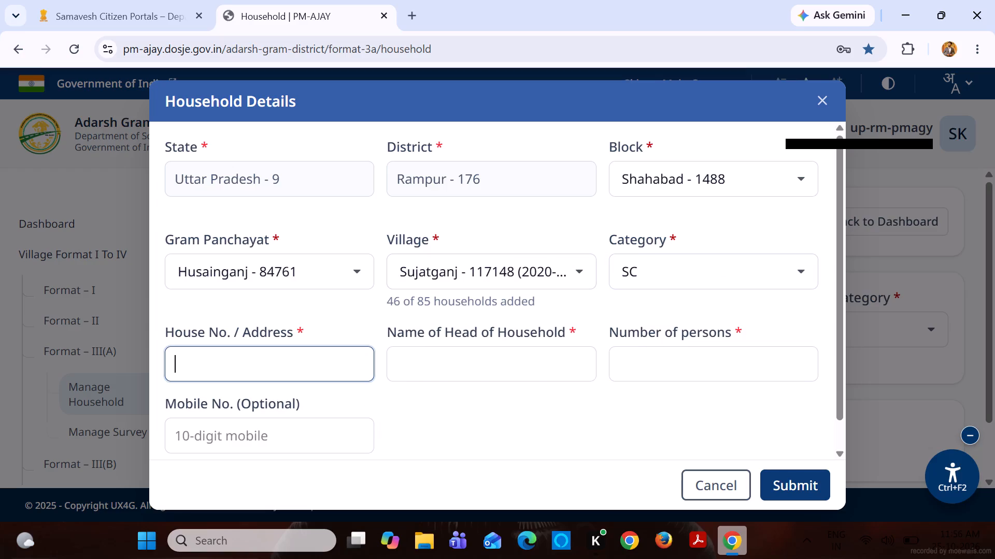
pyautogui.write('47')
pyautogui.click(420, 366)
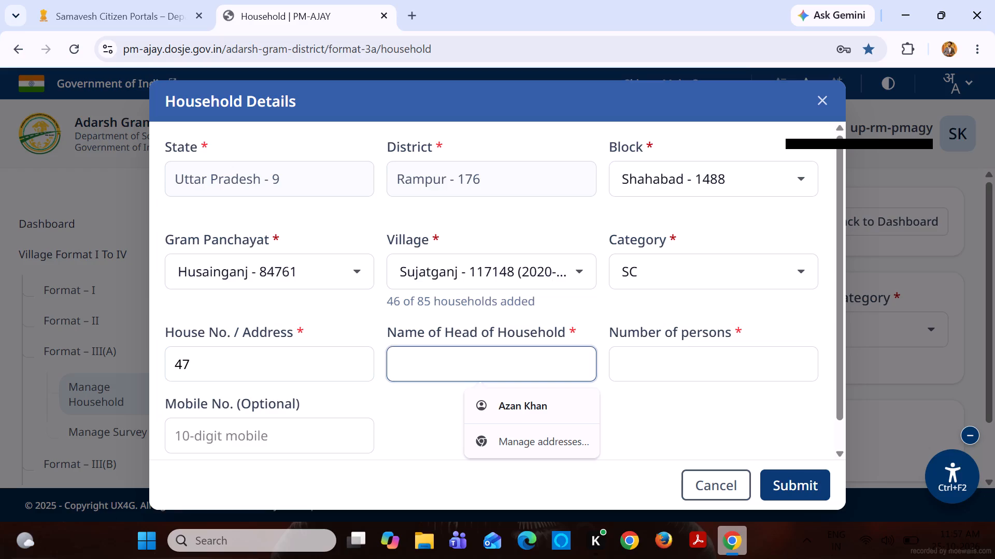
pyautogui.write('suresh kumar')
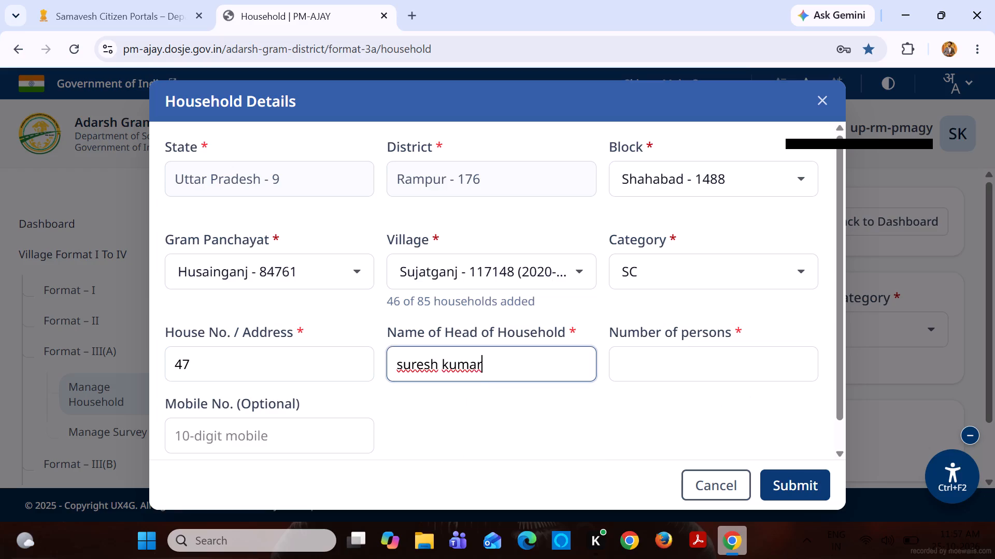
pyautogui.click(746, 371)
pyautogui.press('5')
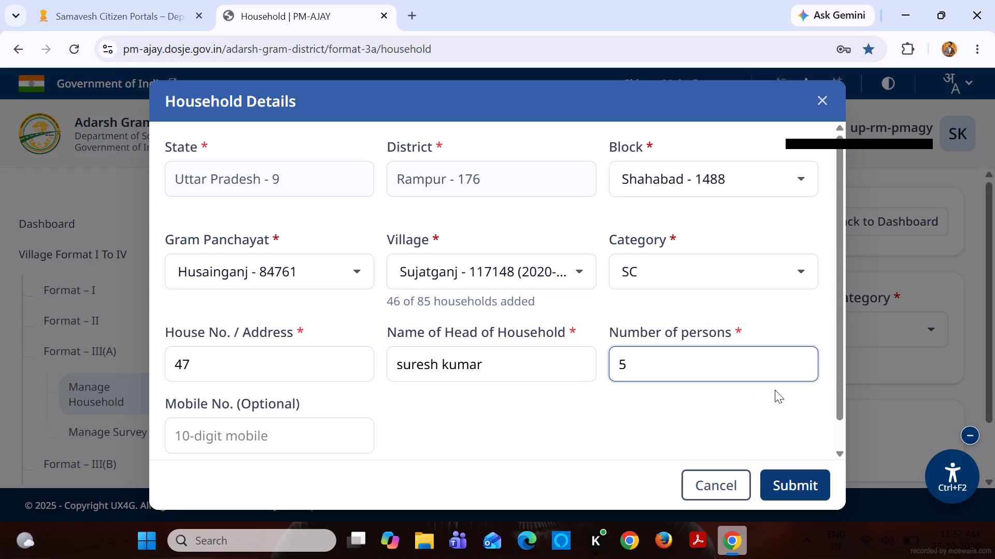
pyautogui.click(789, 478)
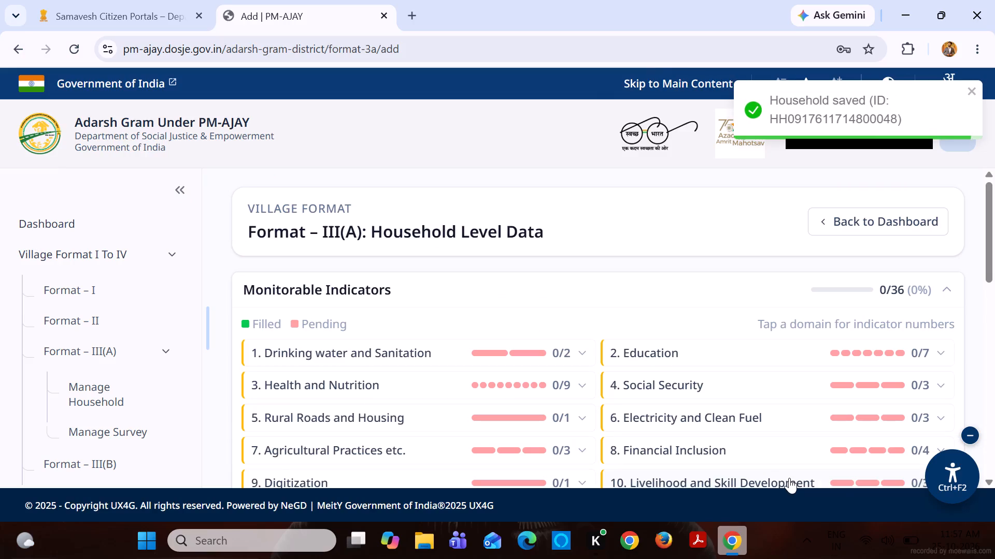
# Choose domain 1 – Drinking water and Sanitation, answer Yes to having a household latrine and No to open defecation, and submit the domain.
pyautogui.scroll(-7, 799, 371)
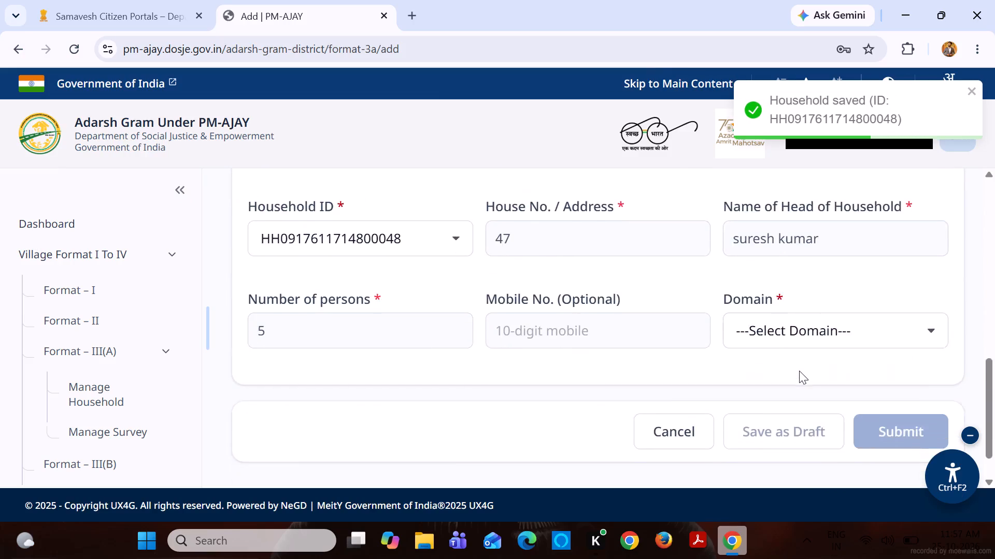
pyautogui.scroll(-2, 799, 371)
pyautogui.click(894, 268)
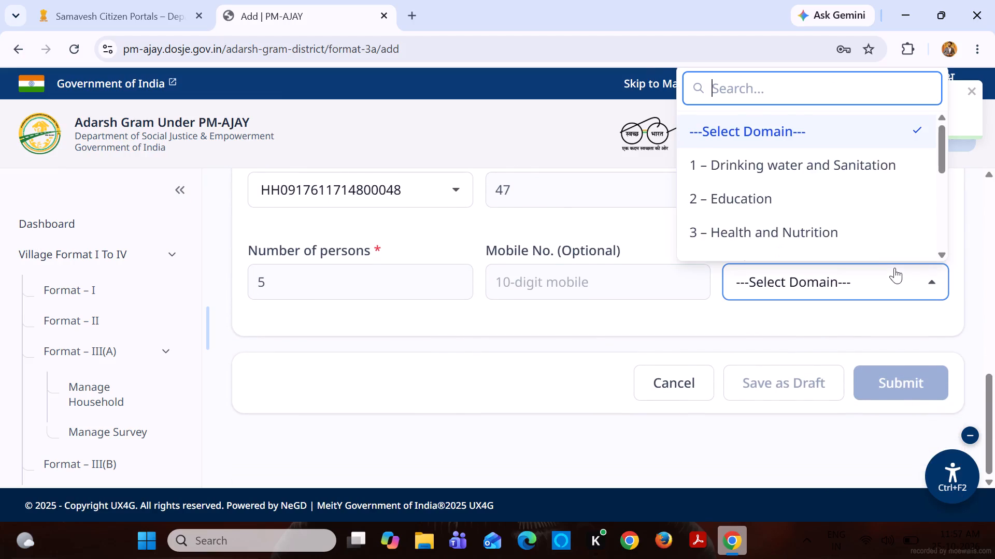
pyautogui.click(849, 144)
pyautogui.scroll(-2, 826, 277)
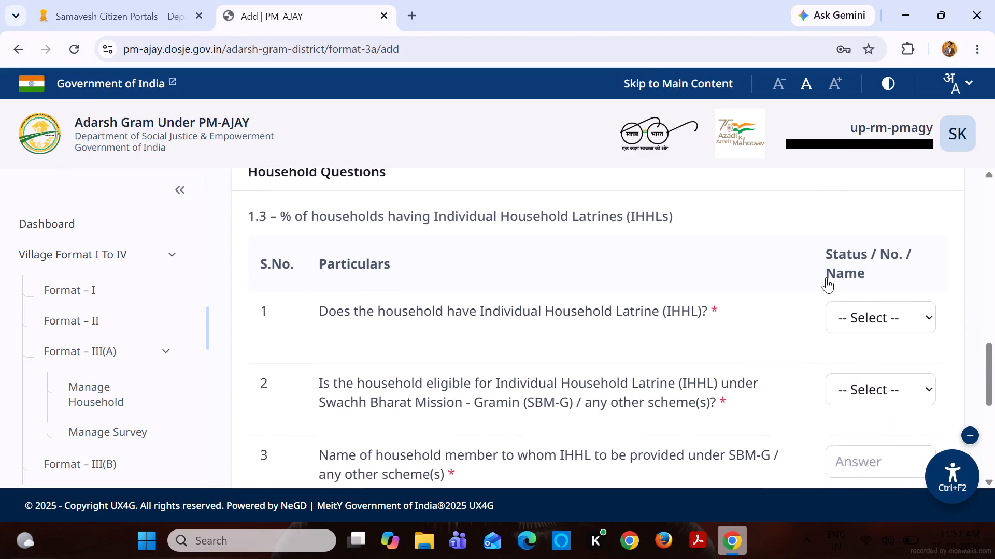
pyautogui.scroll(-1, 826, 277)
pyautogui.moveTo(874, 292); pyautogui.dragTo(858, 364)
pyautogui.click(858, 364)
pyautogui.scroll(-1, 858, 364)
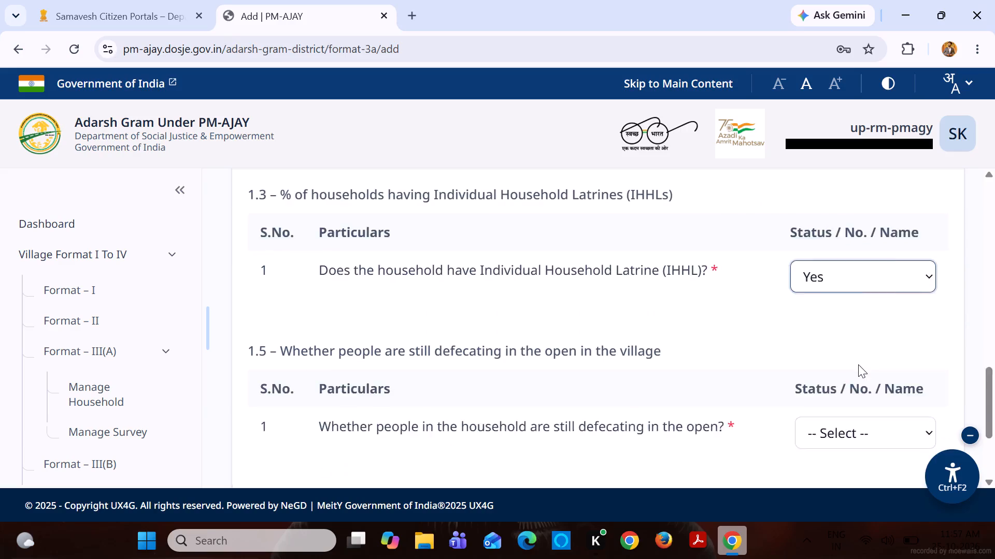
pyautogui.scroll(-2, 858, 364)
pyautogui.moveTo(912, 268); pyautogui.dragTo(855, 346)
pyautogui.click(855, 346)
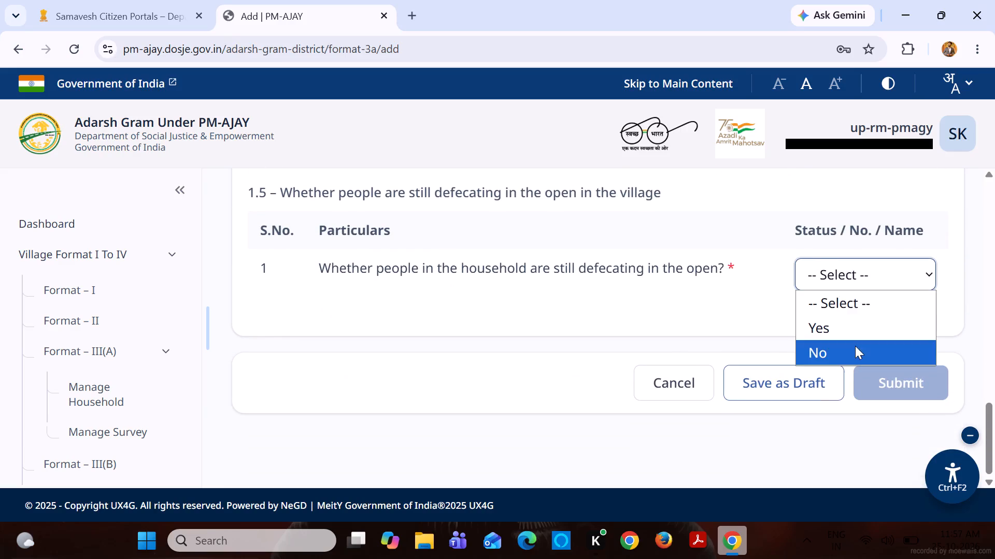
pyautogui.click(911, 389)
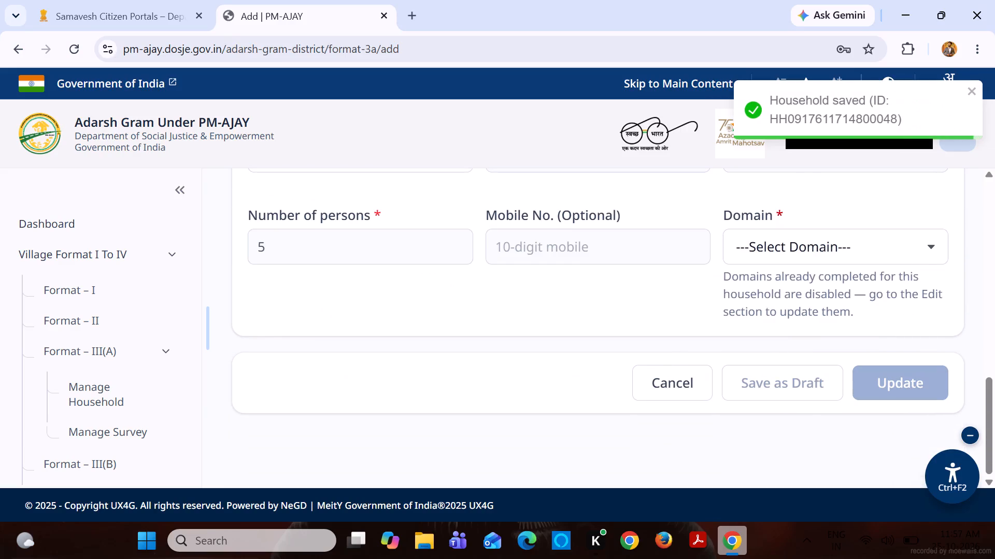
# Choose domain 2 – Education and enter 1 child aged 6-10 years and 1 attending primary school under 2.1.
pyautogui.click(917, 252)
pyautogui.click(756, 399)
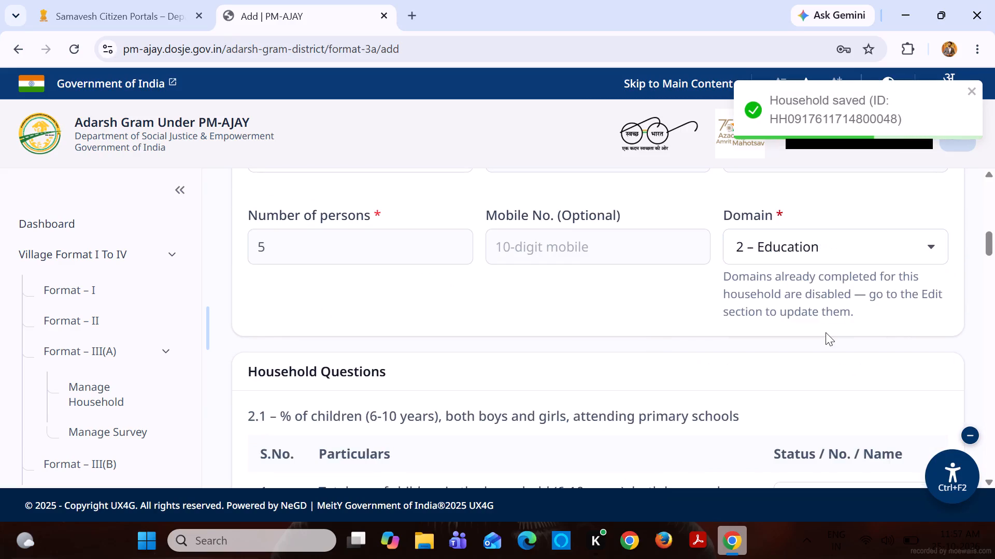
pyautogui.scroll(-3, 826, 332)
pyautogui.click(872, 287)
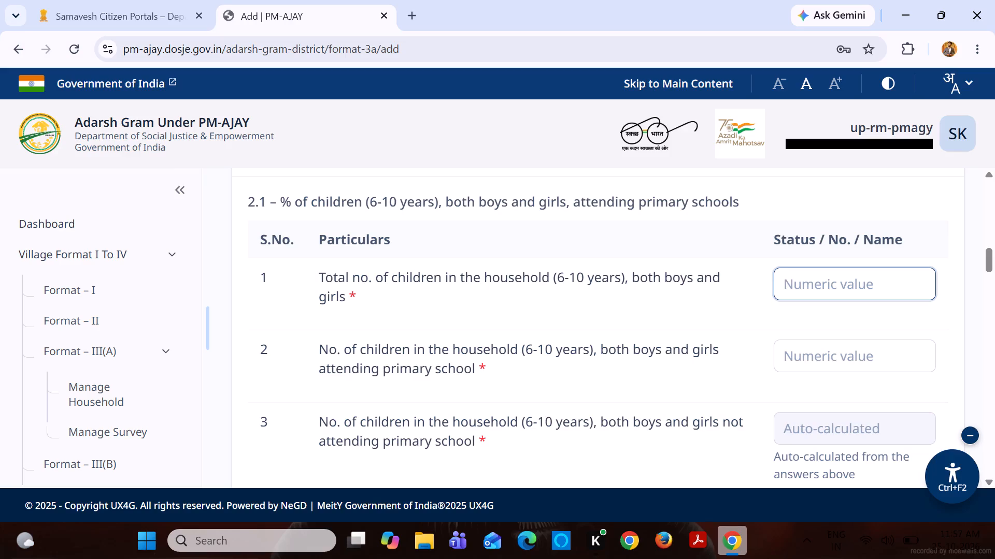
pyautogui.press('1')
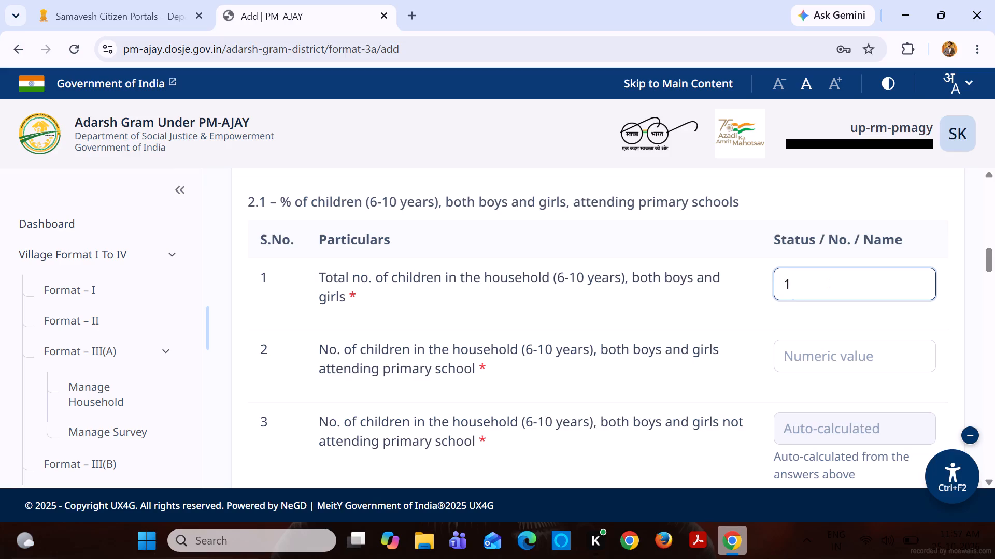
pyautogui.click(841, 369)
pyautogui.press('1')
# Enter 1 child and 1 attending school for both the 11-13 years (2.2) and 14-15 years (2.3) groups.
pyautogui.scroll(-5, 841, 369)
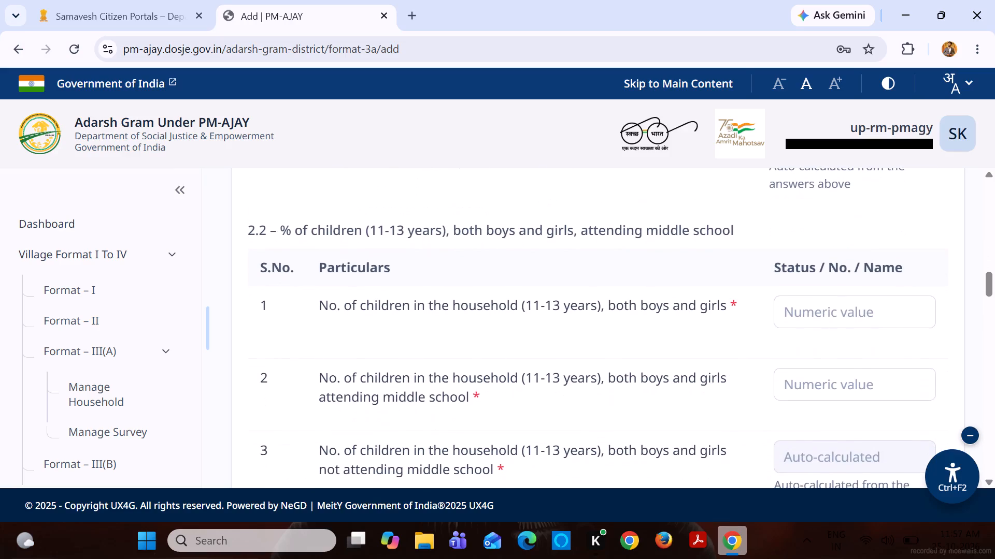
pyautogui.click(859, 301)
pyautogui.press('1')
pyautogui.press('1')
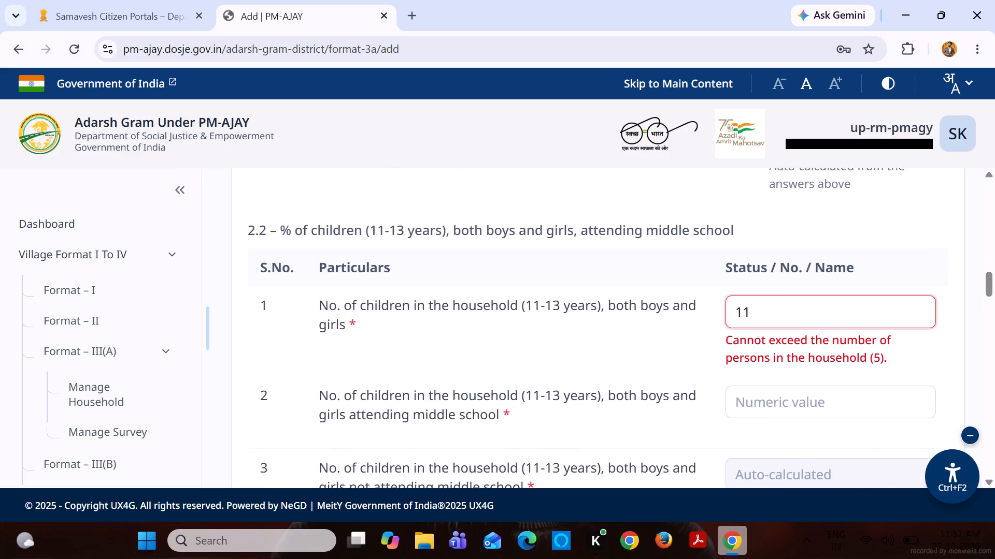
pyautogui.press('BackSpace')
pyautogui.click(812, 389)
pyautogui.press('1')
pyautogui.scroll(-2, 812, 389)
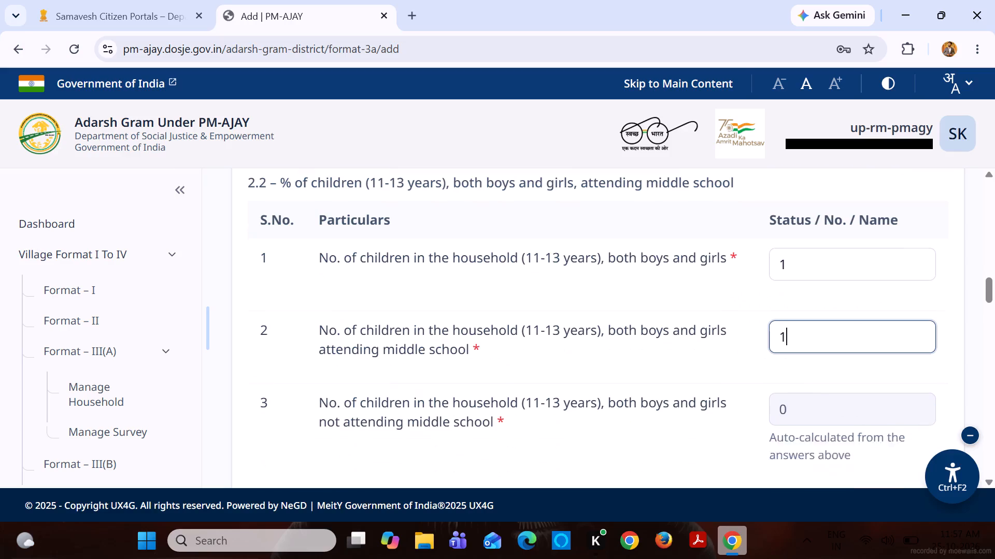
pyautogui.scroll(-2, 812, 389)
pyautogui.click(836, 395)
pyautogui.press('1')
pyautogui.scroll(-2, 836, 395)
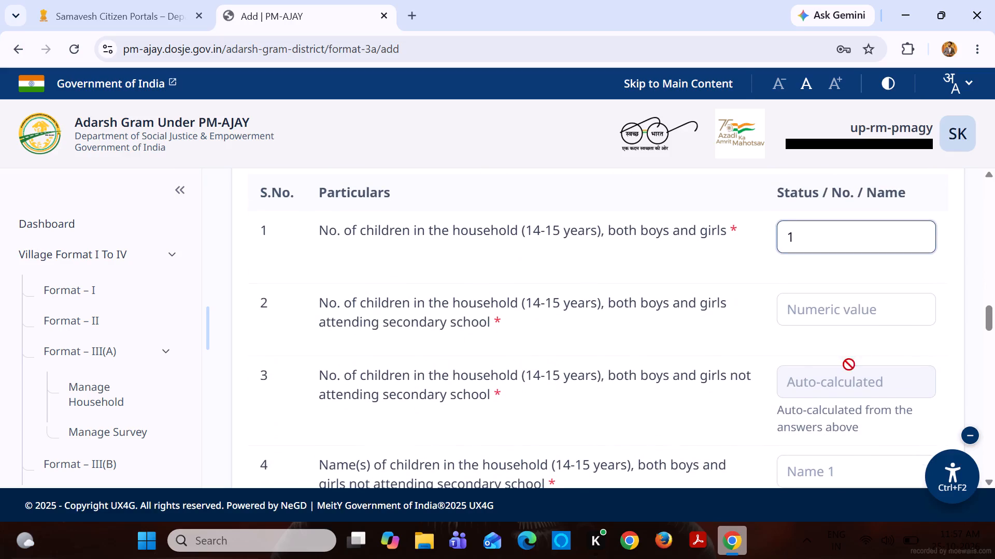
pyautogui.click(833, 325)
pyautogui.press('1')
# Enter 0 children aged 16-17 and 18-23, 0 eligible for pre-matric and post-matric scholarships, and submit the Education domain.
pyautogui.scroll(-1, 833, 325)
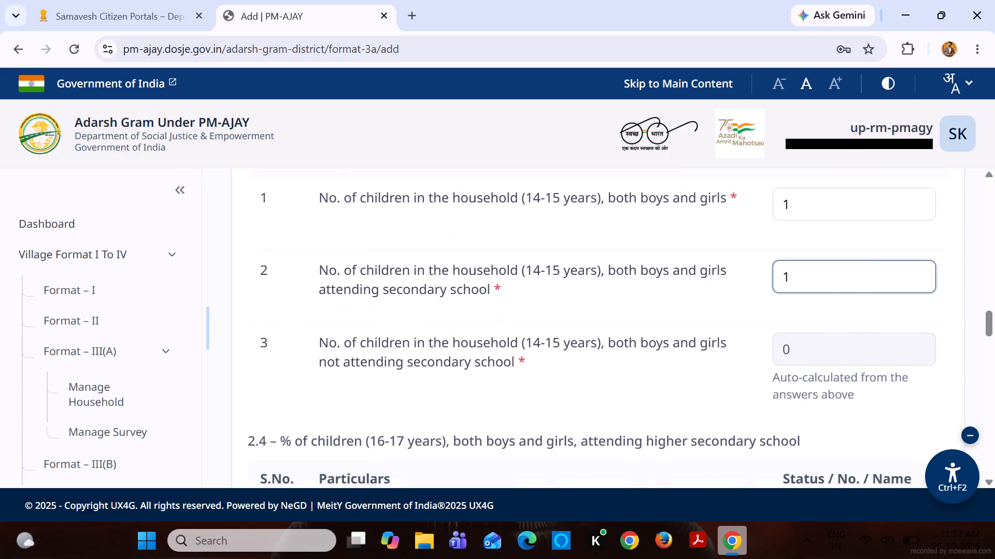
pyautogui.scroll(-3, 833, 325)
pyautogui.click(870, 287)
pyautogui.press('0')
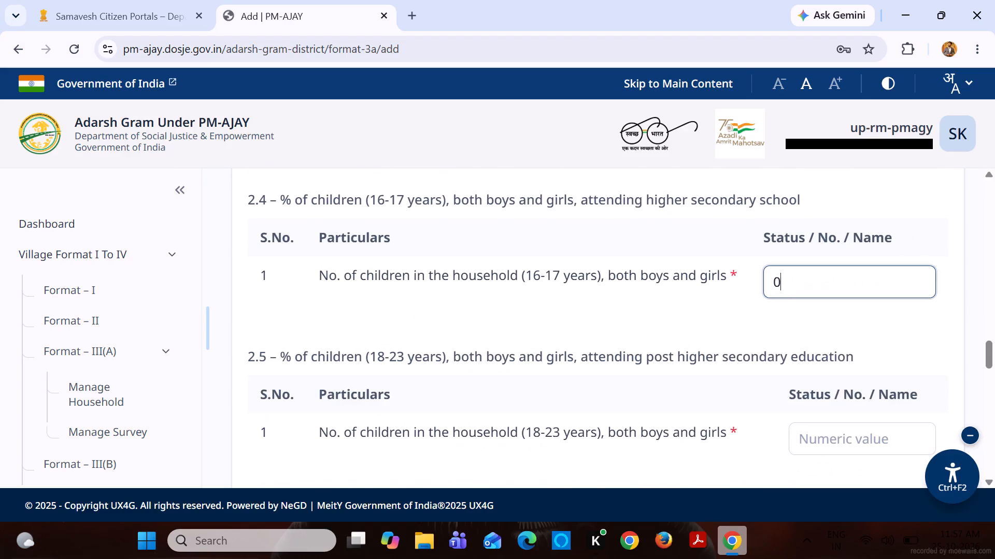
pyautogui.scroll(-3, 870, 287)
pyautogui.click(886, 239)
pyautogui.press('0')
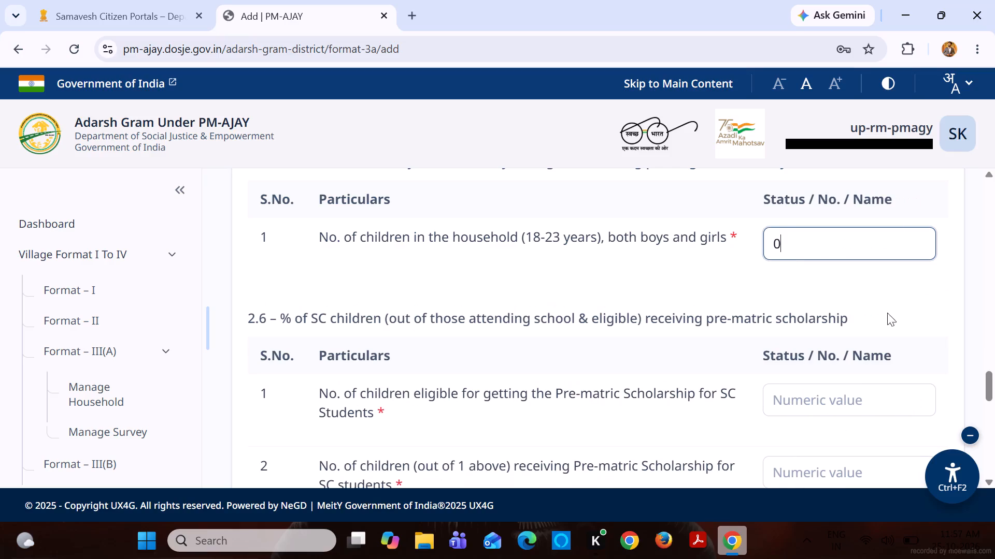
pyautogui.click(823, 405)
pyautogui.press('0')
pyautogui.scroll(-4, 823, 405)
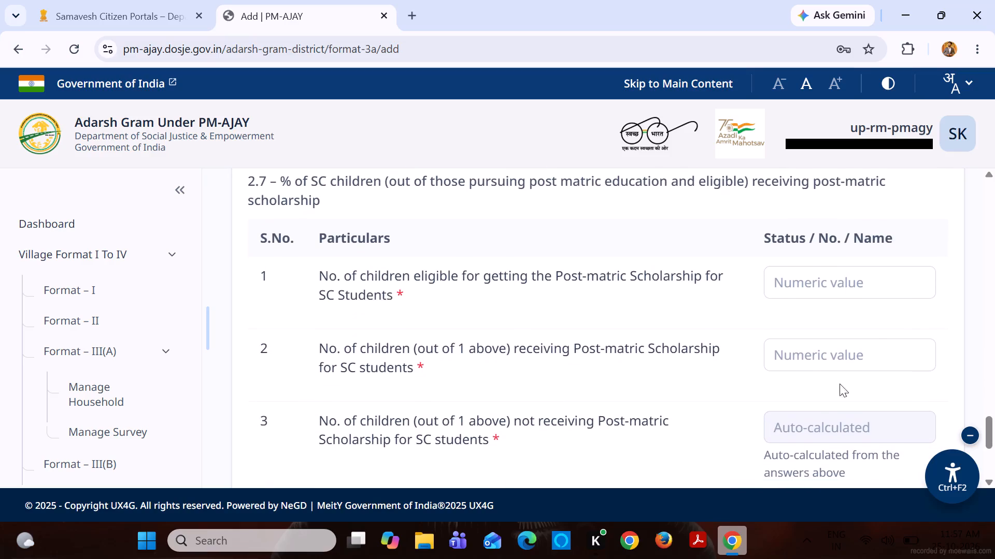
pyautogui.click(810, 279)
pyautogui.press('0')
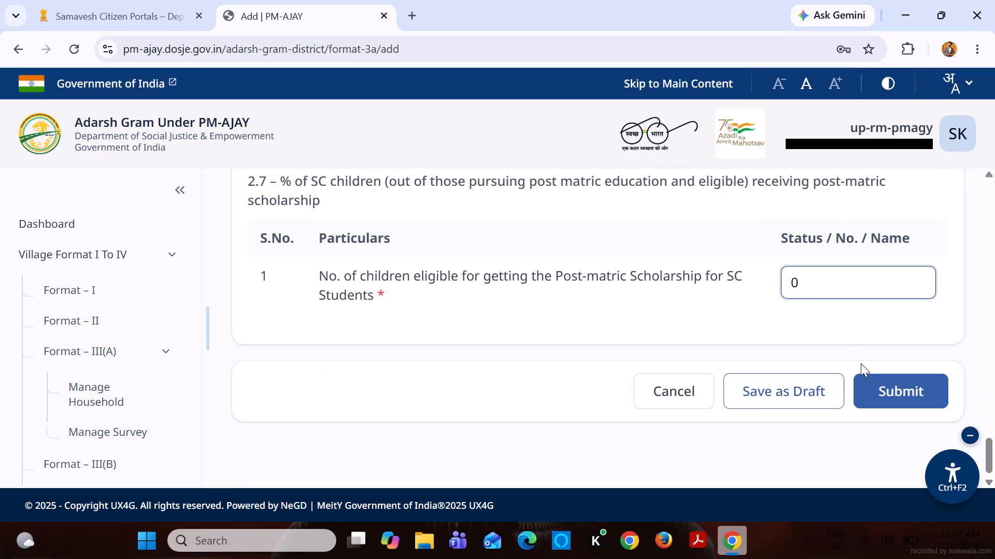
pyautogui.click(886, 383)
# Choose domain 3 – Health and Nutrition, answer Yes to Health Protection Scheme coverage and enter 0 pregnant women under 3.3.
pyautogui.click(879, 271)
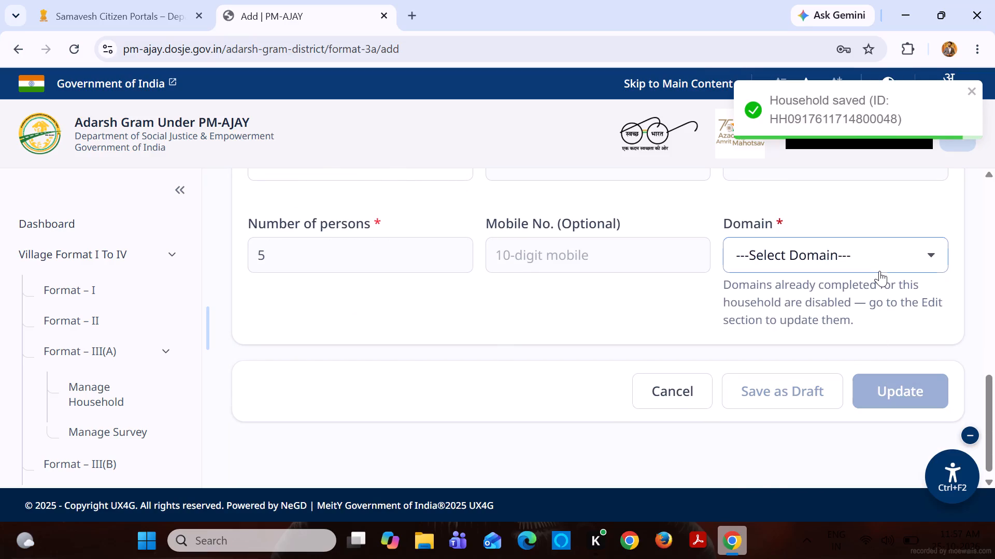
pyautogui.click(740, 438)
pyautogui.scroll(-1, 828, 328)
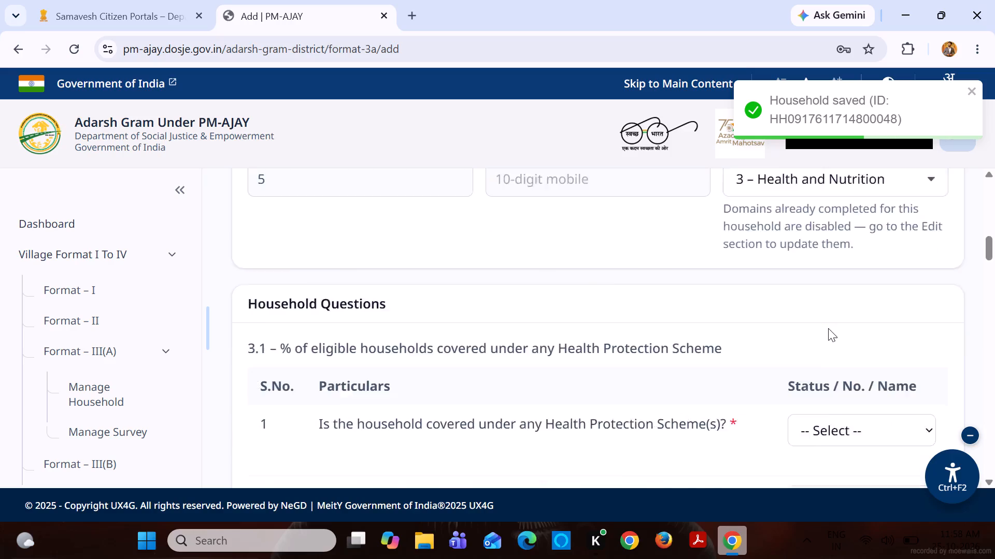
pyautogui.scroll(-2, 828, 328)
pyautogui.click(855, 301)
pyautogui.click(832, 351)
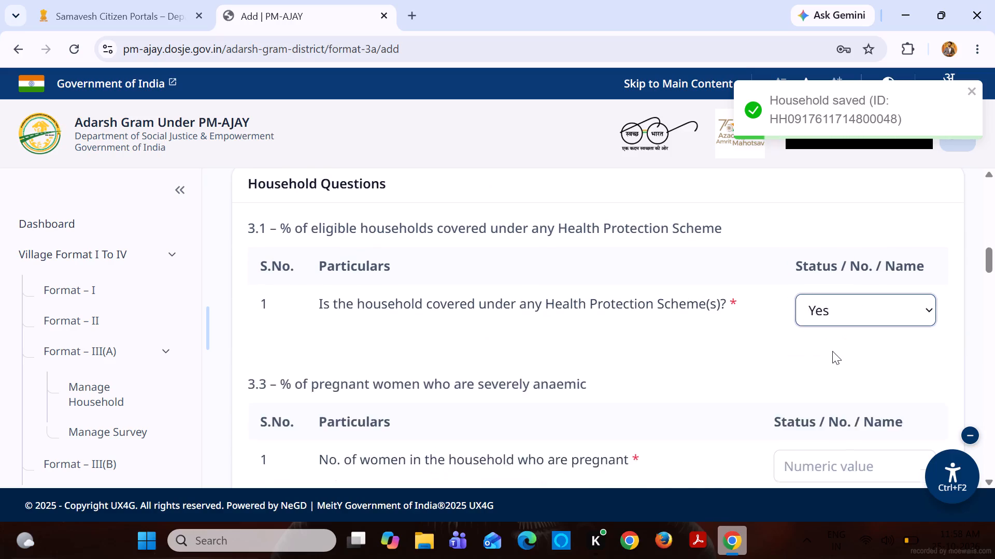
pyautogui.scroll(-2, 832, 351)
pyautogui.click(850, 331)
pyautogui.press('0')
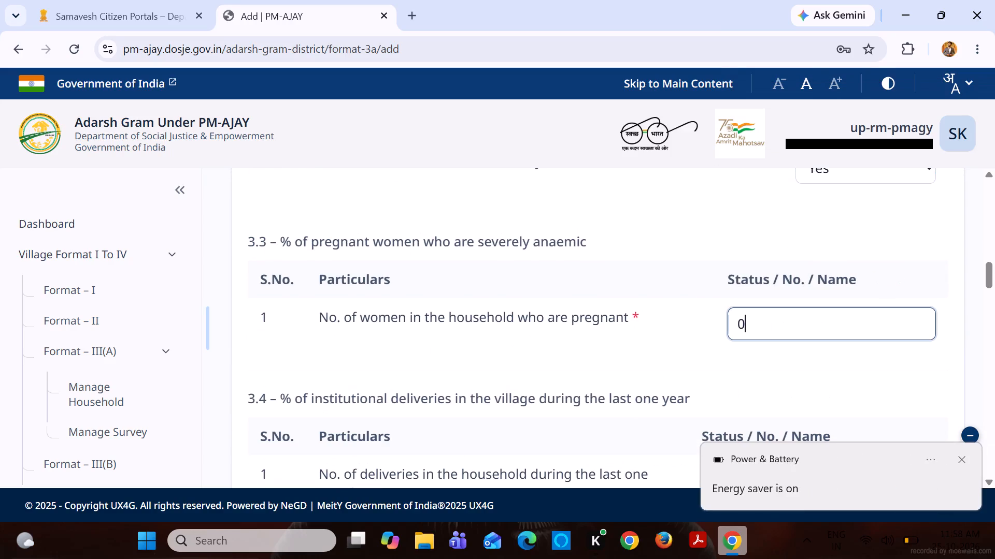
# Under 3.4 to 3.7, enter 0 deliveries, 0 children born in the last year, 0 below one year and 0 aged 0-5 years.
pyautogui.scroll(-1, 850, 331)
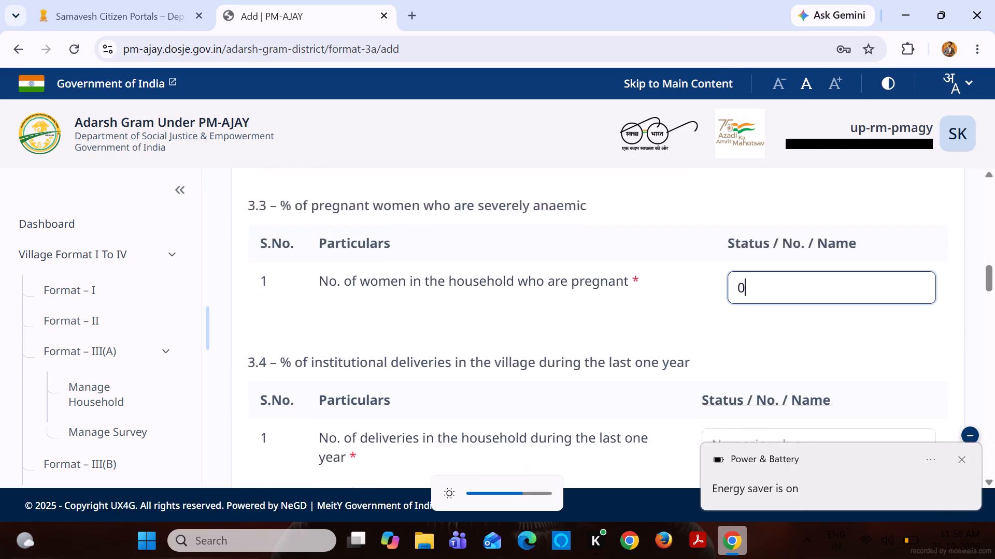
pyautogui.scroll(-1, 850, 331)
pyautogui.click(964, 464)
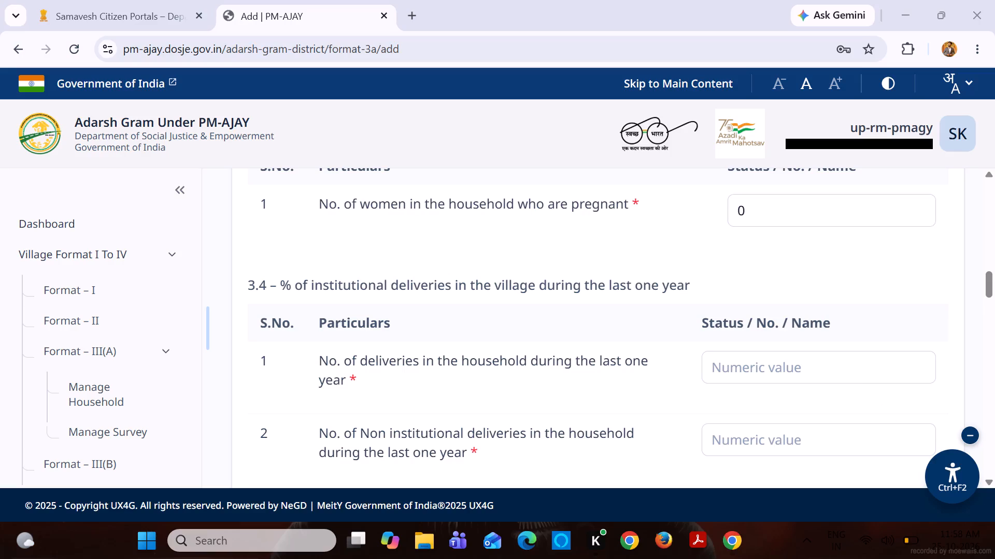
pyautogui.click(832, 366)
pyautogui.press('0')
pyautogui.scroll(-3, 832, 366)
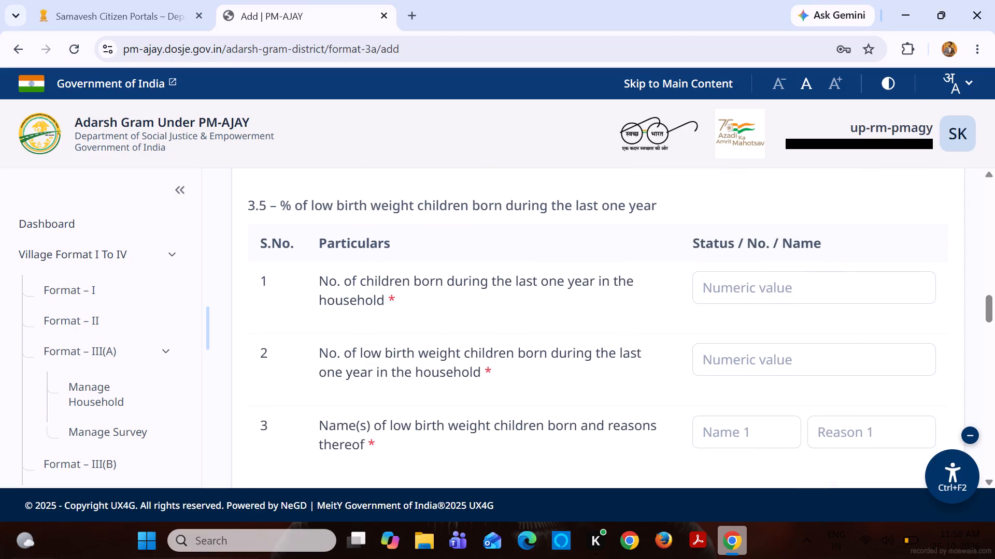
pyautogui.click(795, 286)
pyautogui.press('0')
pyautogui.scroll(-2, 795, 286)
pyautogui.click(777, 235)
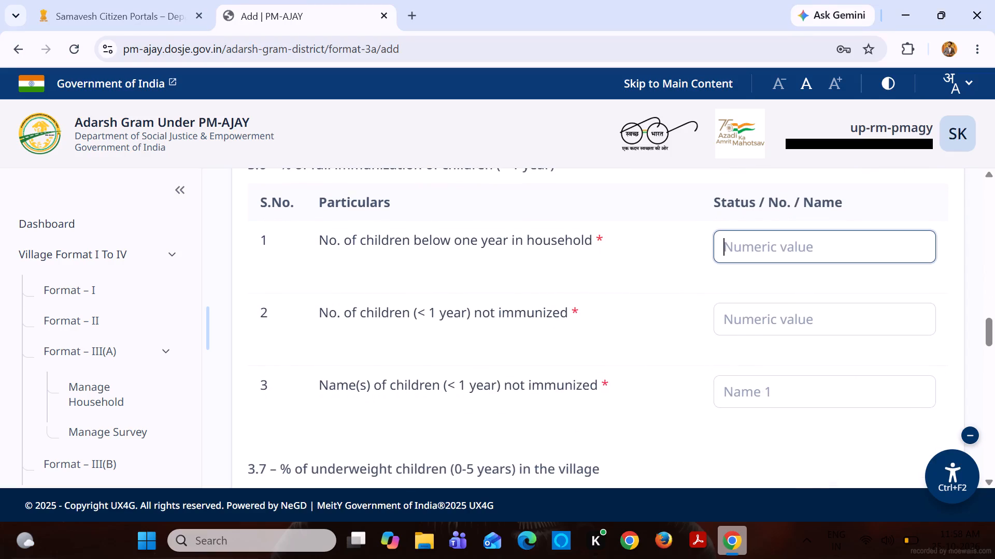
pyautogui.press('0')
pyautogui.scroll(-2, 777, 235)
pyautogui.click(765, 267)
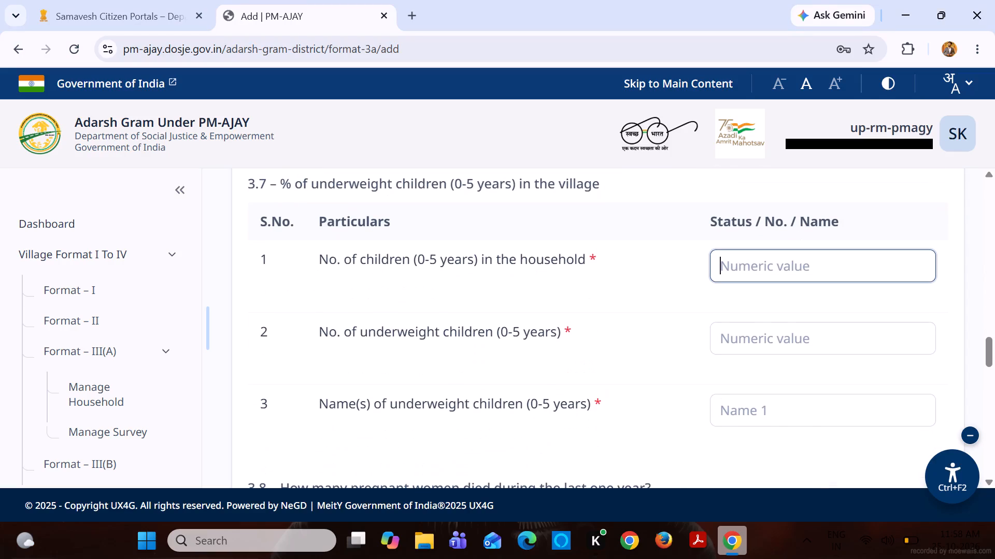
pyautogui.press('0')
# Enter 0 women pregnant last year, 0 children under one year and 0 members with communicable diseases, and submit the Health and Nutrition domain.
pyautogui.scroll(-1, 765, 267)
pyautogui.click(781, 297)
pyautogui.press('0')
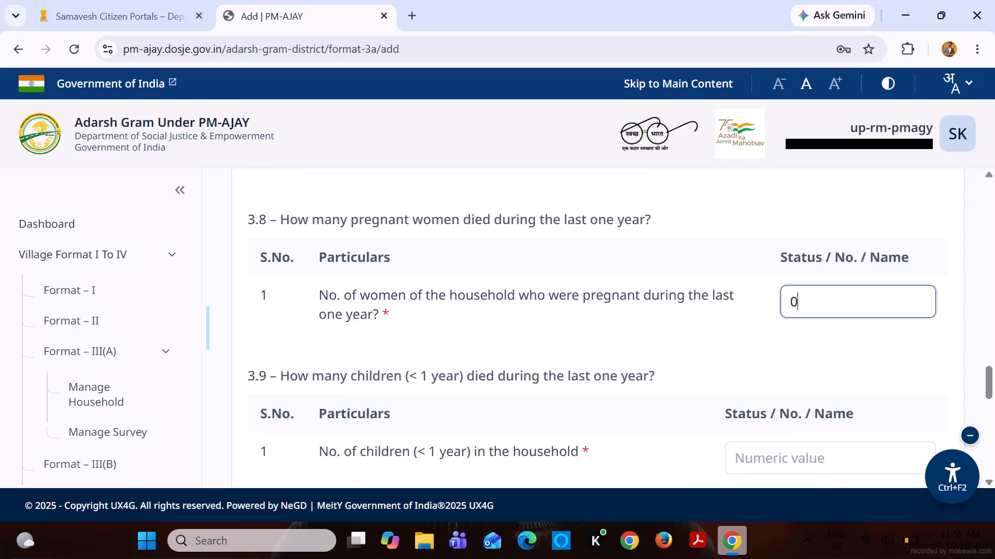
pyautogui.scroll(-2, 781, 297)
pyautogui.click(787, 300)
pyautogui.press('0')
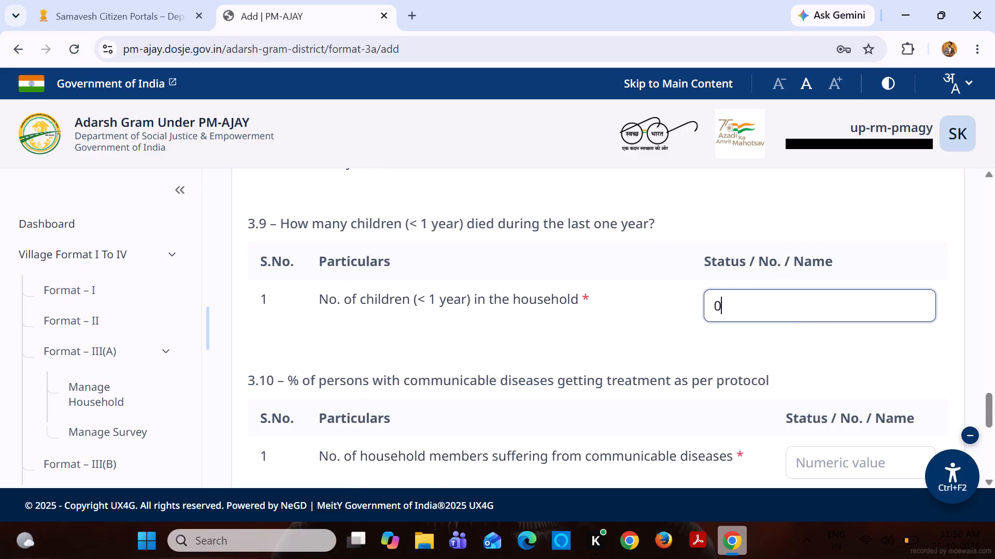
pyautogui.scroll(-3, 787, 300)
pyautogui.click(847, 187)
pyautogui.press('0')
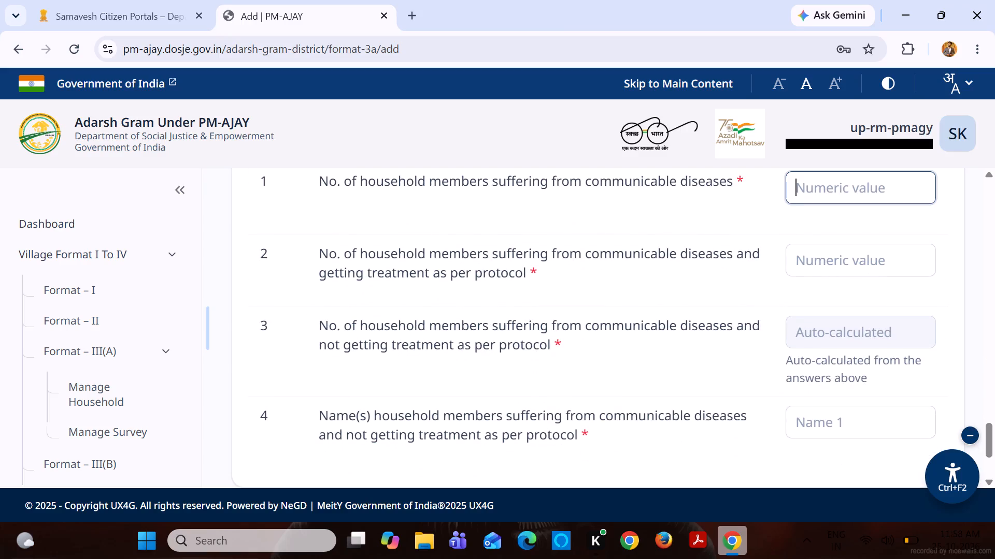
pyautogui.scroll(-1, 847, 187)
pyautogui.click(901, 392)
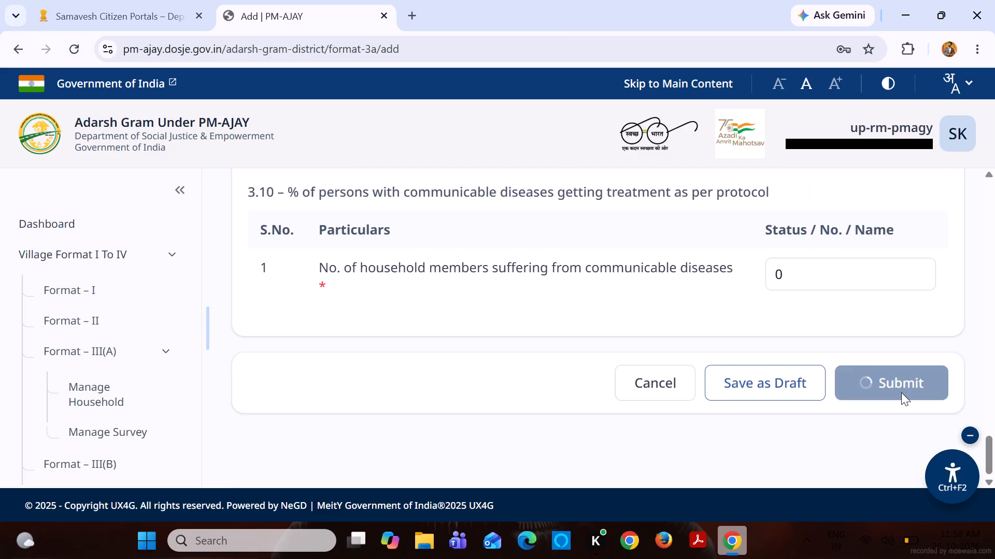
# Choose domain 4 – Social Security, enter 0 persons eligible for Widow, Old Age and Disability Pension, and submit the domain.
pyautogui.click(906, 244)
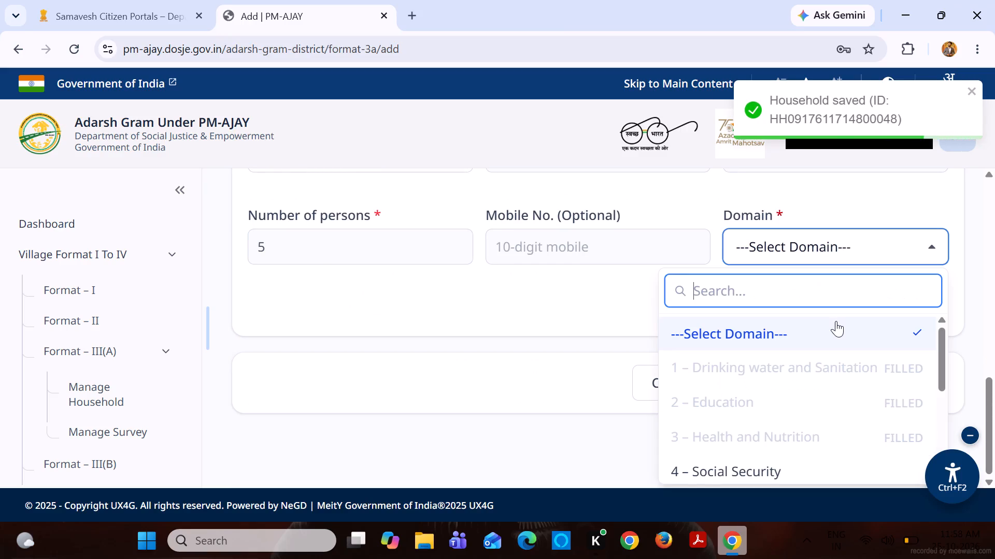
pyautogui.scroll(-1, 836, 321)
pyautogui.click(784, 379)
pyautogui.scroll(-3, 784, 379)
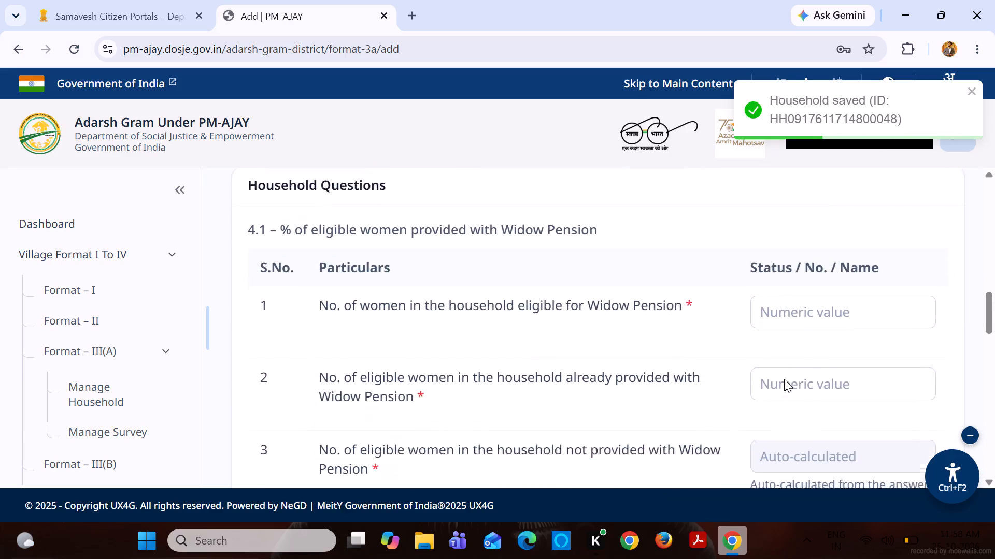
pyautogui.click(828, 296)
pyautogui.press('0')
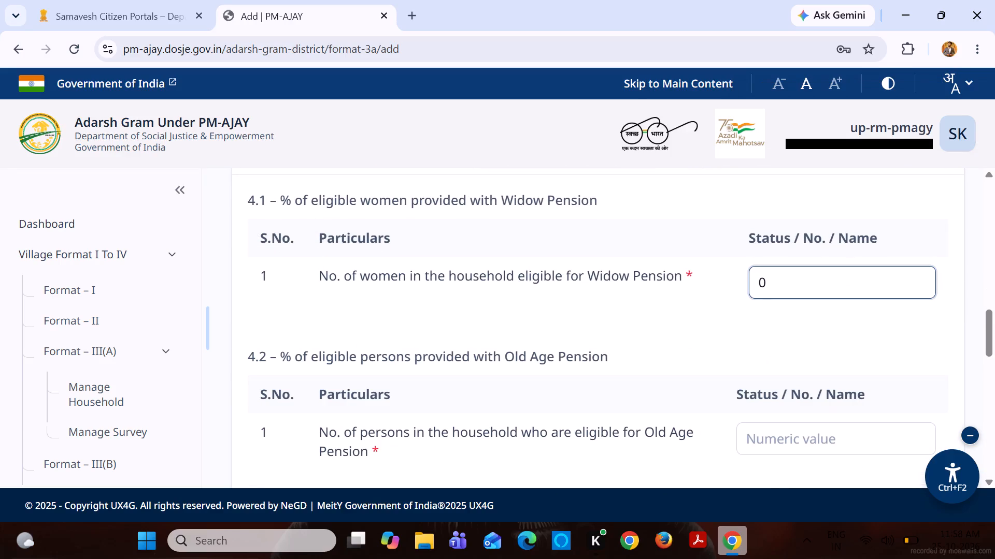
pyautogui.click(810, 442)
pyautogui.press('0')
pyautogui.scroll(-3, 810, 442)
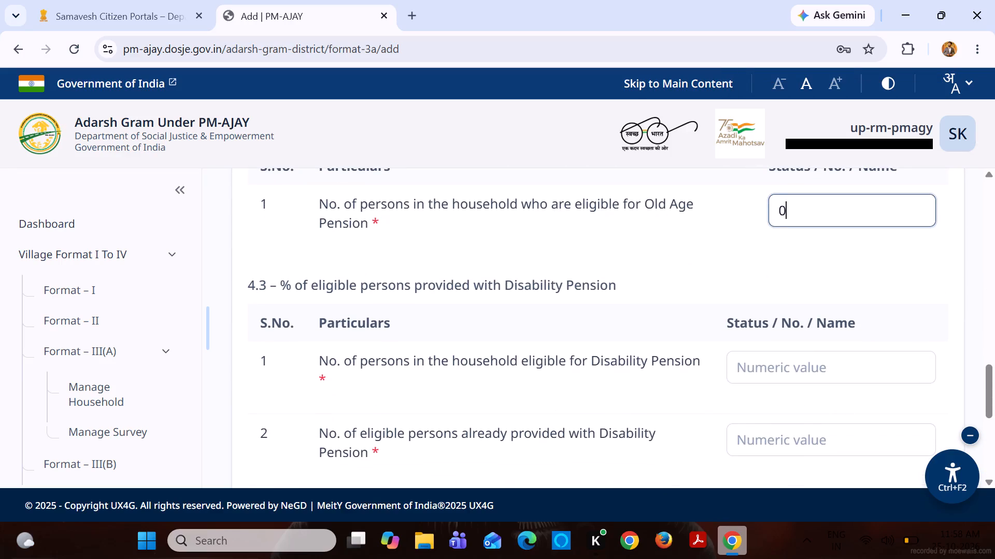
pyautogui.click(805, 363)
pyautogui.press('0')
pyautogui.scroll(-2, 805, 363)
pyautogui.click(901, 383)
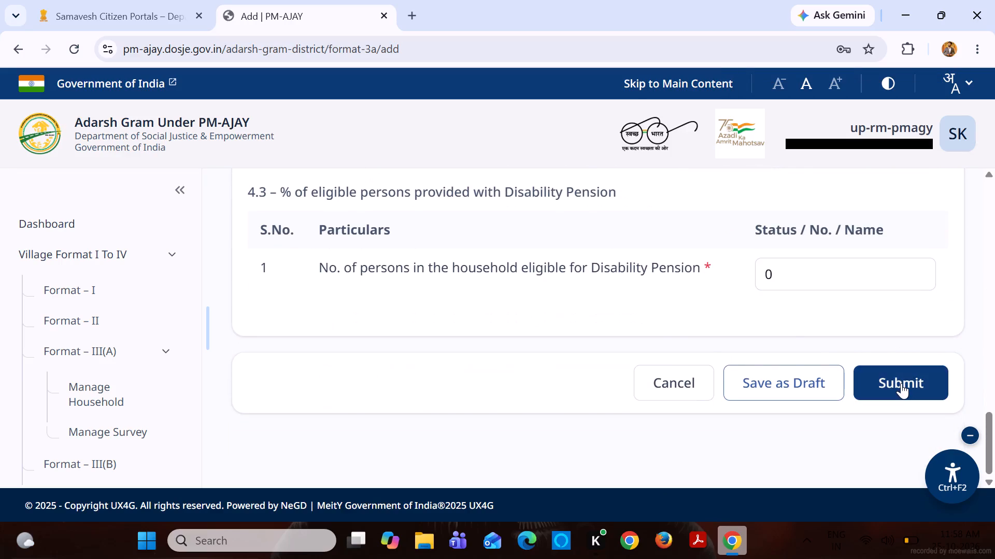
# Choose domain 5 – Rural Roads and Housing, answer No to living in a Kachcha/unsafe house, and submit the domain.
pyautogui.click(888, 254)
pyautogui.scroll(-1, 819, 395)
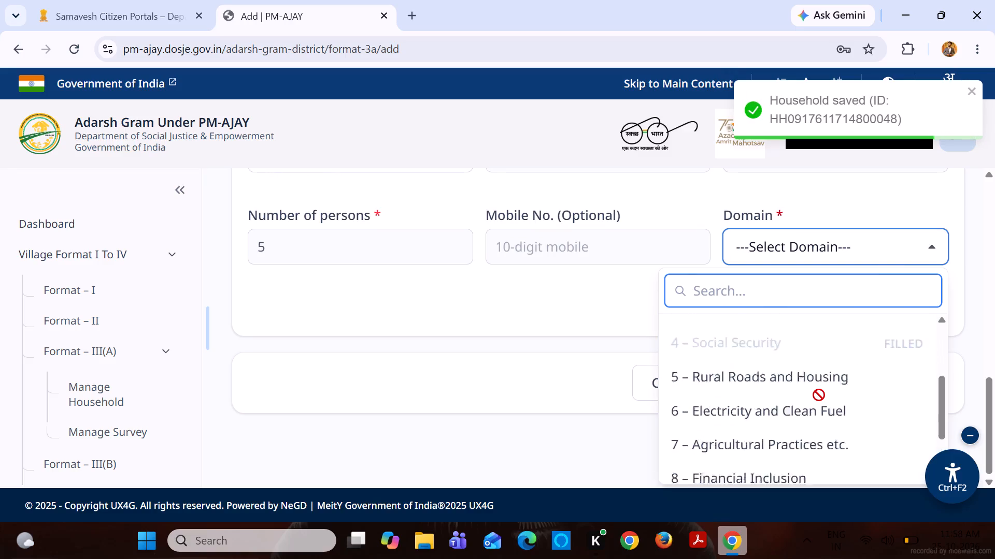
pyautogui.scroll(-1, 819, 395)
pyautogui.click(794, 337)
pyautogui.scroll(-3, 794, 337)
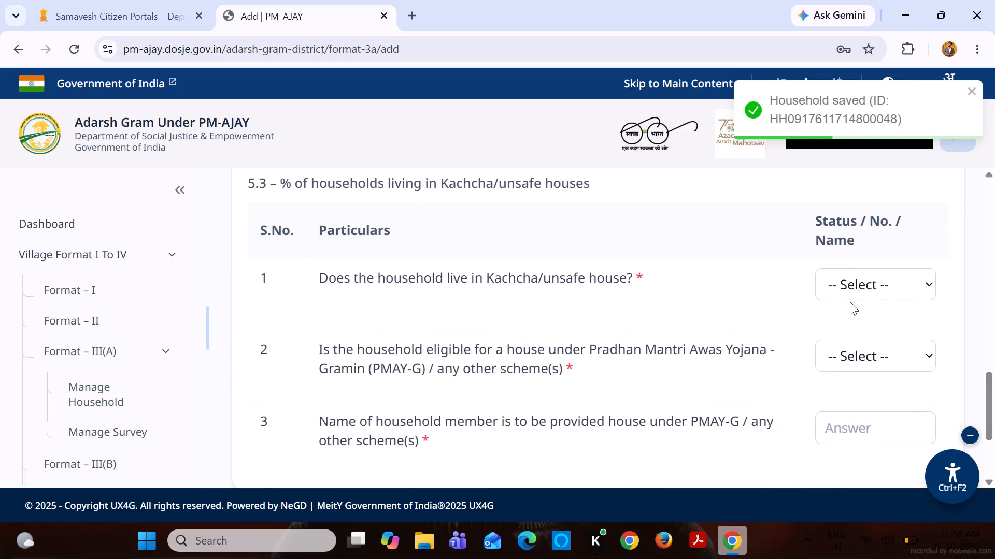
pyautogui.click(917, 277)
pyautogui.click(849, 356)
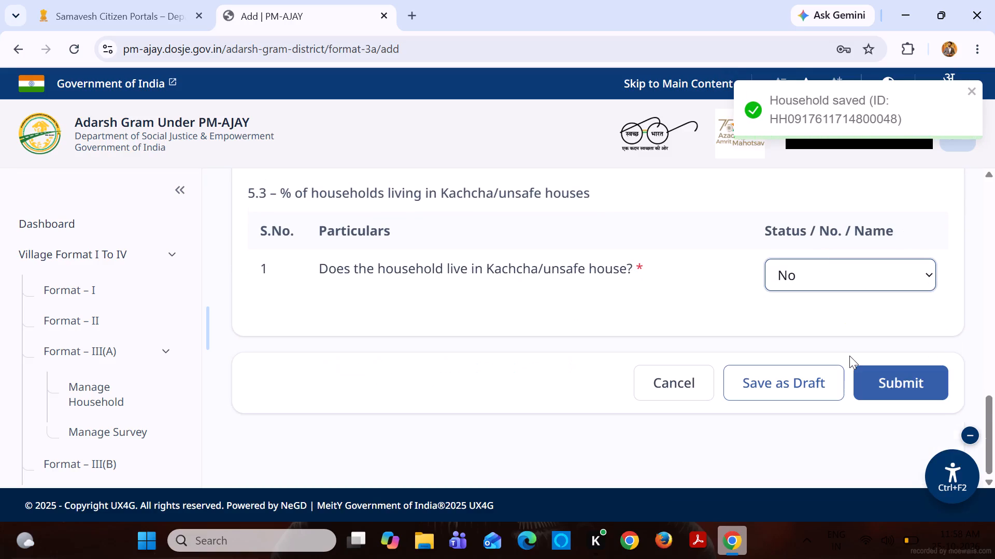
pyautogui.scroll(-1, 849, 356)
pyautogui.click(900, 393)
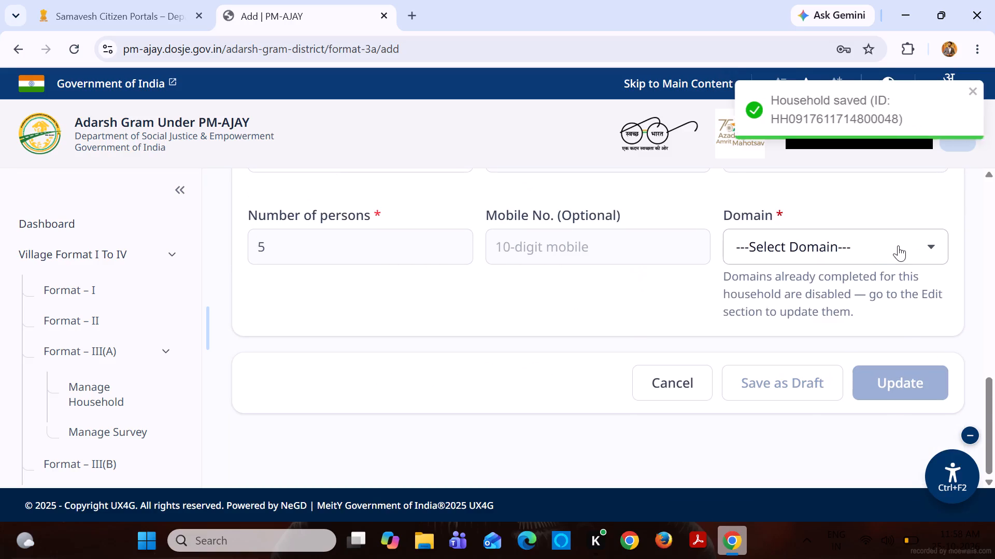
# Choose domain 6 – Electricity and Clean Fuel and answer Yes to electricity connection under 6.2 and 6.3 and to LED bulb use.
pyautogui.click(898, 245)
pyautogui.scroll(-3, 866, 409)
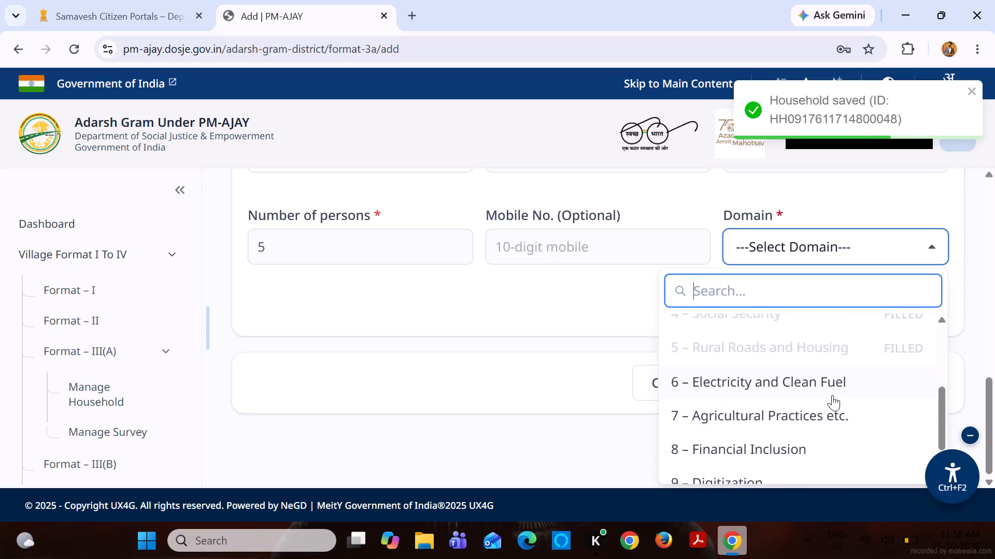
pyautogui.click(833, 391)
pyautogui.scroll(-3, 833, 391)
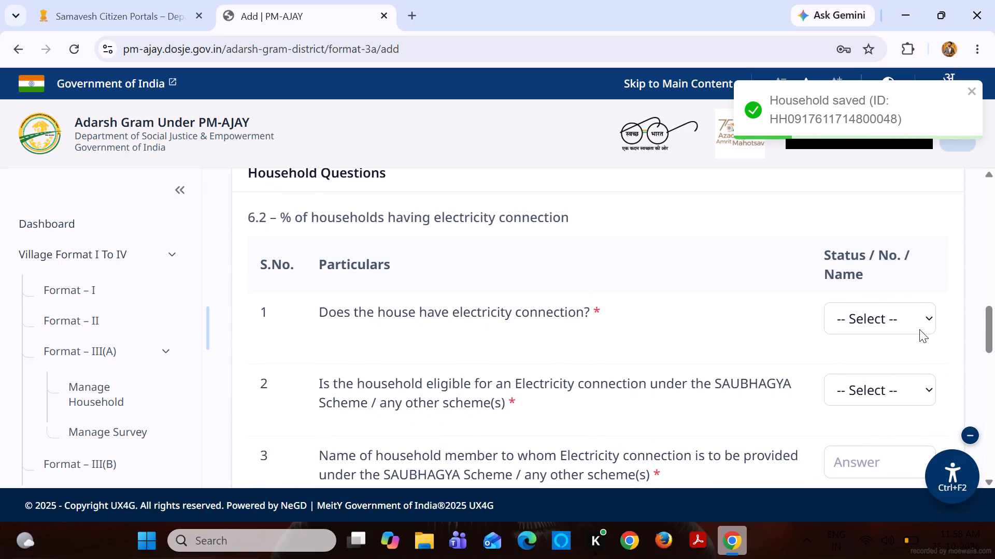
pyautogui.moveTo(919, 325); pyautogui.dragTo(870, 365)
pyautogui.click(870, 365)
pyautogui.scroll(-2, 870, 365)
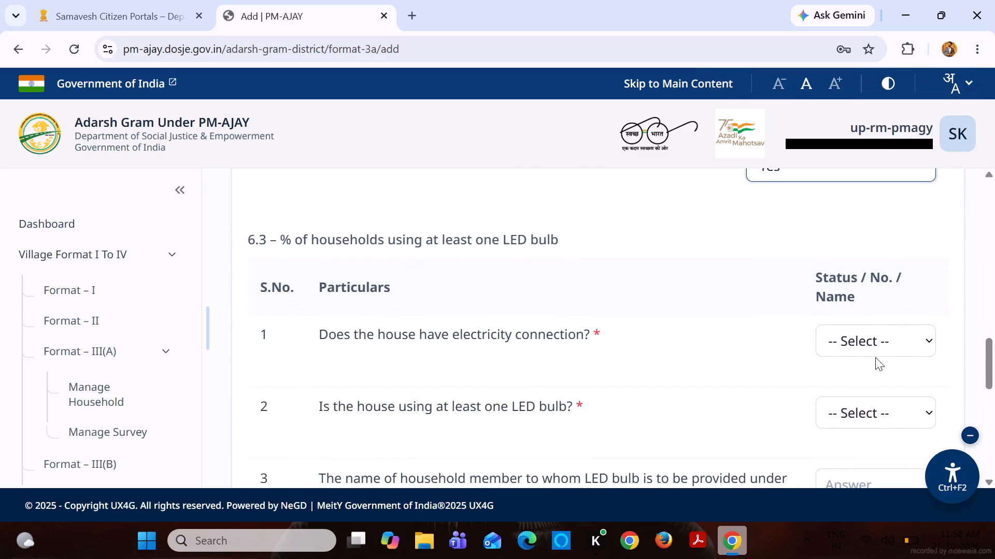
pyautogui.moveTo(889, 347); pyautogui.dragTo(856, 393)
pyautogui.click(856, 393)
pyautogui.scroll(-3, 856, 393)
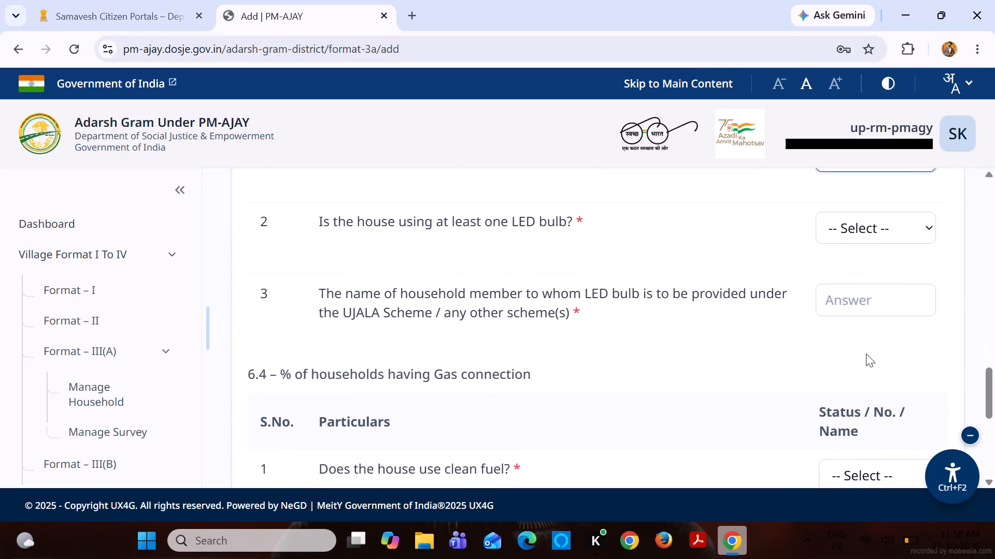
pyautogui.click(911, 235)
pyautogui.click(850, 286)
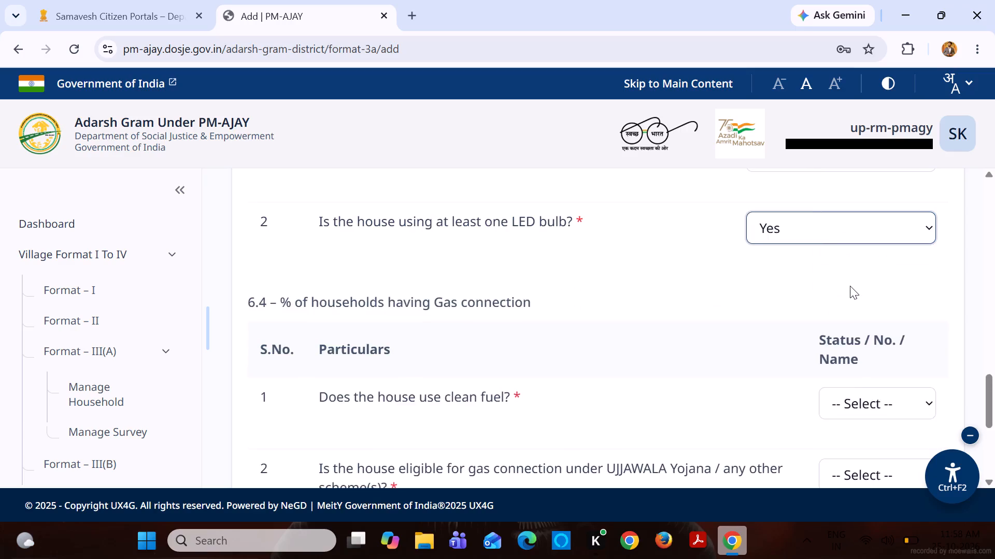
# Answer Yes to clean fuel use under 6.4 and submit the Electricity and Clean Fuel domain.
pyautogui.scroll(-2, 850, 286)
pyautogui.moveTo(882, 281); pyautogui.dragTo(864, 321)
pyautogui.click(864, 321)
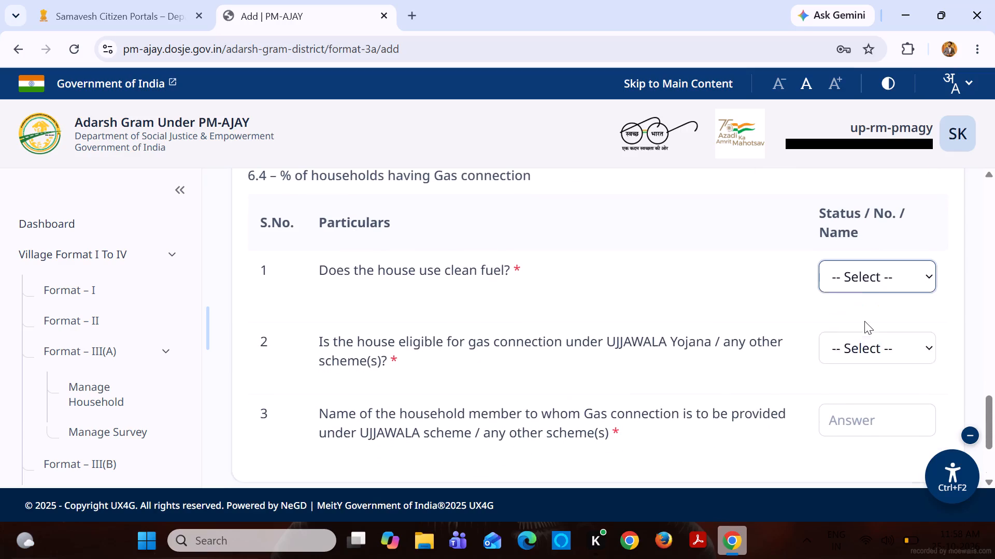
pyautogui.click(890, 377)
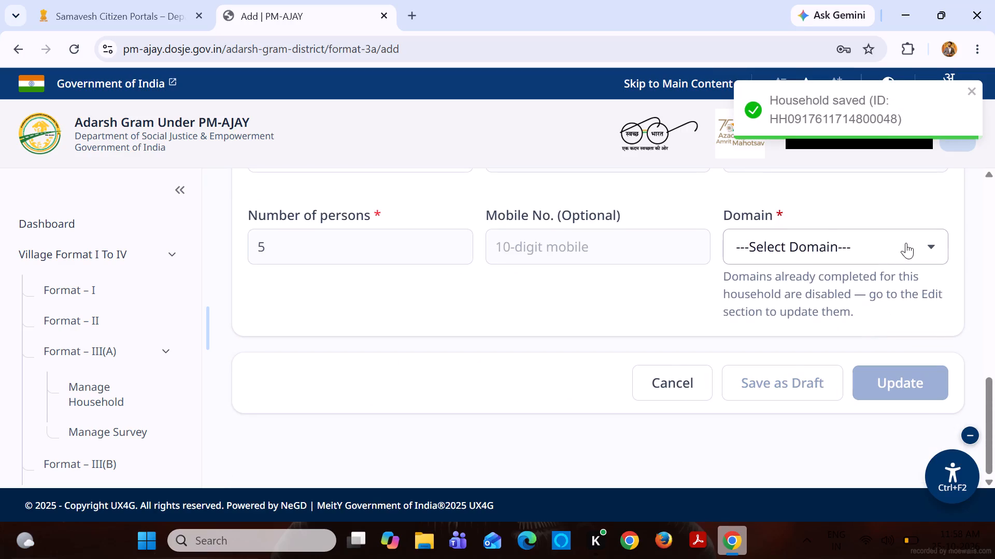
# Choose domain 7 – Agricultural Practices etc., answer No to household involvement in farming, and submit the domain.
pyautogui.click(906, 243)
pyautogui.scroll(-4, 842, 356)
pyautogui.click(813, 364)
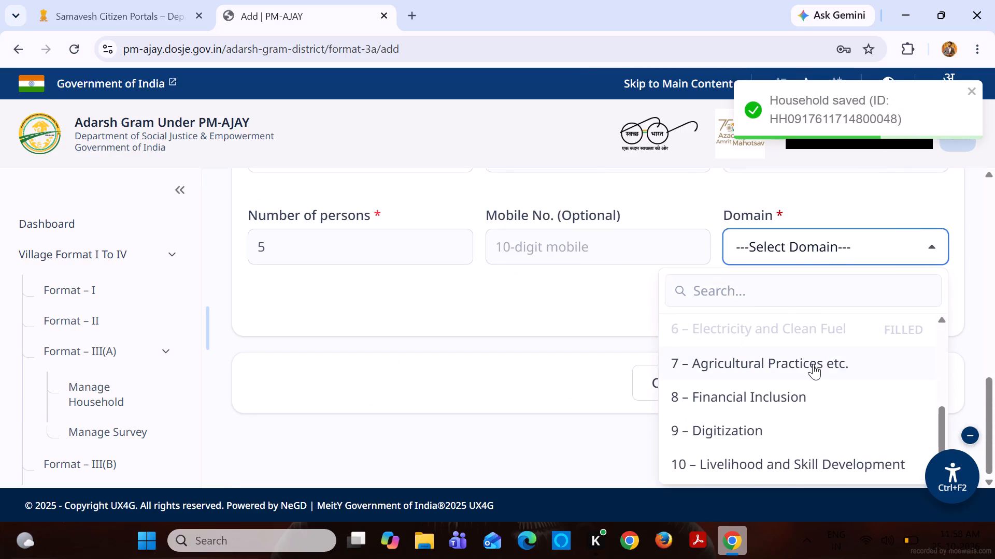
pyautogui.scroll(-3, 813, 364)
pyautogui.click(880, 298)
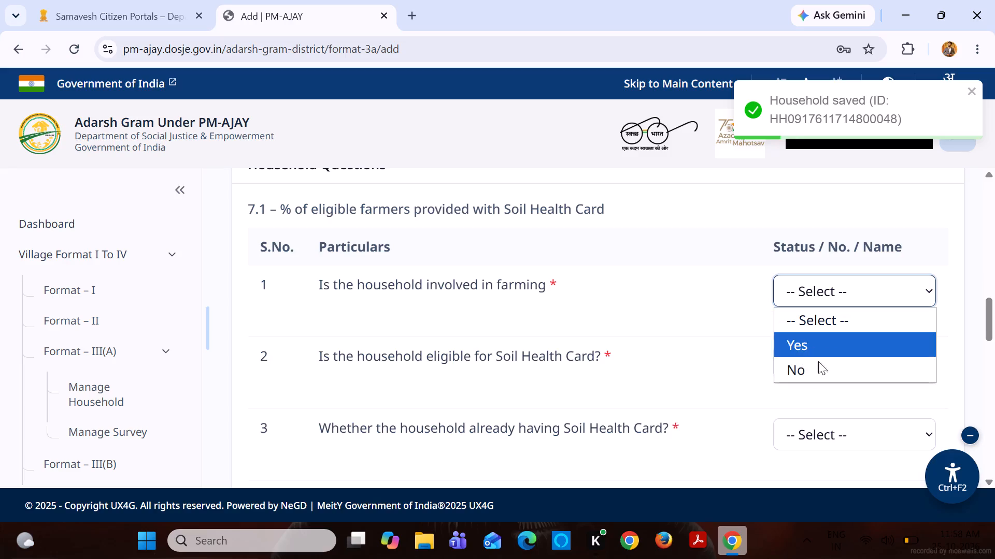
pyautogui.click(807, 378)
pyautogui.scroll(-7, 807, 378)
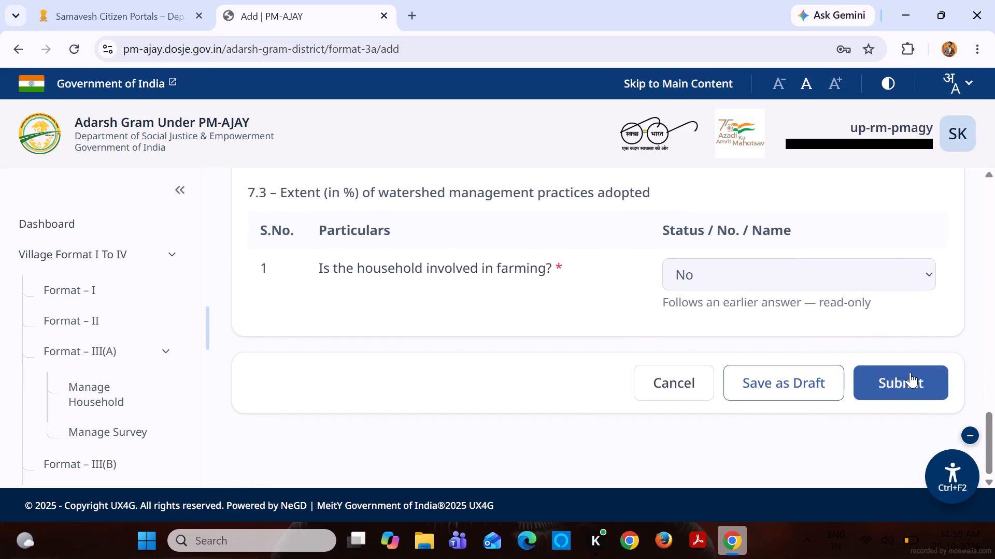
pyautogui.click(910, 372)
# Choose domain 8 – Financial Inclusion, enter 0 persons above 5 years and 0 members eligible for a Banks/Post Office account.
pyautogui.click(887, 240)
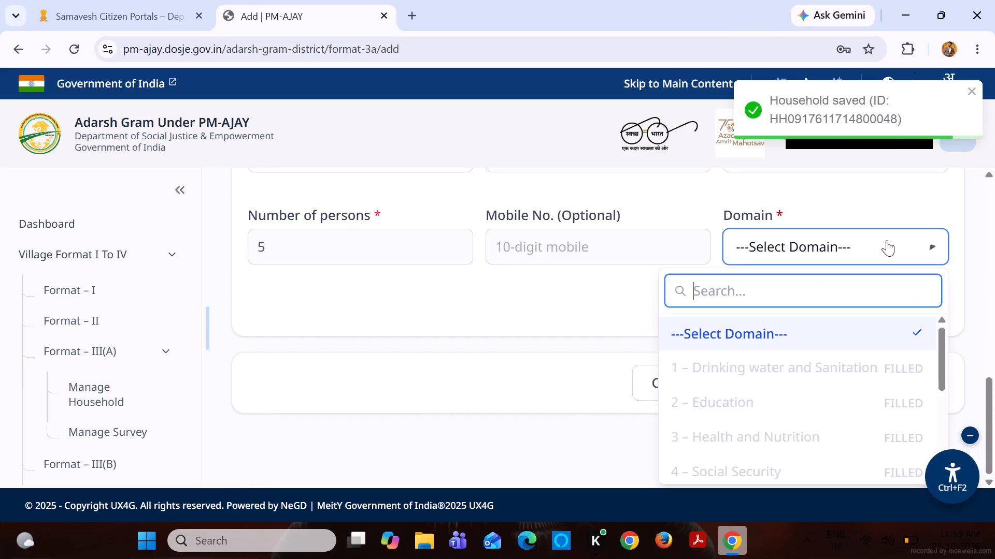
pyautogui.scroll(-4, 855, 357)
pyautogui.click(811, 389)
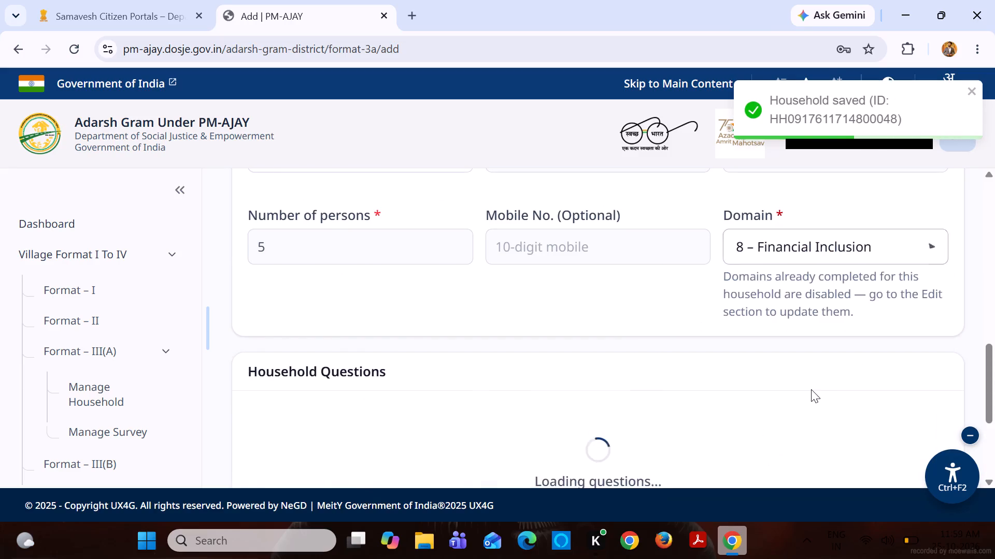
pyautogui.scroll(-3, 811, 389)
pyautogui.click(849, 291)
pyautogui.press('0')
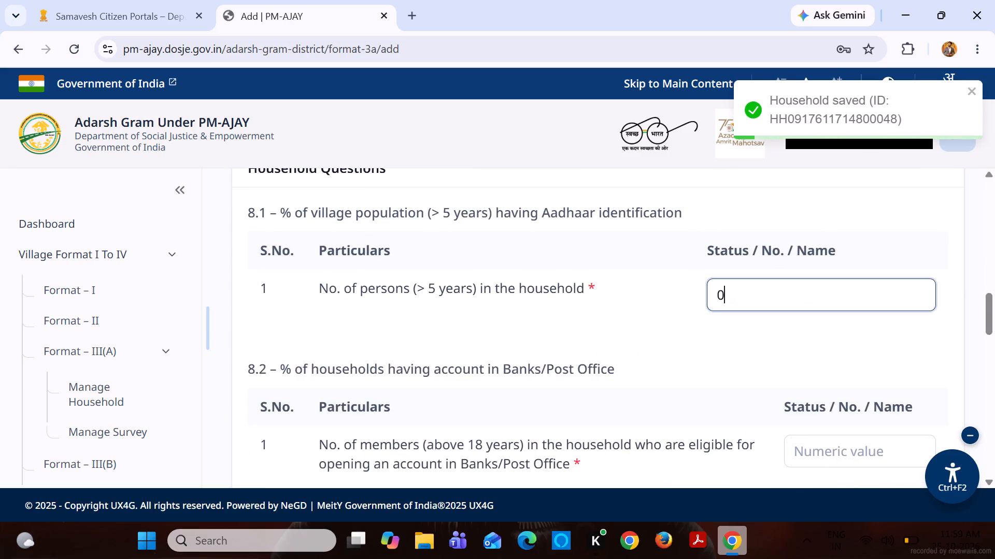
pyautogui.scroll(-2, 823, 327)
pyautogui.click(851, 294)
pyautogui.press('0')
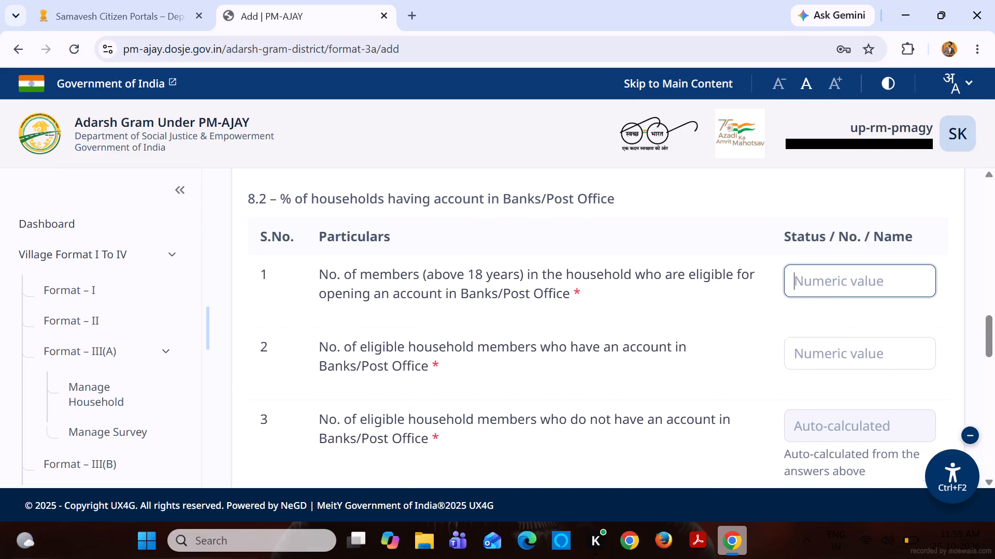
# Enter 0 persons eligible for PMSBY and 0 members eligible for PMJJBY, and submit the Financial Inclusion domain.
pyautogui.scroll(-2, 851, 294)
pyautogui.click(871, 313)
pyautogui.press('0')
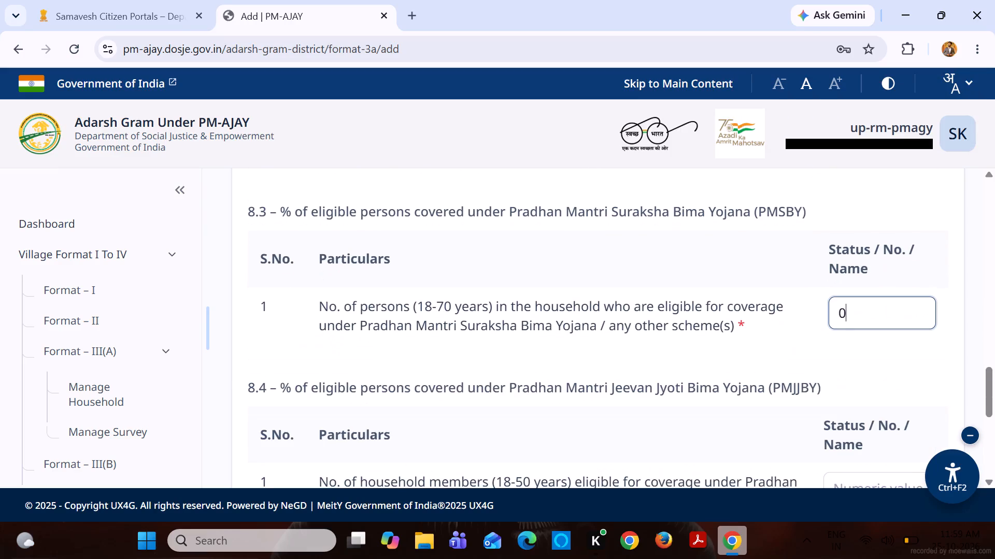
pyautogui.scroll(-1, 871, 313)
pyautogui.click(874, 384)
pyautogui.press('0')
pyautogui.scroll(-4, 874, 384)
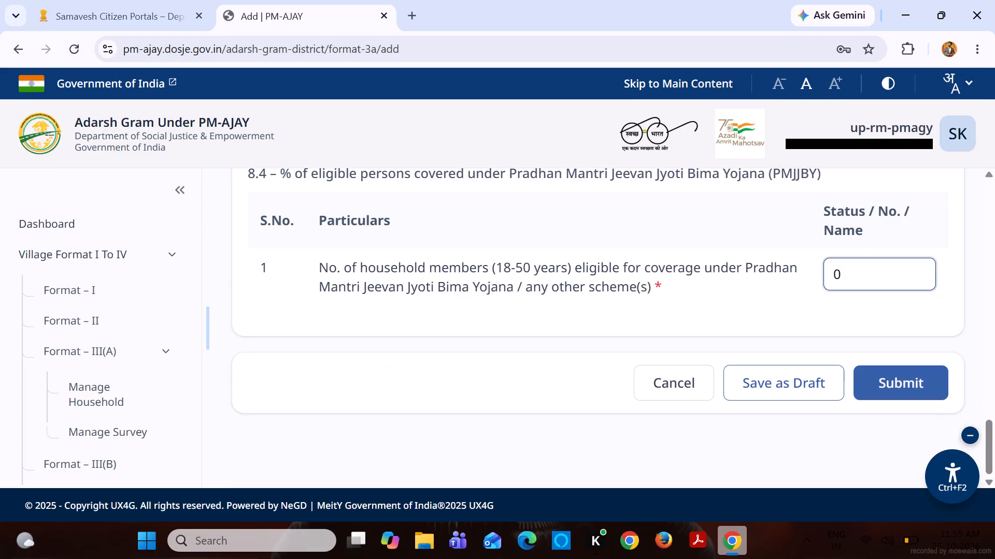
pyautogui.click(920, 375)
# Choose domain 9 – Digitization, enter 0 members eligible for PMGDISHA training, and submit the domain.
pyautogui.click(892, 245)
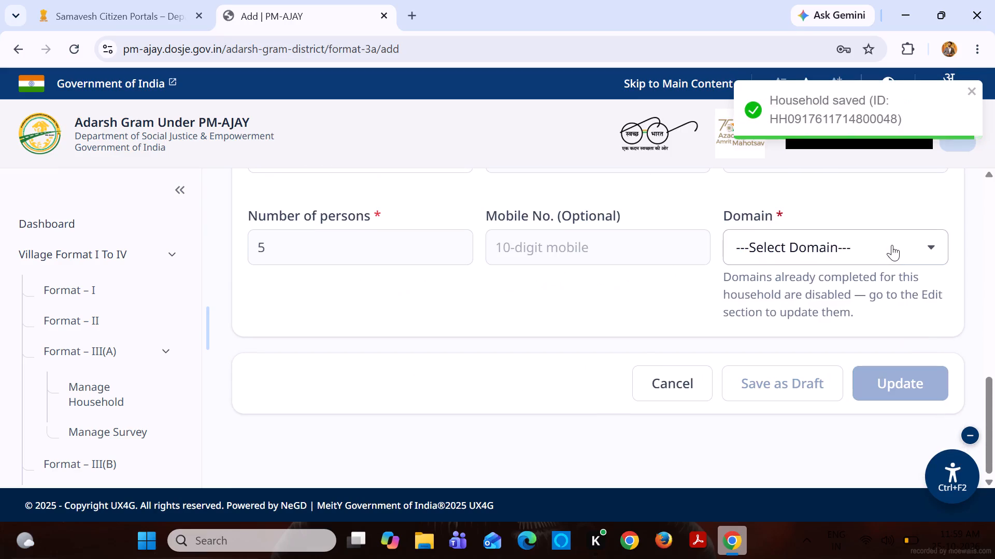
pyautogui.scroll(-5, 856, 371)
pyautogui.click(760, 423)
pyautogui.scroll(-1, 760, 423)
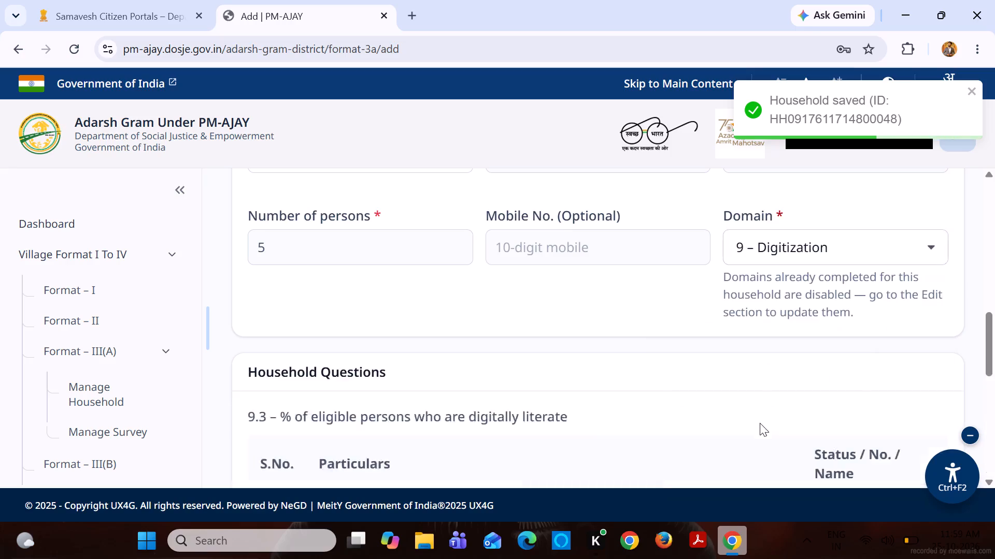
pyautogui.scroll(-1, 760, 423)
pyautogui.click(855, 364)
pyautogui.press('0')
pyautogui.scroll(-2, 855, 364)
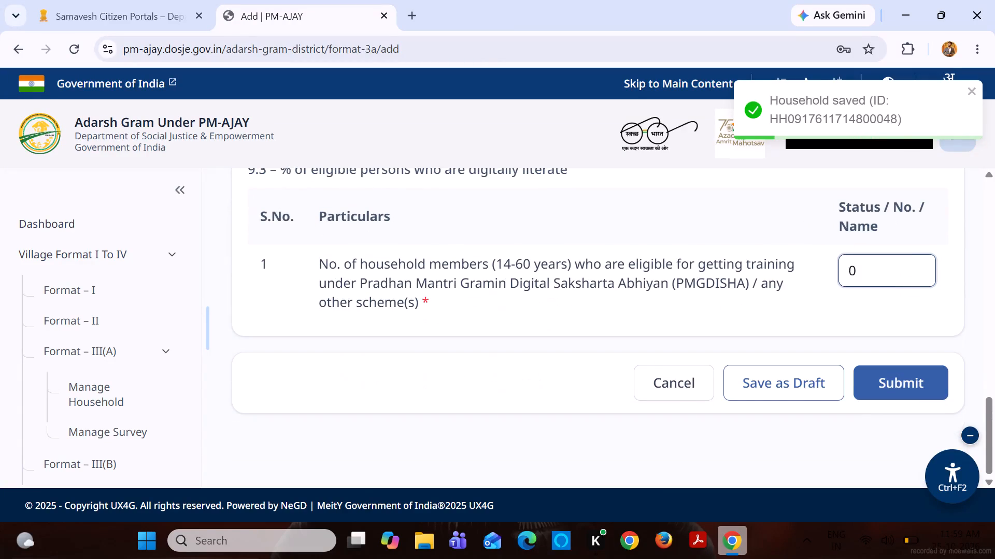
pyautogui.click(887, 374)
# Choose domain 10 – Livelihood and Skill Development, enter 0 youth for skill training and bank loans, answer Yes to SHG membership, and submit.
pyautogui.click(902, 234)
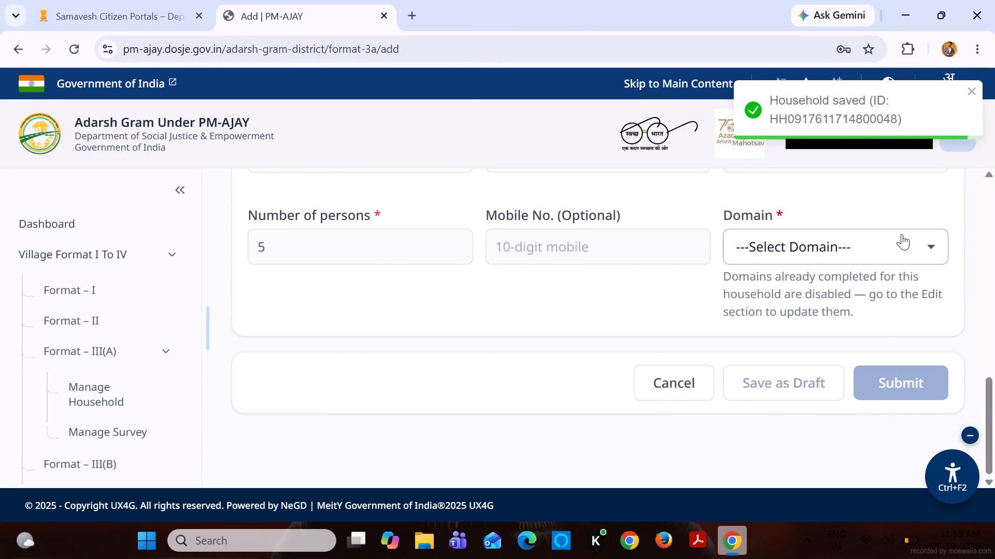
pyautogui.scroll(-6, 859, 327)
pyautogui.click(764, 459)
pyautogui.scroll(-1, 764, 459)
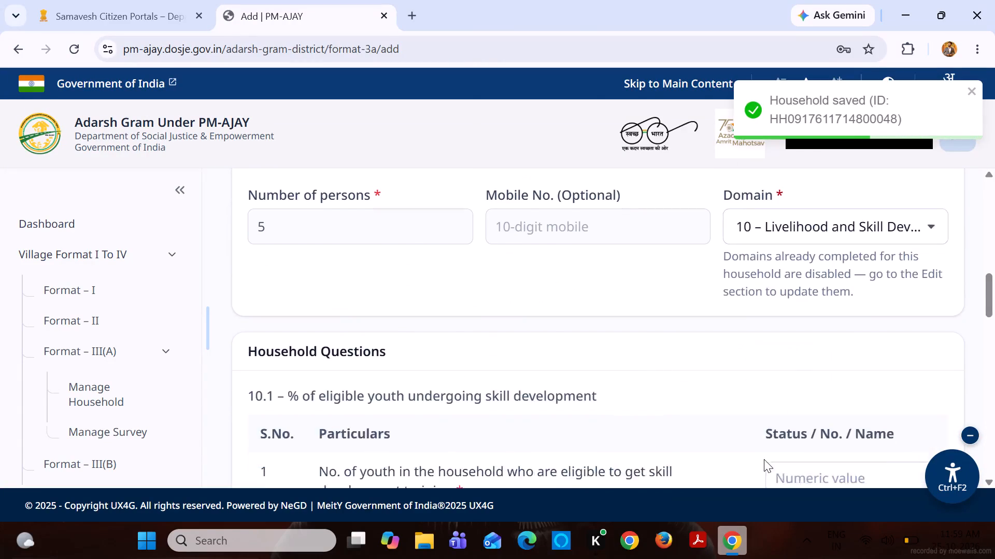
pyautogui.scroll(-2, 764, 459)
pyautogui.click(837, 268)
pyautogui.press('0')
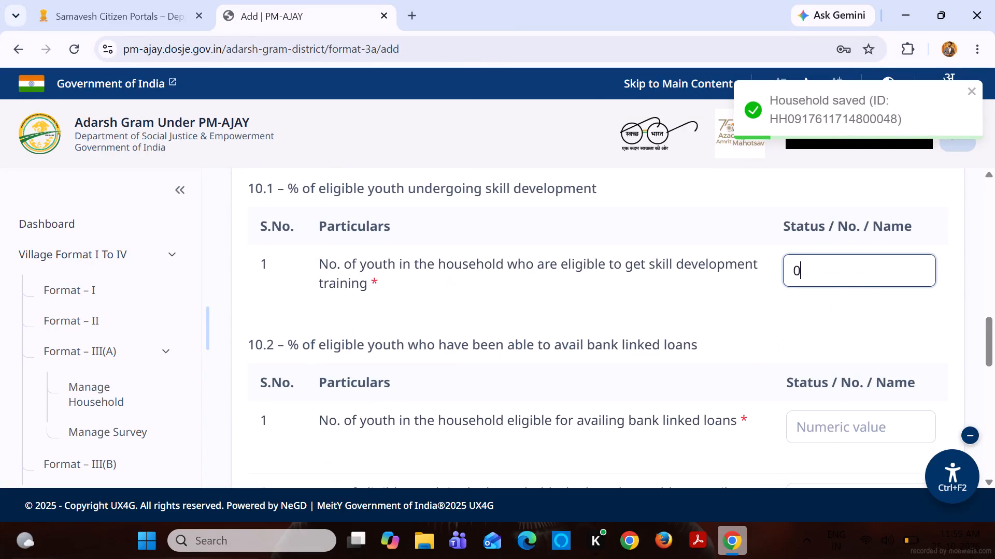
pyautogui.click(828, 427)
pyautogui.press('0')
pyautogui.scroll(-3, 828, 427)
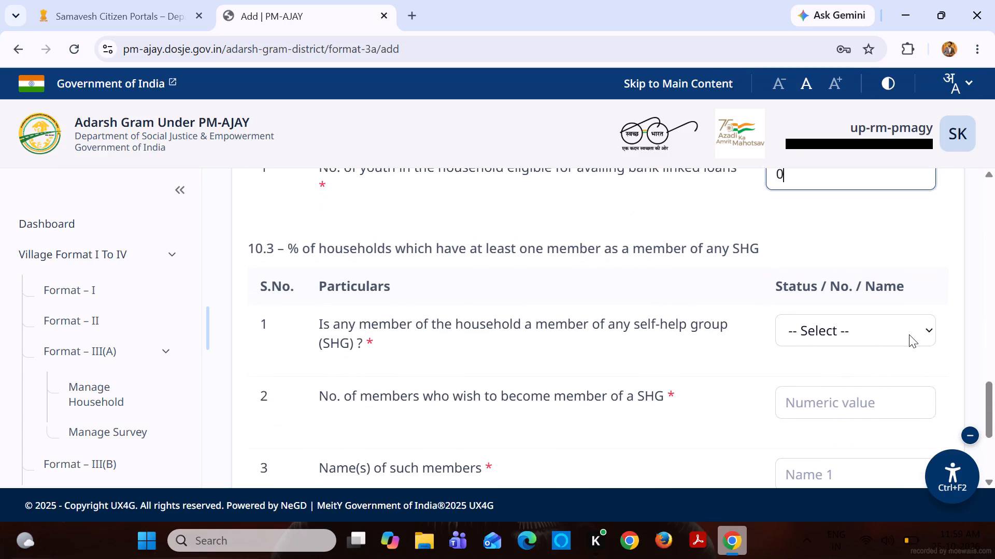
pyautogui.moveTo(909, 333); pyautogui.dragTo(823, 378)
pyautogui.click(823, 378)
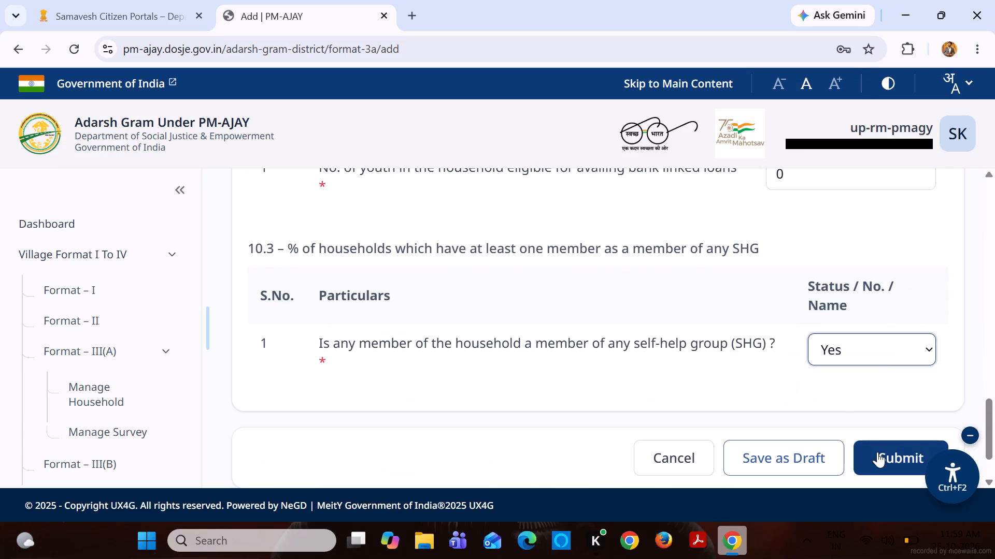
pyautogui.click(879, 454)
# Start a new household record for Shahabad block, Husainganj gram panchayat, Sujatganj village, with category SC.
pyautogui.scroll(14, 846, 276)
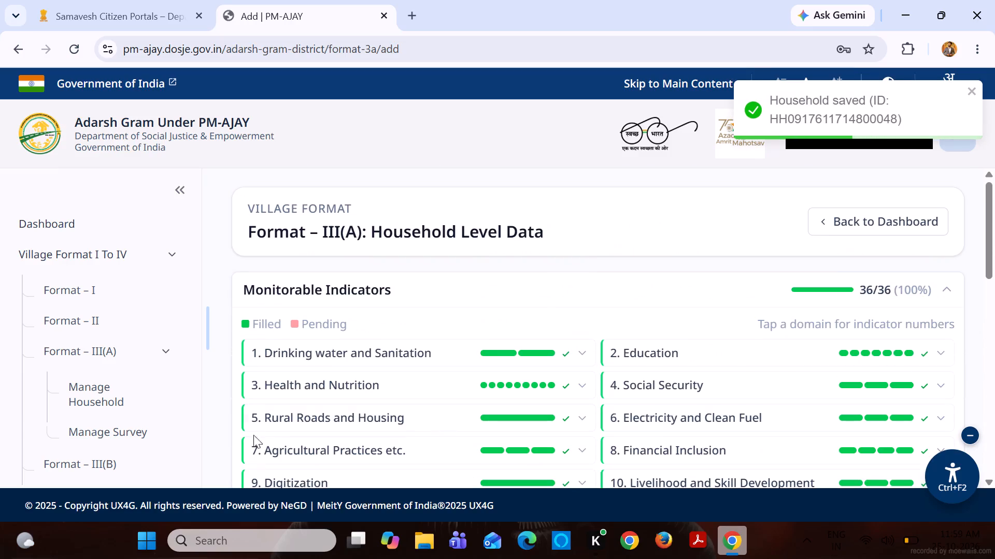
pyautogui.click(119, 383)
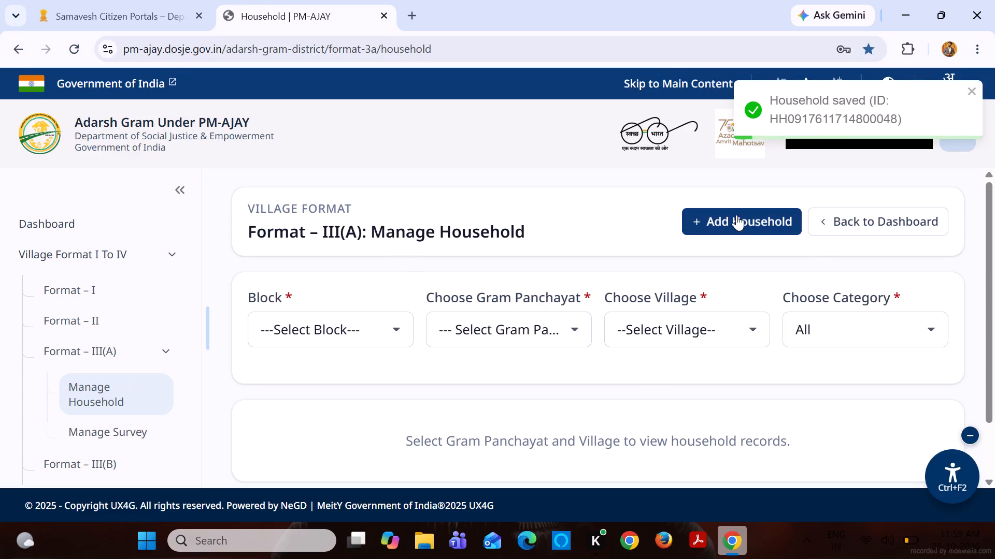
pyautogui.click(732, 214)
pyautogui.click(741, 156)
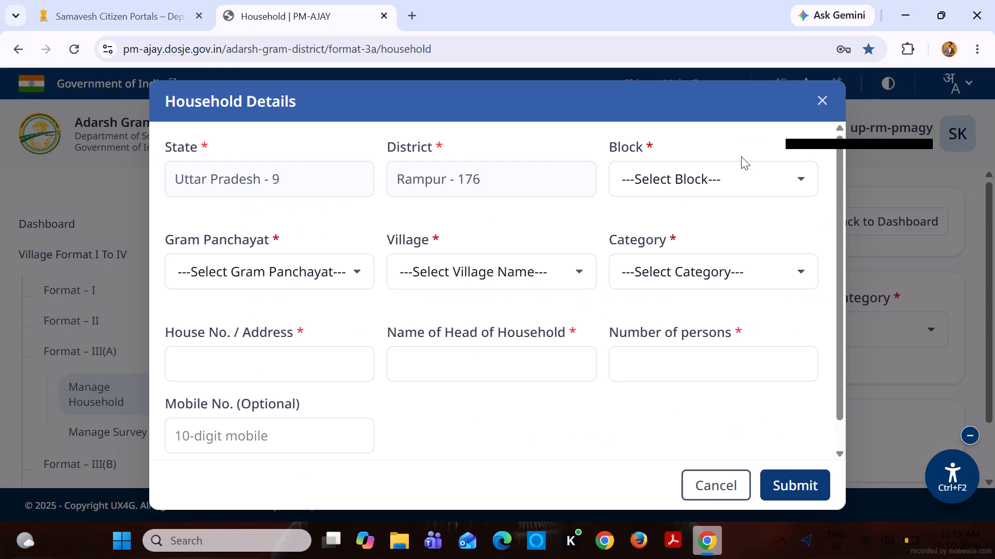
pyautogui.click(733, 184)
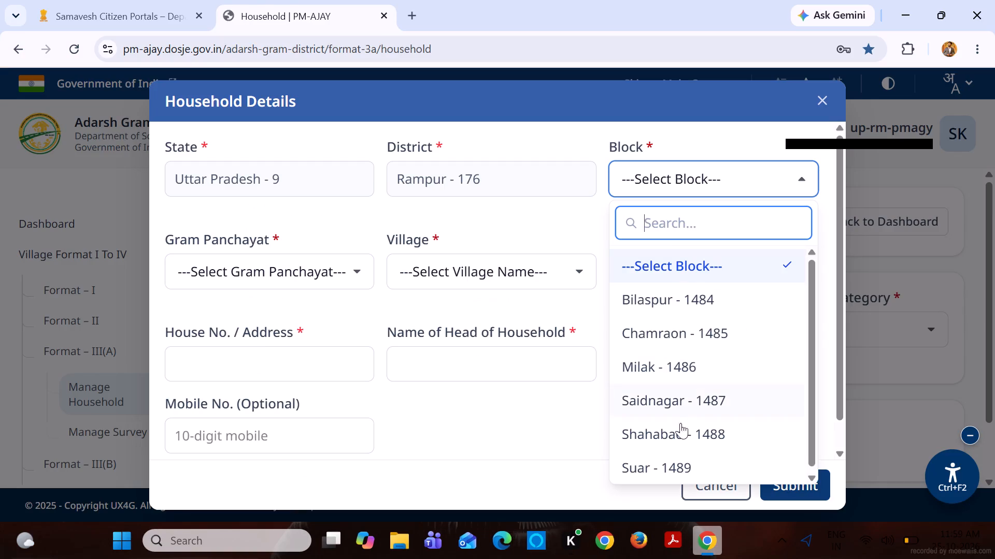
pyautogui.click(680, 430)
pyautogui.click(326, 271)
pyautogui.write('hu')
pyautogui.click(263, 400)
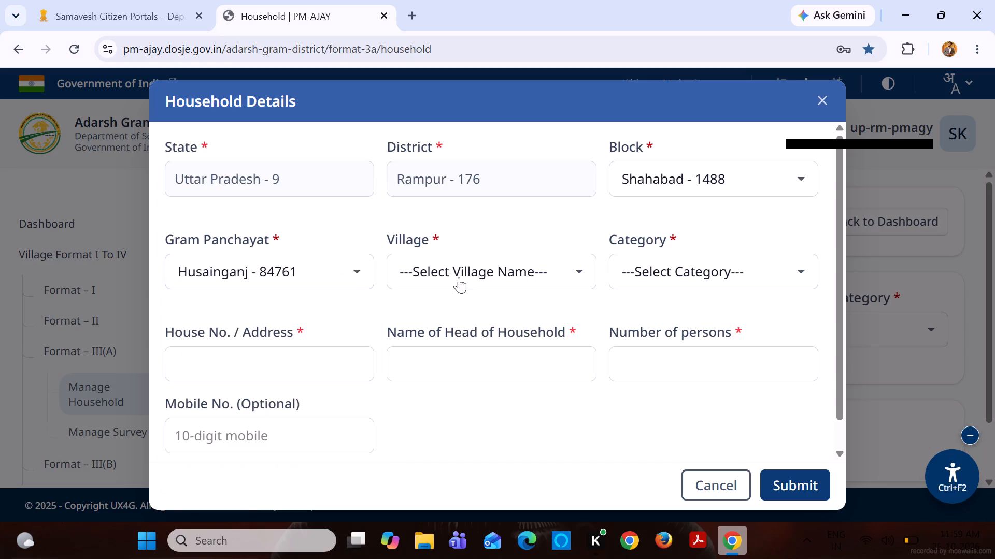
pyautogui.click(488, 270)
pyautogui.click(428, 415)
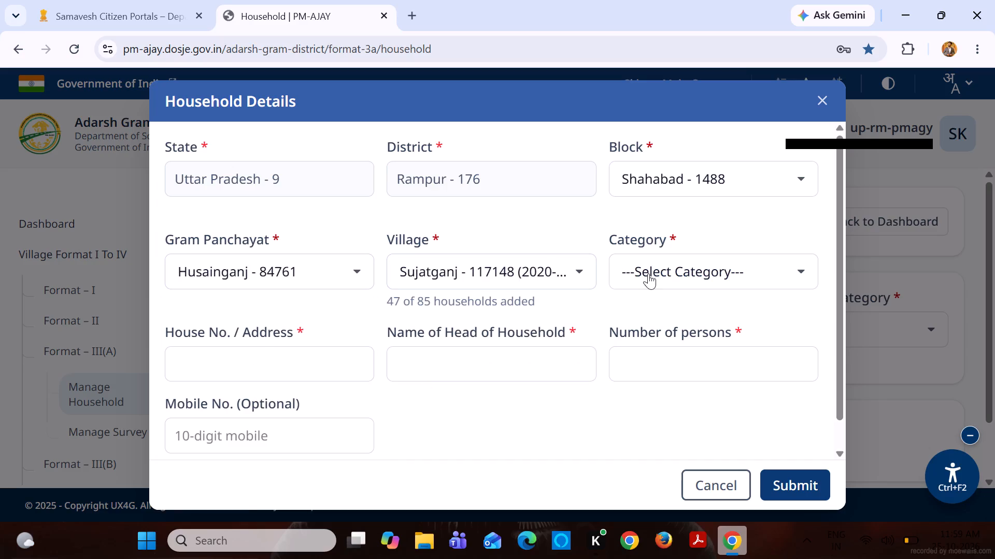
pyautogui.click(691, 271)
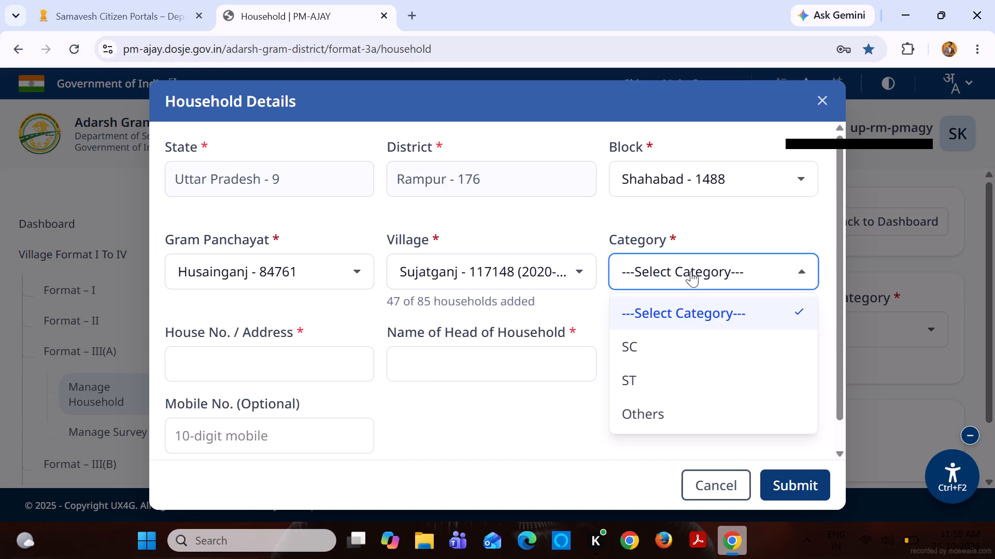
pyautogui.click(667, 342)
# Enter house number 48, the name of the head of household and 16 persons, and submit the household details.
pyautogui.click(330, 372)
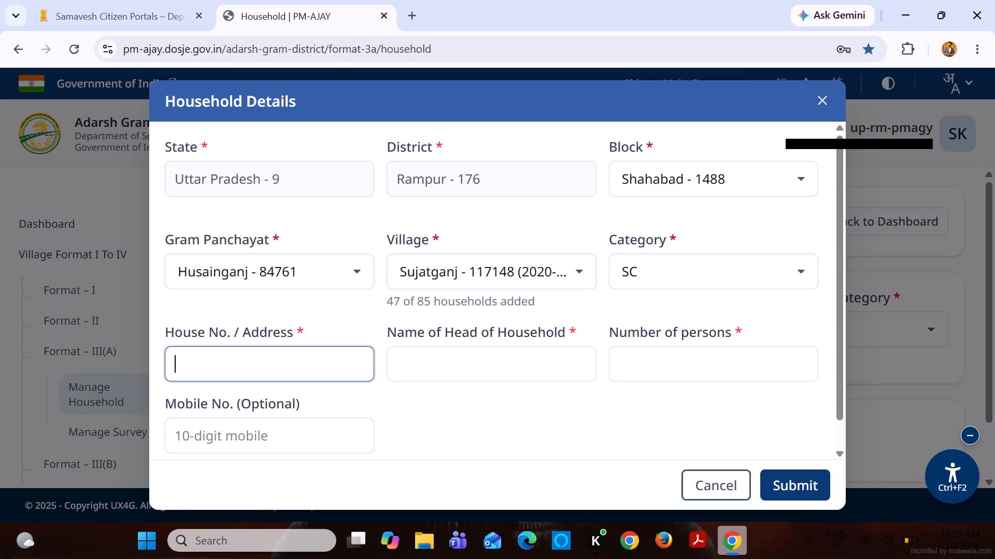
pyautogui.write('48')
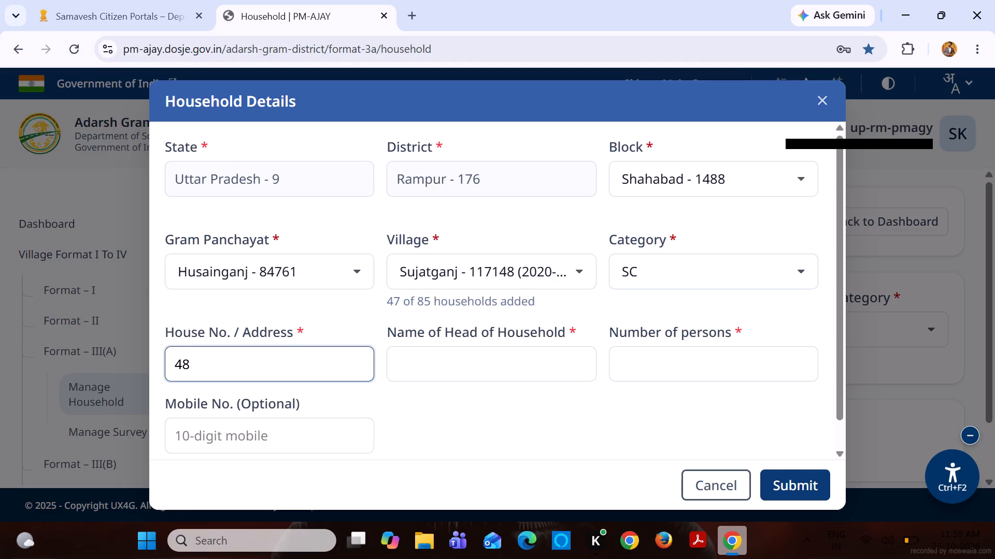
pyautogui.click(454, 357)
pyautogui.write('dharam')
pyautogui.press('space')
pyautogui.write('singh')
pyautogui.click(637, 373)
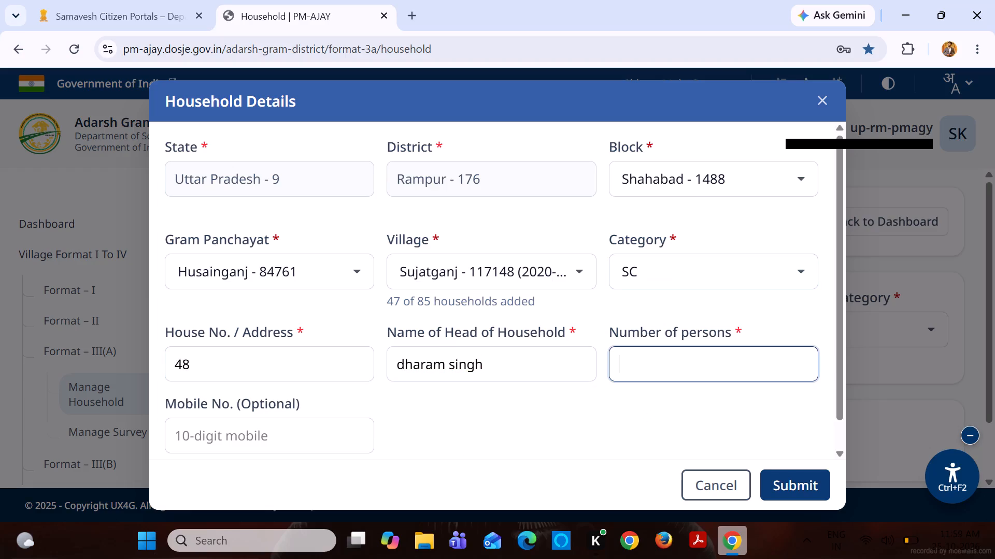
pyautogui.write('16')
pyautogui.click(789, 478)
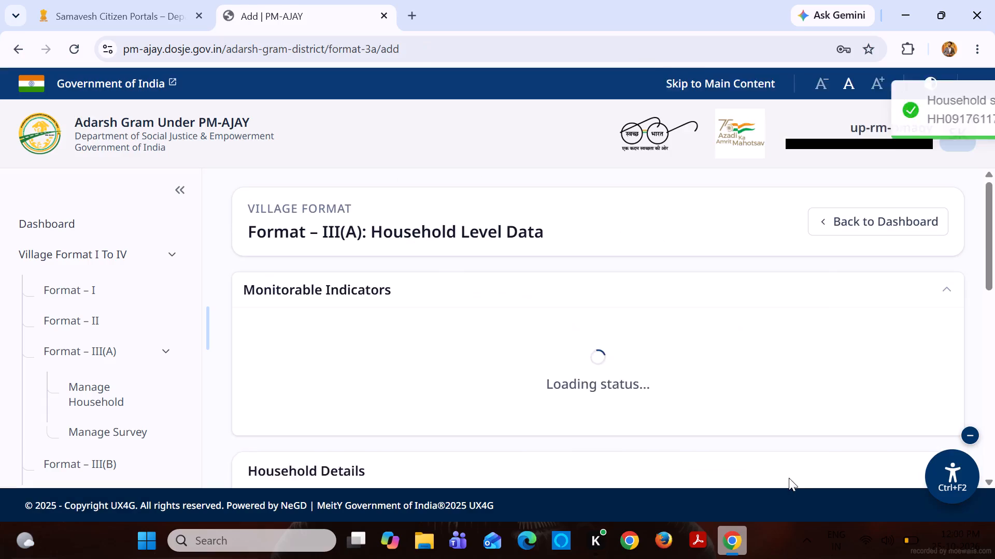
# Choose domain 1 – Drinking water and Sanitation, answer the household latrine (IHHL) and open defecation questions, and submit the domain.
pyautogui.scroll(-7, 826, 363)
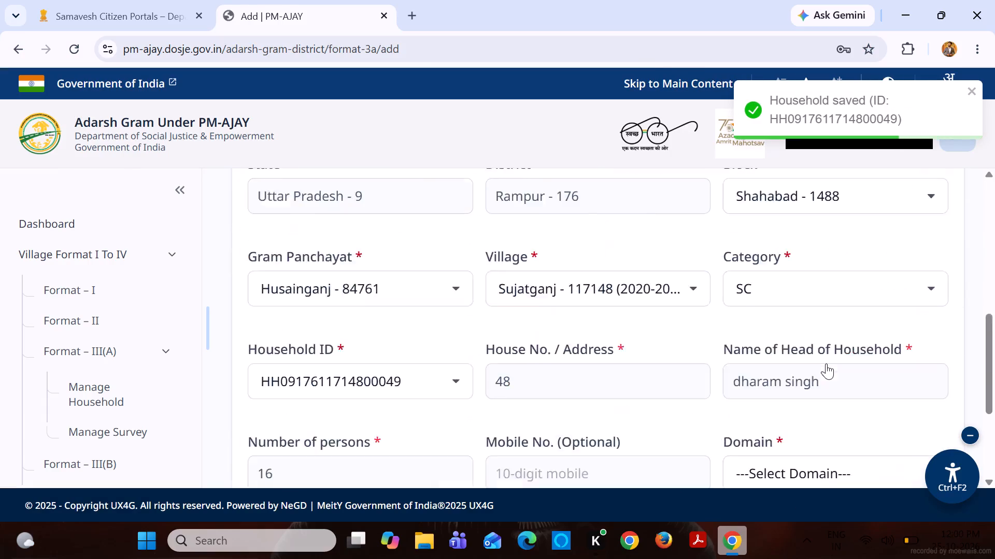
pyautogui.scroll(-1, 826, 363)
pyautogui.click(923, 275)
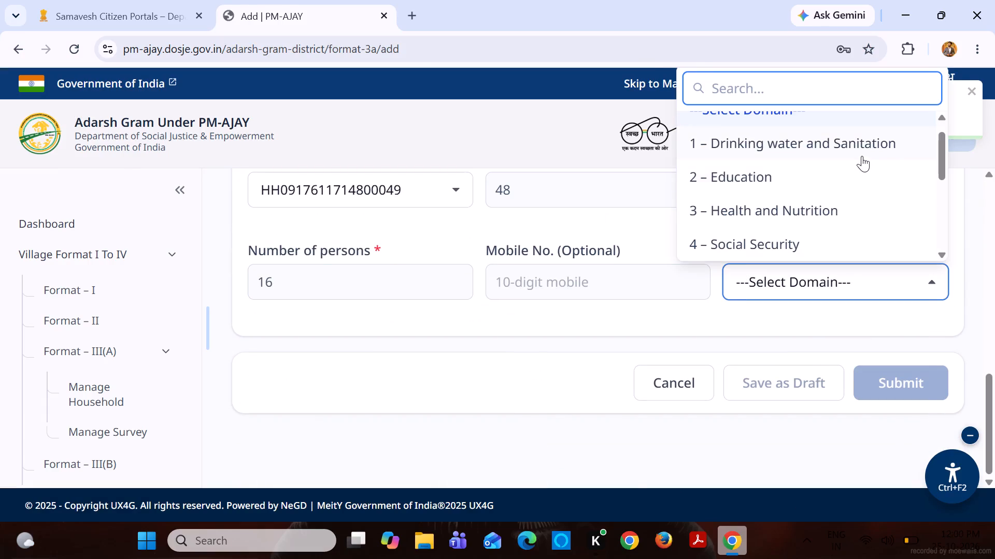
pyautogui.click(862, 156)
pyautogui.scroll(-2, 865, 268)
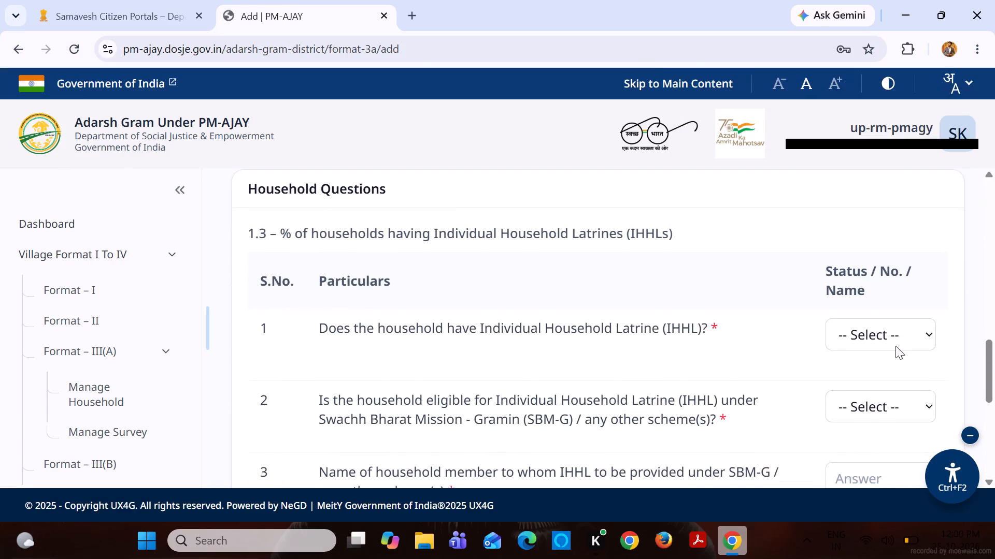
pyautogui.click(895, 346)
pyautogui.click(878, 396)
pyautogui.scroll(-2, 878, 396)
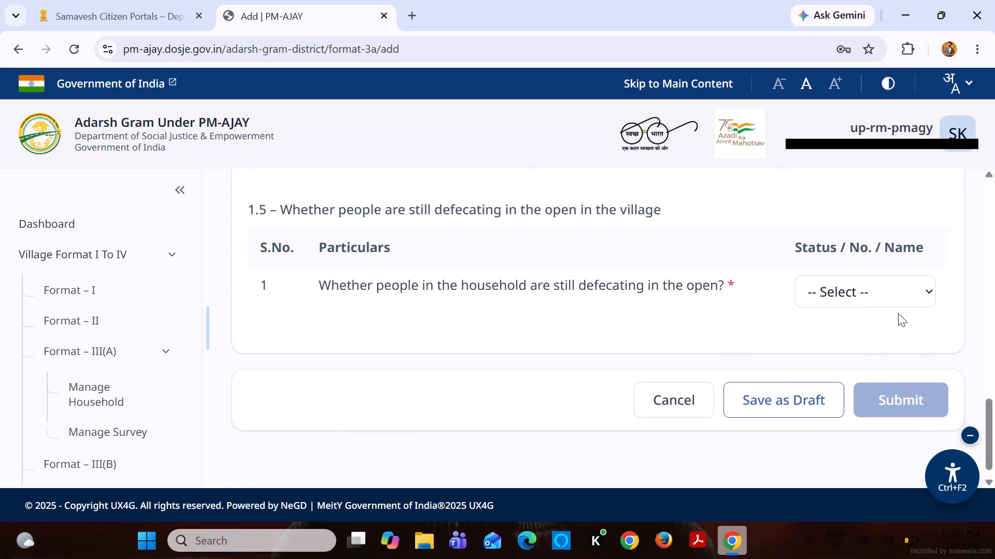
pyautogui.moveTo(901, 293); pyautogui.dragTo(846, 369)
pyautogui.click(846, 369)
pyautogui.click(907, 406)
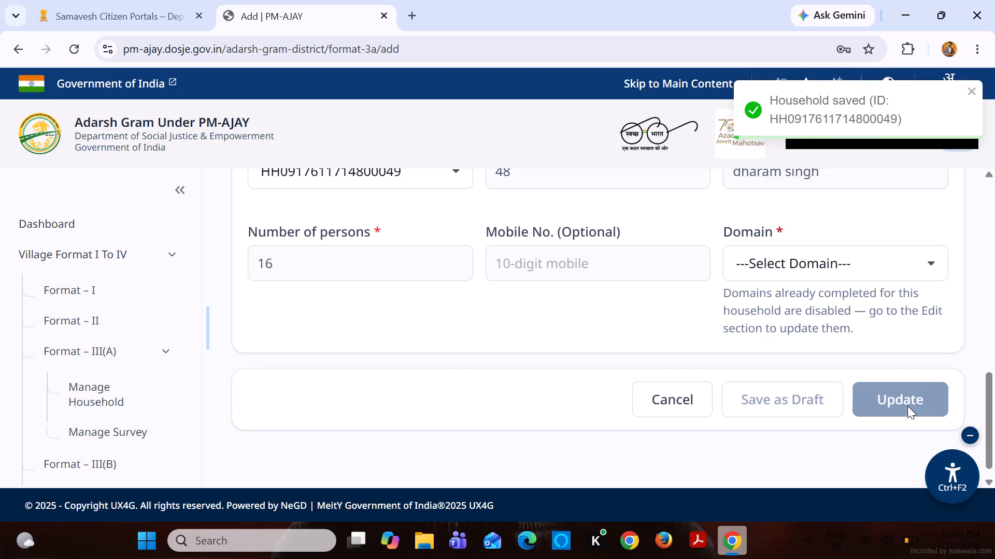
# Choose domain 2 – Education, and enter 3 children aged 6-10 years with 3 attending primary school.
pyautogui.click(906, 273)
pyautogui.click(789, 423)
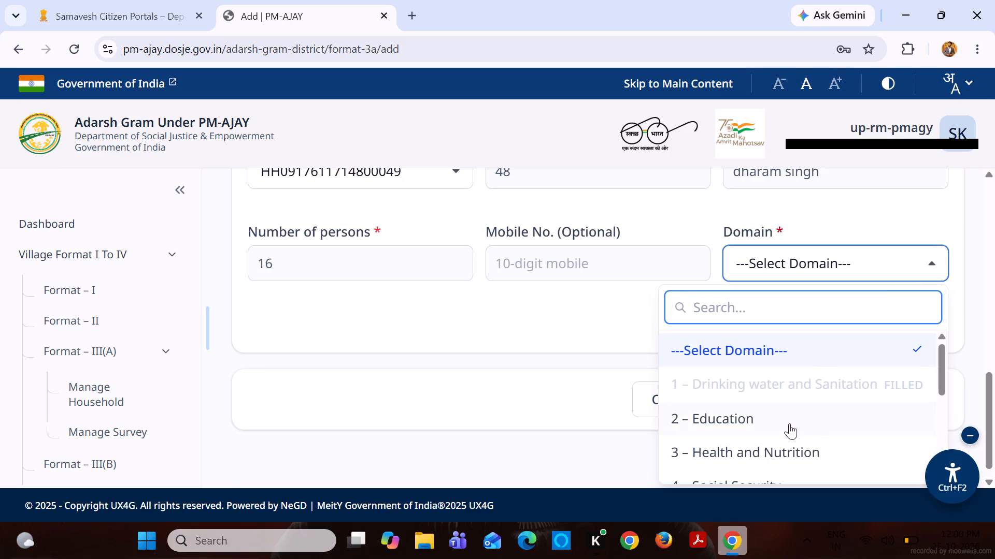
pyautogui.scroll(-3, 789, 423)
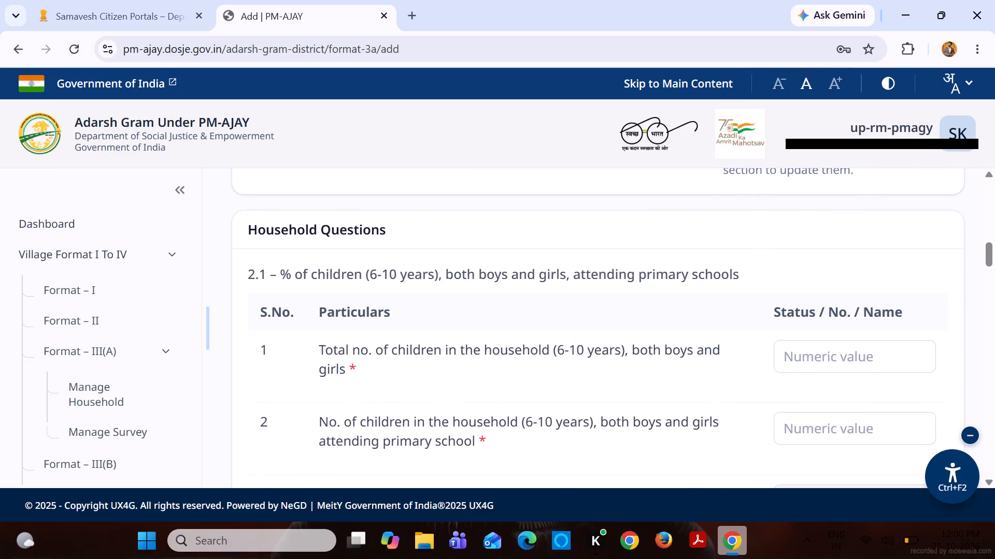
pyautogui.click(831, 360)
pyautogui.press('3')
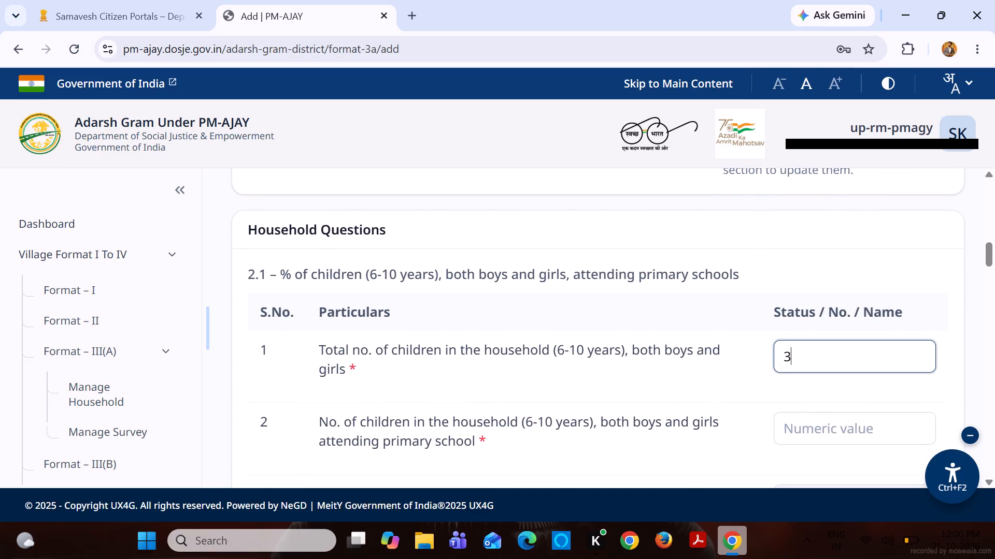
pyautogui.scroll(-2, 831, 360)
pyautogui.click(833, 270)
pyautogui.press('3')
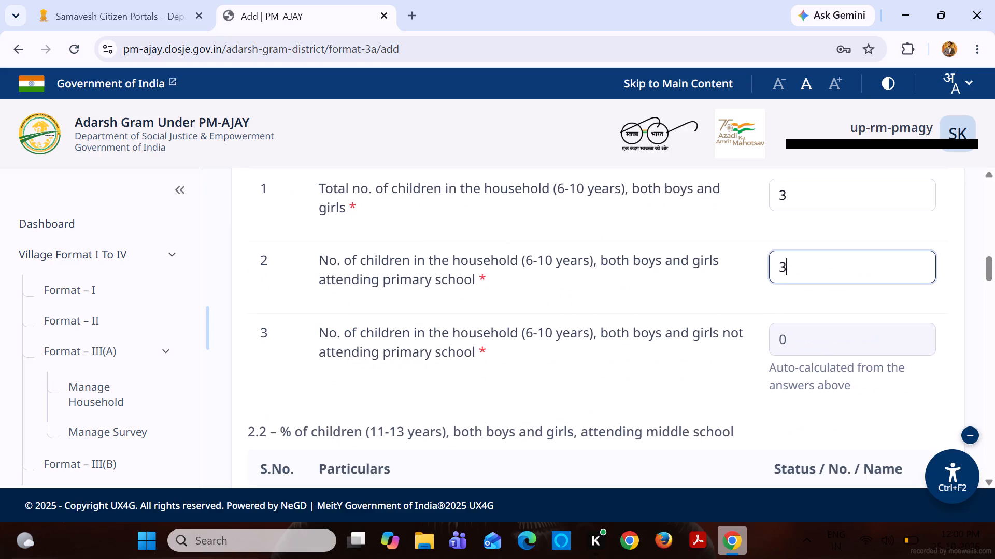
# Enter 1 child aged 11-13 years with 1 attending middle school, and 1 aged 14-15 years with 1 attending secondary school.
pyautogui.scroll(-3, 833, 270)
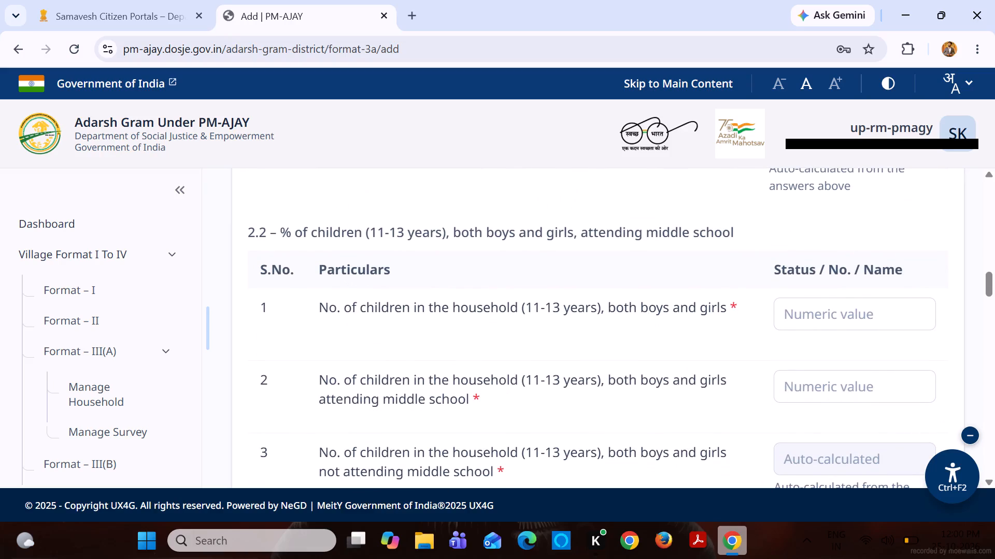
pyautogui.click(830, 313)
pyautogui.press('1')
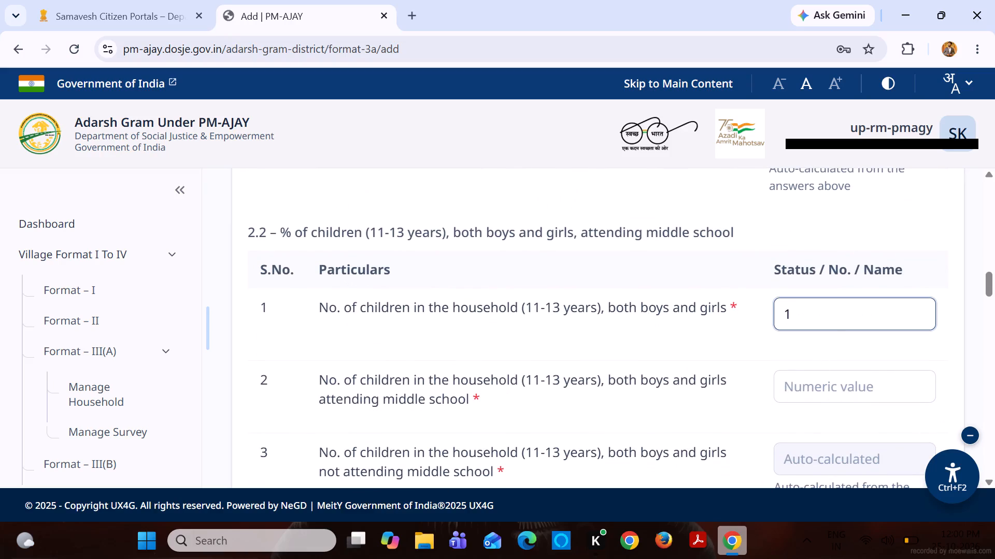
pyautogui.click(809, 372)
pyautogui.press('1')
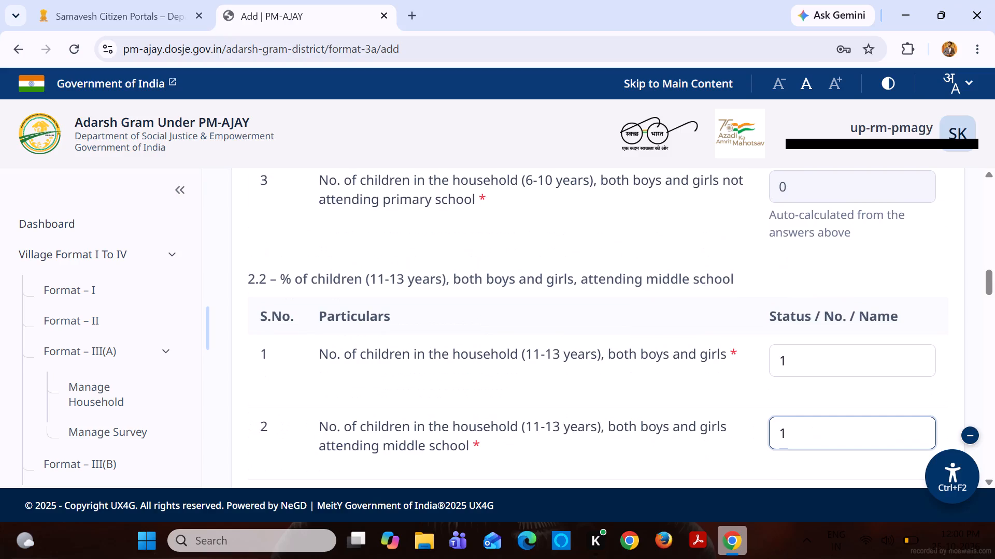
pyautogui.scroll(-5, 809, 372)
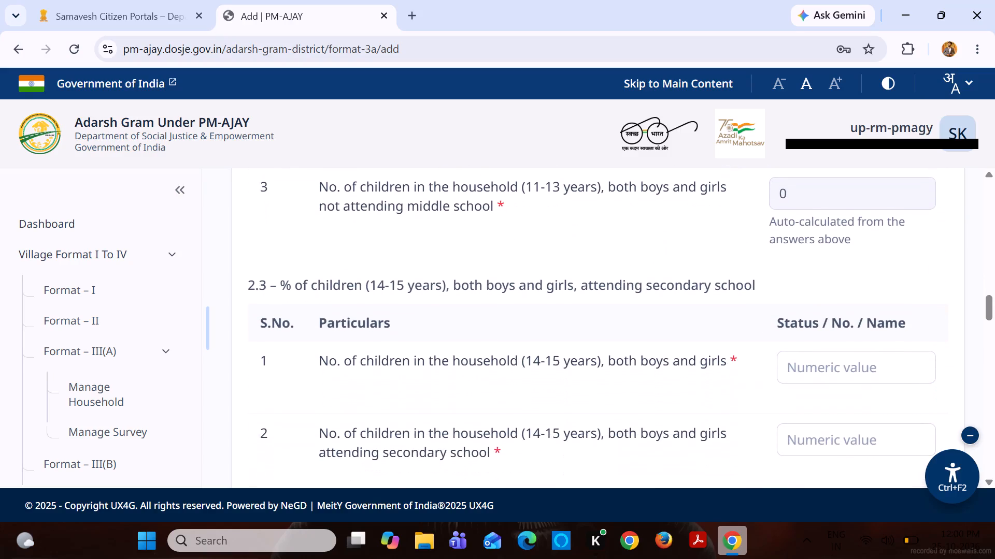
pyautogui.scroll(-1, 809, 372)
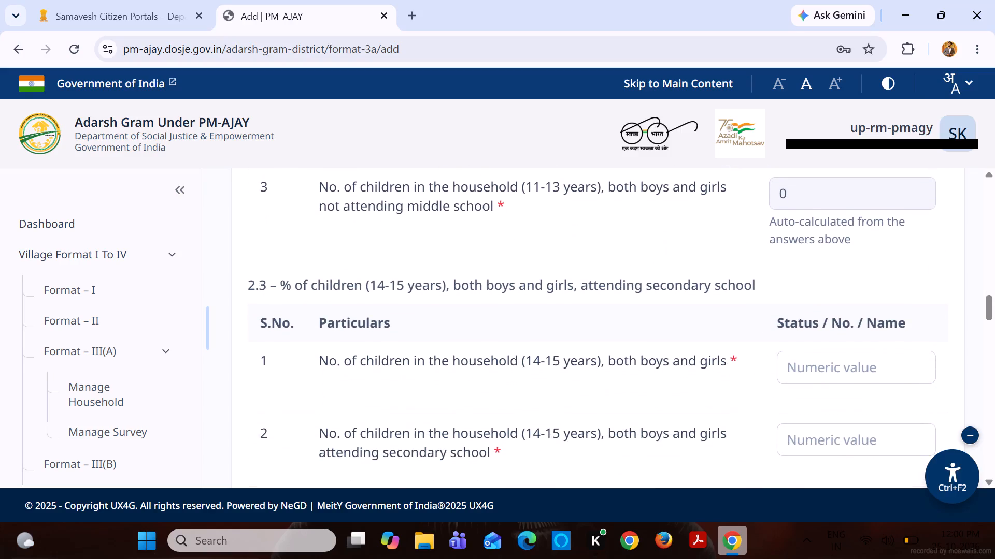
pyautogui.click(802, 363)
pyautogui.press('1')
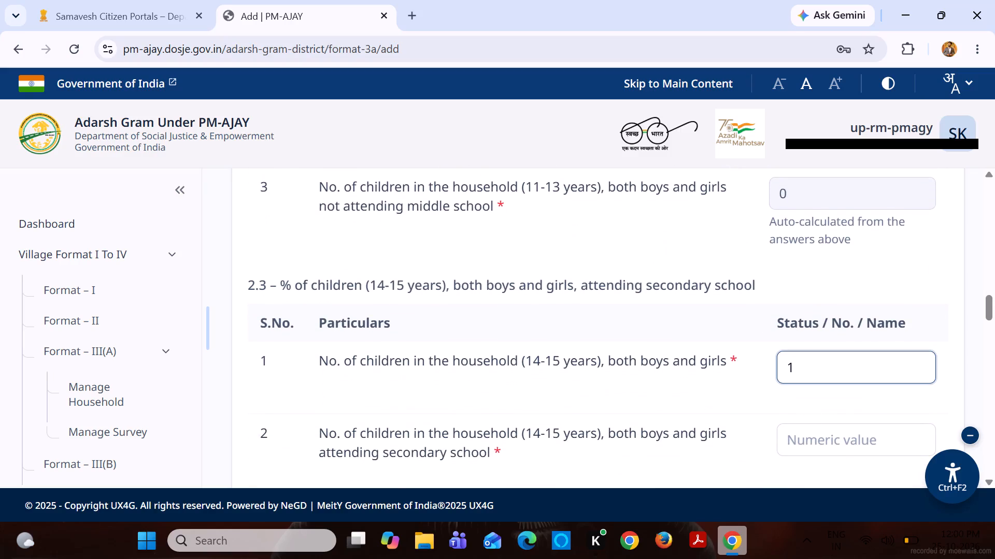
pyautogui.click(815, 434)
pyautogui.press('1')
# Enter 1 child aged 16-17 with 1 attending higher secondary school, and 1 aged 18-23 with 1 attending post higher secondary education.
pyautogui.scroll(-4, 815, 434)
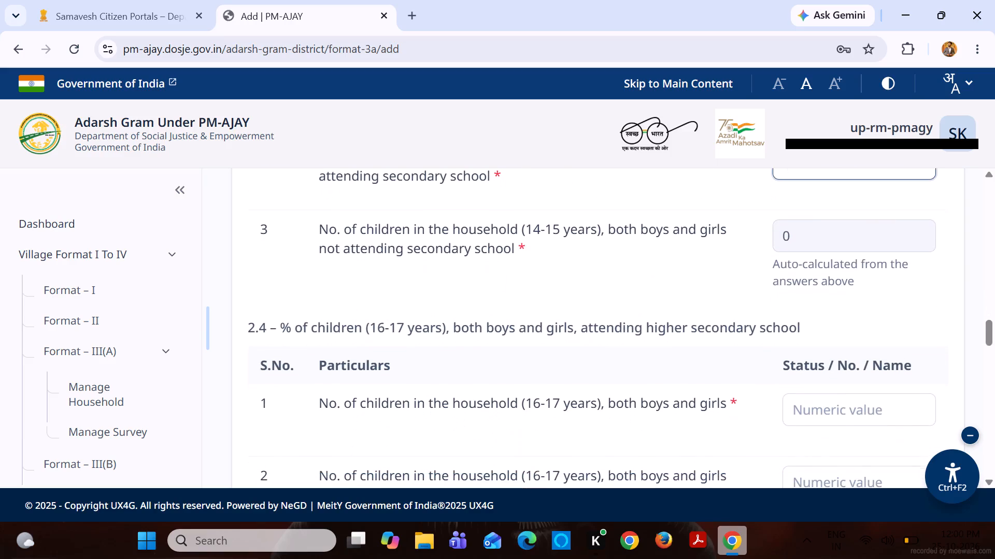
pyautogui.click(824, 403)
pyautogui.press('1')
pyautogui.scroll(-1, 824, 403)
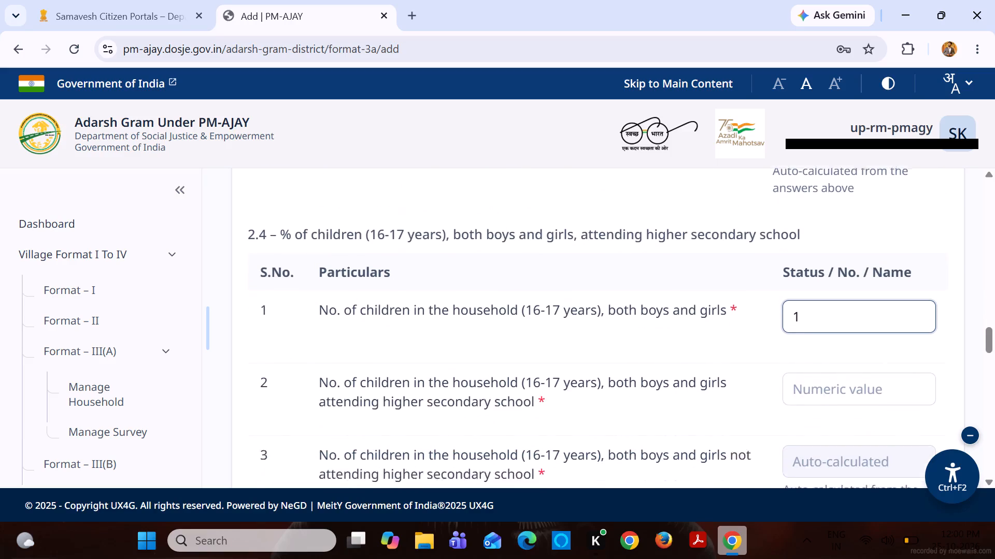
pyautogui.scroll(-1, 824, 403)
pyautogui.click(844, 328)
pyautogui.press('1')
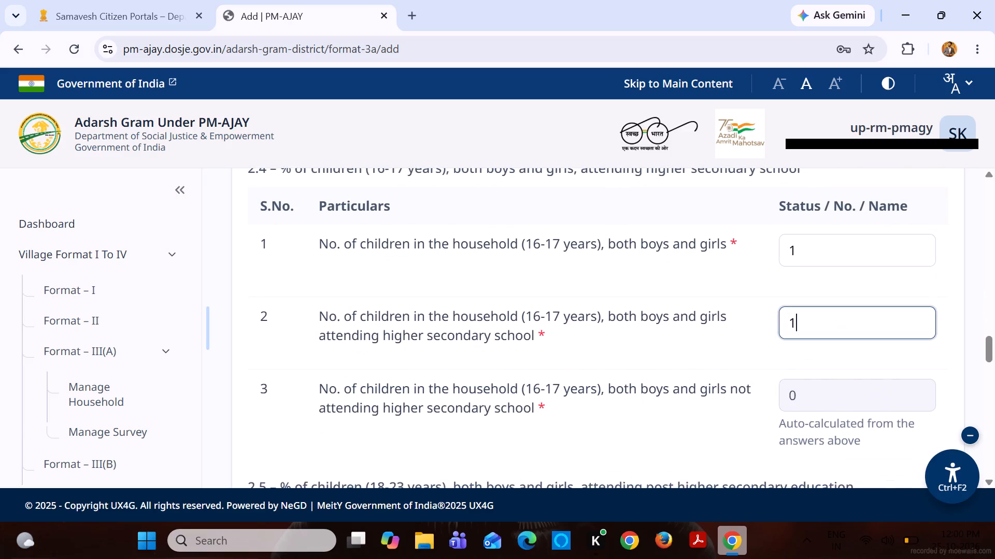
pyautogui.scroll(-4, 844, 328)
pyautogui.click(864, 329)
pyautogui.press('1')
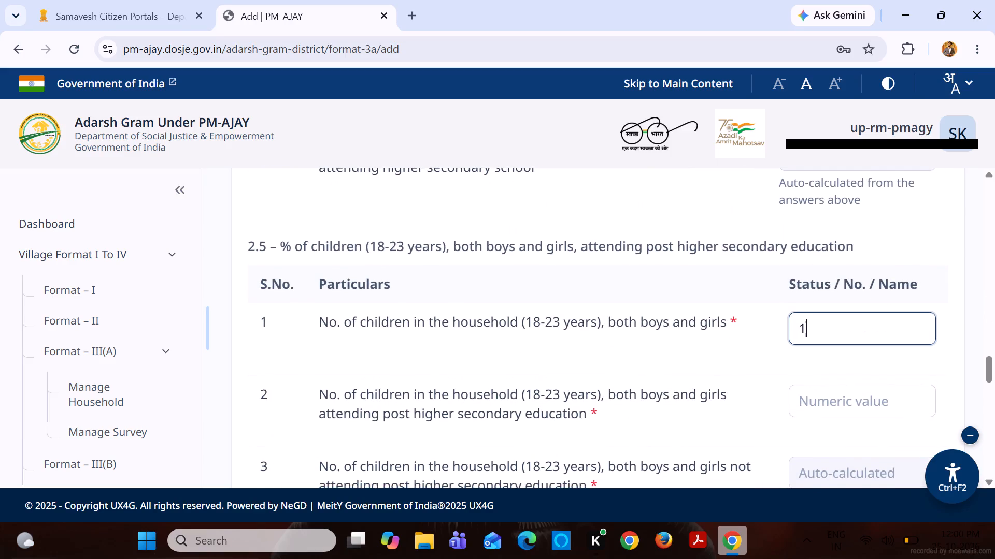
pyautogui.scroll(-1, 864, 329)
pyautogui.click(863, 335)
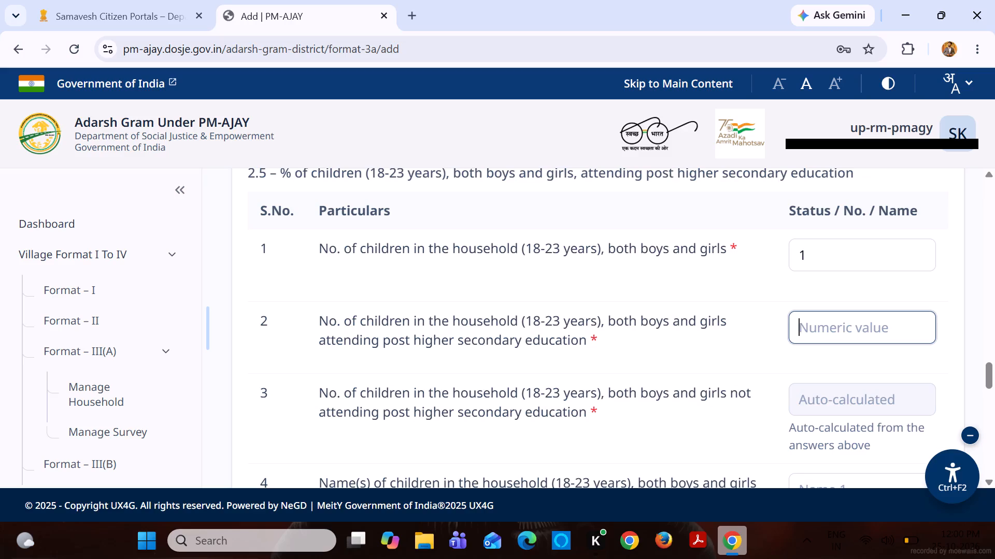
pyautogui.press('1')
# Enter 0 children eligible for the Pre-matric Scholarship and 0 for the Post-matric Scholarship, and submit the Education domain.
pyautogui.scroll(-4, 863, 335)
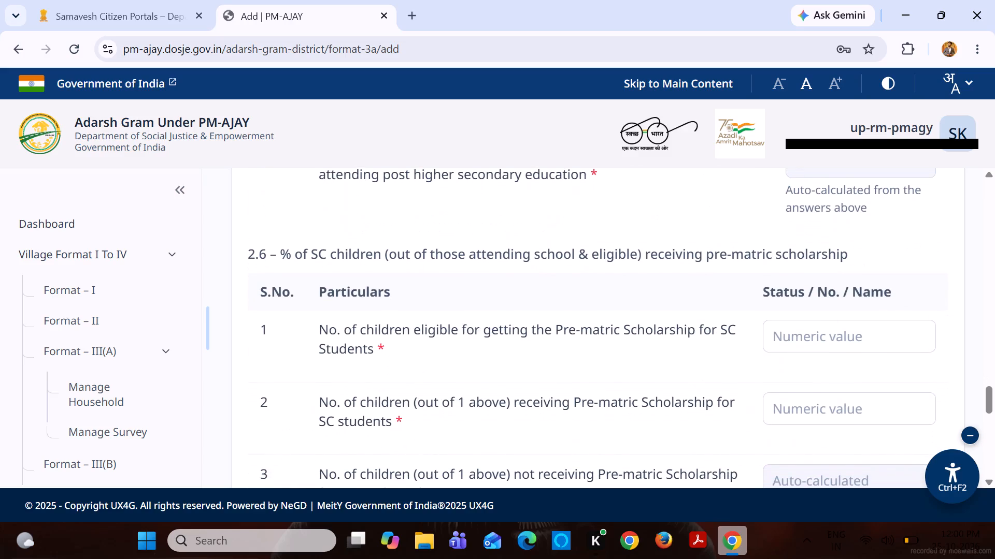
pyautogui.click(824, 327)
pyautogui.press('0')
pyautogui.scroll(-2, 824, 327)
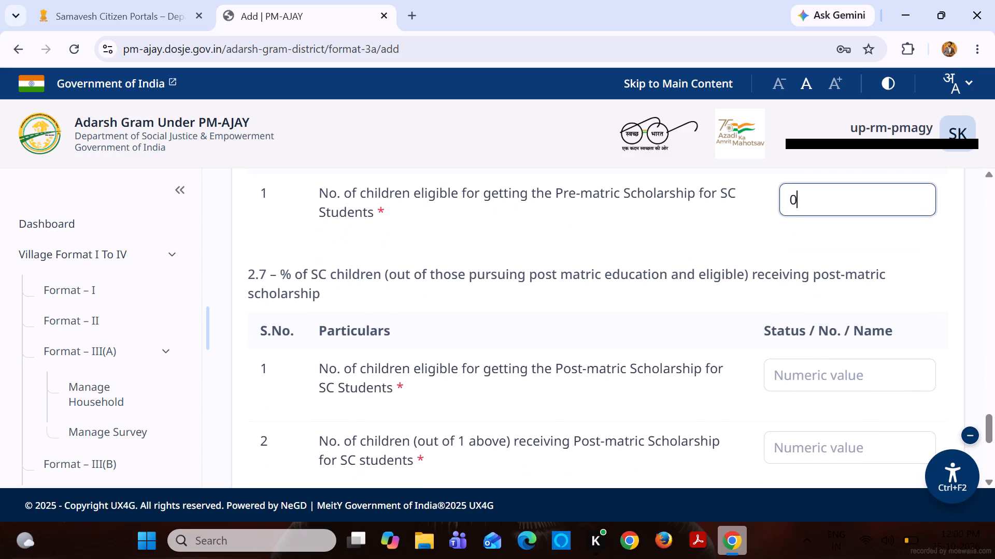
pyautogui.click(821, 376)
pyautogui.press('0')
pyautogui.scroll(-2, 821, 376)
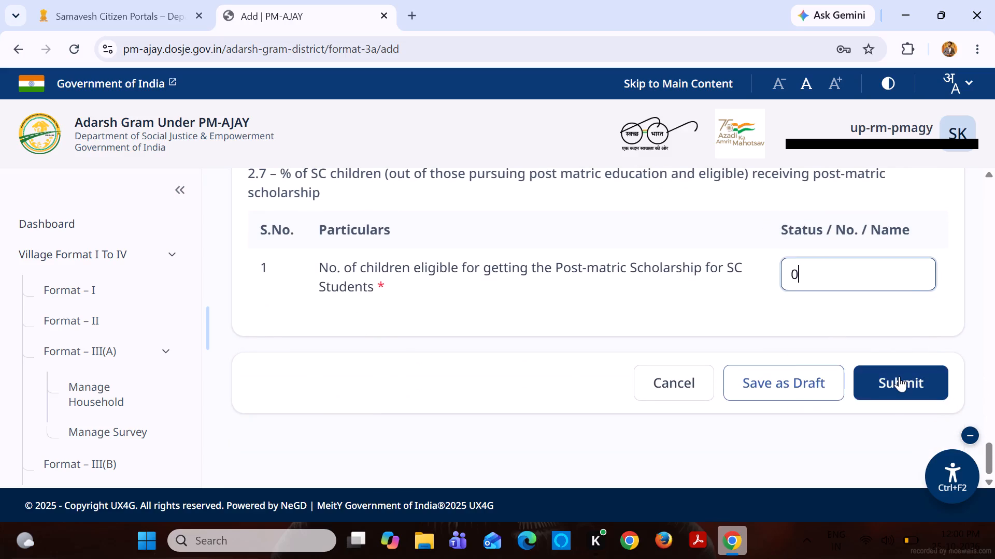
pyautogui.click(899, 376)
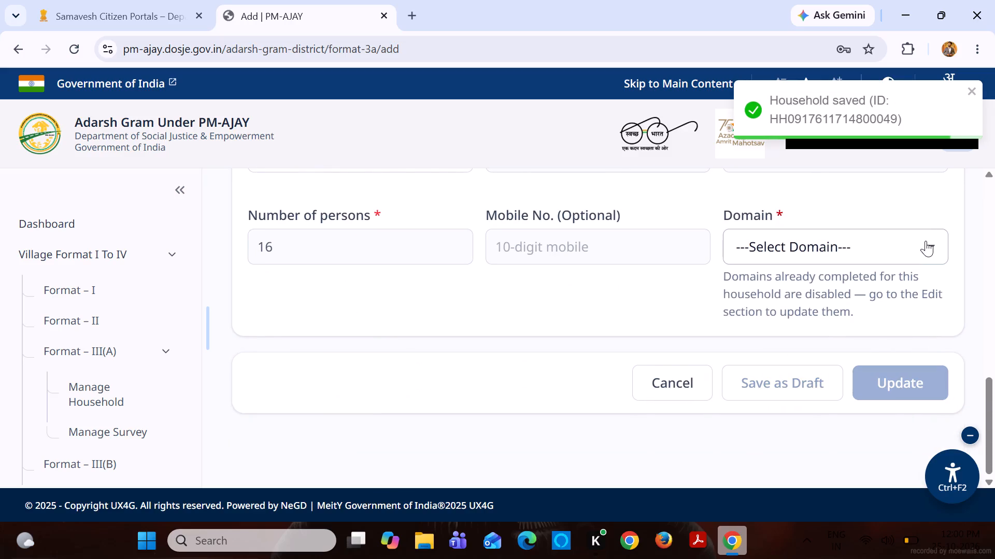
# Choose domain 3 – Health and Nutrition, answer Yes to Health Protection Scheme coverage, and enter 0 pregnant women and 0 deliveries.
pyautogui.click(926, 241)
pyautogui.click(813, 433)
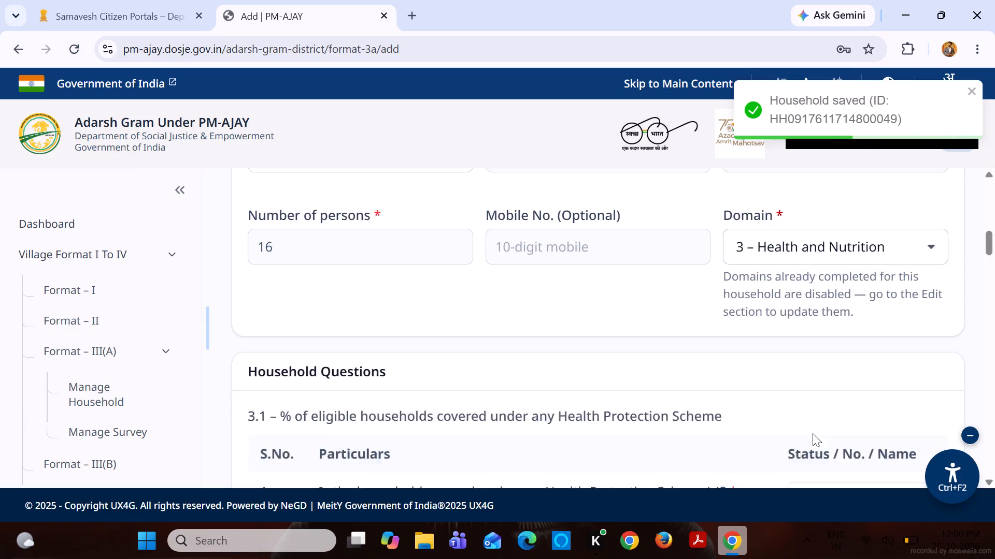
pyautogui.scroll(-2, 813, 433)
pyautogui.moveTo(873, 341); pyautogui.dragTo(847, 378)
pyautogui.click(847, 378)
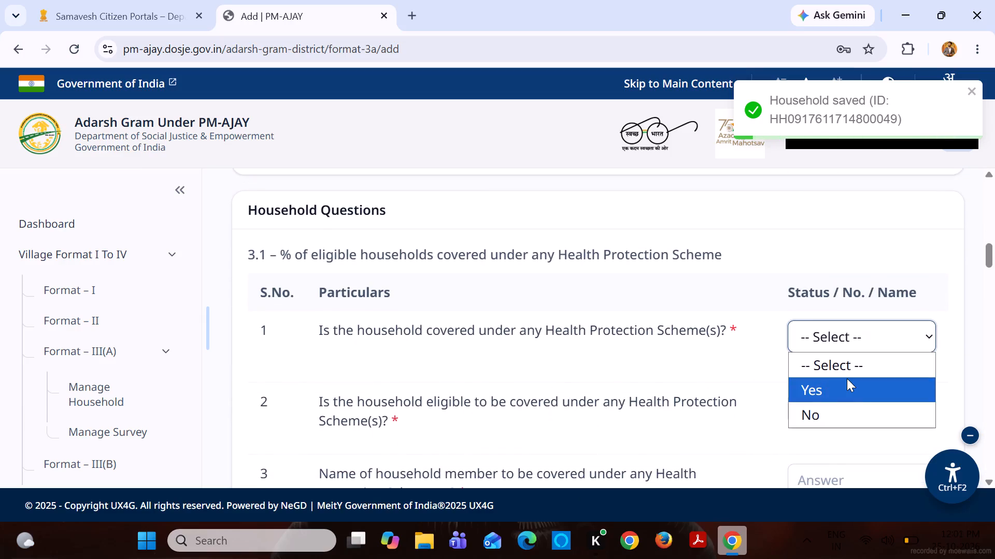
pyautogui.scroll(-3, 847, 378)
pyautogui.click(859, 315)
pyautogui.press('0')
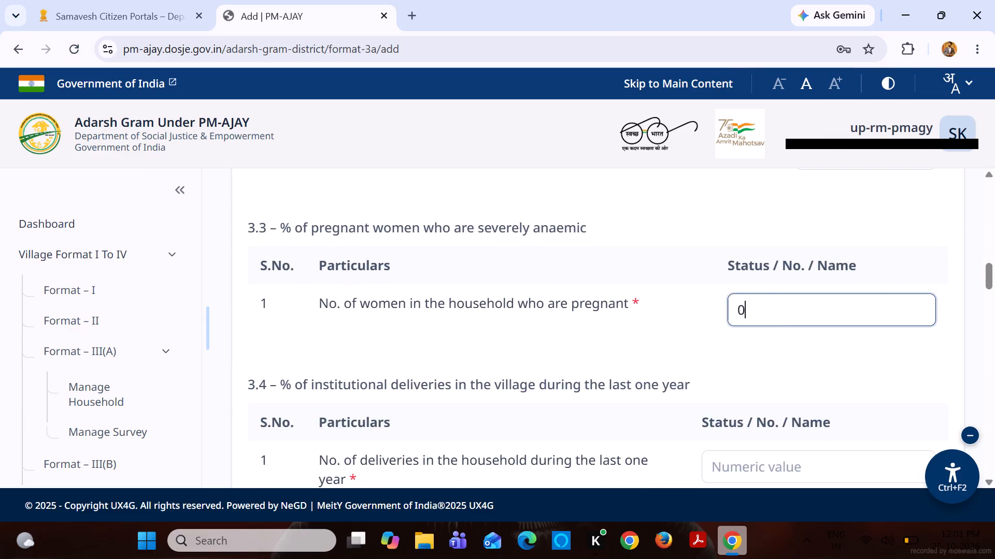
pyautogui.scroll(-3, 859, 315)
pyautogui.click(809, 247)
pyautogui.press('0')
# Enter 0 for children born during the last year, children below one year, and children aged 0-5 years.
pyautogui.scroll(-1, 809, 247)
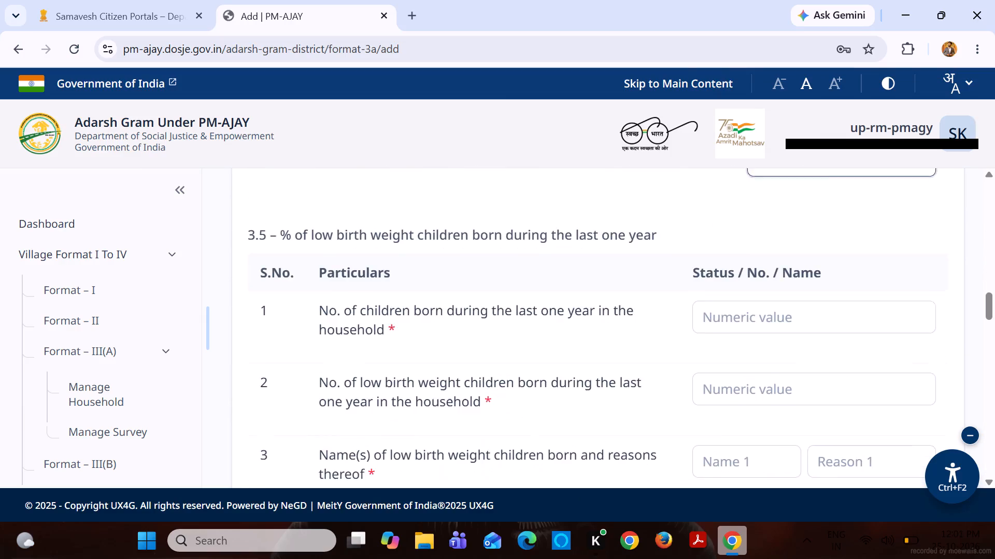
pyautogui.scroll(-1, 809, 247)
pyautogui.click(723, 311)
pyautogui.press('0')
pyautogui.scroll(-1, 723, 311)
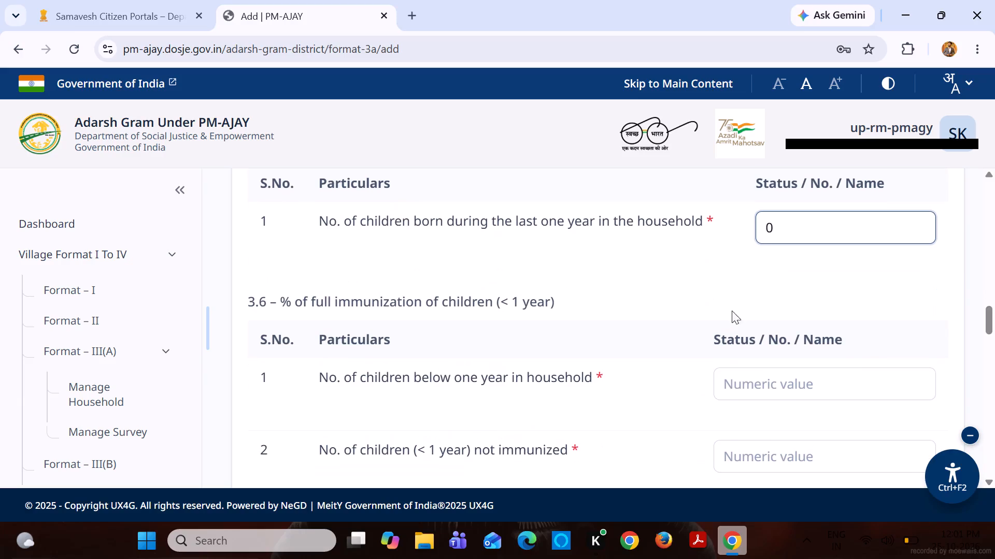
pyautogui.click(753, 376)
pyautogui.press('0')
pyautogui.scroll(-3, 753, 376)
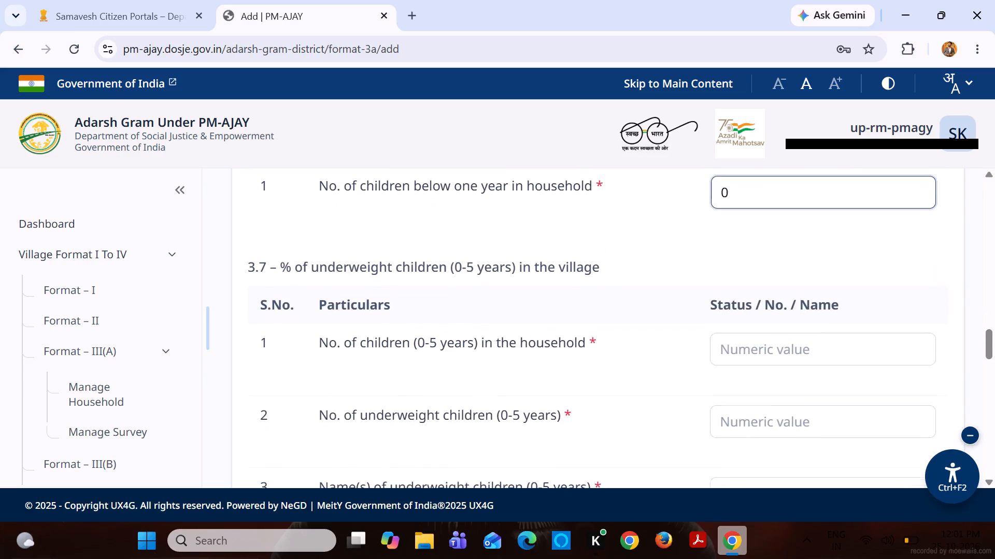
pyautogui.click(800, 350)
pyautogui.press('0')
# Enter 0 for women pregnant last year, children under 1 year, and members with communicable diseases, and submit the health domain.
pyautogui.scroll(-2, 800, 350)
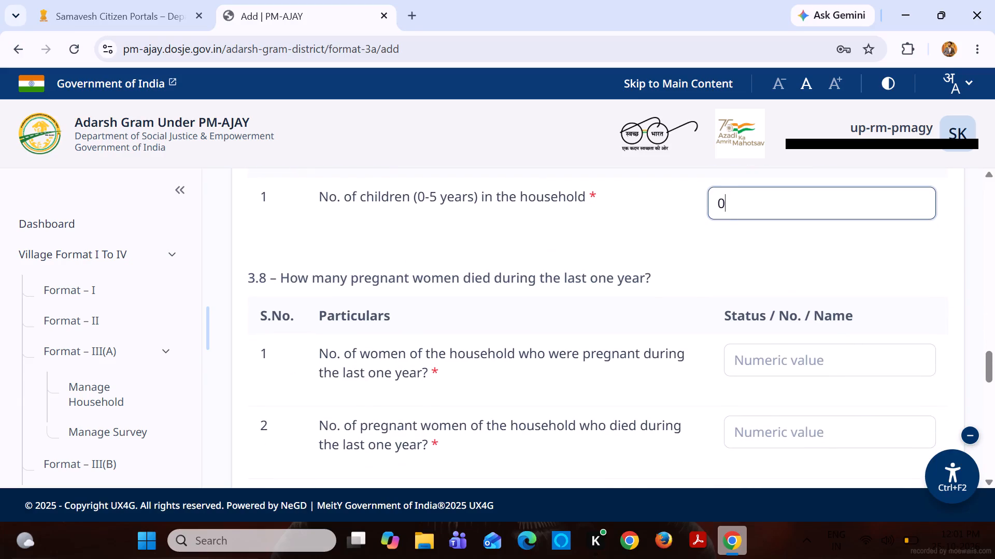
pyautogui.click(835, 350)
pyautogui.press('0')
pyautogui.scroll(-3, 835, 350)
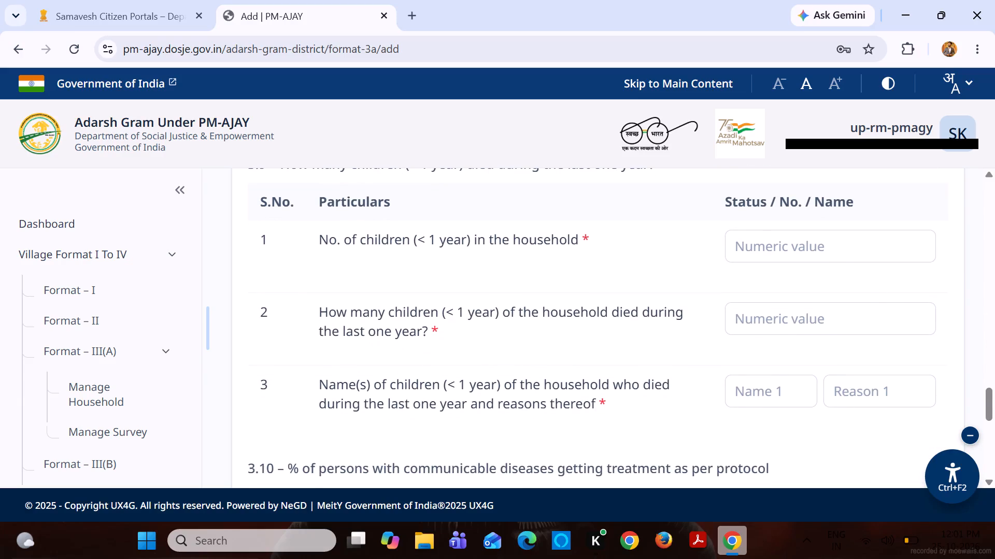
pyautogui.click(812, 255)
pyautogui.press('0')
pyautogui.scroll(-1, 812, 255)
pyautogui.click(861, 302)
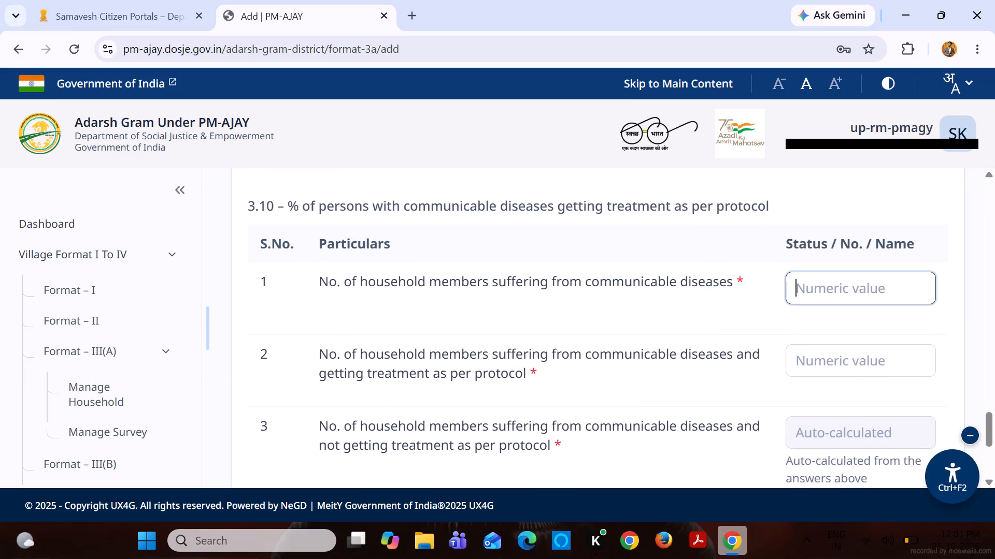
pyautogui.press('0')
pyautogui.scroll(-1, 861, 302)
pyautogui.click(915, 386)
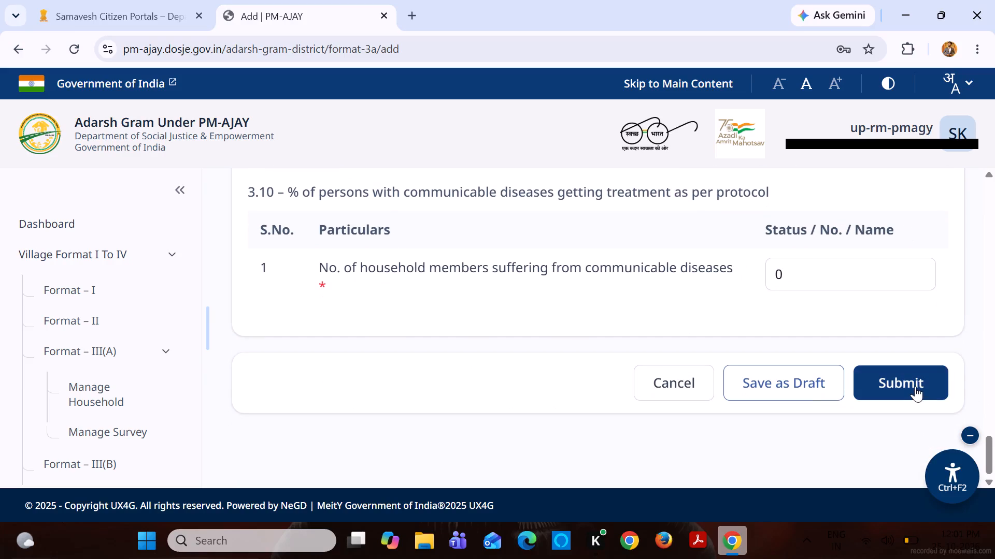
# Choose domain 4 – Social Security, enter 0 persons eligible for Widow, Old Age and Disability Pension, and submit the domain.
pyautogui.click(868, 239)
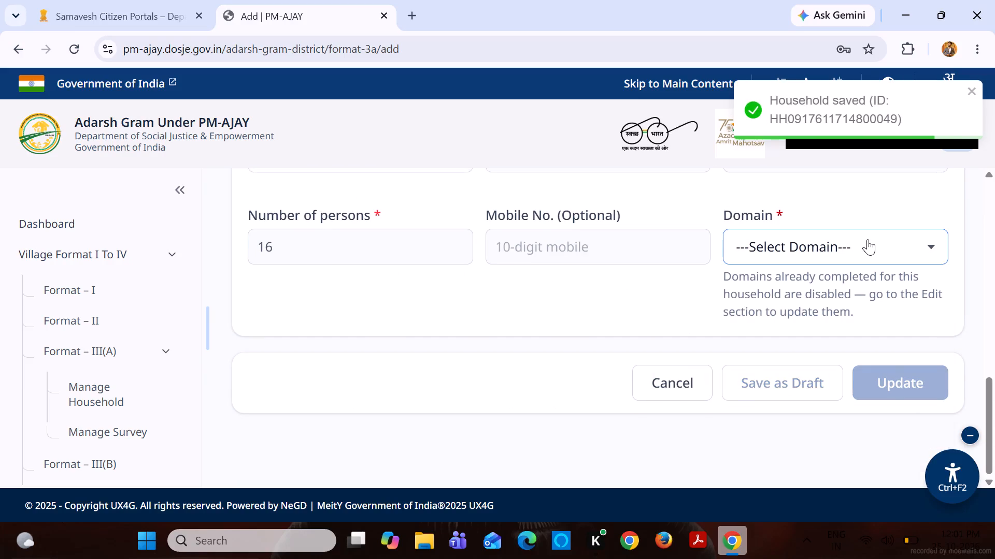
pyautogui.click(775, 459)
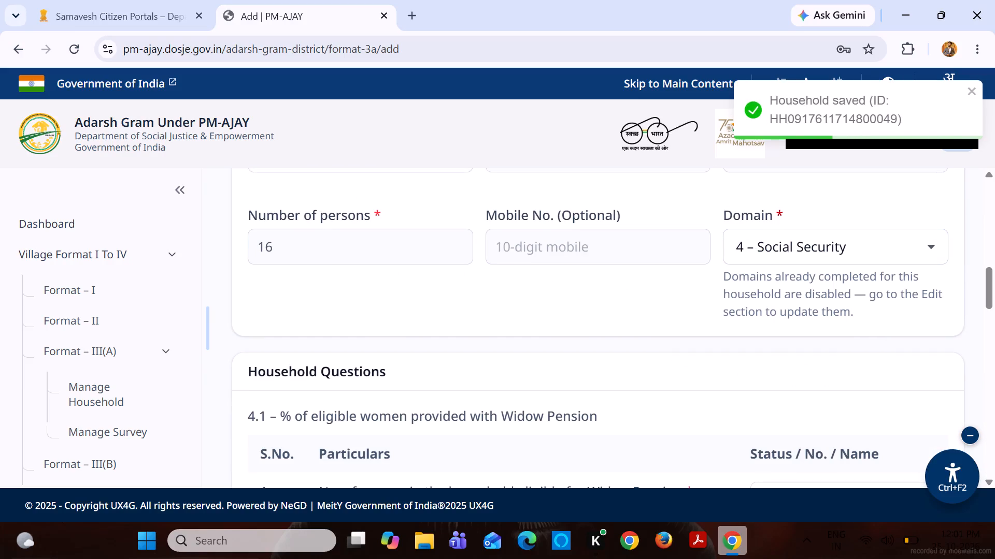
pyautogui.scroll(-2, 821, 411)
pyautogui.click(845, 330)
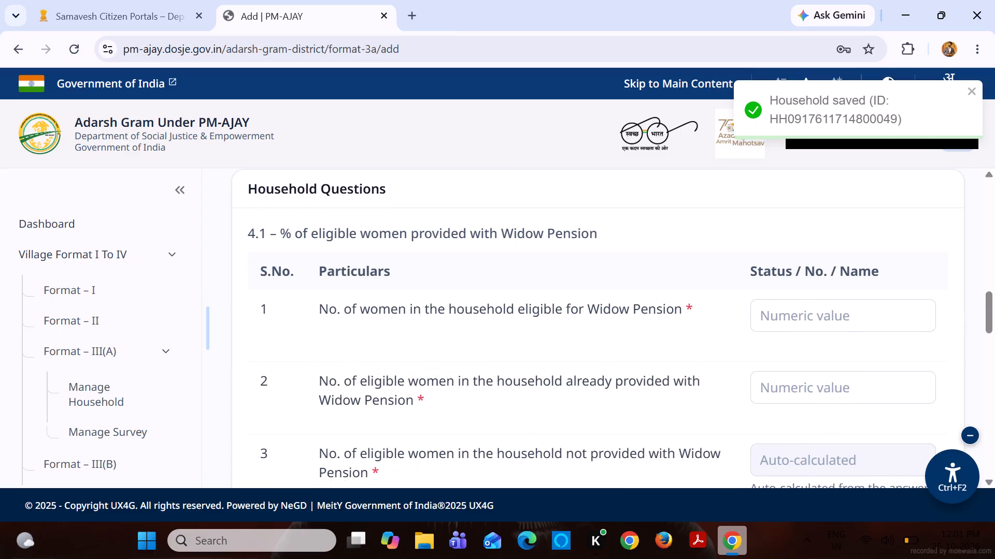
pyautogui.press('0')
pyautogui.scroll(-2, 845, 330)
pyautogui.click(833, 328)
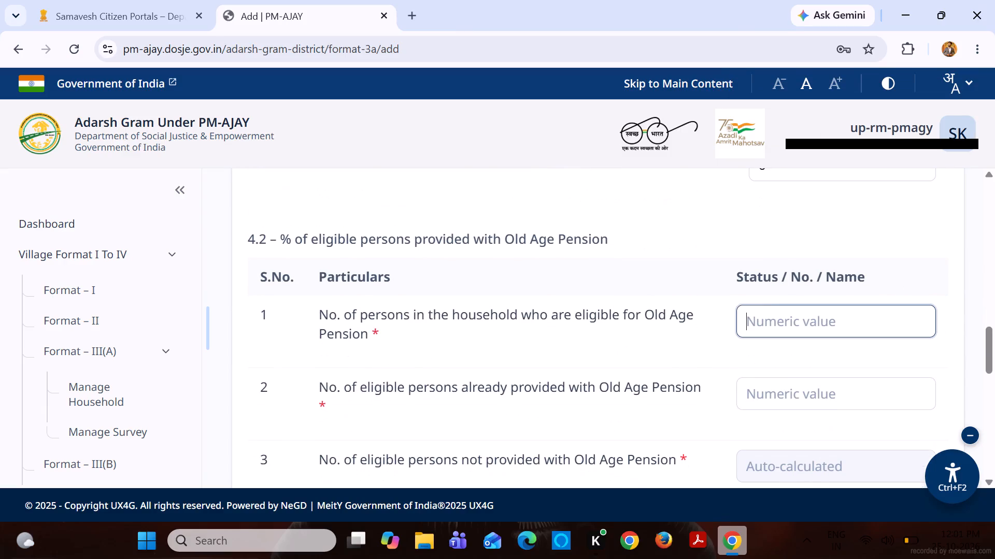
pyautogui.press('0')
pyautogui.scroll(-2, 833, 328)
pyautogui.click(836, 304)
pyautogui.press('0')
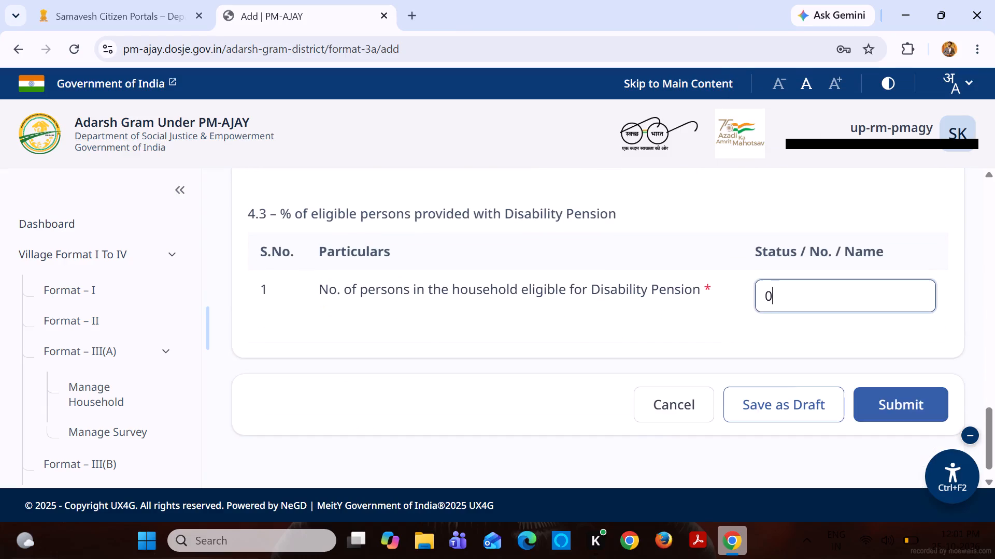
pyautogui.scroll(-1, 836, 304)
pyautogui.click(899, 373)
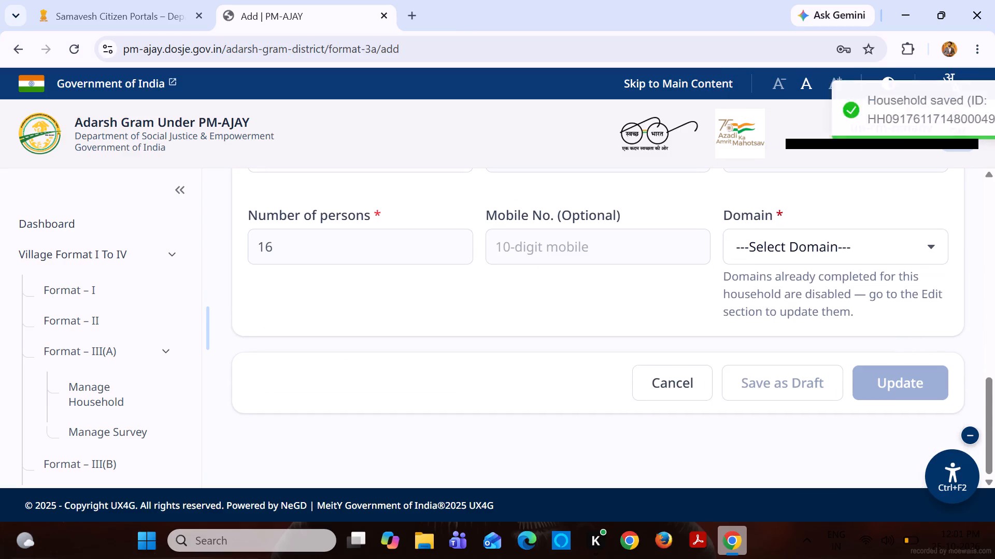
# Choose domain 5 – Rural Roads and Housing, answer No to living in a Kachcha/unsafe house, and submit the domain.
pyautogui.click(890, 246)
pyautogui.scroll(-2, 840, 356)
pyautogui.click(802, 383)
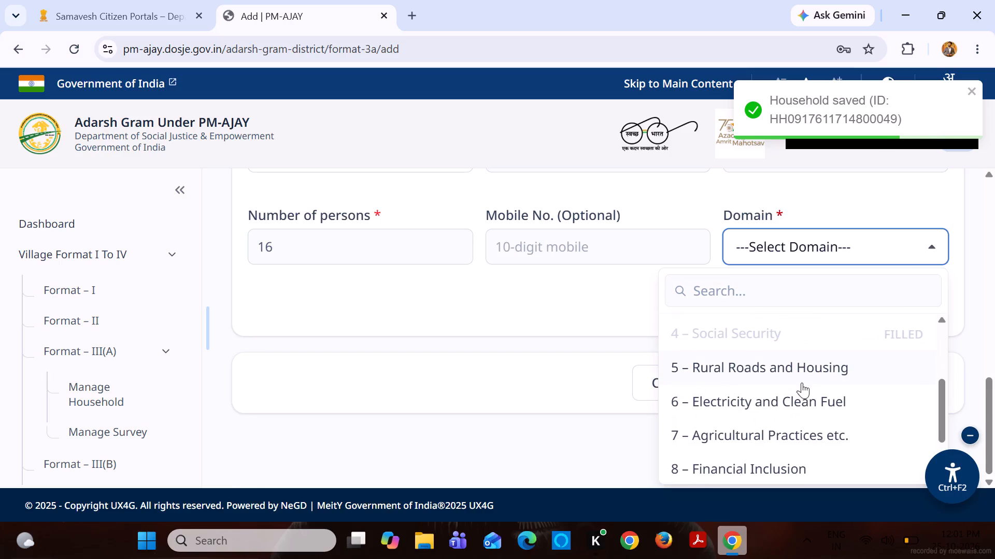
pyautogui.scroll(-1, 802, 383)
pyautogui.click(866, 407)
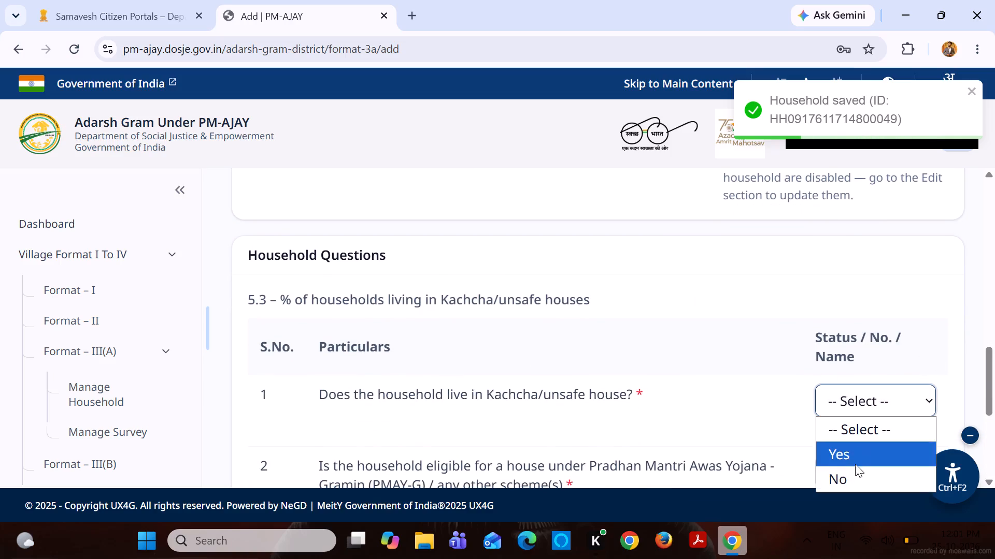
pyautogui.click(854, 472)
pyautogui.scroll(-5, 843, 360)
pyautogui.click(885, 374)
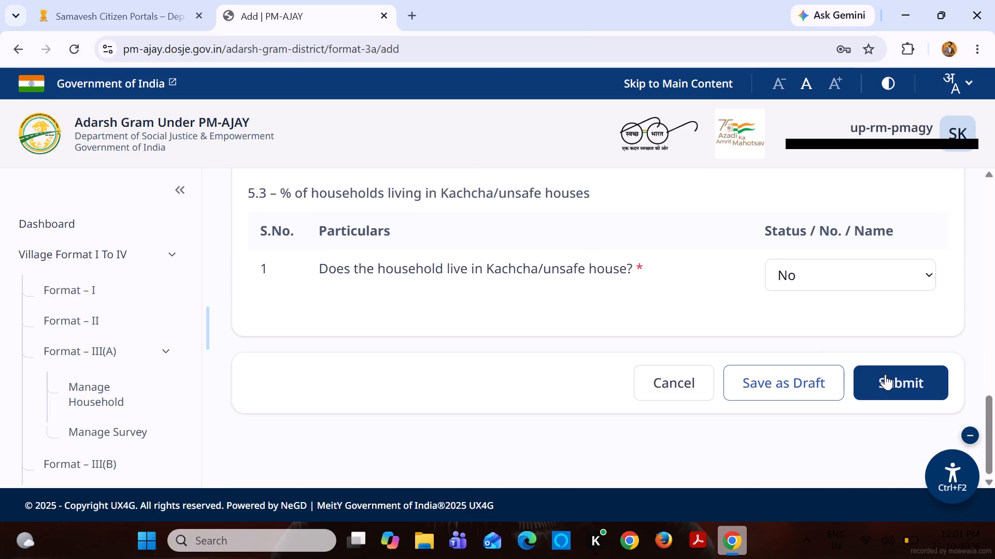
# Choose domain 6 – Electricity and Clean Fuel, and answer Yes to both electricity connection questions and to using an LED bulb.
pyautogui.click(883, 254)
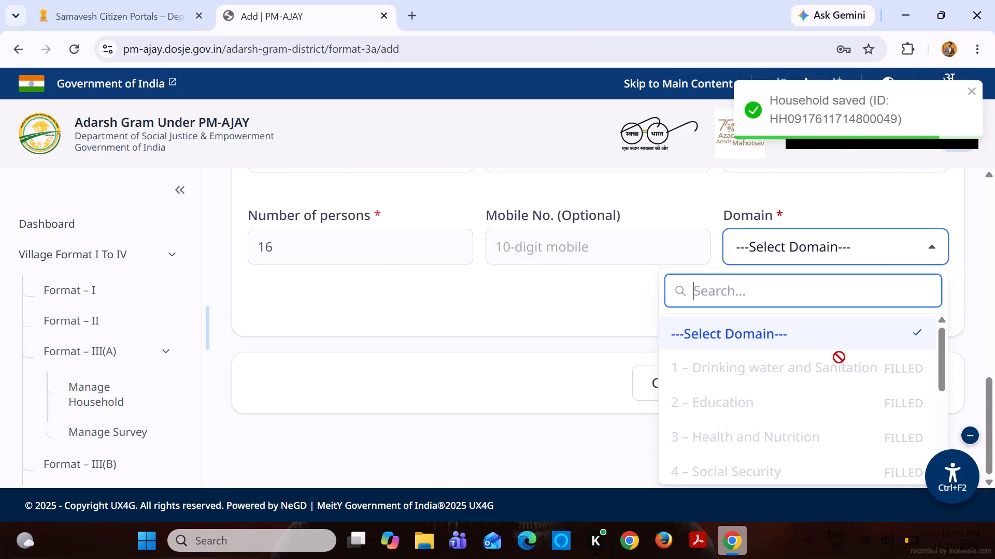
pyautogui.scroll(-3, 839, 357)
pyautogui.click(819, 346)
pyautogui.scroll(-1, 819, 346)
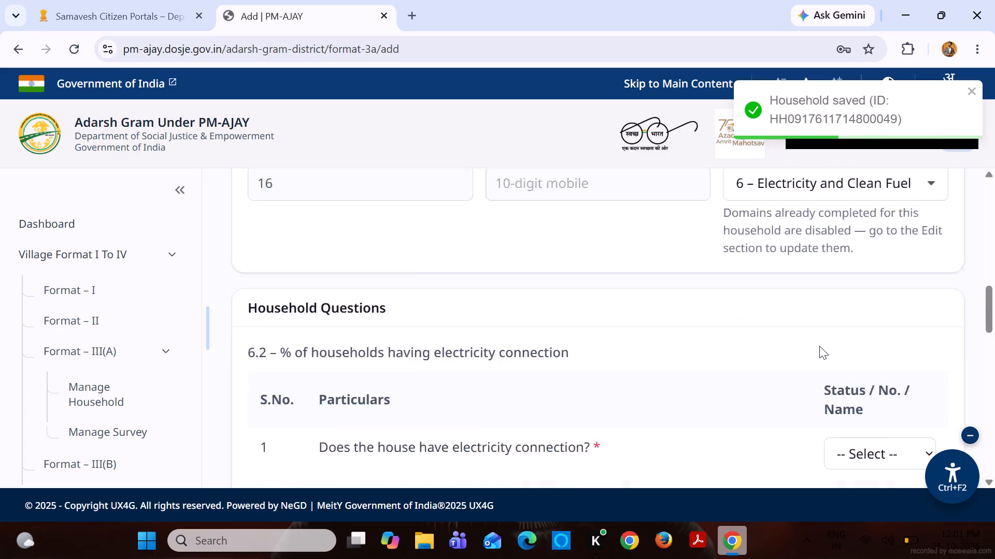
pyautogui.scroll(-3, 819, 346)
pyautogui.moveTo(919, 240); pyautogui.dragTo(861, 300)
pyautogui.click(861, 300)
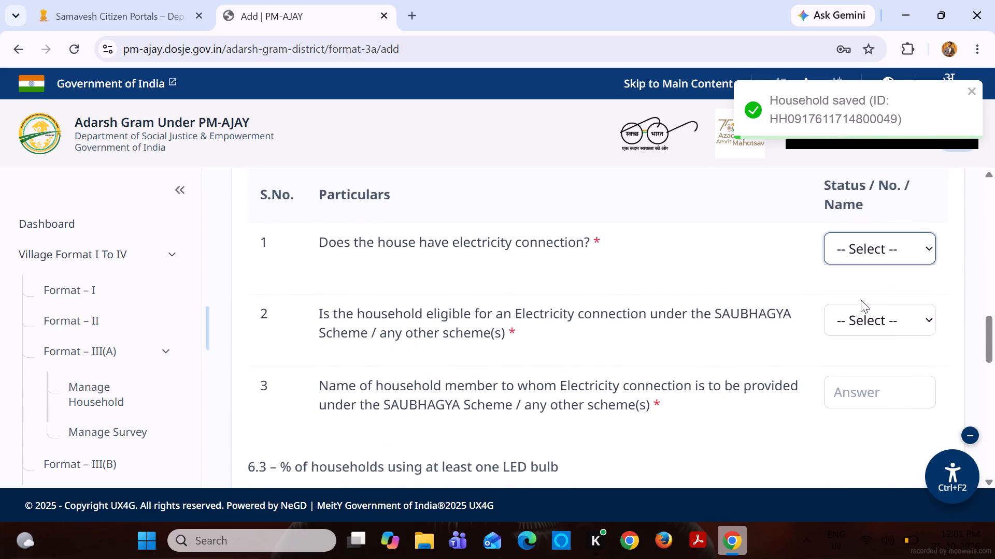
pyautogui.scroll(-1, 872, 369)
pyautogui.click(902, 292)
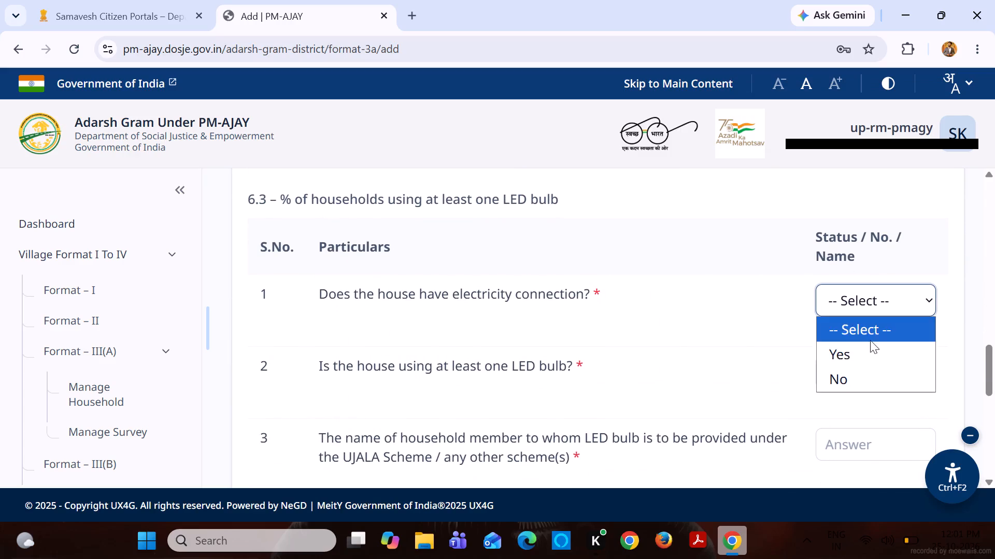
pyautogui.click(866, 348)
pyautogui.scroll(-2, 866, 348)
pyautogui.click(893, 332)
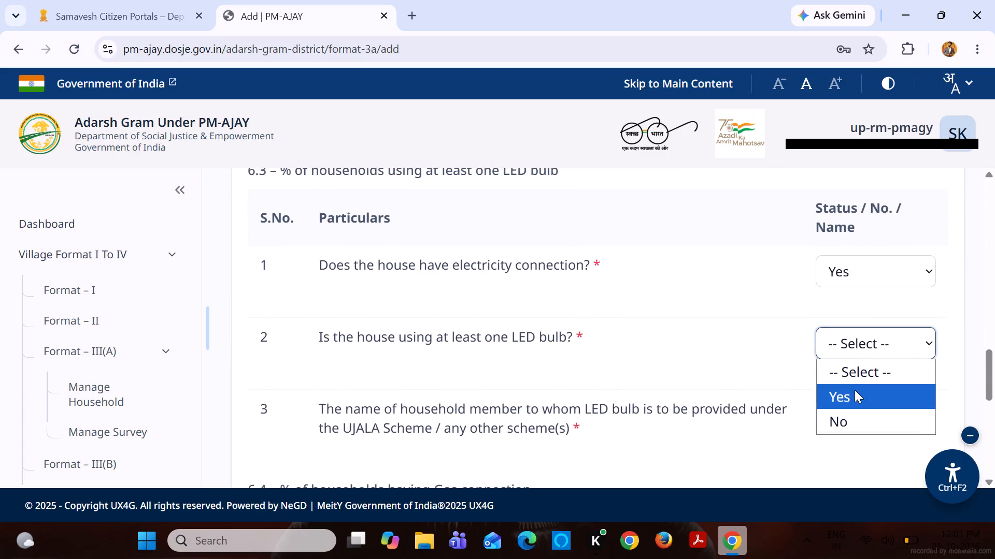
pyautogui.click(855, 390)
# Answer Yes to the house using clean fuel, and submit the Electricity and Clean Fuel domain.
pyautogui.scroll(-4, 855, 390)
pyautogui.moveTo(914, 232); pyautogui.dragTo(855, 274)
pyautogui.click(855, 274)
pyautogui.scroll(-2, 855, 274)
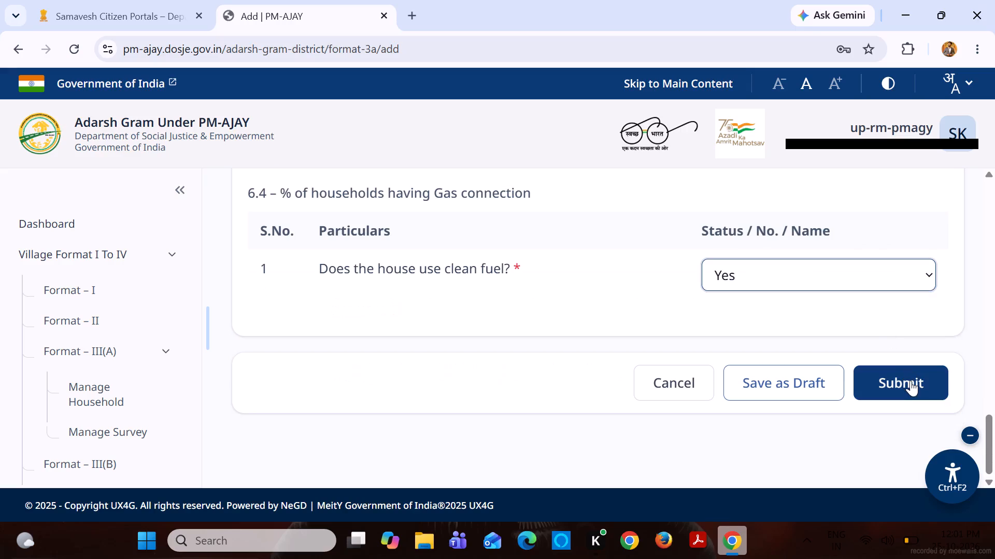
pyautogui.click(911, 380)
# Choose domain 7 – Agricultural Practices etc., answer No to the household being involved in farming, and submit the domain.
pyautogui.click(904, 240)
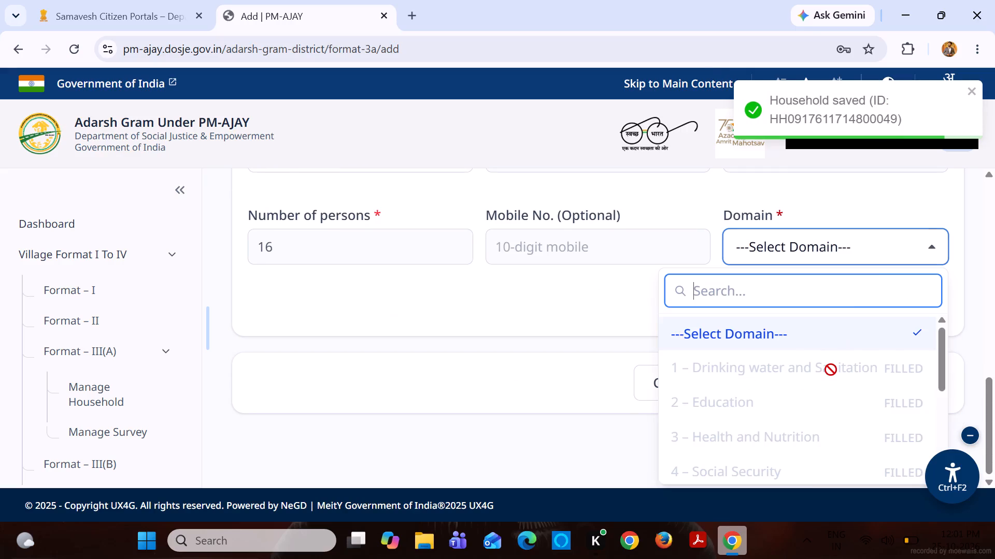
pyautogui.scroll(-1, 831, 370)
pyautogui.click(798, 395)
pyautogui.scroll(-2, 798, 395)
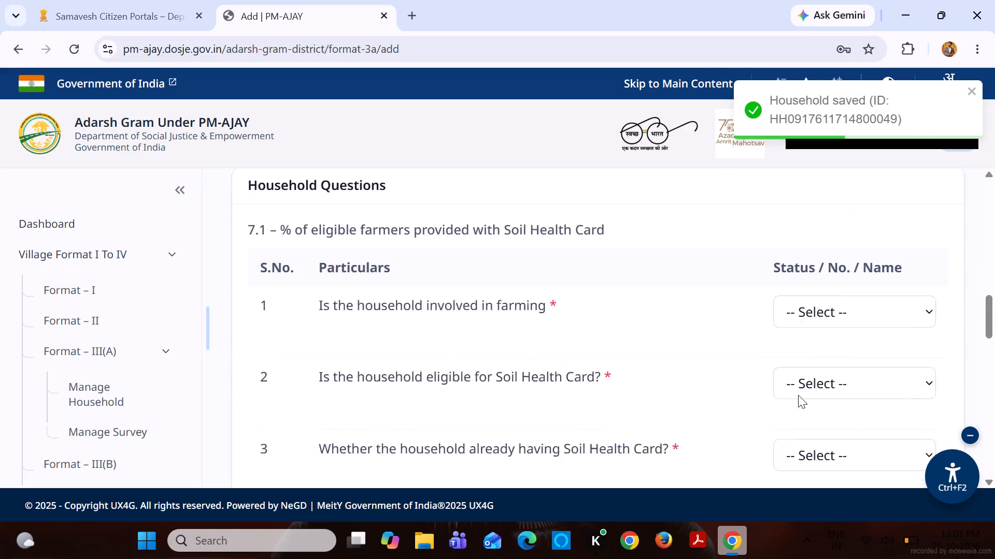
pyautogui.scroll(-2, 798, 395)
pyautogui.moveTo(895, 246); pyautogui.dragTo(818, 335)
pyautogui.click(818, 335)
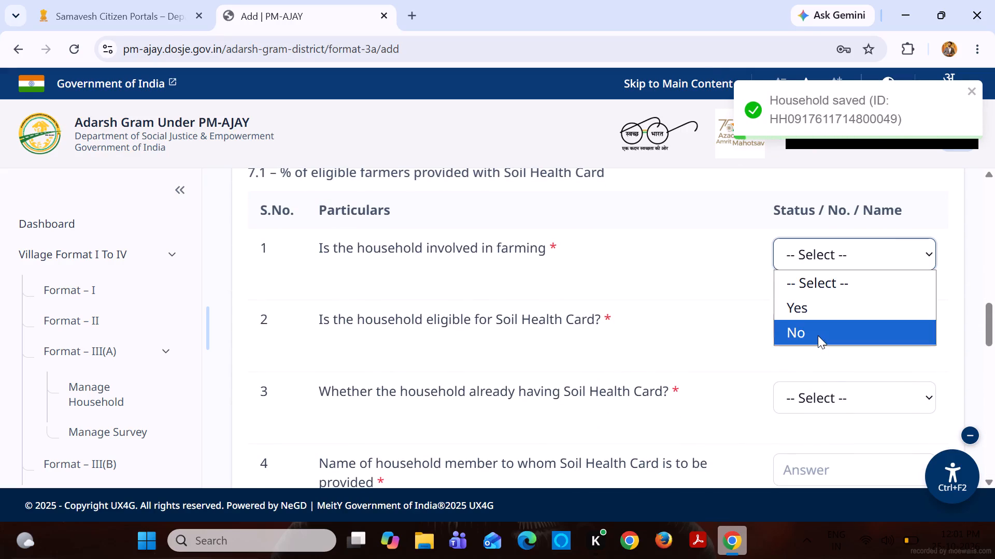
pyautogui.scroll(-7, 818, 335)
pyautogui.click(899, 391)
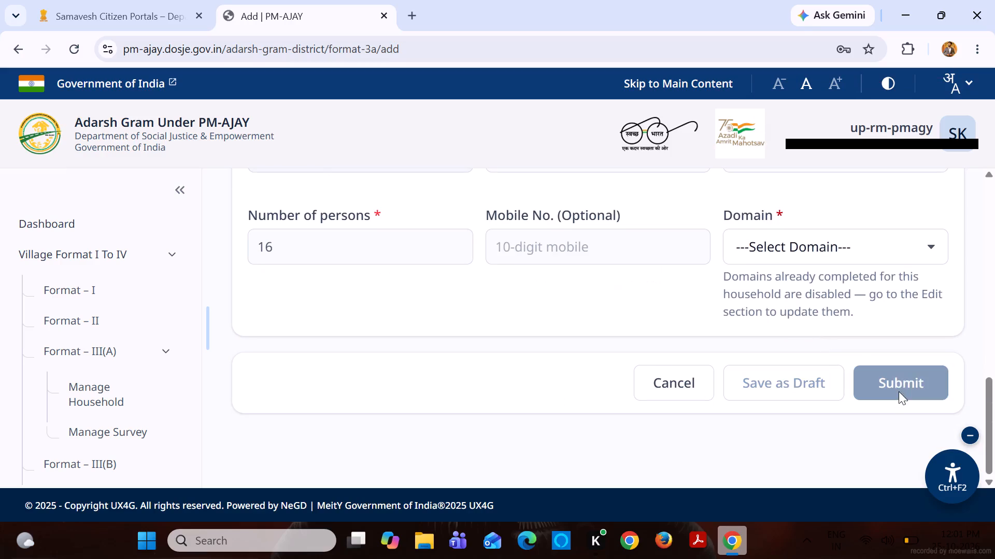
# Choose domain 8 – Financial Inclusion, and enter 10 persons above 5 years and 10 members who already have Aadhaar.
pyautogui.click(903, 256)
pyautogui.scroll(-4, 882, 325)
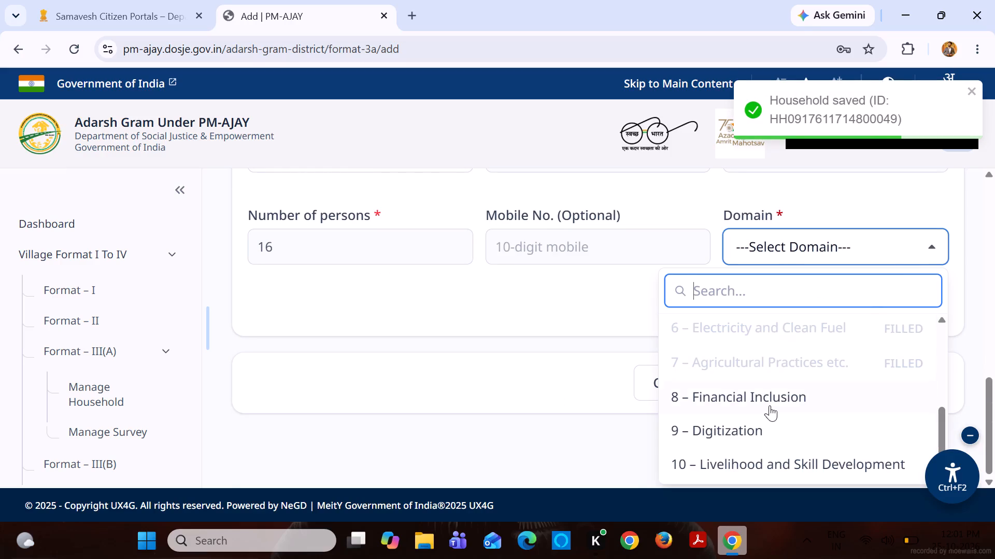
pyautogui.click(770, 405)
pyautogui.scroll(-4, 770, 405)
pyautogui.click(807, 272)
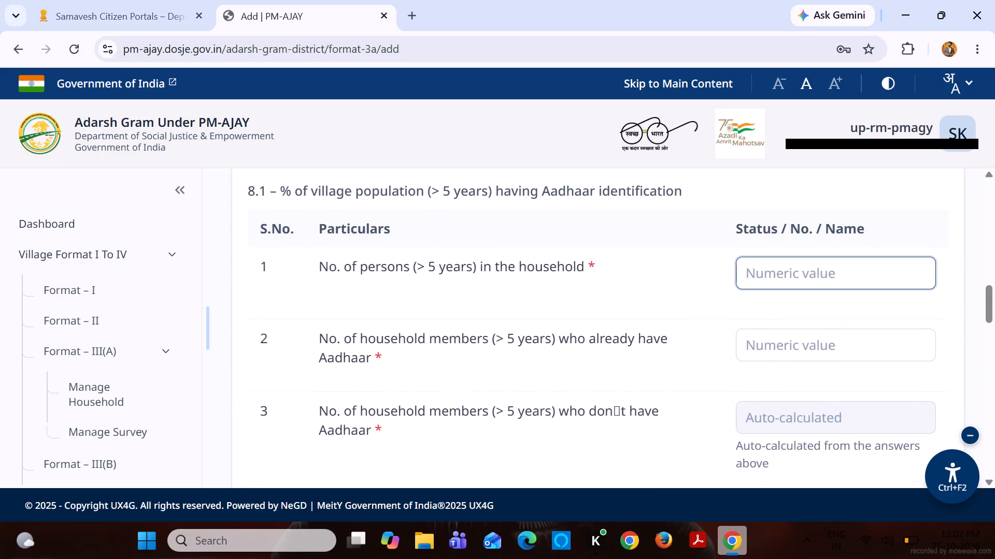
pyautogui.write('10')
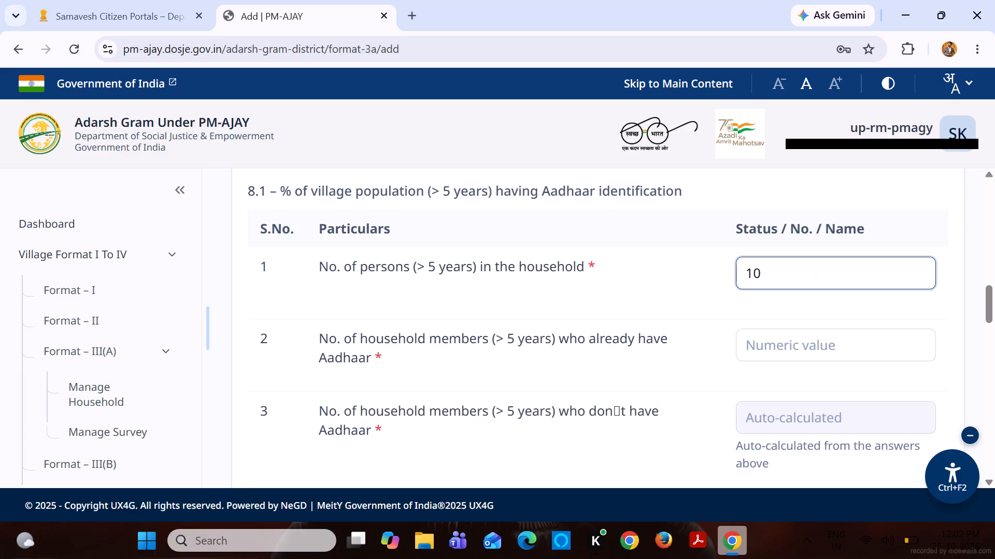
pyautogui.click(793, 336)
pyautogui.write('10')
# Under 8.2, enter 8 members eligible for a bank/post office account and 8 eligible members who have one.
pyautogui.scroll(-4, 793, 336)
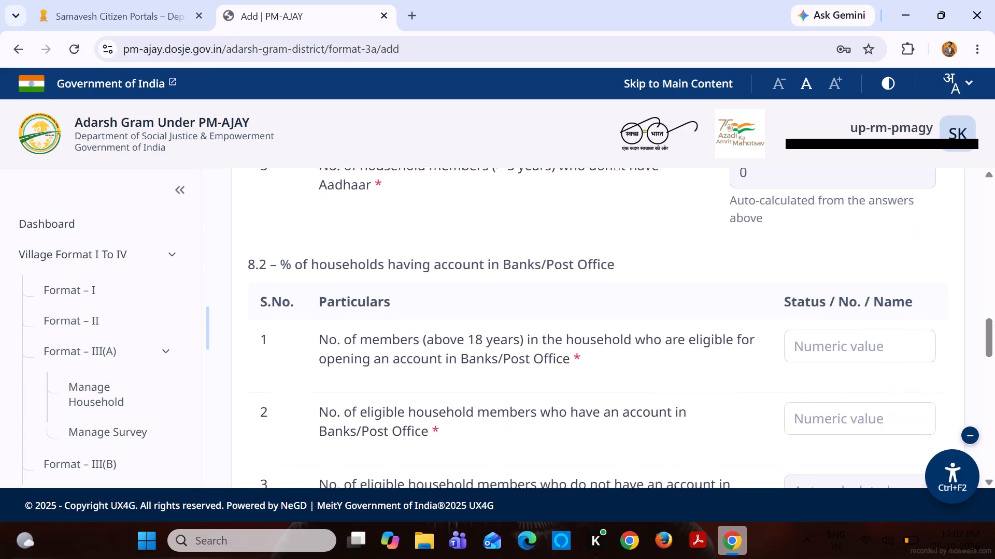
pyautogui.click(827, 340)
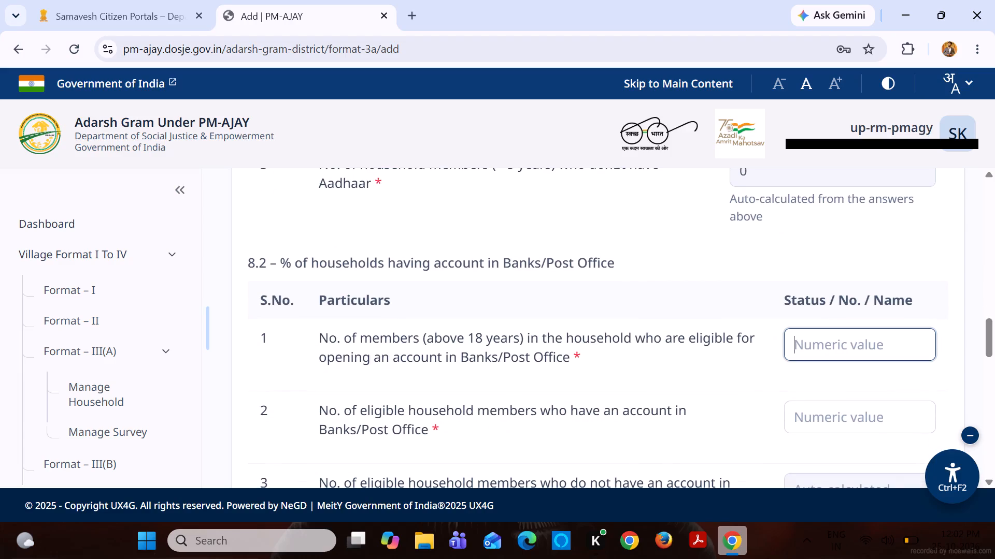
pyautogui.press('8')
pyautogui.click(818, 406)
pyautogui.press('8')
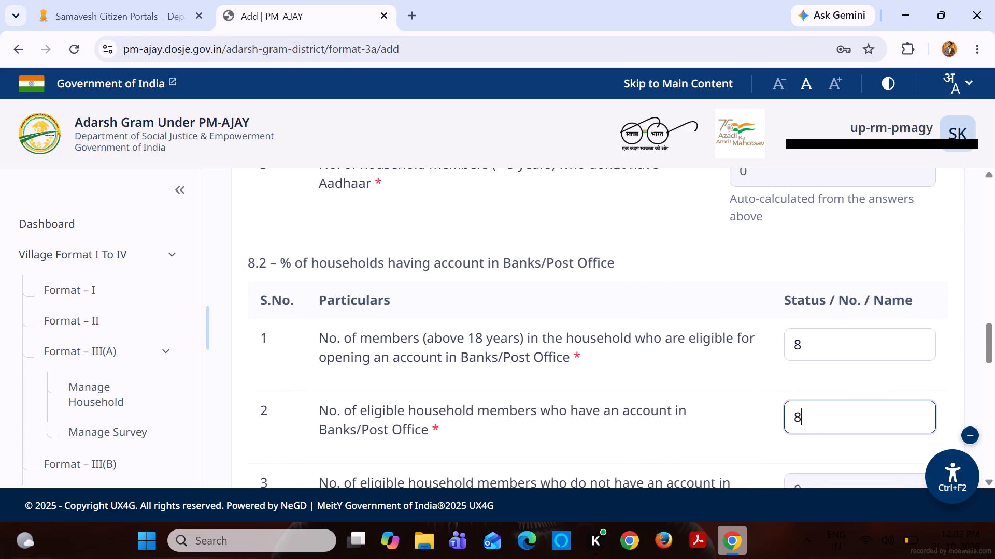
# Enter 0 persons eligible for Pradhan Mantri Suraksha Bima Yojana and 0 for Jeevan Jyoti Bima Yojana, and submit the Financial Inclusion domain.
pyautogui.scroll(-5, 818, 406)
pyautogui.click(893, 404)
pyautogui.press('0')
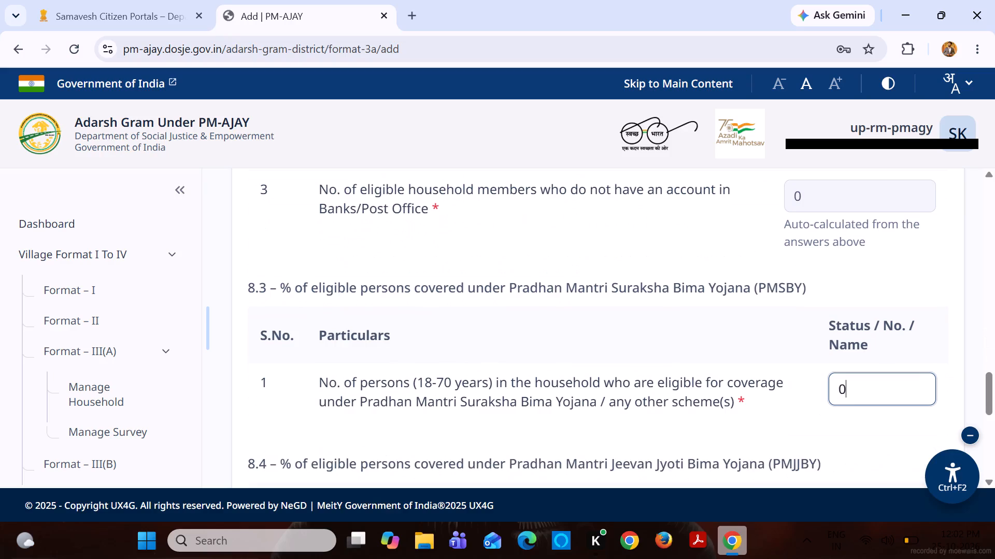
pyautogui.scroll(-4, 893, 404)
pyautogui.click(873, 316)
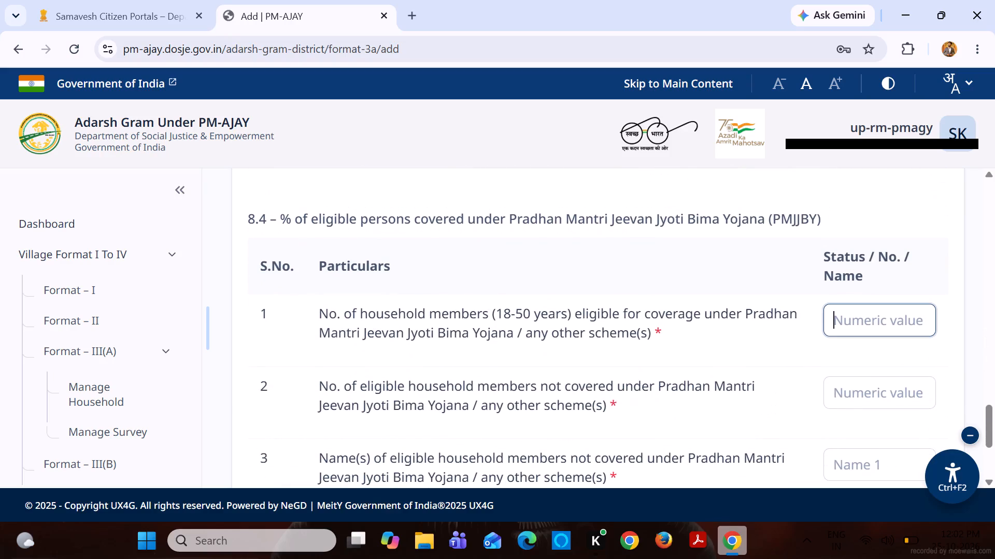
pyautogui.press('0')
pyautogui.scroll(-2, 873, 316)
pyautogui.click(923, 365)
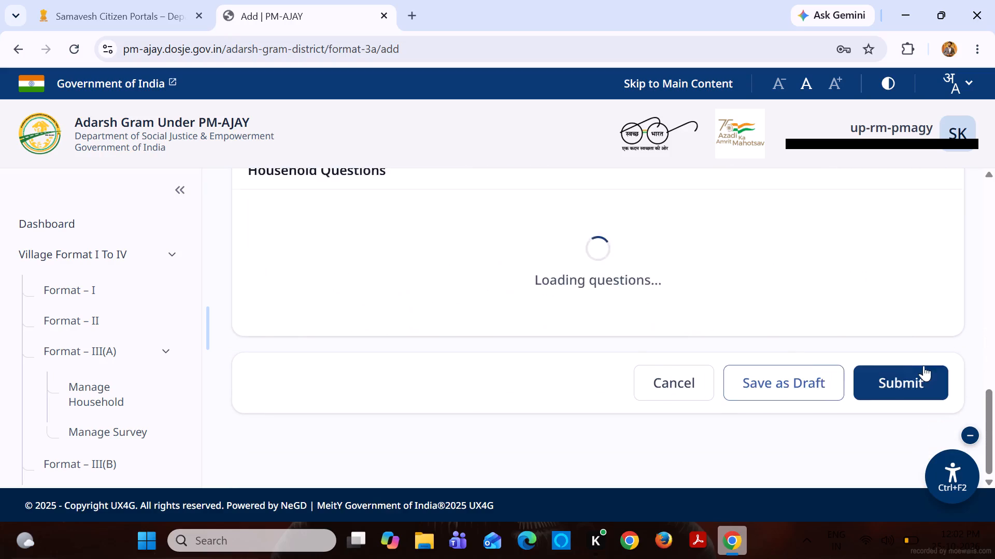
# Choose domain 9 – Digitization, enter 0 household members eligible for PMGDISHA training, and submit the domain.
pyautogui.click(870, 236)
pyautogui.scroll(-2, 807, 386)
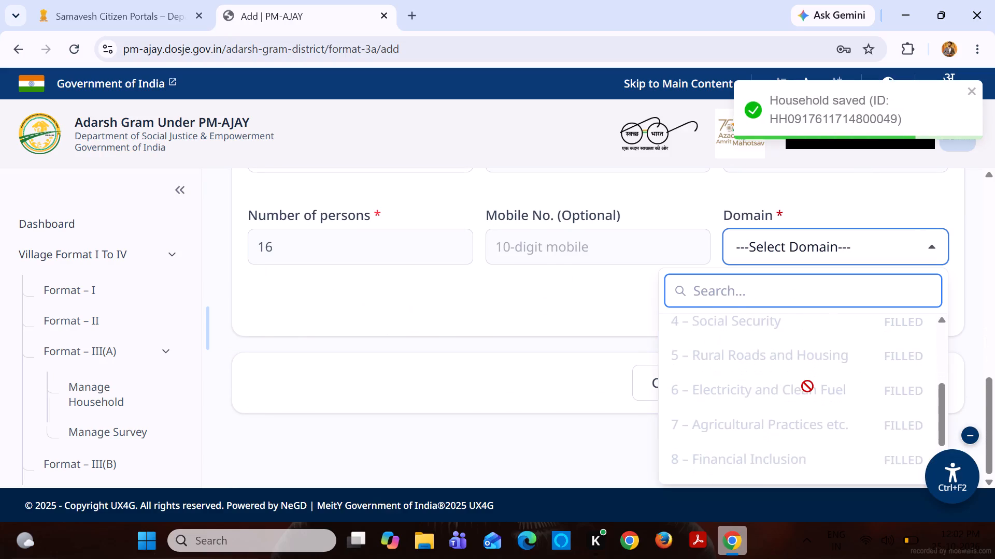
pyautogui.scroll(-3, 806, 387)
pyautogui.click(747, 423)
pyautogui.scroll(-3, 747, 423)
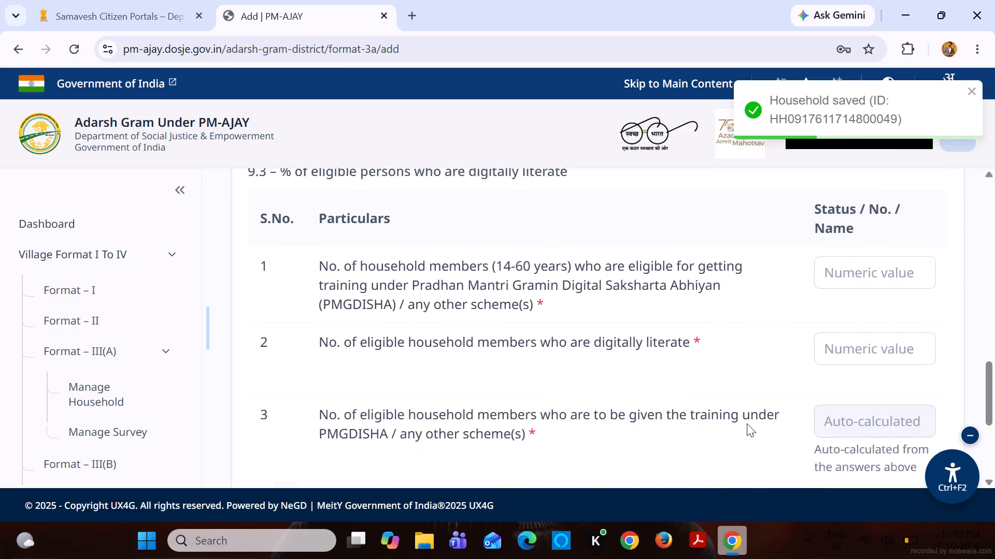
pyautogui.scroll(-1, 747, 423)
pyautogui.click(874, 237)
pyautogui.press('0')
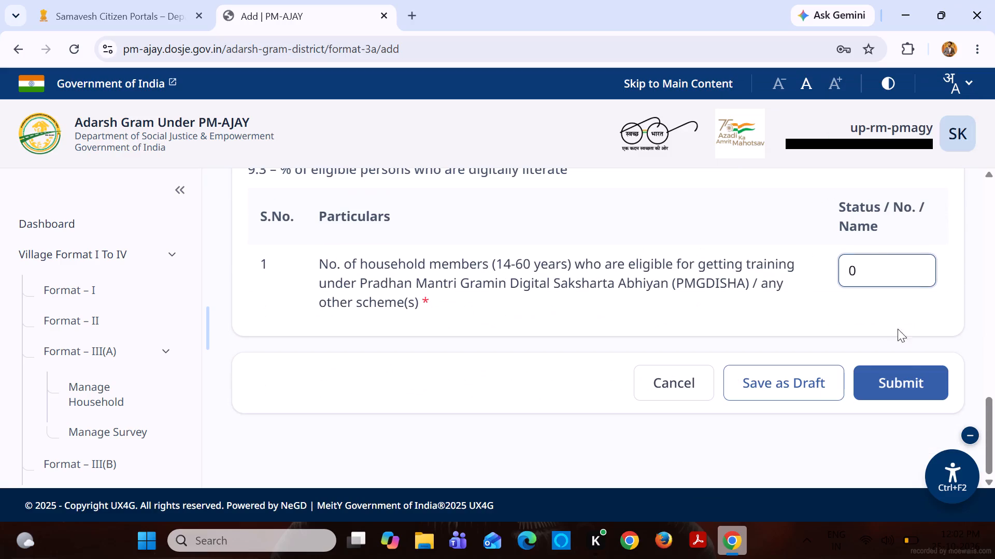
pyautogui.click(909, 380)
# Choose domain 10 – Livelihood and Skill Development, and enter 4 youth eligible for skill training and 4 already trained.
pyautogui.click(906, 254)
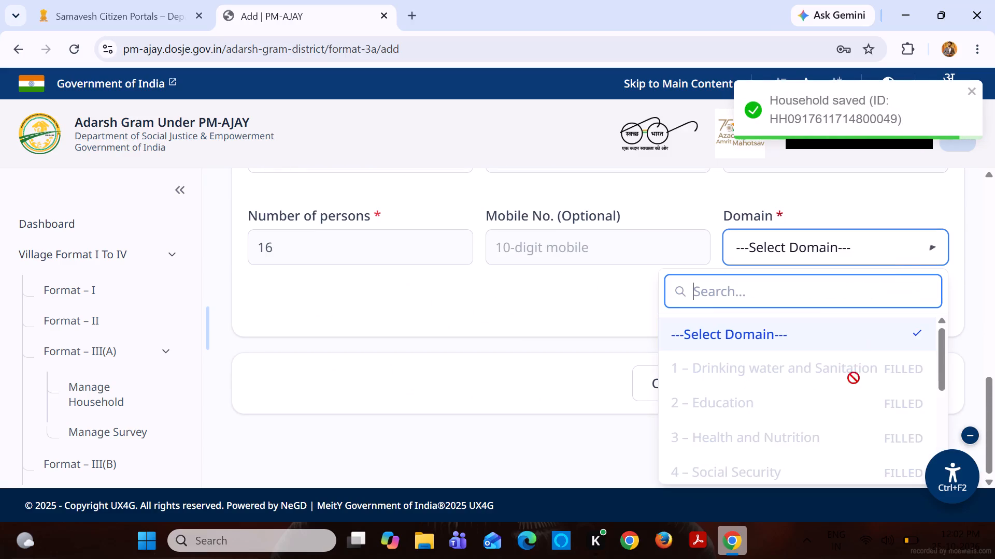
pyautogui.scroll(-6, 841, 423)
pyautogui.click(775, 469)
pyautogui.scroll(-3, 775, 469)
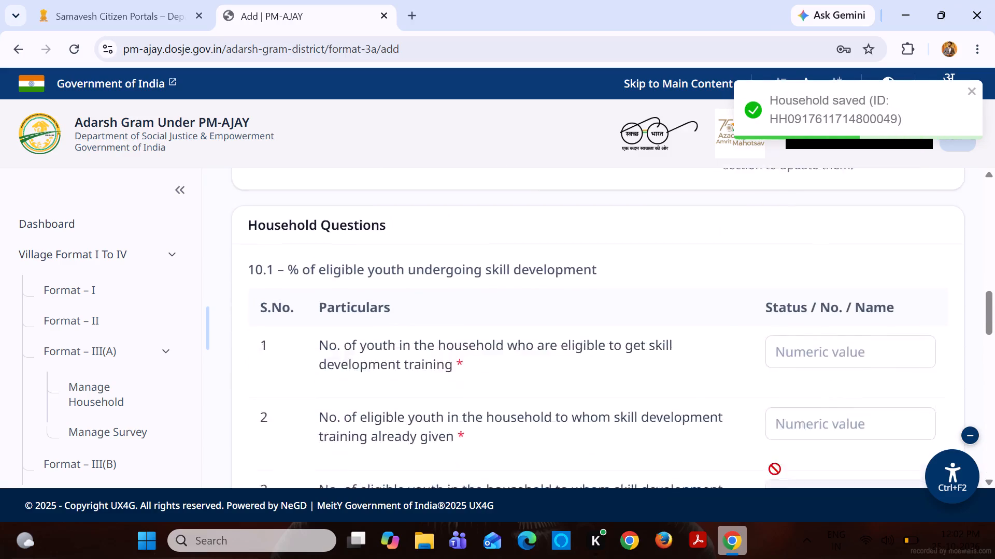
pyautogui.scroll(-1, 775, 469)
pyautogui.click(812, 267)
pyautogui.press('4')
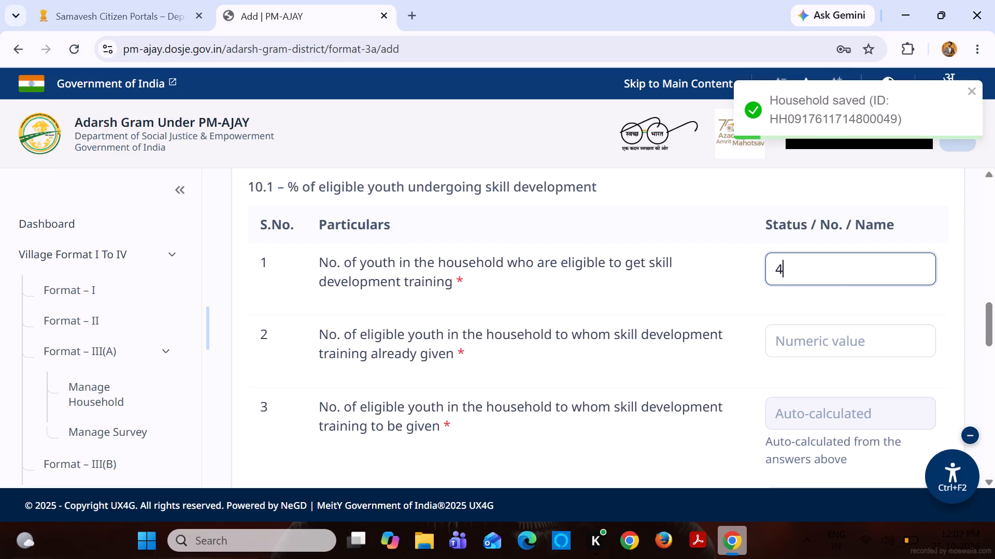
pyautogui.click(795, 341)
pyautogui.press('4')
# Enter 3 youth eligible for bank linked loans and 3 who have availed them, answer the remaining question, and submit domain 10.
pyautogui.scroll(-2, 795, 341)
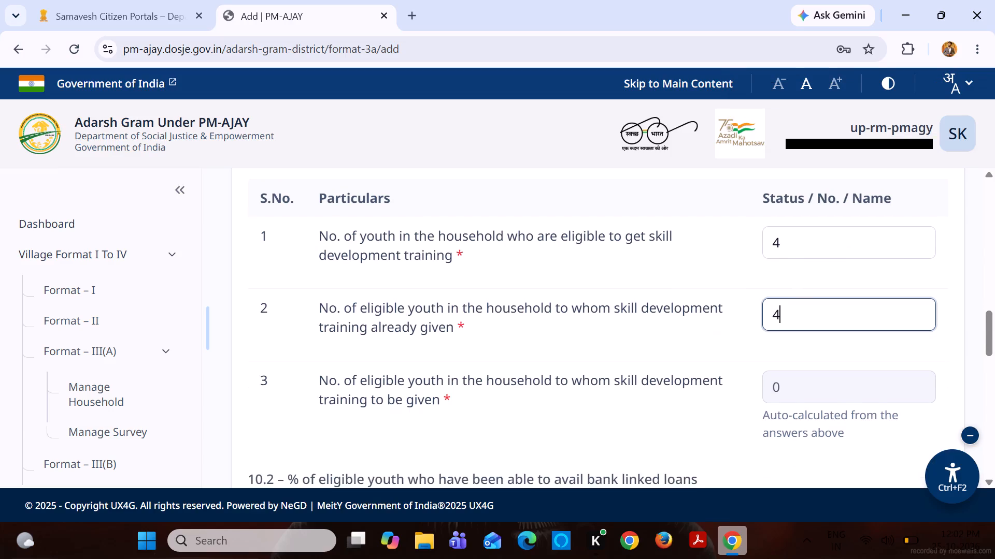
pyautogui.scroll(-2, 795, 341)
pyautogui.click(835, 382)
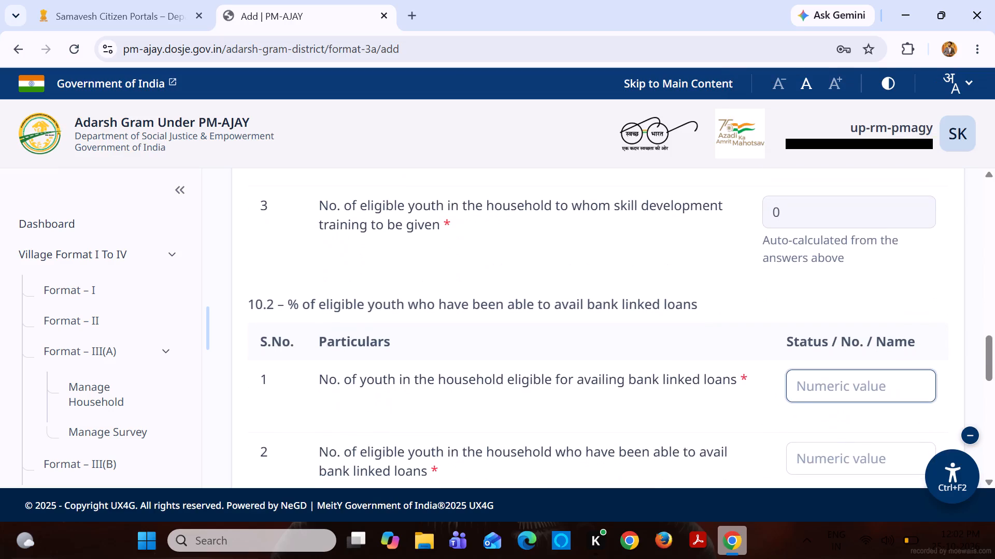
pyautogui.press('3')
pyautogui.scroll(-4, 835, 382)
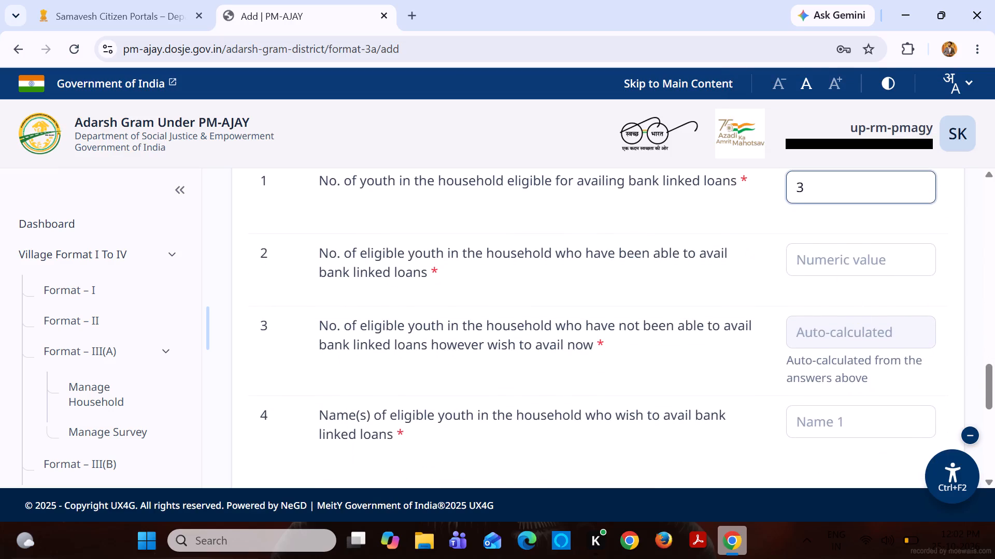
pyautogui.click(855, 248)
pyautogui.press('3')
pyautogui.scroll(-4, 855, 248)
pyautogui.moveTo(849, 288); pyautogui.dragTo(817, 335)
pyautogui.click(817, 335)
pyautogui.click(902, 426)
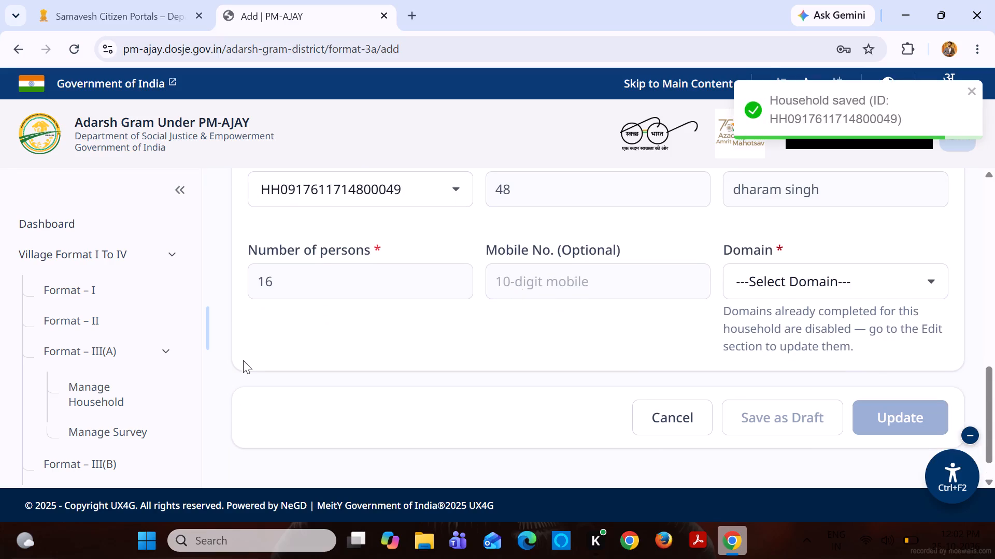
# Start adding a household with block Shahabad, gram panchayat Husainganj, village Sujatganj and category SC.
pyautogui.click(87, 402)
pyautogui.click(692, 217)
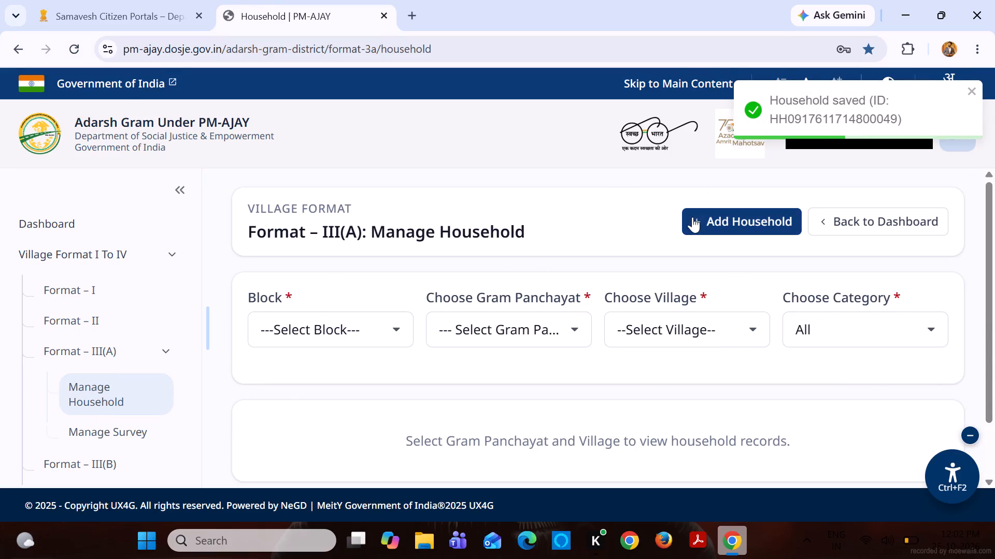
pyautogui.click(798, 164)
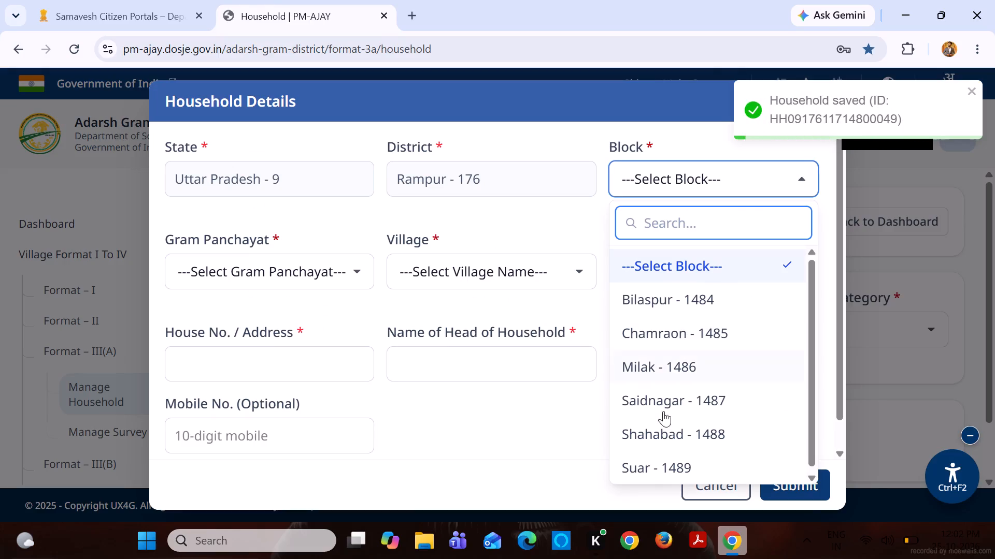
pyautogui.click(659, 427)
pyautogui.click(358, 270)
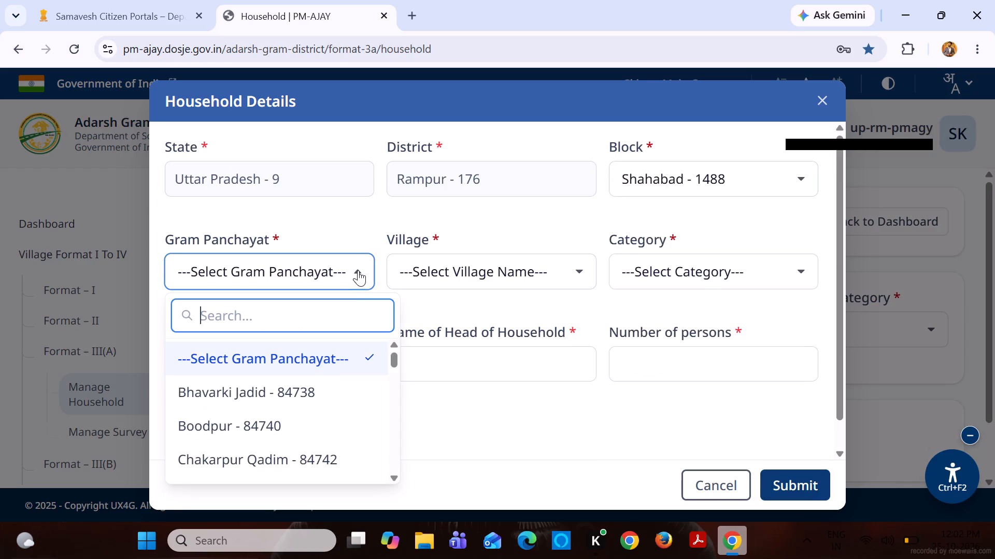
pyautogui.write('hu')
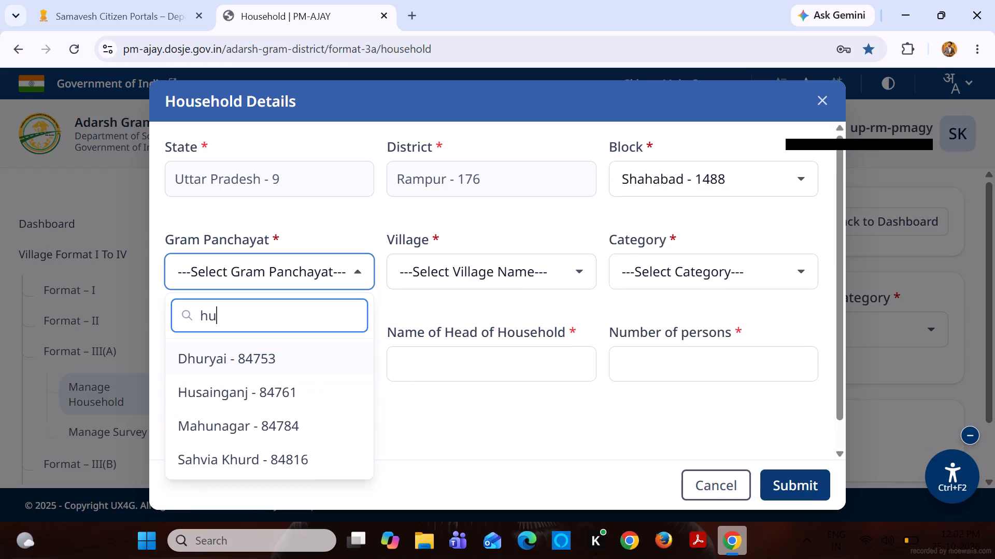
pyautogui.click(291, 375)
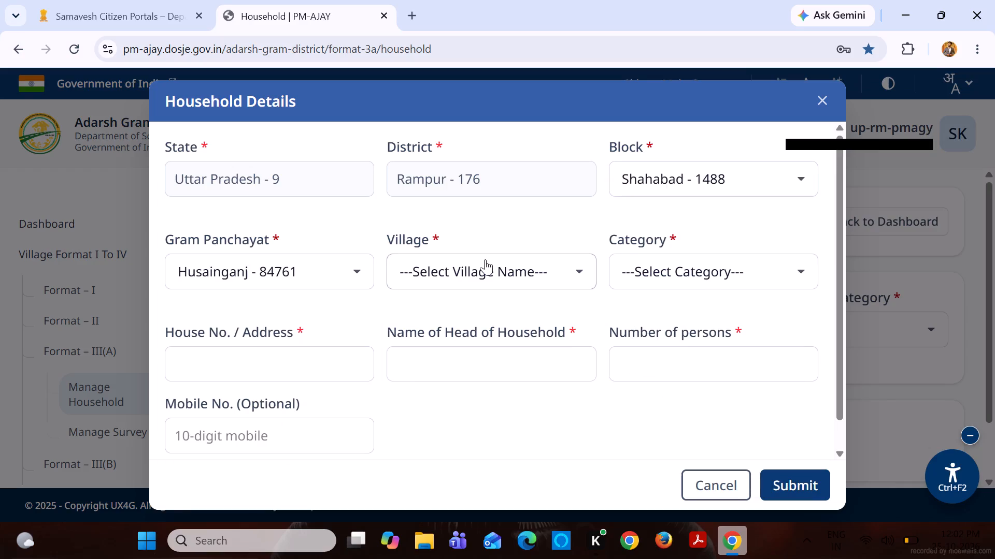
pyautogui.click(485, 259)
pyautogui.click(439, 410)
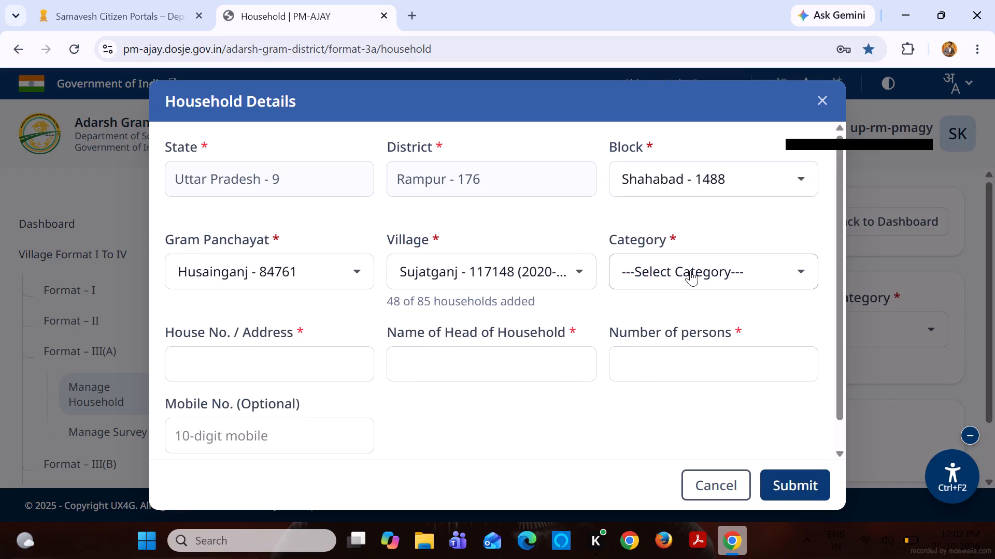
pyautogui.click(690, 270)
pyautogui.click(652, 345)
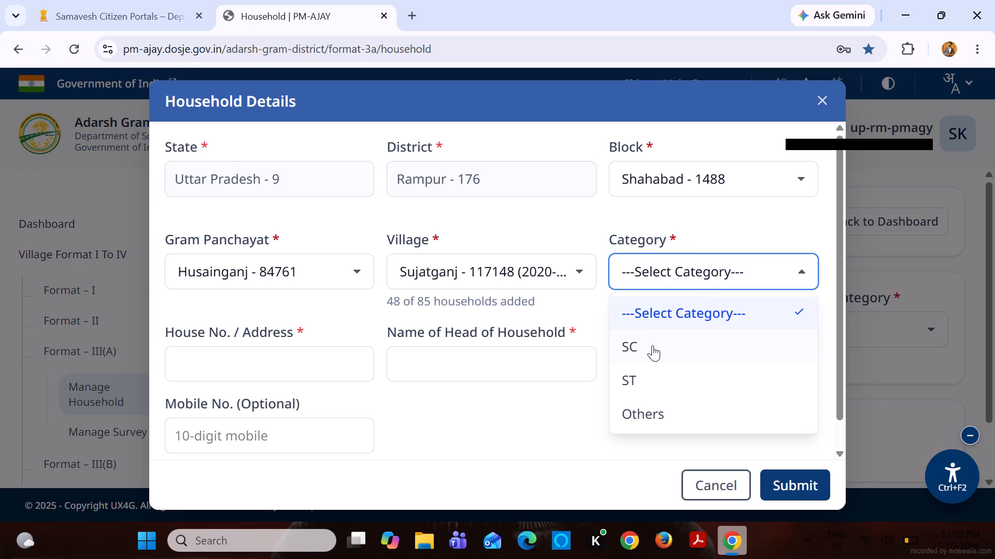
# Enter house number 49, the head of household's name and 9 persons, and submit the household details.
pyautogui.click(280, 371)
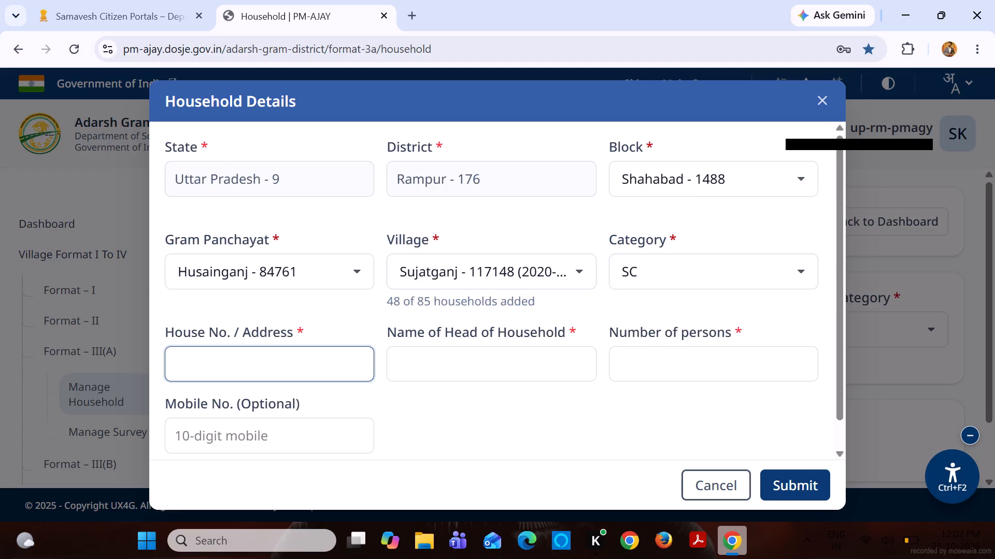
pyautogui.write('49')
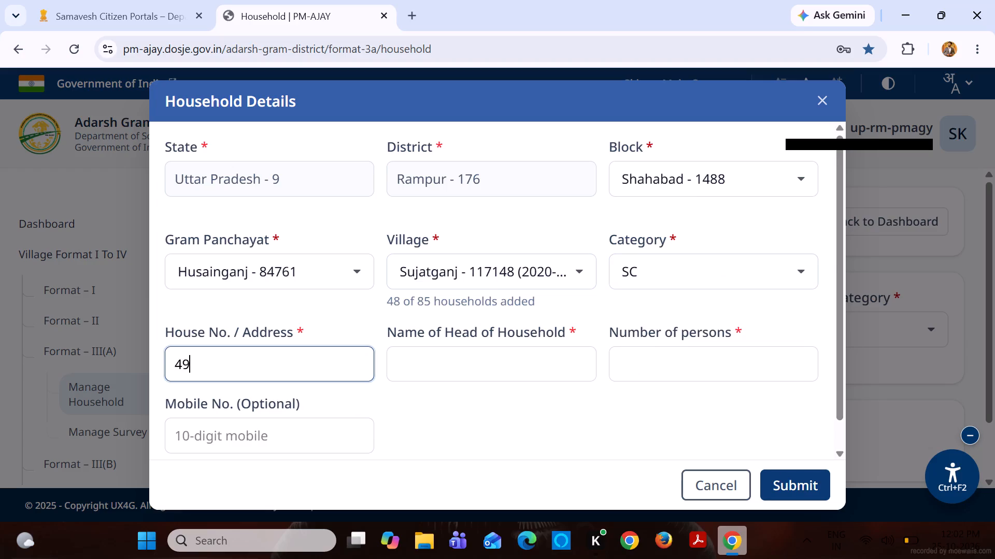
pyautogui.click(550, 363)
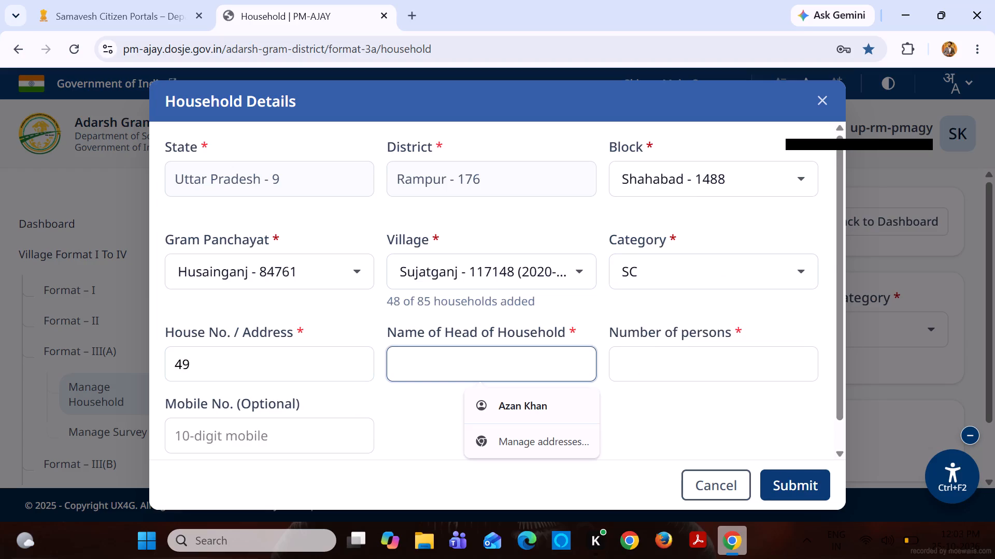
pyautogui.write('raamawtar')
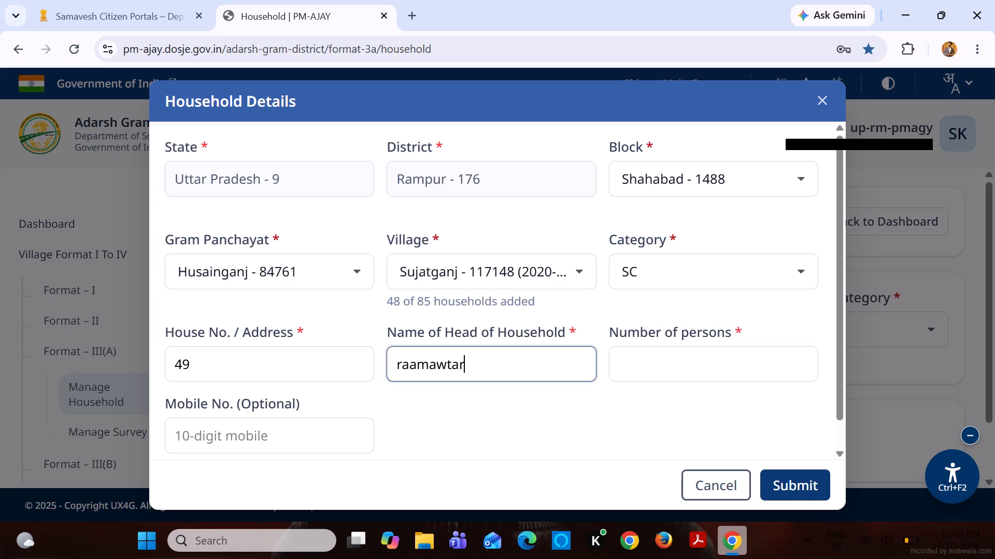
pyautogui.click(737, 352)
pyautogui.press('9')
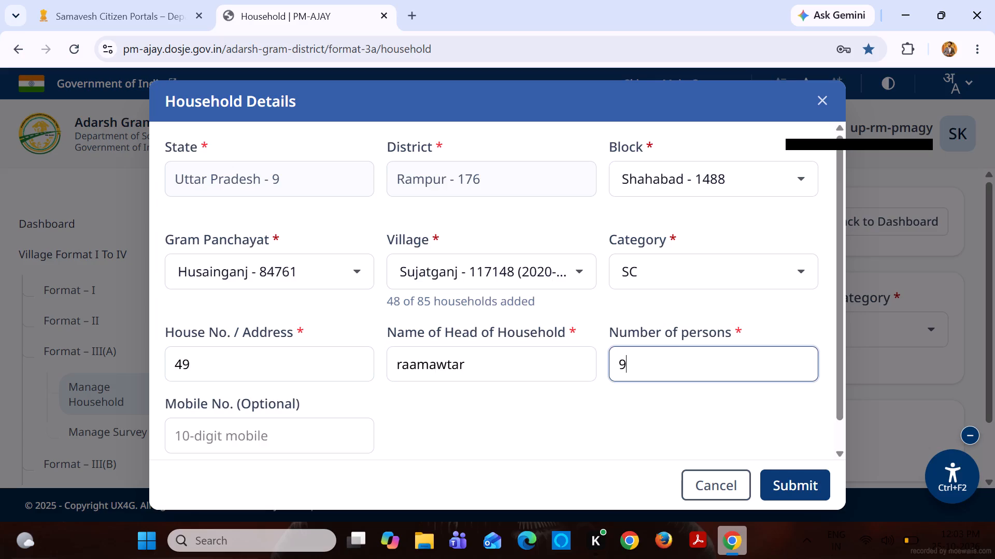
pyautogui.click(813, 476)
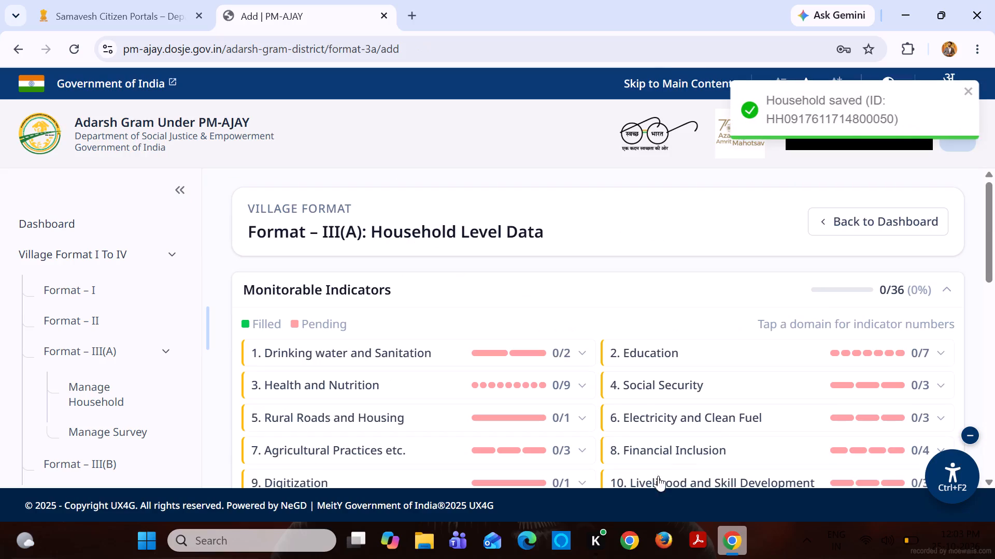
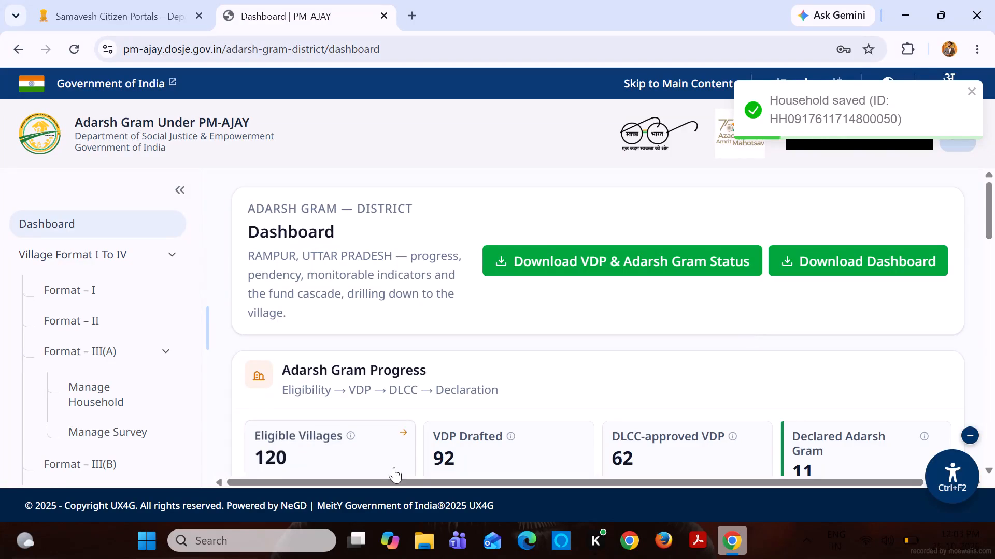
# Open Format – III(A) Manage Survey and filter it to block Shahabad, gram panchayat Husainganj and village Sujatganj.
pyautogui.click(139, 433)
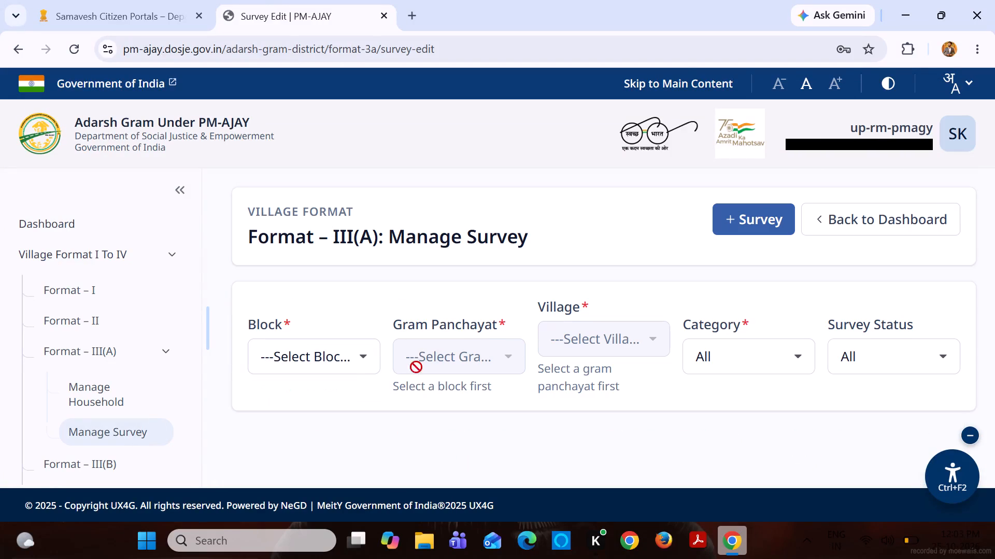
pyautogui.click(363, 357)
pyautogui.click(356, 286)
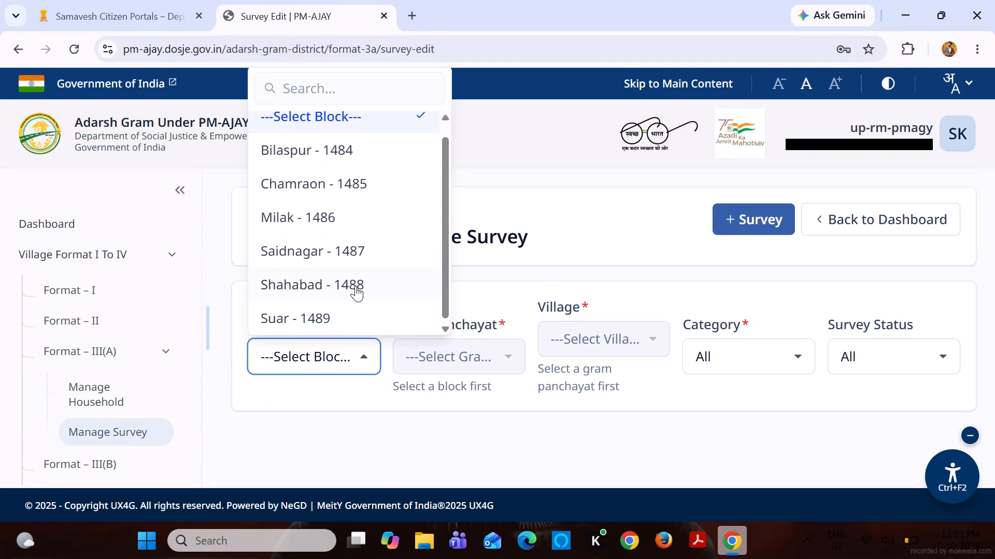
pyautogui.click(476, 356)
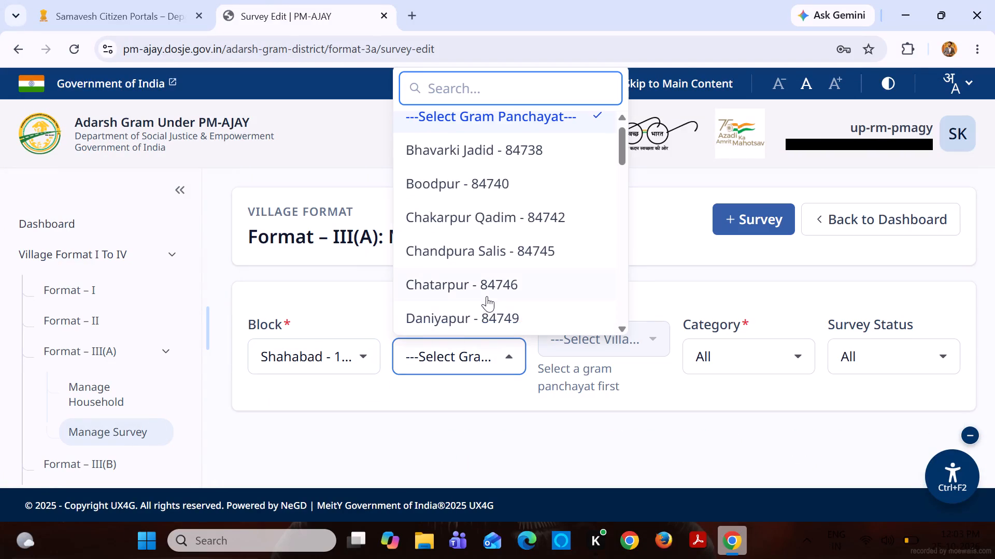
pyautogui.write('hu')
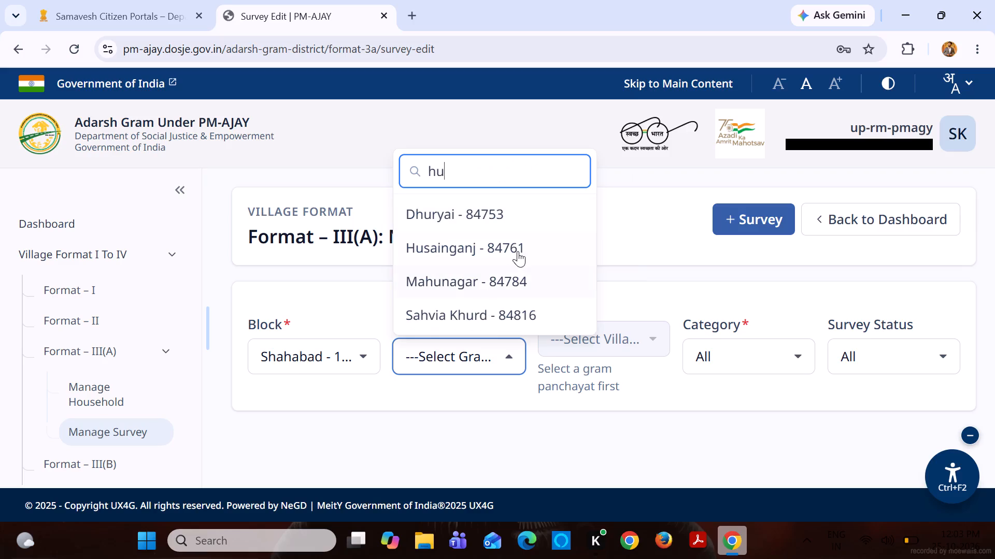
pyautogui.click(518, 251)
pyautogui.click(650, 337)
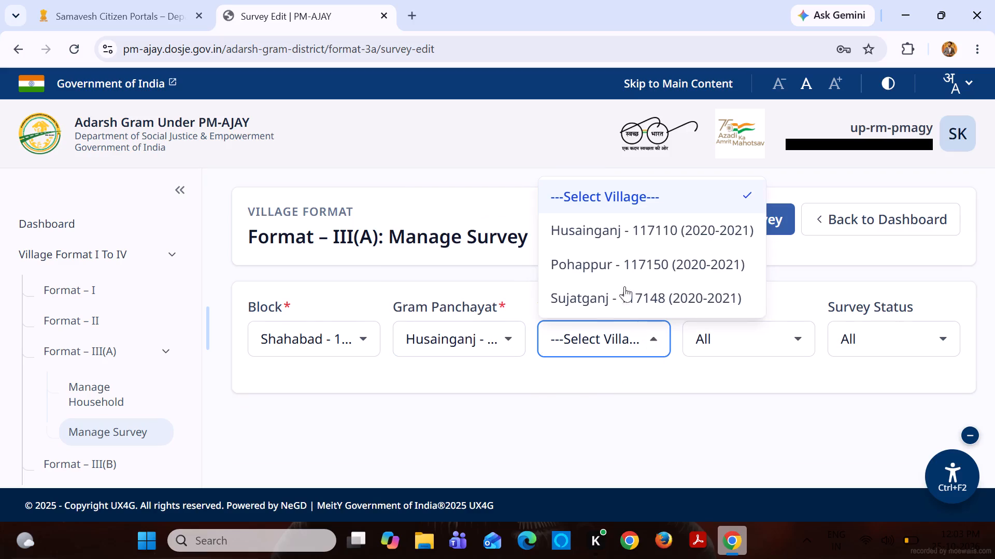
pyautogui.click(603, 291)
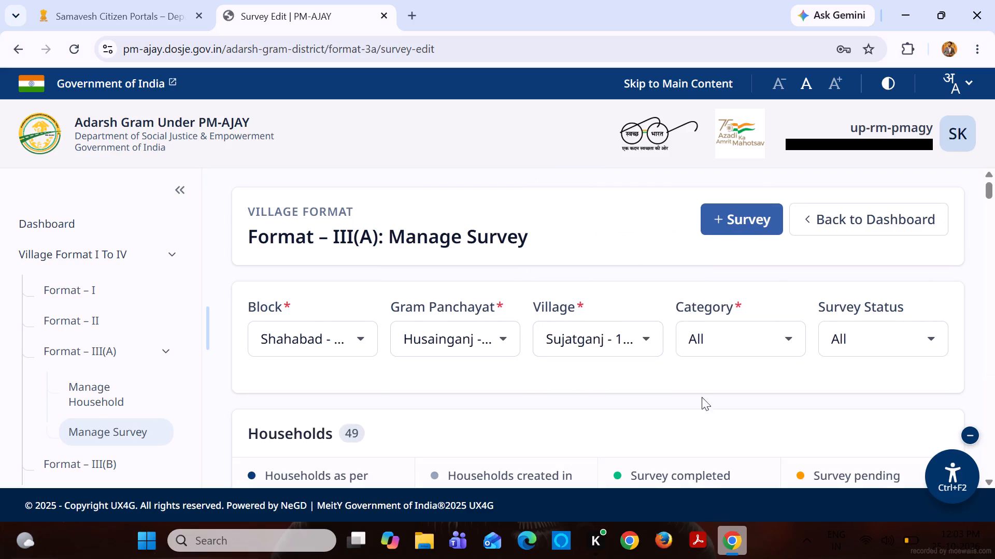
# Open the pending survey of house number 49 for editing.
pyautogui.scroll(-5, 705, 409)
pyautogui.scroll(1, 771, 303)
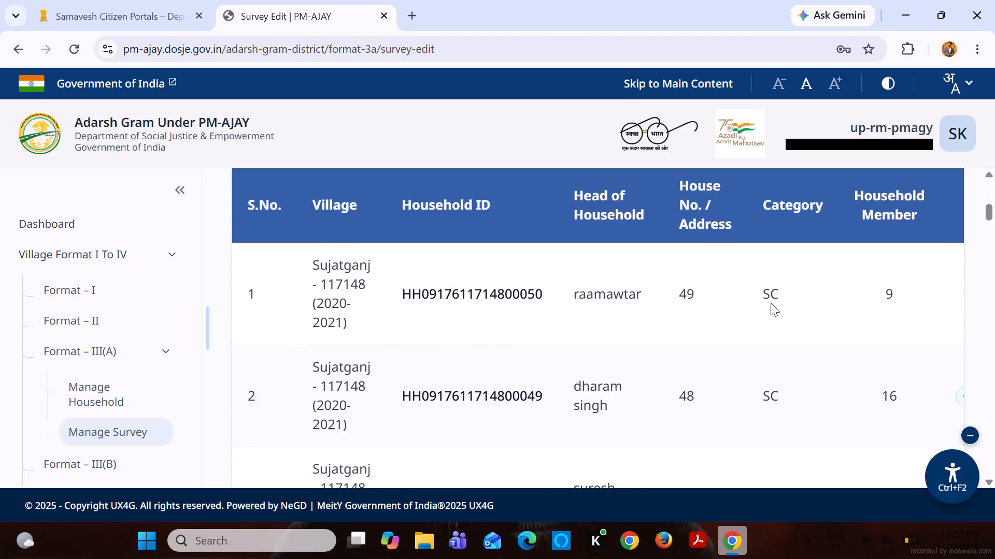
pyautogui.scroll(1, 771, 303)
pyautogui.click(925, 345)
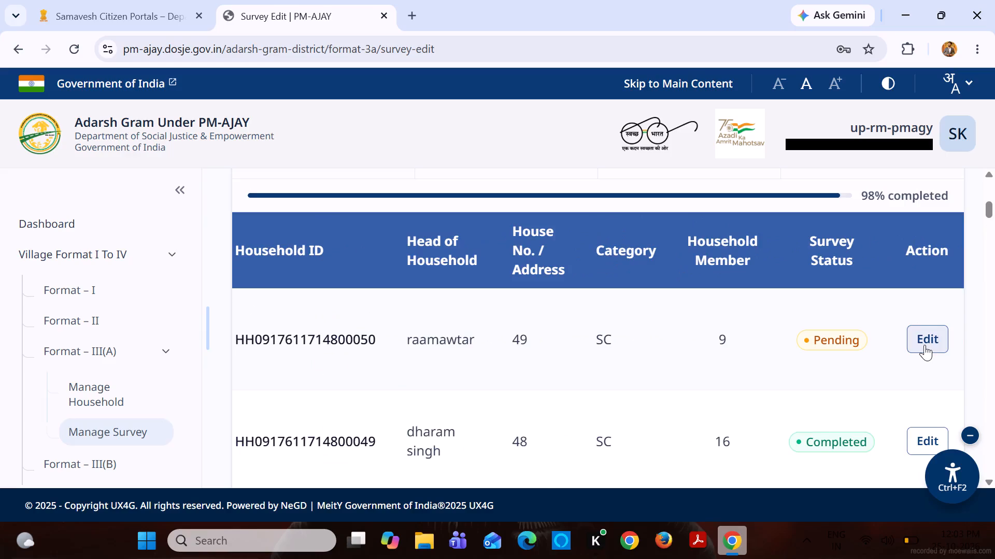
# Choose domain 1 – Drinking water and Sanitation, answer Yes for having an IHHL and No for open defecation, and save.
pyautogui.scroll(-7, 782, 372)
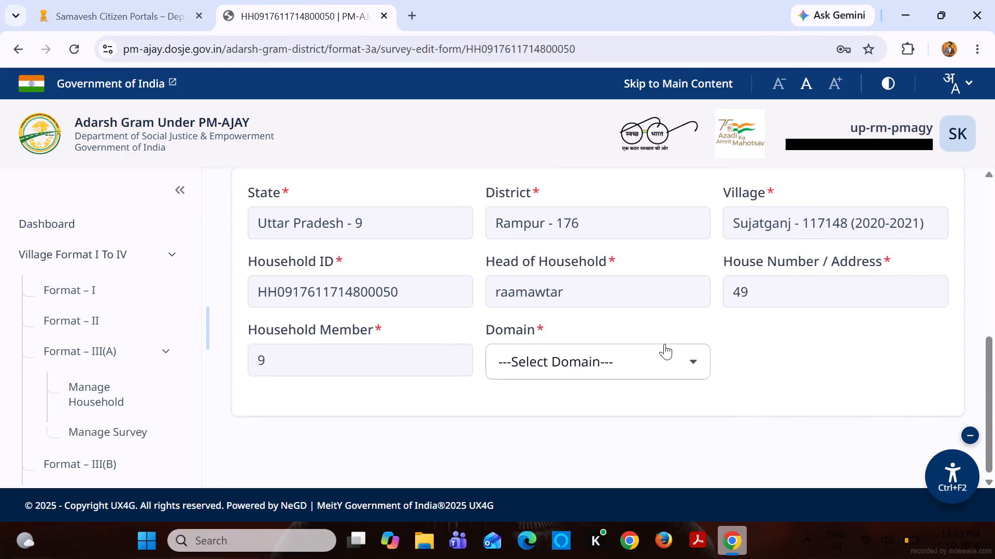
pyautogui.click(664, 344)
pyautogui.click(631, 159)
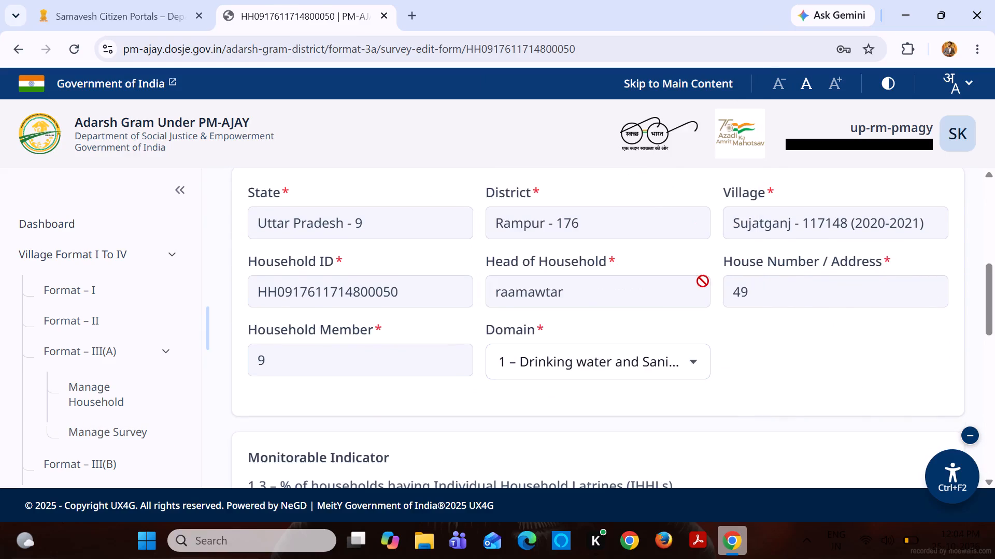
pyautogui.scroll(-3, 703, 281)
pyautogui.moveTo(885, 332); pyautogui.dragTo(872, 384)
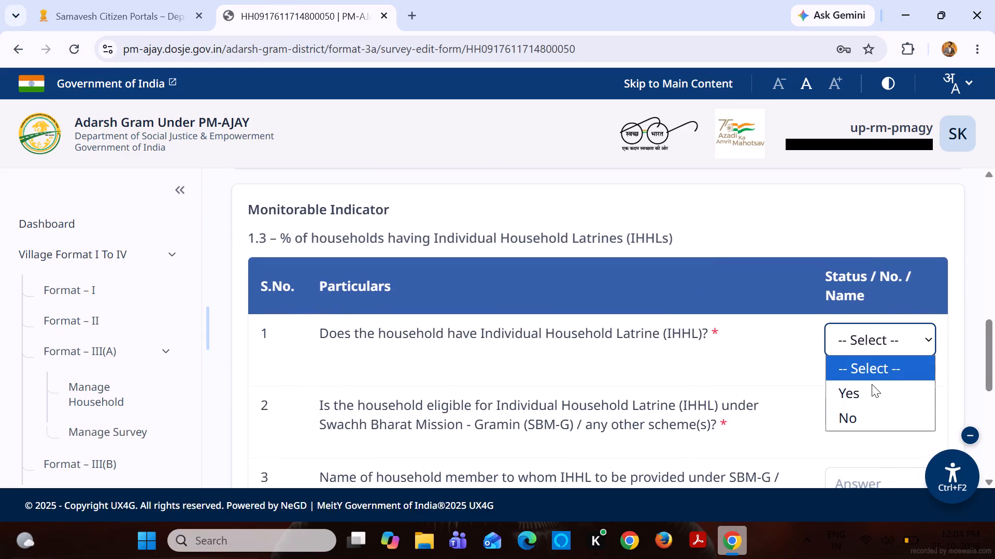
pyautogui.click(872, 384)
pyautogui.scroll(-3, 872, 384)
pyautogui.moveTo(927, 308); pyautogui.dragTo(859, 367)
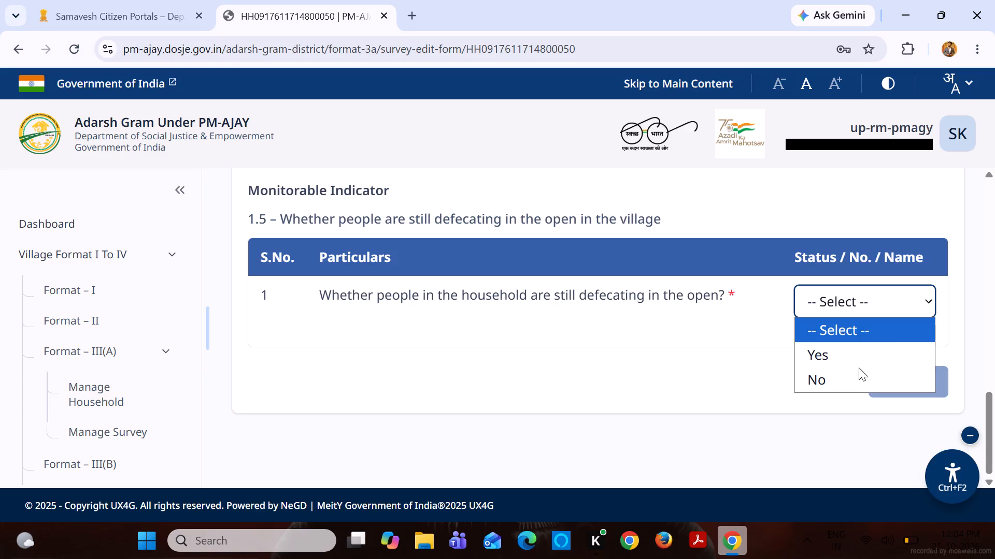
pyautogui.moveTo(859, 367); pyautogui.dragTo(858, 370)
pyautogui.click(858, 370)
pyautogui.click(892, 370)
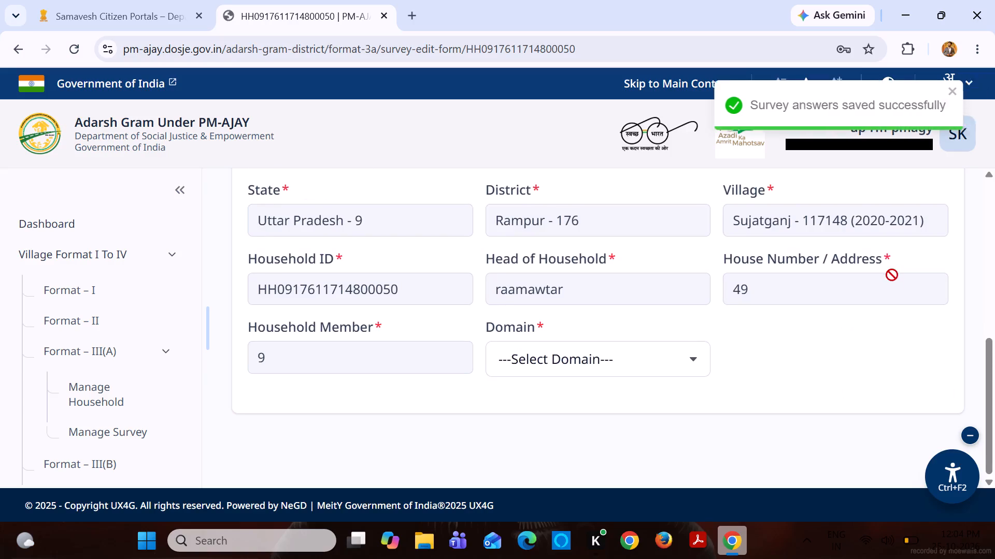
# Choose domain 2 – Education, and enter 2 children aged 6-10 years and 2 attending primary school.
pyautogui.click(687, 344)
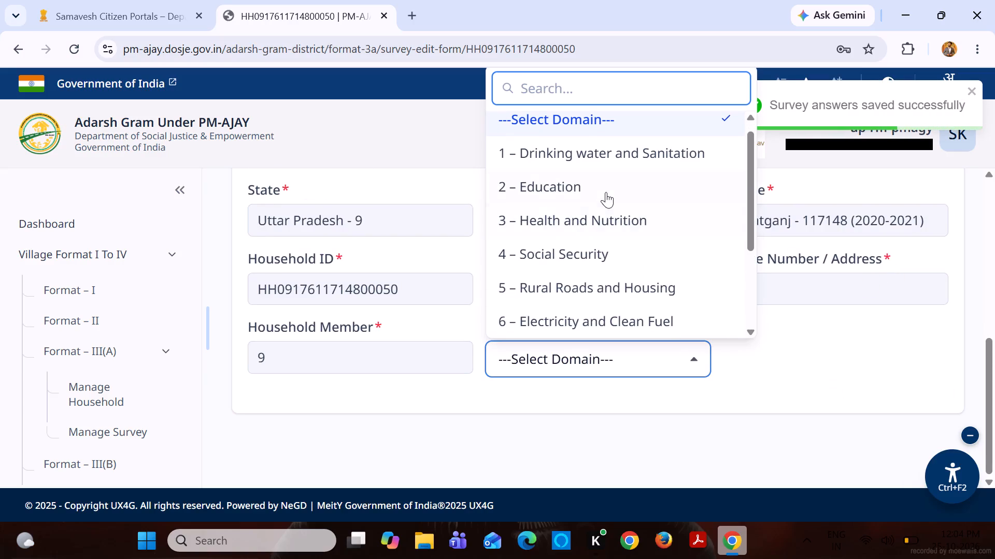
pyautogui.click(601, 179)
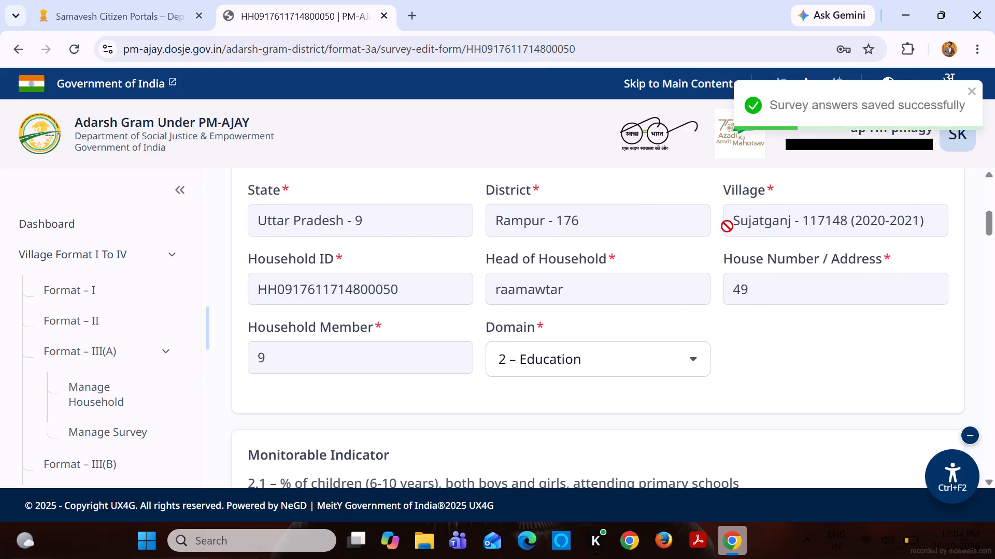
pyautogui.scroll(-3, 750, 292)
pyautogui.click(820, 318)
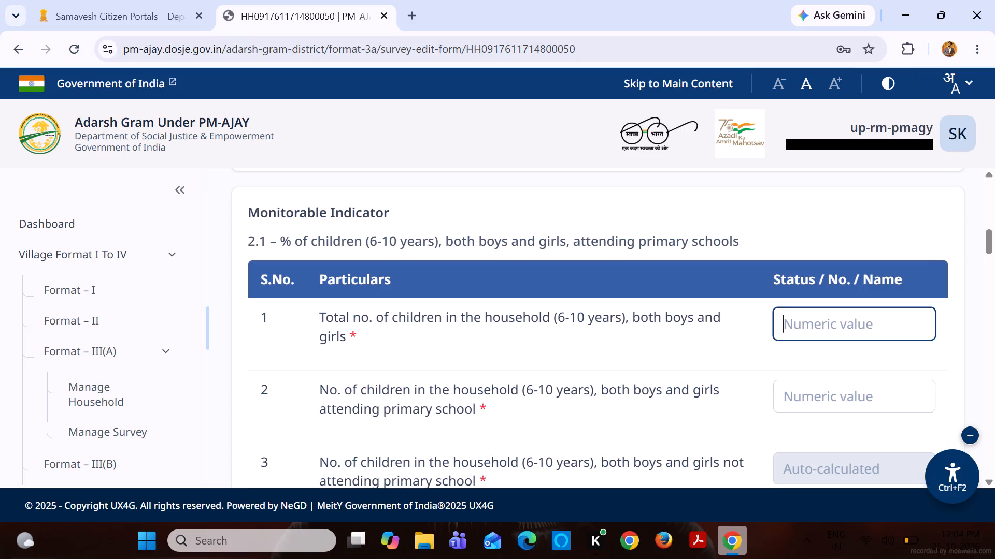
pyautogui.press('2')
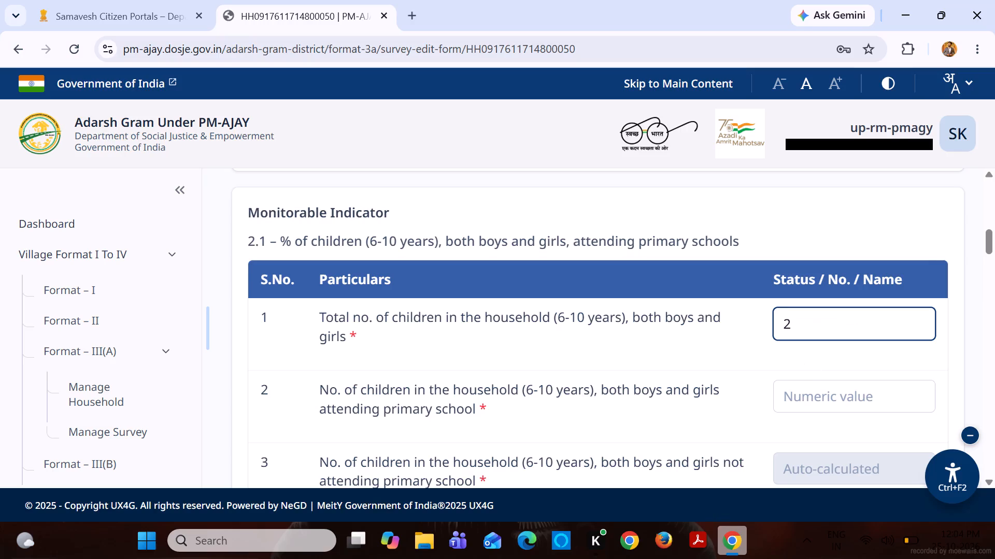
pyautogui.click(798, 388)
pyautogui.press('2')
# Enter 0 children aged 11-13 years and 0 children aged 14-15 years for indicators 2.2 and 2.3.
pyautogui.scroll(-4, 798, 388)
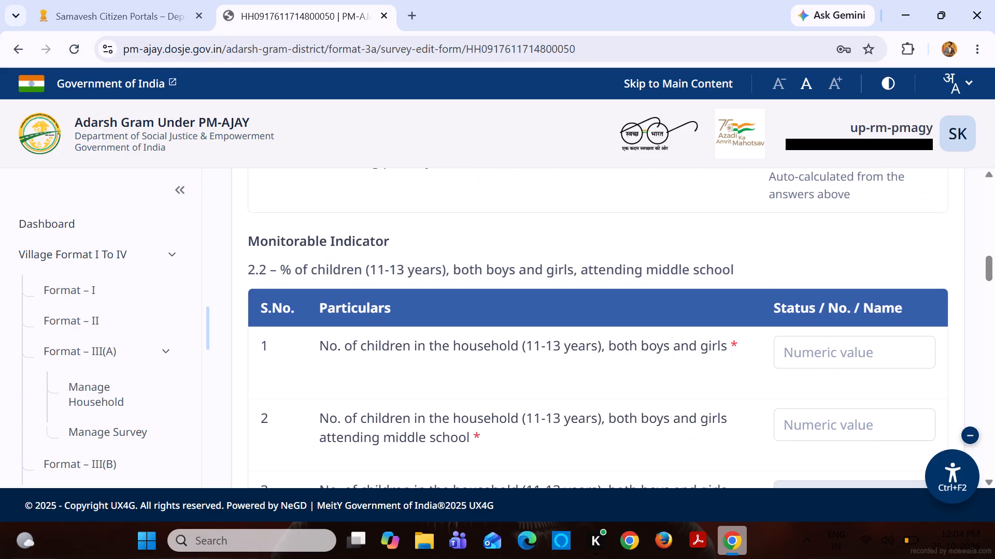
pyautogui.click(872, 349)
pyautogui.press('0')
pyautogui.scroll(-2, 872, 349)
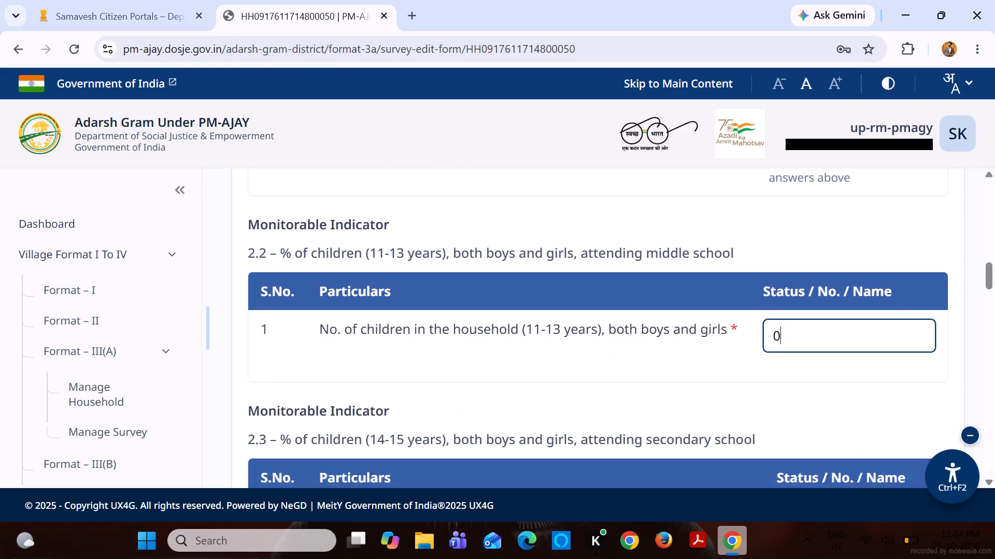
pyautogui.scroll(-3, 872, 349)
pyautogui.click(835, 225)
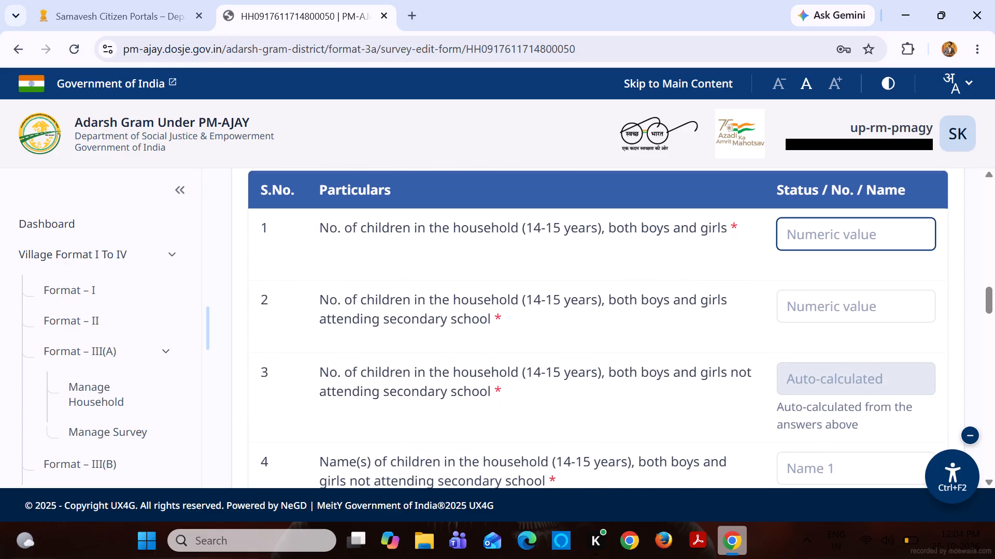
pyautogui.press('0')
# Enter 1 child aged 16-17 with 1 attending higher secondary school, and 3 aged 18-23 with 3 in post higher secondary education.
pyautogui.scroll(-3, 835, 225)
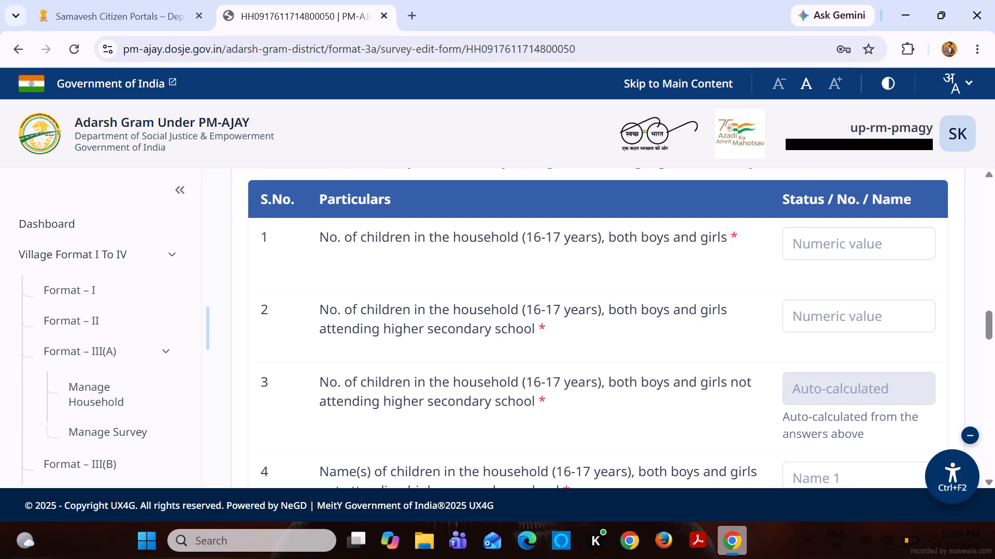
pyautogui.click(850, 247)
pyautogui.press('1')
pyautogui.click(802, 311)
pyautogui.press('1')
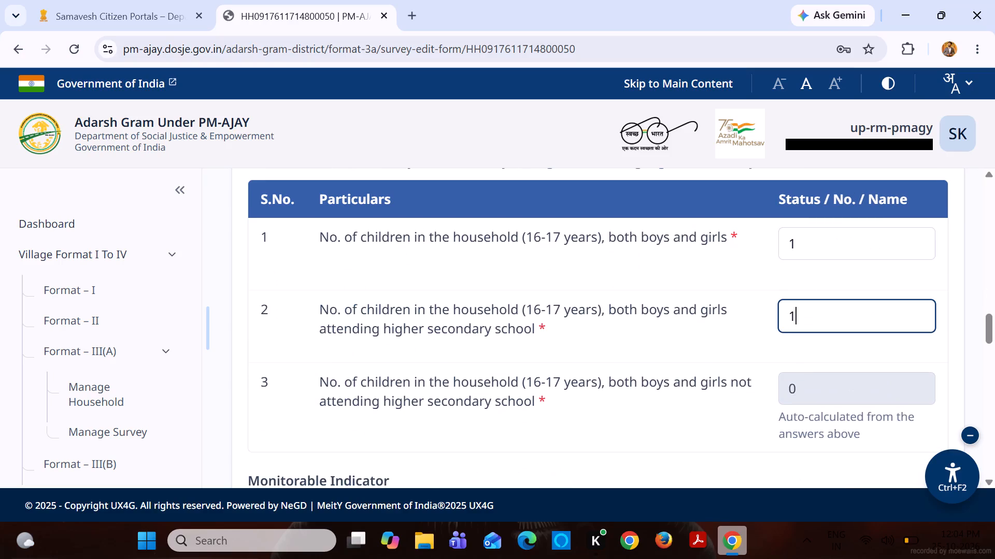
pyautogui.scroll(-3, 802, 311)
pyautogui.click(845, 392)
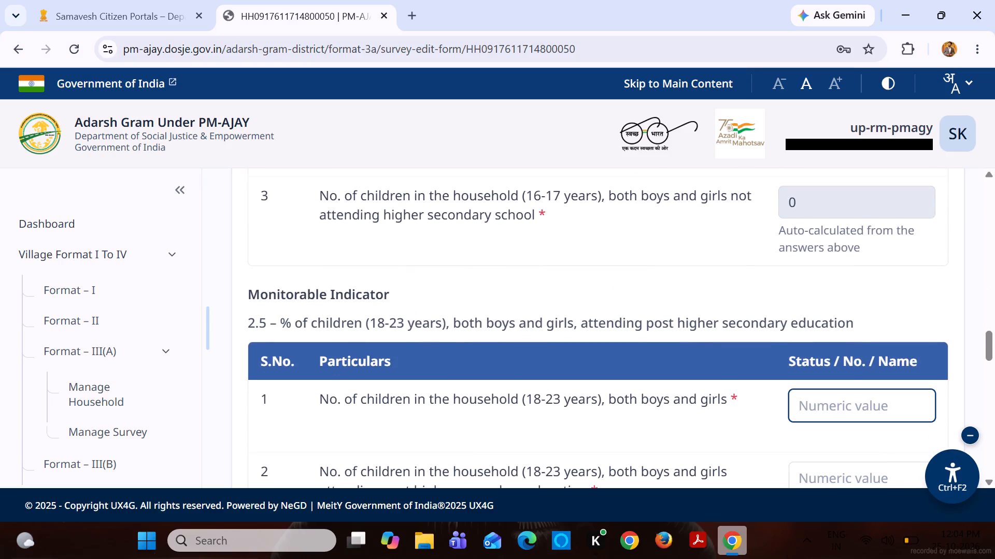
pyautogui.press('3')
pyautogui.scroll(-2, 845, 392)
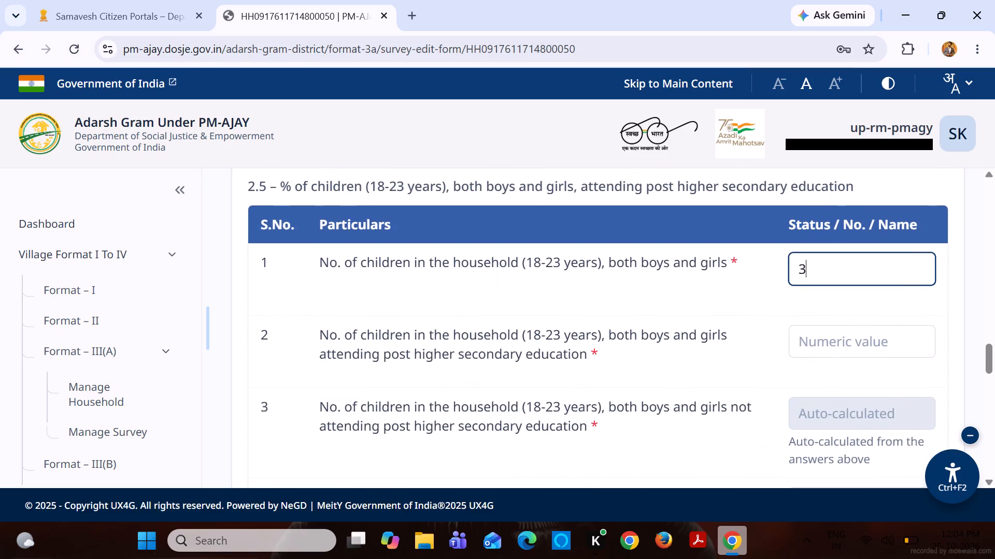
pyautogui.click(866, 343)
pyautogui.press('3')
# Enter 0 children eligible for the pre-matric scholarship and 0 for the post-matric scholarship, and save domain 2.
pyautogui.scroll(-3, 866, 343)
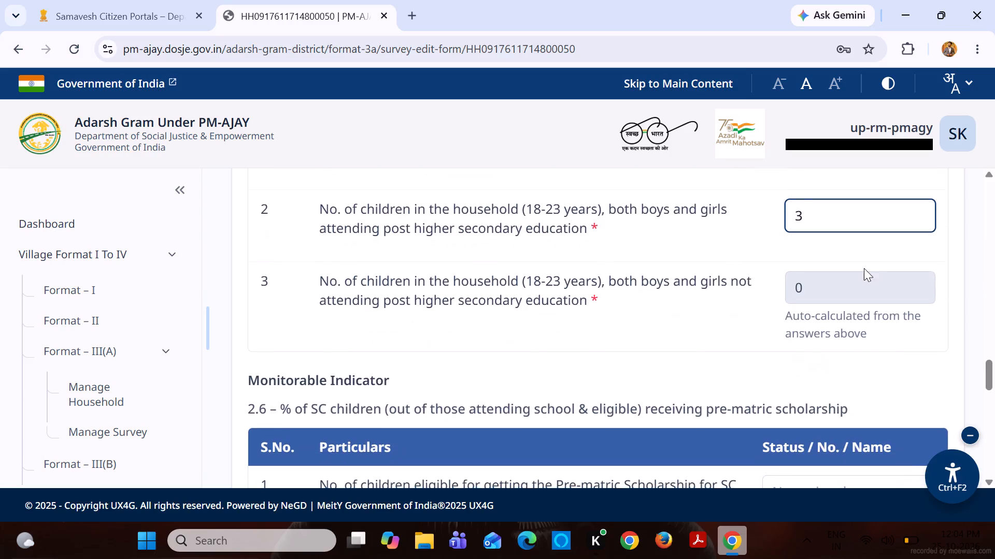
pyautogui.scroll(-2, 864, 289)
pyautogui.click(834, 314)
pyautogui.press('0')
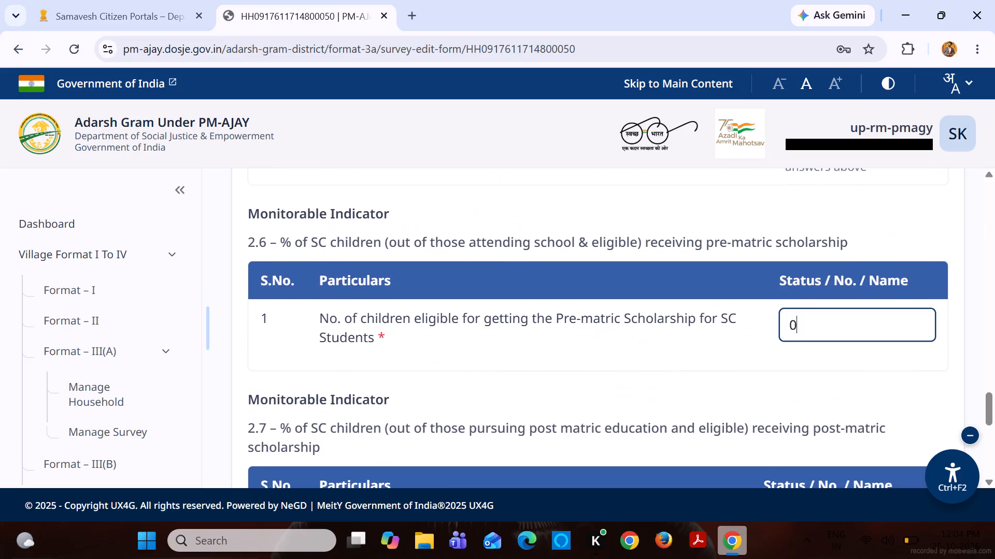
pyautogui.scroll(-2, 834, 314)
pyautogui.click(804, 378)
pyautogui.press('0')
pyautogui.scroll(-2, 804, 378)
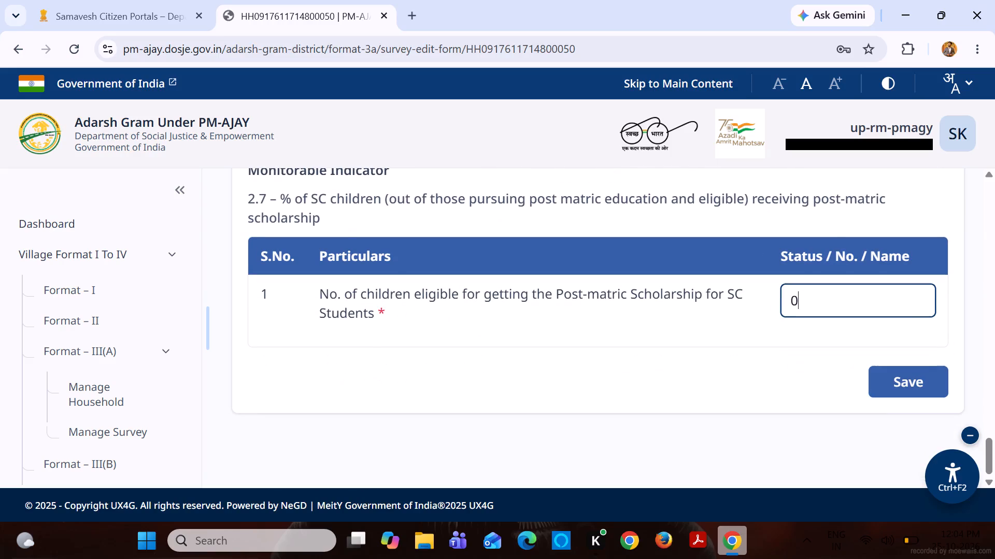
pyautogui.scroll(-1, 804, 378)
pyautogui.click(908, 393)
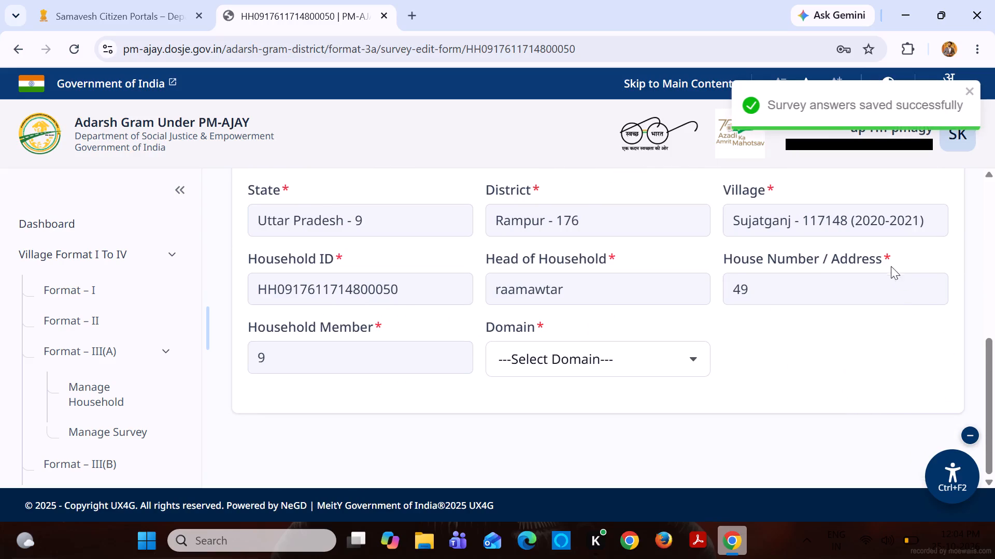
# Choose domain 3 – Health and Nutrition, answer its first question, and enter 0 pregnant women in the household.
pyautogui.click(679, 354)
pyautogui.click(615, 217)
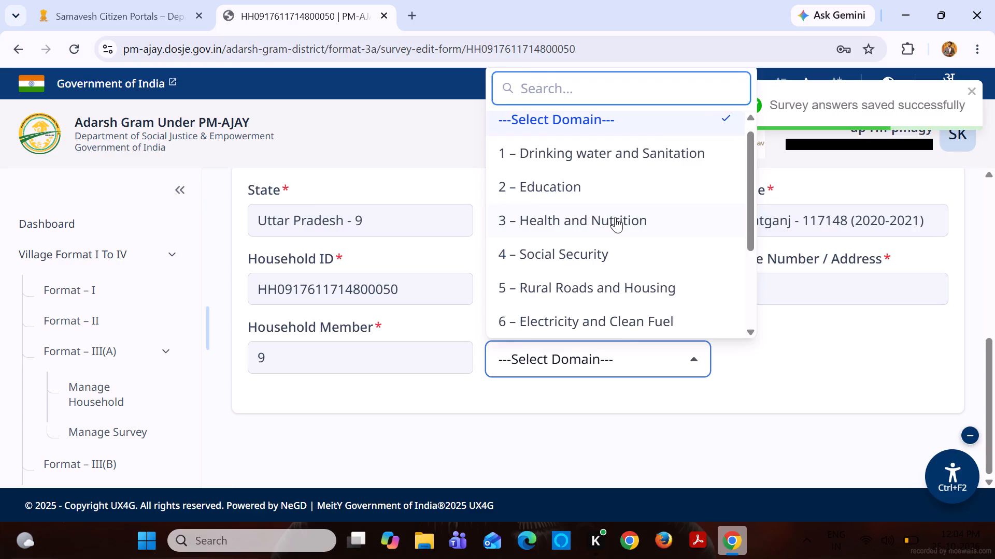
pyautogui.scroll(-3, 733, 293)
pyautogui.moveTo(858, 317); pyautogui.dragTo(828, 376)
pyautogui.click(828, 376)
pyautogui.scroll(-4, 828, 376)
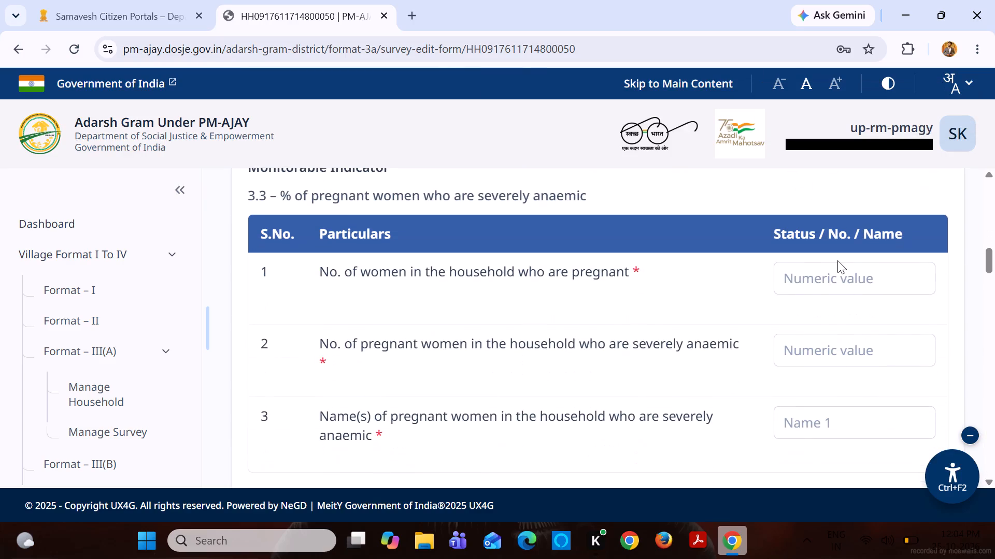
pyautogui.click(837, 260)
pyautogui.click(814, 281)
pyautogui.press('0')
# Enter 0 deliveries and 0 children born in the household during the last one year.
pyautogui.scroll(-1, 814, 281)
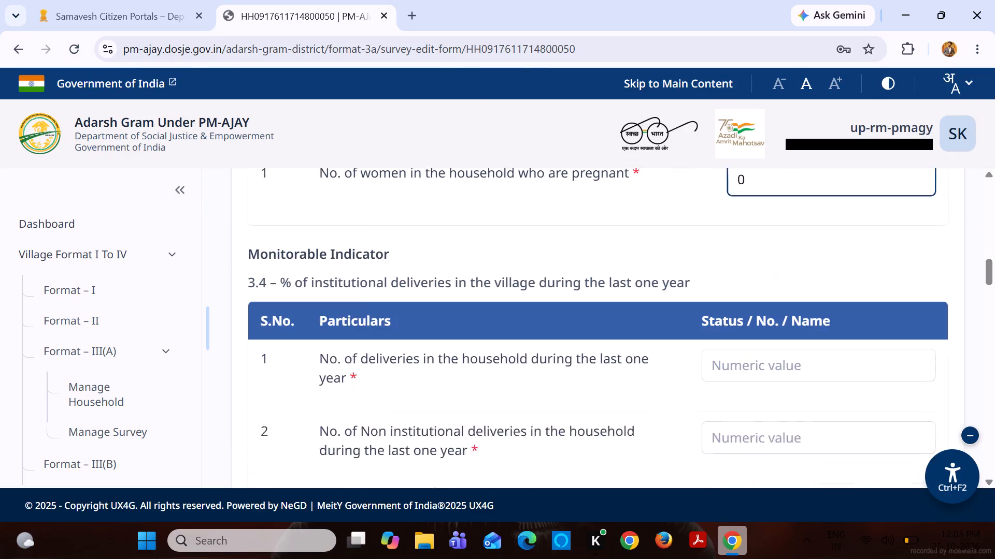
pyautogui.scroll(-2, 814, 281)
pyautogui.click(811, 296)
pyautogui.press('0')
pyautogui.scroll(-1, 811, 296)
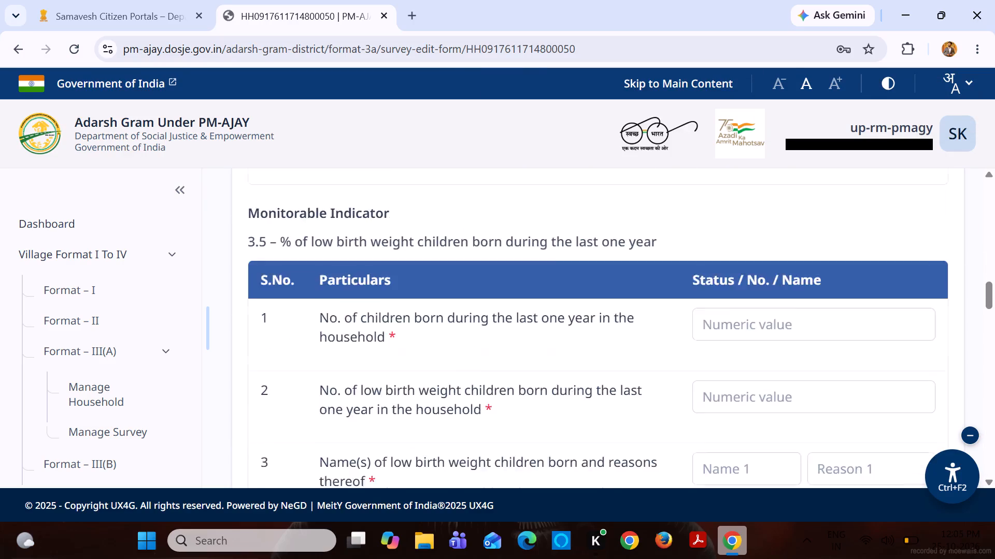
pyautogui.scroll(-1, 811, 296)
pyautogui.click(775, 299)
pyautogui.click(773, 276)
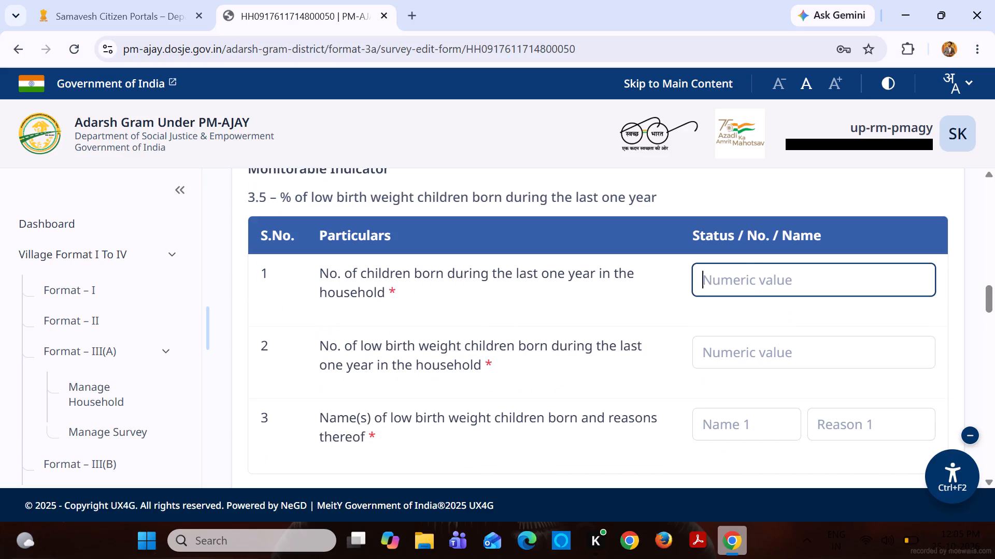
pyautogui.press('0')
# Enter 0 children below one year and 0 children aged 0-5 years in the household.
pyautogui.scroll(-2, 773, 276)
pyautogui.click(747, 272)
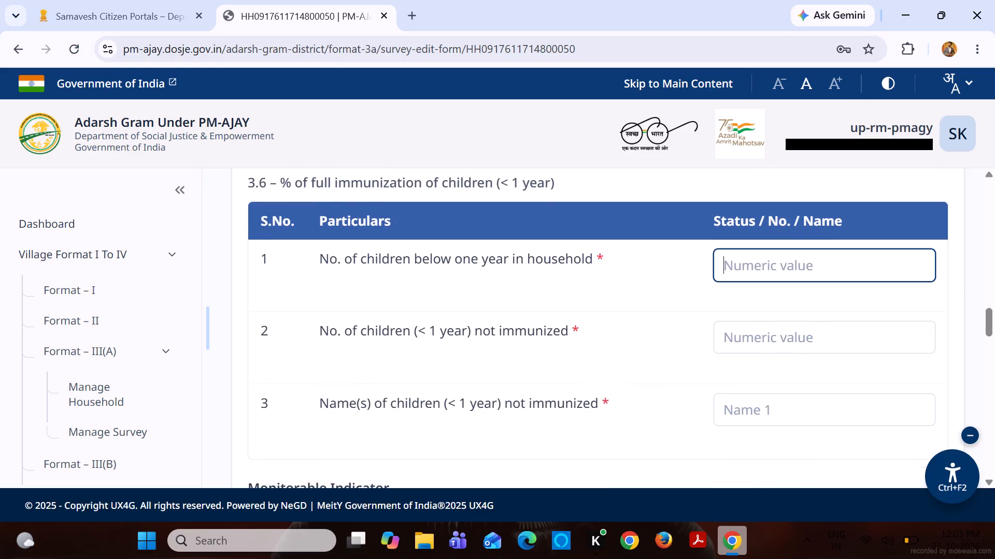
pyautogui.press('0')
pyautogui.scroll(-3, 747, 272)
pyautogui.click(790, 232)
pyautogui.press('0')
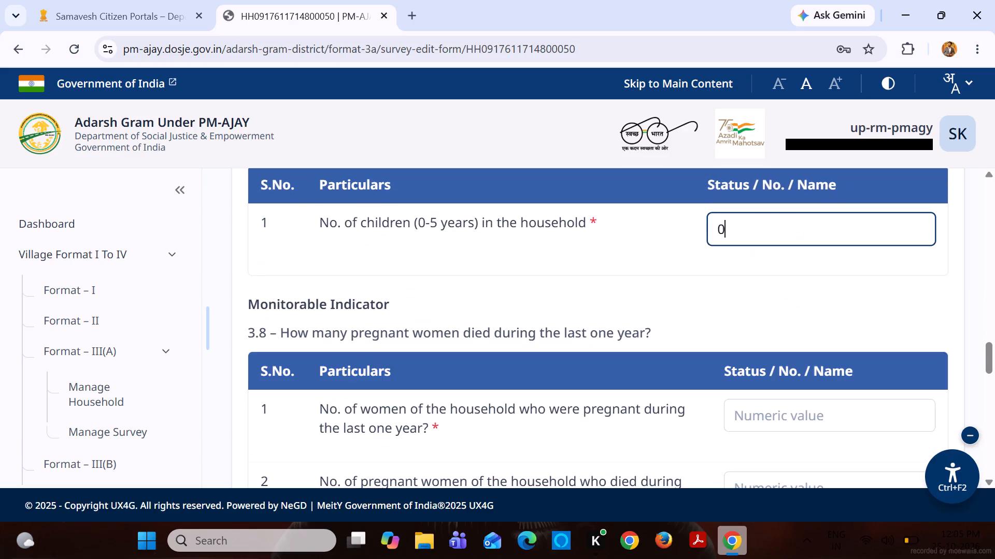
# Enter 0 women pregnant during the last one year, and 0 for indicator 3.9 on deaths of children under one year.
pyautogui.scroll(-1, 790, 232)
pyautogui.click(788, 327)
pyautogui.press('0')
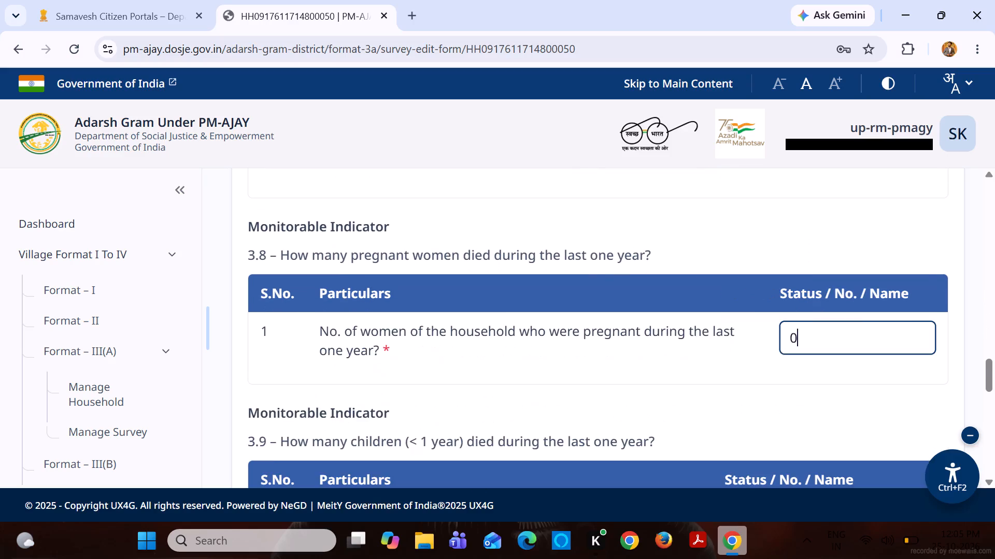
pyautogui.scroll(-2, 788, 327)
pyautogui.click(770, 377)
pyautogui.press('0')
# Enter 0 household members suffering from communicable diseases and save domain 3.
pyautogui.scroll(-3, 770, 377)
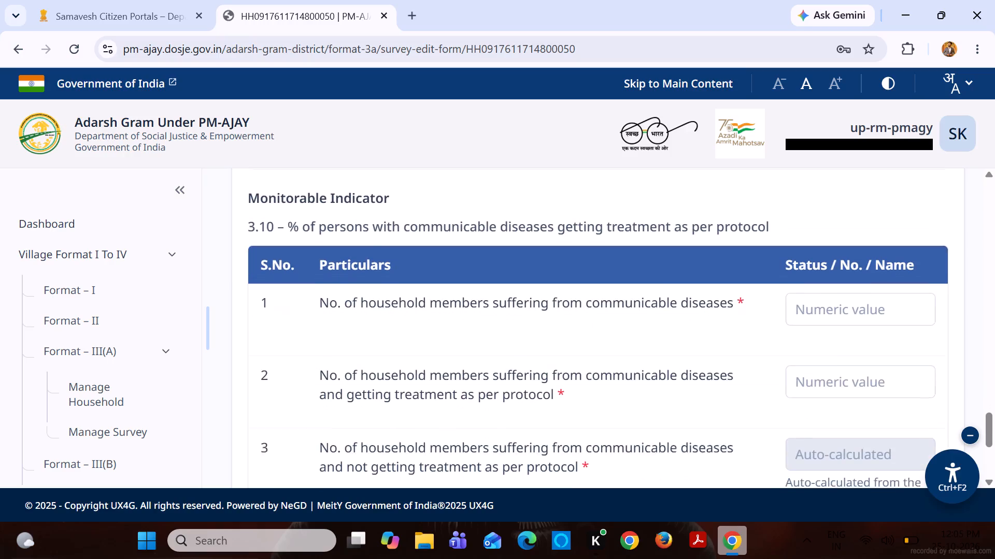
pyautogui.click(885, 291)
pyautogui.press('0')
pyautogui.scroll(-1, 885, 291)
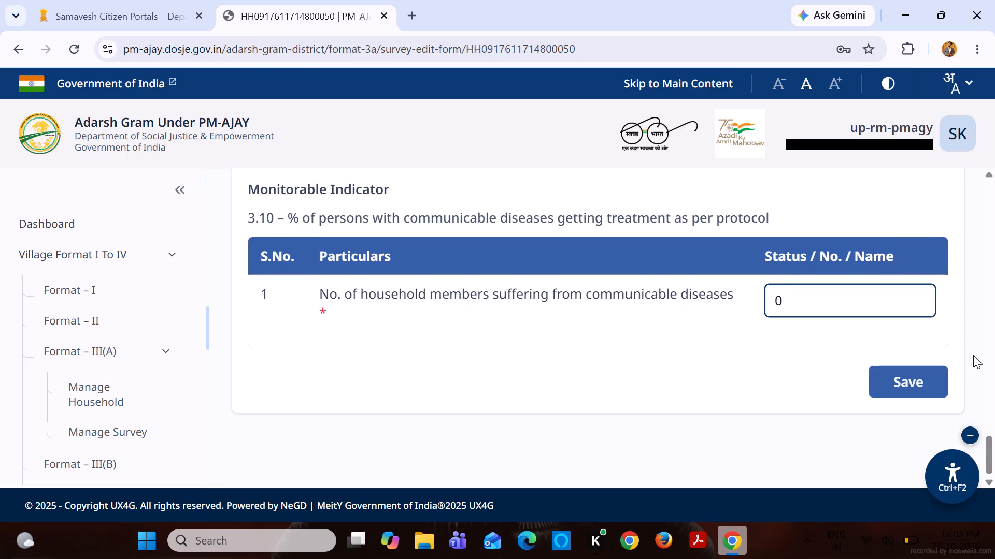
pyautogui.click(894, 380)
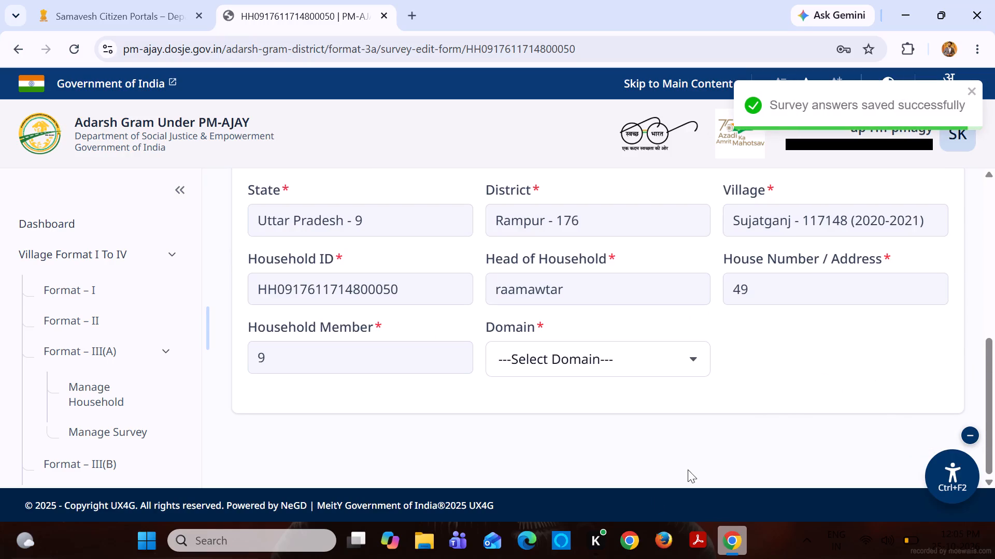
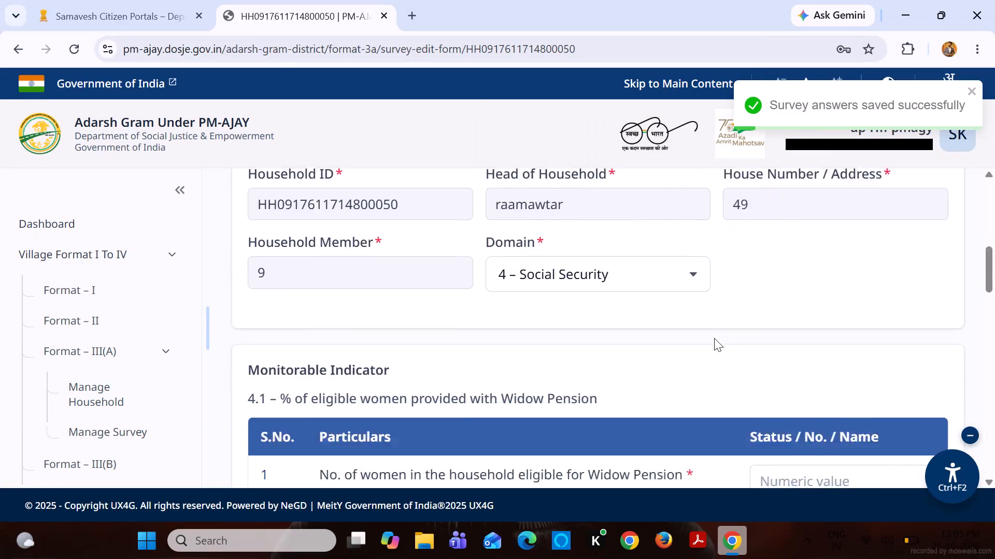
# Enter 0 household members eligible for Widow, Old Age and Disability Pension, and save domain 4.
pyautogui.click(837, 362)
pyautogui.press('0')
pyautogui.scroll(-2, 837, 362)
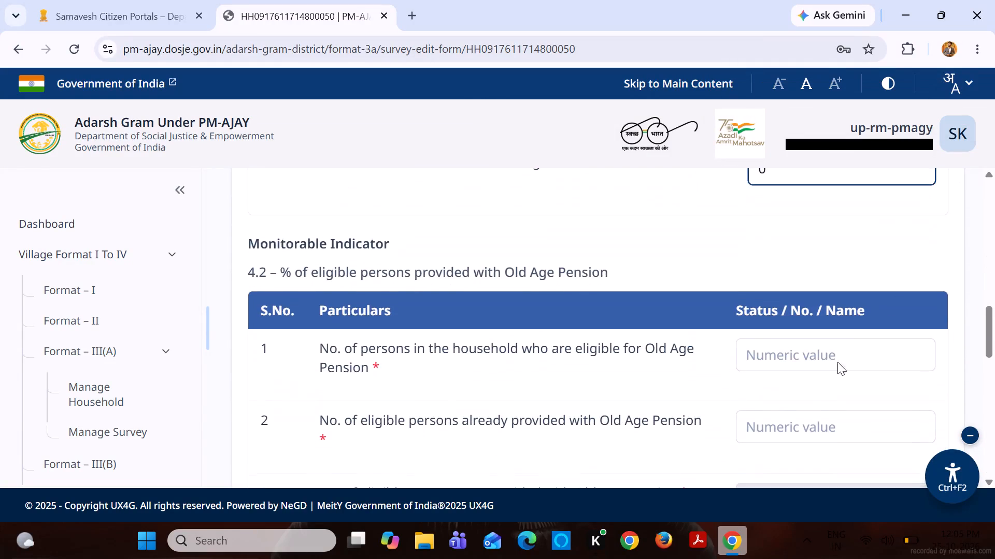
pyautogui.click(814, 342)
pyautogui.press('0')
pyautogui.scroll(-3, 814, 342)
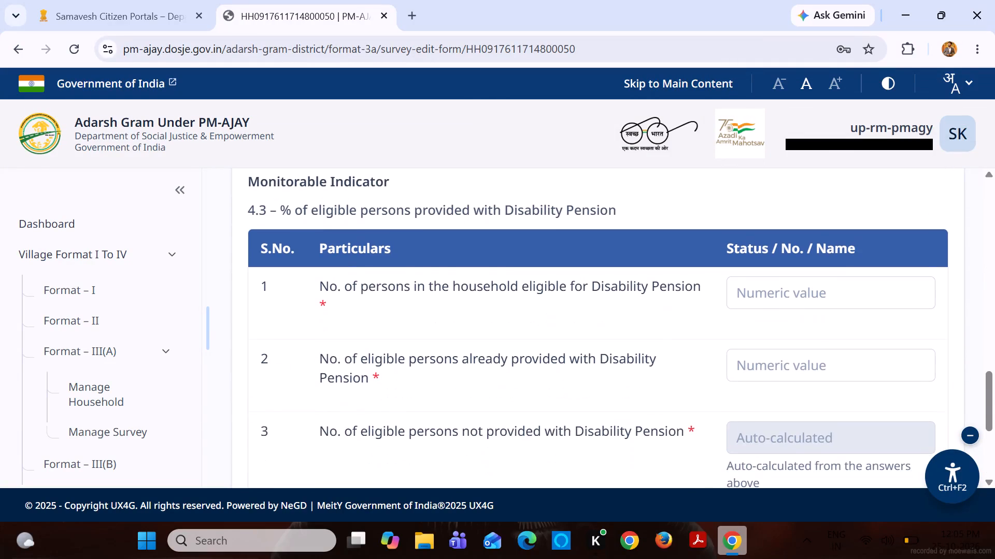
pyautogui.click(809, 291)
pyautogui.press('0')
pyautogui.click(936, 374)
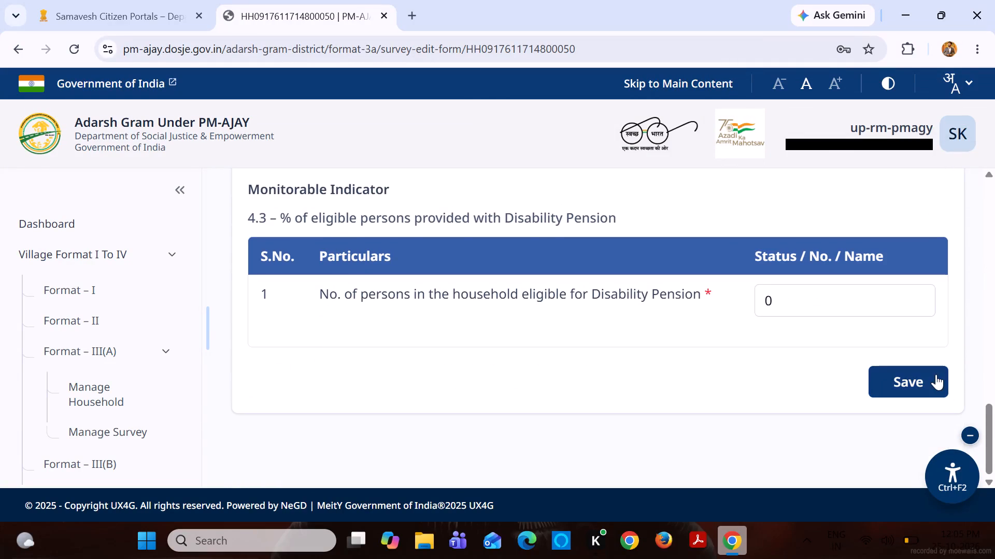
# Select domain 5 – Rural Roads and Housing, answer No for living in a Kachcha/unsafe house, and save.
pyautogui.click(700, 357)
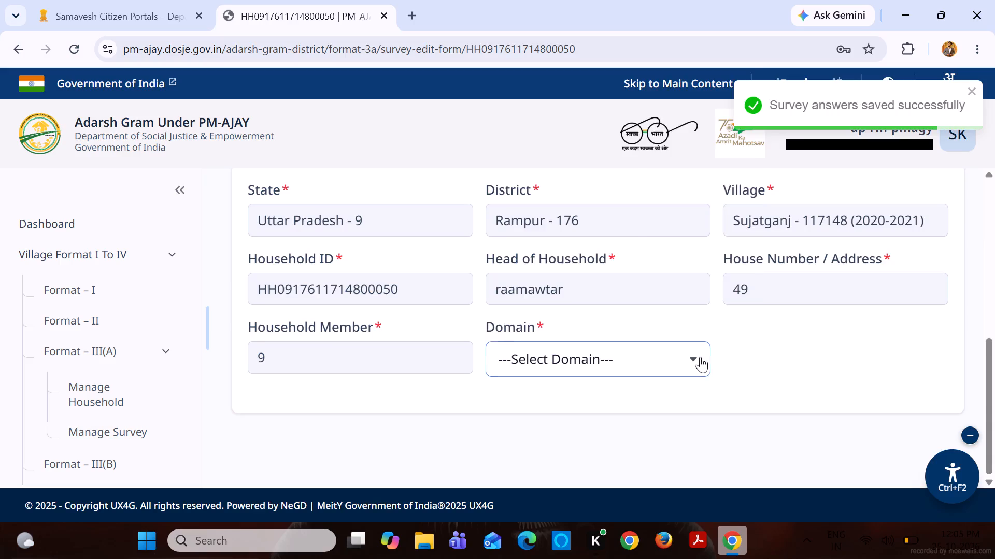
pyautogui.click(595, 279)
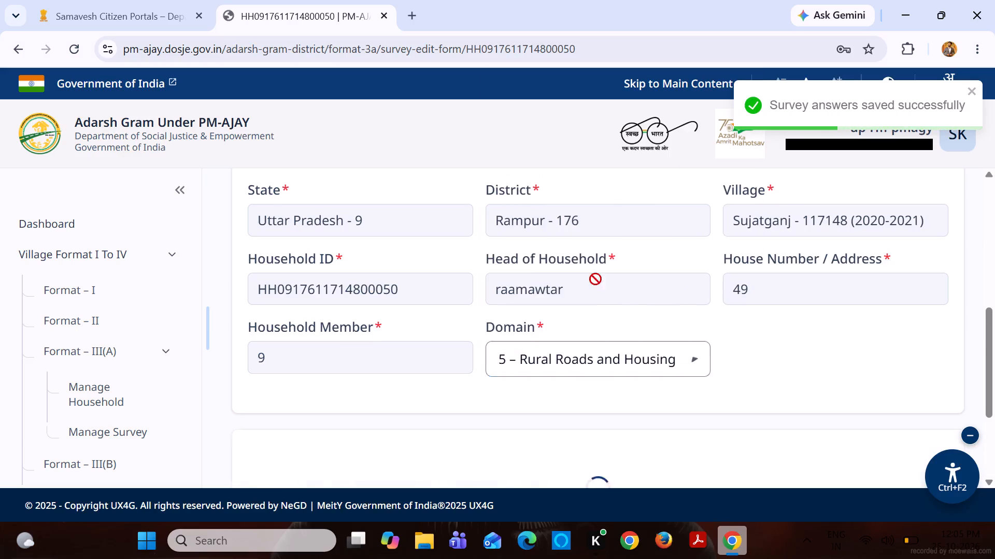
pyautogui.scroll(-3, 754, 319)
pyautogui.moveTo(883, 338); pyautogui.dragTo(857, 410)
pyautogui.click(857, 410)
pyautogui.scroll(-1, 857, 410)
pyautogui.click(901, 391)
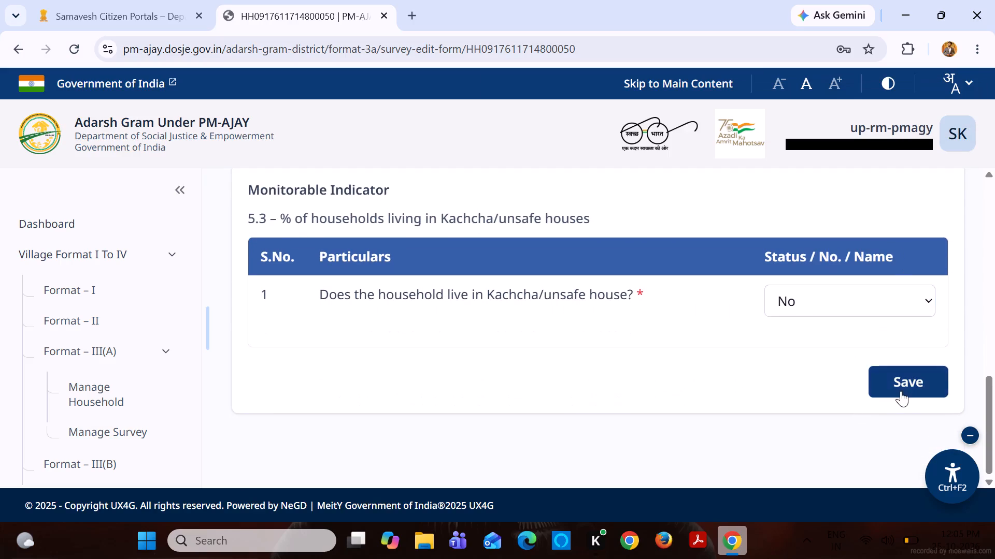
# Select domain 6 – Electricity and Clean Fuel and answer Yes for electricity connection under indicator 6.2.
pyautogui.click(690, 363)
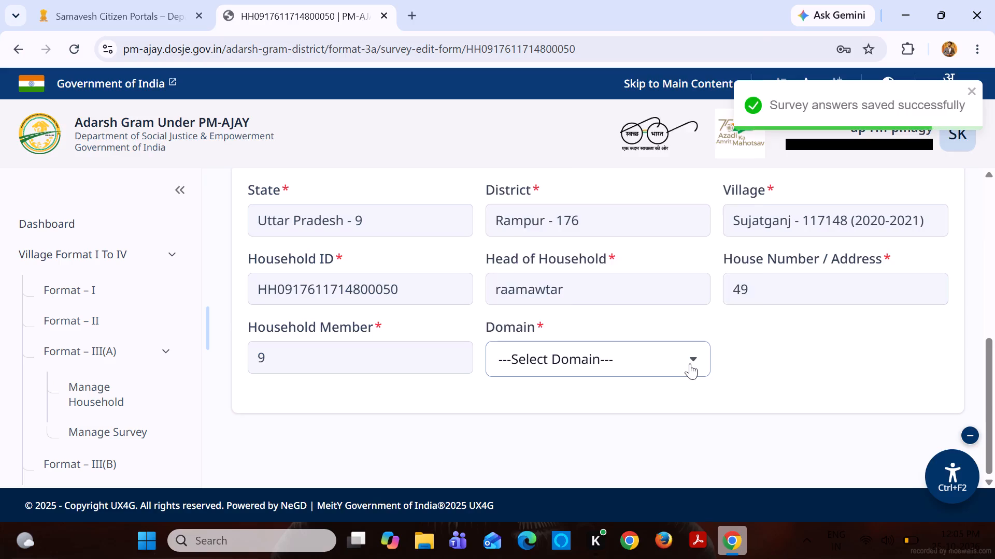
pyautogui.click(585, 310)
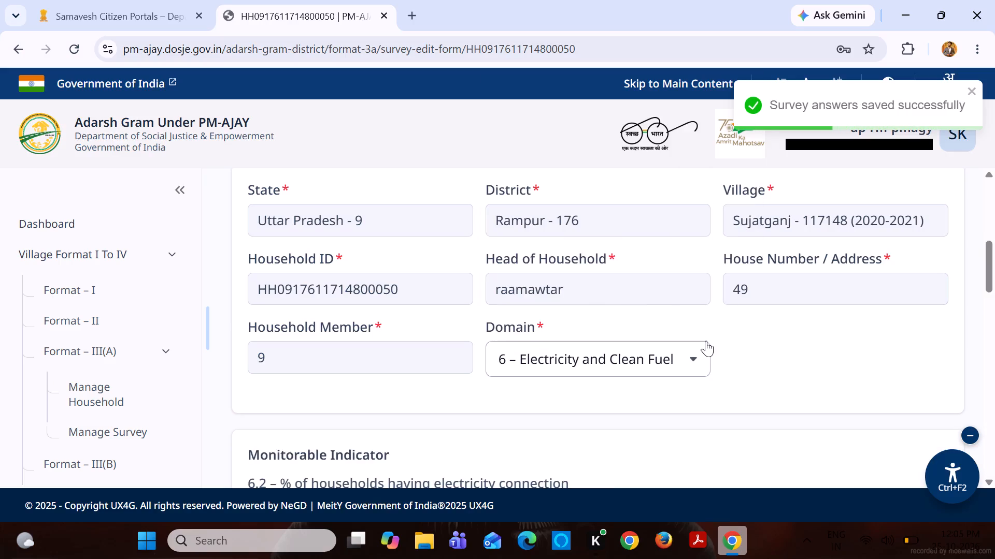
pyautogui.scroll(-4, 706, 341)
pyautogui.moveTo(870, 297); pyautogui.dragTo(847, 339)
pyautogui.click(847, 339)
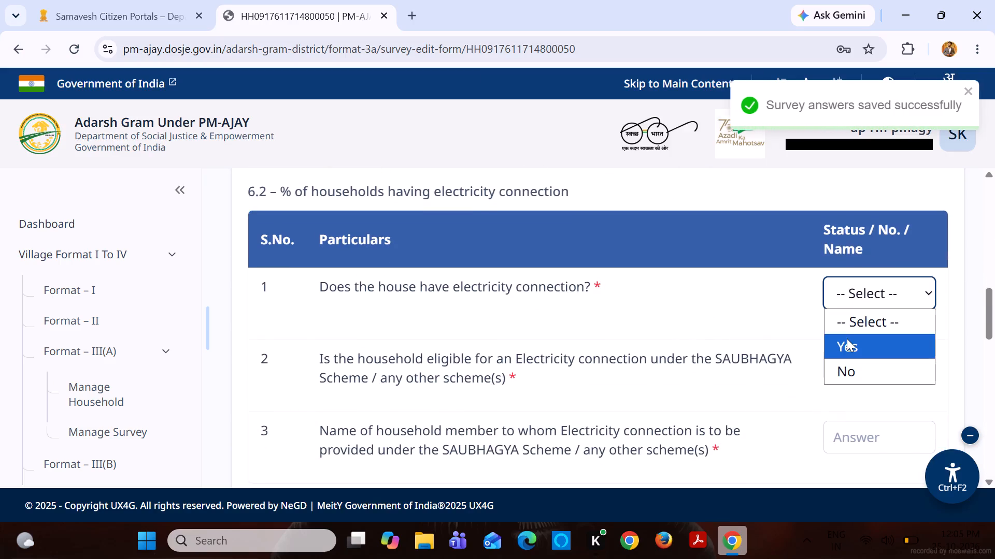
# Under indicator 6.3, answer Yes for electricity connection and Yes for using at least one LED bulb.
pyautogui.scroll(-3, 847, 339)
pyautogui.moveTo(913, 288); pyautogui.dragTo(847, 347)
pyautogui.click(847, 347)
pyautogui.scroll(-3, 847, 347)
pyautogui.moveTo(874, 362); pyautogui.dragTo(853, 401)
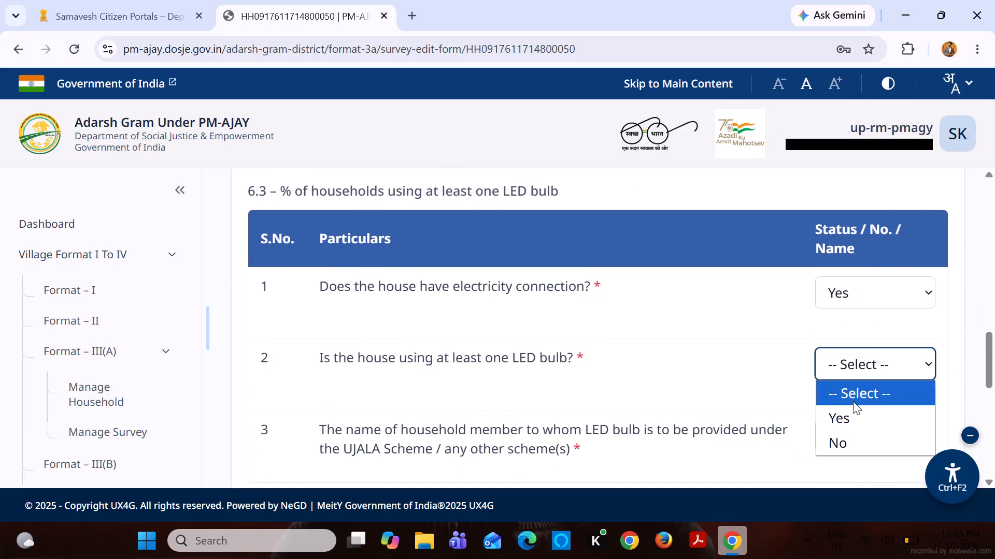
pyautogui.moveTo(853, 401); pyautogui.dragTo(846, 414)
pyautogui.click(846, 414)
# Answer Yes for the house using clean fuel under indicator 6.4 and save domain 6.
pyautogui.scroll(-4, 846, 414)
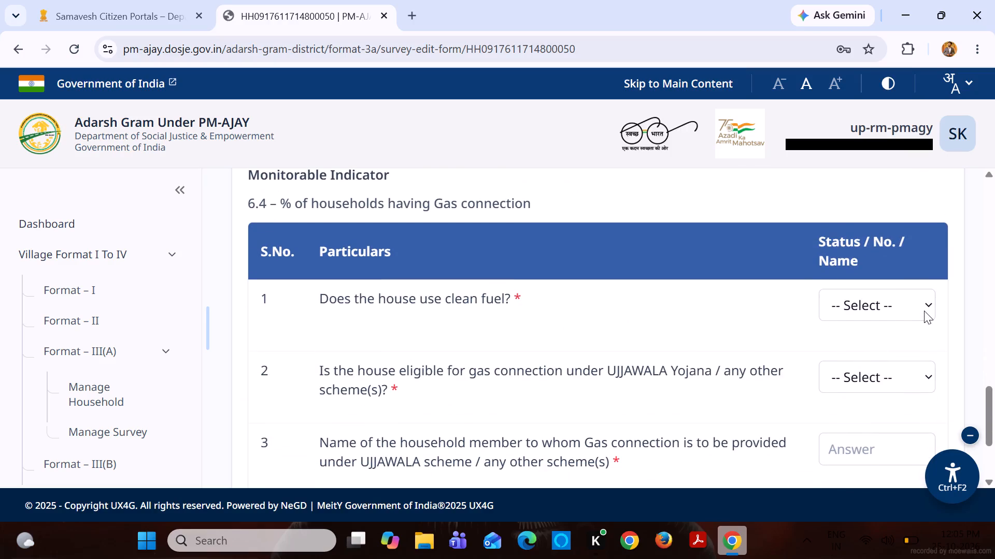
pyautogui.moveTo(924, 311); pyautogui.dragTo(861, 340)
pyautogui.click(861, 346)
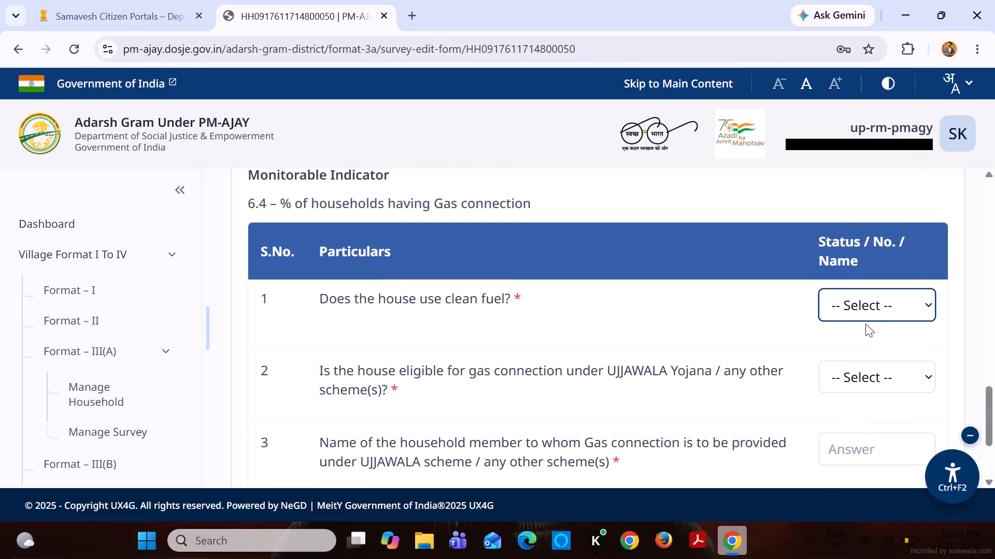
pyautogui.click(873, 318)
pyautogui.click(838, 360)
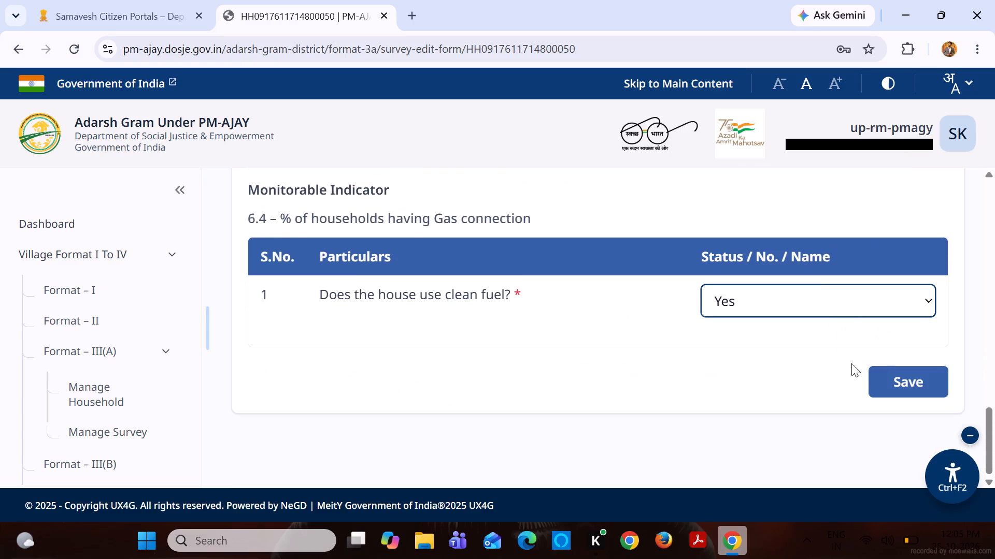
pyautogui.click(917, 381)
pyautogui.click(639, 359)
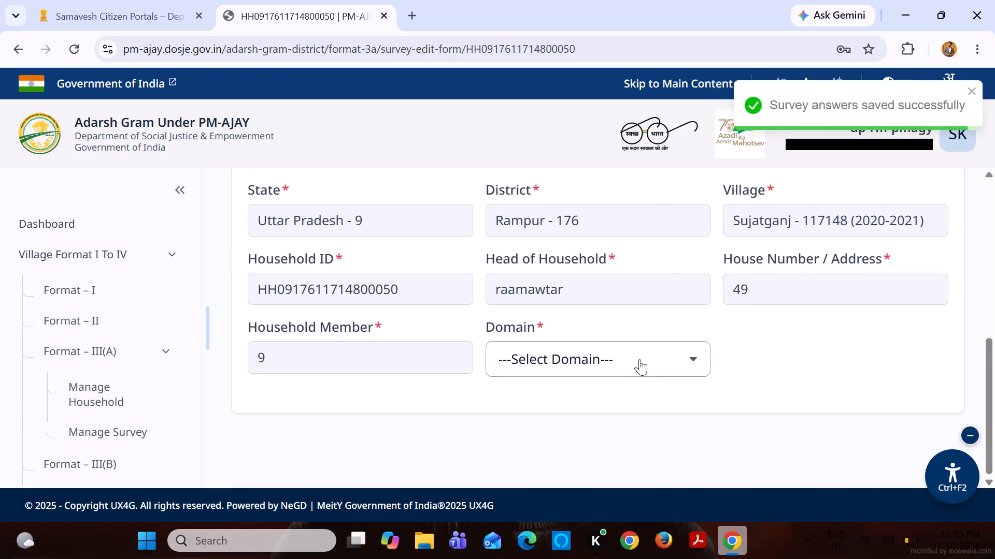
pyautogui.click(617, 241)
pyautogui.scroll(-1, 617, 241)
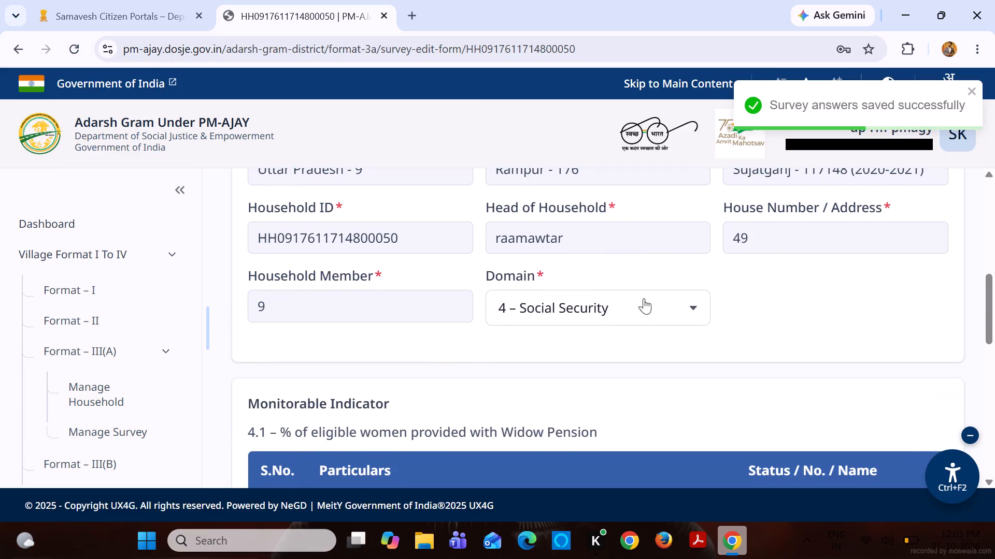
# Select domain 7 – Agricultural Practices etc., answer No for the household being involved in farming, and save.
pyautogui.click(650, 307)
pyautogui.scroll(-3, 619, 231)
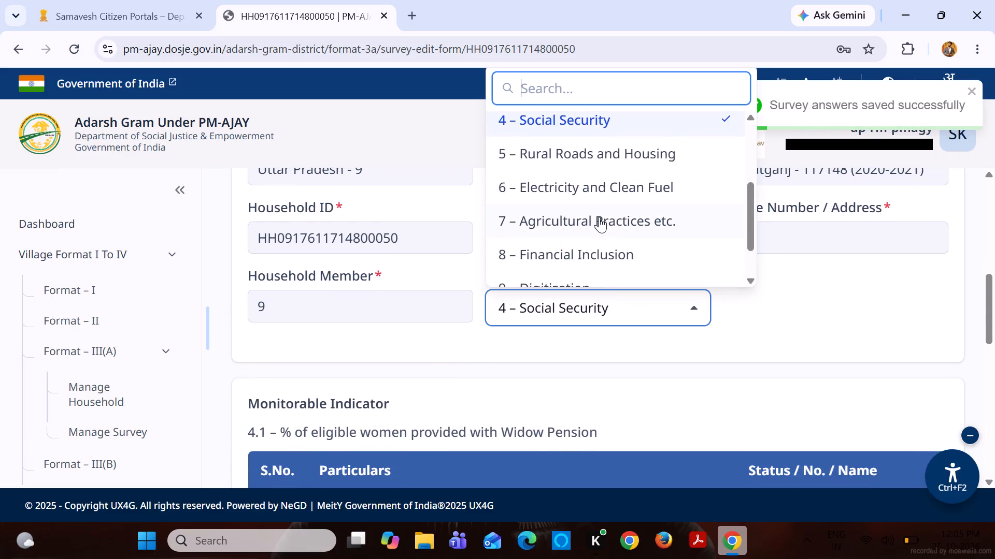
pyautogui.click(599, 217)
pyautogui.scroll(-4, 731, 285)
pyautogui.moveTo(856, 228); pyautogui.dragTo(812, 317)
pyautogui.click(812, 317)
pyautogui.scroll(-6, 812, 317)
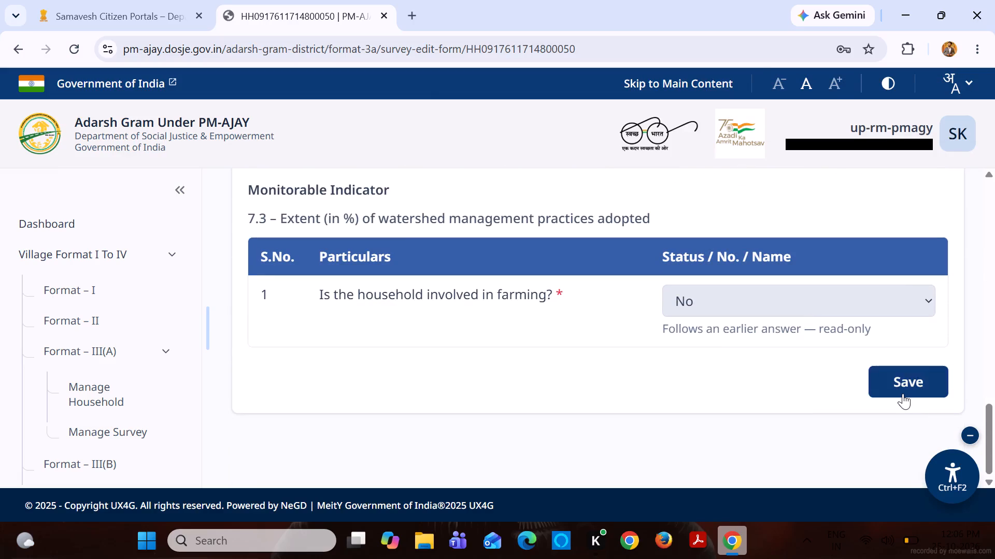
pyautogui.click(903, 393)
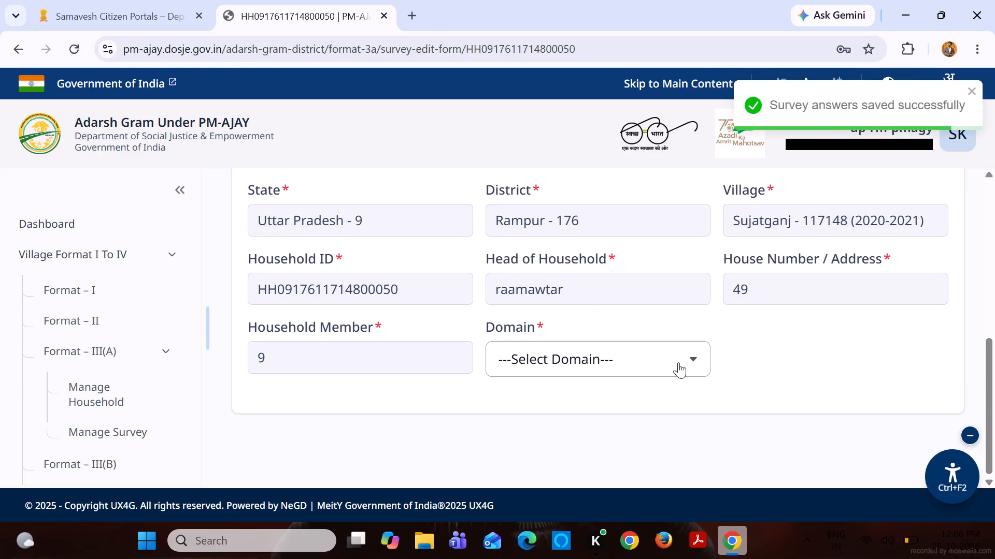
# Open domain 8 – Financial Inclusion for the household.
pyautogui.click(678, 362)
pyautogui.scroll(-4, 648, 259)
pyautogui.click(586, 255)
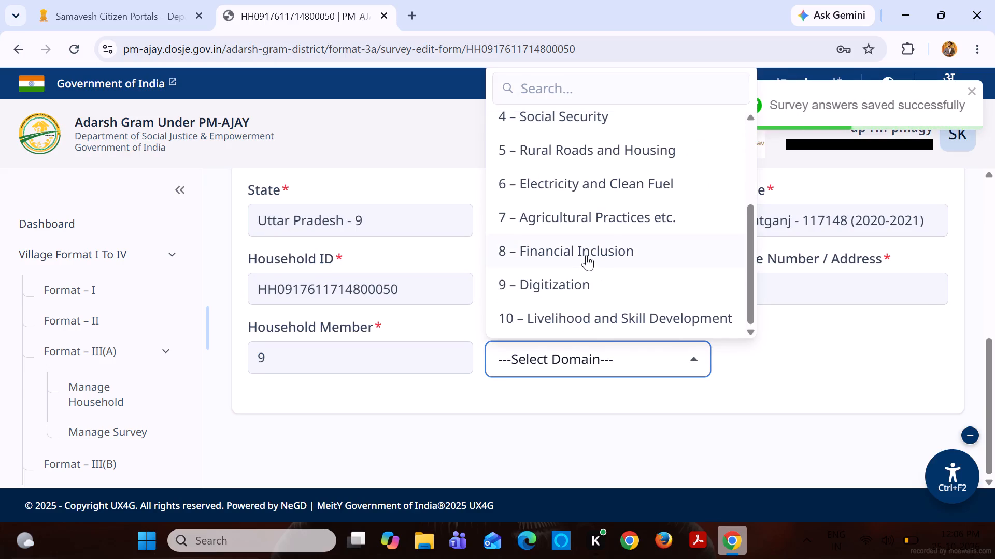
pyautogui.scroll(-2, 721, 332)
pyautogui.scroll(-1, 807, 342)
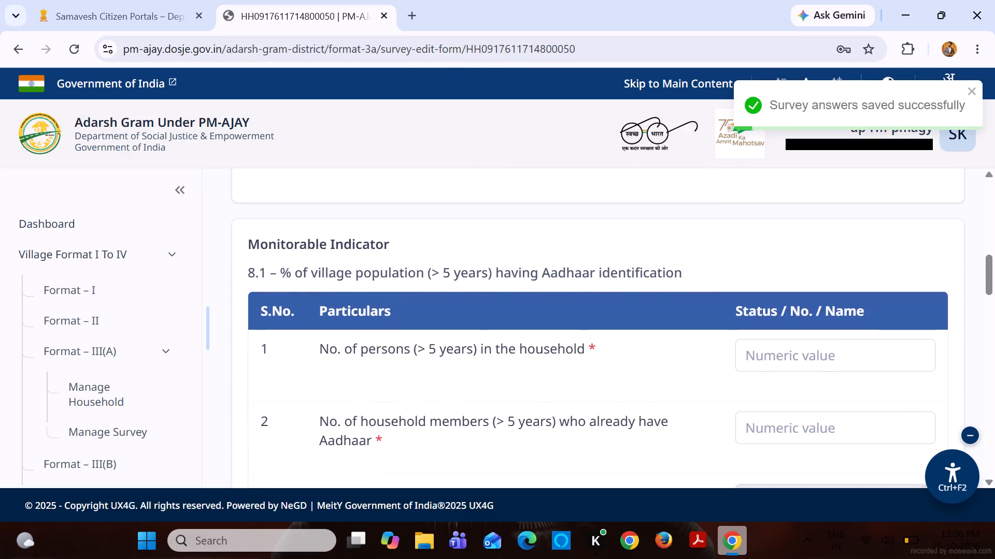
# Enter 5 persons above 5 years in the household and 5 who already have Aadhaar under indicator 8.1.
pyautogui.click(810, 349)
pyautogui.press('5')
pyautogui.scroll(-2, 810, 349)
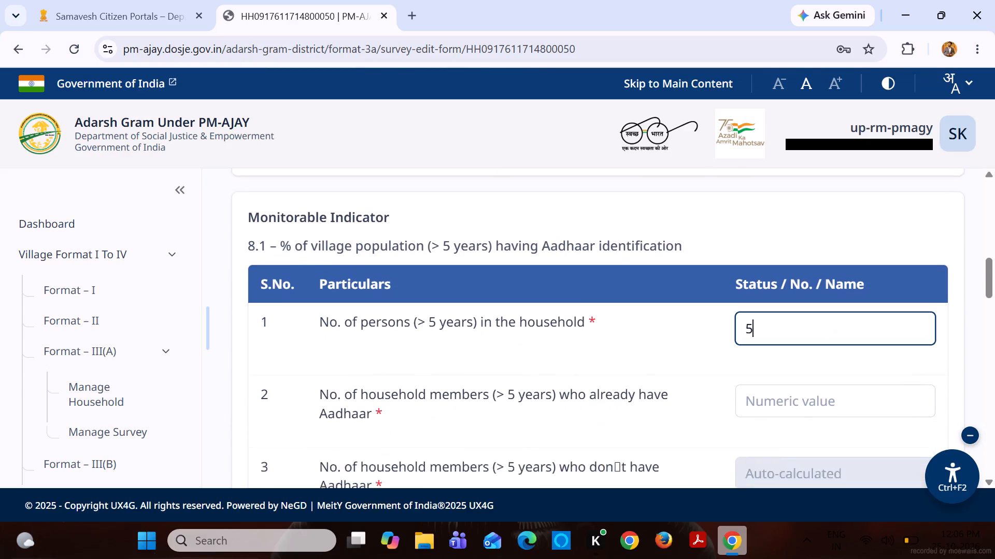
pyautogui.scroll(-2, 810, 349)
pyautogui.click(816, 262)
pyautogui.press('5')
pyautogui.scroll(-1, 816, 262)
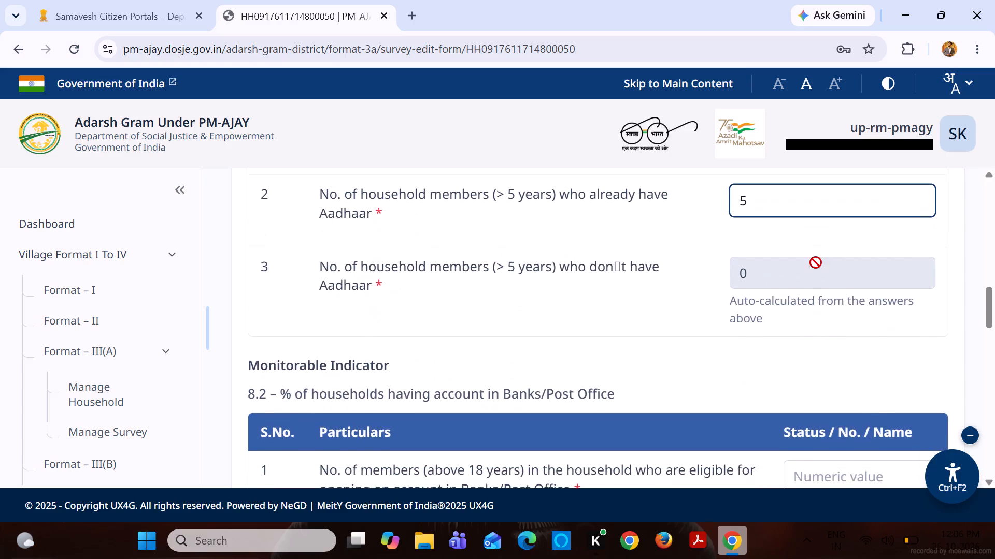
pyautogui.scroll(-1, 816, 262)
# Set both the persons above 5 years and those already having Aadhaar to 7 under indicator 8.1.
pyautogui.scroll(2, 816, 262)
pyautogui.click(803, 259)
pyautogui.press('BackSpace')
pyautogui.press('BackSpace')
pyautogui.press('BackSpace')
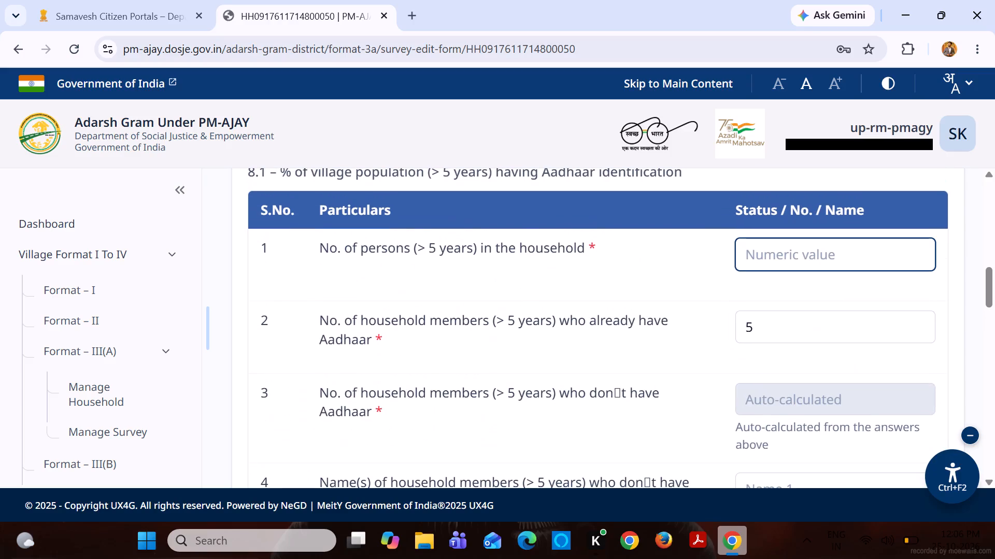
pyautogui.press('BackSpace')
pyautogui.press('BackSpace')
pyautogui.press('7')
pyautogui.click(790, 340)
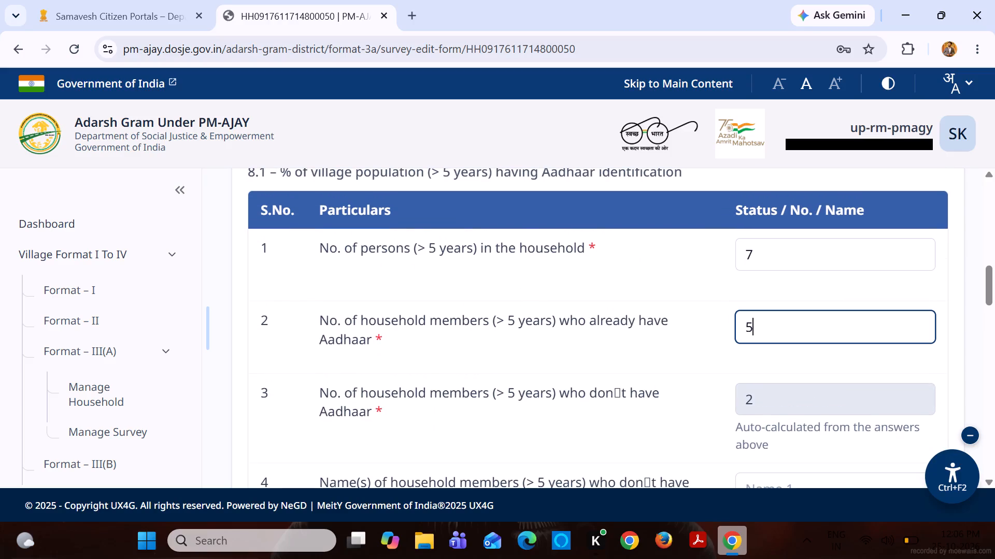
pyautogui.press('BackSpace')
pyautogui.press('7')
# Under indicator 8.2, enter 5 members eligible for a Bank/Post Office account and 5 who have one.
pyautogui.scroll(-5, 790, 340)
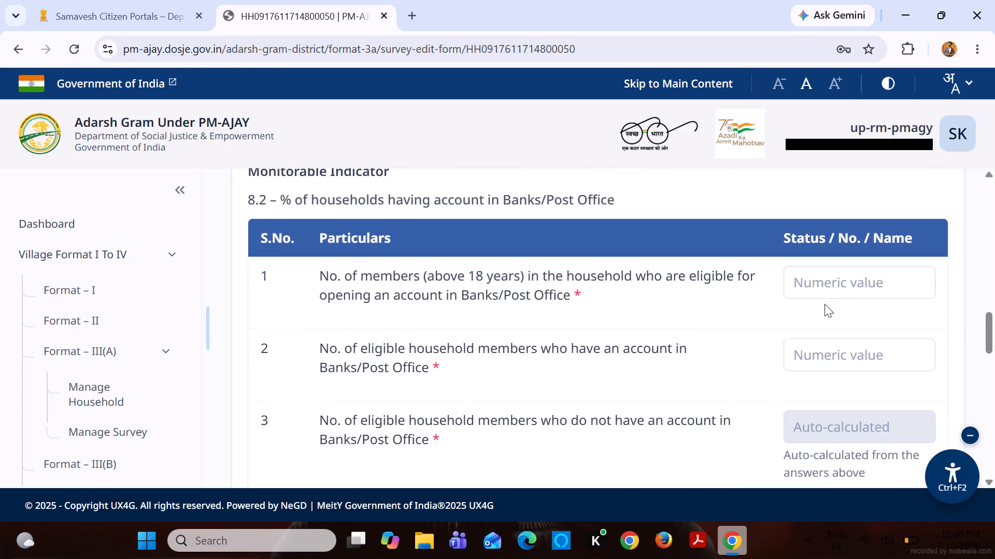
pyautogui.click(837, 291)
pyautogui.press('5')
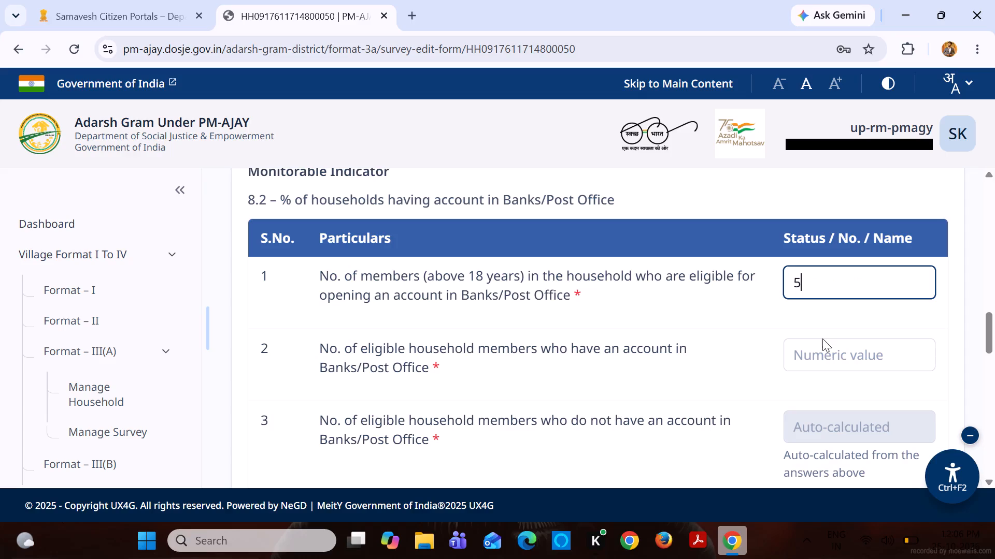
pyautogui.click(816, 350)
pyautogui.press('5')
# Enter 0 persons eligible for Pradhan Mantri Suraksha Bima Yojana and 0 for Jeevan Jyoti Bima Yojana, and save domain 8.
pyautogui.scroll(-5, 815, 345)
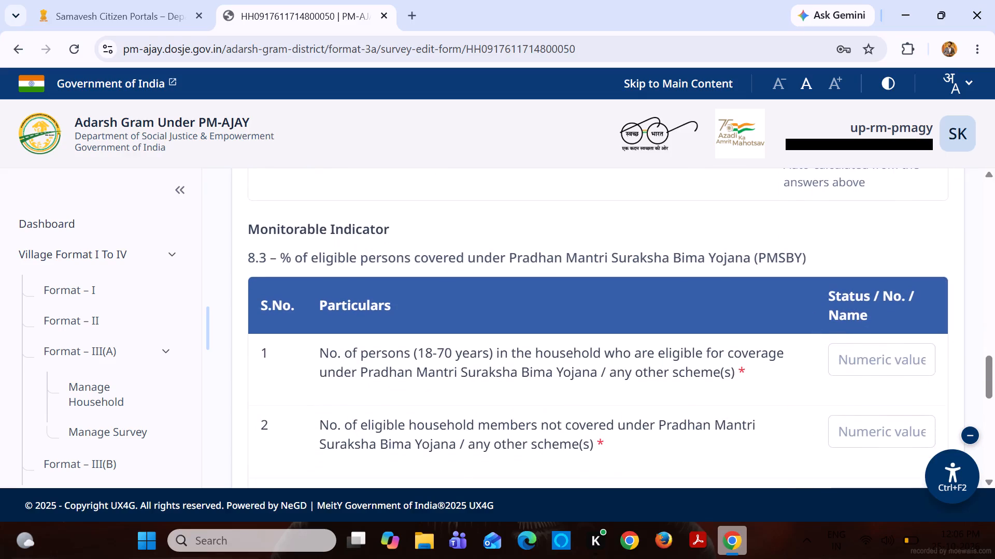
pyautogui.click(877, 365)
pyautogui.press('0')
pyautogui.scroll(-3, 877, 365)
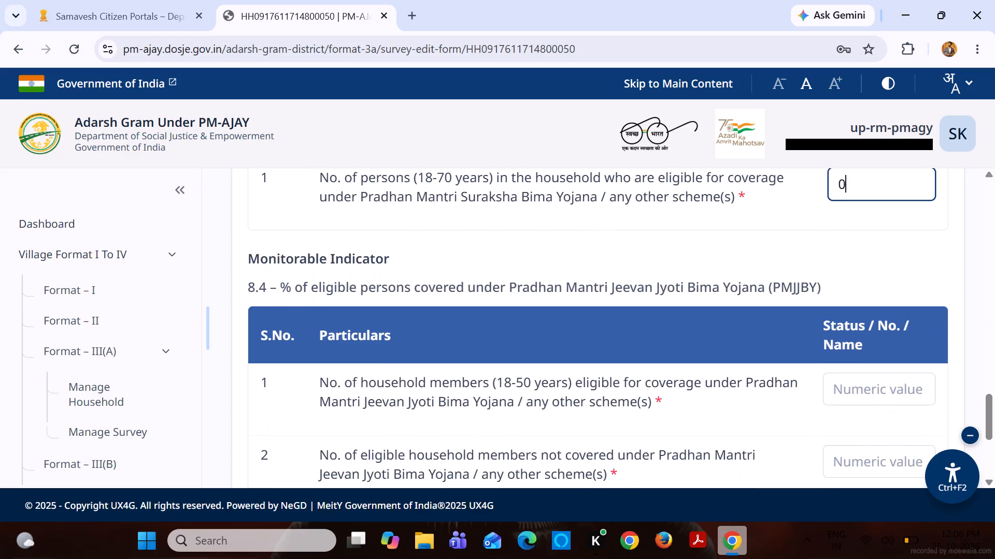
pyautogui.click(873, 378)
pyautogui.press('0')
pyautogui.scroll(-1, 873, 378)
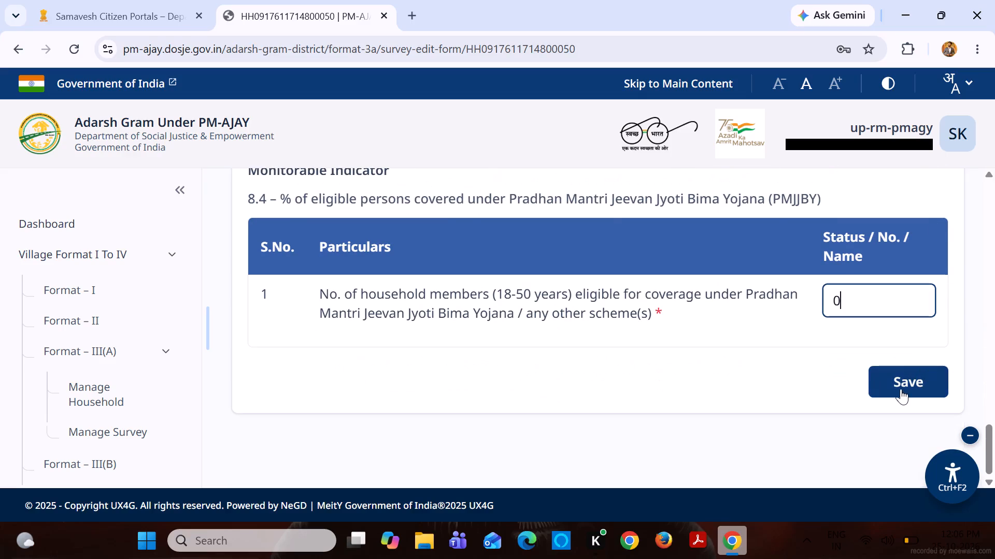
pyautogui.click(901, 389)
# Select domain 9 – Digitization, enter 0 household members eligible for PMGDISHA training, and save.
pyautogui.click(679, 362)
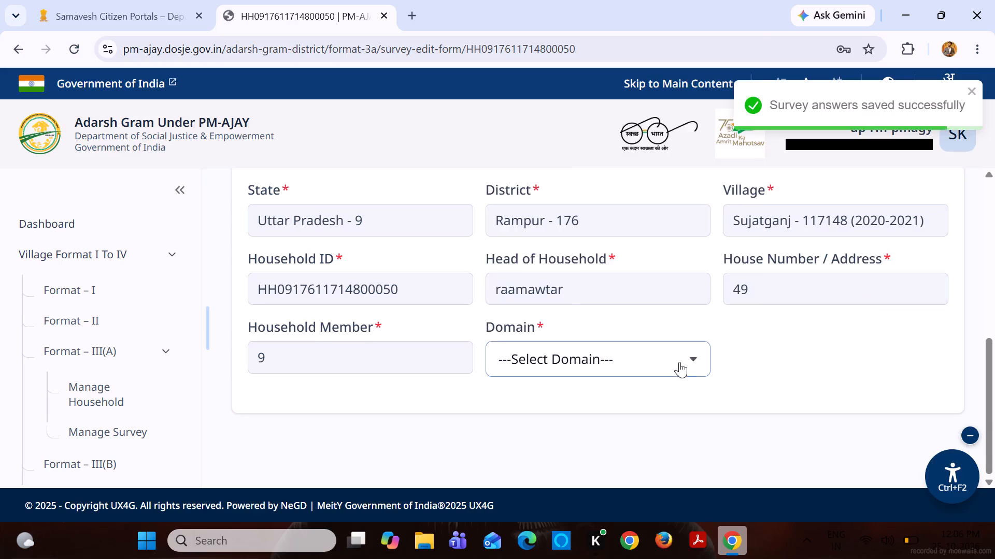
pyautogui.scroll(-5, 643, 248)
pyautogui.click(575, 271)
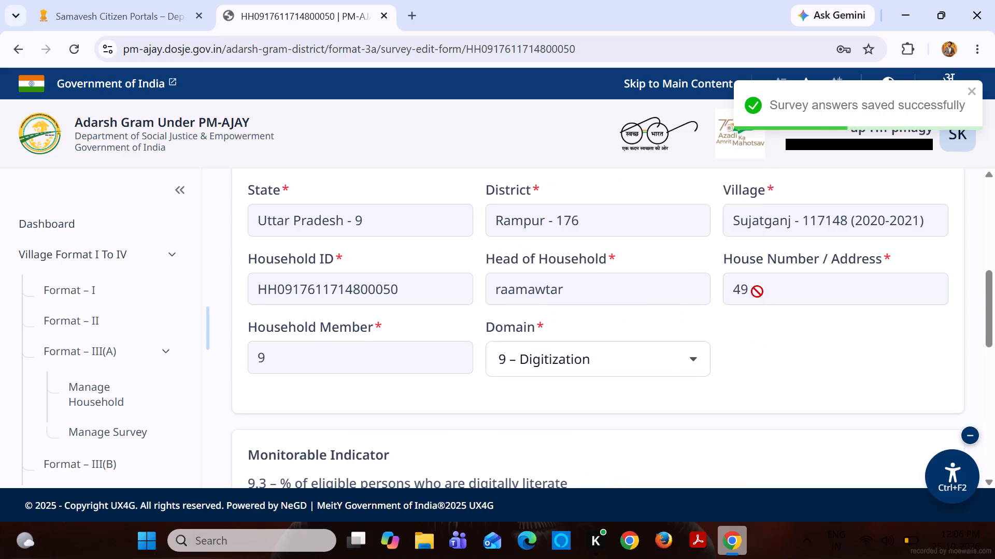
pyautogui.scroll(-3, 759, 297)
pyautogui.click(856, 374)
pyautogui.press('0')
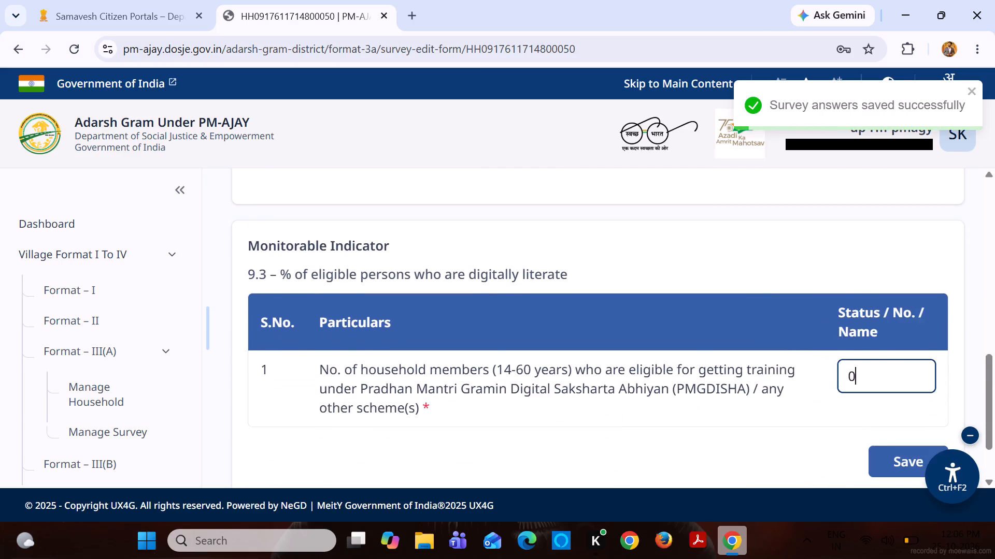
pyautogui.scroll(-3, 856, 374)
pyautogui.click(918, 370)
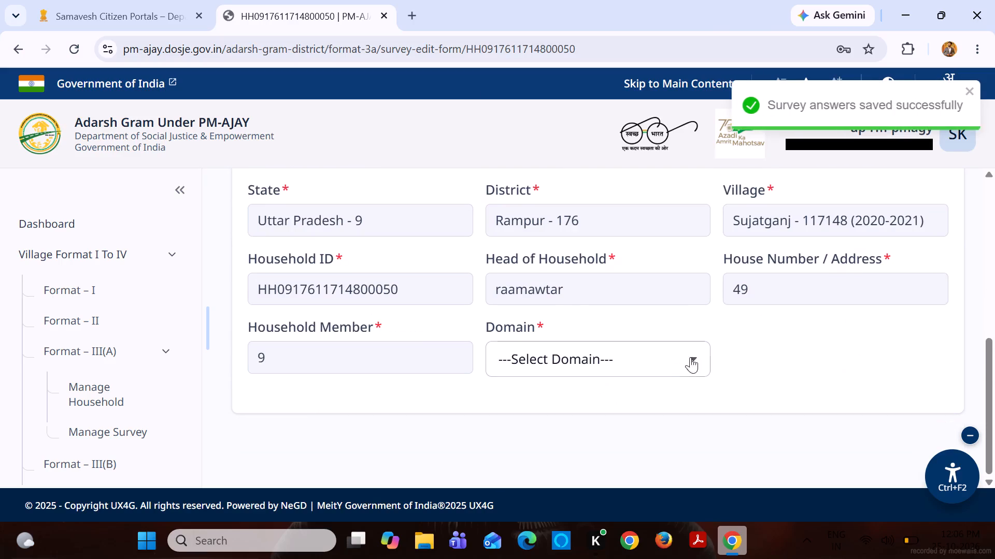
# Select domain 10 – Livelihood and Skill Development and enter 0 youth eligible for skill training and 0 eligible for bank linked loans.
pyautogui.click(677, 357)
pyautogui.scroll(-6, 671, 281)
pyautogui.click(612, 312)
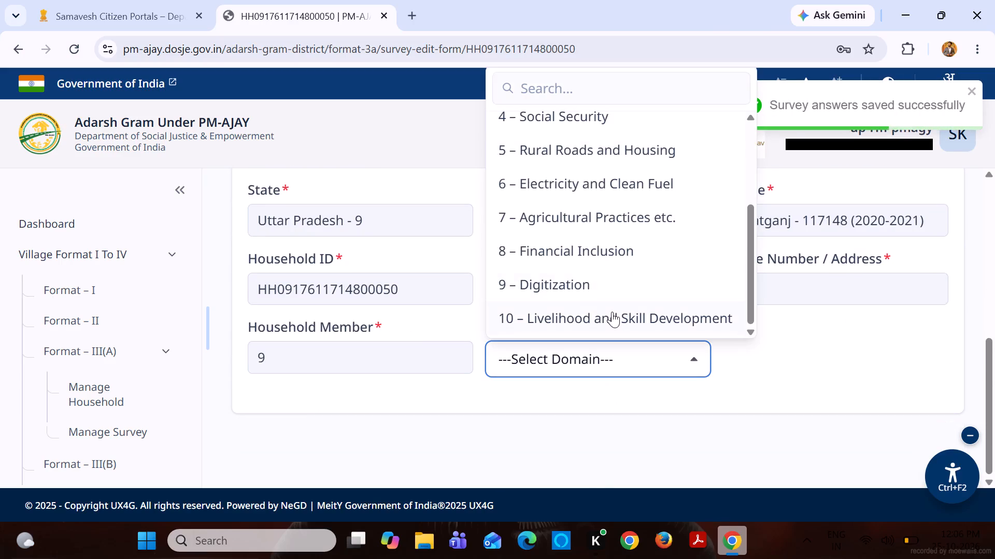
pyautogui.scroll(-3, 792, 361)
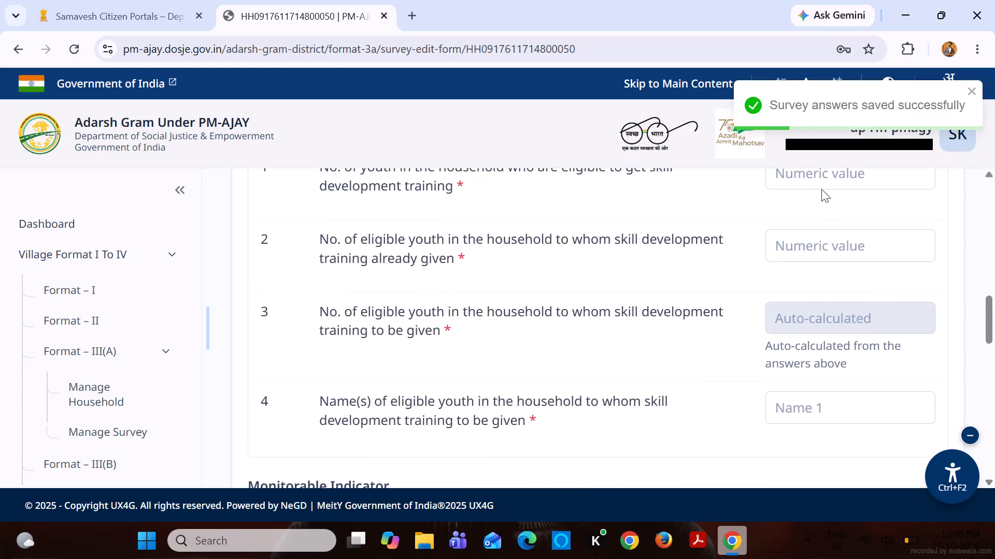
pyautogui.click(821, 180)
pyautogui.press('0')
pyautogui.click(831, 355)
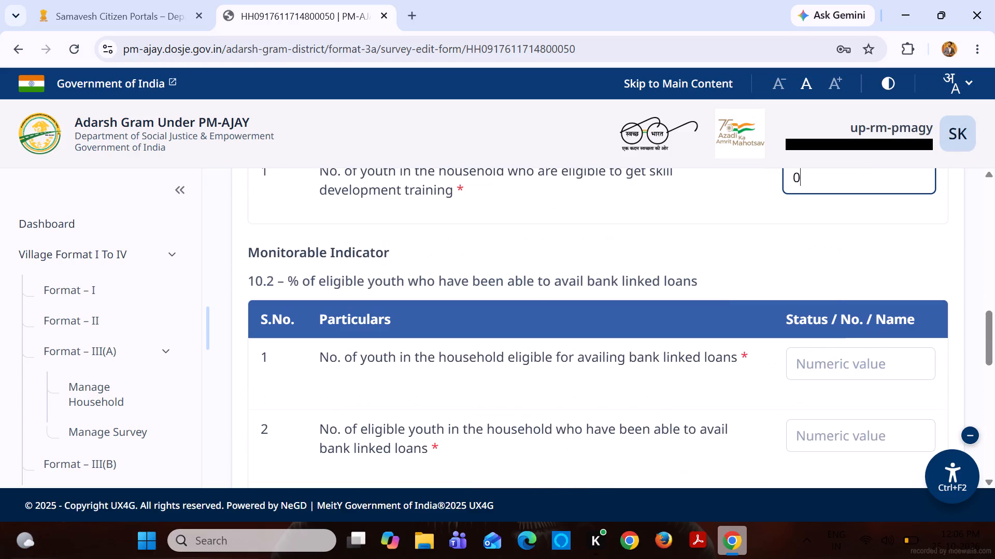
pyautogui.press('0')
# Answer Yes to self-help group membership under indicator 10.3 and save domain 10.
pyautogui.scroll(-4, 831, 355)
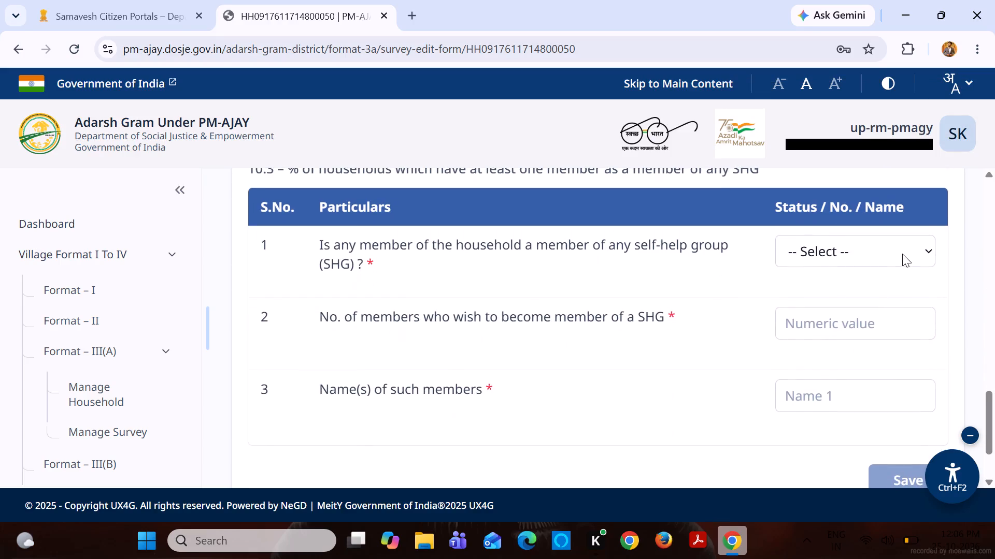
pyautogui.click(902, 254)
pyautogui.click(829, 304)
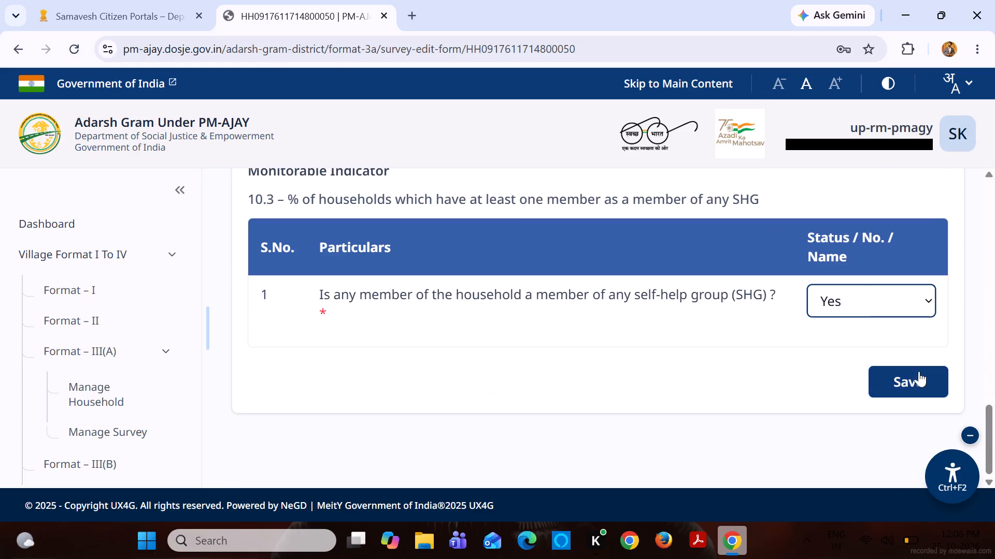
pyautogui.click(919, 371)
# Leave the completed household survey and start adding a new household from Manage Household.
pyautogui.scroll(8, 736, 329)
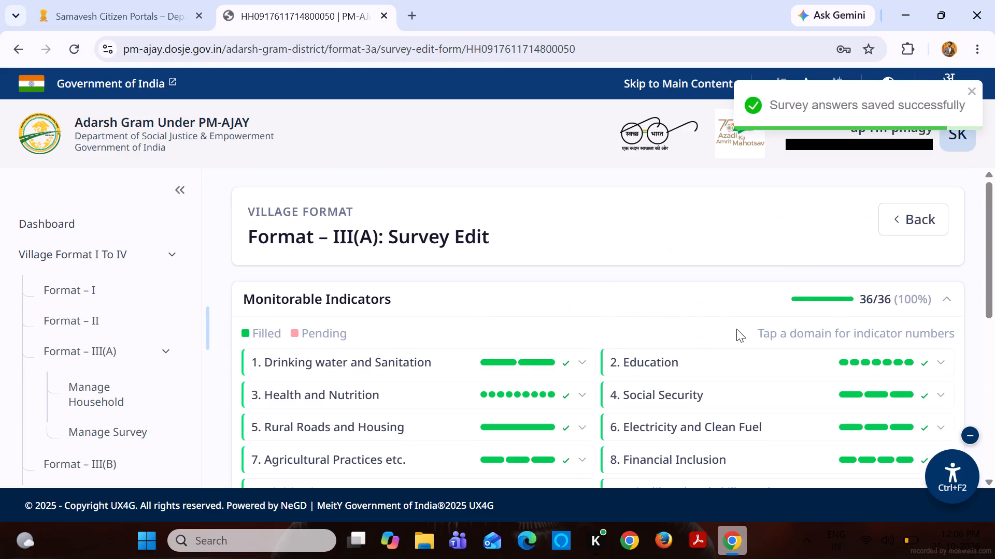
pyautogui.click(905, 225)
pyautogui.scroll(-2, 813, 381)
pyautogui.hscroll(-6, 813, 381)
pyautogui.scroll(-1, 813, 381)
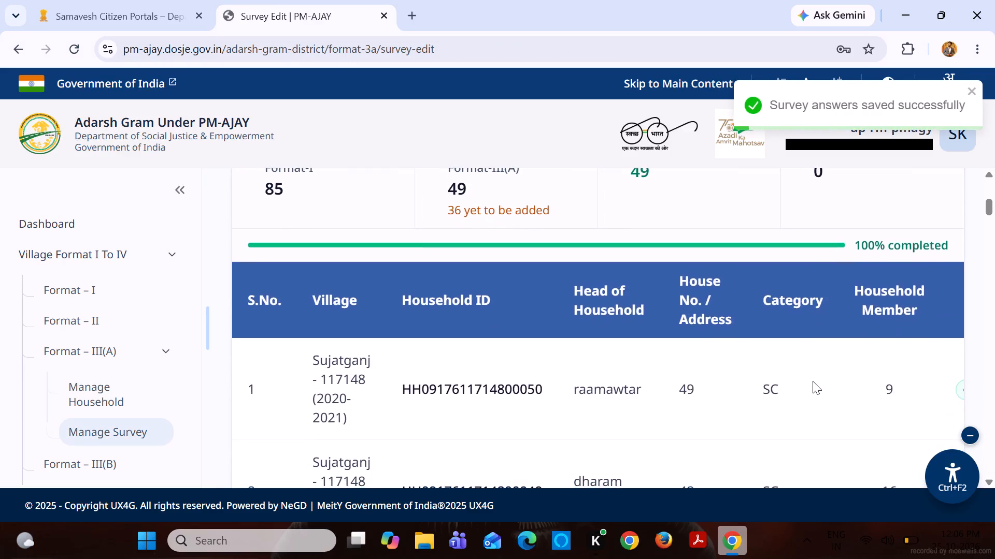
pyautogui.scroll(-1, 813, 381)
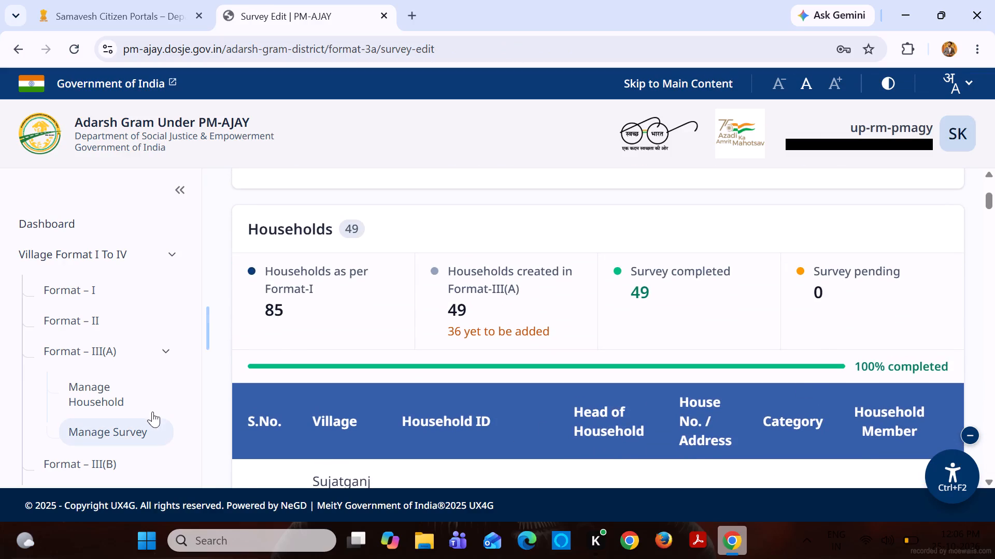
pyautogui.click(130, 394)
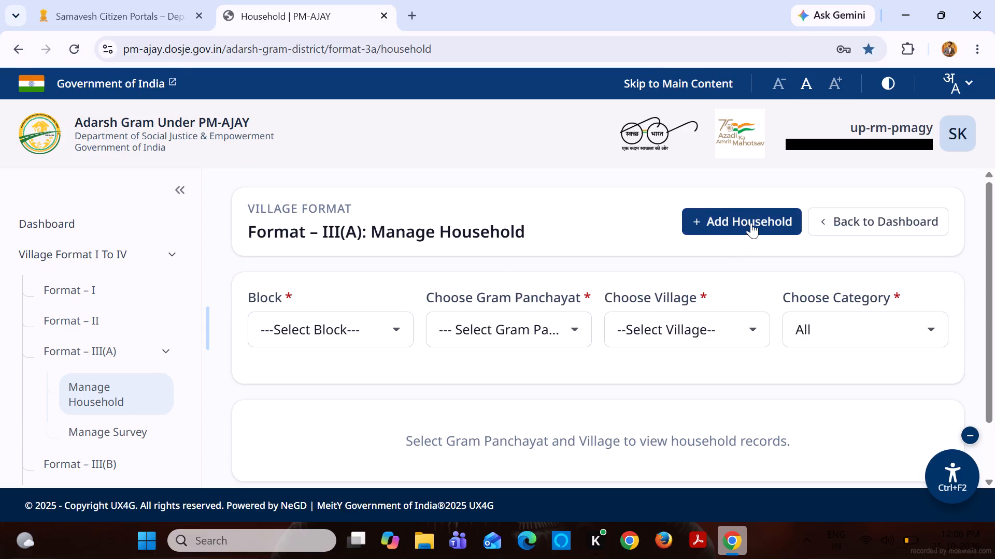
pyautogui.click(751, 223)
# Set block Shahabad - 1488, gram panchayat Husainganj - 84761, village Sujatganj - 117148 and category SC for the new household.
pyautogui.click(779, 186)
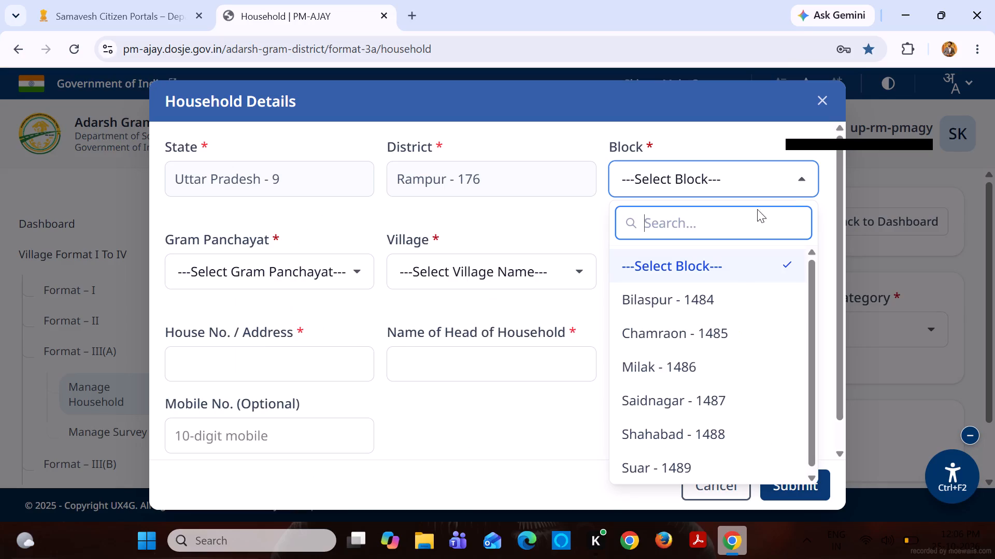
pyautogui.click(690, 442)
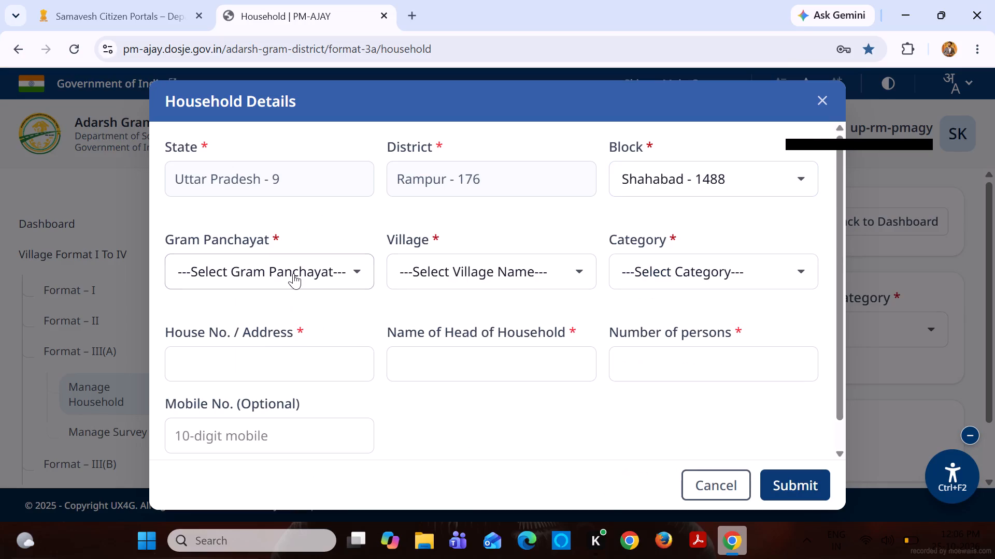
pyautogui.click(293, 273)
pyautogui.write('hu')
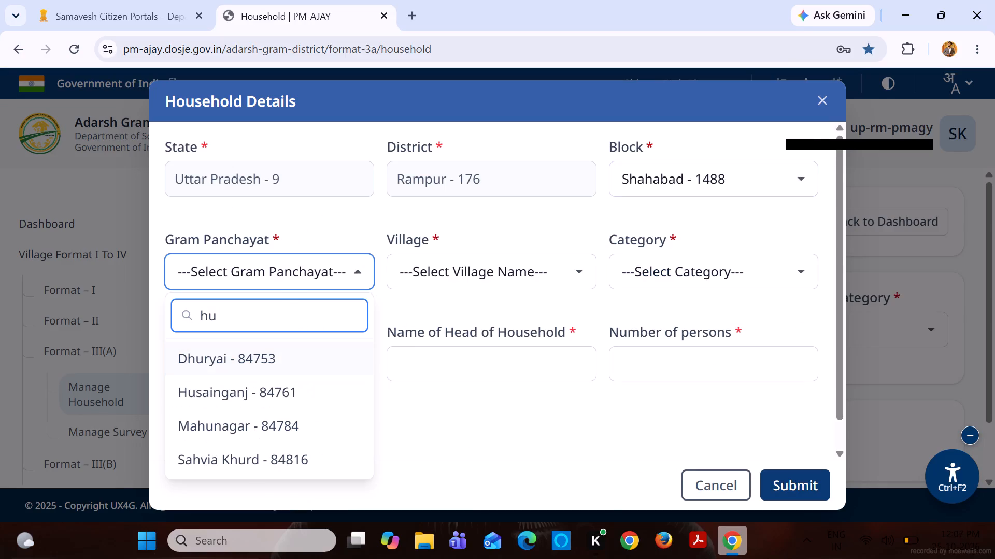
pyautogui.click(215, 394)
pyautogui.click(484, 273)
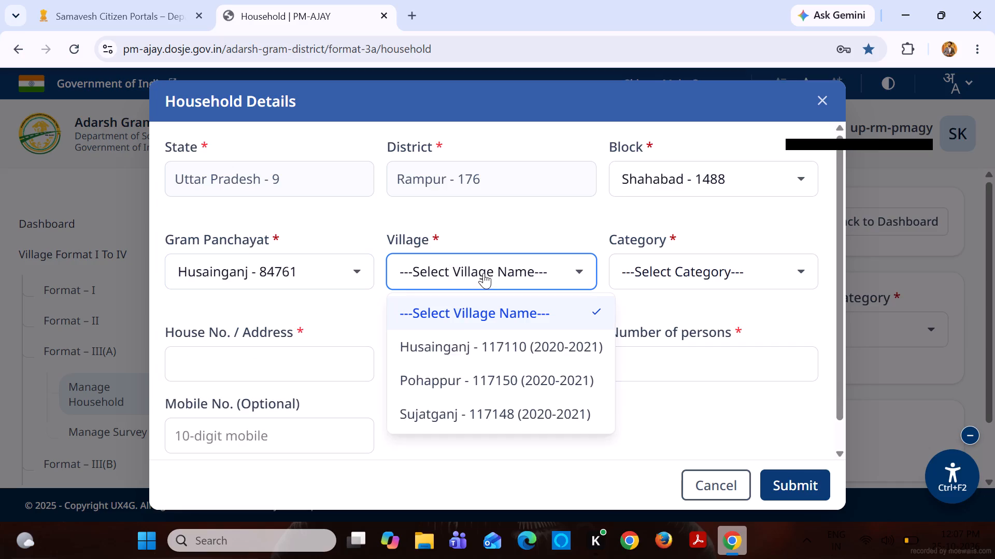
pyautogui.click(428, 422)
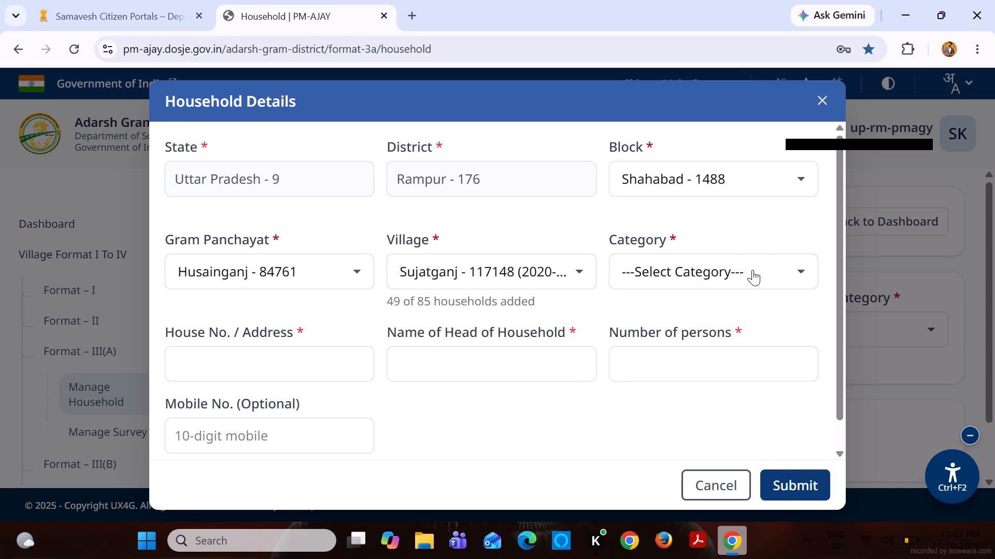
pyautogui.click(752, 271)
pyautogui.click(677, 359)
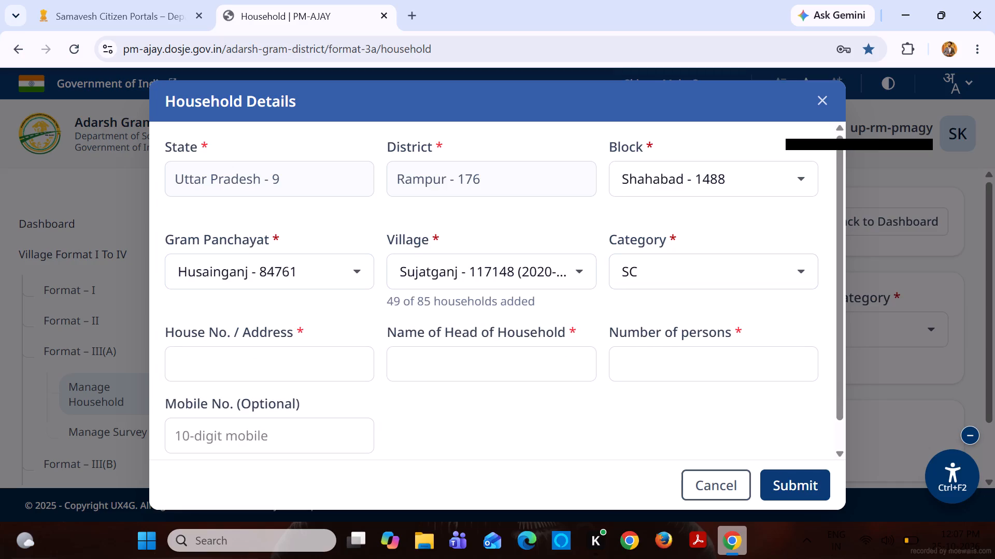
# Enter house number 50, the head of household's name and 9 persons, and submit the household.
pyautogui.click(276, 360)
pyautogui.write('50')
pyautogui.click(440, 372)
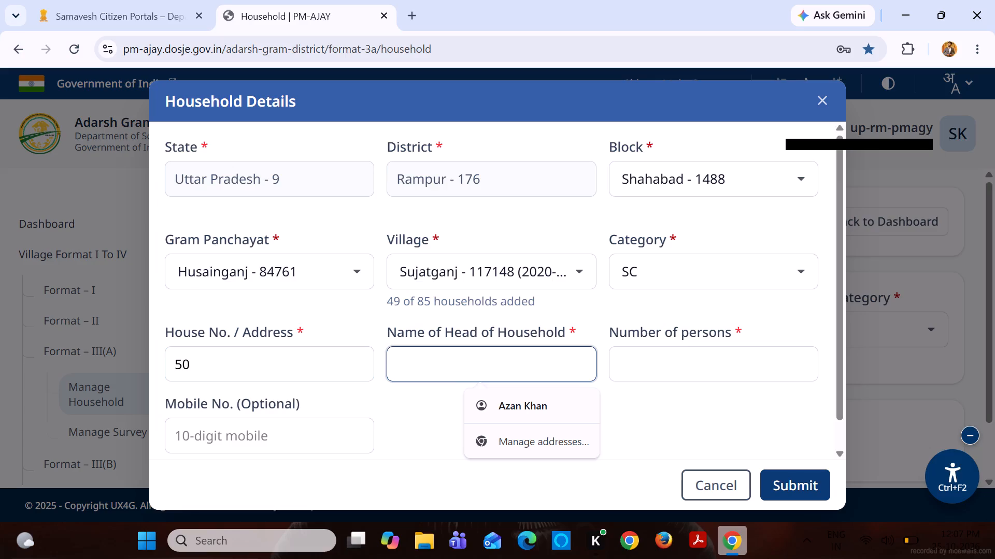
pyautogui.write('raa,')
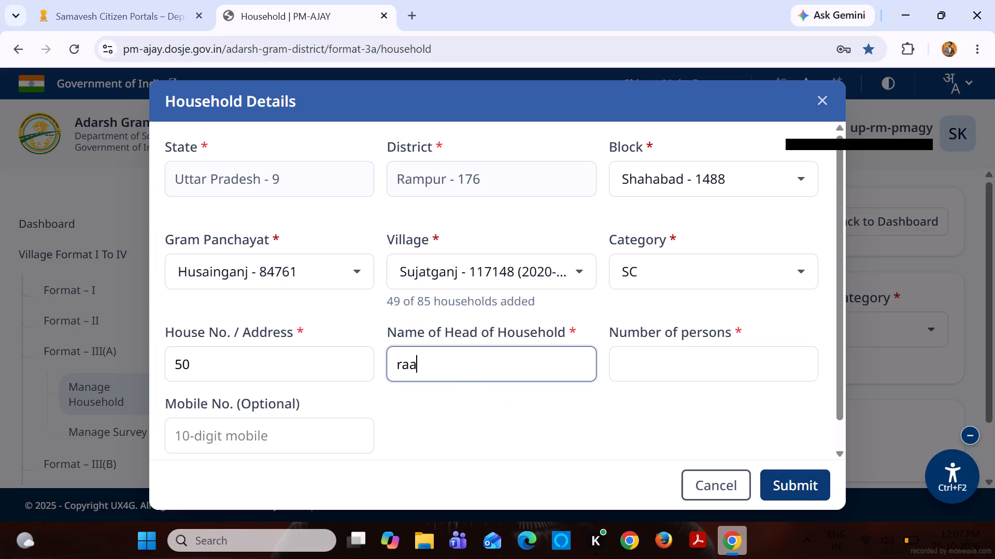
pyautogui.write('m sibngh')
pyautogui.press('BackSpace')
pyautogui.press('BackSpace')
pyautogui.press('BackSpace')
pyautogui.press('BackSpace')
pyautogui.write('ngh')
pyautogui.click(662, 356)
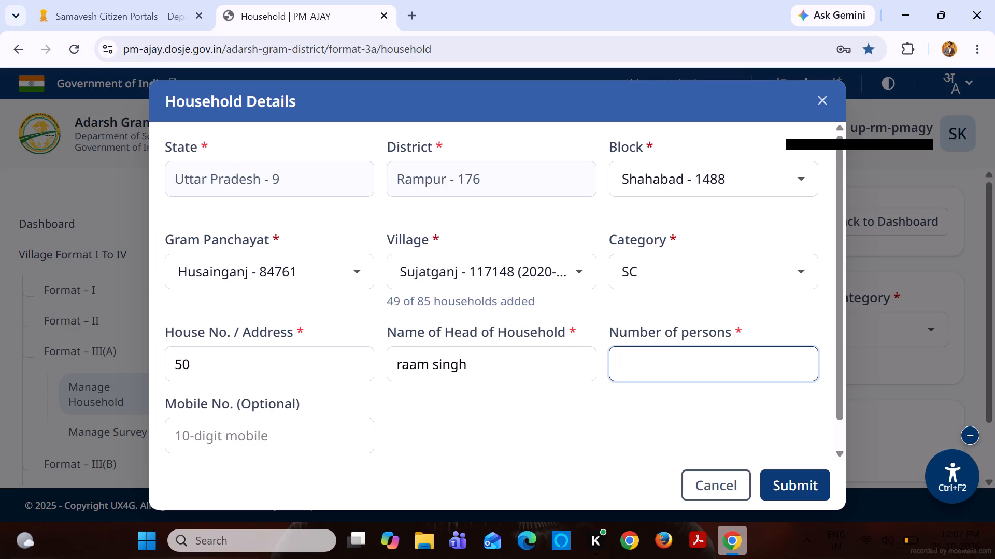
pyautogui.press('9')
pyautogui.click(790, 476)
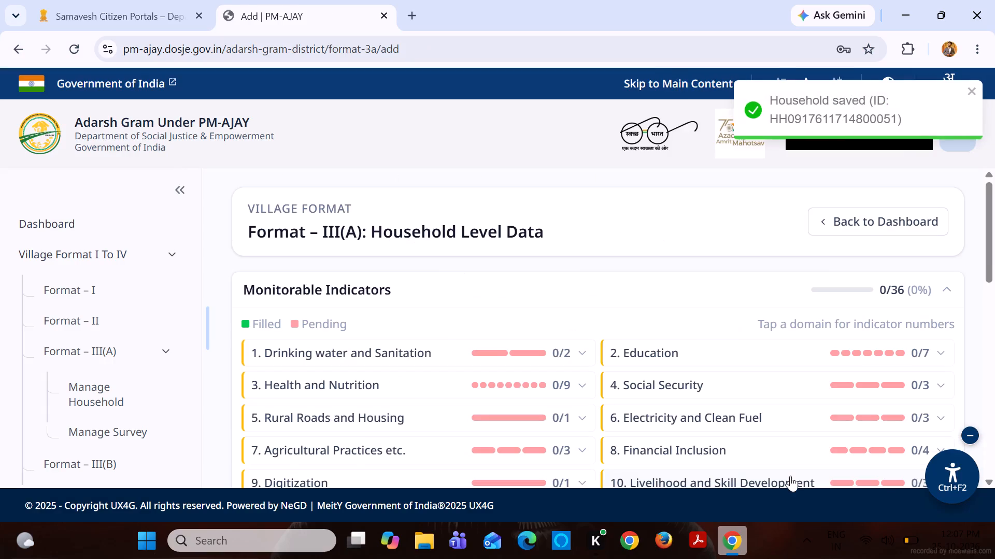
# Complete domain 1 – Drinking water and Sanitation with household latrine Yes and open defecation No, and submit it.
pyautogui.scroll(-7, 806, 371)
pyautogui.click(915, 287)
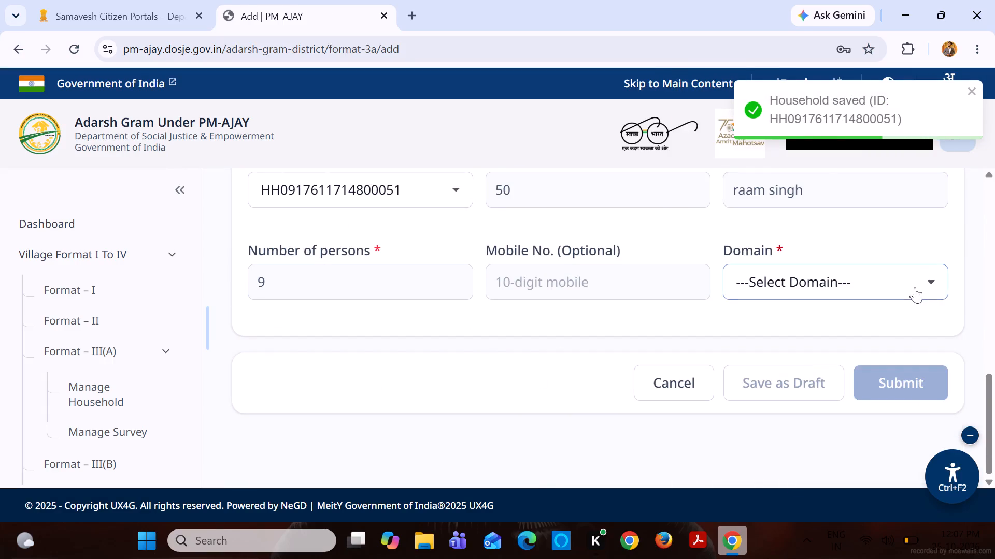
pyautogui.click(799, 147)
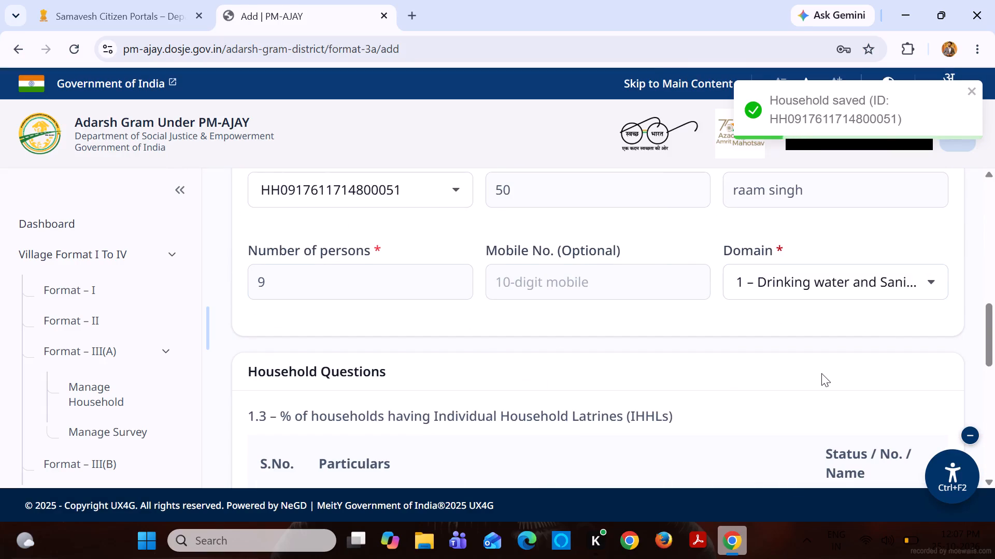
pyautogui.scroll(-3, 821, 373)
pyautogui.moveTo(891, 307); pyautogui.dragTo(850, 356)
pyautogui.click(850, 356)
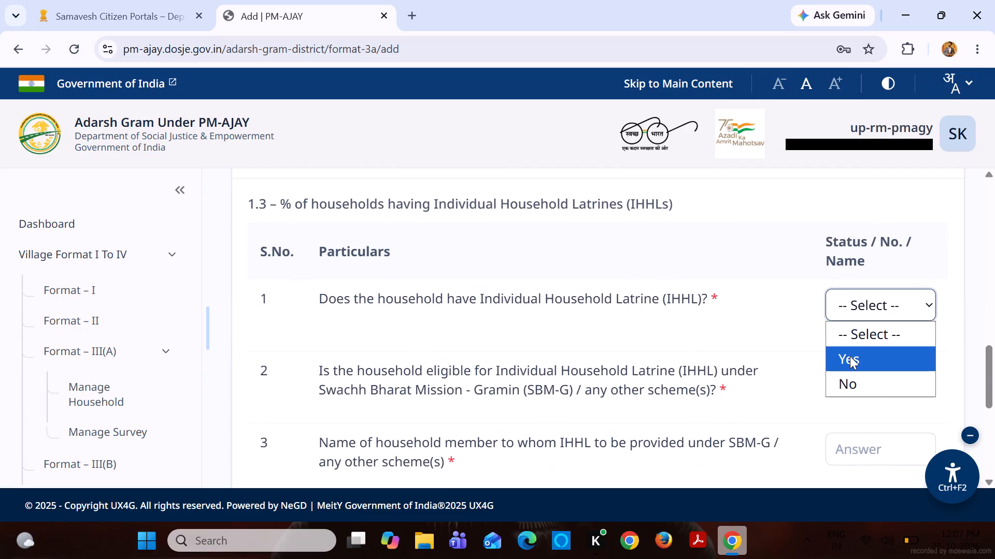
pyautogui.scroll(-3, 850, 356)
pyautogui.click(850, 356)
pyautogui.scroll(-4, 850, 356)
pyautogui.moveTo(896, 282); pyautogui.dragTo(834, 354)
pyautogui.click(834, 354)
pyautogui.click(904, 388)
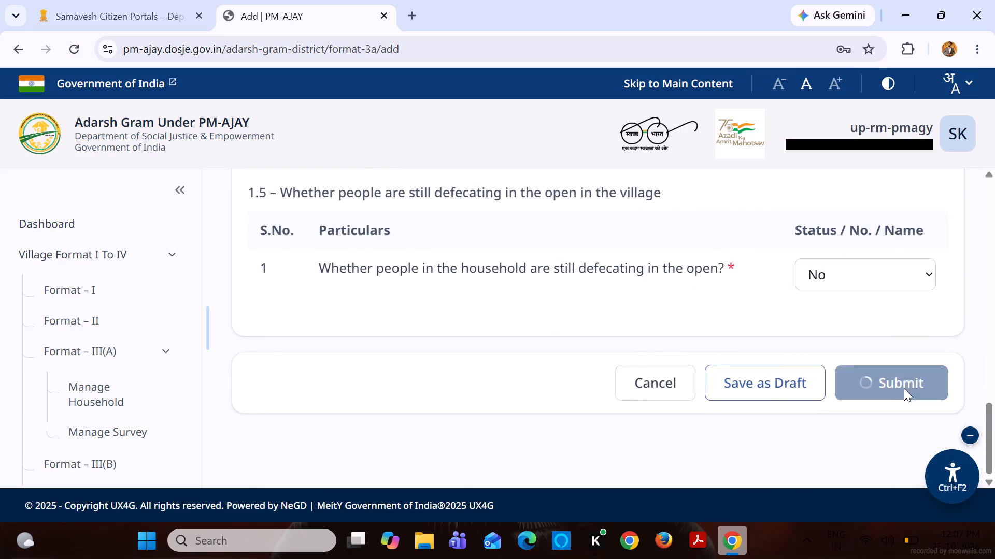
# Select domain 2 – Education and enter 2 children aged 6-10 and 2 attending primary school under indicator 2.1.
pyautogui.click(914, 232)
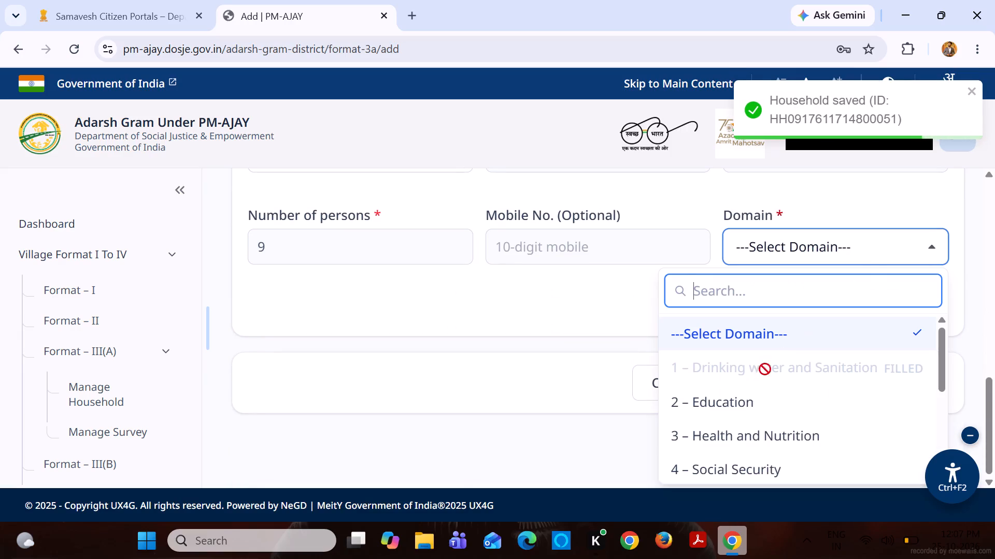
pyautogui.click(751, 387)
pyautogui.scroll(-4, 751, 387)
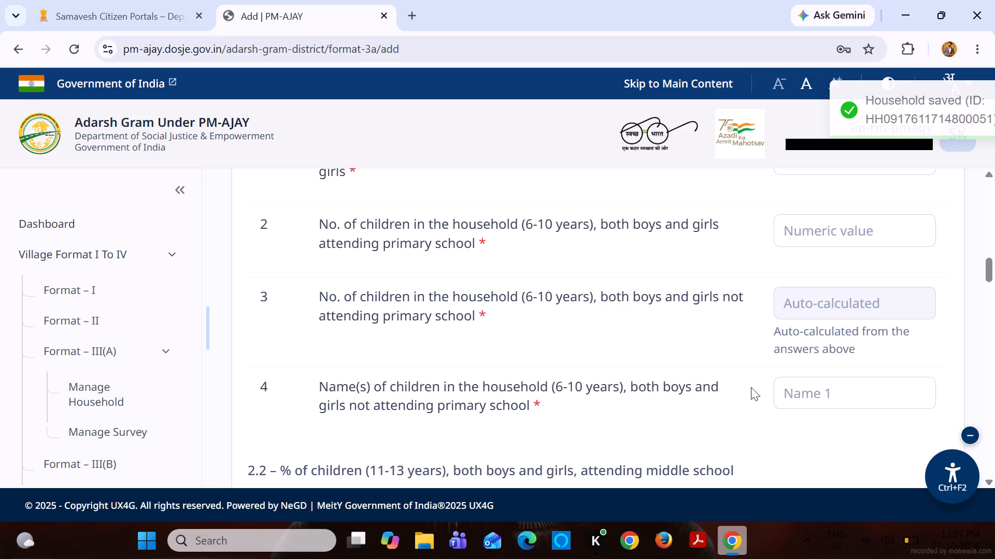
pyautogui.scroll(1, 754, 264)
pyautogui.click(822, 275)
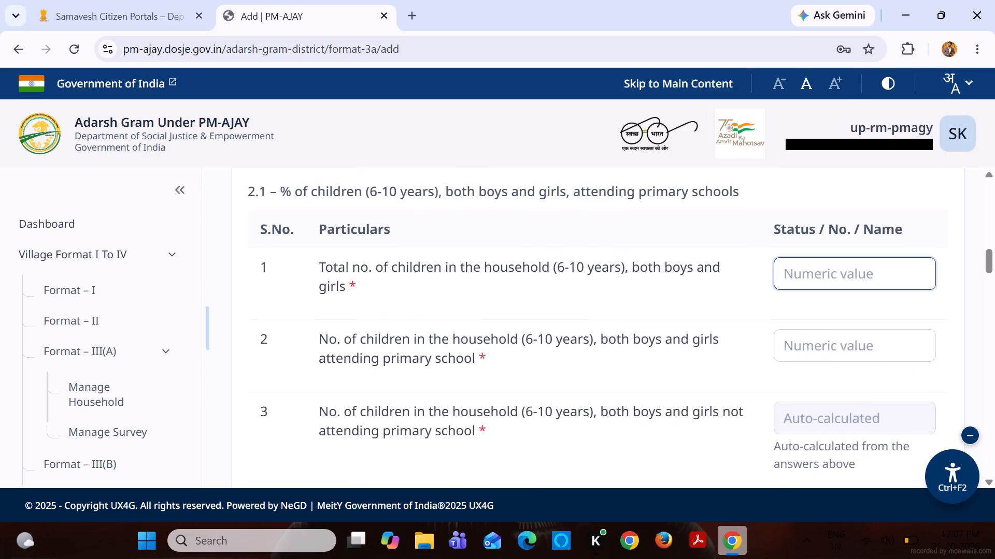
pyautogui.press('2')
pyautogui.moveTo(816, 327); pyautogui.dragTo(817, 338)
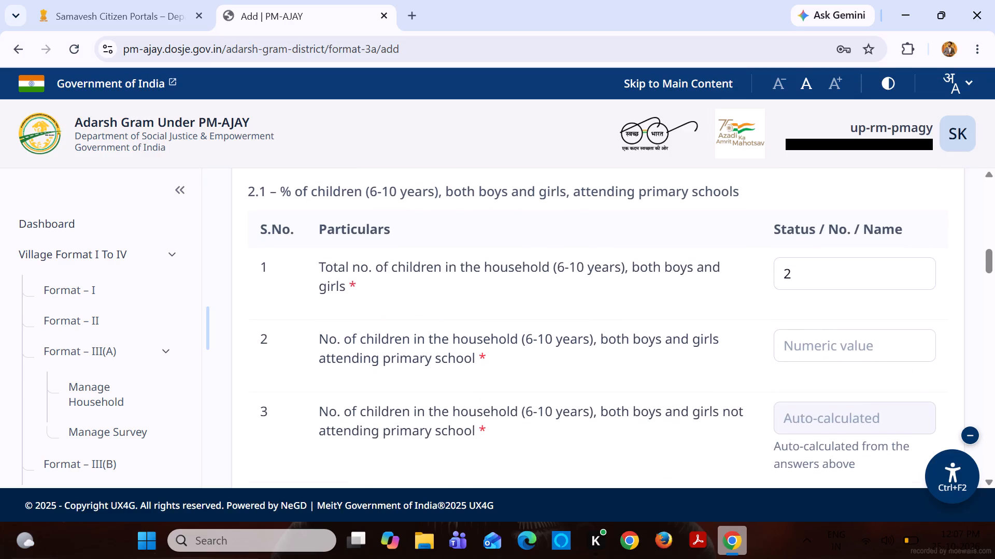
pyautogui.click(817, 338)
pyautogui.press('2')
# Under indicator 2.2, enter 2 children aged 11-13 and 2 attending middle school.
pyautogui.scroll(-5, 817, 338)
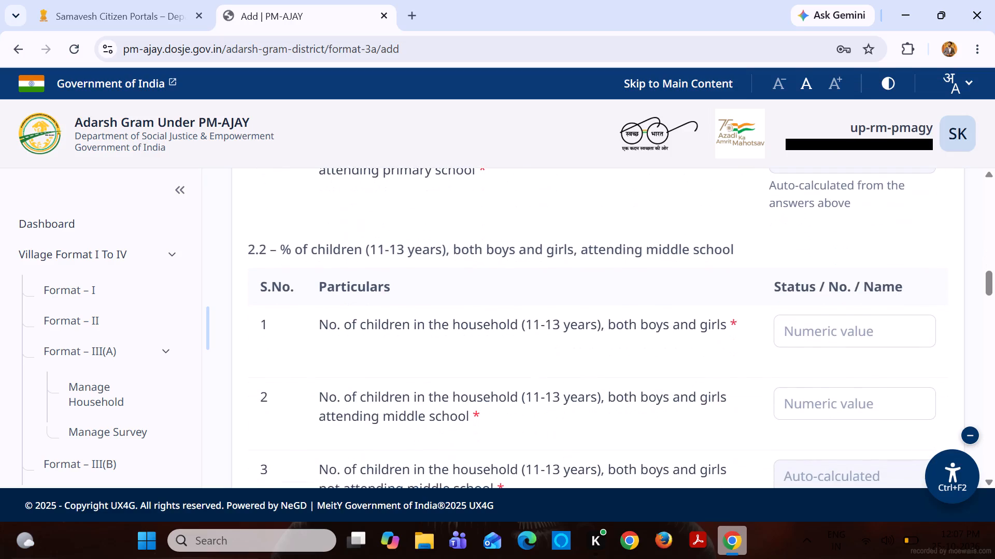
pyautogui.click(849, 333)
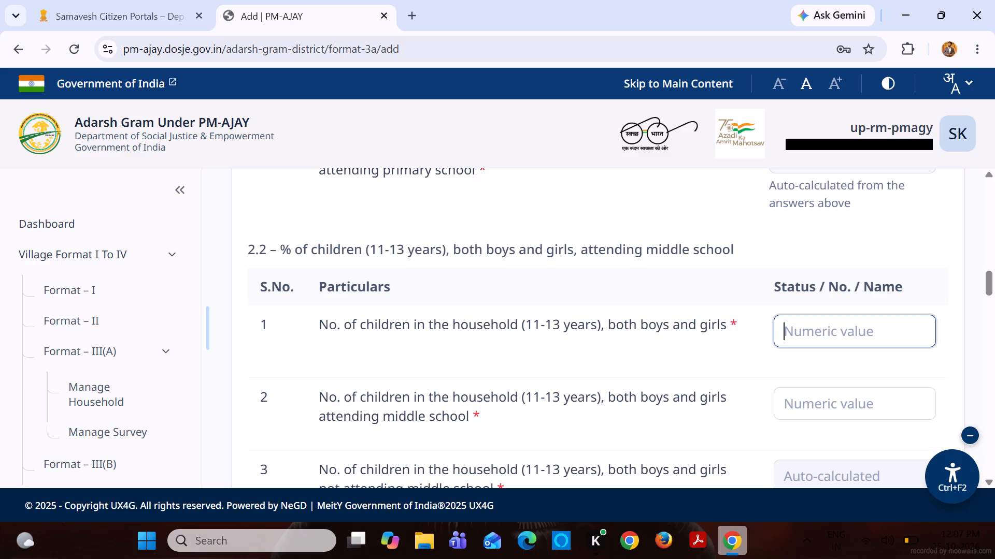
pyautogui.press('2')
pyautogui.click(821, 410)
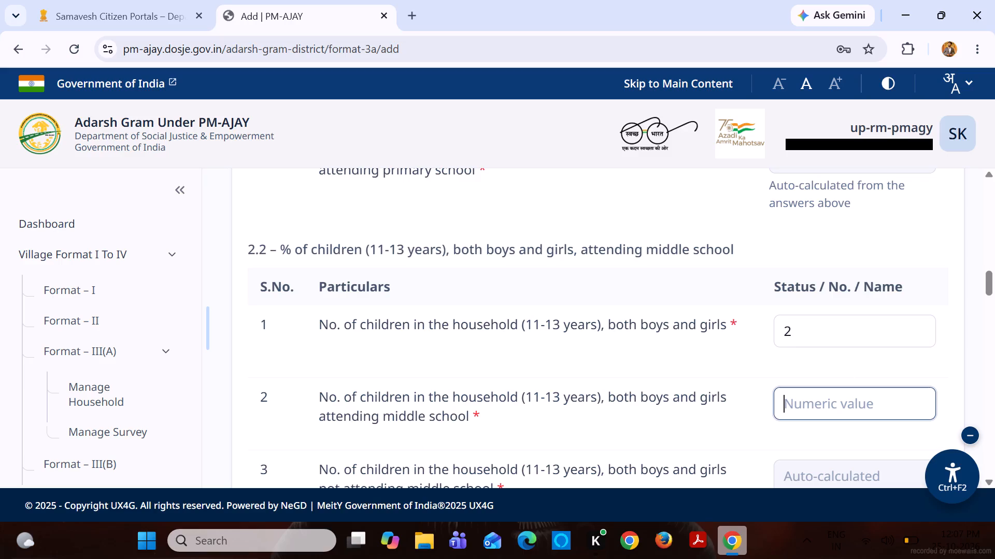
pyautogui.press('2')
# Under indicator 2.3, enter 1 child aged 14-15 and 1 attending secondary school.
pyautogui.scroll(-2, 821, 410)
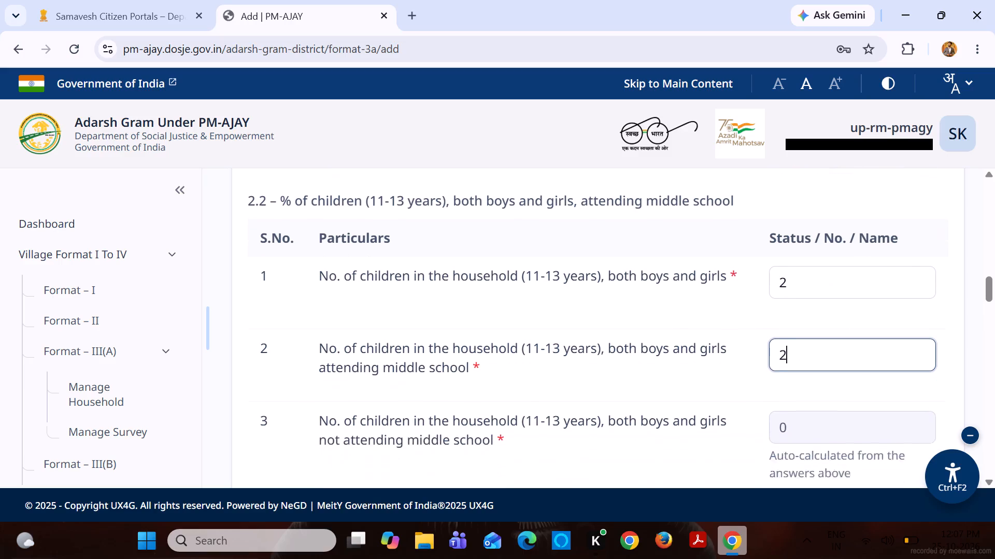
pyautogui.scroll(-3, 821, 410)
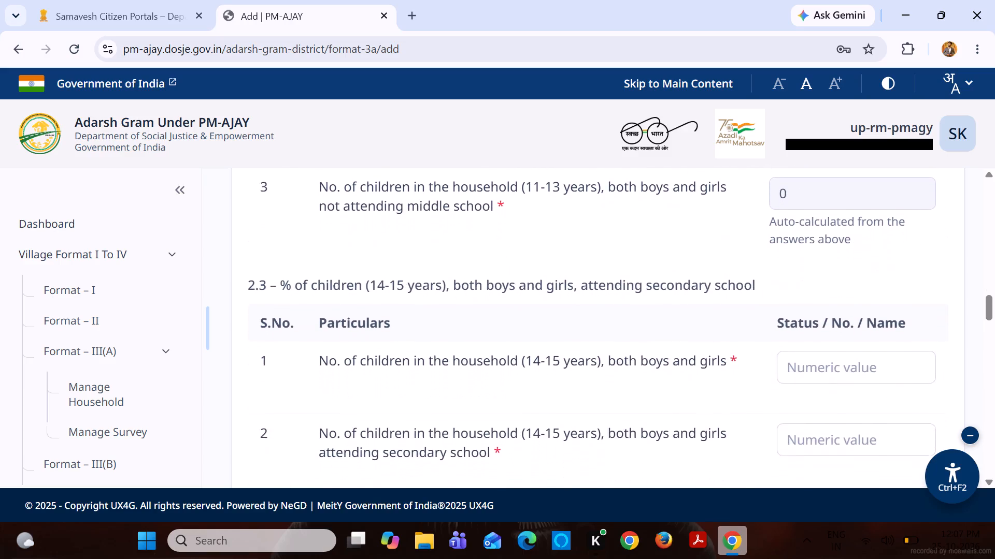
pyautogui.scroll(-1, 821, 410)
pyautogui.click(863, 351)
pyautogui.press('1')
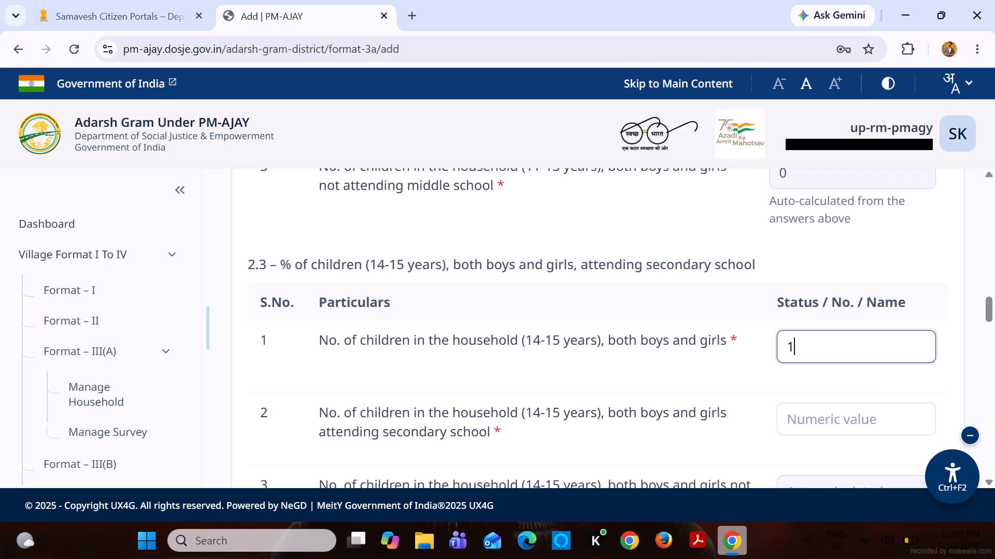
pyautogui.click(841, 406)
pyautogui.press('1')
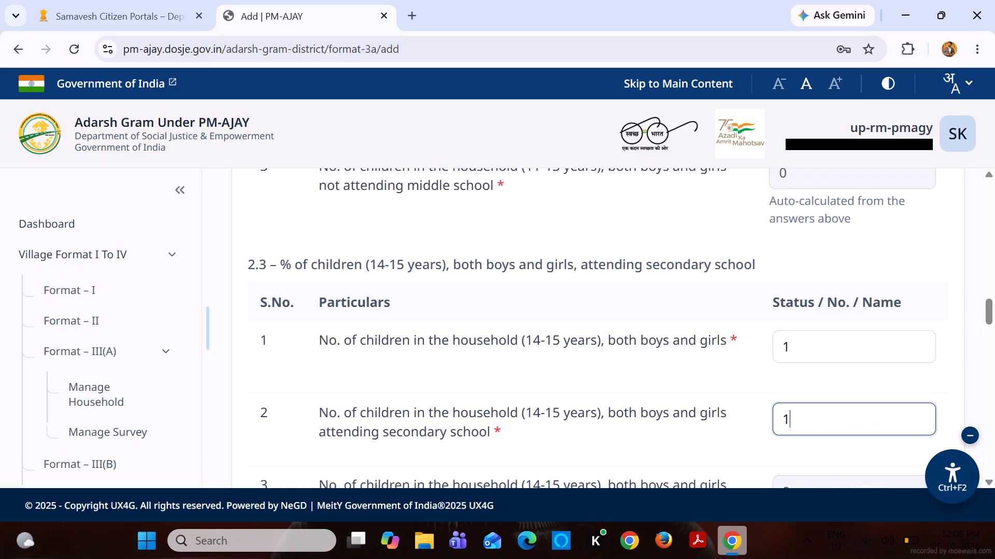
# Under indicator 2.4, enter 0 children aged 16-17 in the household.
pyautogui.scroll(-4, 841, 406)
pyautogui.click(881, 365)
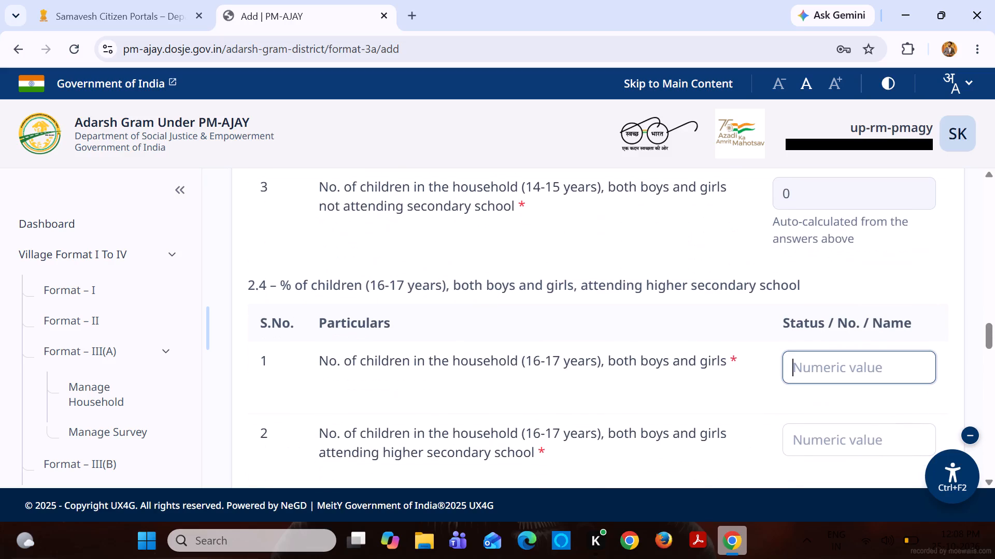
pyautogui.scroll(5, 881, 365)
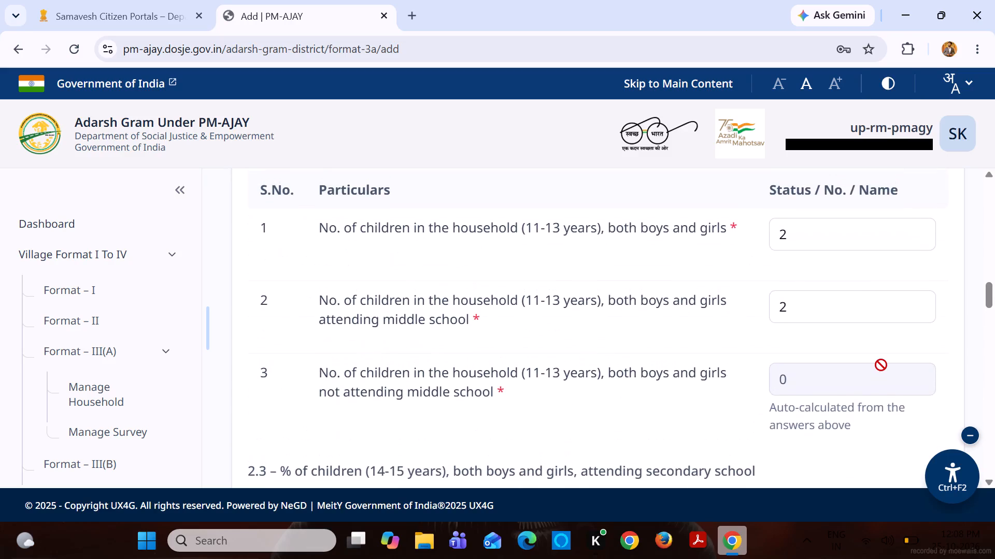
pyautogui.scroll(-2, 881, 365)
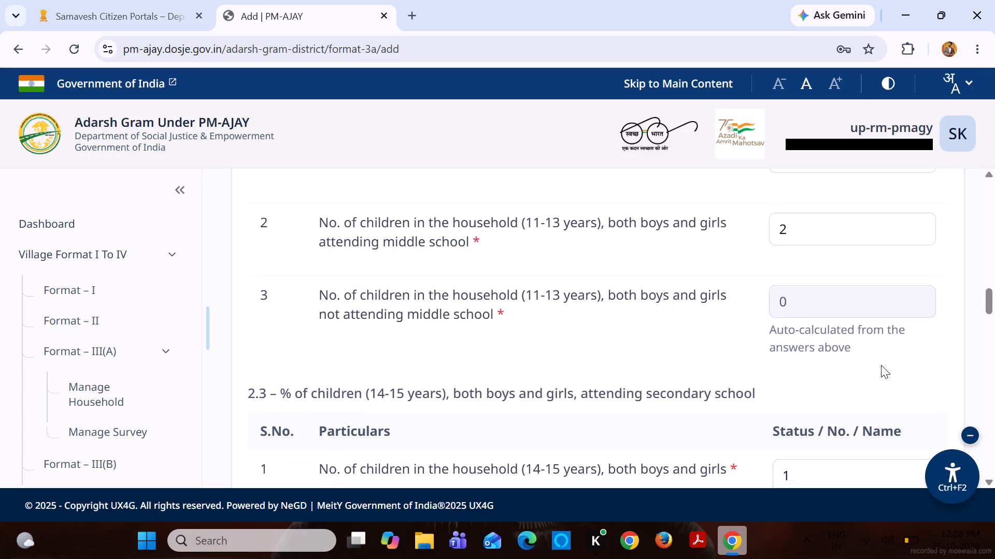
pyautogui.scroll(-4, 881, 365)
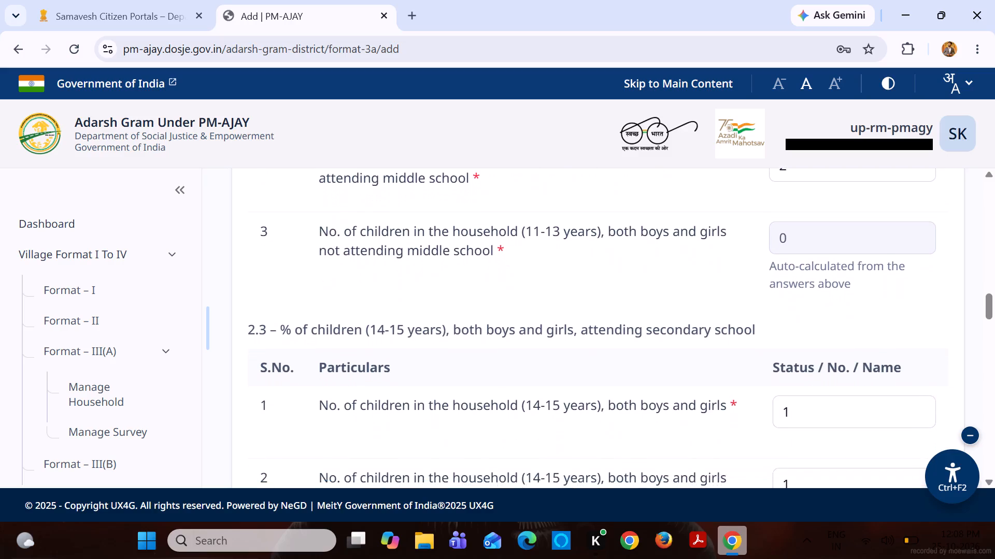
pyautogui.scroll(-4, 881, 365)
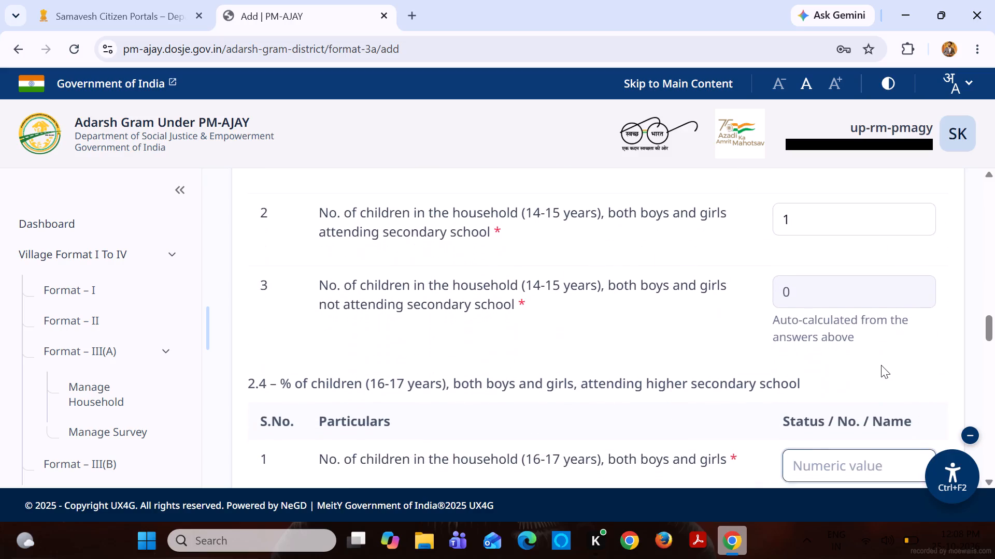
pyautogui.scroll(-1, 881, 365)
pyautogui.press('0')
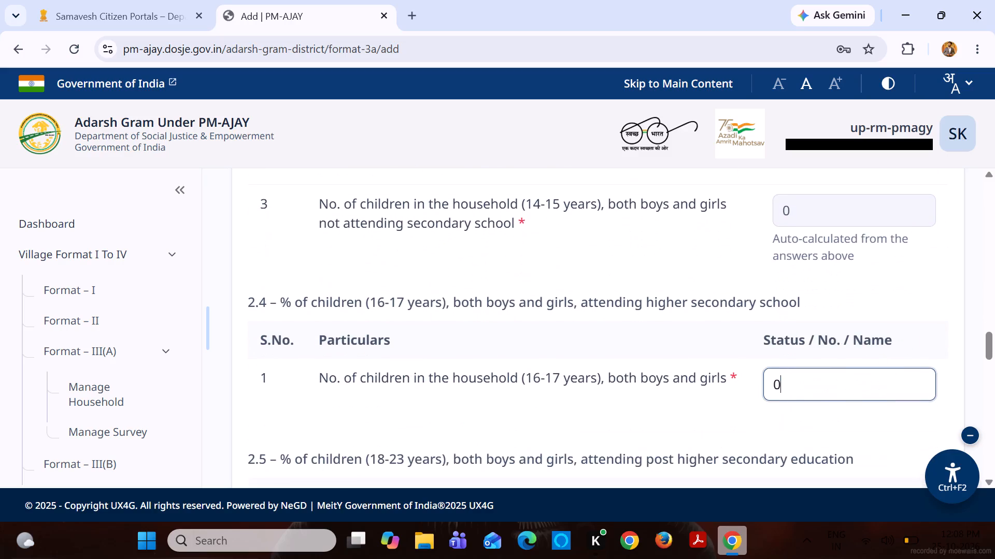
# Enter 0 for children aged 18-23 (2.5), pre-matric (2.6) and post-matric (2.7) scholarship eligibility, and submit the Education domain.
pyautogui.scroll(-4, 852, 367)
pyautogui.click(846, 284)
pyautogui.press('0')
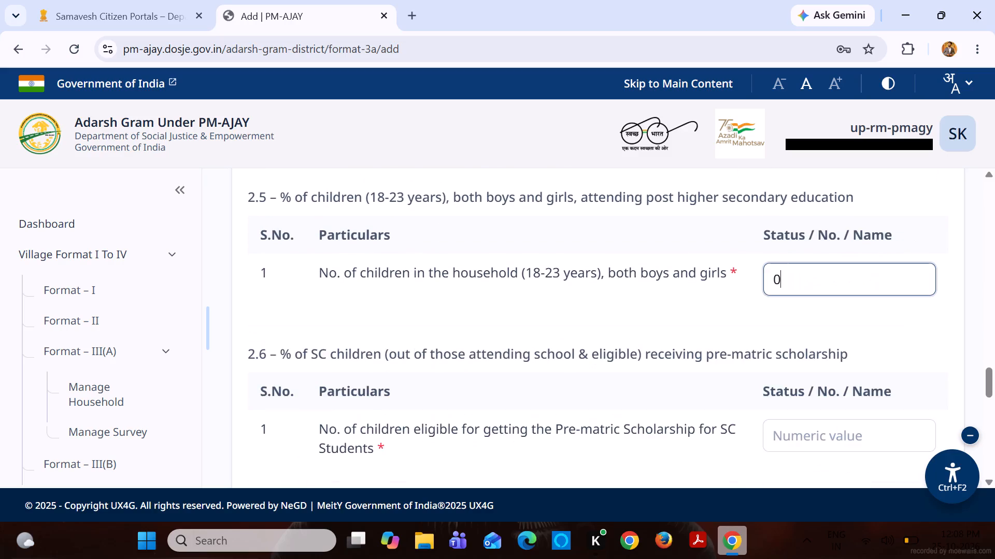
pyautogui.scroll(-1, 846, 284)
pyautogui.click(825, 338)
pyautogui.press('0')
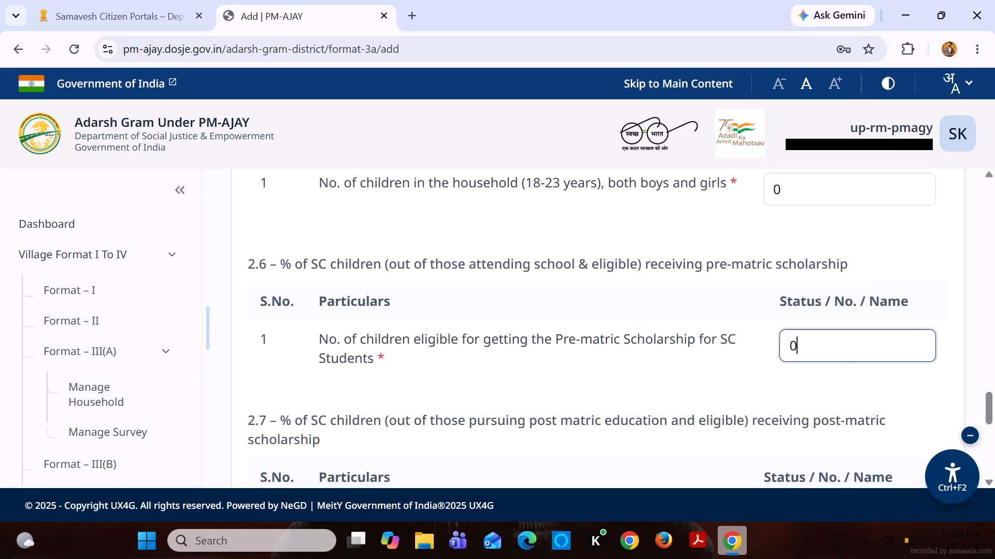
pyautogui.scroll(-1, 825, 338)
pyautogui.click(814, 404)
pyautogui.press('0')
pyautogui.scroll(-1, 814, 404)
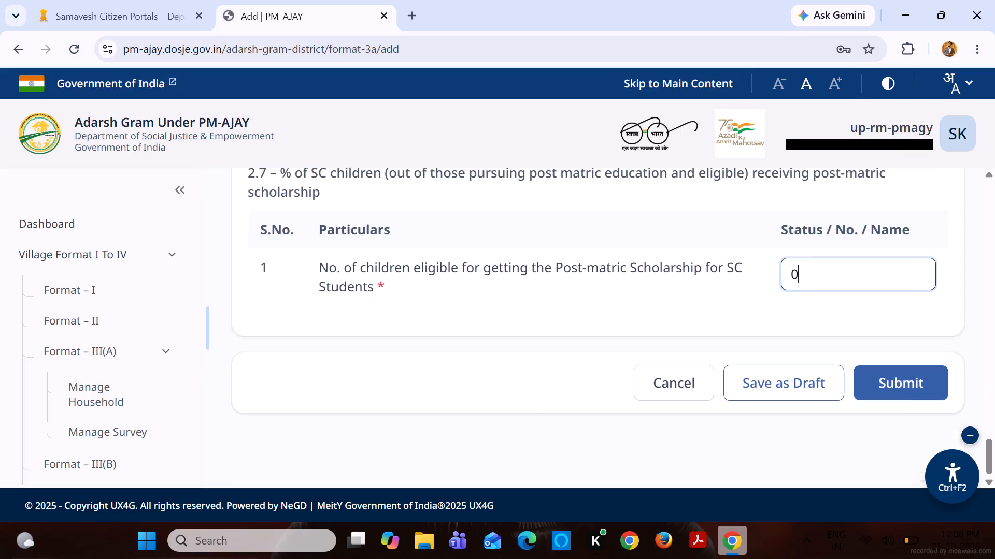
pyautogui.scroll(-1, 814, 404)
pyautogui.click(904, 383)
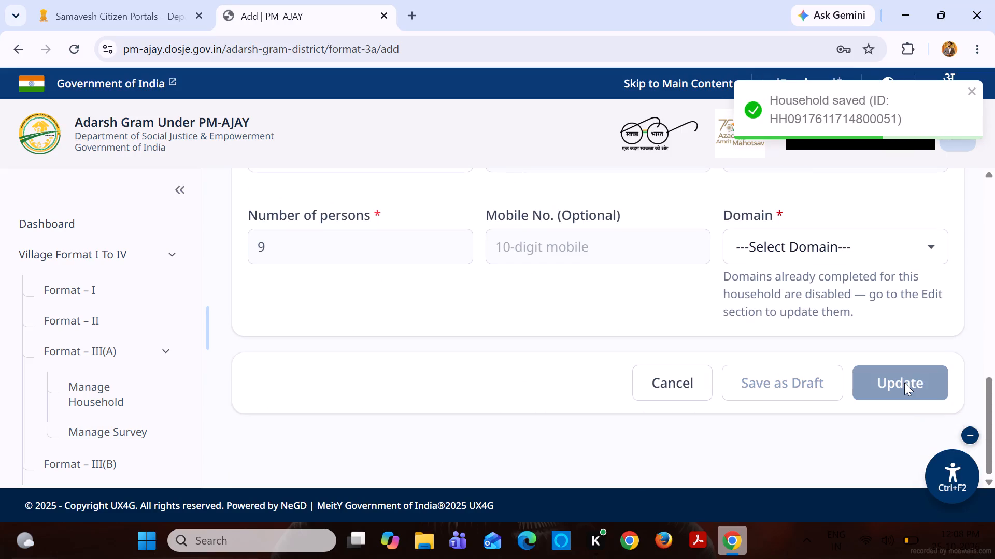
# Select domain 3 – Health and Nutrition and answer Yes for Health Protection Scheme coverage under indicator 3.1.
pyautogui.click(913, 256)
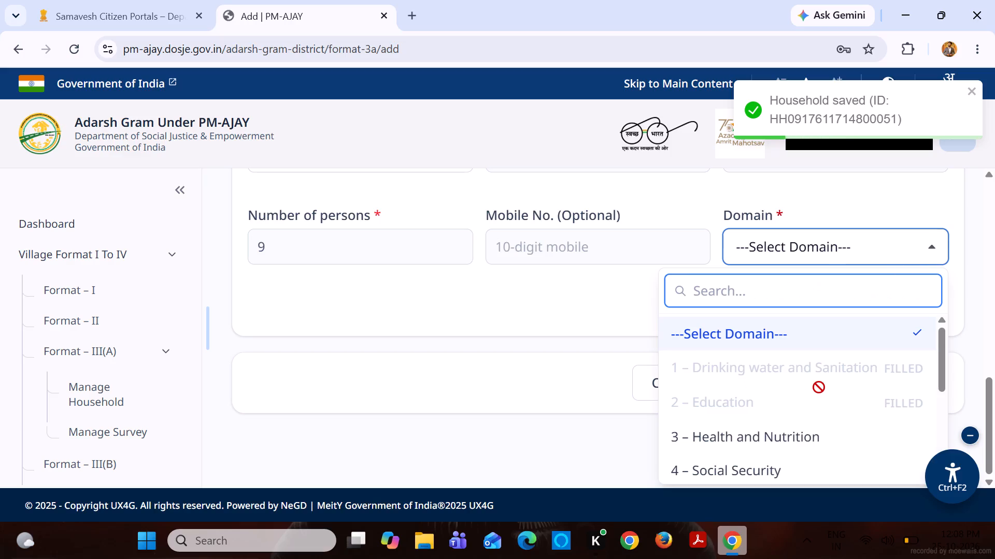
pyautogui.scroll(-1, 819, 387)
pyautogui.click(783, 373)
pyautogui.scroll(-2, 883, 290)
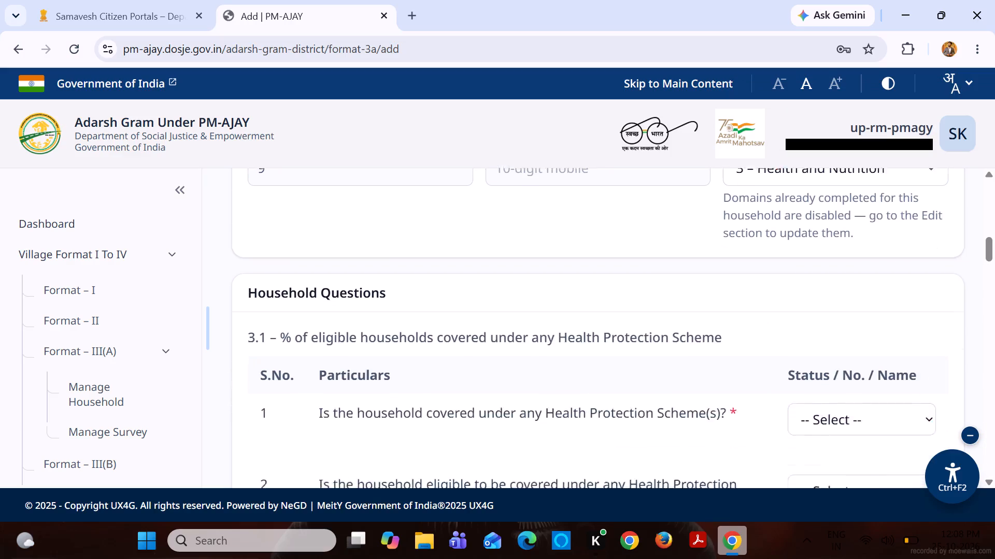
pyautogui.scroll(-2, 883, 290)
pyautogui.moveTo(902, 254); pyautogui.dragTo(803, 323)
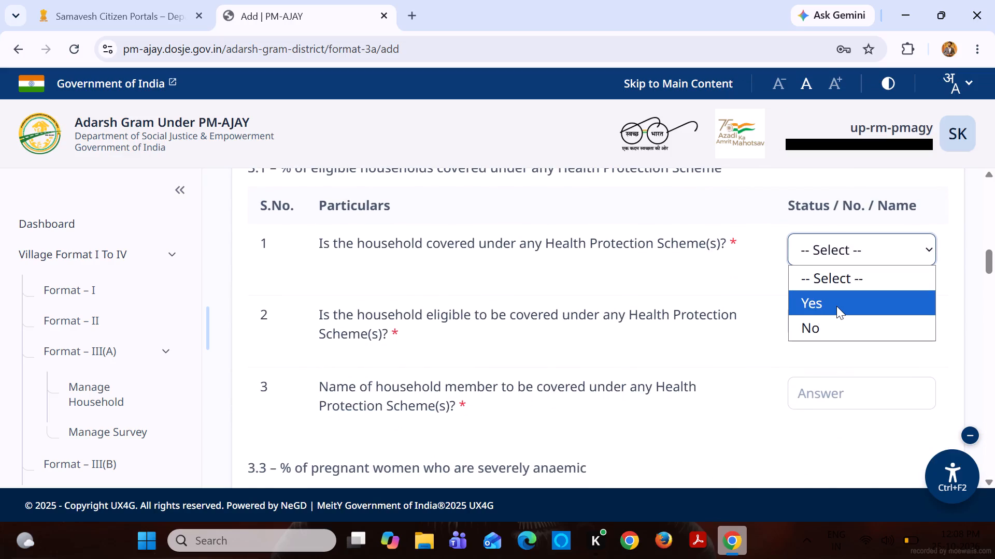
pyautogui.click(836, 306)
# Enter 0 for pregnant women (3.3), deliveries (3.4), children born last year (3.5) and children below one year (3.6).
pyautogui.scroll(-3, 836, 306)
pyautogui.click(848, 193)
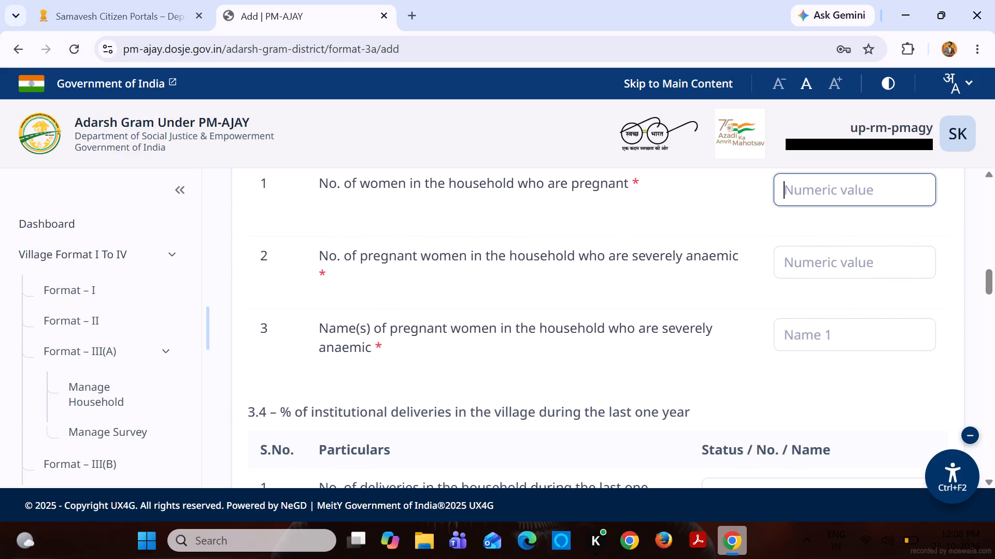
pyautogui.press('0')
pyautogui.click(762, 345)
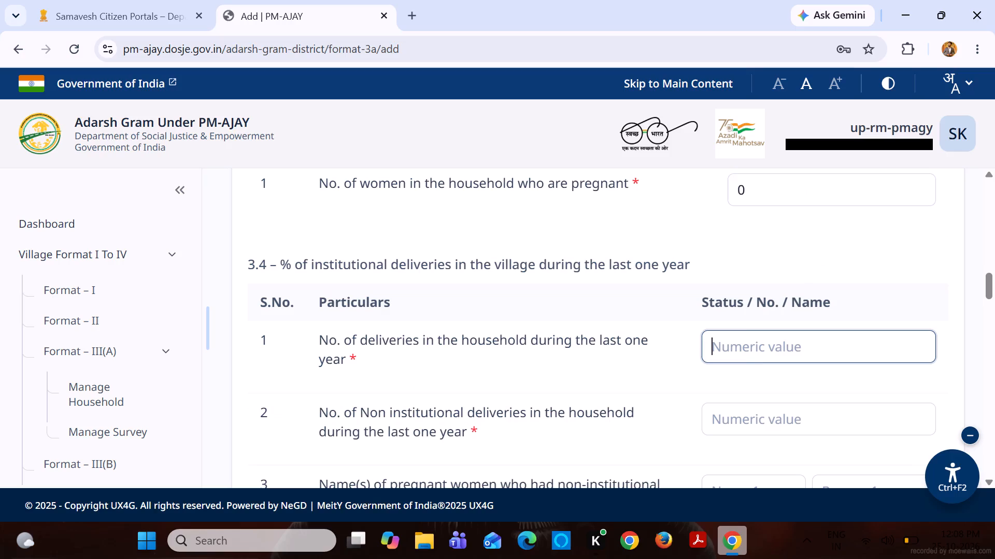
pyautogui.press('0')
pyautogui.scroll(-3, 762, 345)
pyautogui.click(756, 308)
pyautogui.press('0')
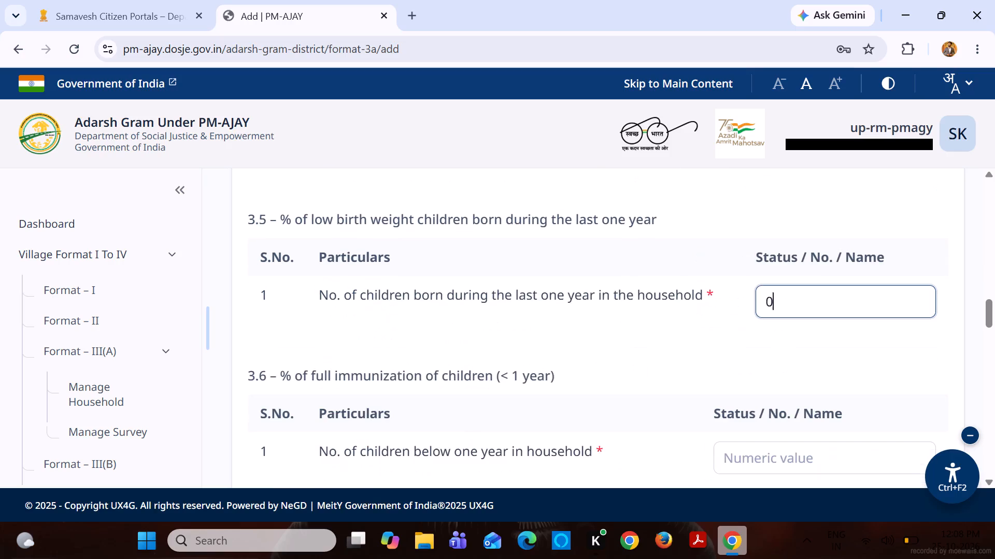
pyautogui.scroll(-2, 756, 308)
pyautogui.click(751, 343)
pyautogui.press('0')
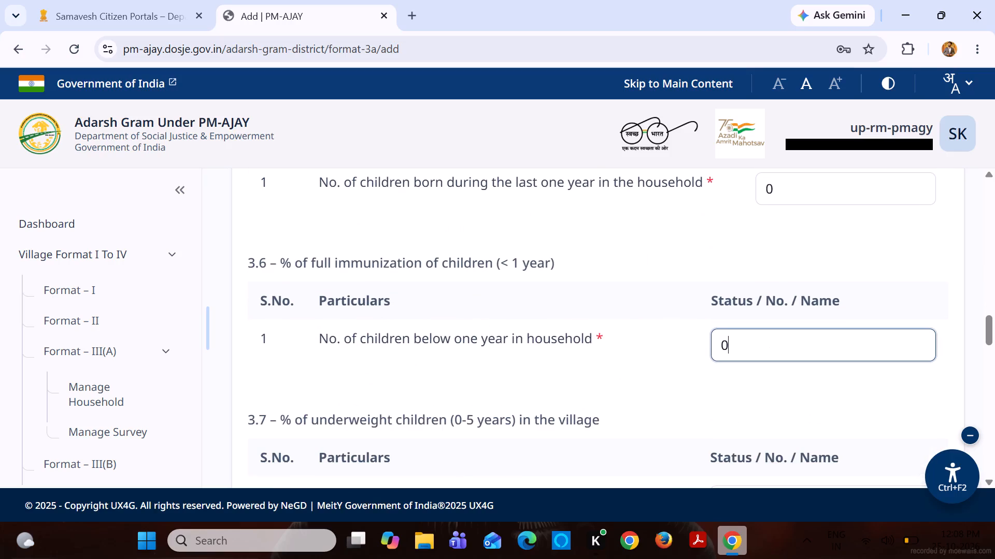
# Enter 0 for the first question of indicators 3.7, 3.8, 3.9 and 3.10, and submit the Health and Nutrition domain.
pyautogui.scroll(-3, 751, 343)
pyautogui.click(803, 291)
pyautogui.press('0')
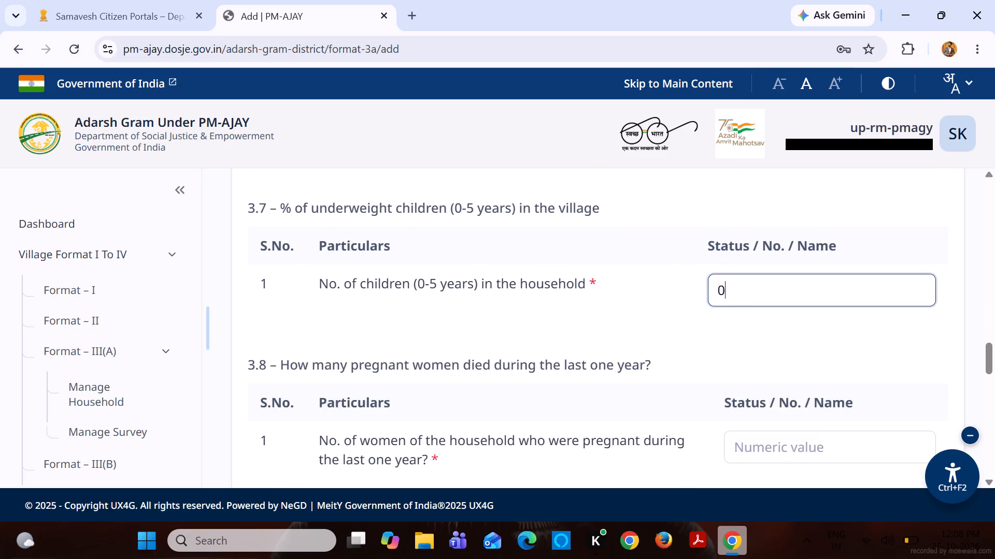
pyautogui.scroll(-2, 803, 291)
pyautogui.click(833, 276)
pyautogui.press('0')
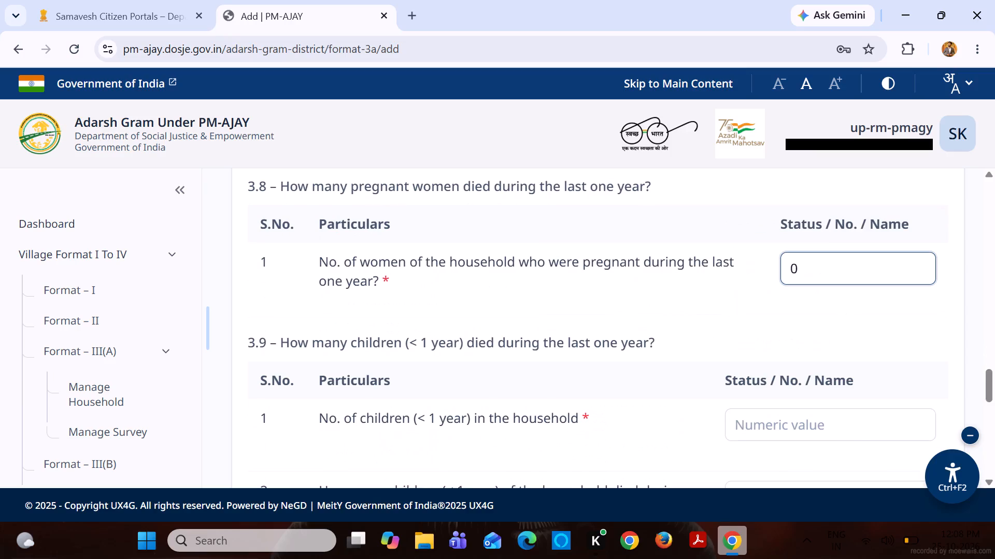
pyautogui.click(799, 422)
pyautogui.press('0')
pyautogui.scroll(-3, 799, 422)
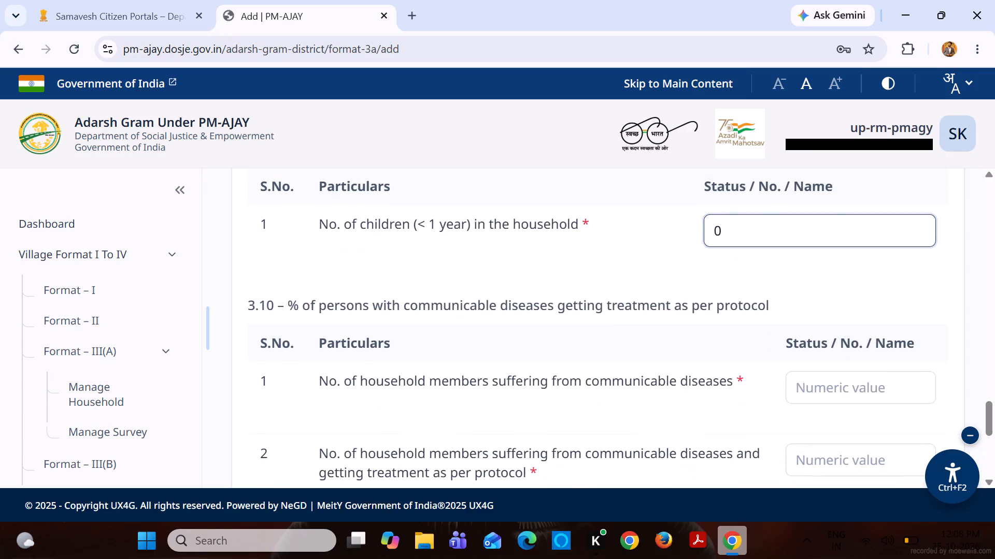
pyautogui.click(857, 372)
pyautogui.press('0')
pyautogui.scroll(-2, 857, 372)
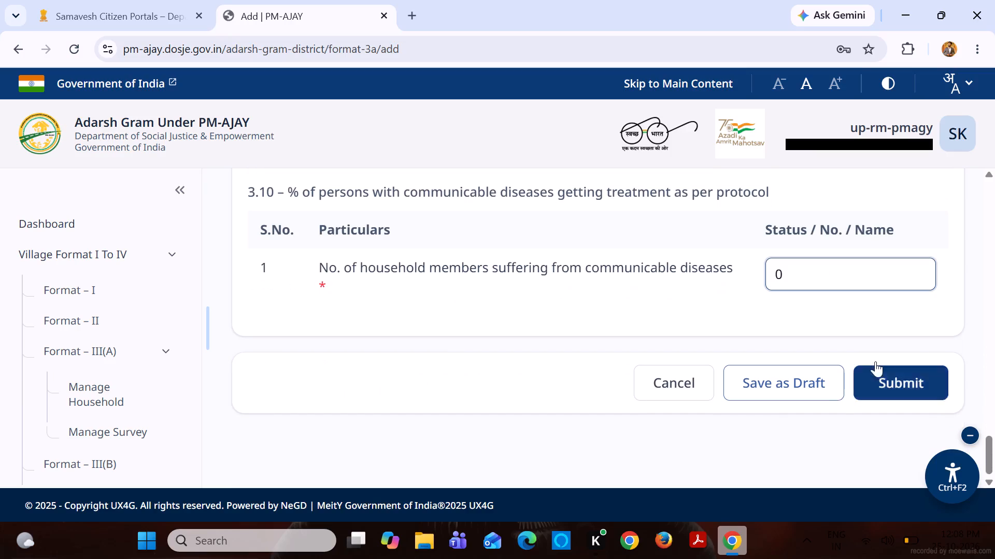
pyautogui.click(925, 379)
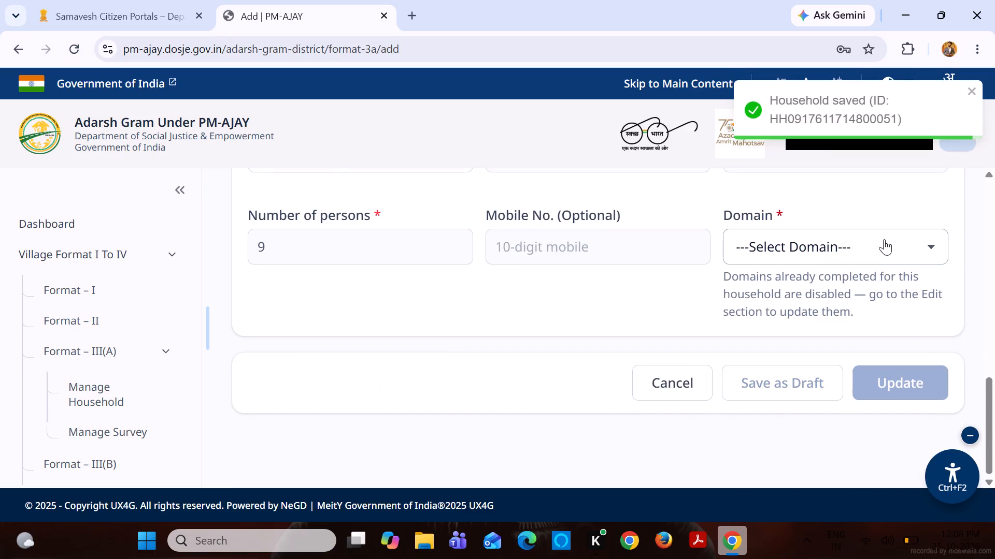
# Complete domain 4 – Social Security with 0 persons eligible for Widow, Old Age and Disability Pension, and submit it.
pyautogui.click(884, 239)
pyautogui.scroll(-1, 763, 431)
pyautogui.click(768, 399)
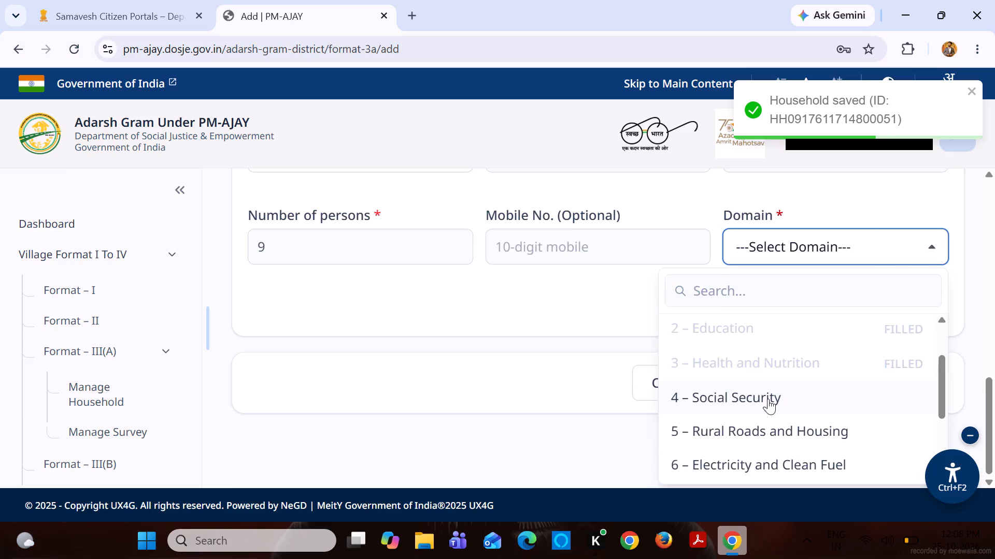
pyautogui.scroll(-3, 768, 399)
pyautogui.click(829, 305)
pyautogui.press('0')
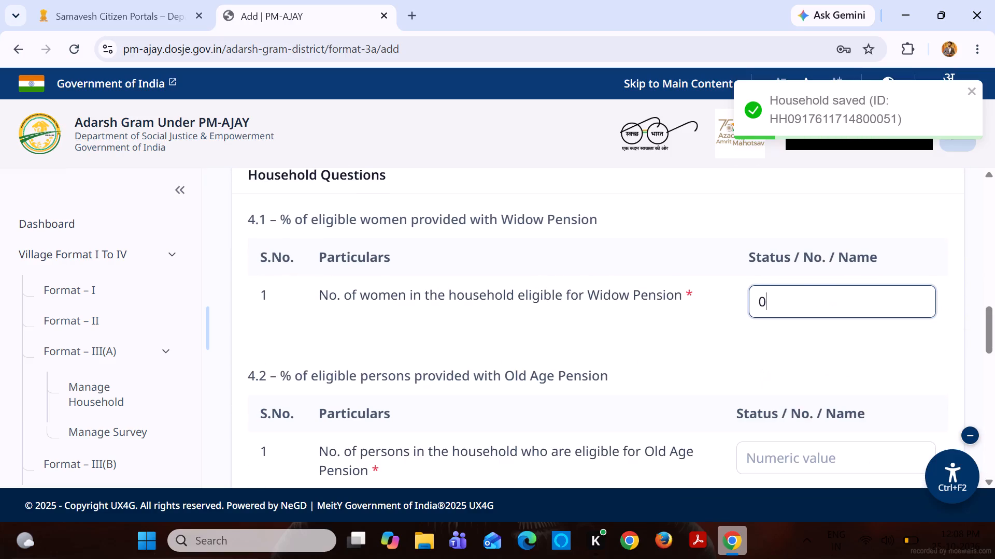
pyautogui.scroll(-3, 826, 369)
pyautogui.click(820, 253)
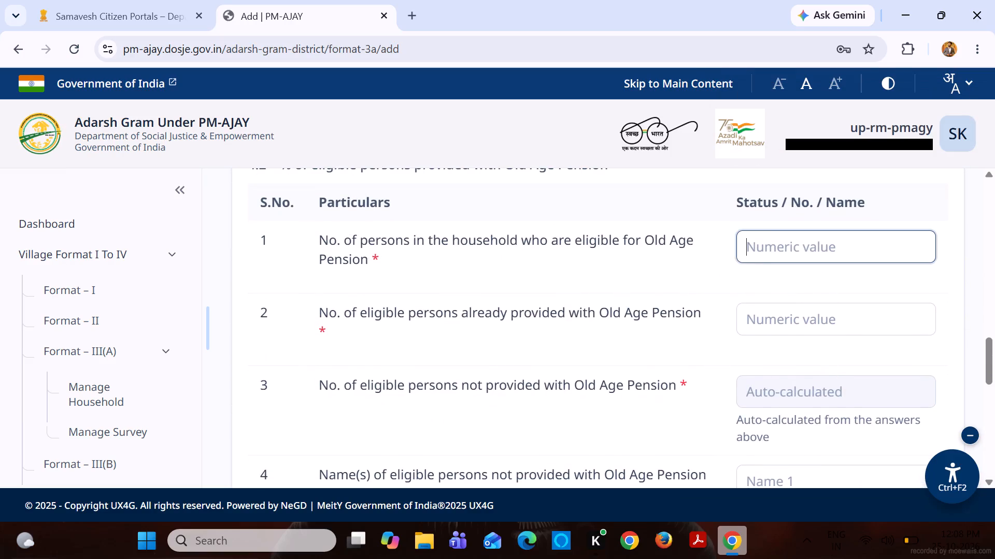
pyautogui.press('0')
pyautogui.scroll(-2, 820, 253)
pyautogui.click(811, 204)
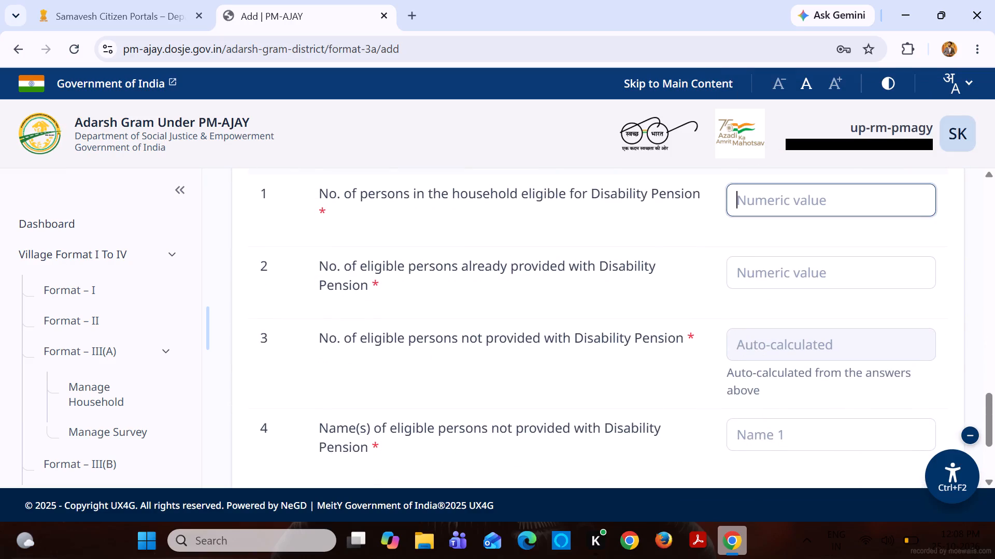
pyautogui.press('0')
pyautogui.click(907, 381)
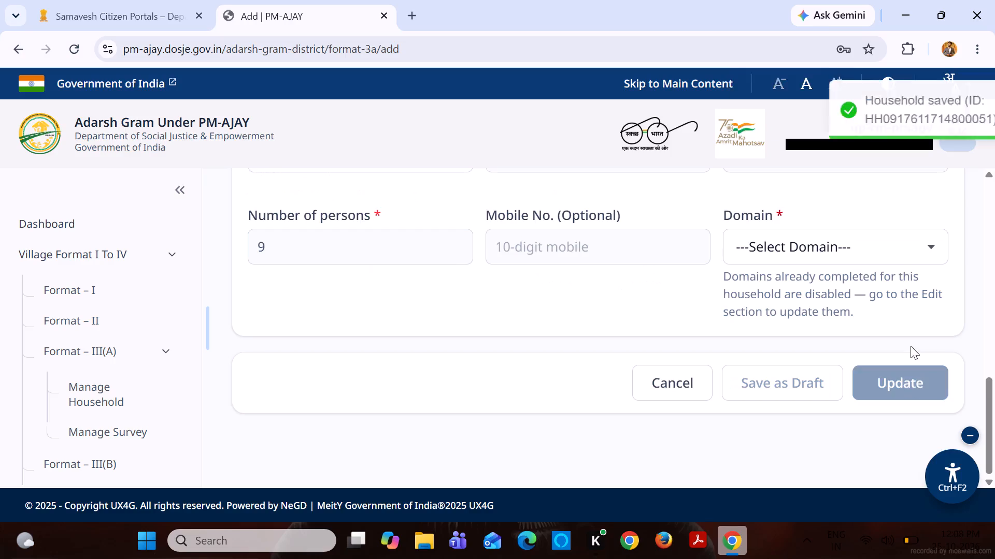
# Complete domain 5 – Rural Roads and Housing with No for living in a Kachcha/unsafe house, and submit it.
pyautogui.moveTo(899, 263); pyautogui.dragTo(913, 241)
pyautogui.click(913, 241)
pyautogui.click(913, 241)
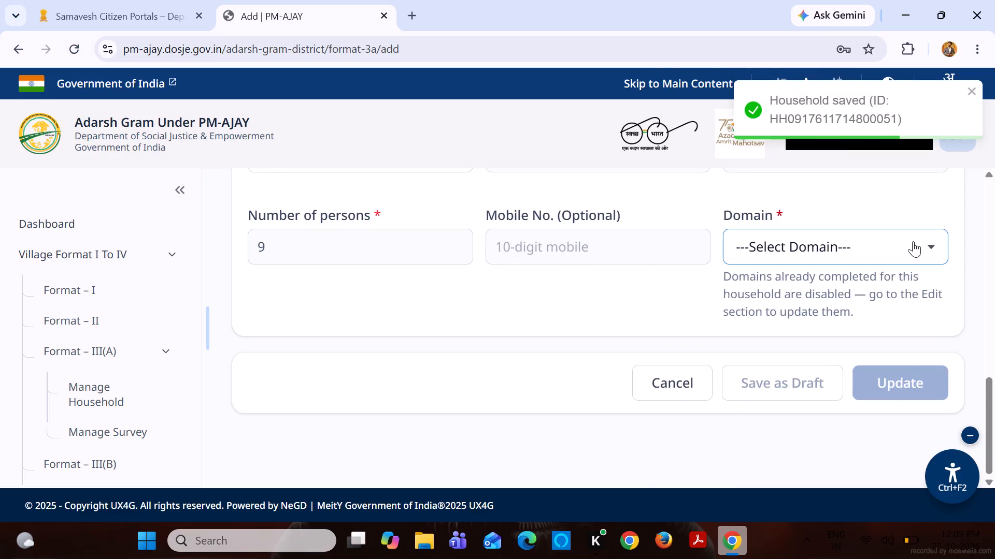
pyautogui.scroll(-3, 807, 361)
pyautogui.click(781, 355)
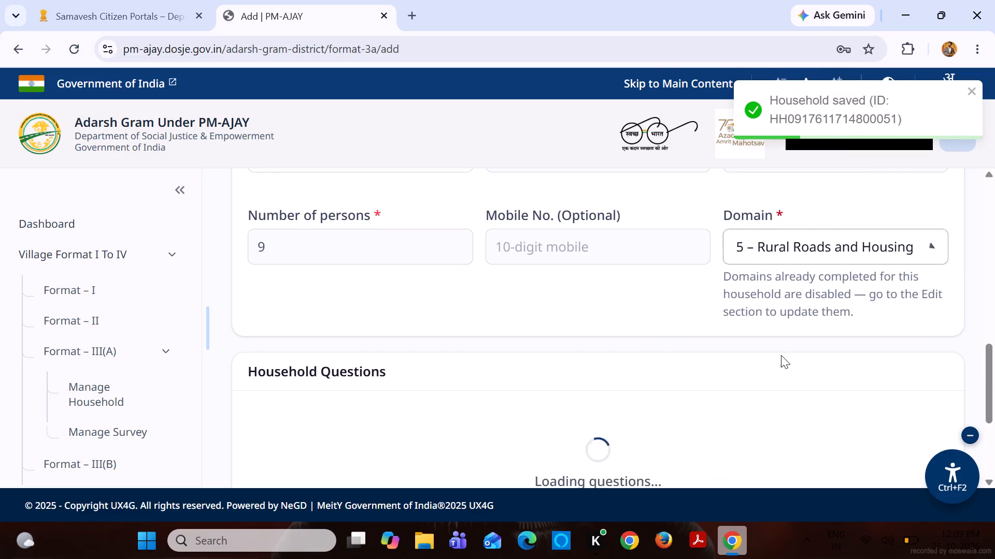
pyautogui.scroll(-4, 781, 355)
pyautogui.moveTo(882, 293); pyautogui.dragTo(844, 363)
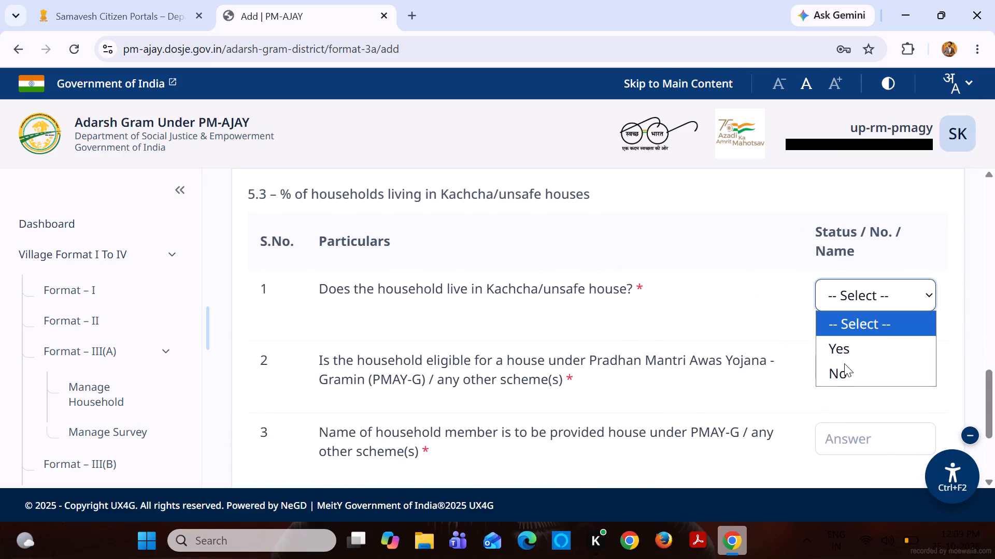
pyautogui.click(844, 363)
pyautogui.click(894, 383)
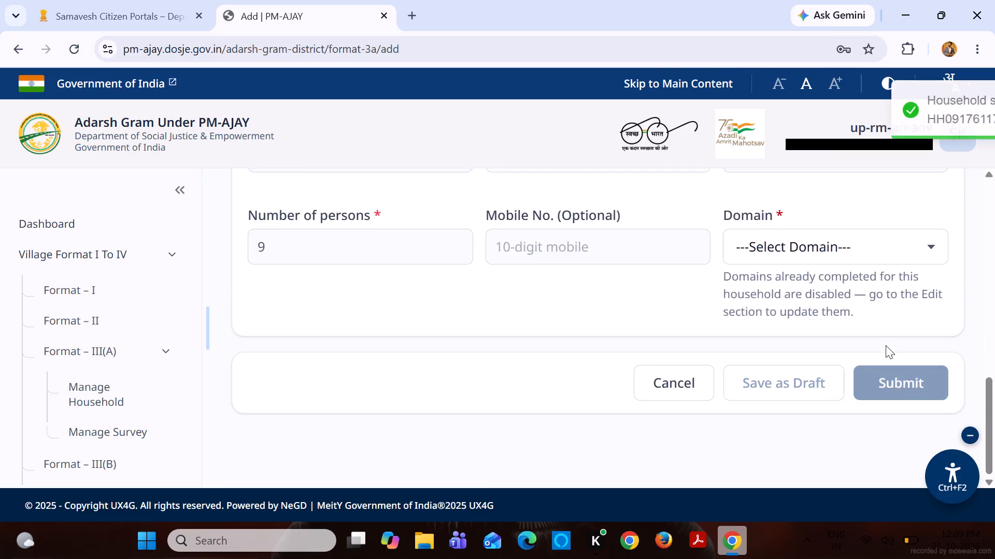
# Select domain 6 – Electricity and Clean Fuel and answer Yes for electricity connection under indicator 6.2.
pyautogui.click(901, 252)
pyautogui.scroll(-2, 859, 401)
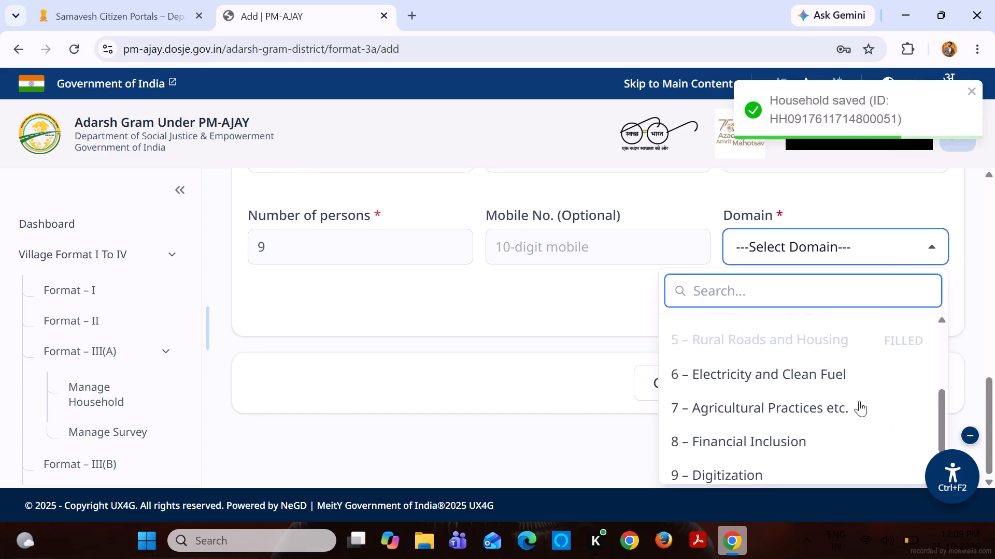
pyautogui.click(790, 366)
pyautogui.scroll(-3, 790, 366)
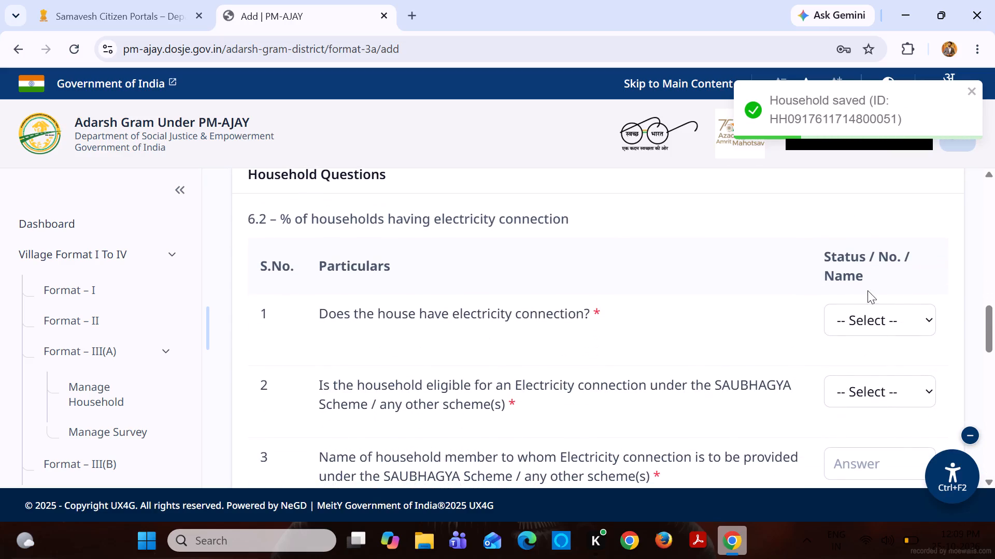
pyautogui.click(876, 317)
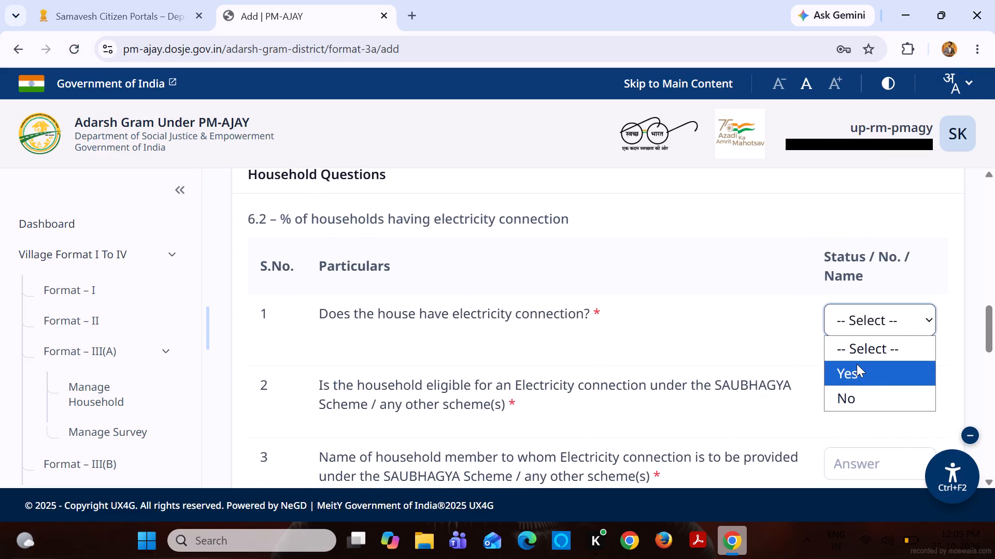
pyautogui.click(857, 364)
# Answer Yes for electricity connection and LED bulb under indicator 6.3 and Yes for clean fuel under 6.4, and submit the Electricity and Clean Fuel domain.
pyautogui.scroll(-2, 857, 364)
pyautogui.moveTo(906, 328); pyautogui.dragTo(857, 370)
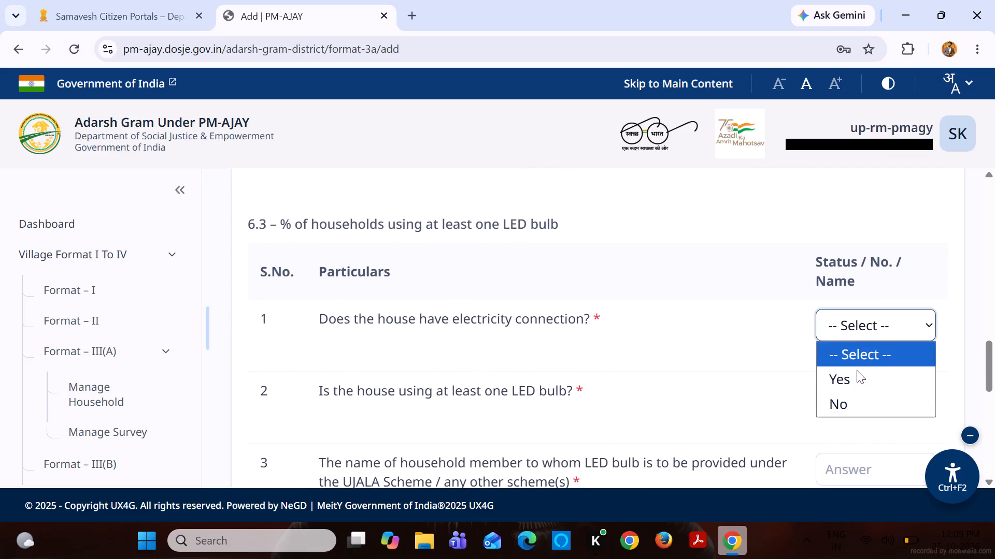
pyautogui.click(857, 370)
pyautogui.scroll(-3, 857, 370)
pyautogui.moveTo(879, 391); pyautogui.dragTo(852, 447)
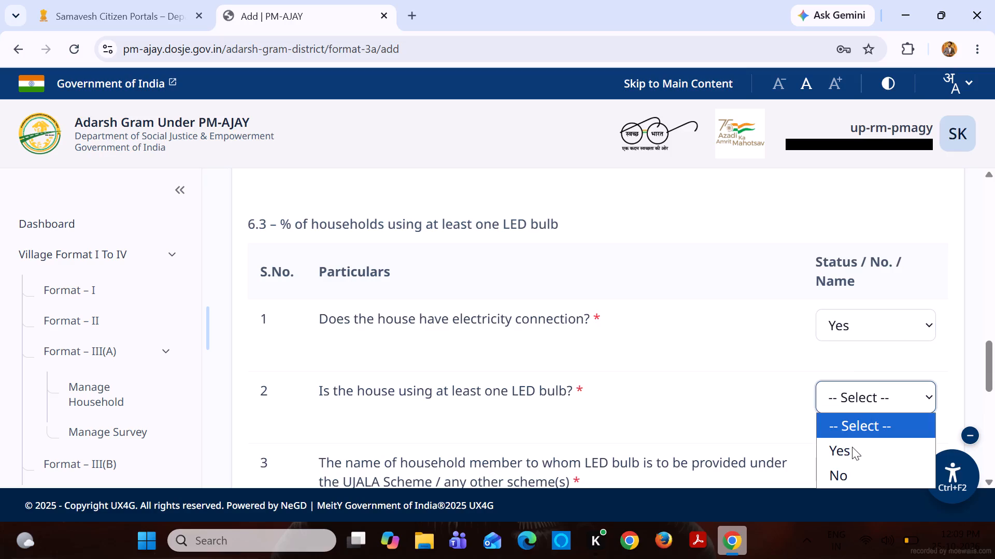
pyautogui.click(852, 447)
pyautogui.scroll(-5, 852, 447)
pyautogui.moveTo(913, 273); pyautogui.dragTo(865, 305)
pyautogui.click(865, 305)
pyautogui.click(913, 390)
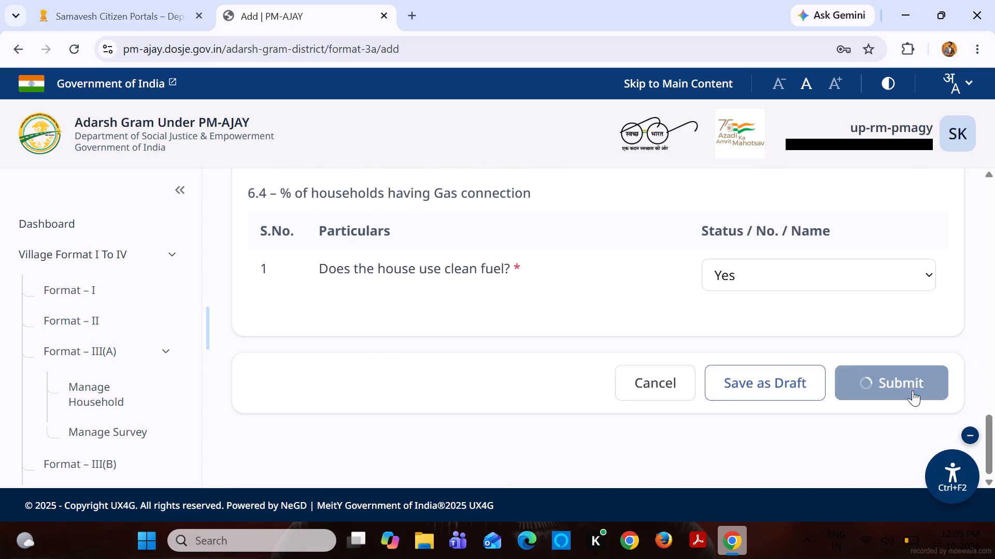
# Complete domain 7 – Agricultural Practices etc. with No for the household being involved in farming, and submit it.
pyautogui.click(886, 257)
pyautogui.scroll(-2, 850, 346)
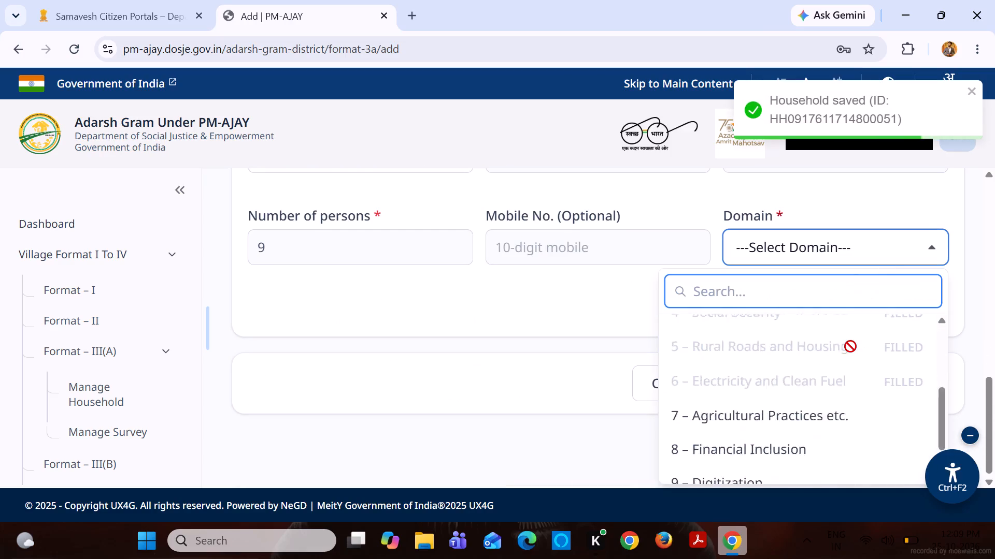
pyautogui.scroll(-1, 850, 346)
pyautogui.click(791, 375)
pyautogui.scroll(-4, 791, 375)
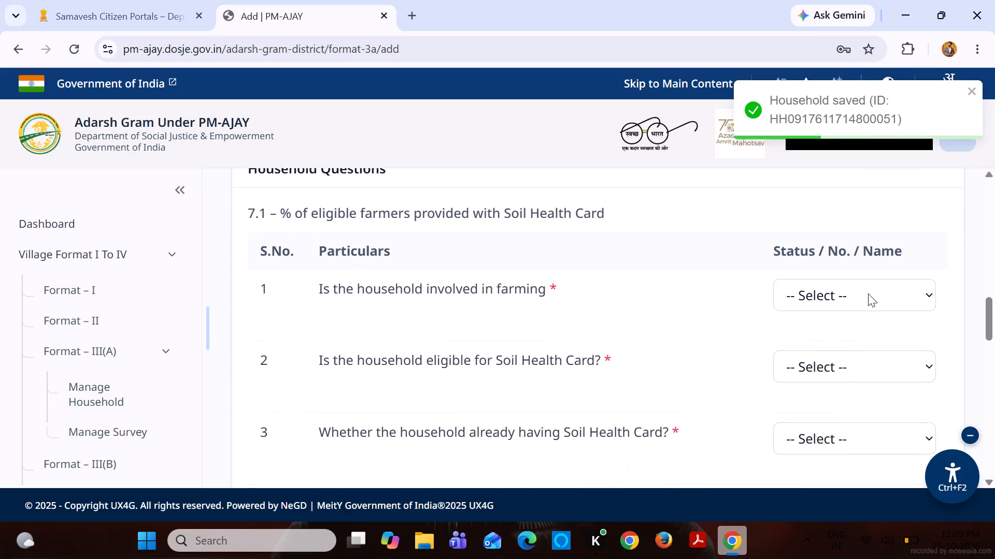
pyautogui.moveTo(870, 294); pyautogui.dragTo(821, 365)
pyautogui.click(821, 365)
pyautogui.scroll(-6, 821, 365)
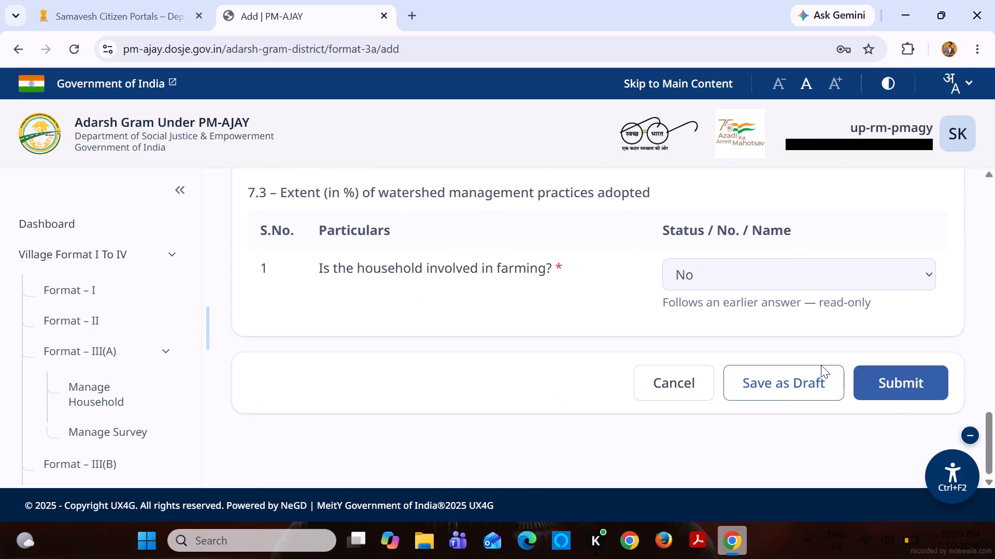
pyautogui.click(892, 392)
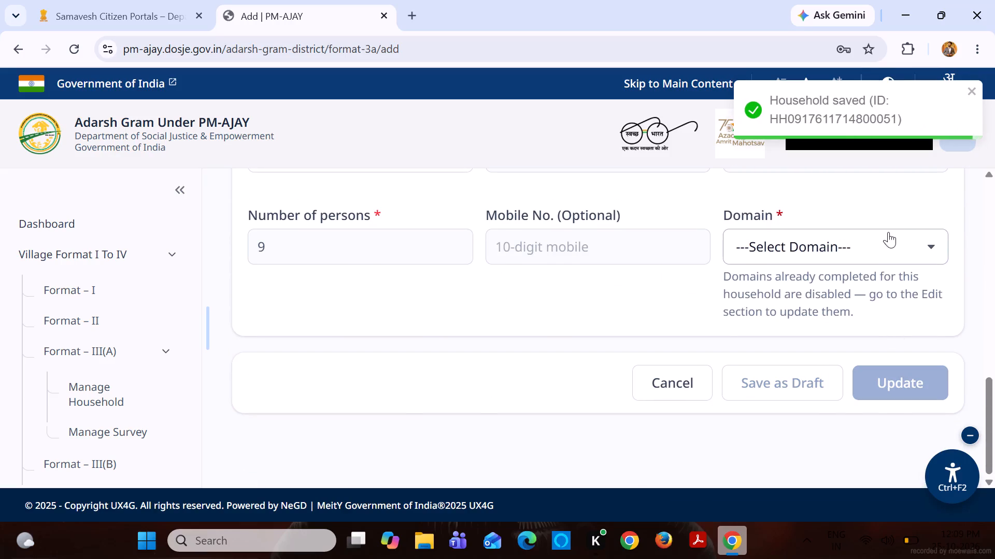
# Select domain 8 – Financial Inclusion and enter 3 persons over 5 years, 3 with Aadhaar, 3 eligible for a bank/post office account and 3 having one.
pyautogui.click(888, 232)
pyautogui.scroll(-2, 848, 357)
pyautogui.click(751, 442)
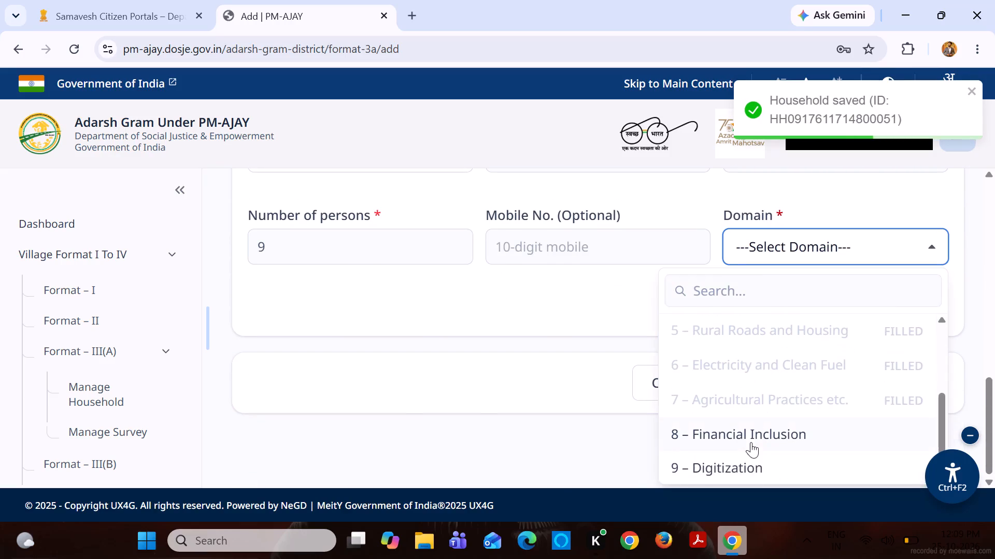
pyautogui.scroll(-5, 751, 442)
pyautogui.click(830, 229)
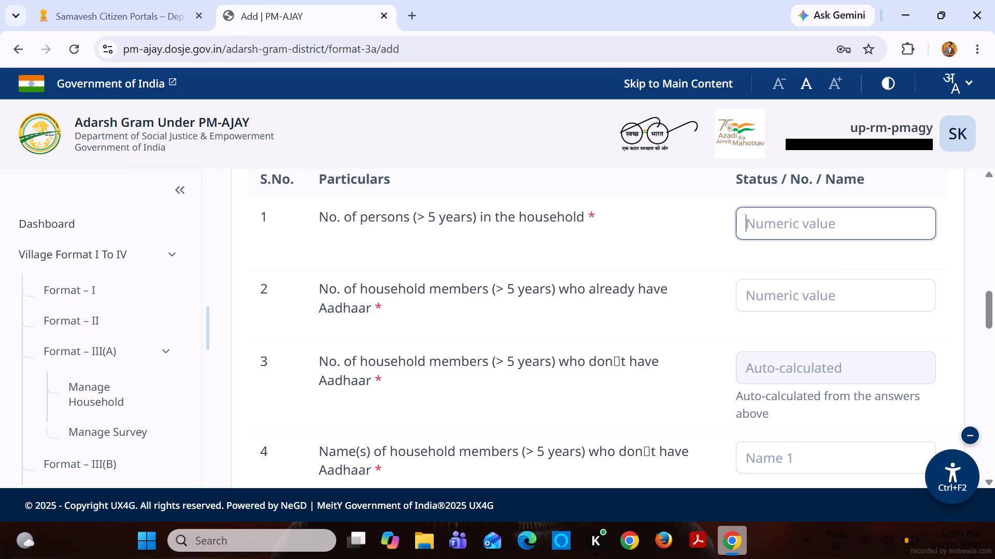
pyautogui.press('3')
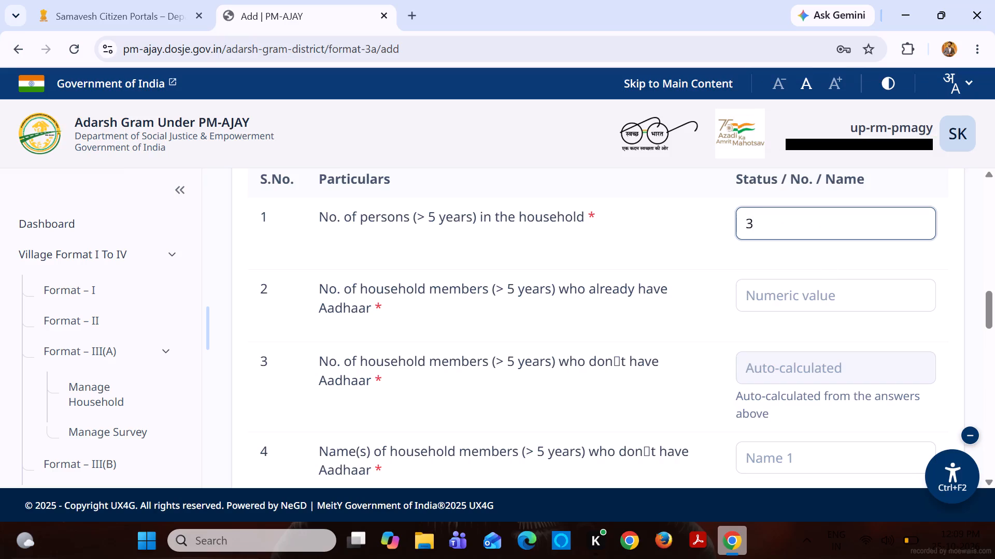
pyautogui.click(814, 305)
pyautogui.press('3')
pyautogui.scroll(-7, 814, 305)
pyautogui.click(863, 250)
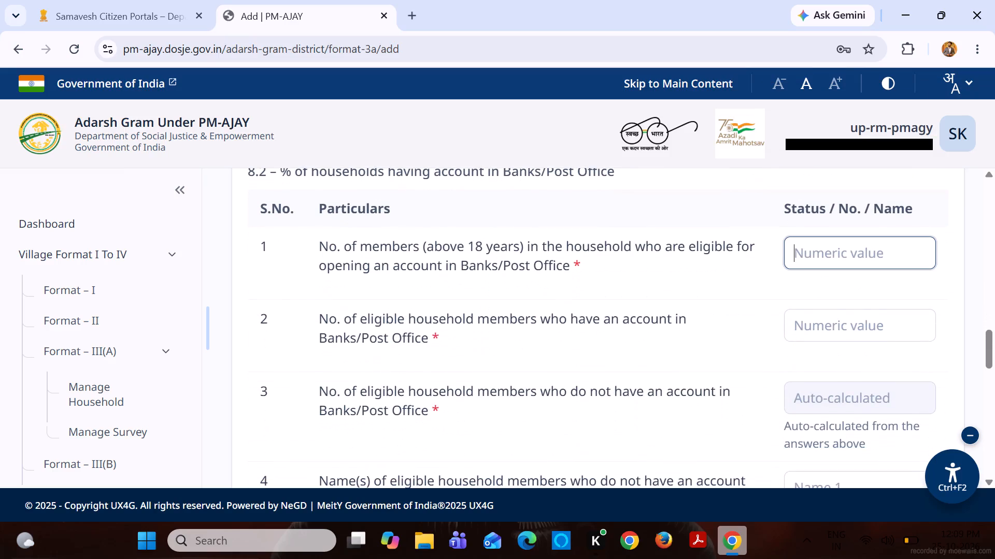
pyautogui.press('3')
pyautogui.click(835, 320)
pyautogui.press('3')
# Enter 0 eligible members for PMSBY (8.3) and PMJJBY (8.4), and submit the Financial Inclusion domain.
pyautogui.scroll(-5, 835, 320)
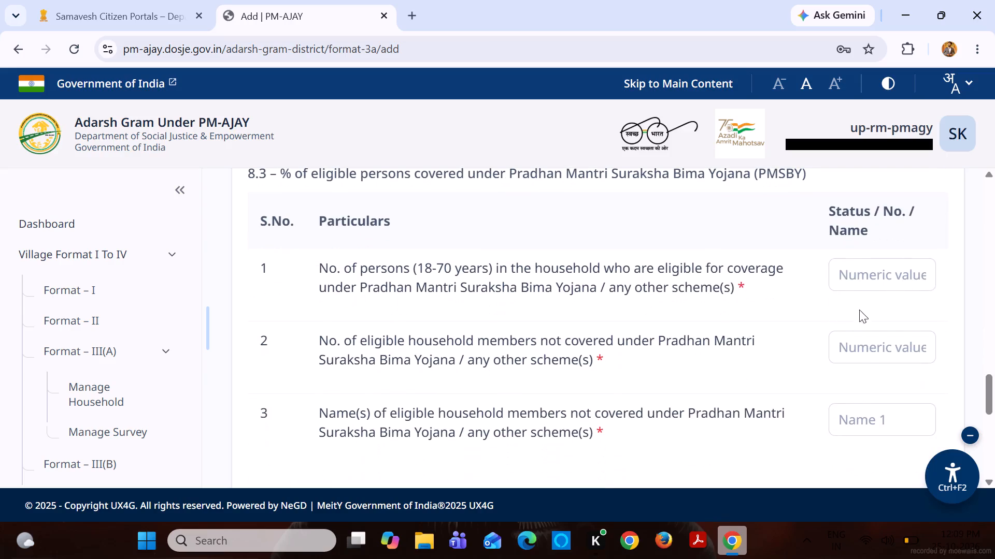
pyautogui.click(892, 287)
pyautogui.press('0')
pyautogui.scroll(-2, 892, 360)
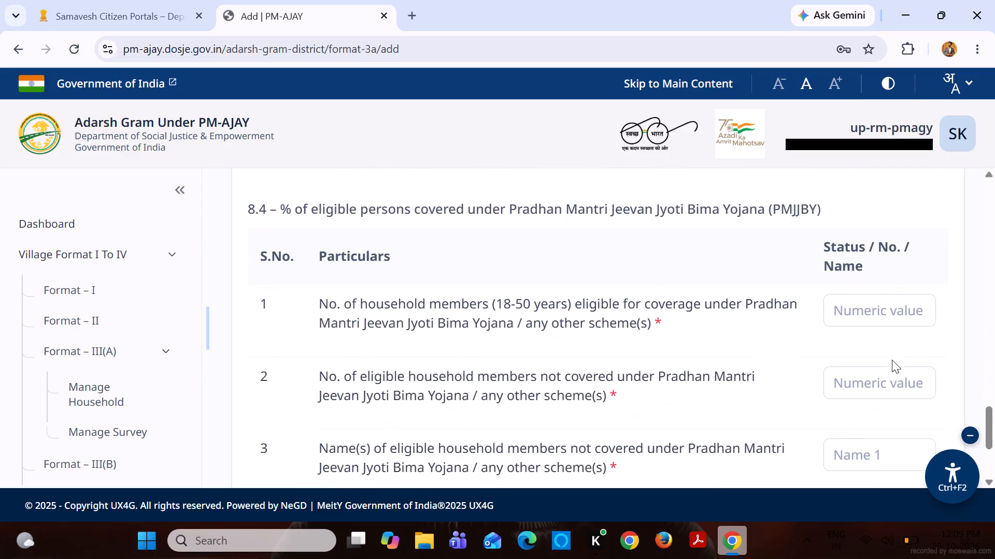
pyautogui.click(868, 323)
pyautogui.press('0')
pyautogui.scroll(-1, 868, 323)
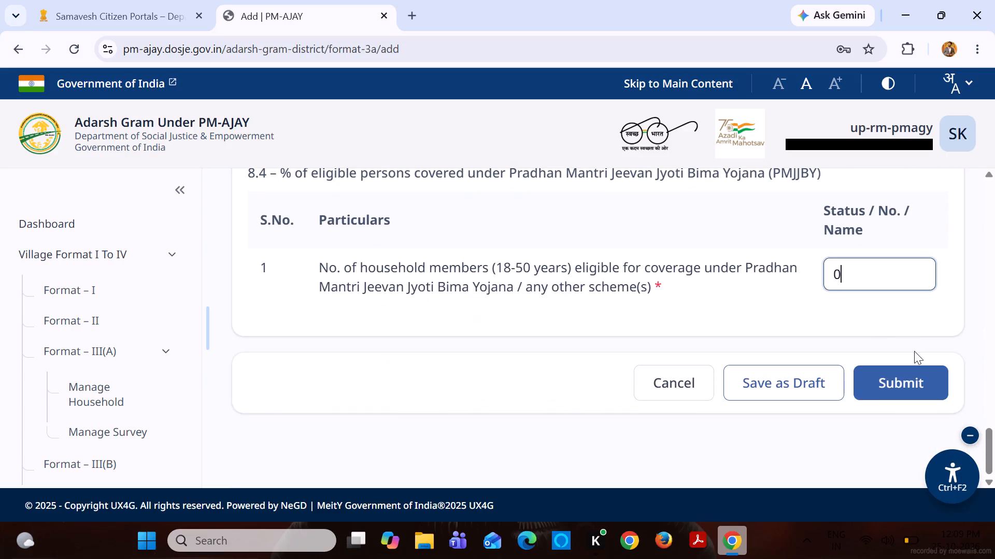
pyautogui.click(903, 387)
# Complete domain 9 – Digitization with 0 household members eligible for PMGDISHA training, and submit it.
pyautogui.click(894, 226)
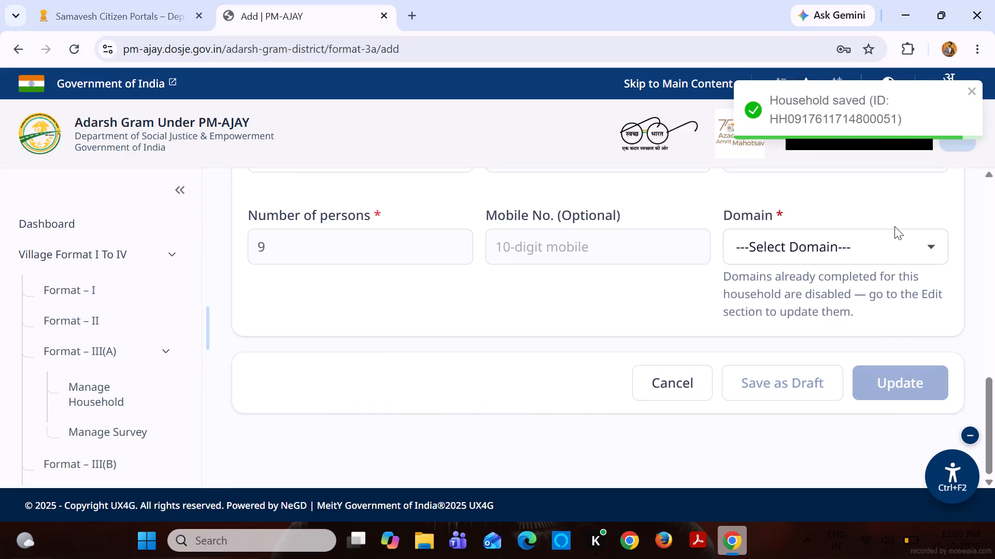
pyautogui.click(886, 244)
pyautogui.scroll(-3, 811, 383)
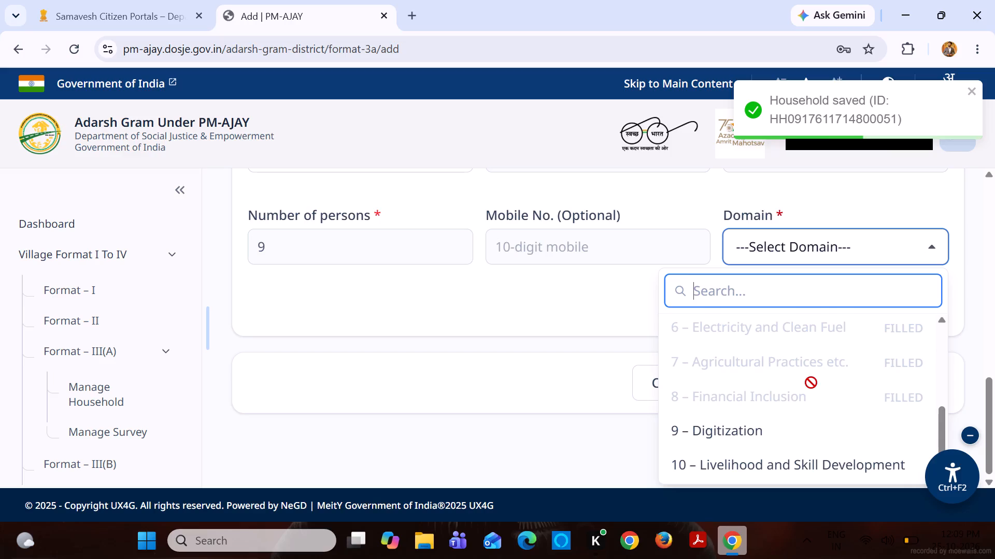
pyautogui.click(767, 428)
pyautogui.scroll(-4, 767, 428)
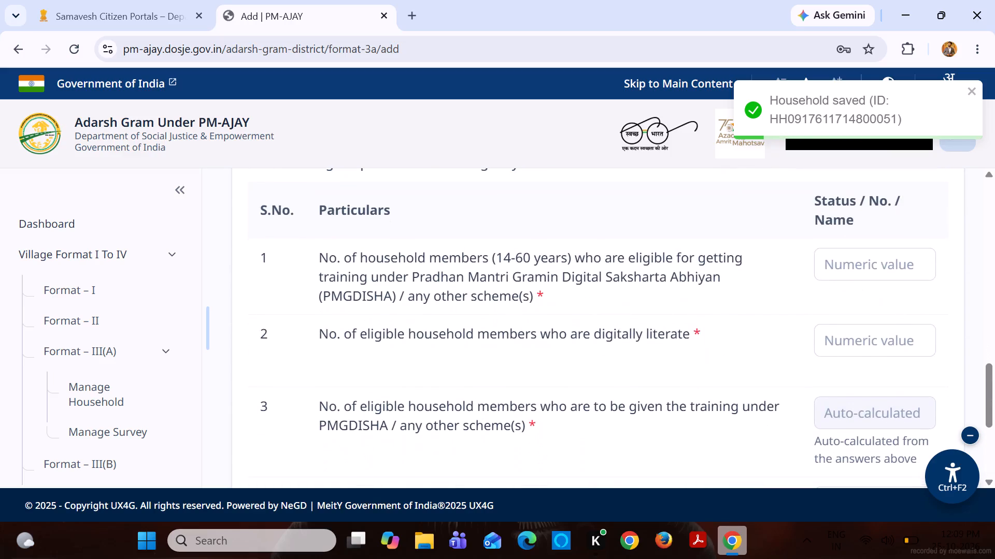
pyautogui.click(880, 260)
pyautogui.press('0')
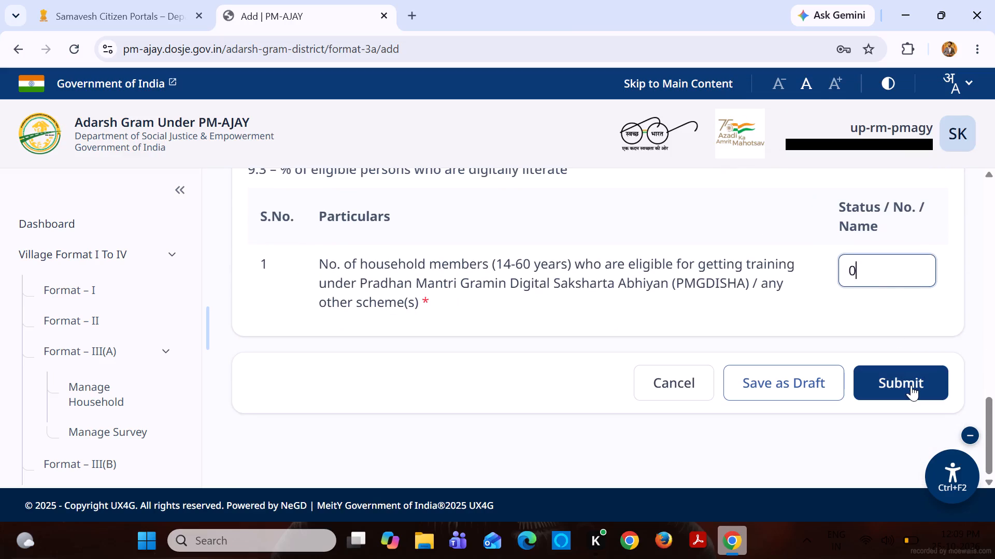
pyautogui.click(911, 385)
# Select domain 10 – Livelihood and Skill Development and enter 0 eligible youth for skill training (10.1) and for bank linked loans (10.2).
pyautogui.click(884, 238)
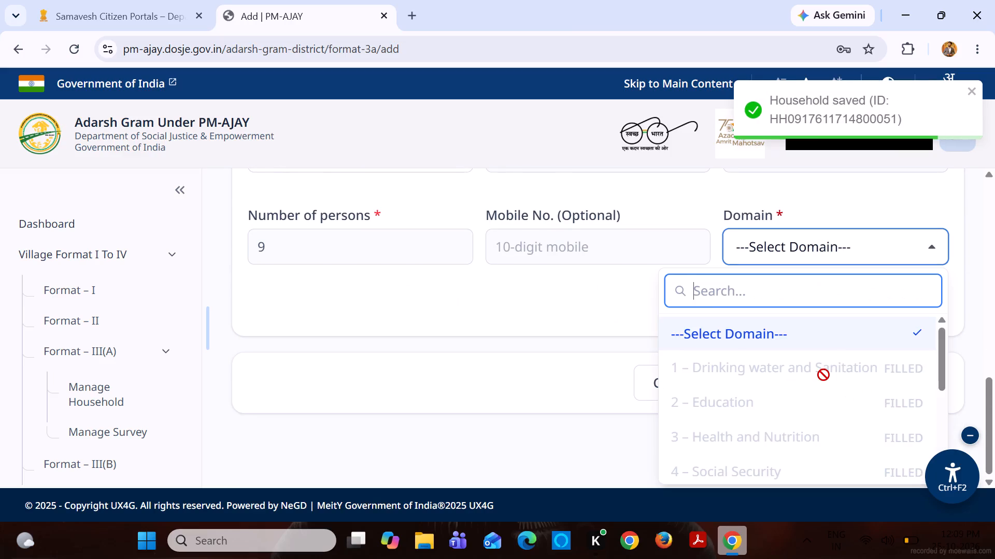
pyautogui.scroll(-7, 823, 375)
pyautogui.click(743, 469)
pyautogui.scroll(-2, 825, 307)
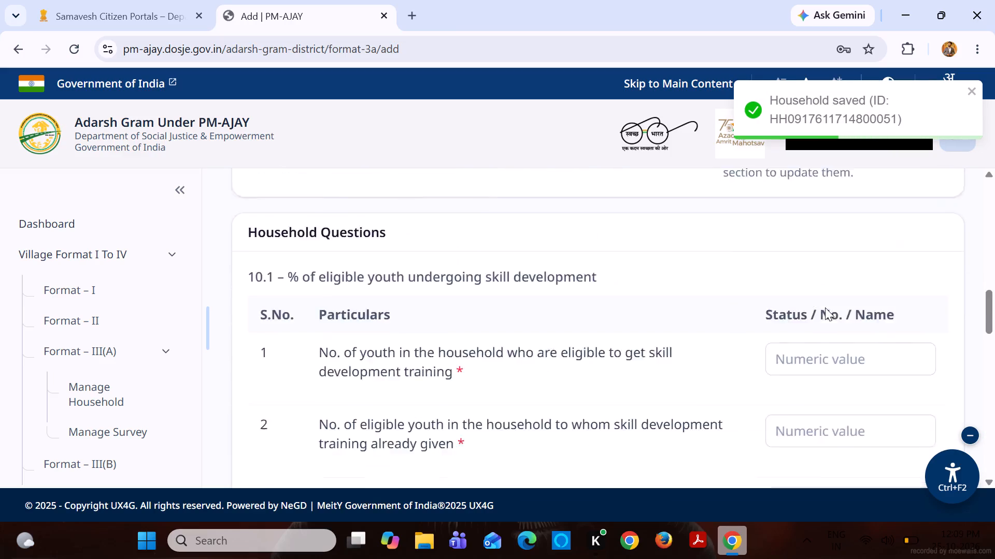
pyautogui.scroll(-2, 825, 307)
pyautogui.click(826, 260)
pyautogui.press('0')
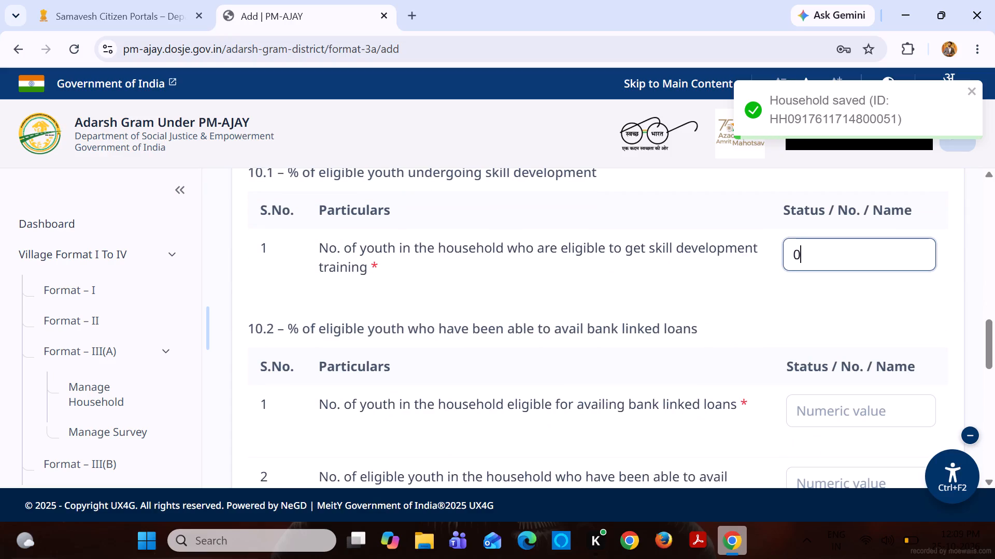
pyautogui.moveTo(825, 389); pyautogui.dragTo(826, 398)
pyautogui.click(826, 398)
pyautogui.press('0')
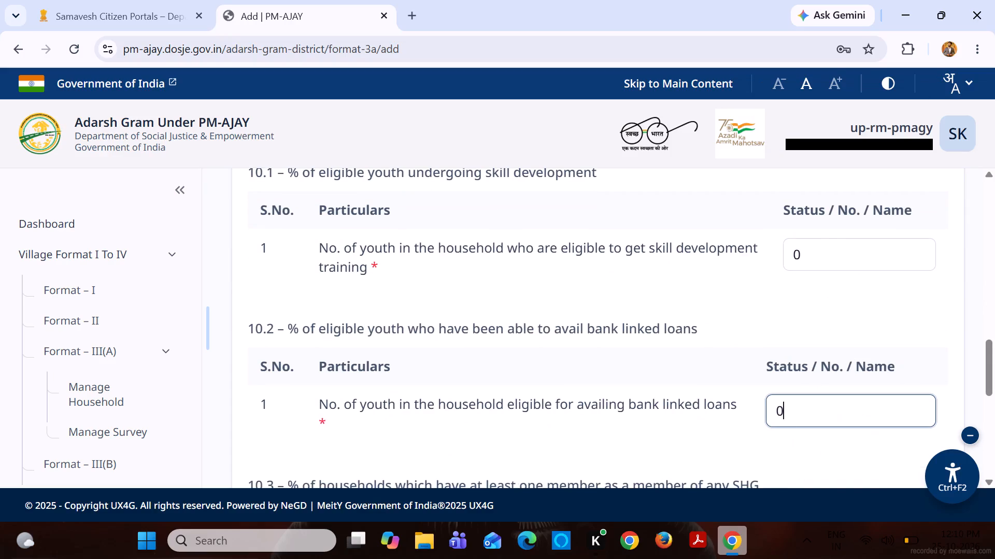
# Answer No for self-help group membership and 0 members wishing to join under indicator 10.3, and submit the Livelihood and Skill Development domain.
pyautogui.scroll(-3, 826, 398)
pyautogui.moveTo(874, 318); pyautogui.dragTo(818, 401)
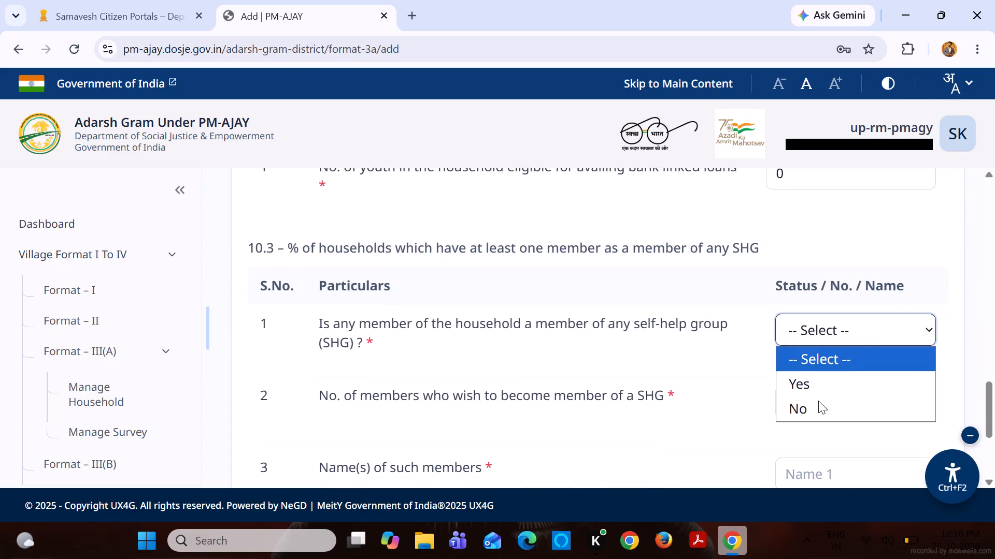
pyautogui.click(818, 401)
pyautogui.click(818, 401)
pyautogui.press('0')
pyautogui.scroll(-2, 818, 401)
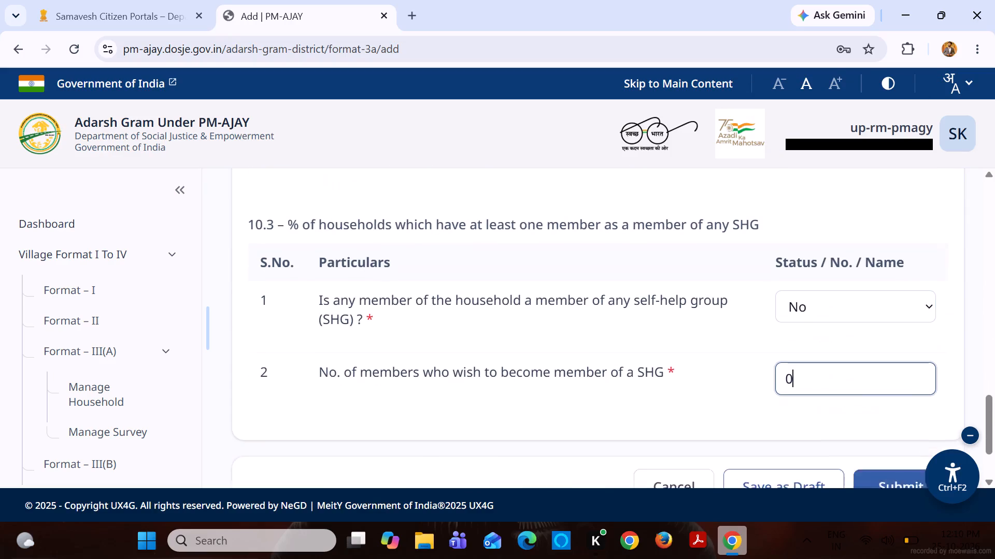
pyautogui.scroll(-3, 818, 401)
pyautogui.click(888, 378)
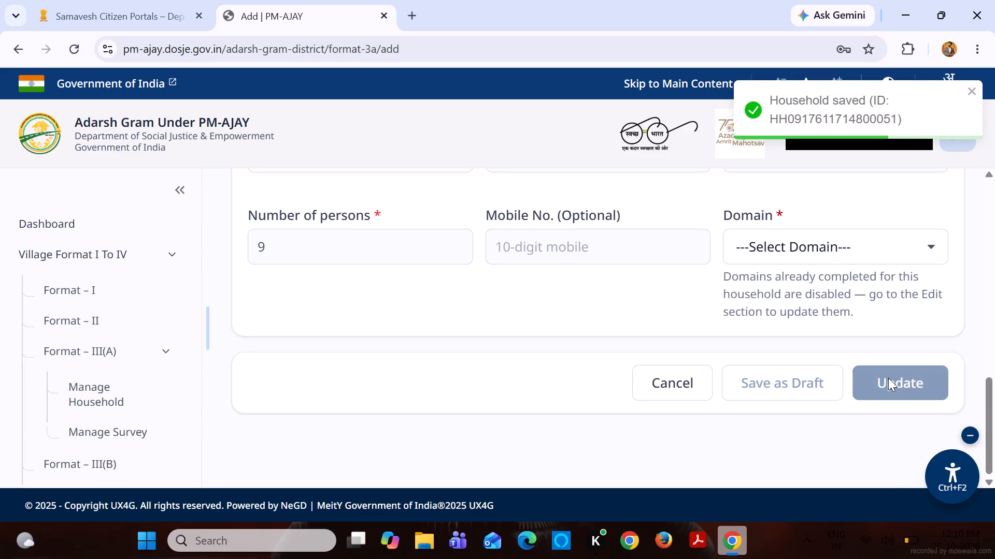
# Start a new household record for block Shahabad, Gram Panchayat Husainganj, village Sujatganj, category SC.
pyautogui.click(112, 404)
pyautogui.click(748, 229)
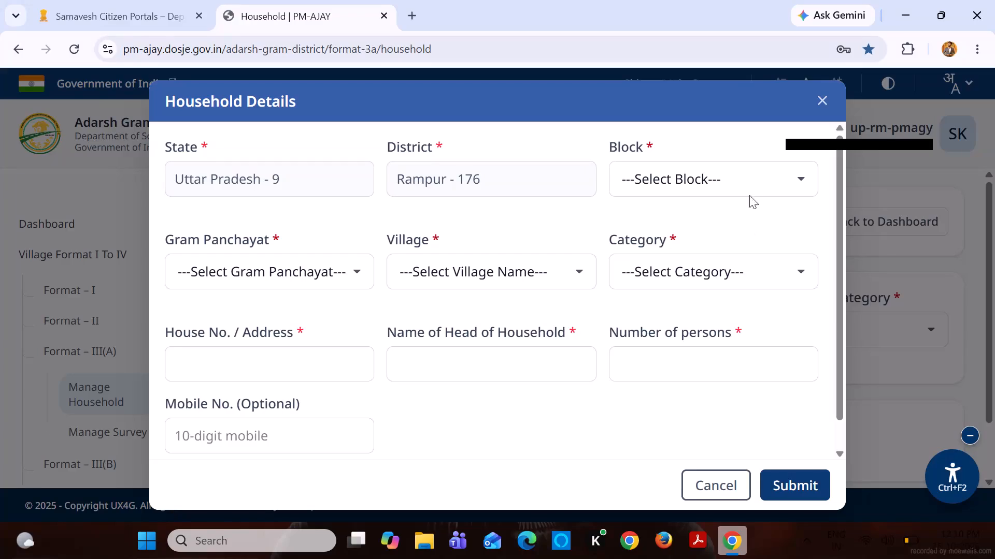
pyautogui.click(751, 174)
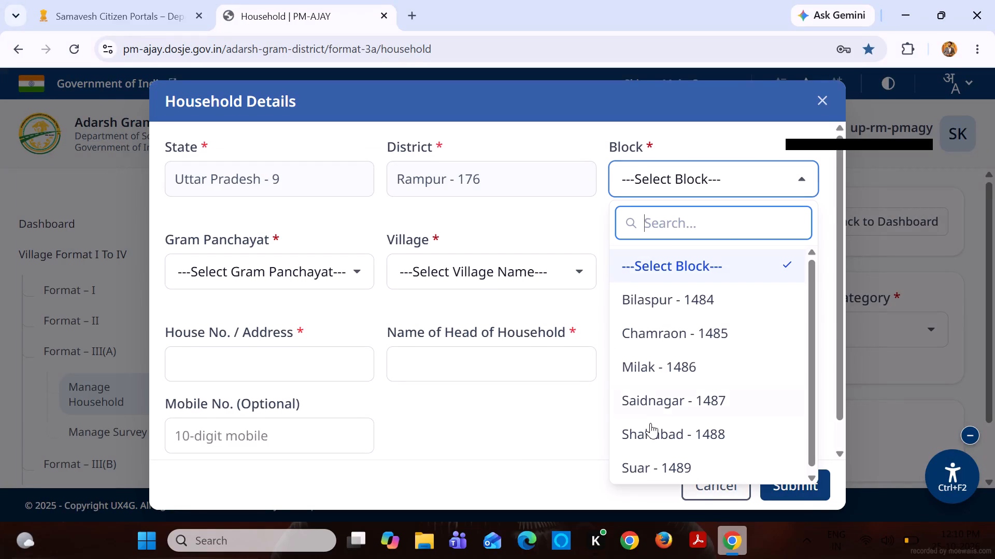
pyautogui.click(650, 429)
pyautogui.click(318, 278)
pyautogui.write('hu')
pyautogui.click(236, 398)
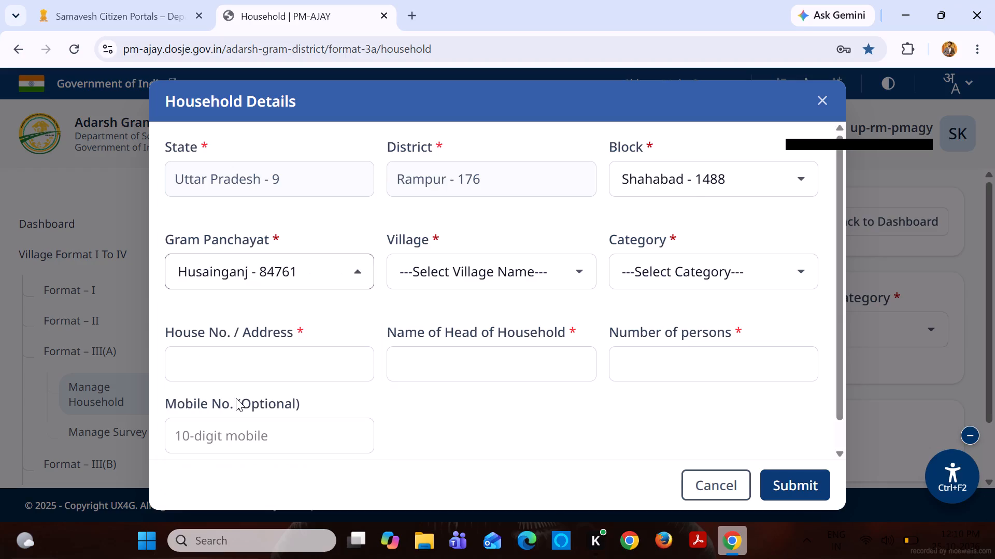
pyautogui.click(469, 281)
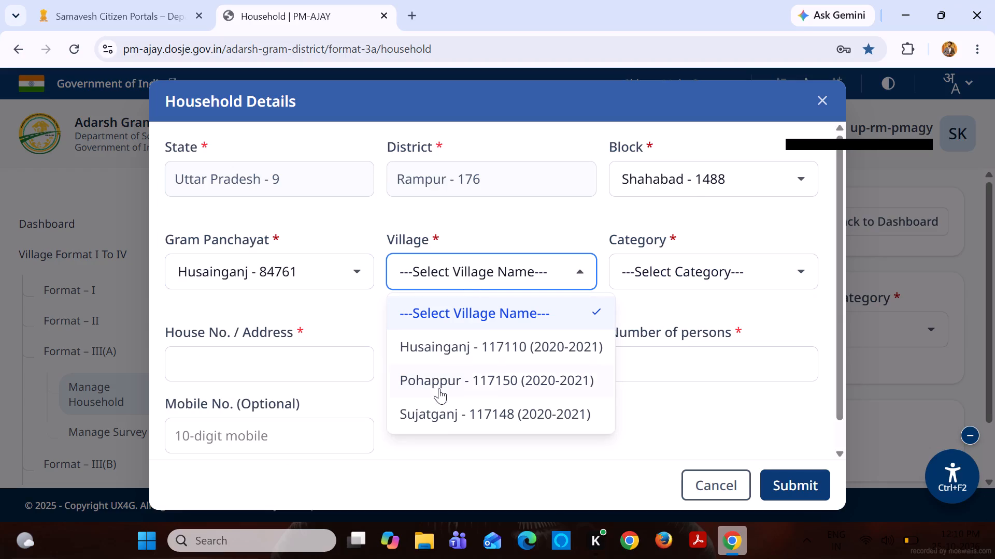
pyautogui.click(437, 422)
pyautogui.click(698, 262)
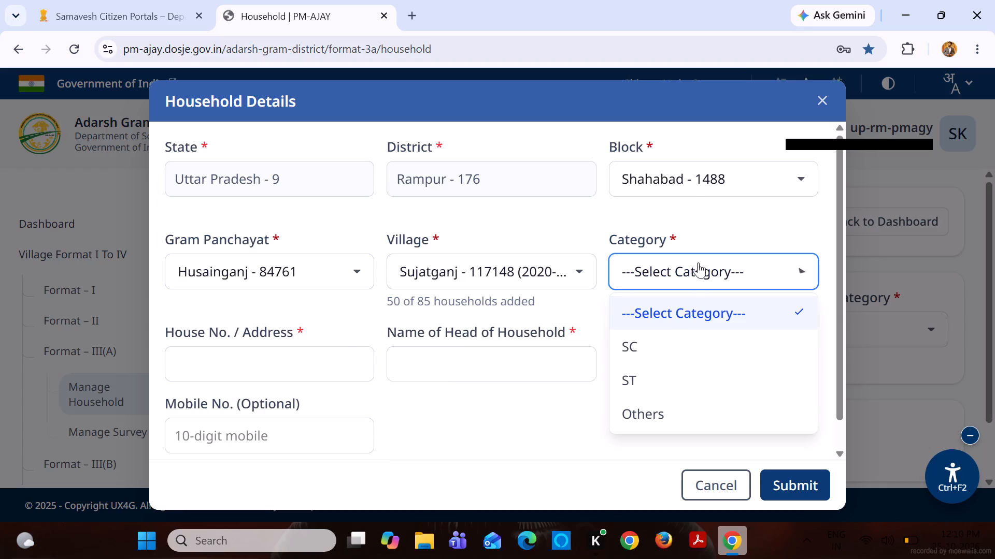
pyautogui.click(662, 340)
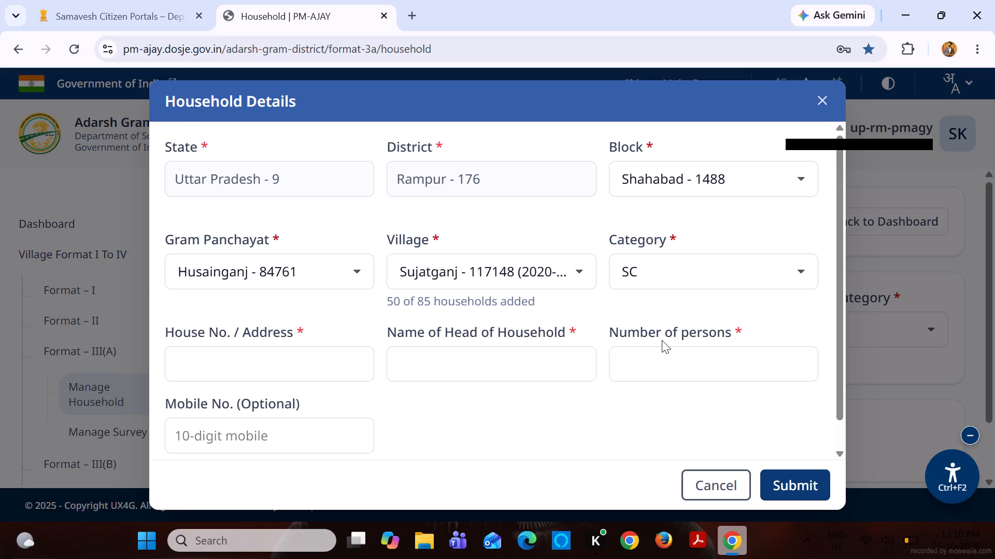
# Enter house number 51, the name of the head of household and 8 persons, and submit the household details.
pyautogui.click(234, 364)
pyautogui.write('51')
pyautogui.click(451, 374)
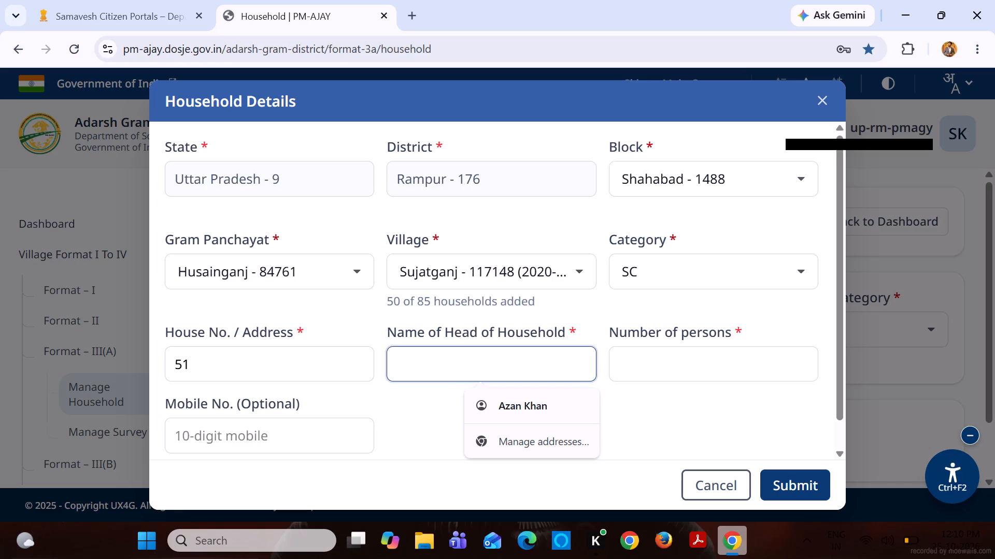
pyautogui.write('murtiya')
pyautogui.click(619, 372)
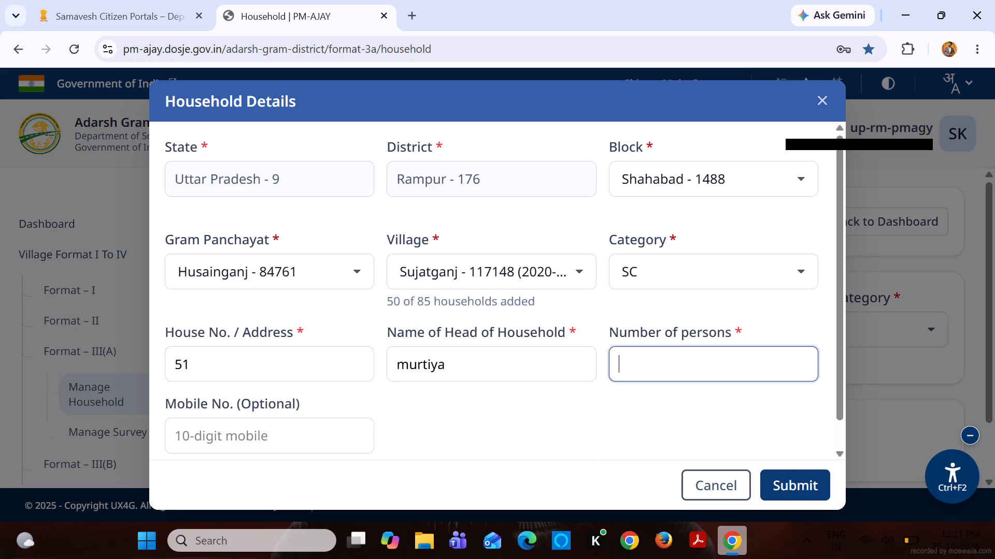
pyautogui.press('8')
pyautogui.click(811, 497)
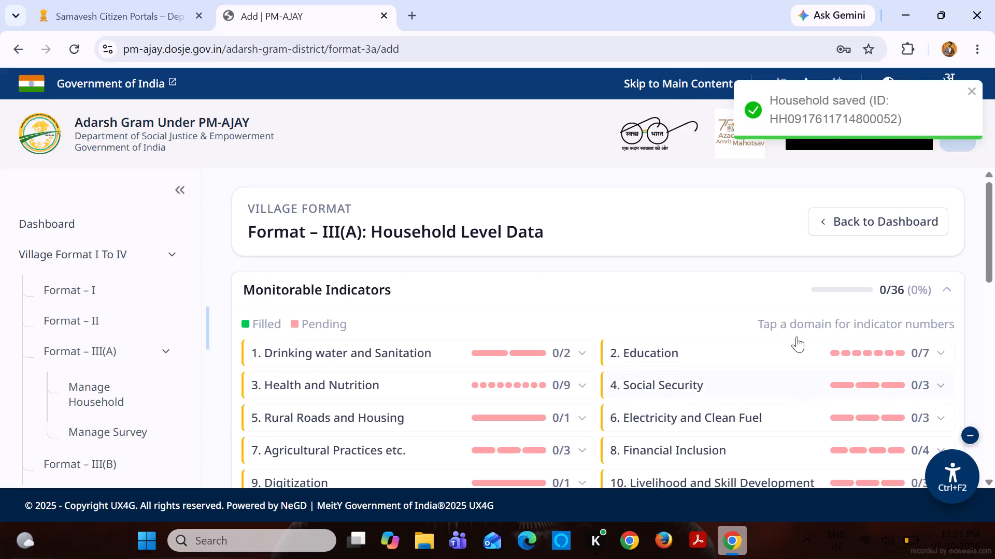
# Complete domain 1 – Drinking water and Sanitation with Yes for household latrine (1.3) and No for open defecation (1.5), and submit it.
pyautogui.scroll(-8, 795, 329)
pyautogui.click(916, 289)
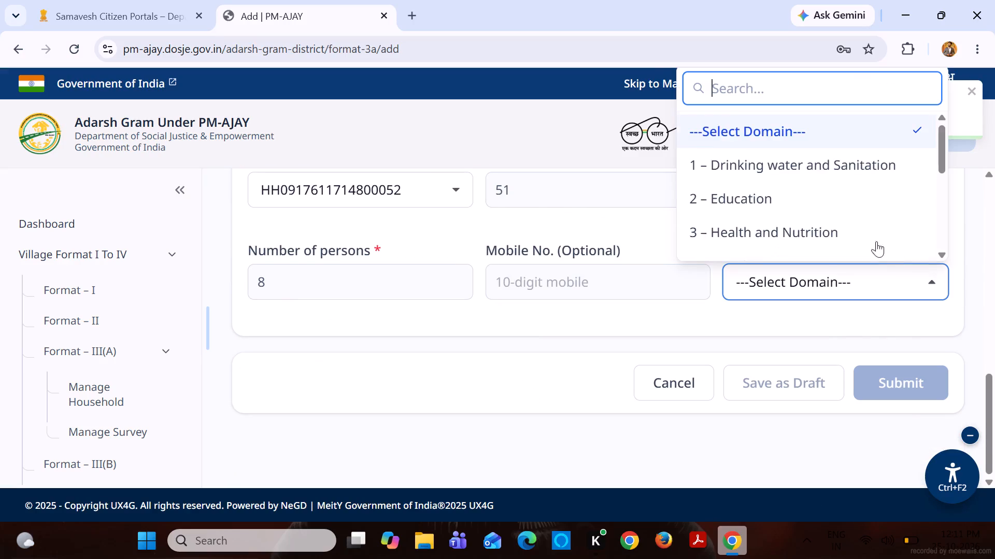
pyautogui.click(833, 149)
pyautogui.scroll(-2, 871, 279)
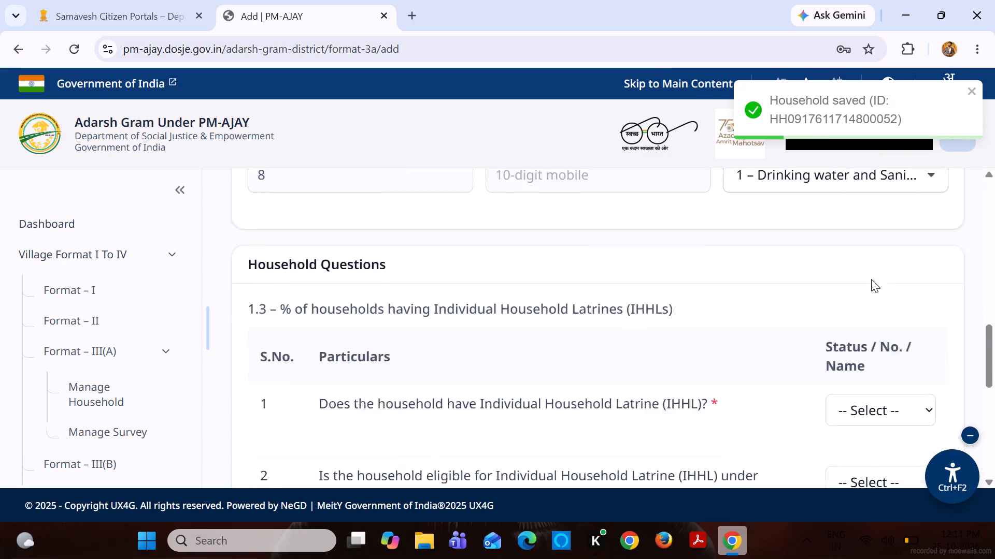
pyautogui.scroll(-2, 871, 279)
pyautogui.moveTo(908, 267); pyautogui.dragTo(858, 320)
pyautogui.click(858, 320)
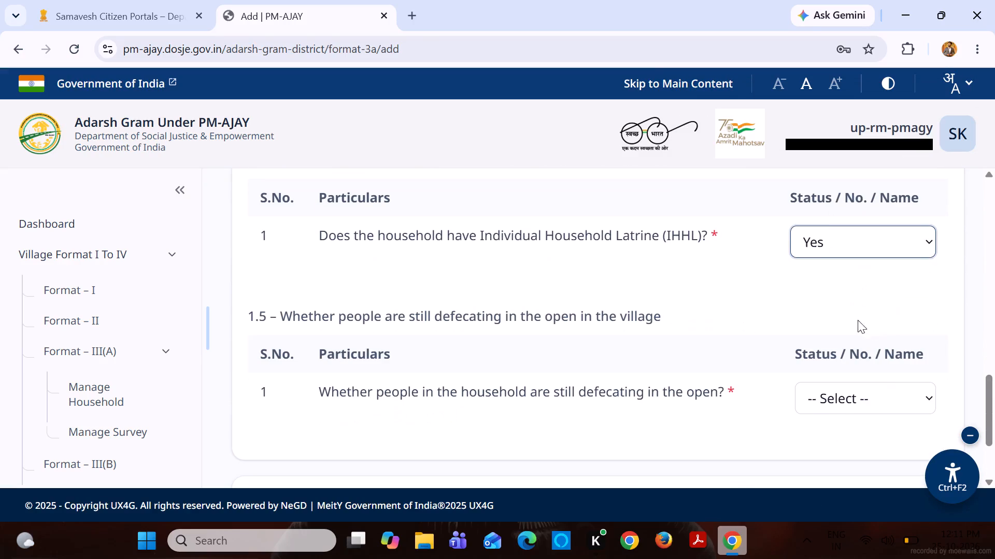
pyautogui.moveTo(870, 399); pyautogui.dragTo(833, 474)
pyautogui.click(833, 474)
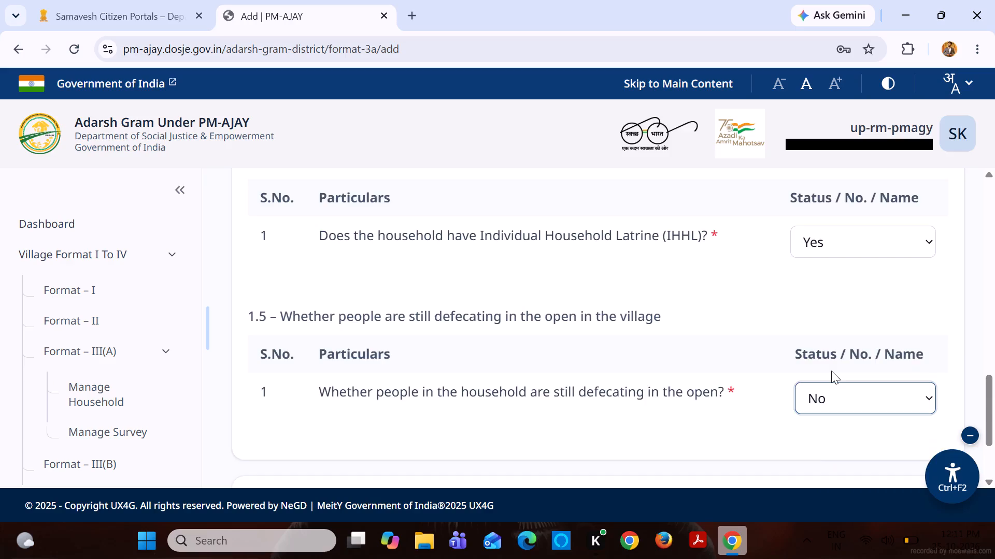
pyautogui.scroll(-4, 831, 371)
pyautogui.click(910, 376)
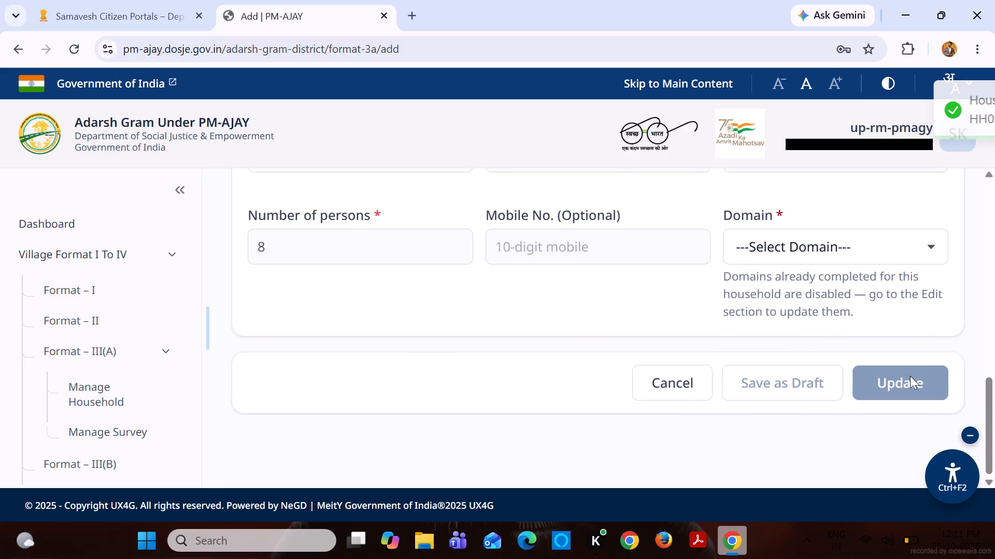
# Select domain 3 – Health and Nutrition, answer Yes for Health Protection Scheme coverage (3.1) and enter 0 pregnant women (3.3).
pyautogui.click(916, 240)
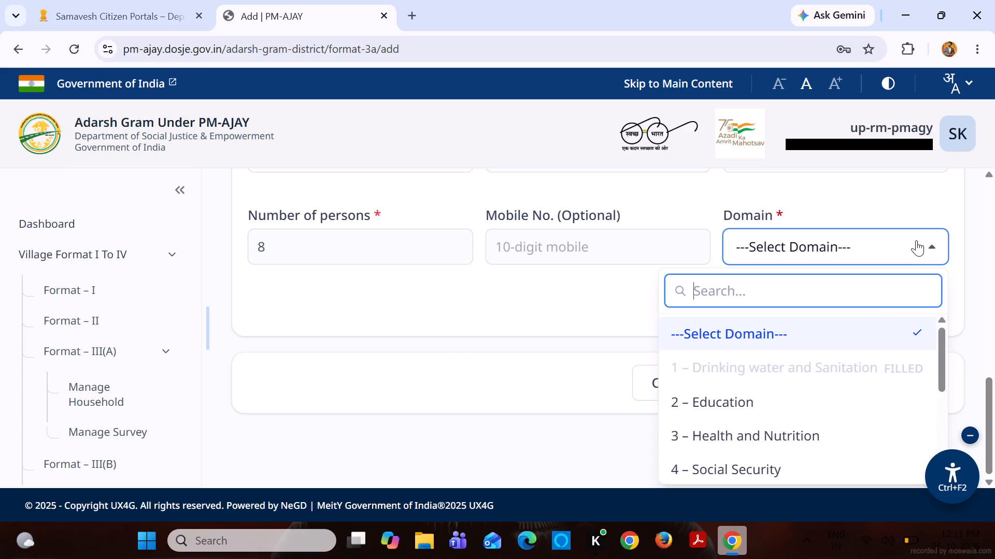
pyautogui.click(766, 424)
pyautogui.scroll(-2, 869, 321)
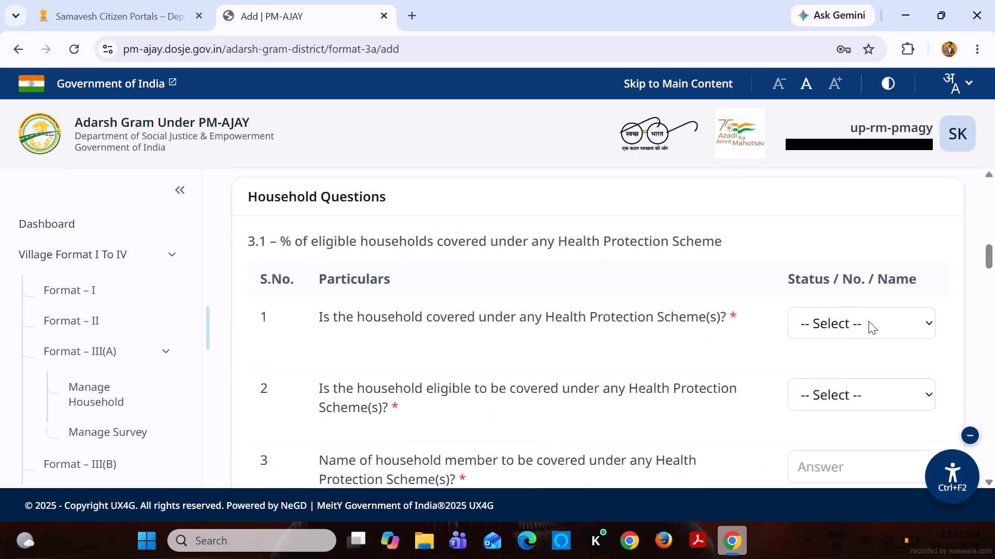
pyautogui.scroll(-2, 869, 321)
pyautogui.moveTo(874, 248); pyautogui.dragTo(834, 307)
pyautogui.click(834, 307)
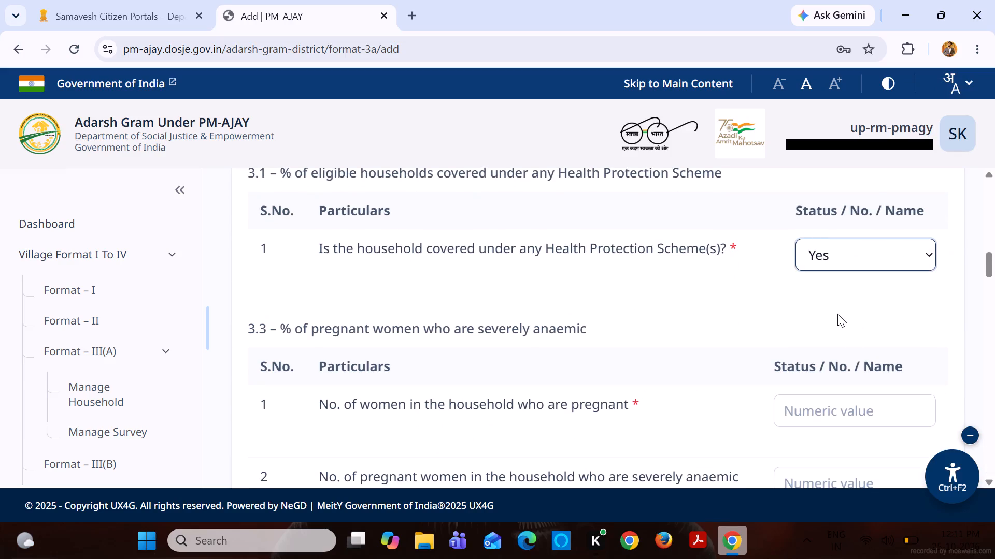
pyautogui.scroll(-1, 848, 336)
pyautogui.click(832, 333)
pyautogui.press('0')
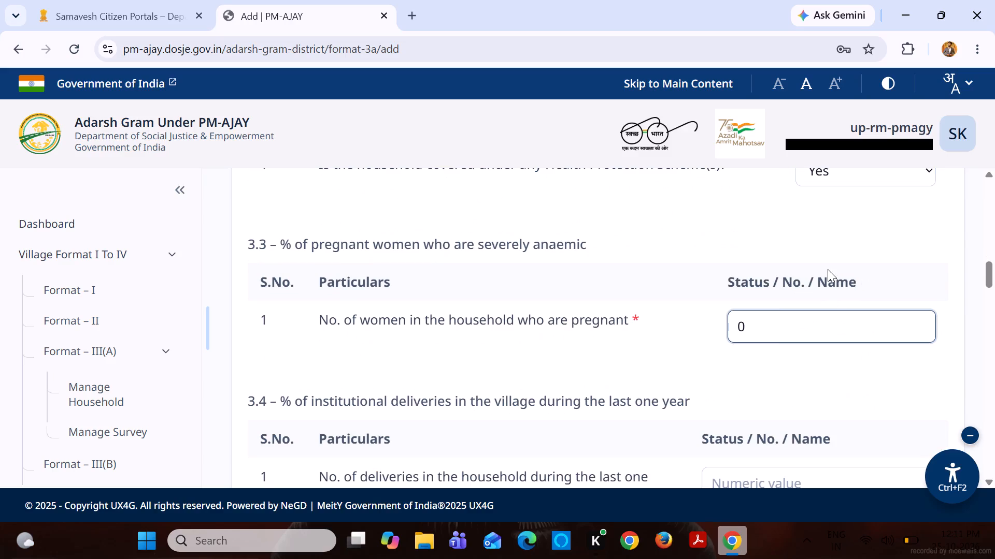
# Enter 0 for deliveries (3.4), children born in the last year (3.5), children below one year (3.6) and children aged 0-5 years (3.7).
pyautogui.scroll(-3, 828, 269)
pyautogui.click(791, 256)
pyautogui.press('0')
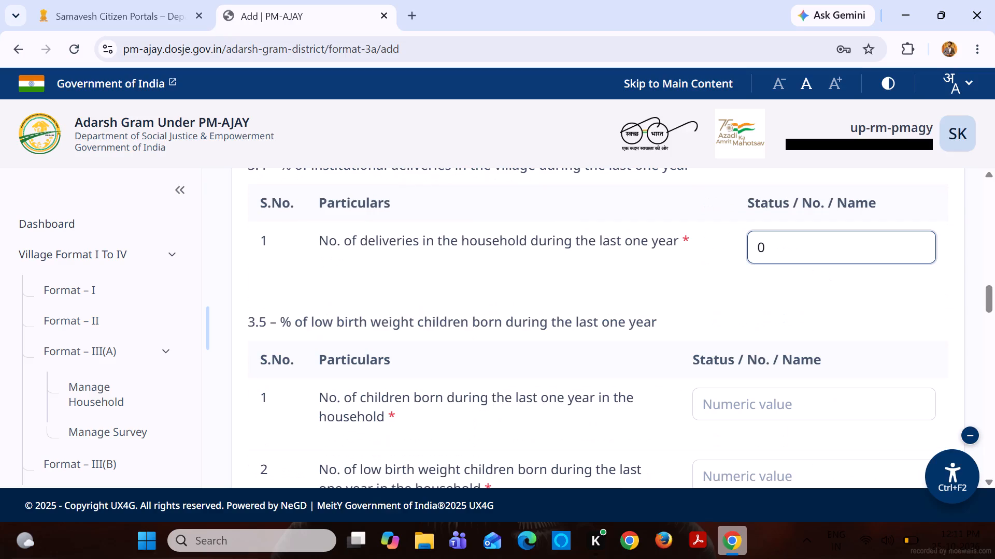
pyautogui.click(739, 402)
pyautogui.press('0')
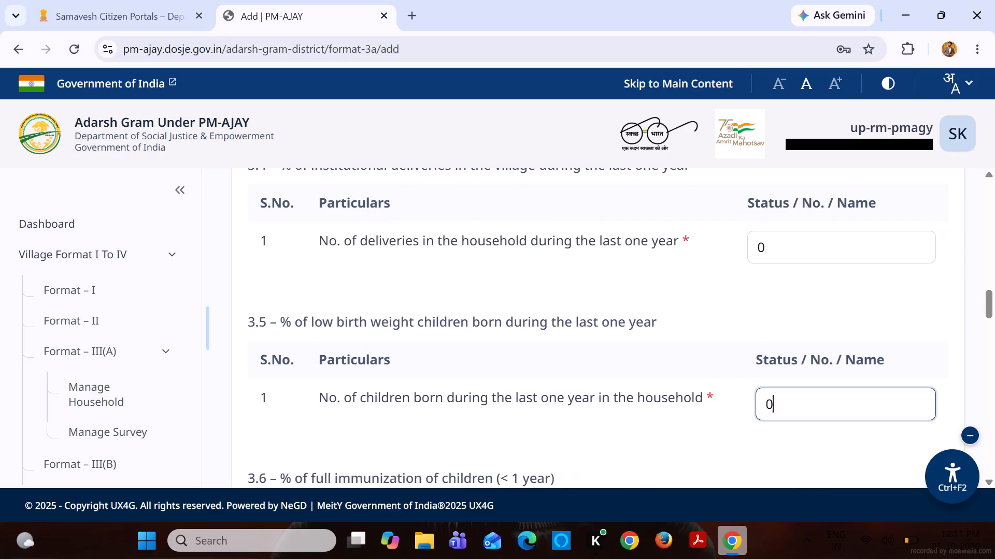
pyautogui.scroll(-4, 739, 402)
pyautogui.click(778, 265)
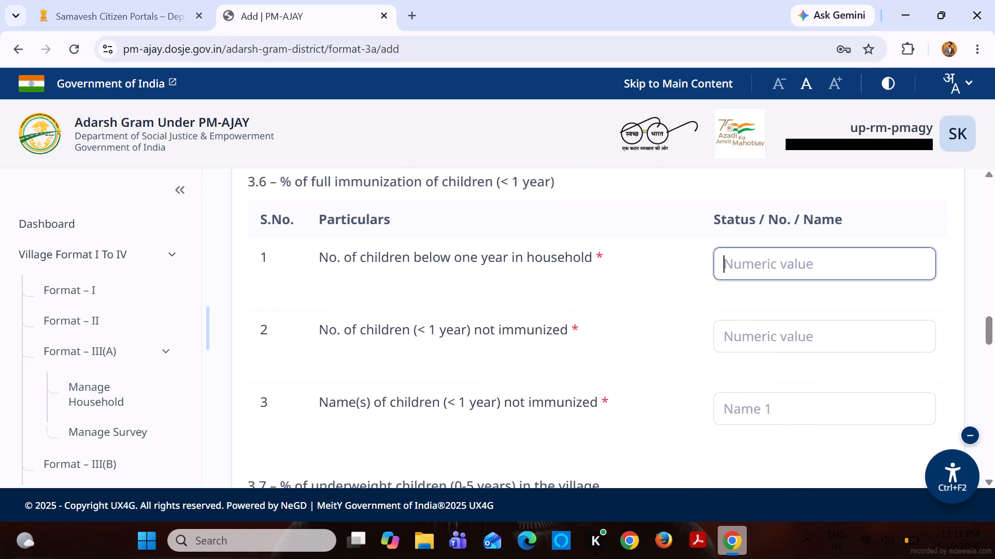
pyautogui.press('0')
pyautogui.scroll(-2, 778, 265)
pyautogui.click(808, 253)
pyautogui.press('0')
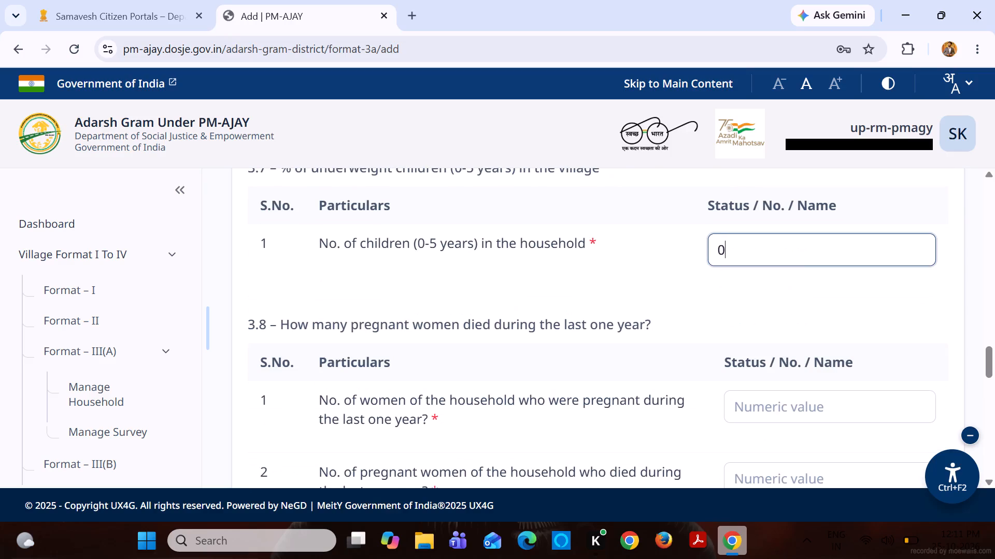
# Enter 0 for women pregnant last year (3.8), children under one year (3.9) and members with communicable diseases (3.10), and submit the domain.
pyautogui.scroll(-1, 808, 253)
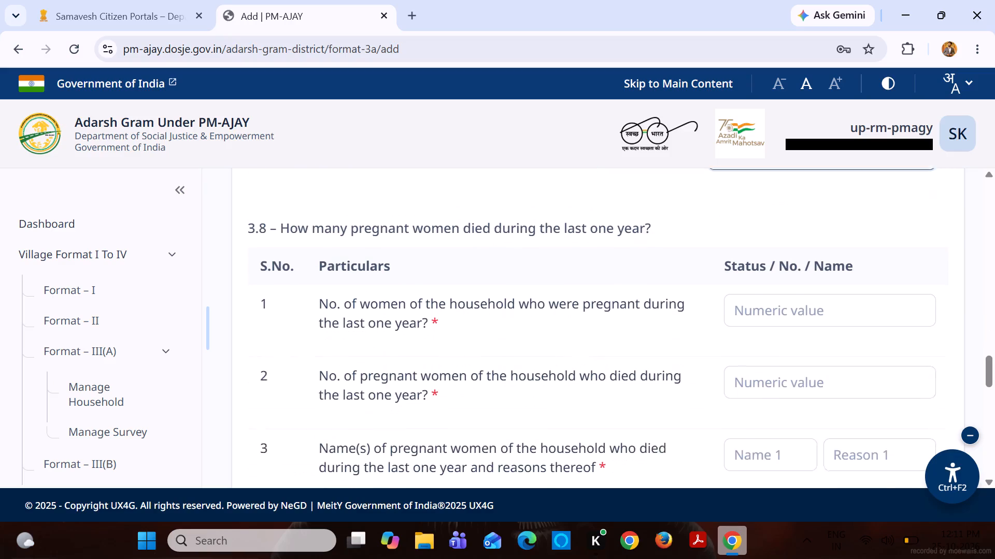
pyautogui.scroll(-1, 808, 253)
pyautogui.click(830, 290)
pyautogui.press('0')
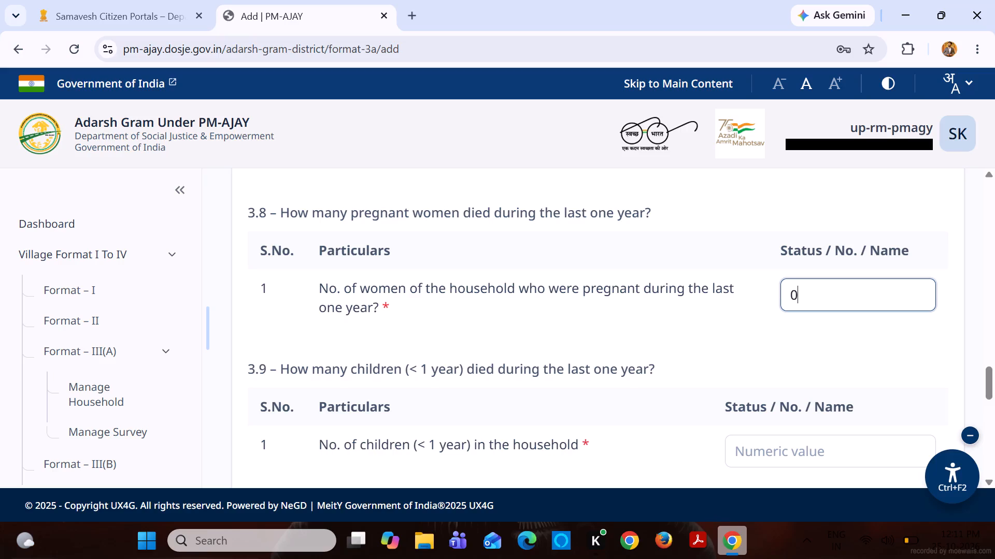
pyautogui.scroll(-2, 830, 290)
pyautogui.click(809, 310)
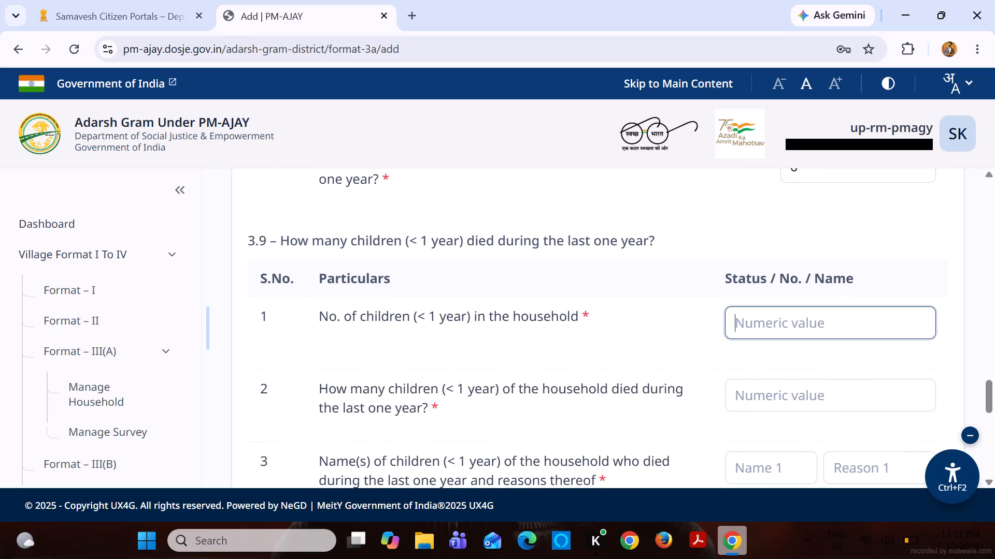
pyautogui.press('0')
pyautogui.scroll(-3, 809, 310)
pyautogui.click(874, 272)
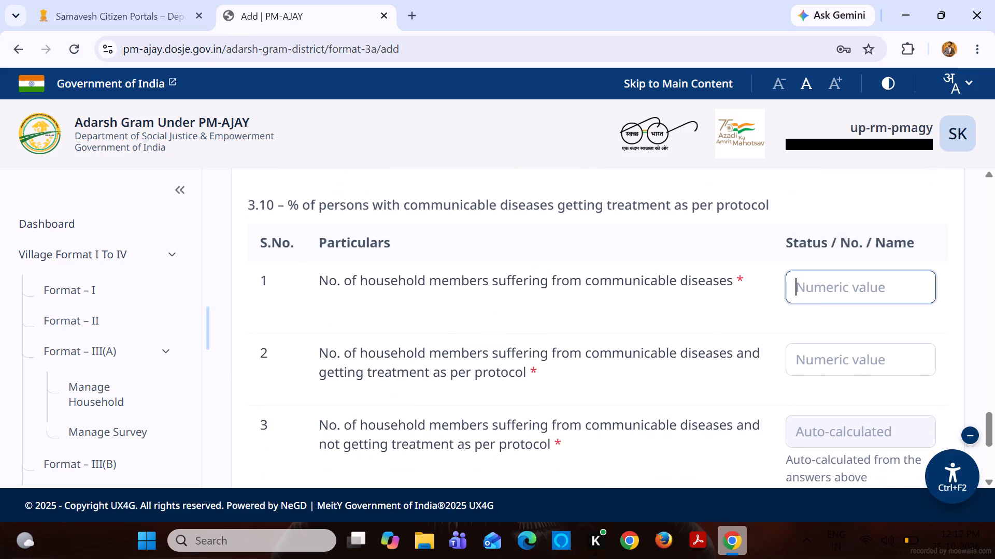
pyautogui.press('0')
pyautogui.scroll(-2, 874, 272)
pyautogui.click(911, 382)
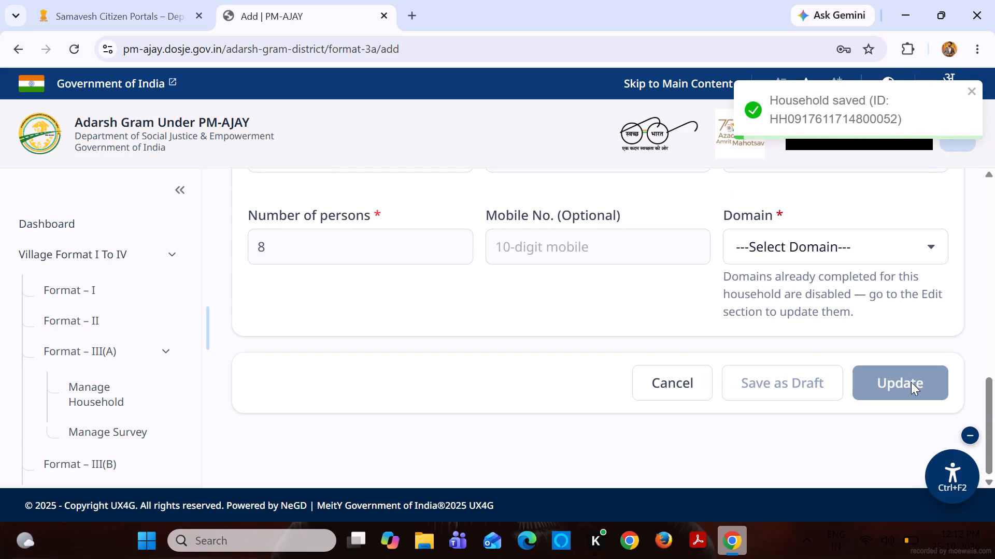
# Complete domain 4 – Social Security with 0 persons eligible for Widow, Old Age and Disability Pension (4.1–4.3), and submit it.
pyautogui.click(906, 253)
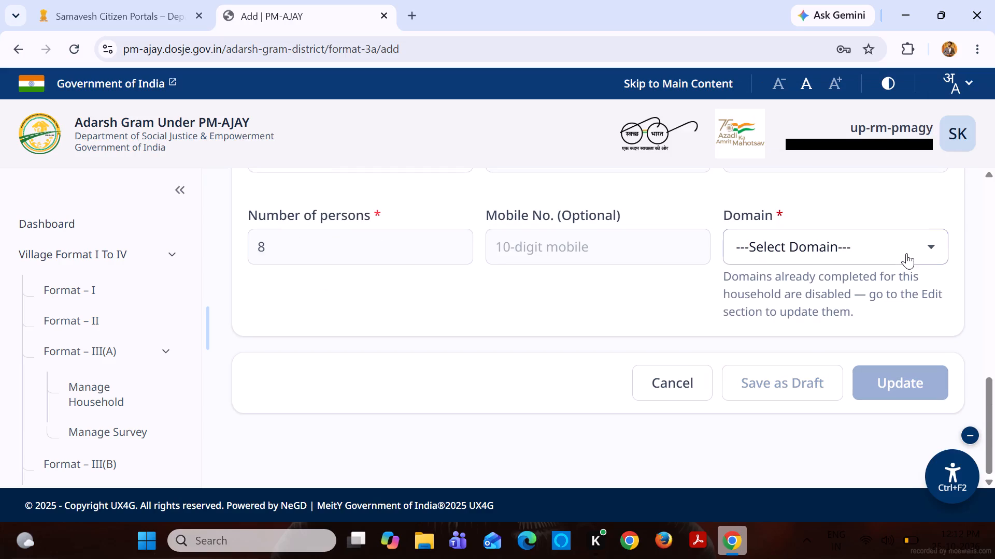
pyautogui.scroll(-1, 868, 360)
pyautogui.click(817, 383)
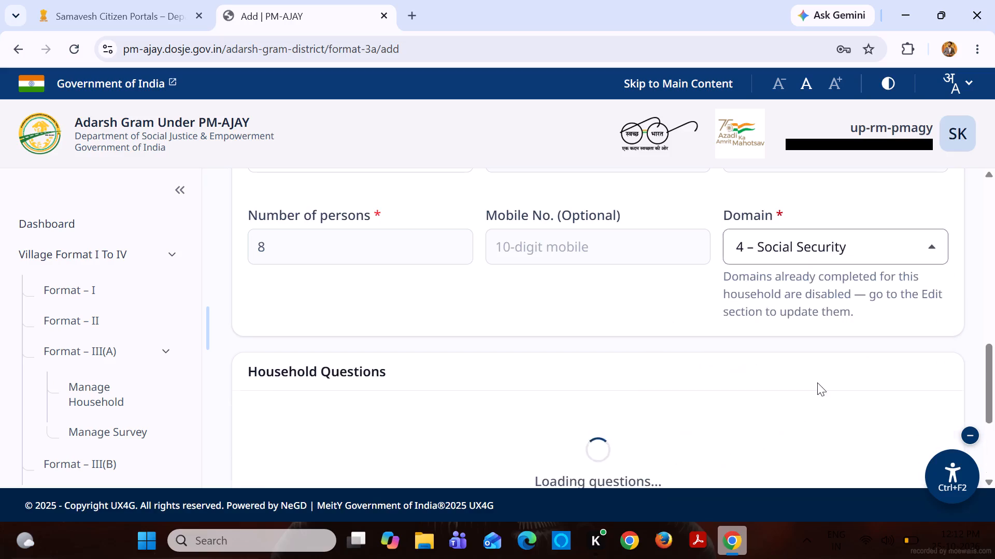
pyautogui.scroll(-3, 817, 383)
pyautogui.click(842, 328)
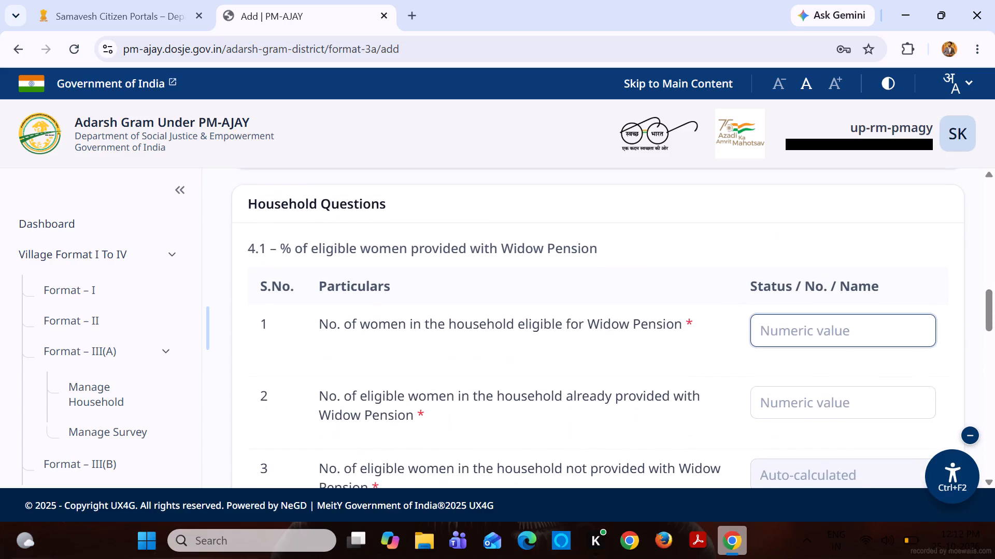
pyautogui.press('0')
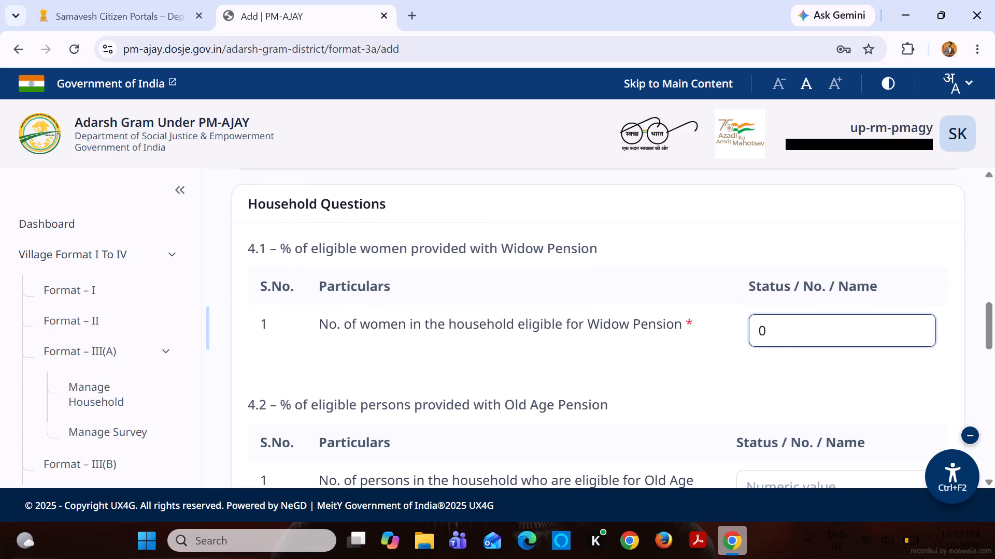
pyautogui.scroll(-4, 842, 328)
pyautogui.click(792, 260)
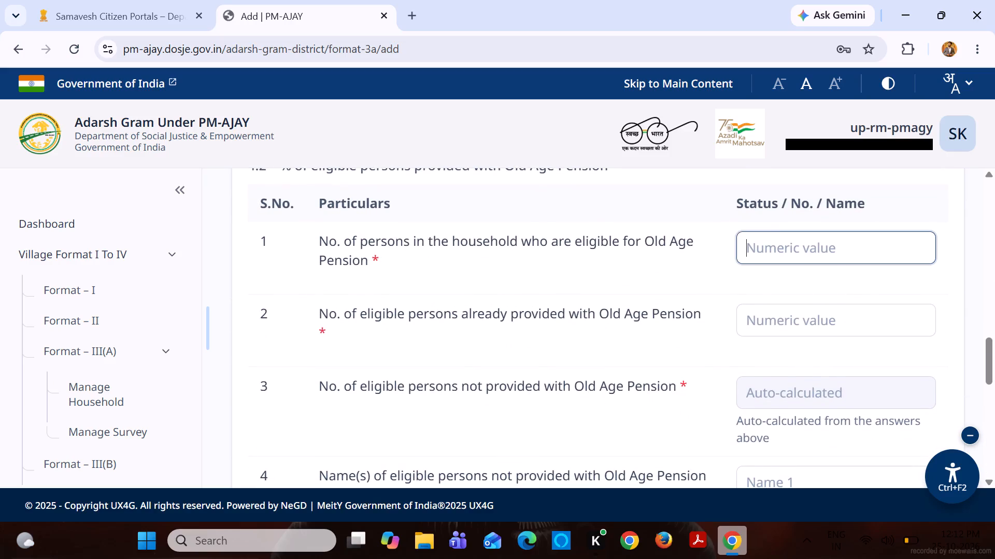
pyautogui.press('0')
pyautogui.scroll(-2, 792, 260)
pyautogui.click(803, 207)
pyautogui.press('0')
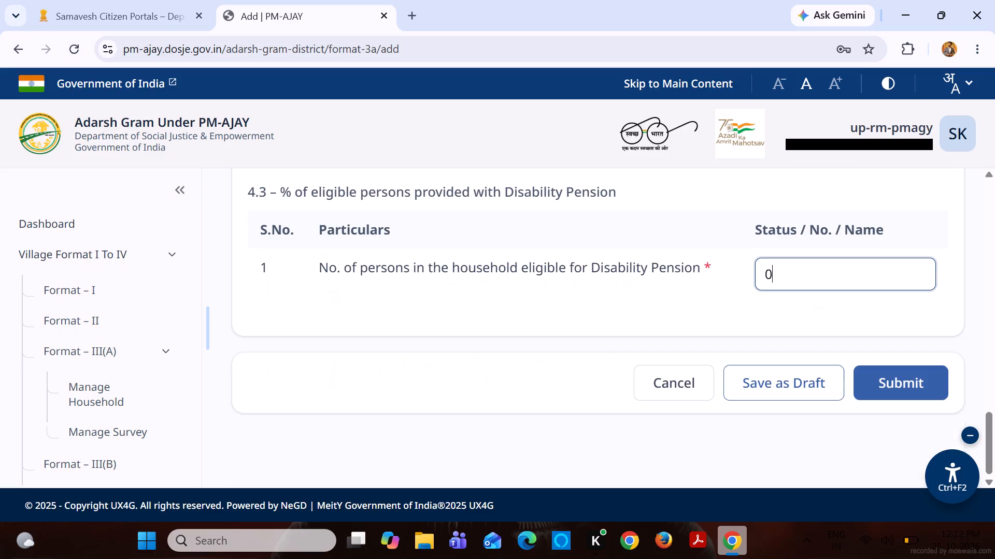
pyautogui.click(909, 366)
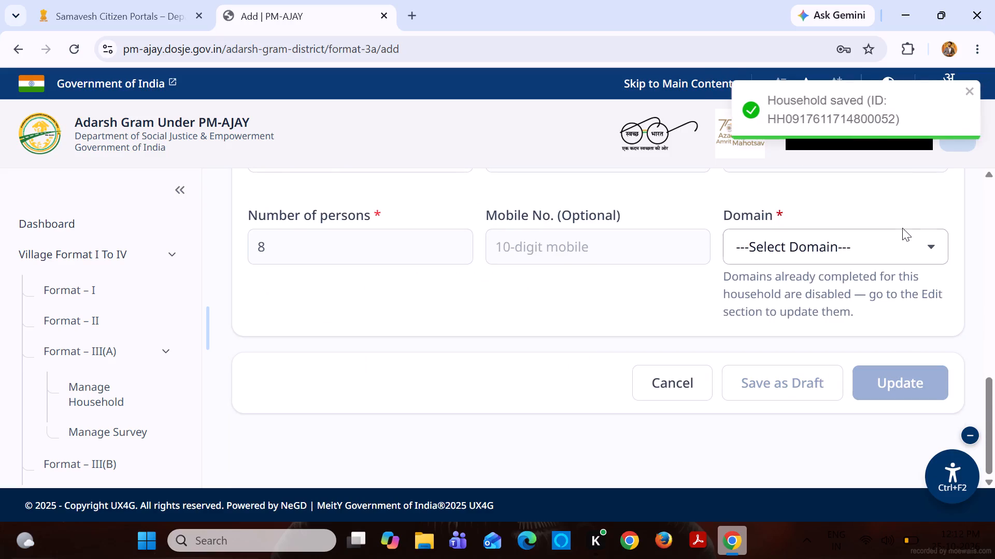
# Complete domain 5 – Rural Roads and Housing with No for living in a Kachcha/unsafe house (5.3), and submit it.
pyautogui.click(902, 228)
pyautogui.click(893, 254)
pyautogui.scroll(-1, 829, 393)
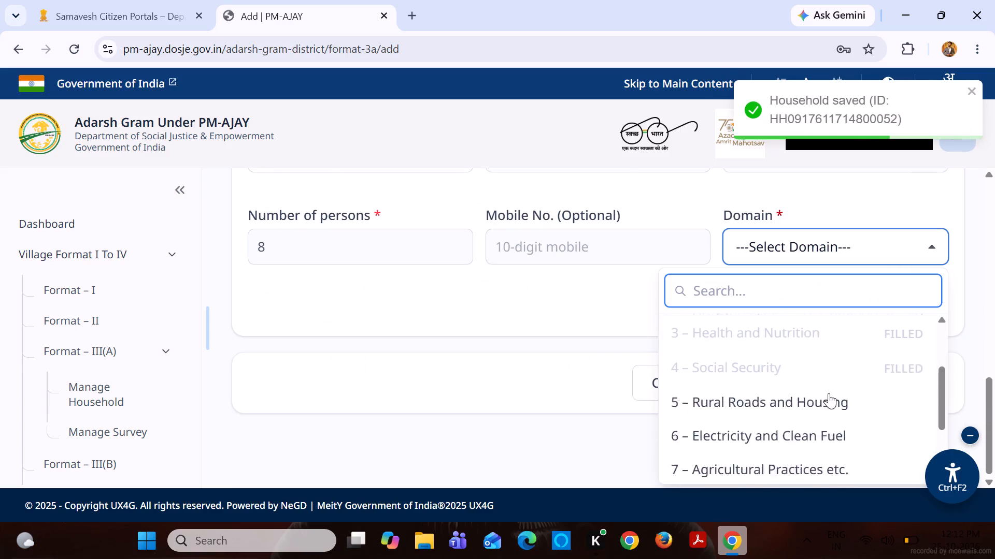
pyautogui.scroll(-1, 829, 393)
pyautogui.click(799, 368)
pyautogui.scroll(-3, 799, 368)
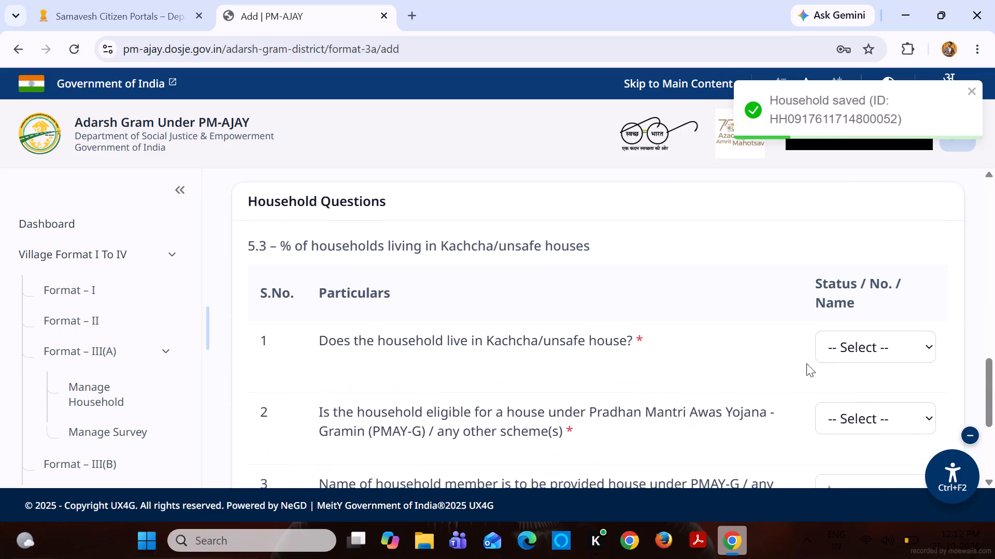
pyautogui.moveTo(873, 351); pyautogui.dragTo(849, 416)
pyautogui.click(849, 416)
pyautogui.scroll(-3, 849, 416)
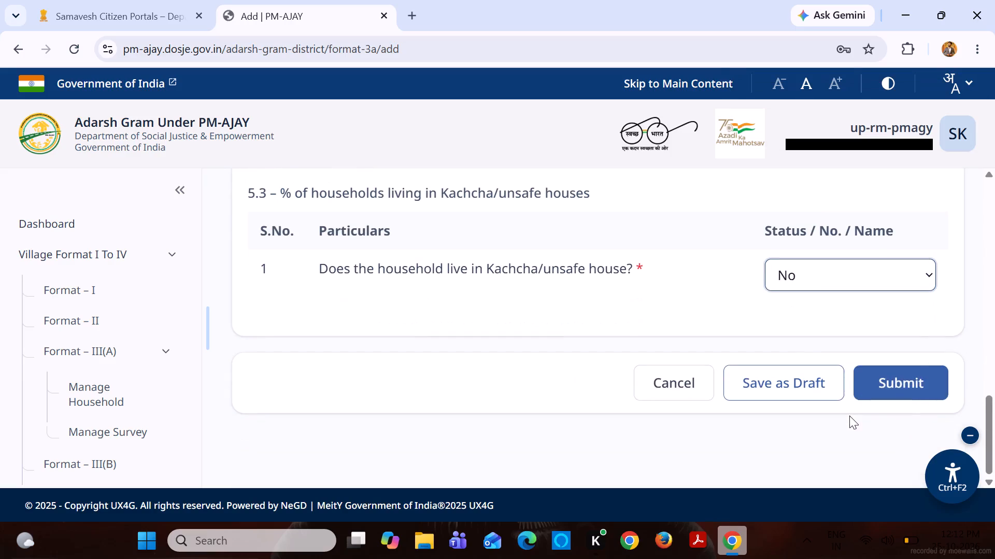
pyautogui.click(911, 387)
# Select domain 6 – Electricity and Clean Fuel and answer Yes for the house having an electricity connection under indicator 6.2.
pyautogui.click(916, 256)
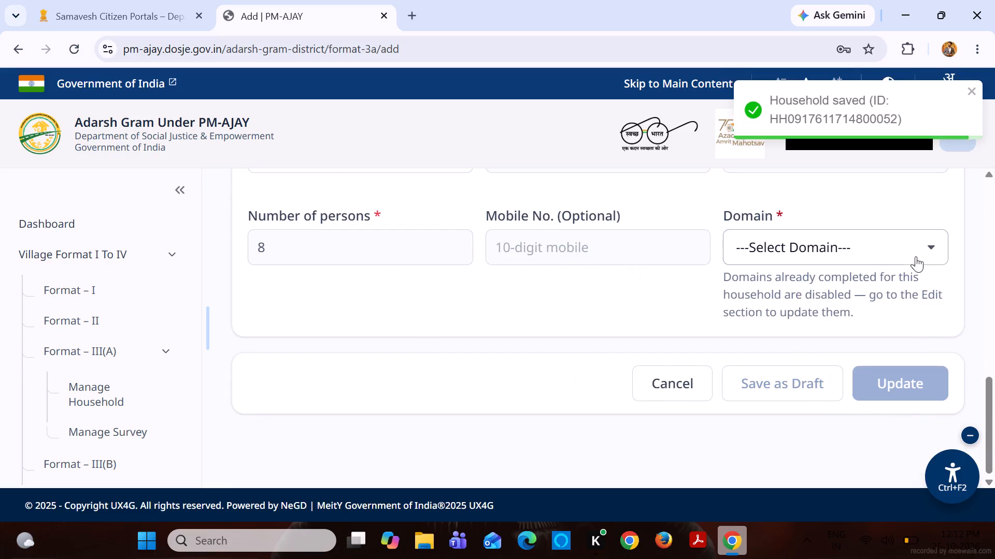
pyautogui.scroll(-3, 859, 398)
pyautogui.click(760, 315)
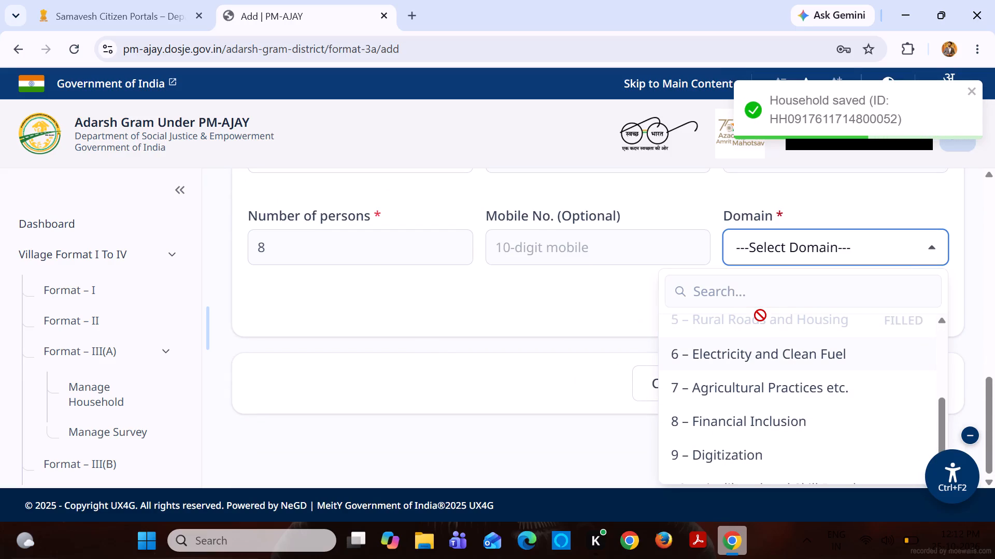
pyautogui.click(752, 352)
pyautogui.scroll(-3, 752, 352)
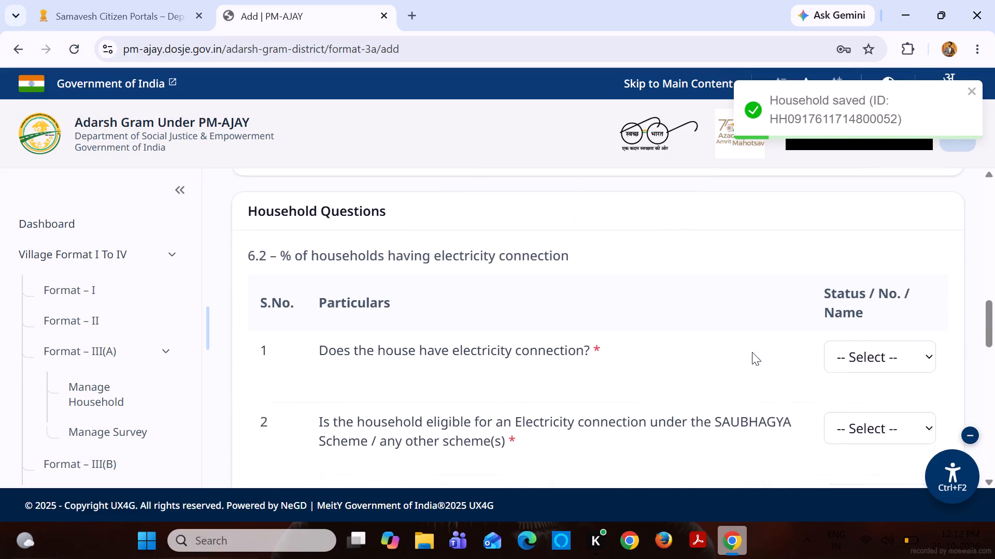
pyautogui.moveTo(887, 342); pyautogui.dragTo(851, 402)
pyautogui.click(851, 402)
# Under indicator 6.3, answer Yes for the electricity connection and Yes for using at least one LED bulb.
pyautogui.scroll(-2, 851, 402)
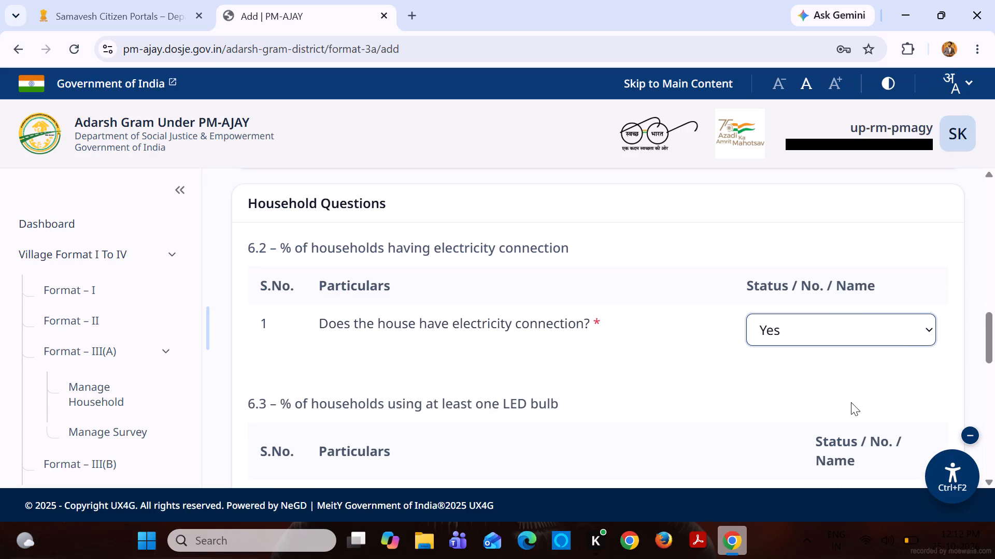
pyautogui.scroll(-5, 851, 402)
pyautogui.moveTo(906, 288); pyautogui.dragTo(861, 323)
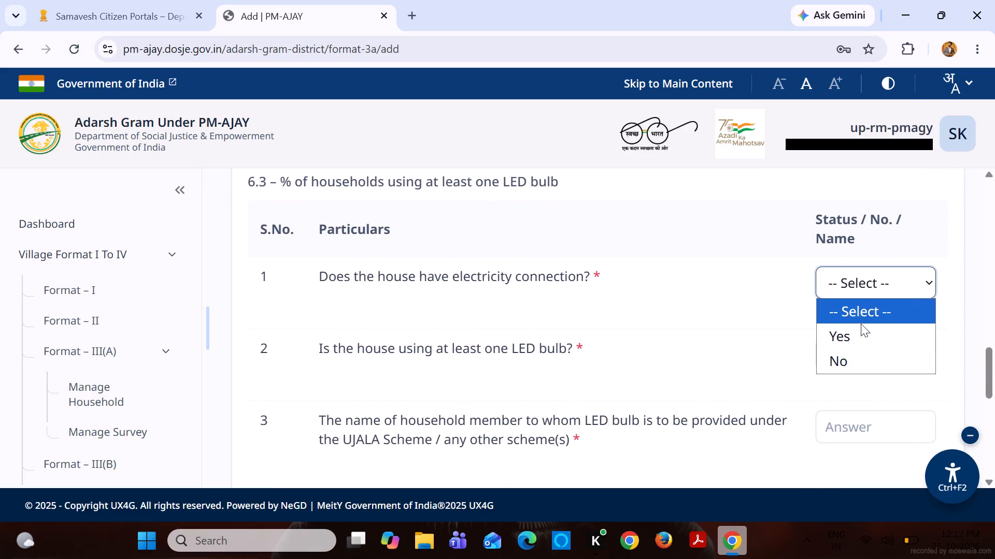
pyautogui.moveTo(861, 323); pyautogui.dragTo(860, 326)
pyautogui.click(860, 326)
pyautogui.scroll(-3, 860, 326)
pyautogui.scroll(1, 892, 237)
pyautogui.doubleClick(892, 237)
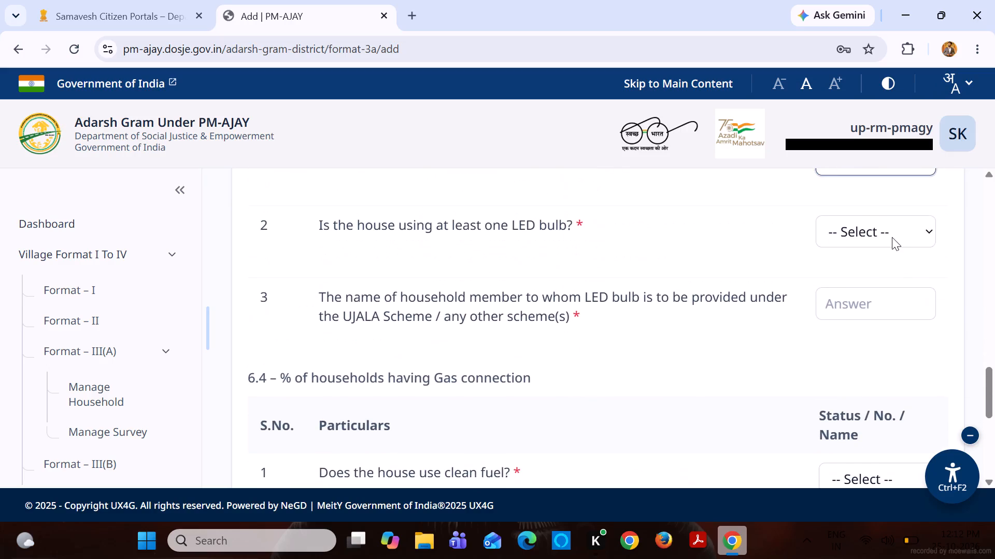
pyautogui.moveTo(892, 237); pyautogui.dragTo(841, 291)
pyautogui.click(841, 291)
pyautogui.scroll(-1, 841, 291)
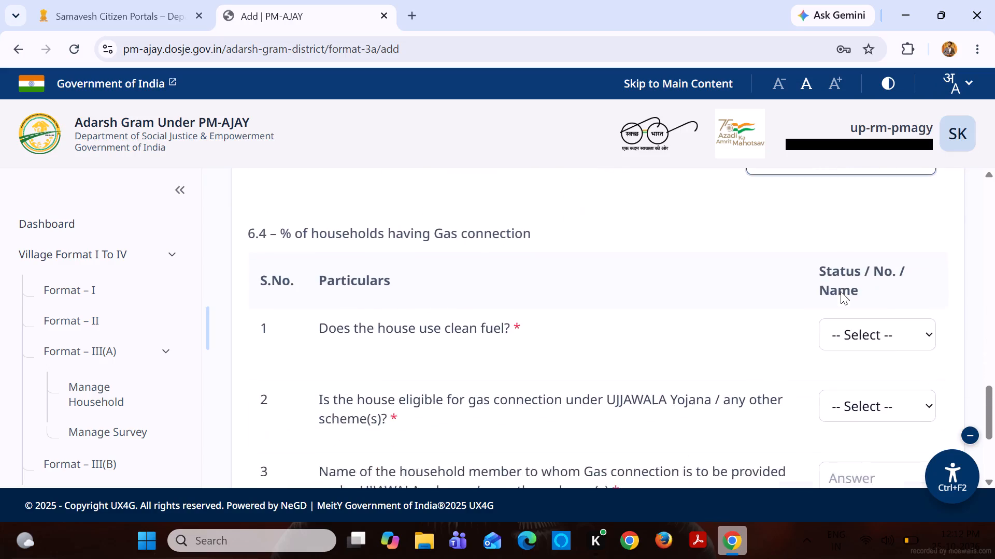
# Answer Yes for the house using clean fuel under indicator 6.4 and submit domain 6.
pyautogui.scroll(-1, 841, 291)
pyautogui.click(906, 254)
pyautogui.click(863, 292)
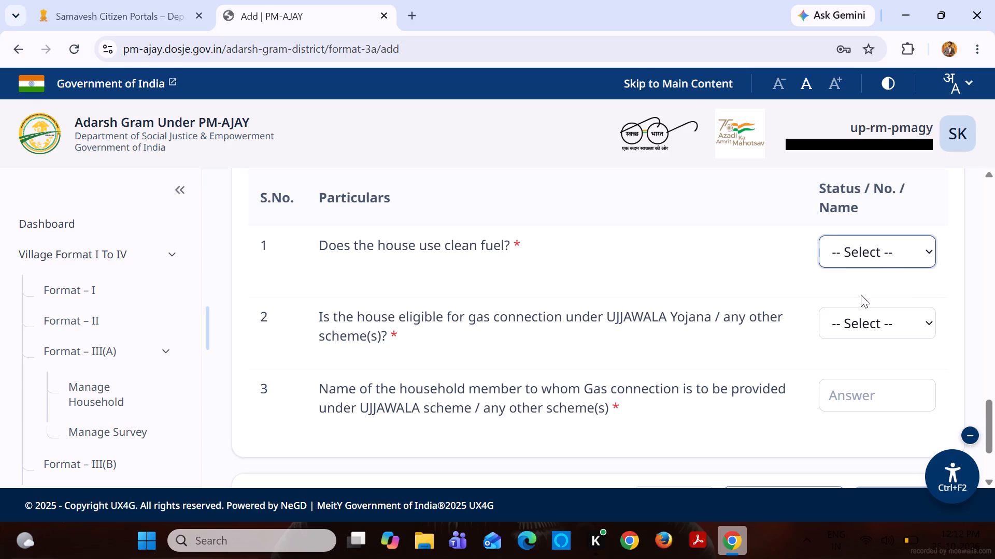
pyautogui.click(886, 262)
pyautogui.click(848, 305)
pyautogui.scroll(-2, 848, 305)
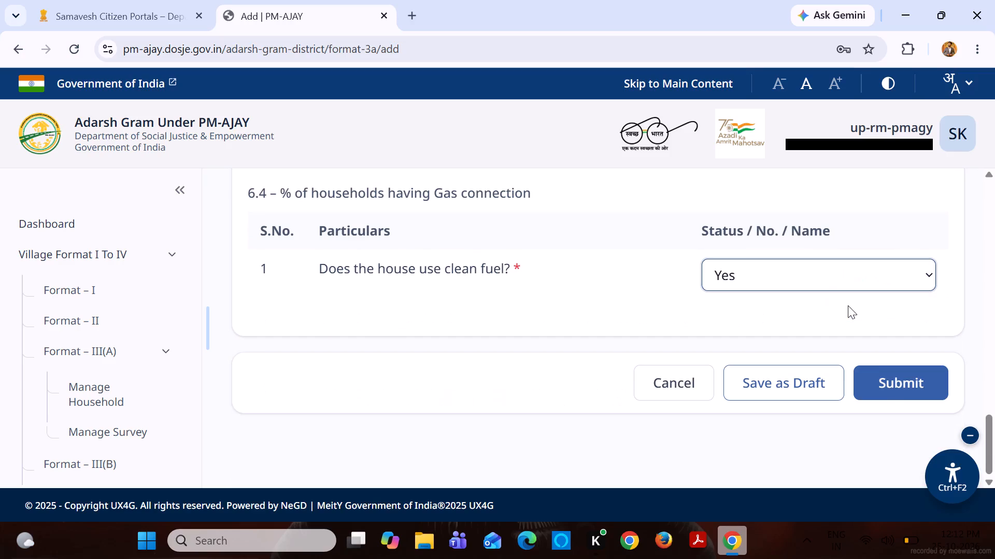
pyautogui.scroll(-1, 848, 305)
pyautogui.click(891, 385)
# Complete domain 7 – Agricultural Practices etc. with No for the household being involved in farming (7.1), and submit it.
pyautogui.click(886, 268)
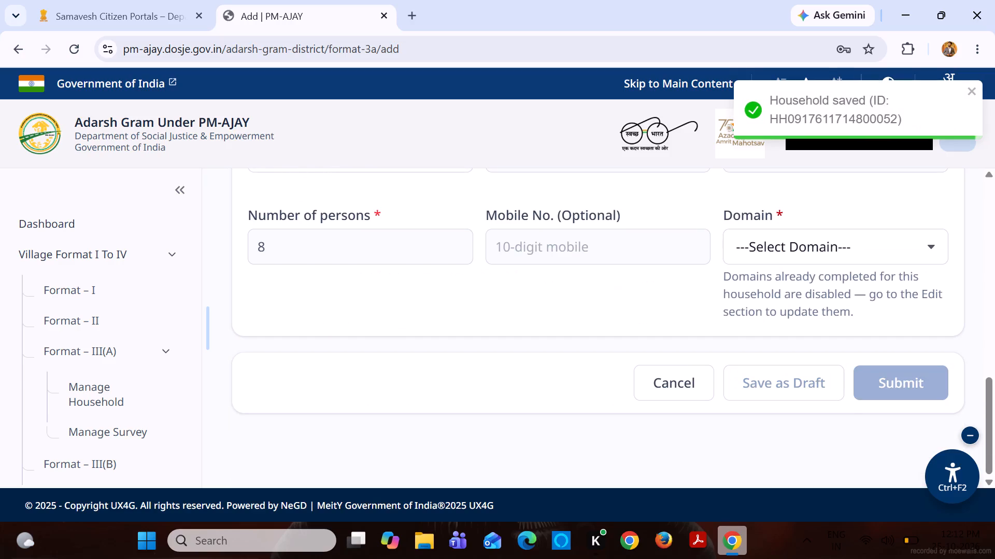
pyautogui.click(895, 255)
pyautogui.scroll(-2, 819, 380)
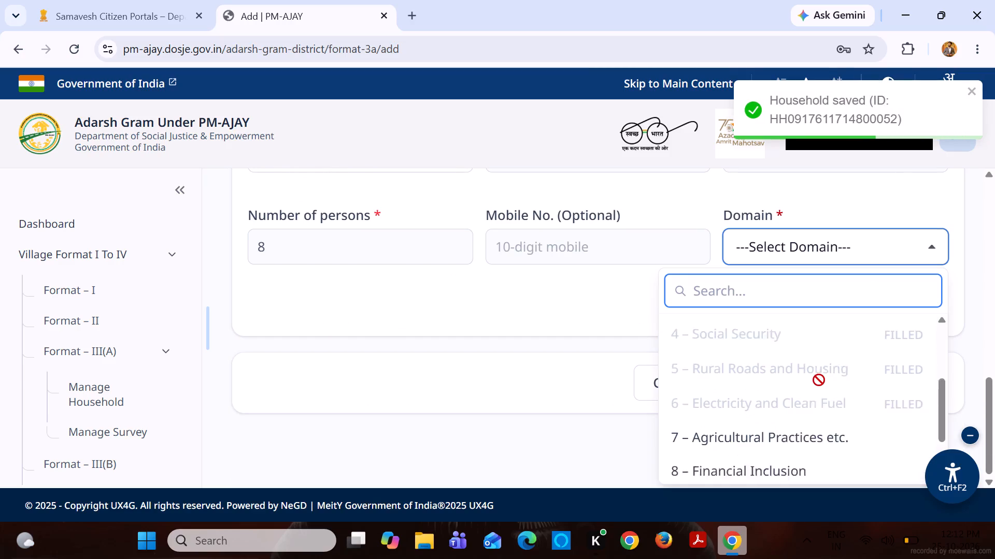
pyautogui.scroll(-1, 819, 380)
pyautogui.click(785, 391)
pyautogui.scroll(-3, 785, 391)
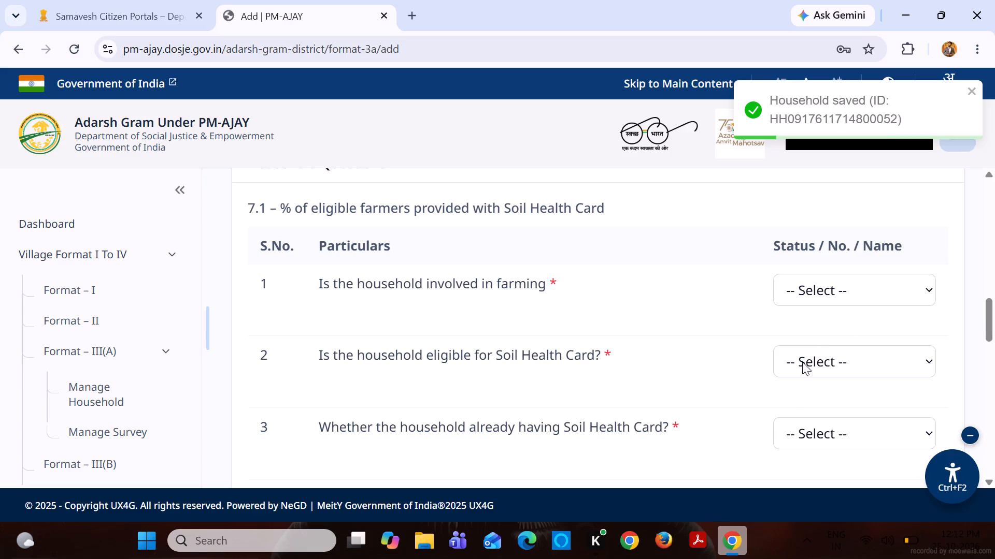
pyautogui.click(903, 291)
pyautogui.click(822, 369)
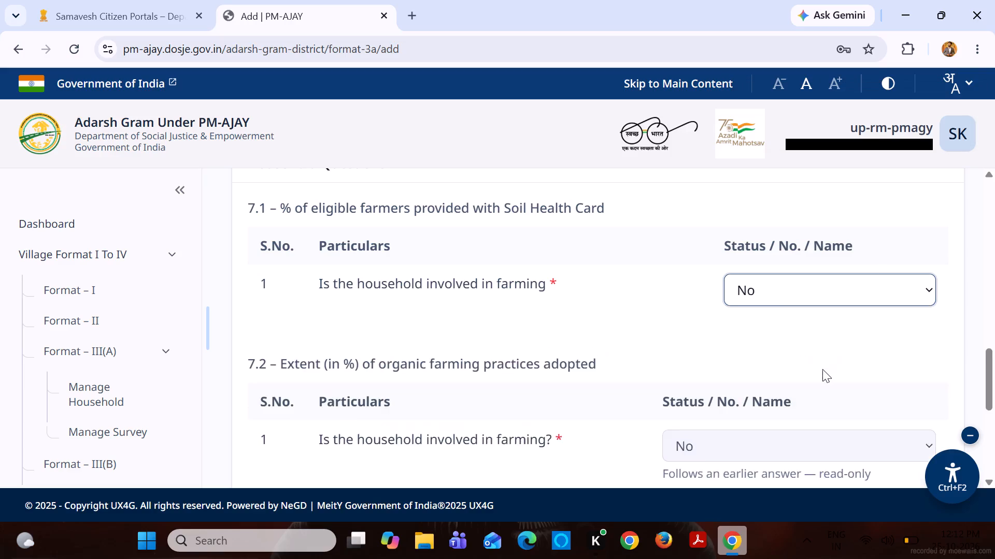
pyautogui.scroll(-6, 822, 369)
pyautogui.click(897, 377)
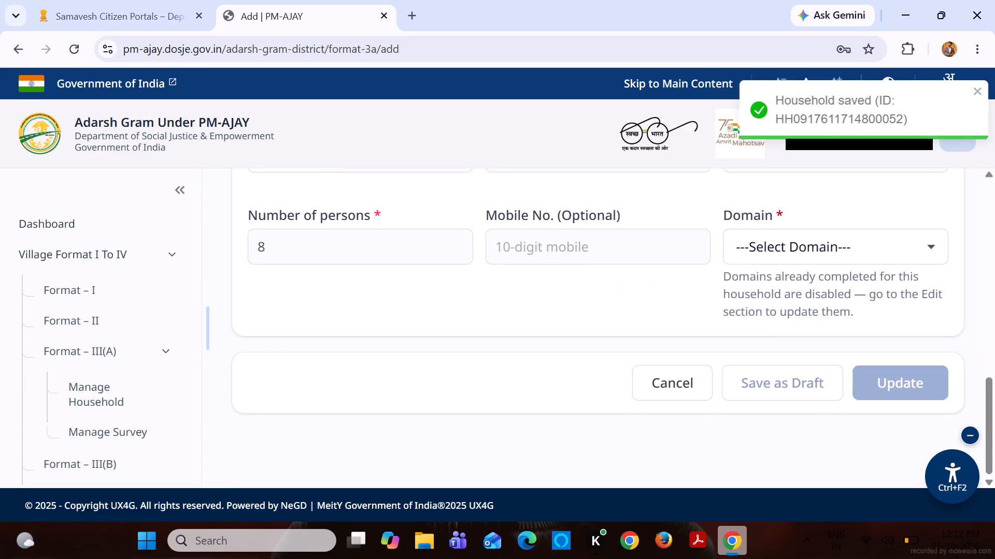
# Select domain 8 – Financial Inclusion and enter 5 persons above 5 years and 5 already having Aadhaar under indicator 8.1.
pyautogui.click(901, 270)
pyautogui.click(903, 261)
pyautogui.scroll(-1, 808, 378)
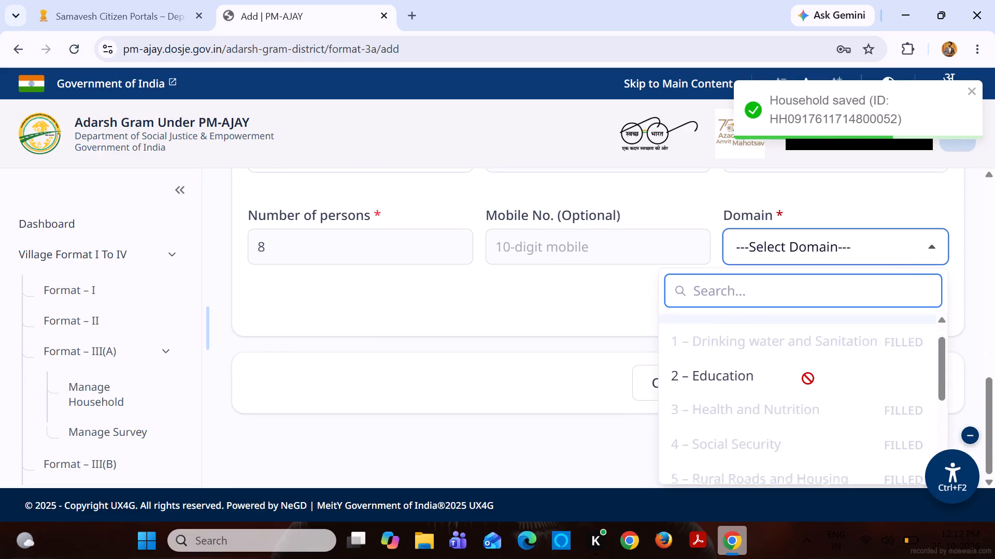
pyautogui.scroll(-2, 808, 378)
pyautogui.click(742, 418)
pyautogui.scroll(-4, 742, 418)
pyautogui.click(812, 282)
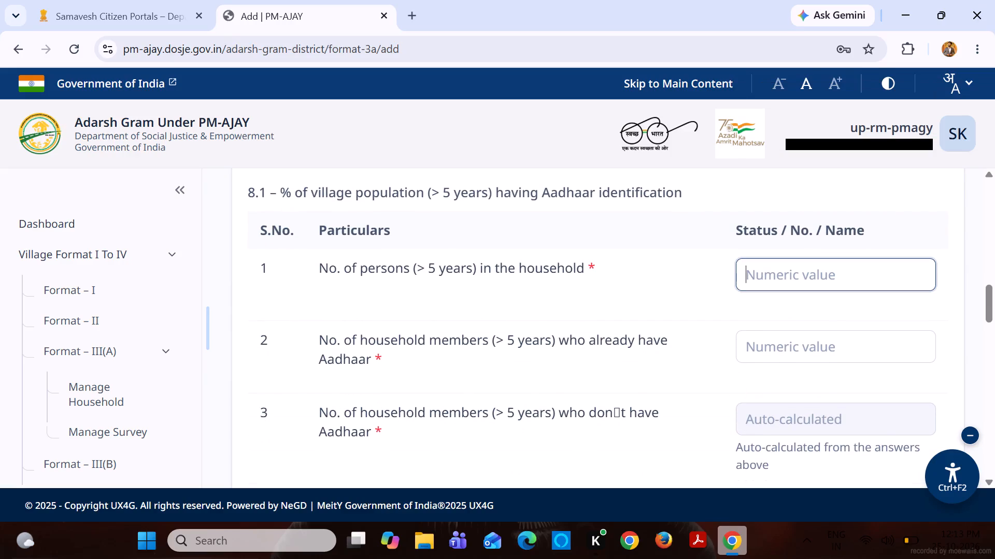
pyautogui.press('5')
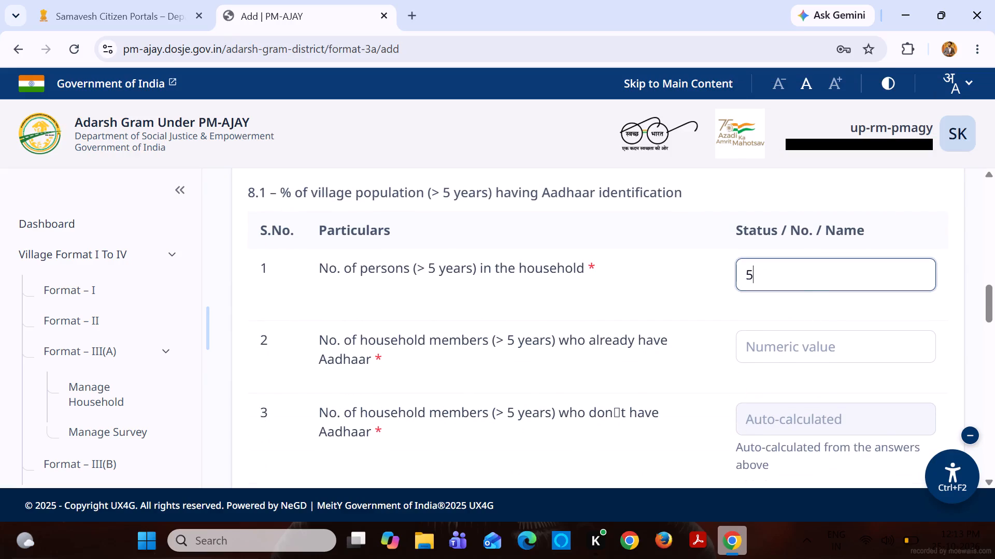
pyautogui.click(800, 342)
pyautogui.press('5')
# Under indicator 8.2, enter 5 members eligible for a Bank/Post Office account and 5 who have one.
pyautogui.scroll(-4, 800, 342)
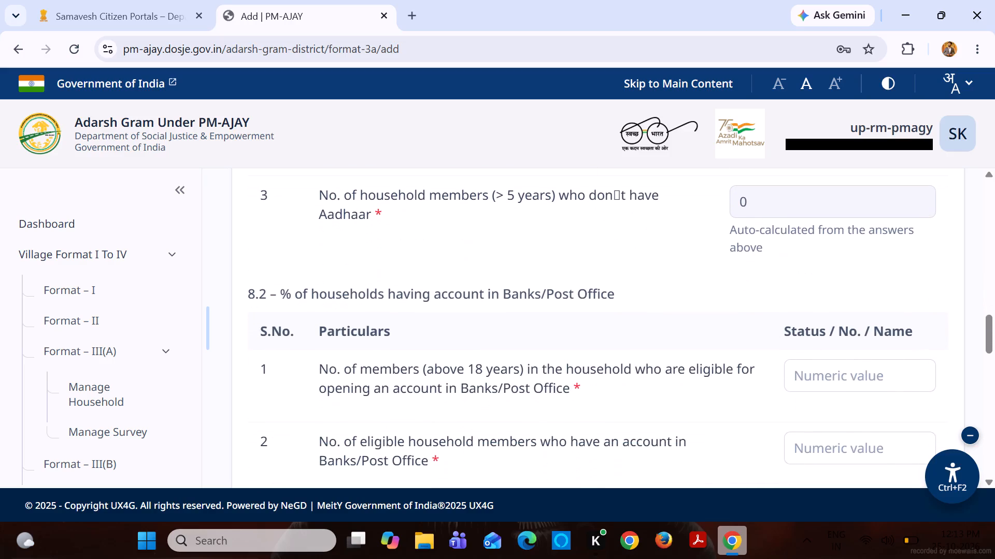
pyautogui.click(814, 395)
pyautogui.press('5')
pyautogui.click(844, 383)
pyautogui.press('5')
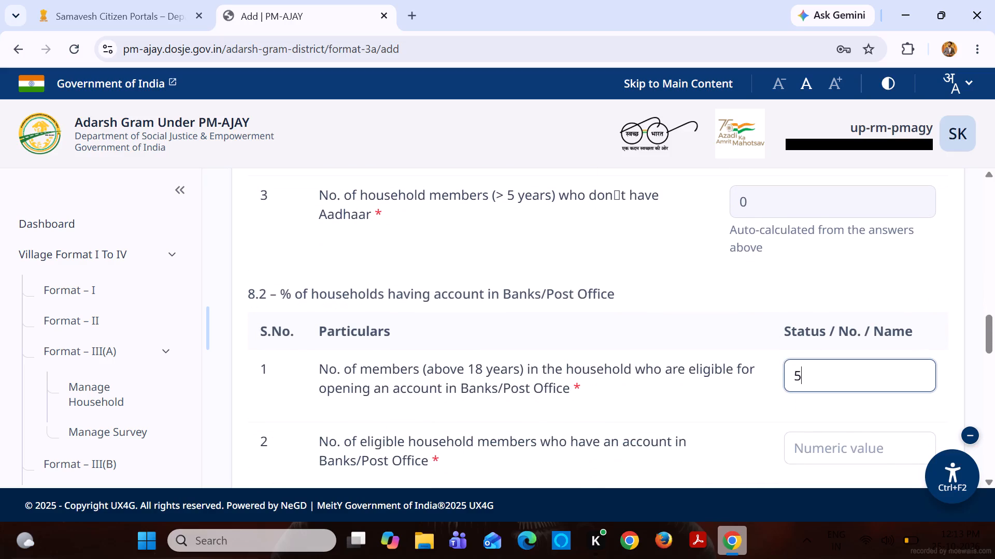
pyautogui.click(820, 446)
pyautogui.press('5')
# Enter 0 persons eligible for PMSBY (8.3) and 0 eligible for PMJJBY (8.4), and submit domain 8.
pyautogui.scroll(-5, 820, 446)
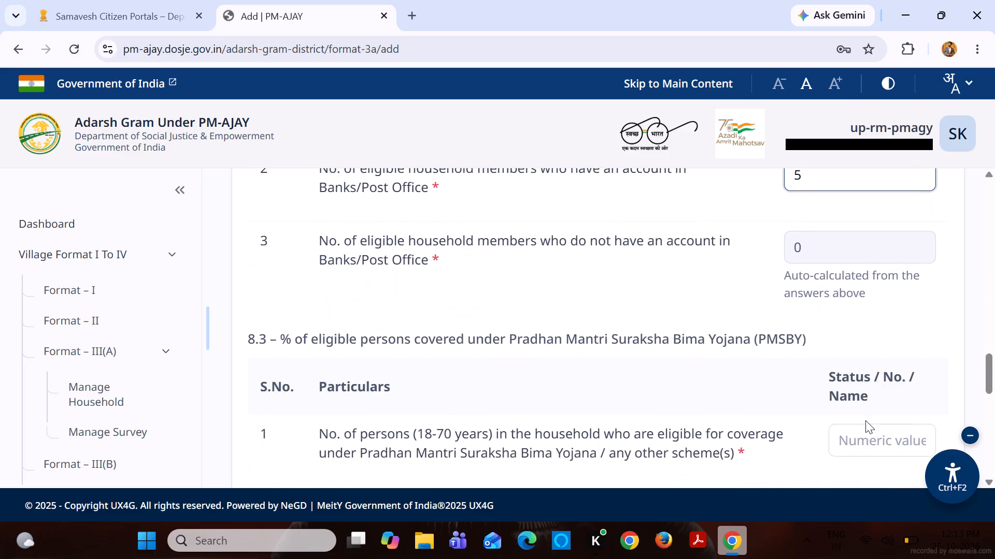
pyautogui.click(862, 438)
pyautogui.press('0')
pyautogui.scroll(-6, 862, 438)
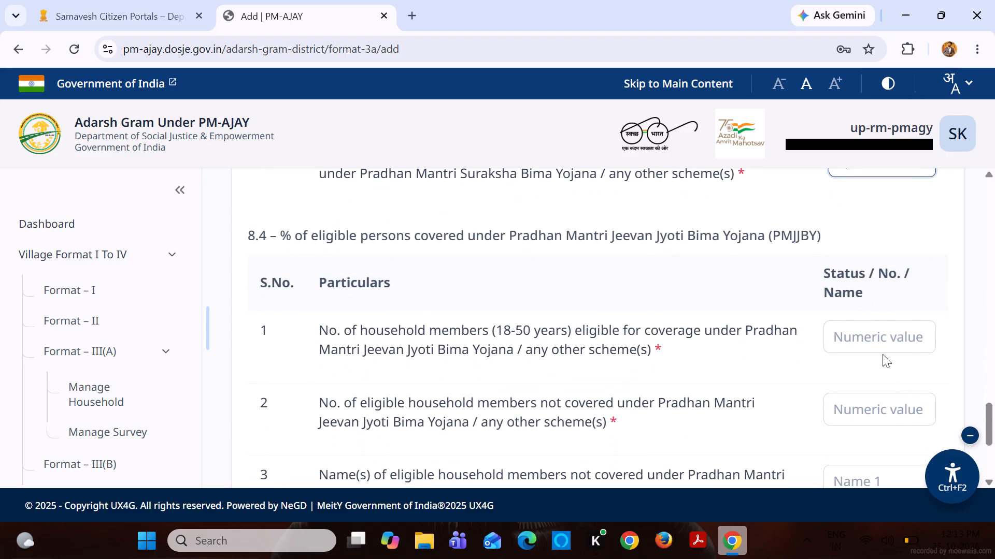
pyautogui.click(875, 347)
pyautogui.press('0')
pyautogui.scroll(-1, 875, 347)
pyautogui.click(905, 398)
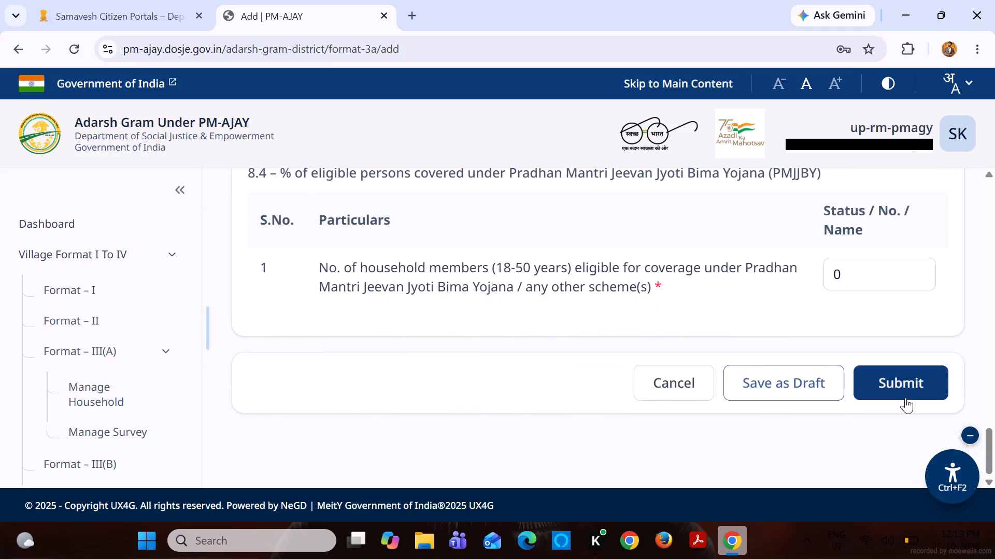
# Complete domain 9 with 0 household members eligible for PMGDISHA digital literacy training (9.3), and submit it.
pyautogui.click(906, 252)
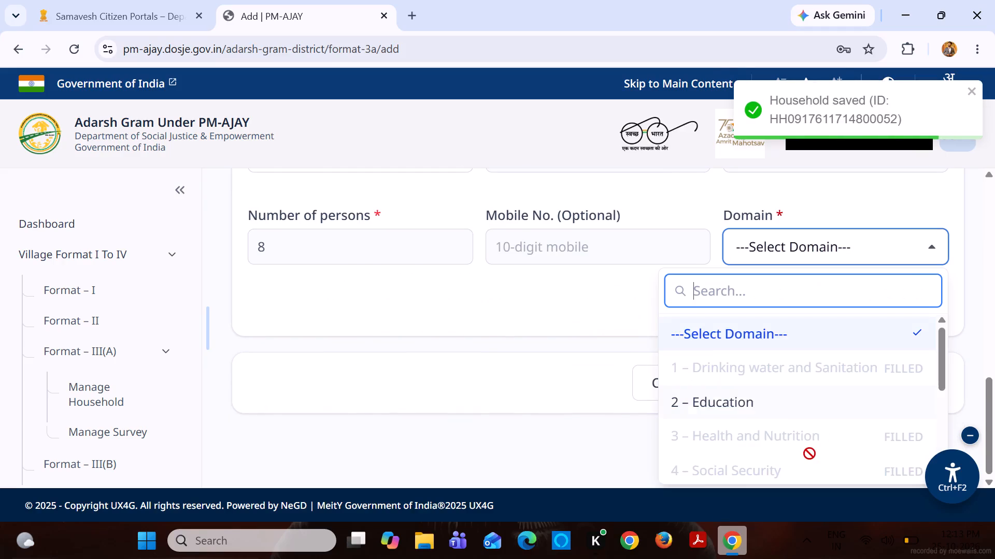
pyautogui.scroll(-5, 809, 453)
pyautogui.click(769, 429)
pyautogui.scroll(-2, 769, 429)
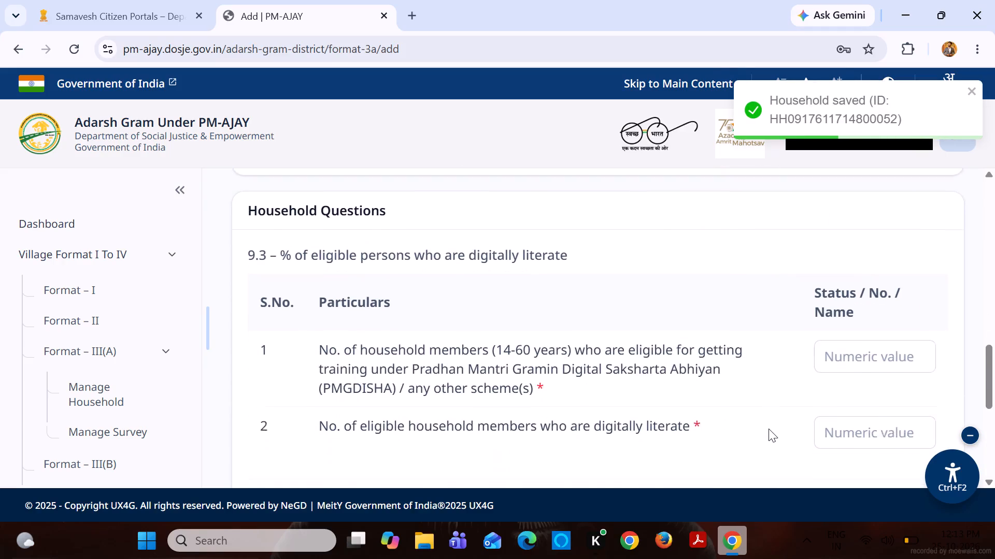
pyautogui.click(857, 349)
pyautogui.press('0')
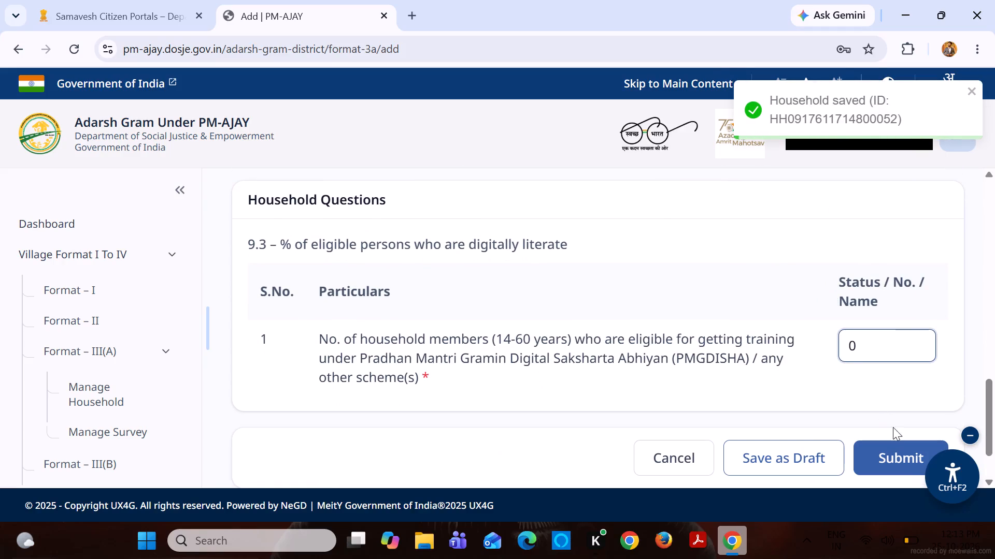
pyautogui.click(900, 443)
# Complete domain 10 with 0 youth eligible for skill training (10.1), 0 for bank linked loans (10.2) and Yes for SHG membership (10.3), and submit it.
pyautogui.click(886, 314)
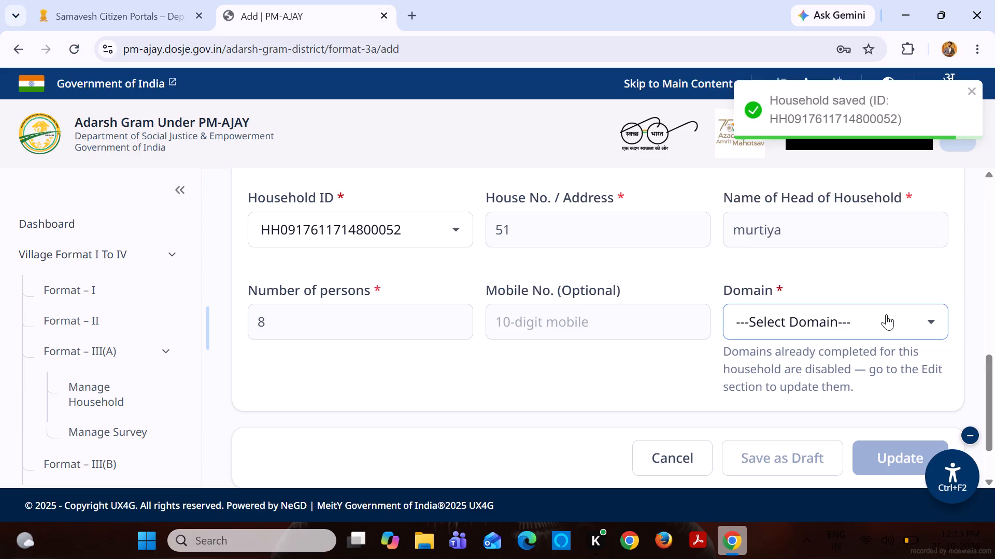
pyautogui.scroll(-6, 847, 245)
pyautogui.click(801, 274)
pyautogui.scroll(-4, 801, 274)
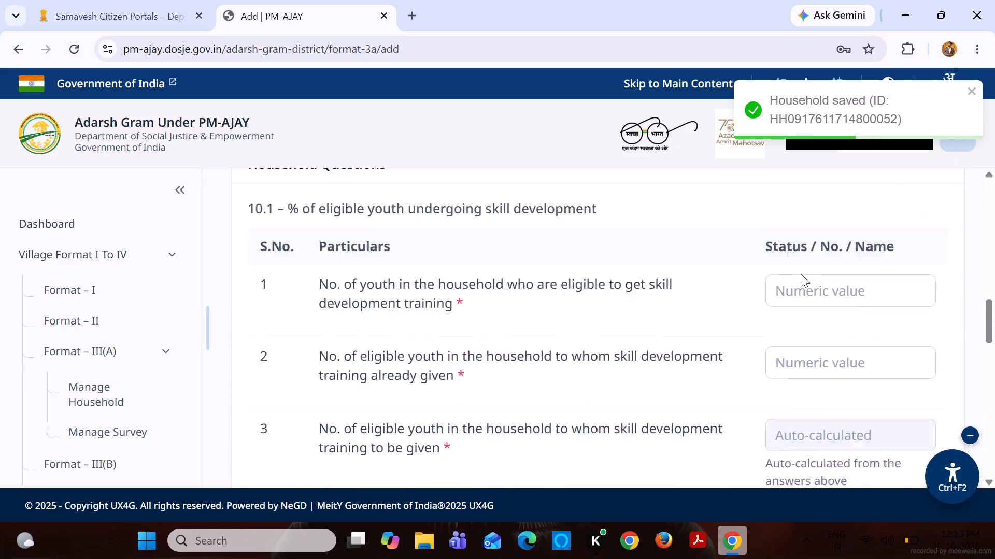
pyautogui.scroll(-2, 801, 274)
pyautogui.click(822, 196)
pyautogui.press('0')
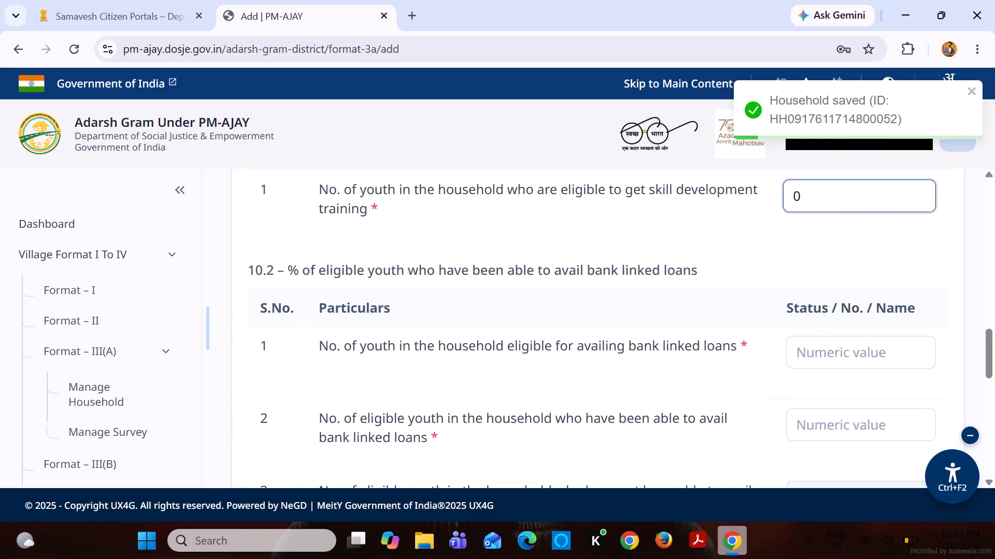
pyautogui.click(826, 359)
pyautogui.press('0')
pyautogui.scroll(-3, 826, 359)
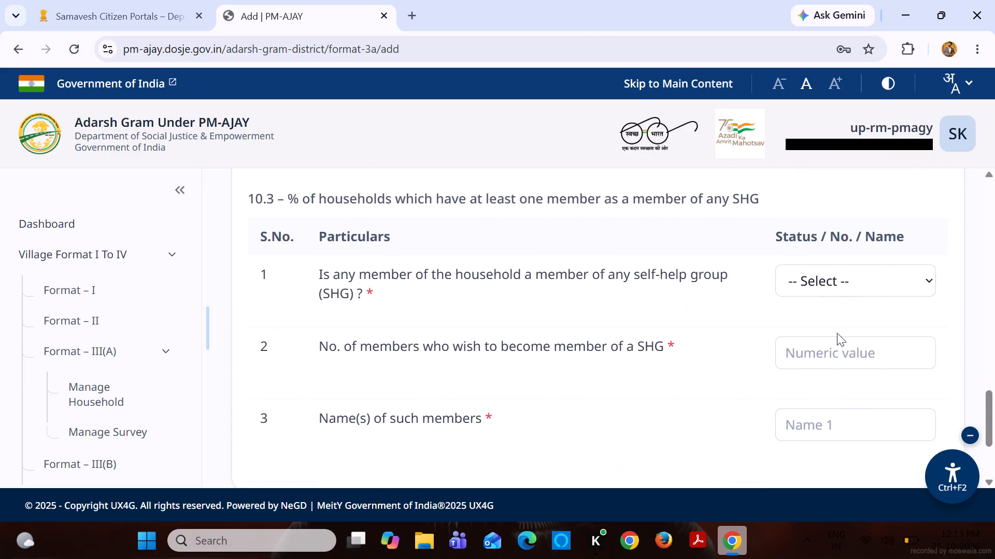
pyautogui.moveTo(879, 266); pyautogui.dragTo(823, 328)
pyautogui.click(823, 328)
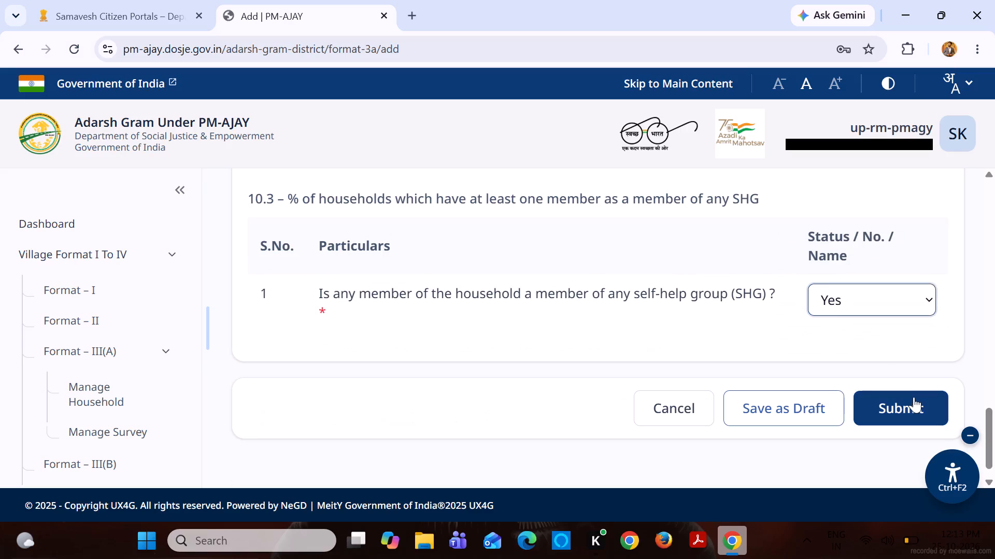
pyautogui.click(914, 402)
# Select domain 2 – Education and enter 2 children aged 6-10 years and 2 attending primary school under indicator 2.1.
pyautogui.click(893, 259)
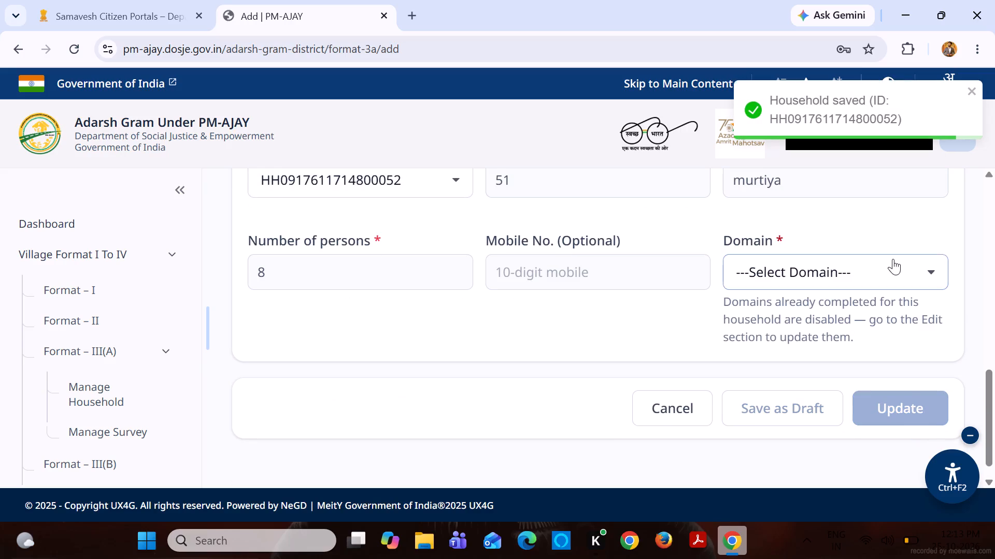
pyautogui.click(729, 430)
pyautogui.scroll(-3, 811, 391)
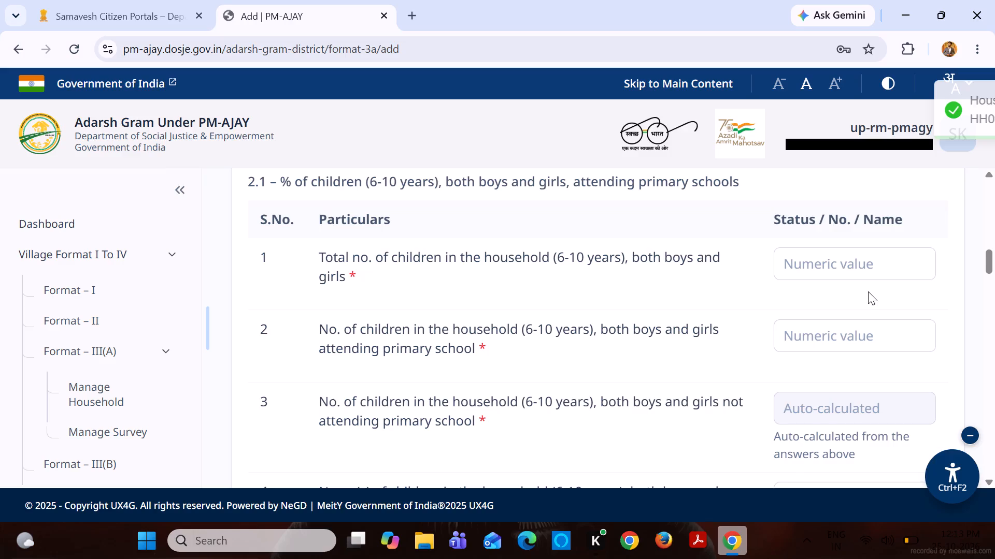
pyautogui.click(877, 259)
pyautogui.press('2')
pyautogui.click(808, 333)
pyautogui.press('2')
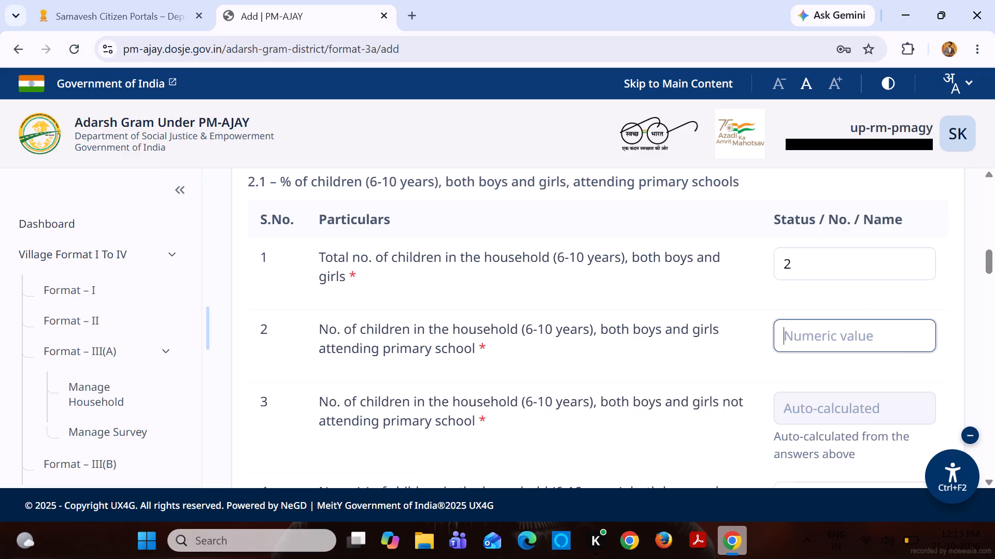
# Enter 0 children aged 11-13 years under indicator 2.2 and 0 children aged 14-15 years under indicator 2.3.
pyautogui.scroll(-4, 808, 333)
pyautogui.click(833, 333)
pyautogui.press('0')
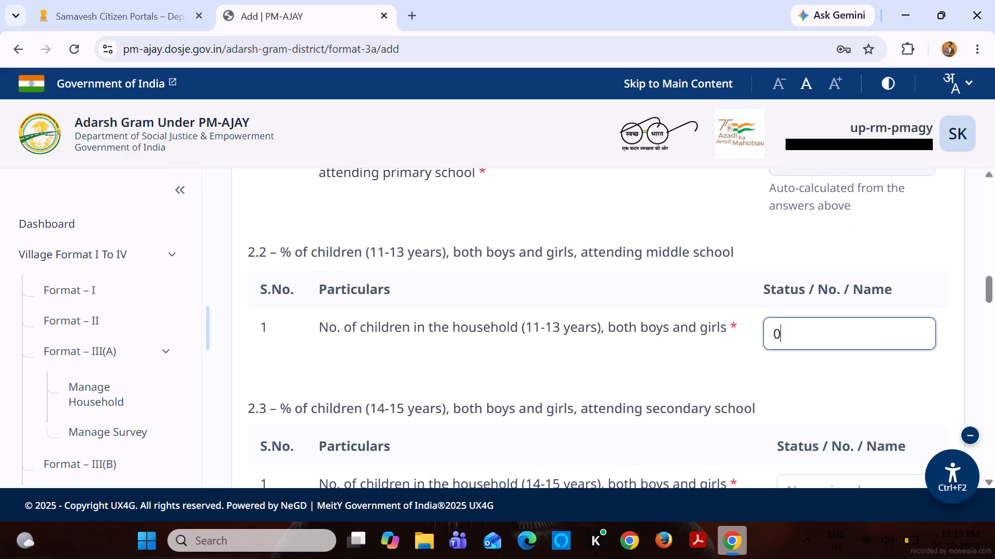
pyautogui.scroll(-2, 833, 333)
pyautogui.click(854, 261)
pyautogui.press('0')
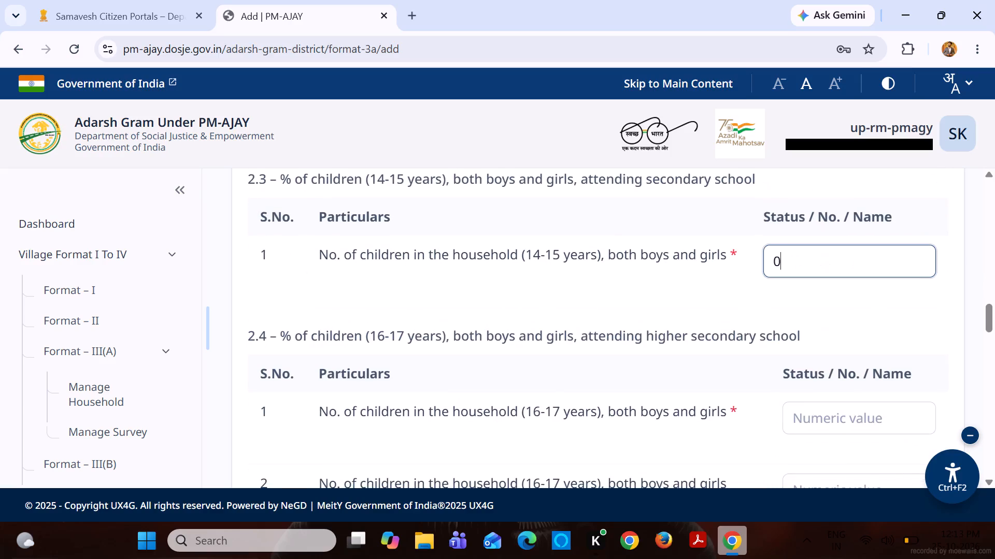
# Under indicator 2.4, enter 1 child aged 16-17 years and 1 attending higher secondary school.
pyautogui.scroll(-2, 854, 261)
pyautogui.click(864, 259)
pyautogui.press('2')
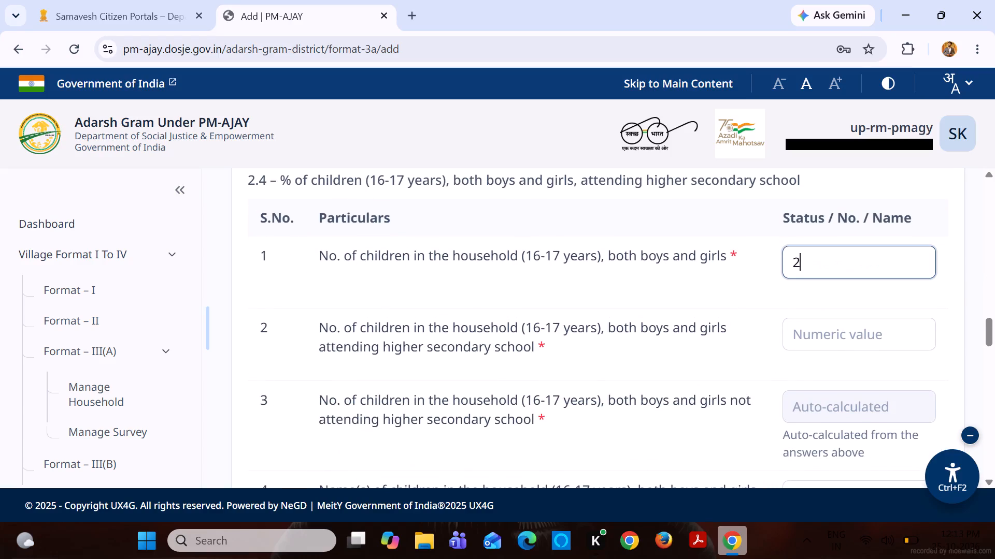
pyautogui.click(814, 326)
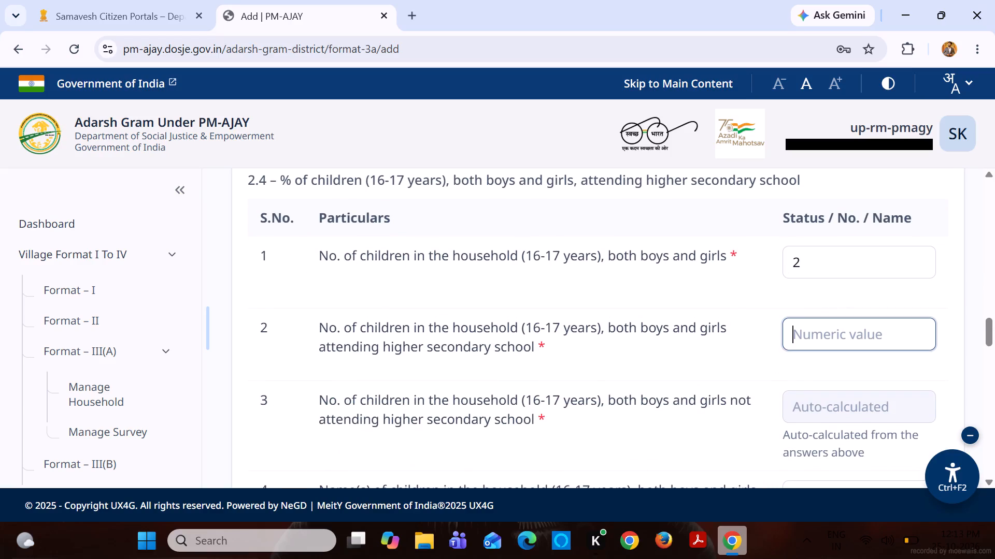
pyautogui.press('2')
pyautogui.press('BackSpace')
pyautogui.press('BackSpace')
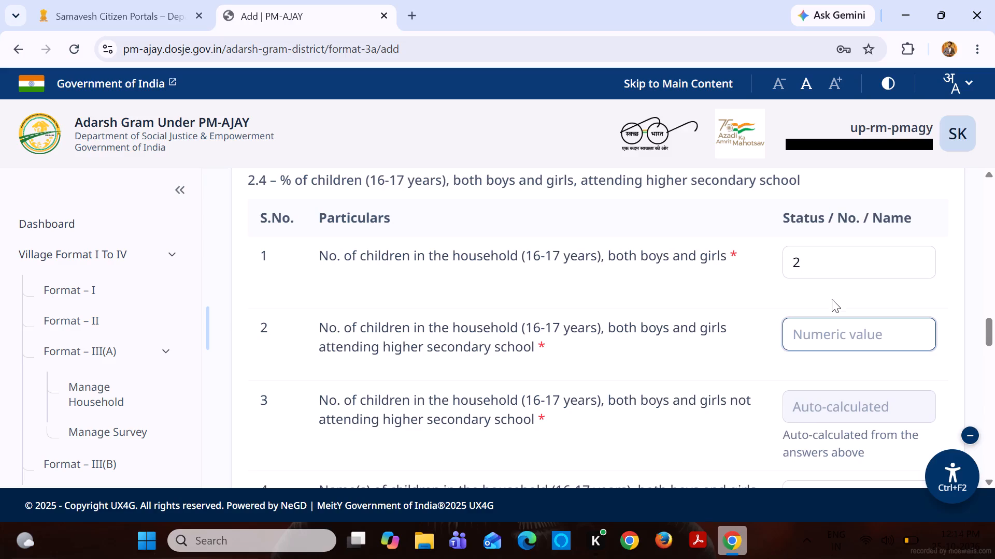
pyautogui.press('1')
pyautogui.click(832, 254)
pyautogui.press('BackSpace')
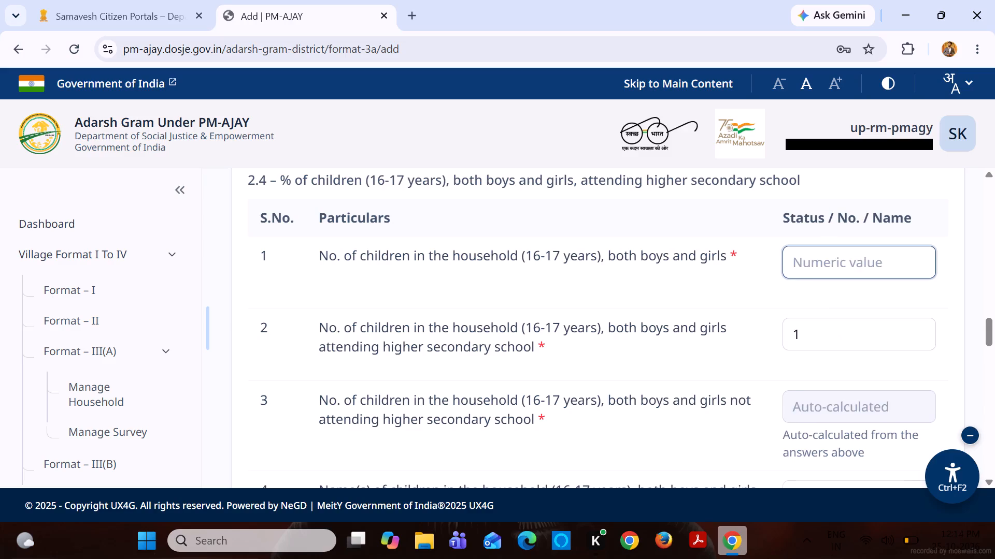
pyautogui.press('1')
# Under indicator 2.5, enter 2 children aged 18-23 years and 2 attending post higher secondary education.
pyautogui.scroll(-4, 832, 254)
pyautogui.click(838, 301)
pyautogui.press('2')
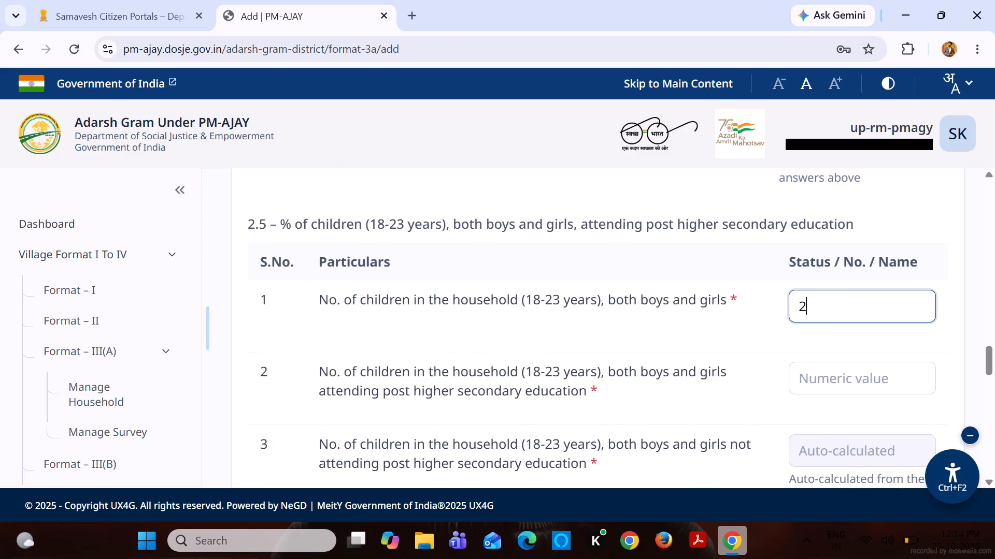
pyautogui.click(820, 383)
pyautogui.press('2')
# Enter 0 children eligible for the Pre-matric Scholarship for SC Students under indicator 2.6.
pyautogui.scroll(-3, 820, 383)
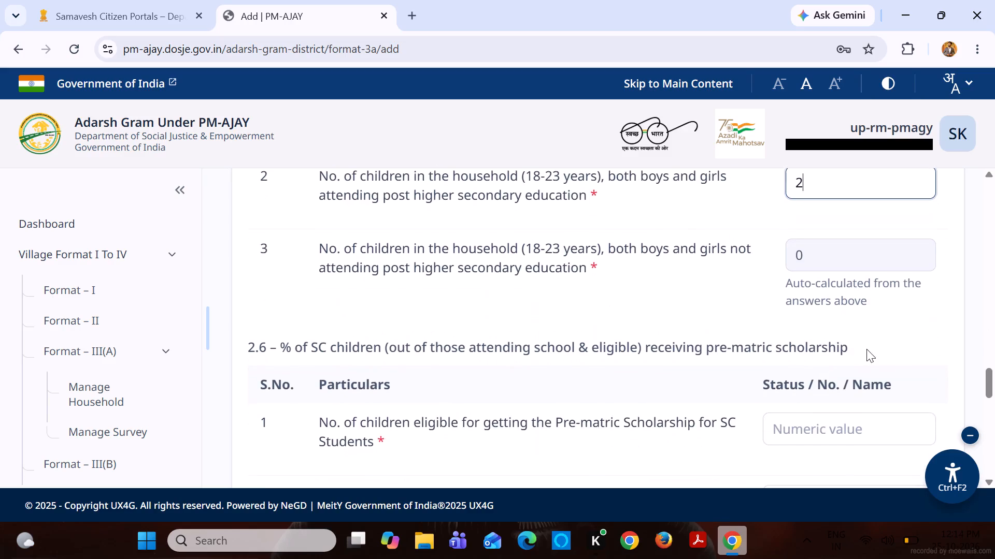
pyautogui.scroll(-1, 866, 349)
pyautogui.click(843, 343)
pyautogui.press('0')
pyautogui.scroll(-2, 843, 343)
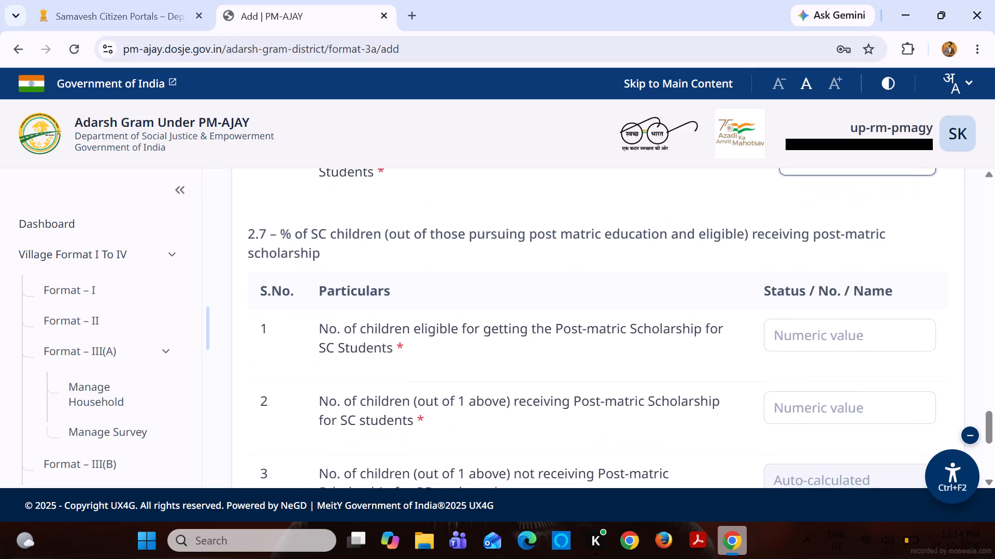
# Enter 0 children eligible for the Post-matric Scholarship under indicator 2.7, submit the Education domain and check for domains still unfilled.
pyautogui.click(842, 344)
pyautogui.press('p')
pyautogui.press('BackSpace')
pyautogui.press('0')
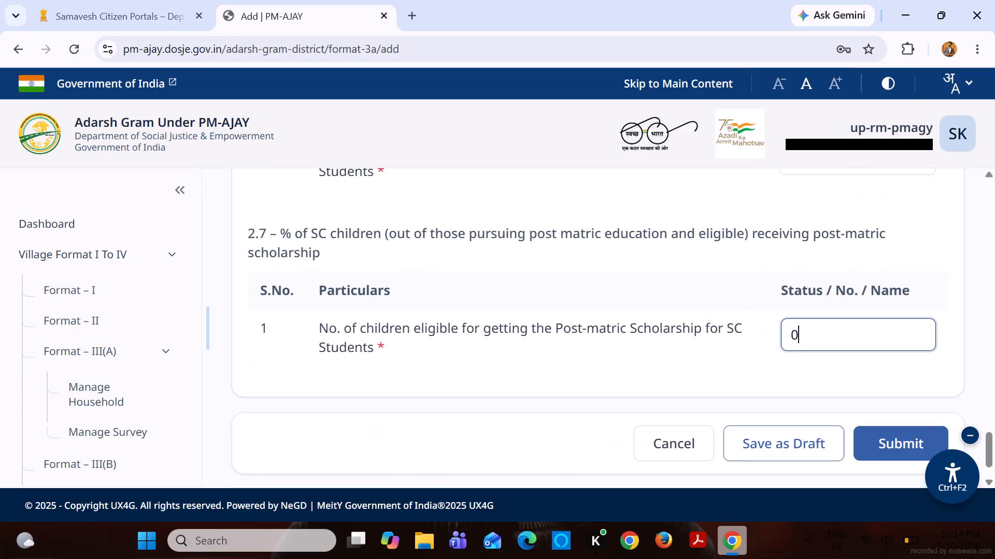
pyautogui.scroll(-2, 842, 344)
pyautogui.click(919, 377)
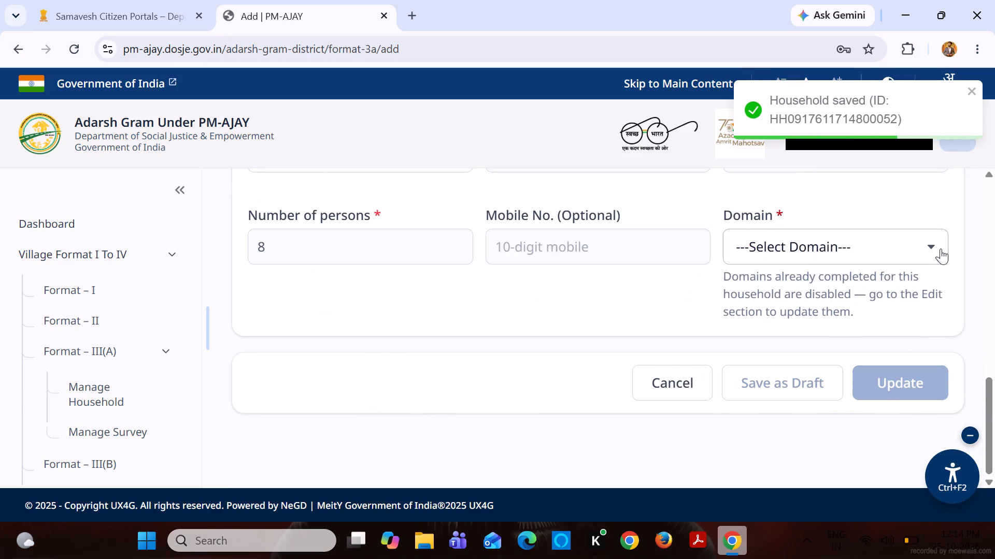
pyautogui.click(903, 255)
pyautogui.scroll(-3, 744, 452)
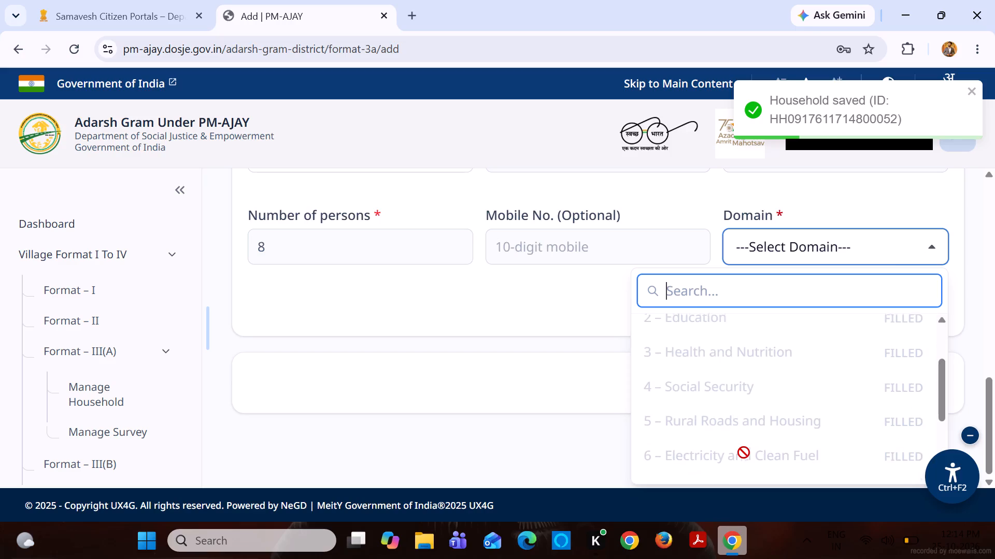
pyautogui.scroll(-5, 744, 452)
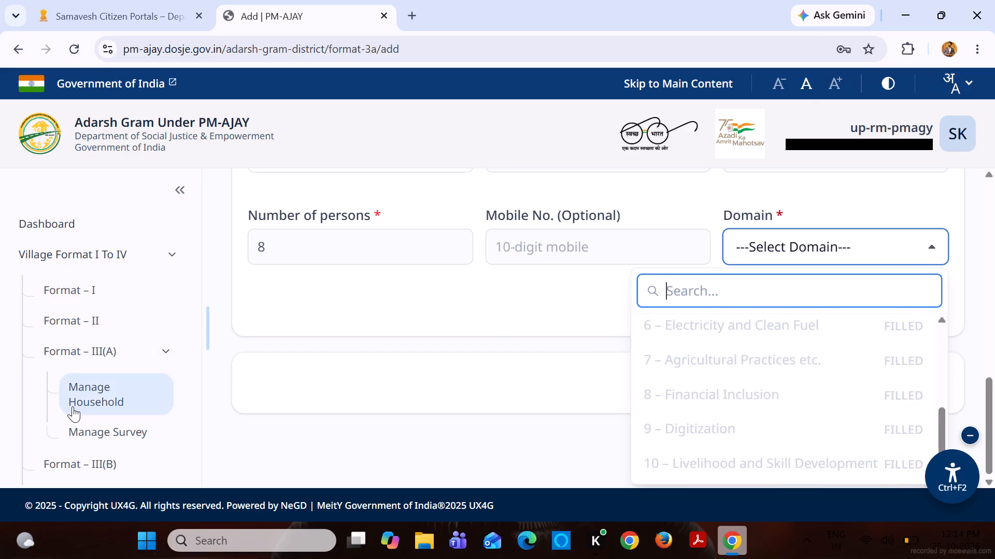
# Start a new household record with block Shahabad - 1488, Gram Panchayat Husainganj - 84761, village Husainganj - 117110 and category SC.
pyautogui.click(73, 406)
pyautogui.moveTo(776, 205); pyautogui.dragTo(767, 210)
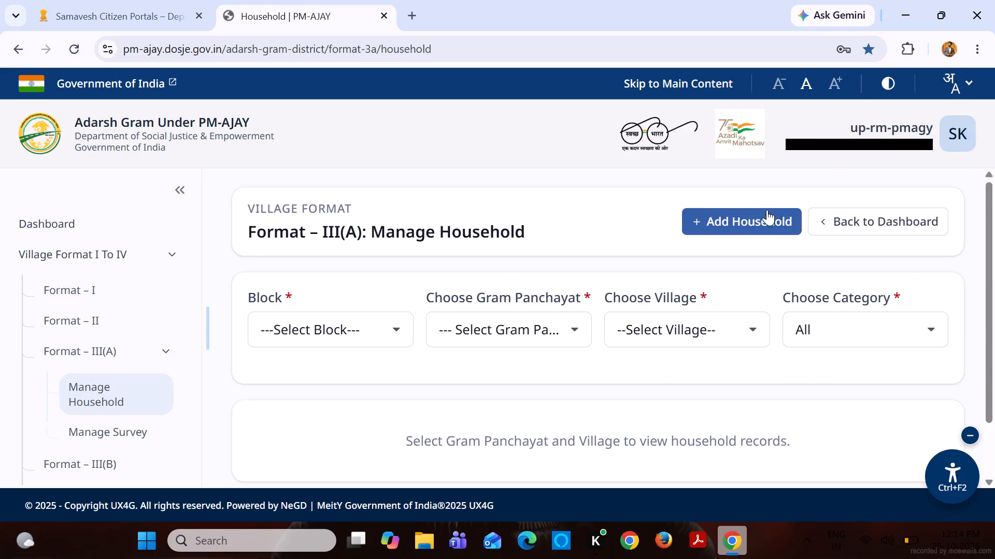
pyautogui.moveTo(767, 210); pyautogui.dragTo(764, 212)
pyautogui.click(764, 212)
pyautogui.doubleClick(771, 186)
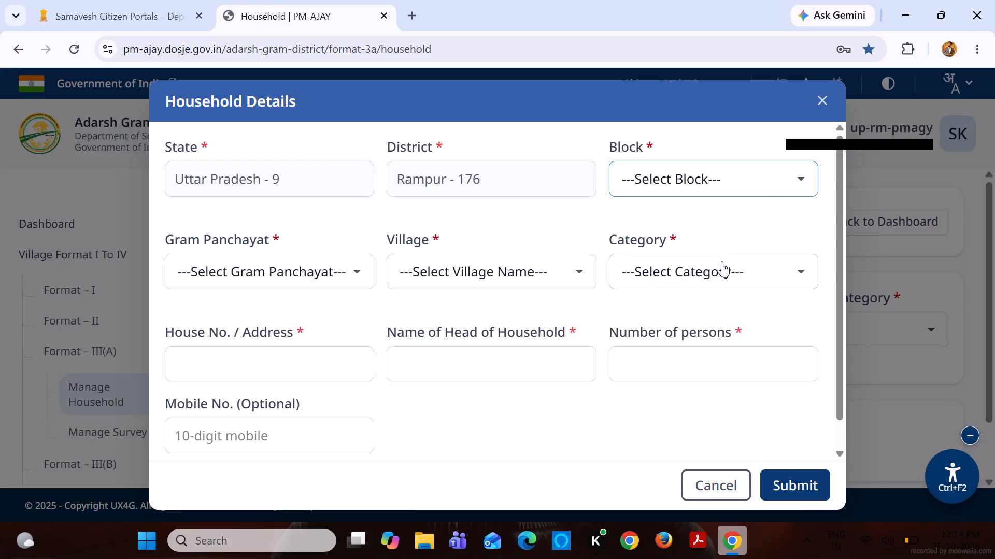
pyautogui.click(780, 182)
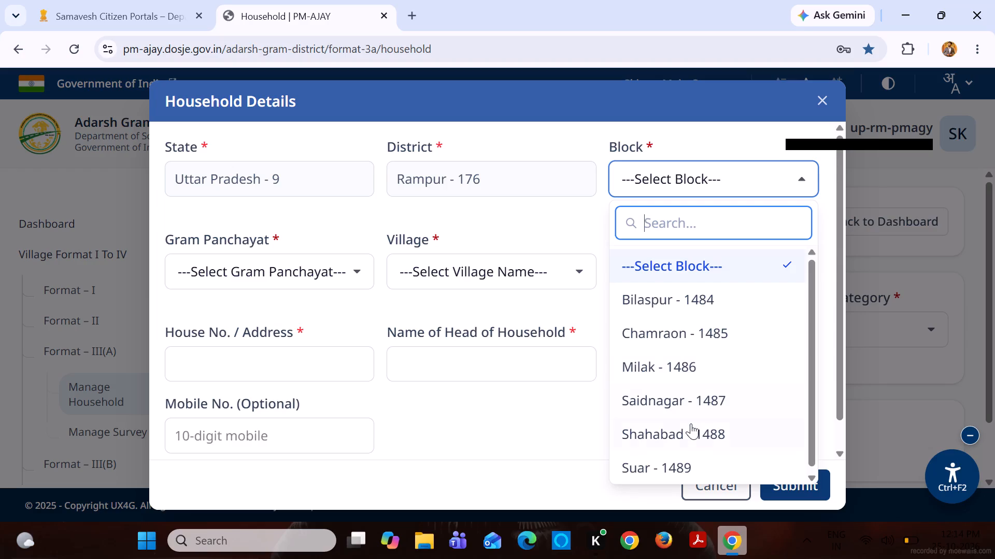
pyautogui.click(691, 423)
pyautogui.click(332, 290)
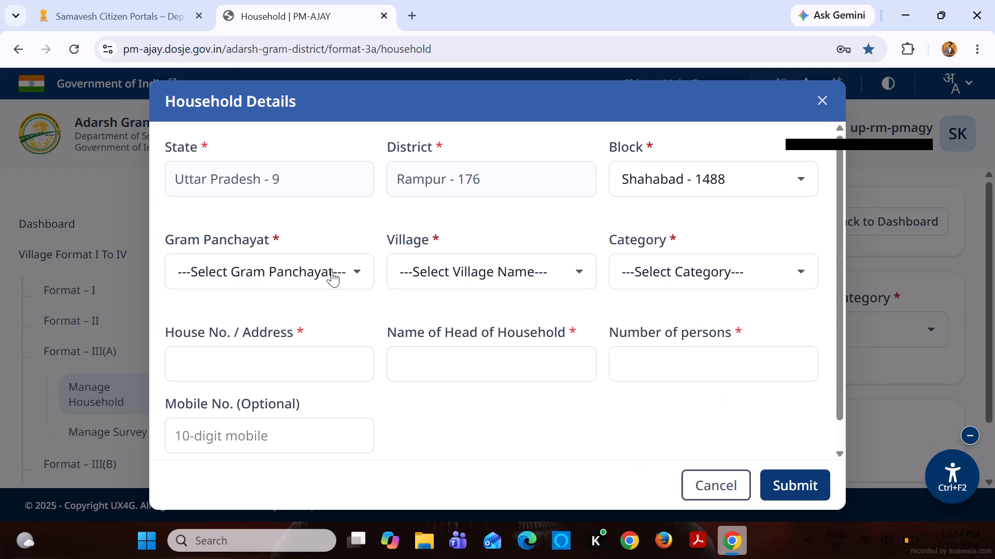
pyautogui.click(332, 270)
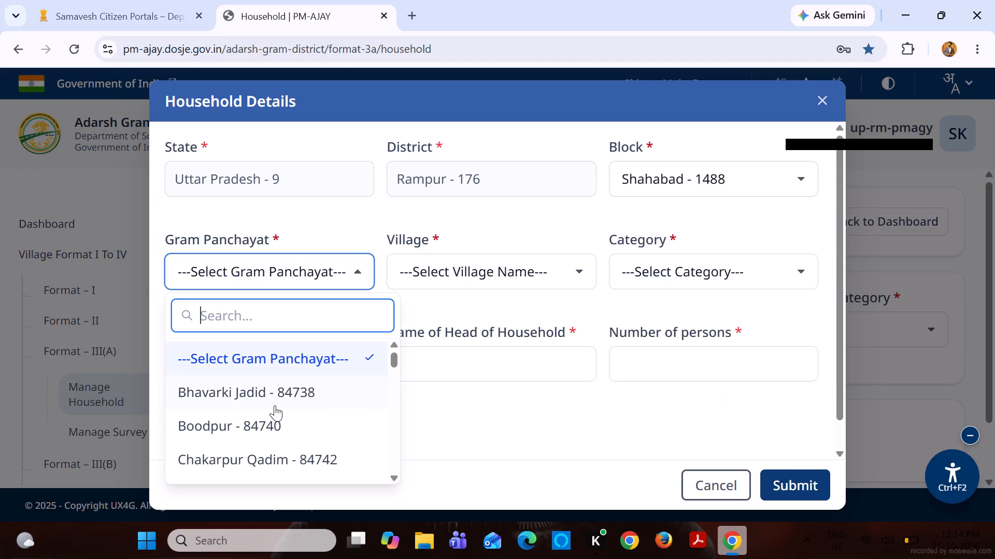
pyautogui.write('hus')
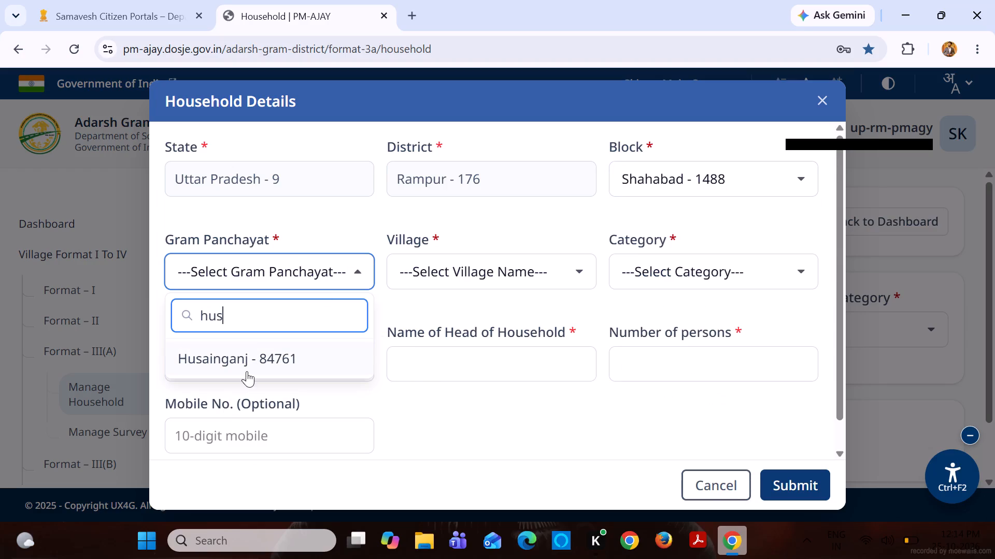
pyautogui.click(247, 371)
pyautogui.click(466, 263)
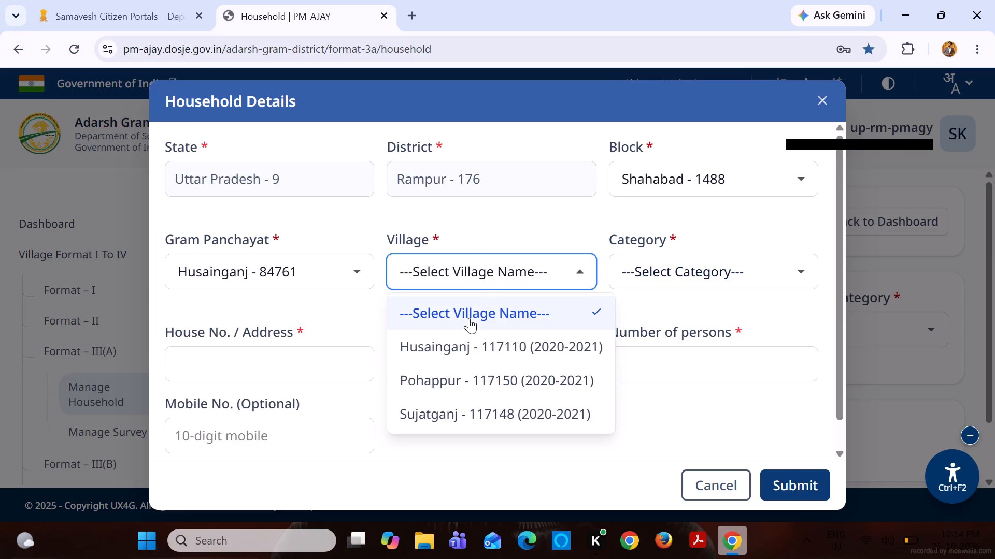
pyautogui.click(442, 351)
pyautogui.click(689, 269)
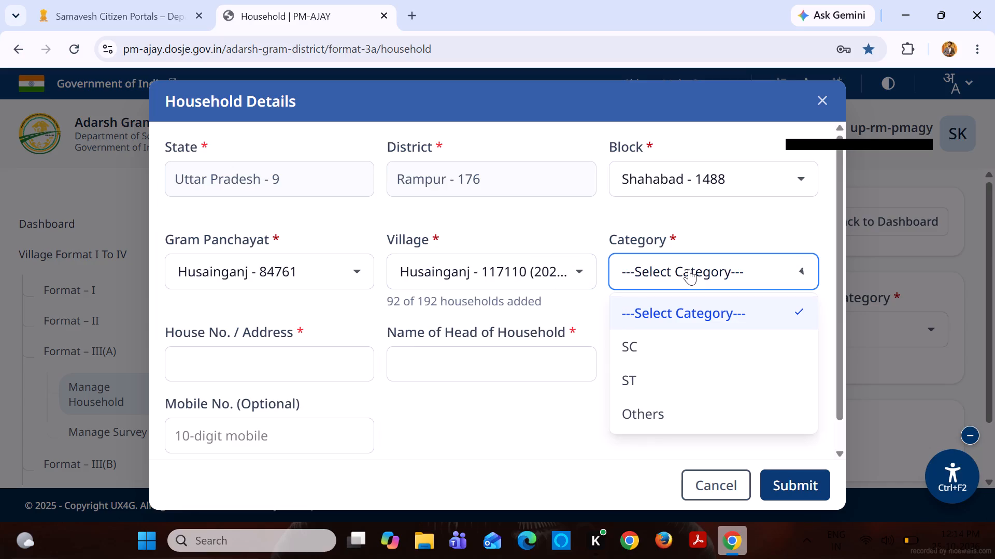
pyautogui.click(653, 351)
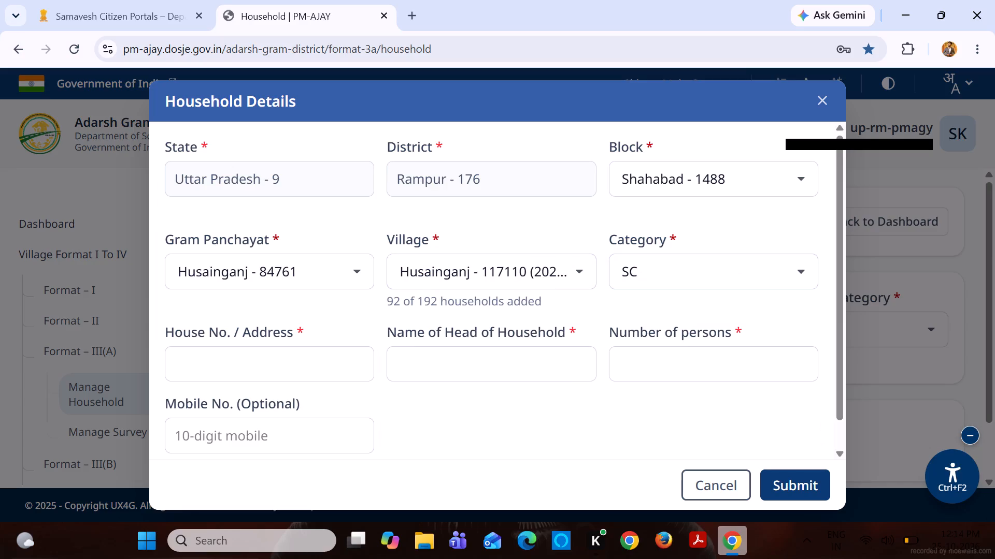
# Enter house number 52, the name of the head of household and 12 persons, and submit the new household.
pyautogui.click(306, 373)
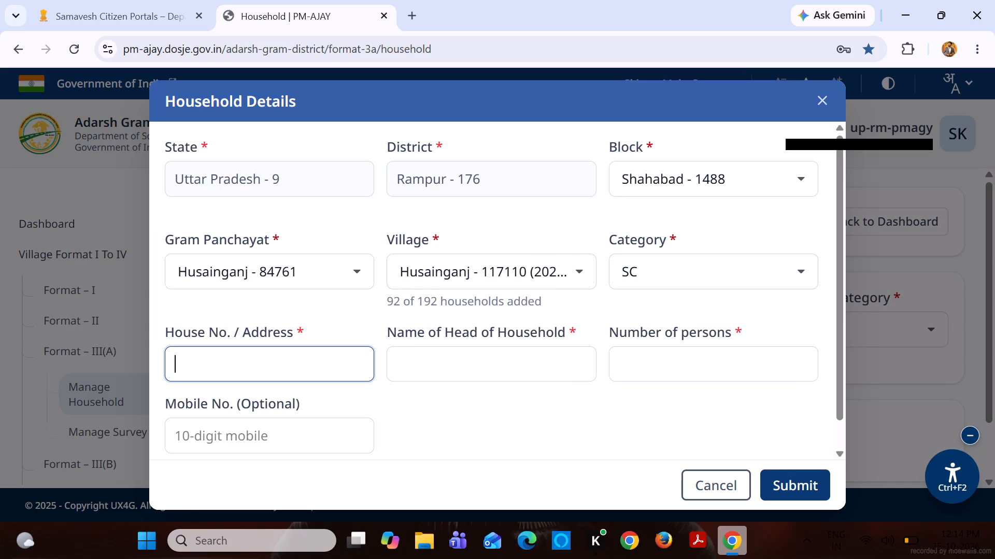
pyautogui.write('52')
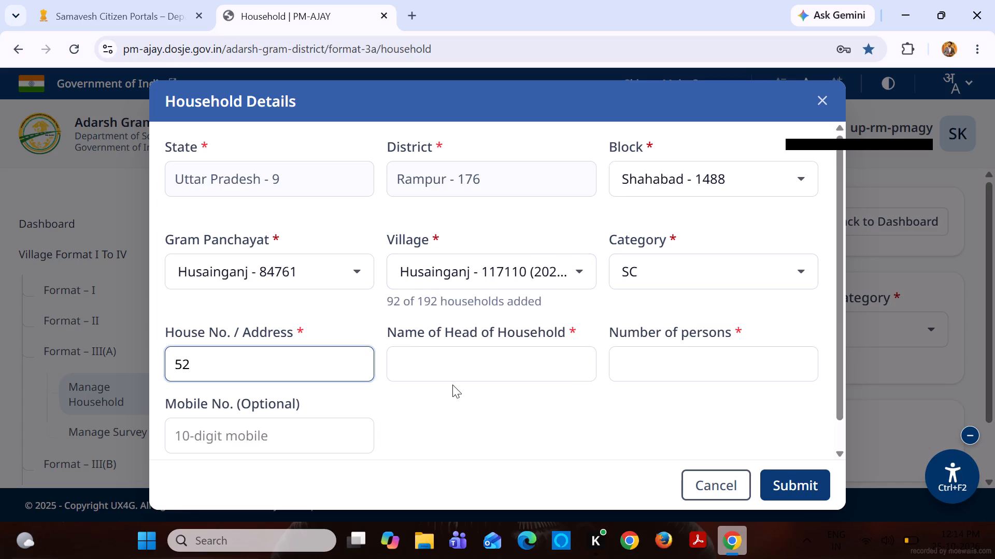
pyautogui.click(453, 385)
pyautogui.click(459, 380)
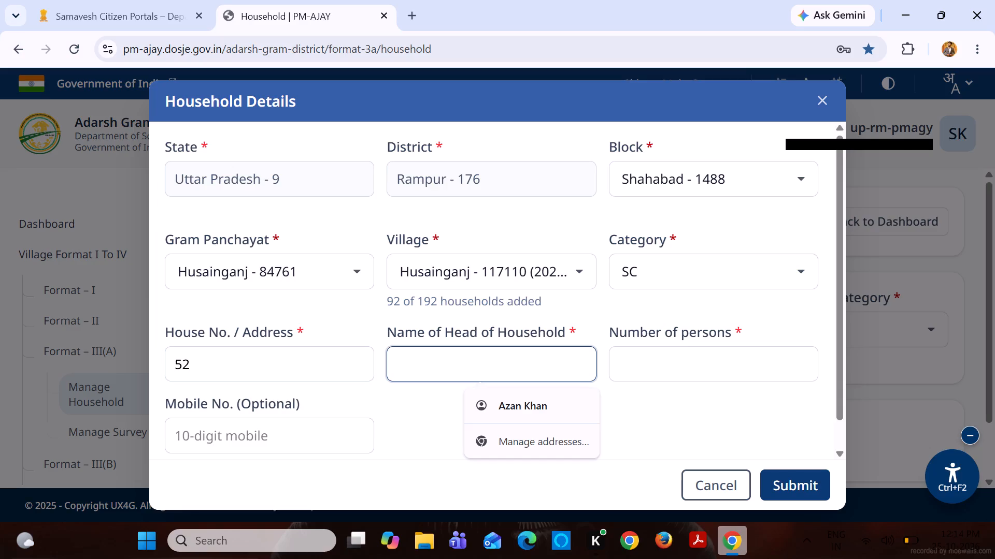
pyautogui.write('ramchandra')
pyautogui.click(674, 375)
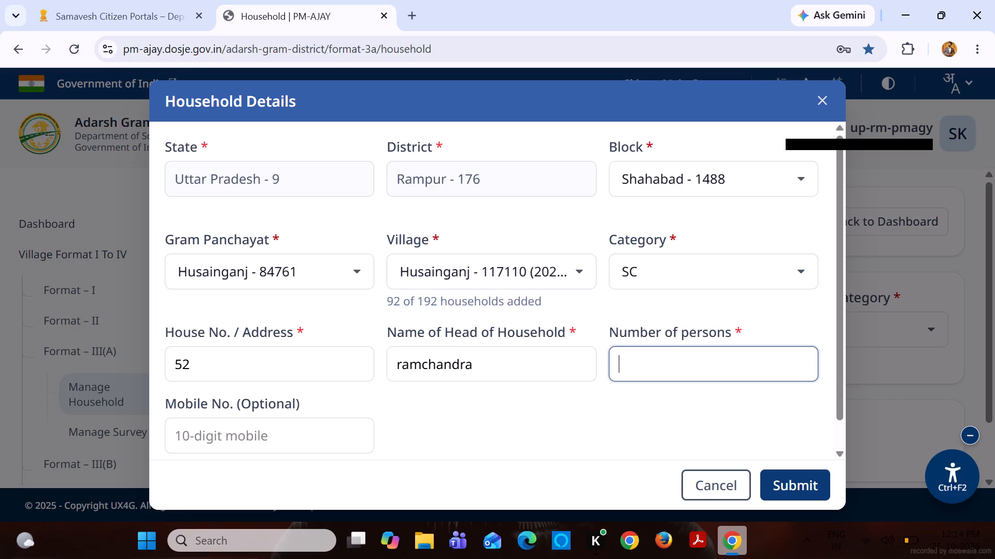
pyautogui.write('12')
pyautogui.click(804, 480)
# Fill domain 1 – Drinking water and Sanitation with Yes for household latrine and No for open defecation, and submit it.
pyautogui.scroll(-11, 800, 331)
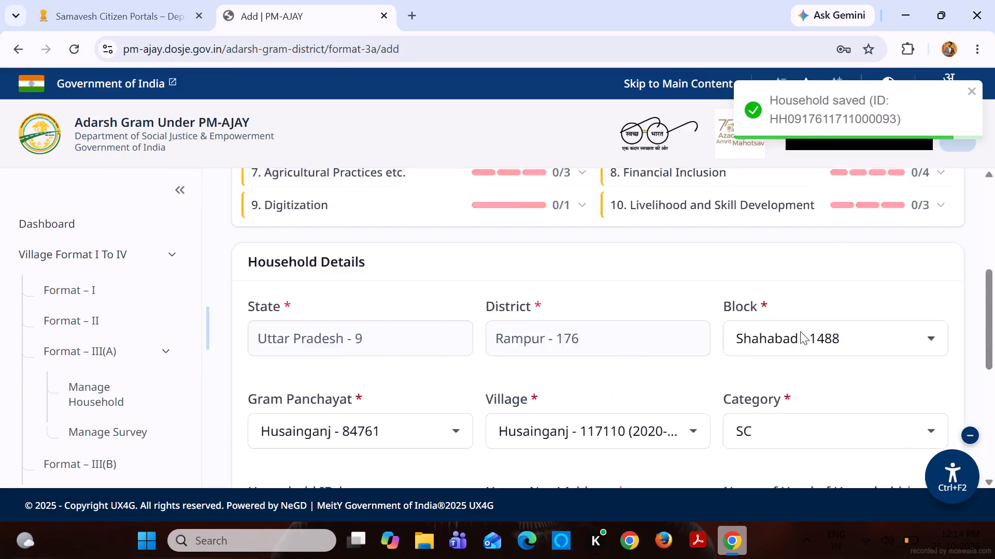
pyautogui.click(870, 267)
pyautogui.click(829, 138)
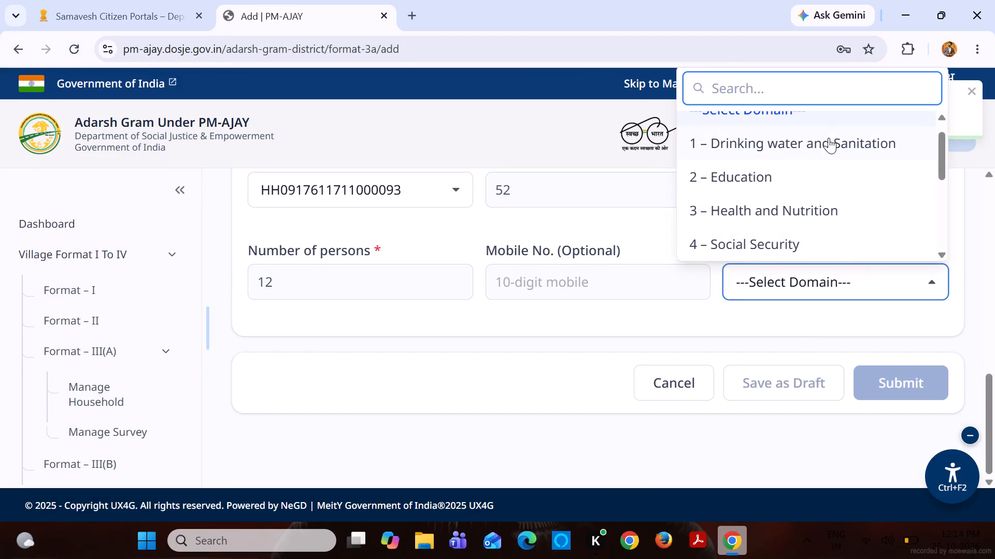
pyautogui.scroll(-2, 831, 256)
pyautogui.click(882, 359)
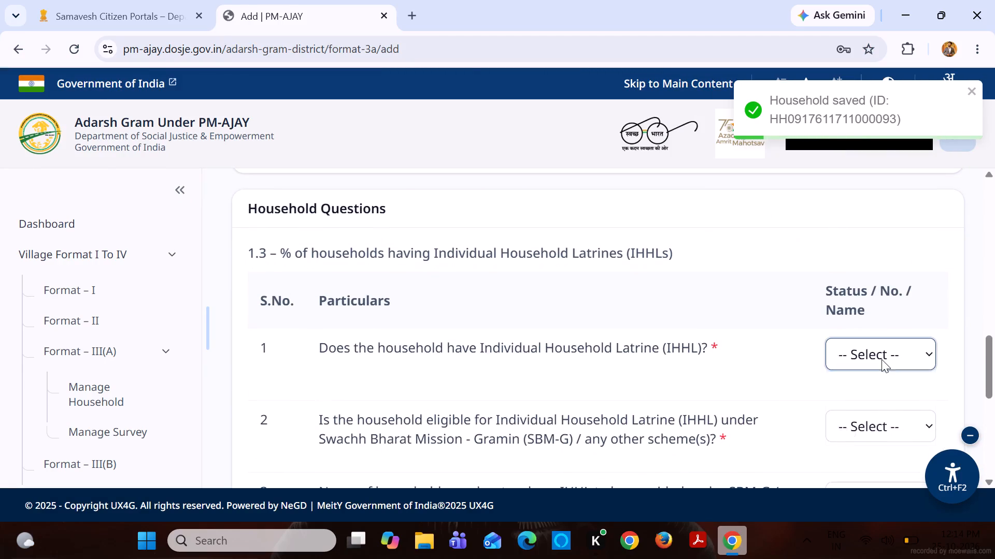
pyautogui.click(861, 404)
pyautogui.scroll(-2, 861, 404)
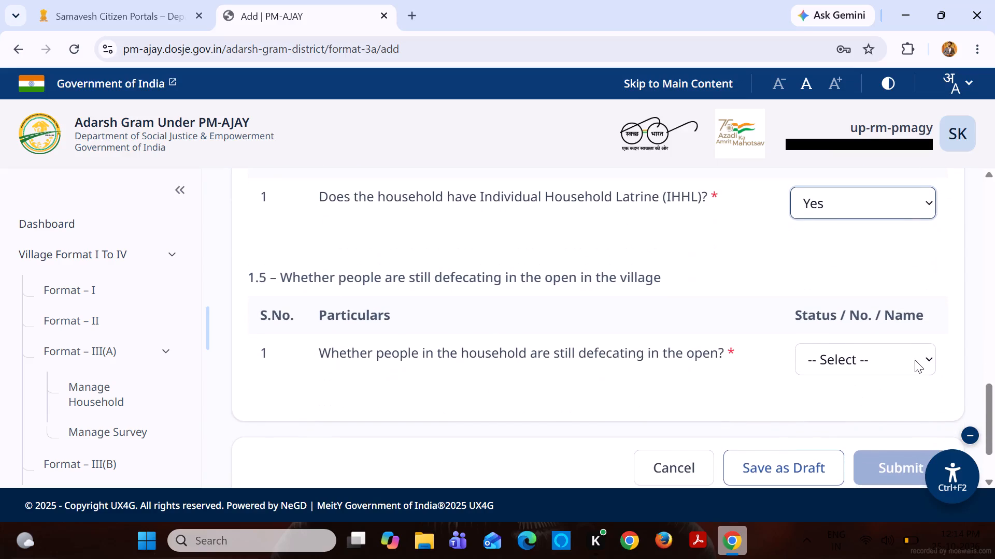
pyautogui.moveTo(915, 360); pyautogui.dragTo(846, 433)
pyautogui.click(846, 433)
pyautogui.scroll(-1, 845, 373)
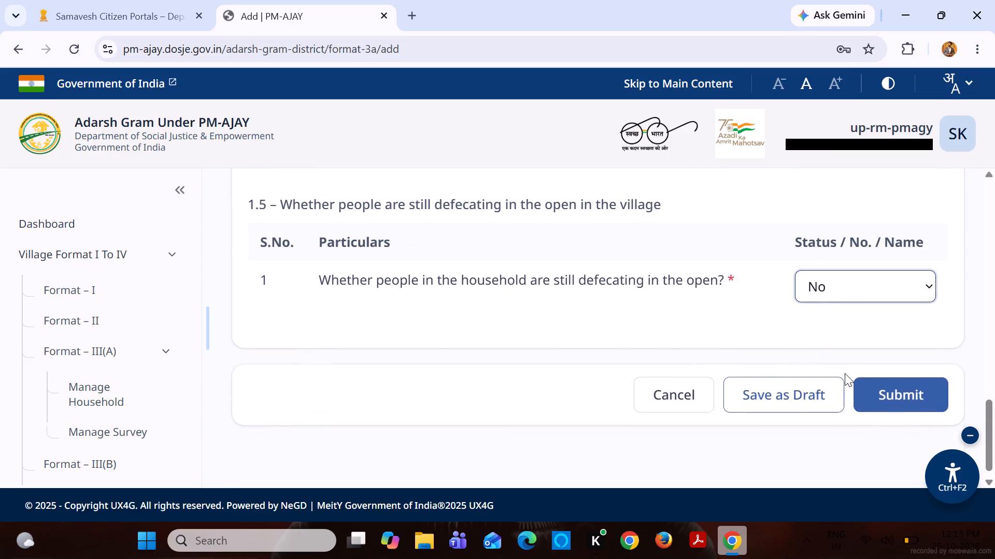
pyautogui.scroll(-1, 845, 373)
pyautogui.click(884, 371)
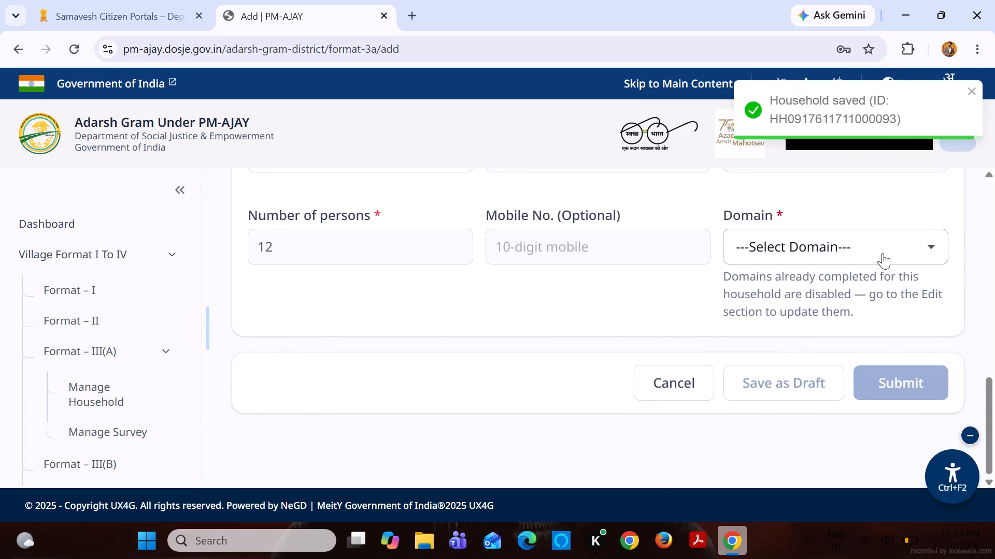
# In domain 2 – Education, enter 1 child aged 6-10 years and 1 attending primary school under indicator 2.1.
pyautogui.click(883, 253)
pyautogui.click(787, 392)
pyautogui.scroll(-1, 787, 392)
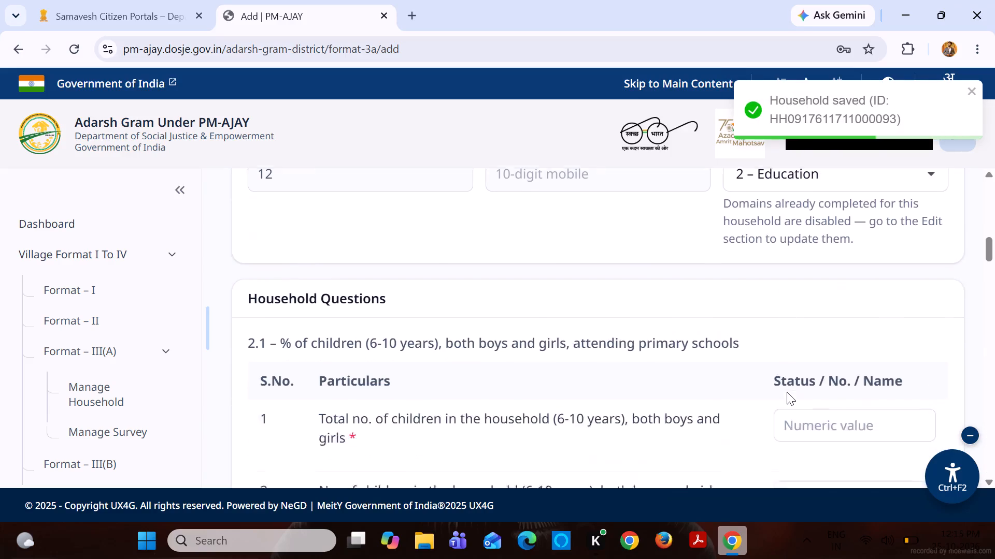
pyautogui.scroll(-1, 787, 392)
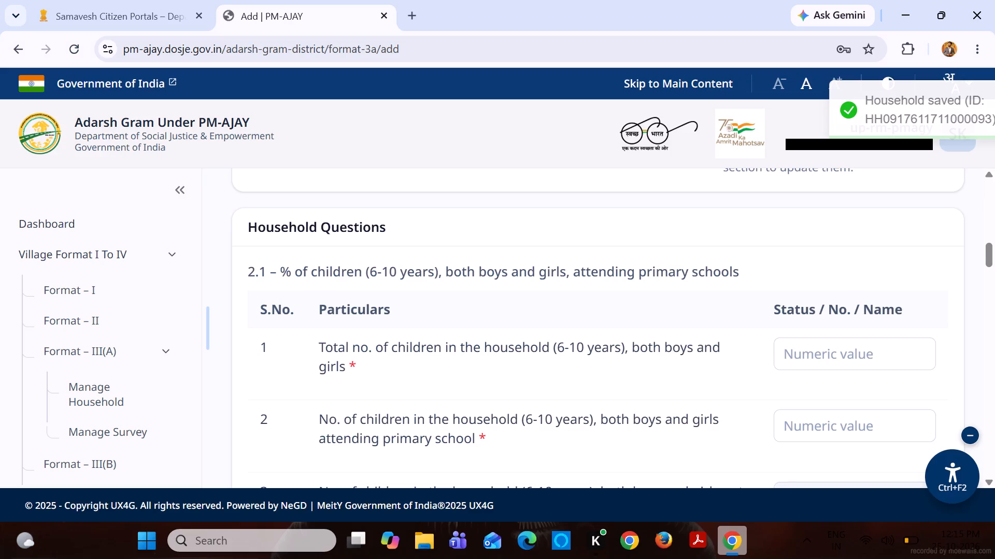
pyautogui.click(847, 354)
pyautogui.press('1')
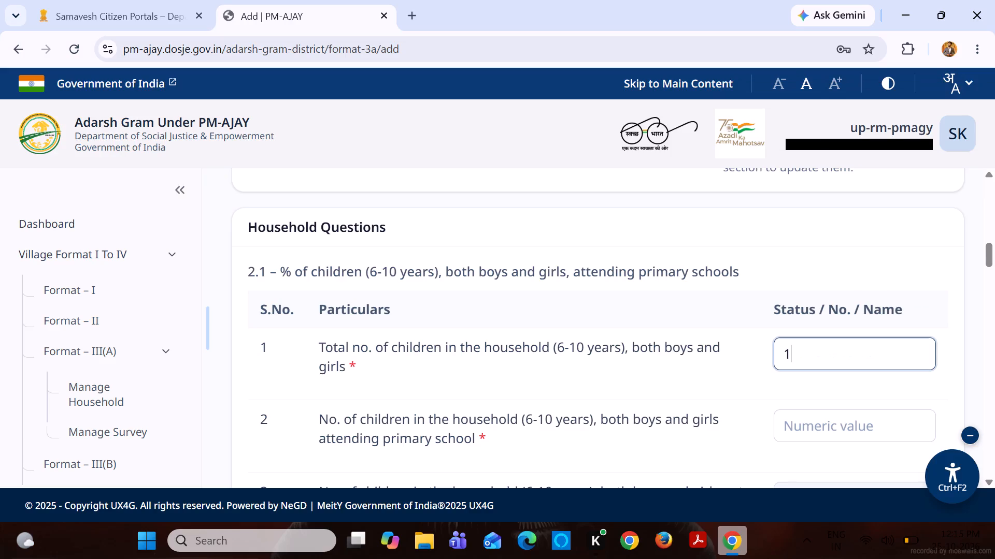
pyautogui.click(824, 430)
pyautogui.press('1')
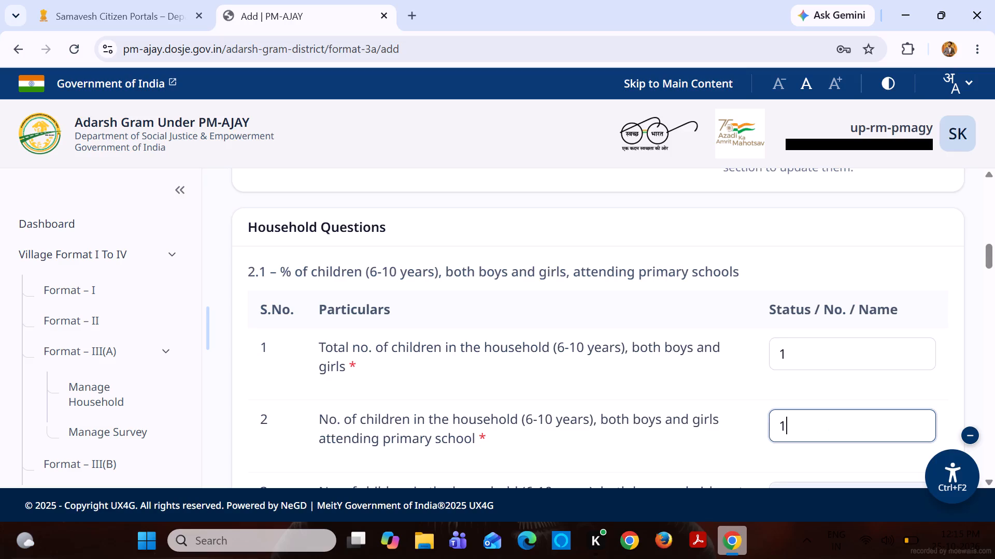
# Under indicator 2.2, enter 2 children aged 11-13 years and 2 attending middle school.
pyautogui.scroll(-6, 824, 430)
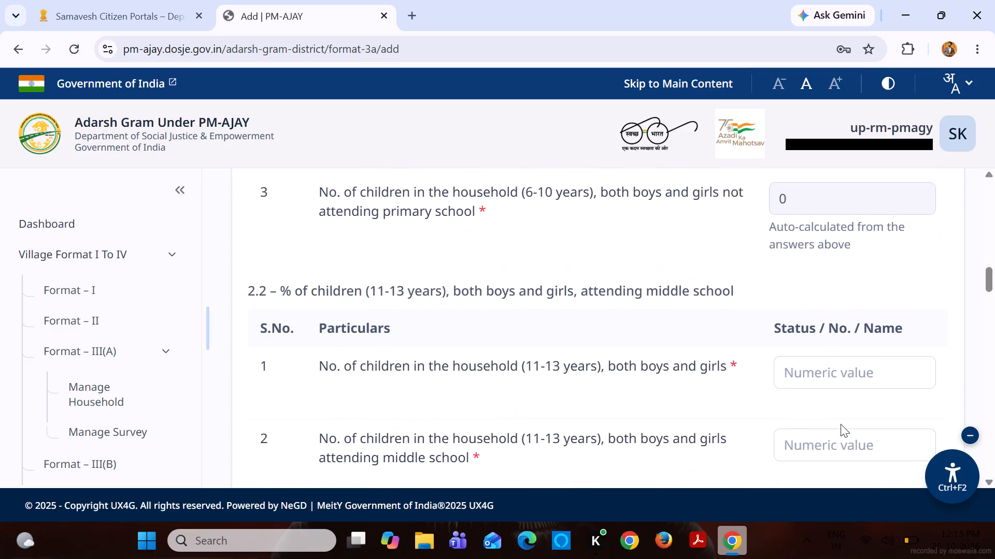
pyautogui.click(824, 363)
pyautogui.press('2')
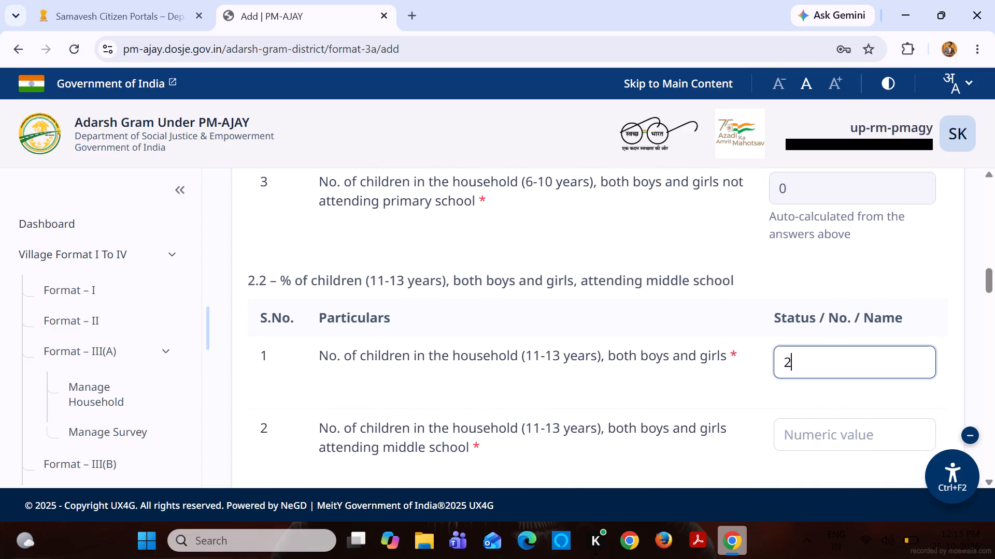
pyautogui.scroll(-1, 824, 363)
pyautogui.click(834, 317)
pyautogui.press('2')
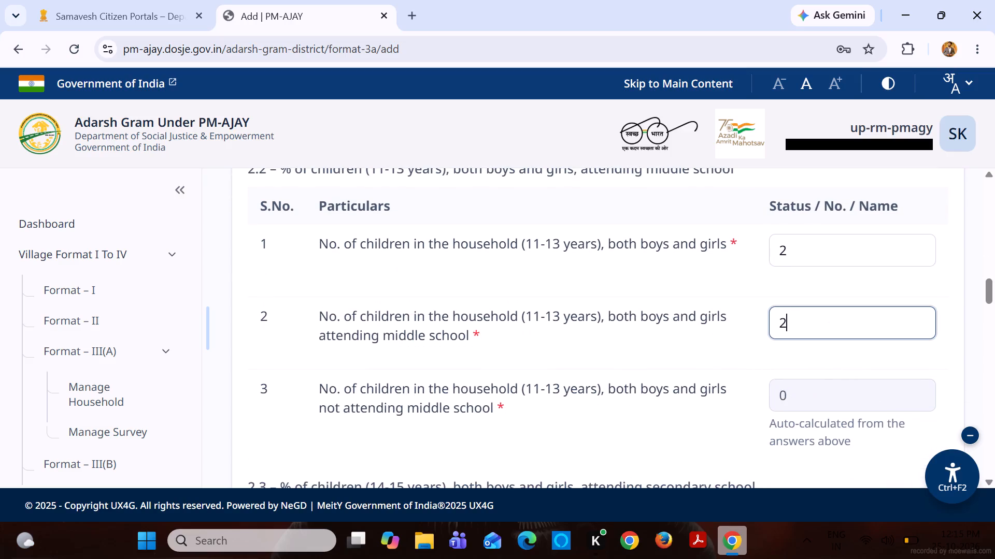
# Under indicator 2.3, enter 2 children aged 14-15 years and 2 attending secondary school.
pyautogui.scroll(-3, 834, 317)
pyautogui.click(834, 319)
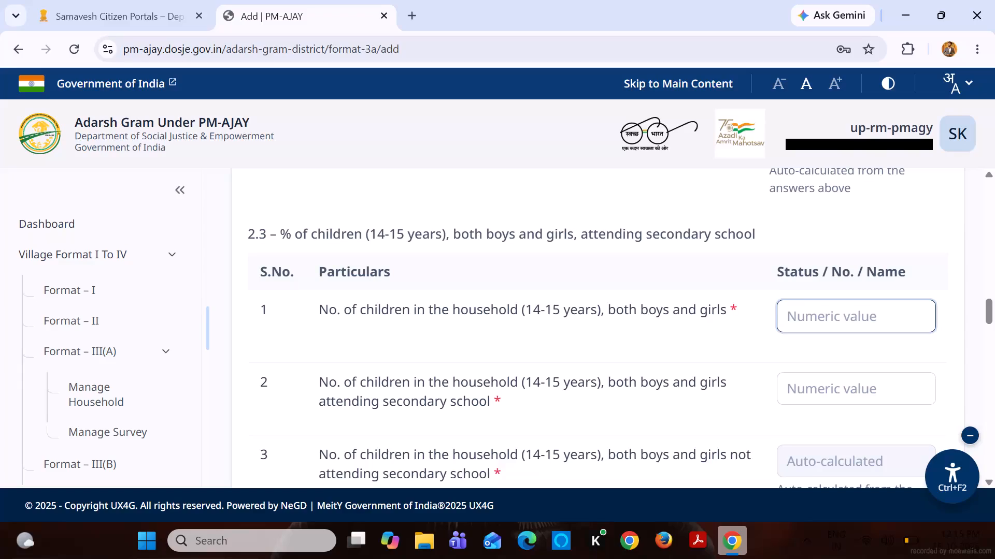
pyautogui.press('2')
pyautogui.click(810, 395)
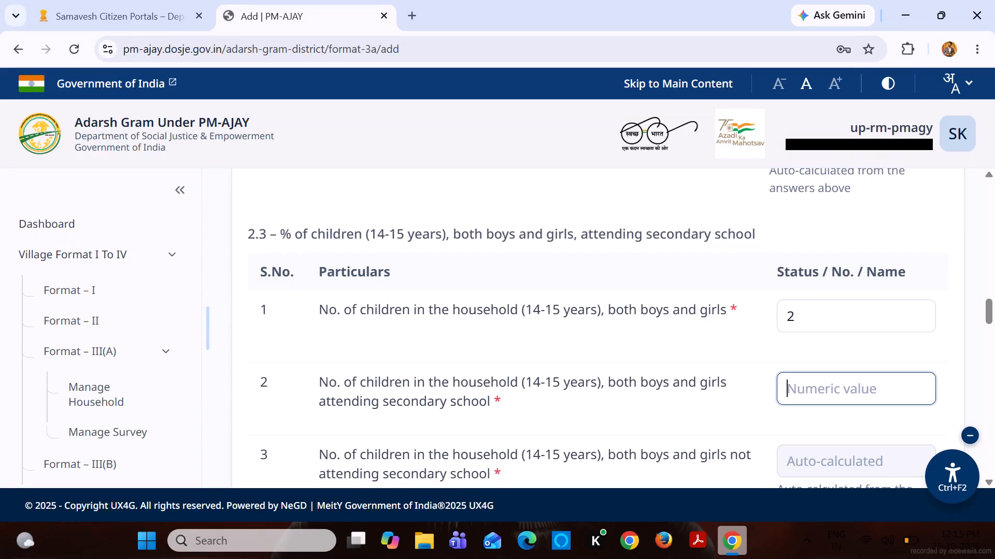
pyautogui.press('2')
# Enter 0 children aged 16-17 years under indicator 2.4.
pyautogui.scroll(-3, 810, 395)
pyautogui.click(834, 407)
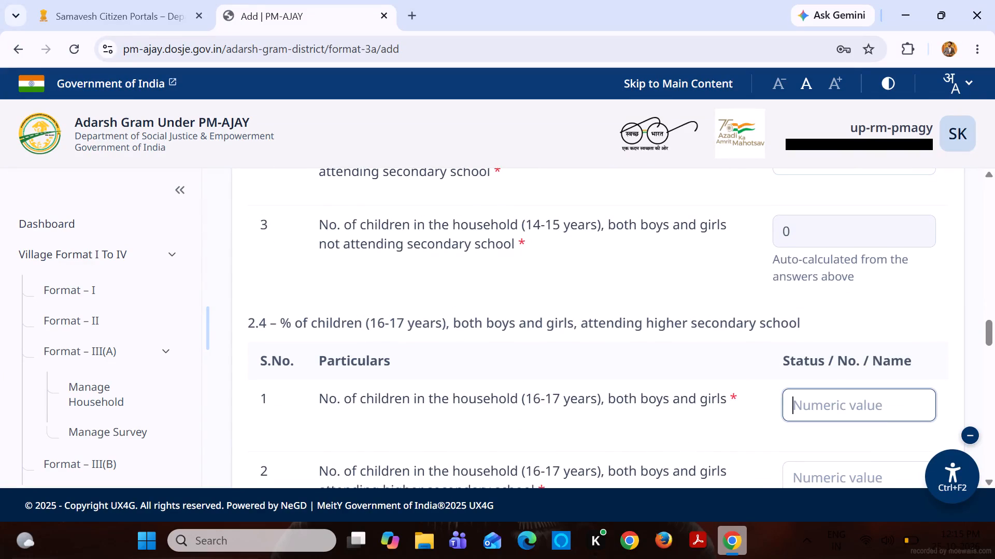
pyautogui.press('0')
pyautogui.scroll(-3, 834, 407)
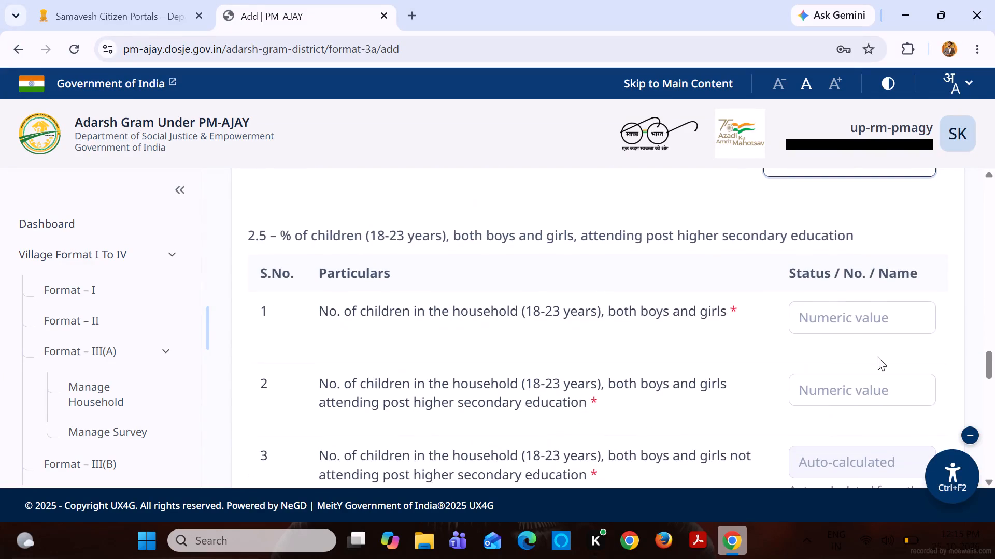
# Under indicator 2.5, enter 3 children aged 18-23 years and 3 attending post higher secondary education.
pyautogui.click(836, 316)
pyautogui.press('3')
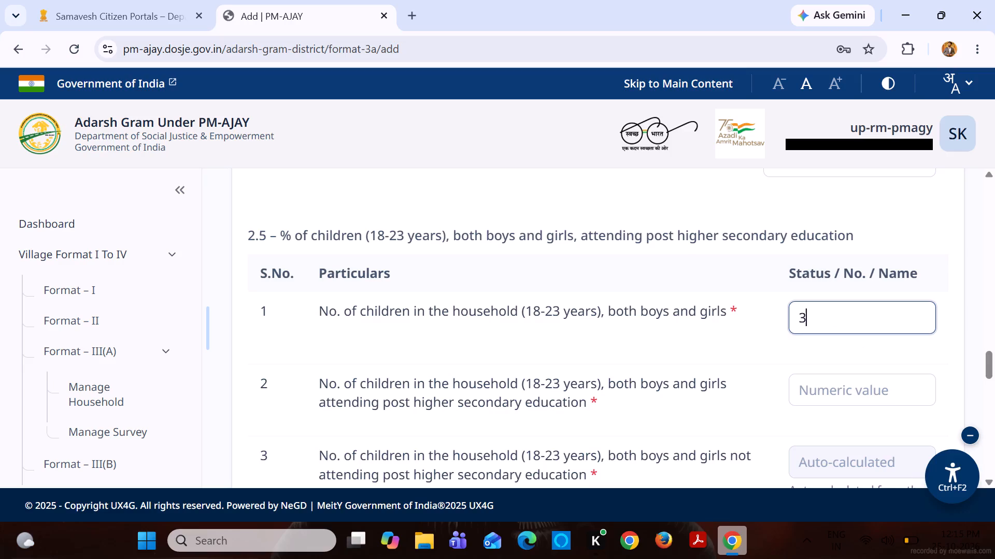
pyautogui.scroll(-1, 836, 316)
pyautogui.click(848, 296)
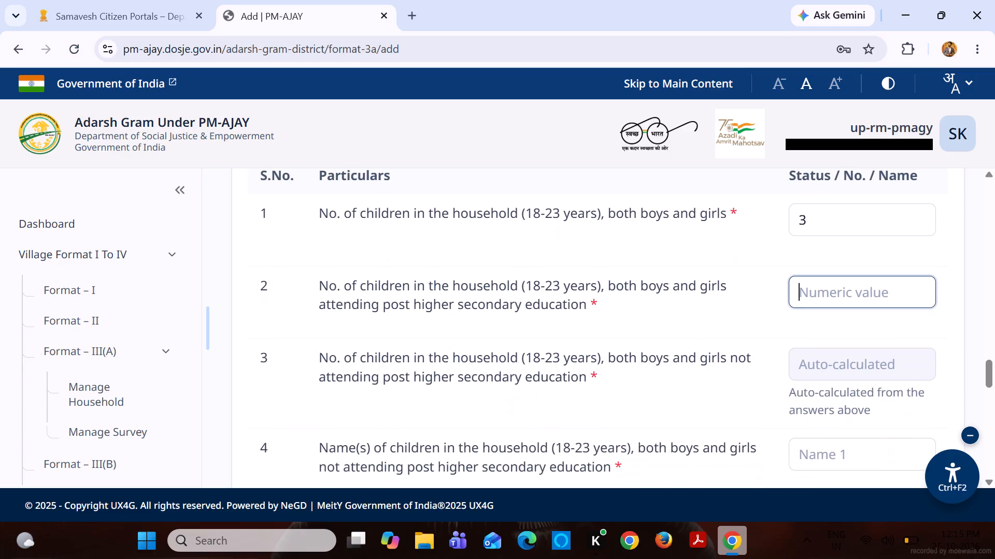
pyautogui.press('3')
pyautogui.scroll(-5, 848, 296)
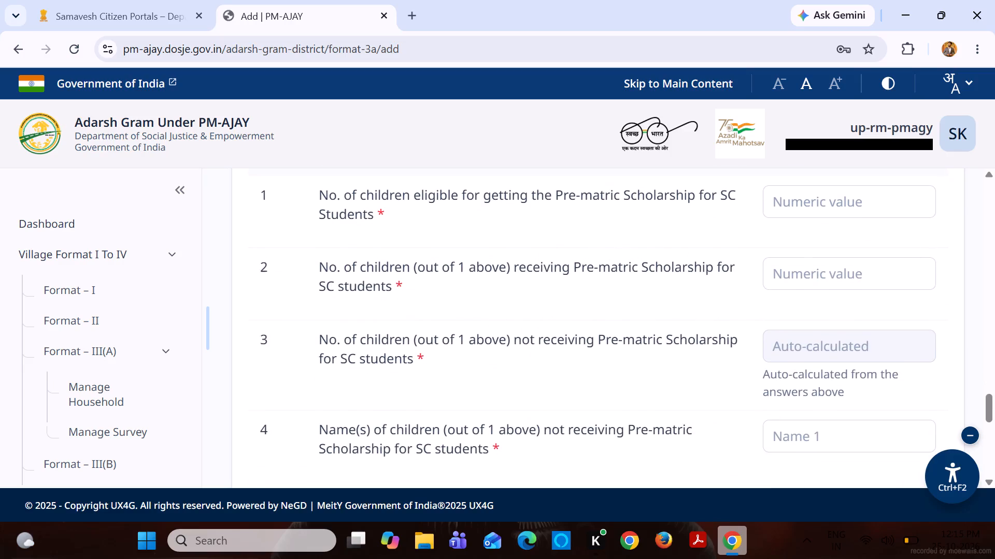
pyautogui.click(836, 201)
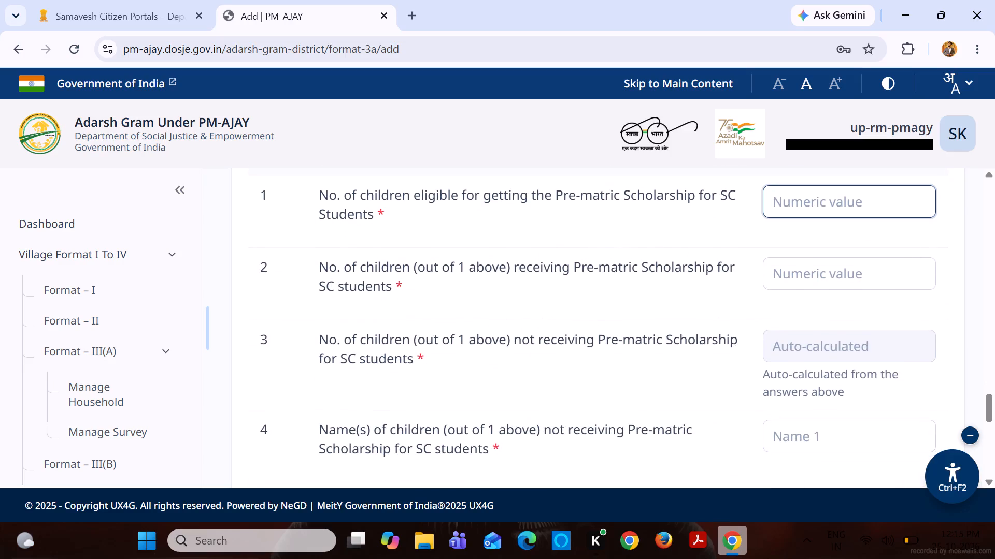
# Under indicator 2.5, set the children aged 18-23 years to 1 and those attending post higher secondary education to 1.
pyautogui.scroll(4, 836, 201)
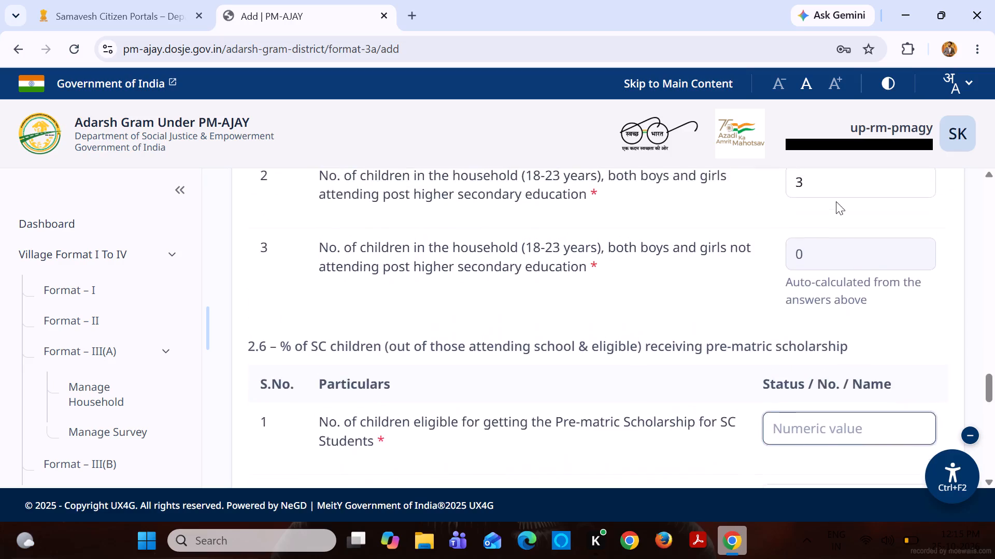
pyautogui.scroll(4, 836, 201)
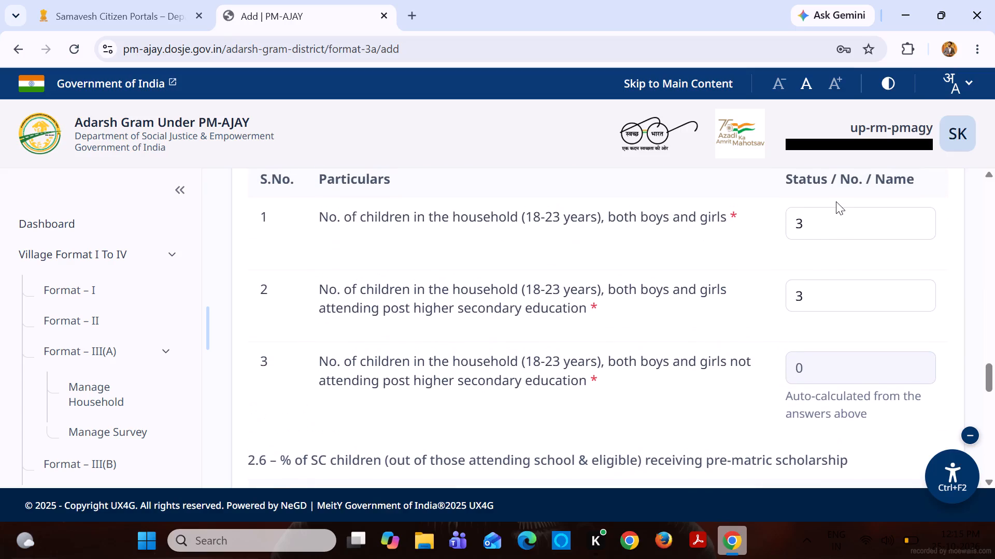
pyautogui.scroll(1, 836, 201)
pyautogui.click(833, 239)
pyautogui.press('BackSpace')
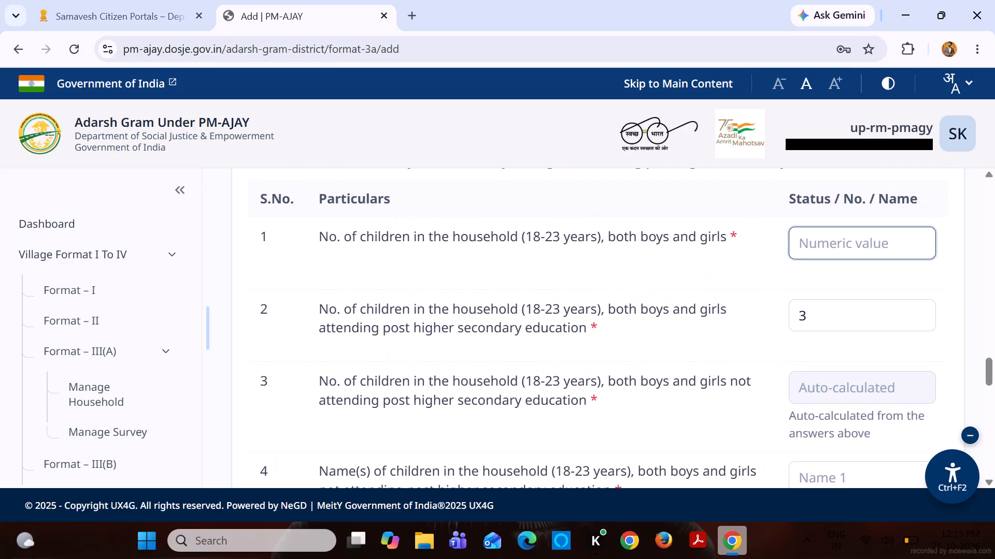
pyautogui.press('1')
pyautogui.click(791, 320)
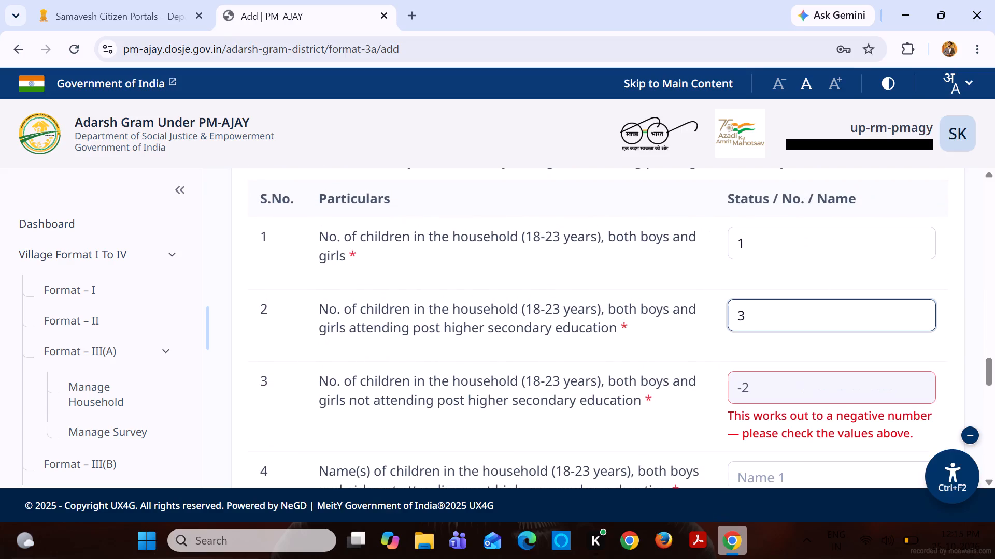
pyautogui.press('BackSpace')
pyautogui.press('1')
# Under indicator 2.4, set the children aged 16-17 years to 3 and enter 3 attending higher secondary school.
pyautogui.scroll(1, 791, 320)
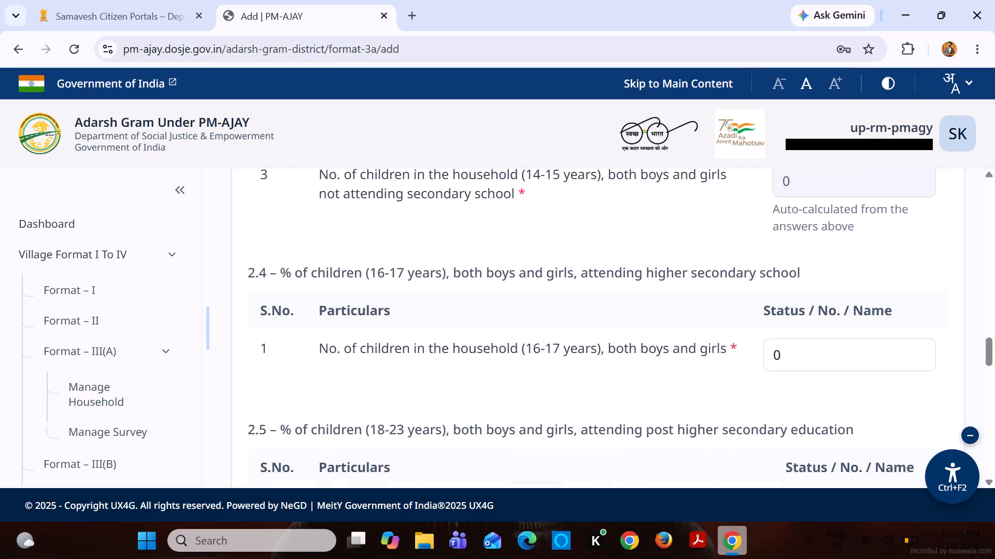
pyautogui.scroll(2, 791, 320)
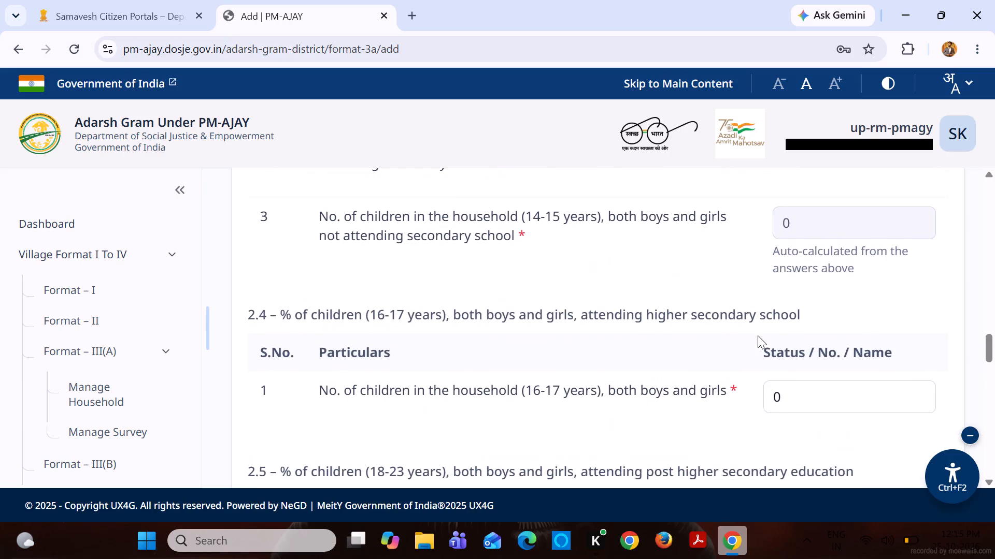
pyautogui.click(825, 407)
pyautogui.press('BackSpace')
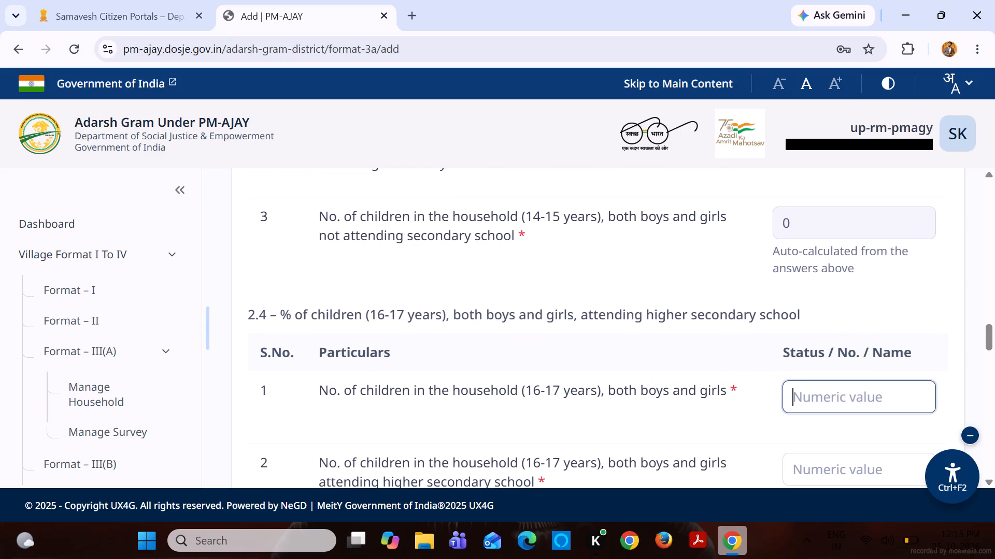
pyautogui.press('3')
pyautogui.scroll(-1, 825, 407)
pyautogui.click(852, 395)
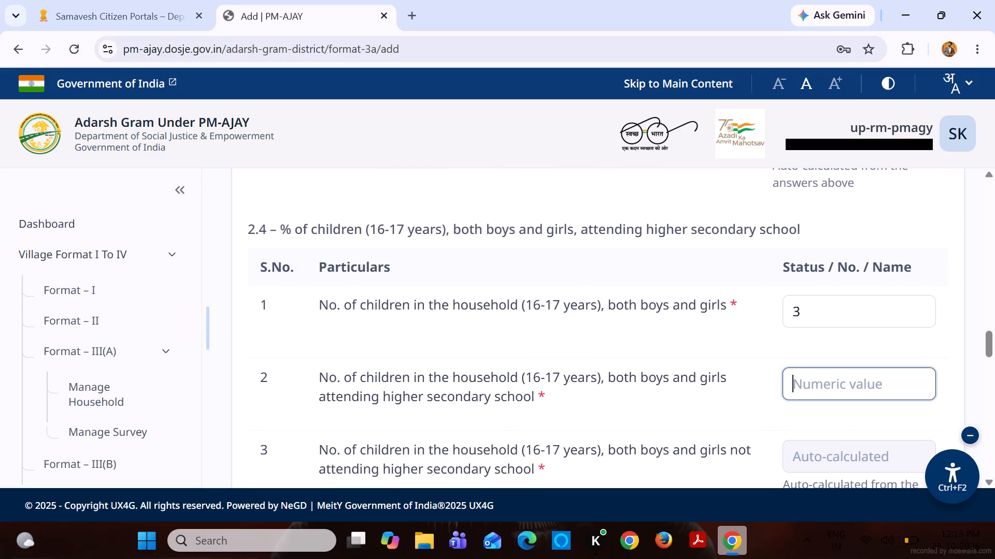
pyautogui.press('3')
# Enter 0 children eligible for the post-matric (2.7) and pre-matric (2.6) scholarships and submit the Education domain.
pyautogui.scroll(-4, 852, 395)
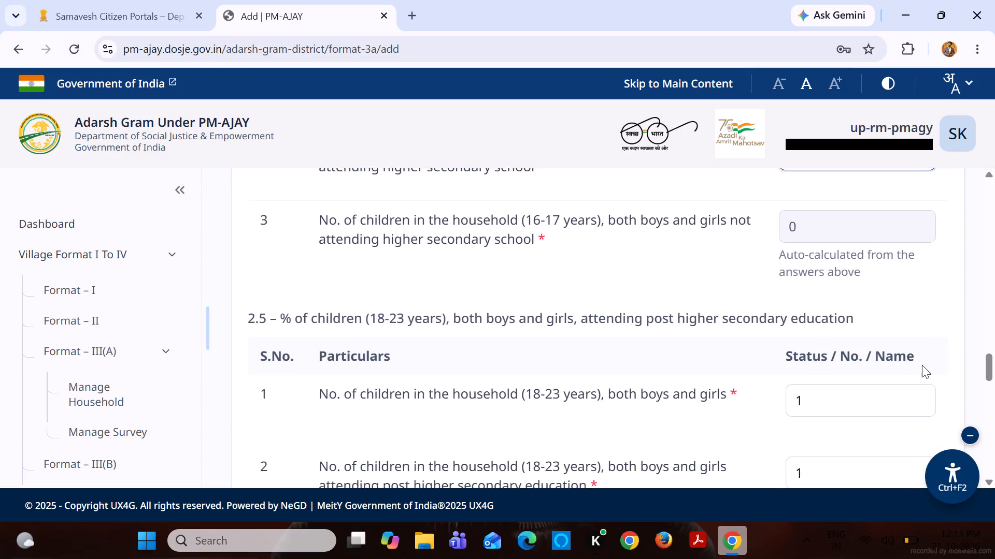
pyautogui.scroll(-8, 922, 365)
pyautogui.scroll(1, 864, 315)
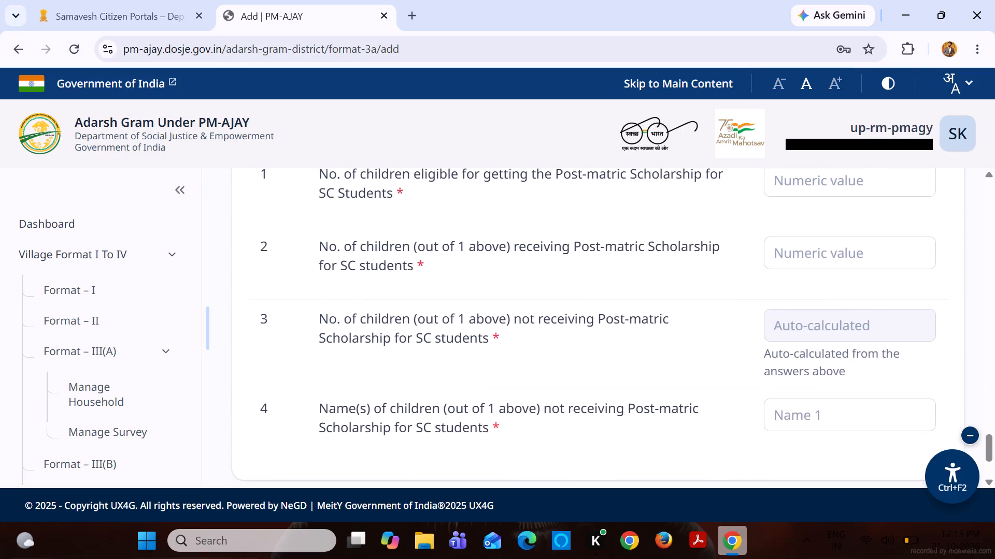
pyautogui.click(831, 170)
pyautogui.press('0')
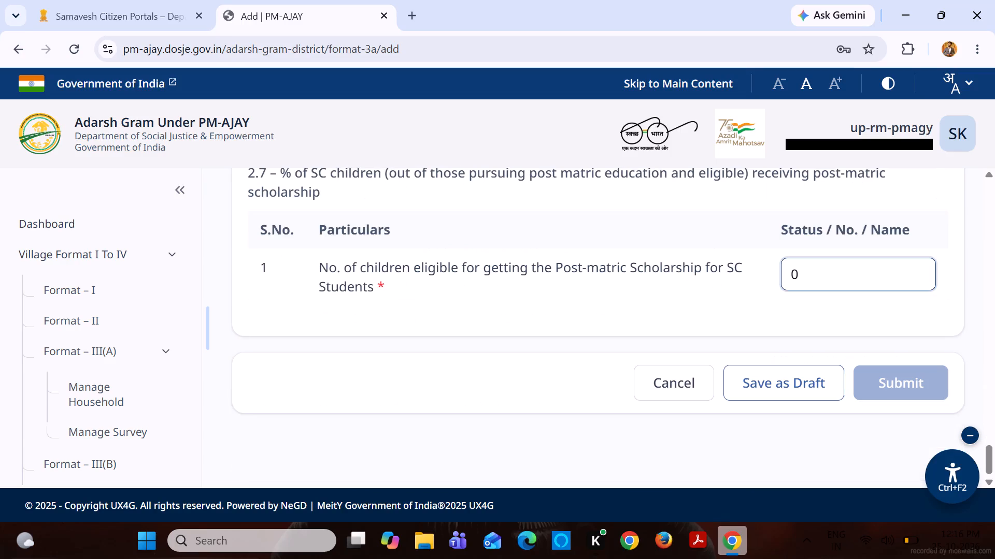
pyautogui.scroll(8, 831, 170)
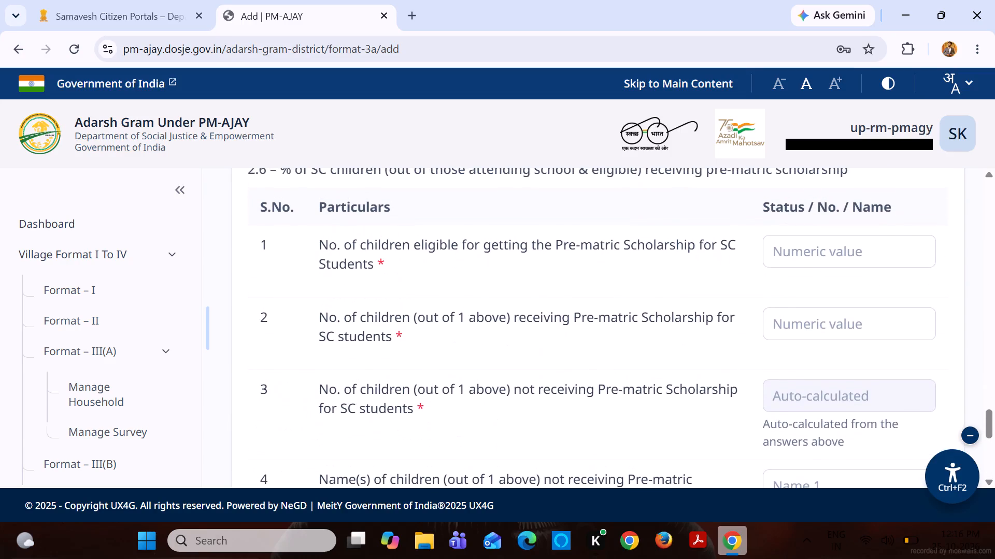
pyautogui.doubleClick(789, 249)
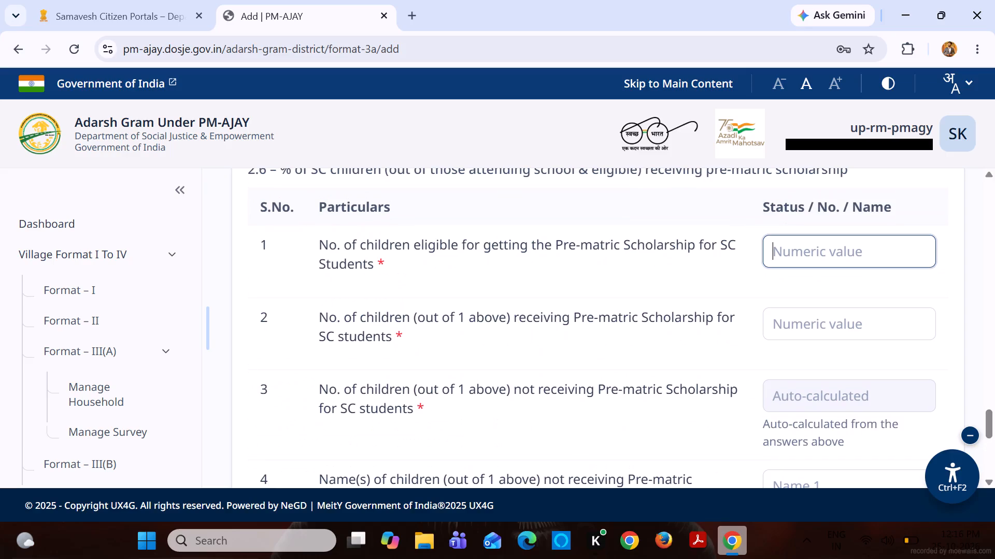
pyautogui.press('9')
pyautogui.press('BackSpace')
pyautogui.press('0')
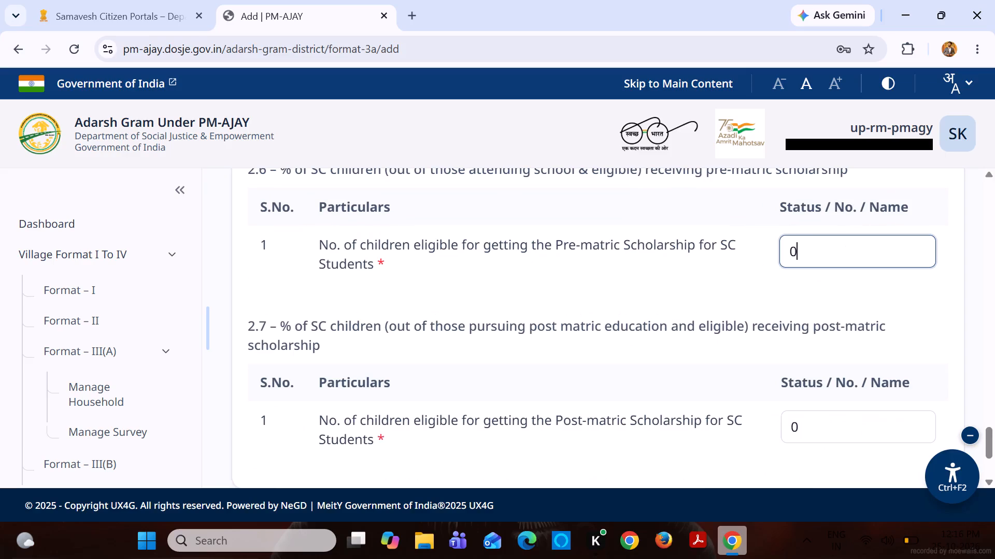
pyautogui.scroll(-3, 786, 233)
pyautogui.scroll(-7, 819, 323)
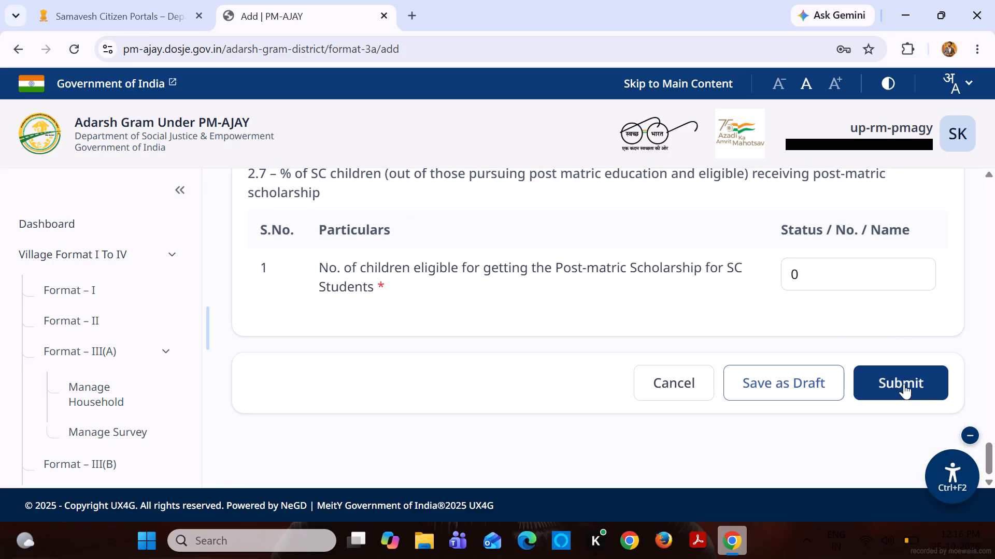
pyautogui.click(904, 384)
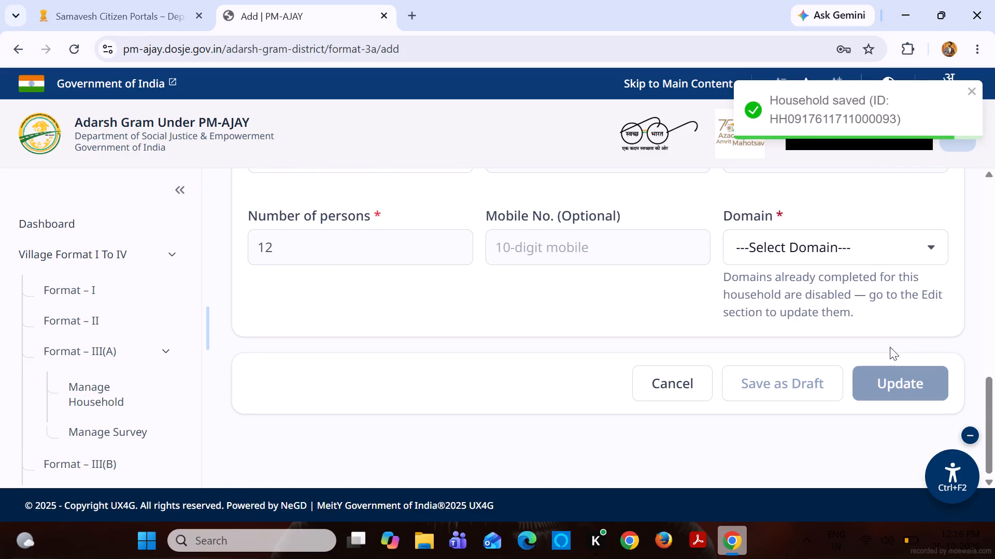
# Choose domain 3 – Health and Nutrition and answer Yes to coverage under any Health Protection Scheme in 3.1.
pyautogui.click(904, 233)
pyautogui.click(746, 428)
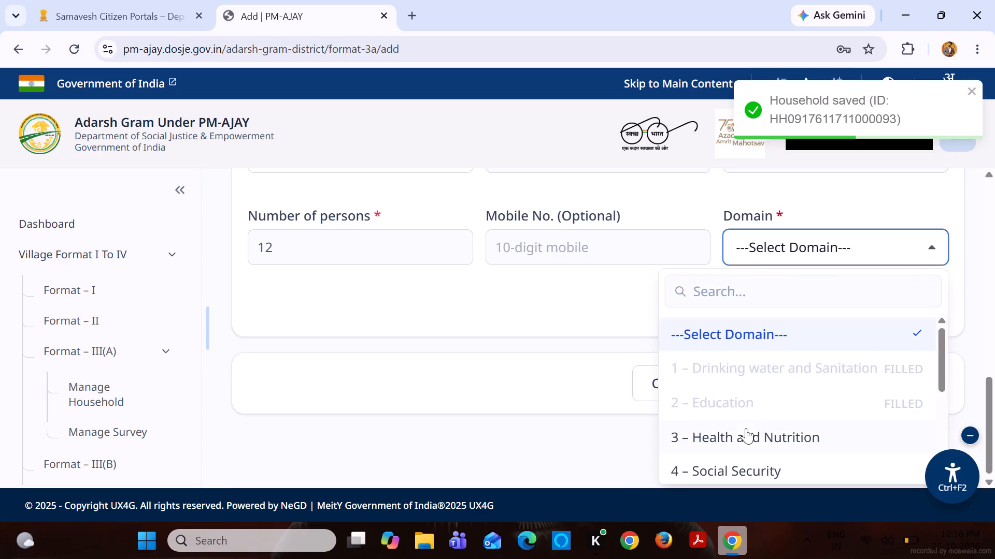
pyautogui.scroll(-3, 799, 374)
pyautogui.moveTo(870, 271); pyautogui.dragTo(840, 311)
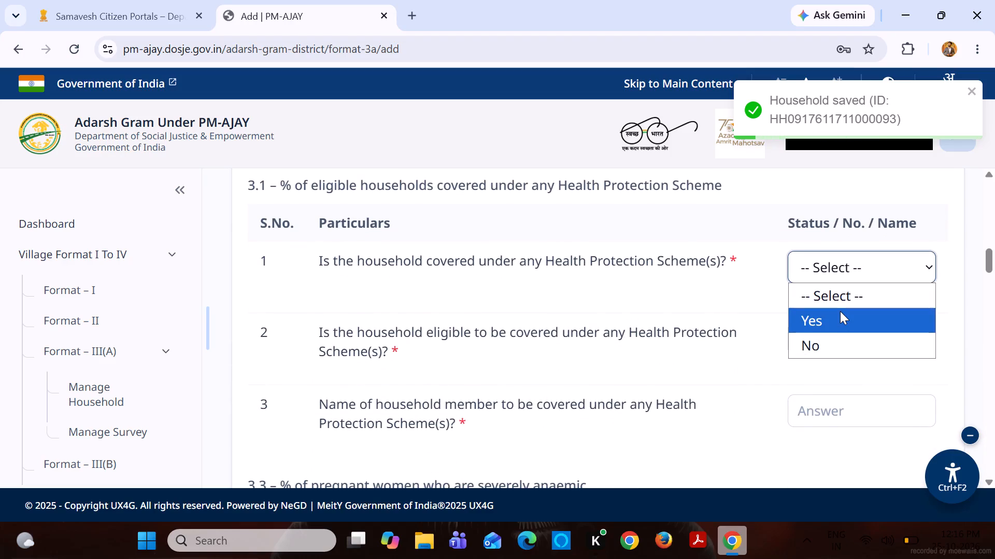
pyautogui.click(840, 311)
# Enter 0 for pregnant women (3.3), deliveries during the last year (3.4) and children born during the last year (3.5).
pyautogui.scroll(-9, 840, 311)
pyautogui.moveTo(815, 336); pyautogui.dragTo(818, 342)
pyautogui.click(818, 342)
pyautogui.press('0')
pyautogui.scroll(-2, 818, 342)
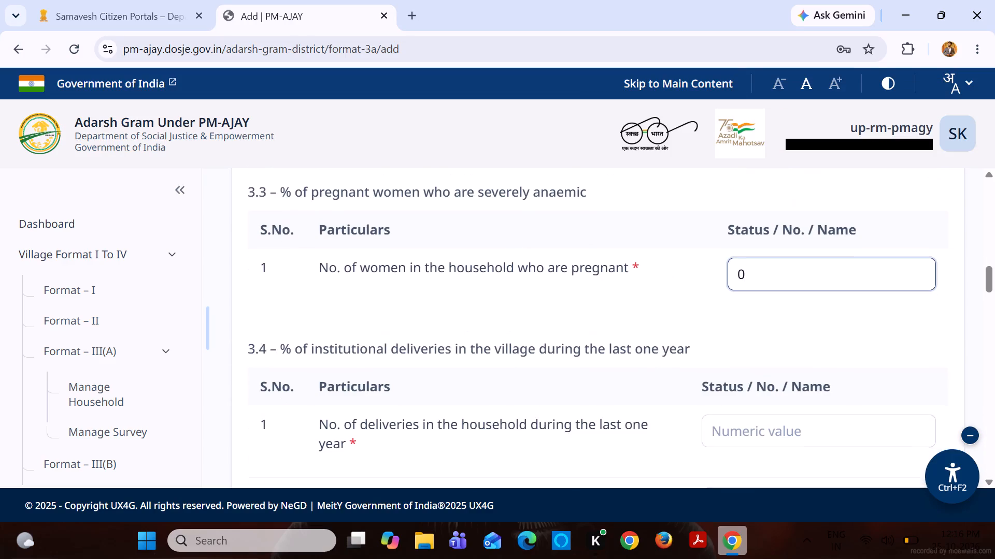
pyautogui.click(787, 436)
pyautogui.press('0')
pyautogui.scroll(-5, 787, 436)
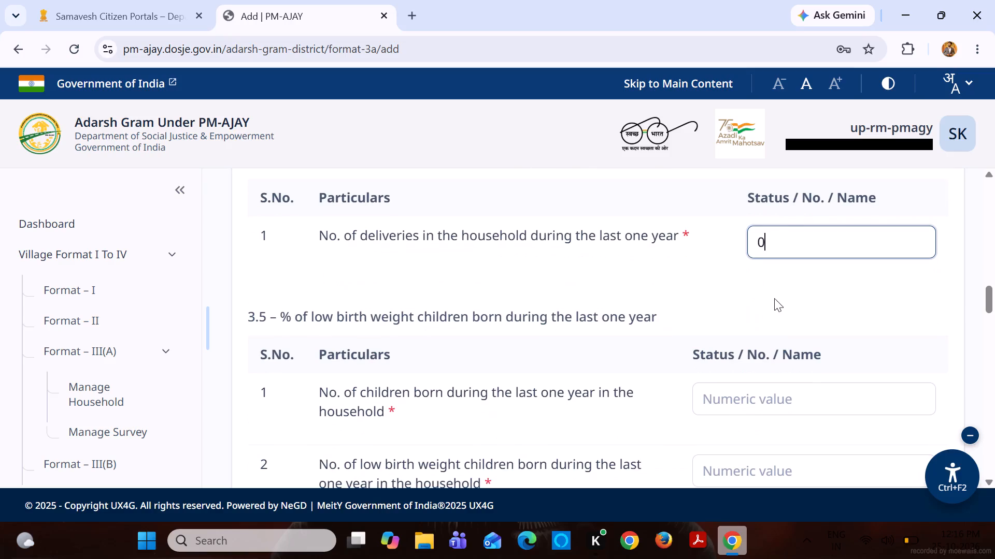
pyautogui.click(745, 389)
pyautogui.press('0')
# Enter 0 for children below one year (3.6, 3.9), children aged 0-5 years (3.7) and the first question on pregnant women's deaths (3.8).
pyautogui.scroll(-4, 744, 386)
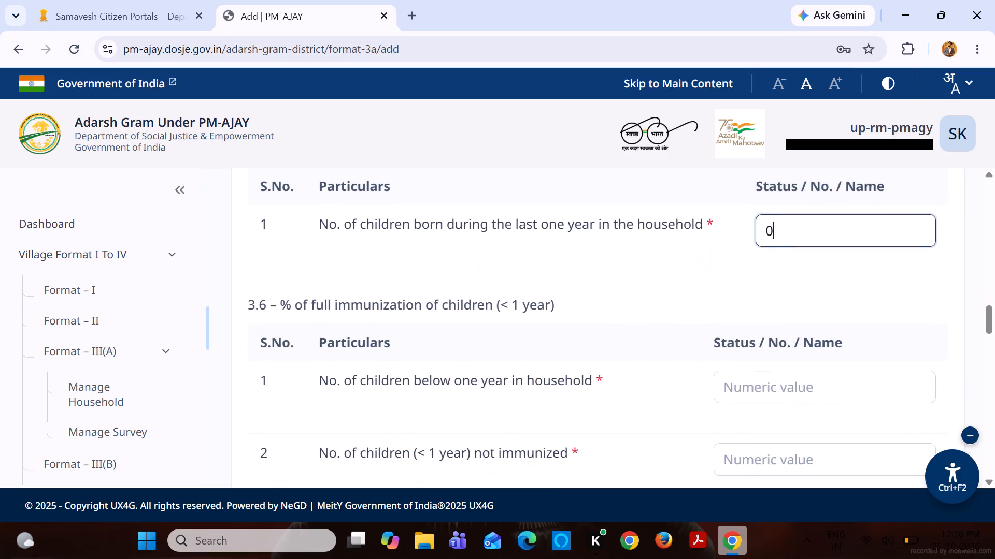
pyautogui.click(752, 380)
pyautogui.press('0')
pyautogui.scroll(-4, 752, 380)
pyautogui.click(769, 391)
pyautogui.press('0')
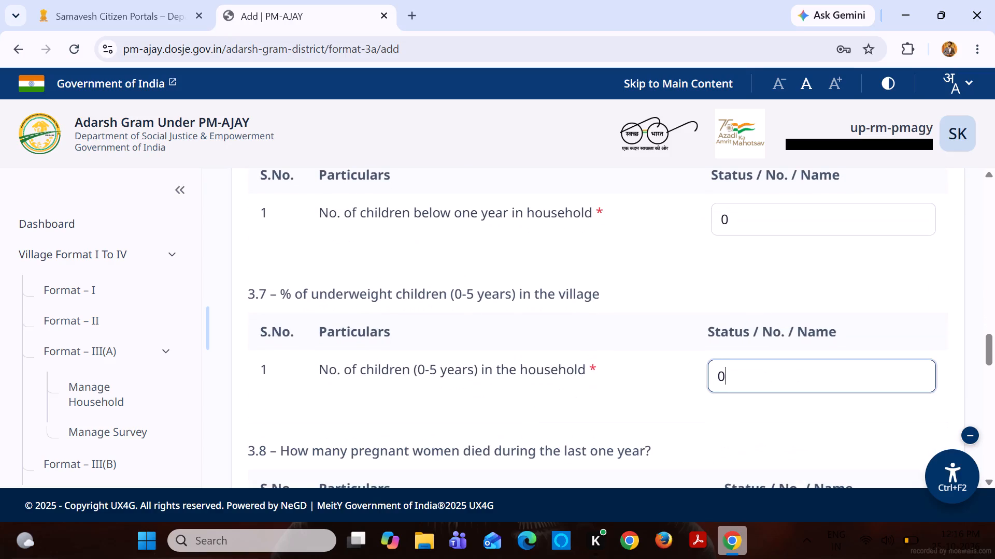
pyautogui.scroll(-3, 769, 391)
pyautogui.click(774, 387)
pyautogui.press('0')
pyautogui.scroll(-5, 774, 387)
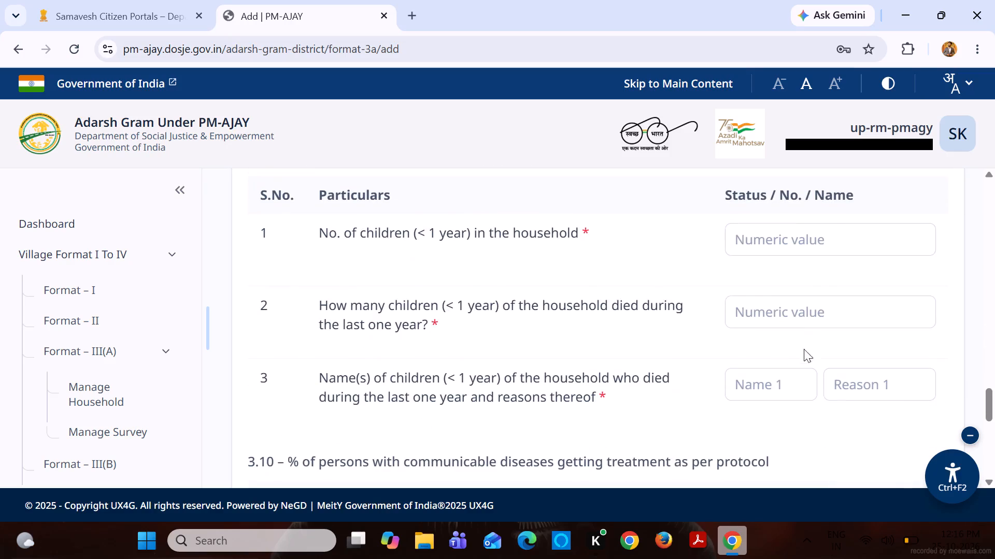
pyautogui.click(763, 240)
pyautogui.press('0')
# Enter 0 members suffering from communicable diseases under 3.10 and submit the Health and Nutrition domain.
pyautogui.scroll(-1, 763, 240)
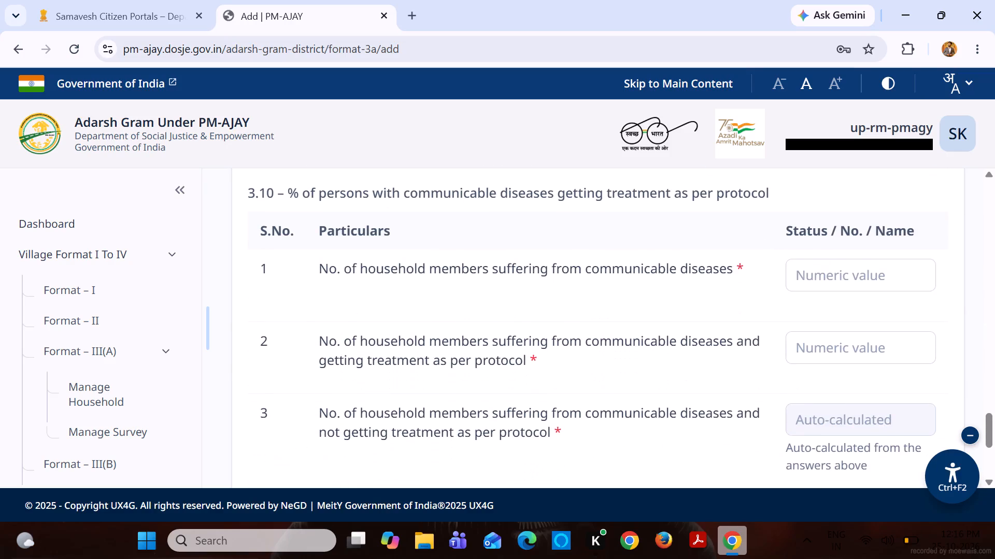
pyautogui.click(839, 272)
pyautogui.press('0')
pyautogui.scroll(-2, 839, 272)
pyautogui.click(904, 380)
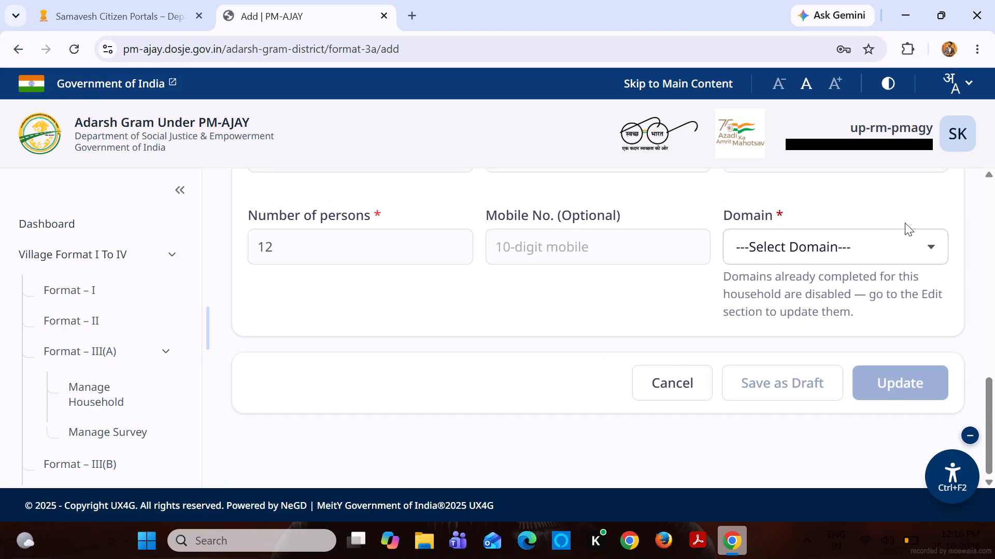
# Choose domain 4 – Social Security and enter 0 women eligible for Widow Pension under 4.1.
pyautogui.click(866, 247)
pyautogui.scroll(-2, 803, 401)
pyautogui.scroll(1, 776, 371)
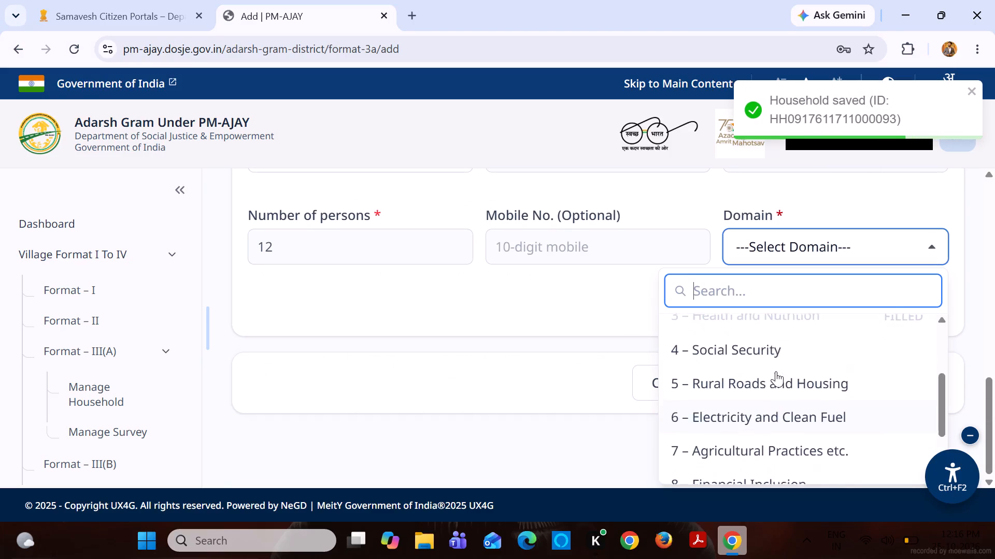
pyautogui.scroll(1, 776, 371)
pyautogui.click(758, 374)
pyautogui.scroll(-2, 847, 372)
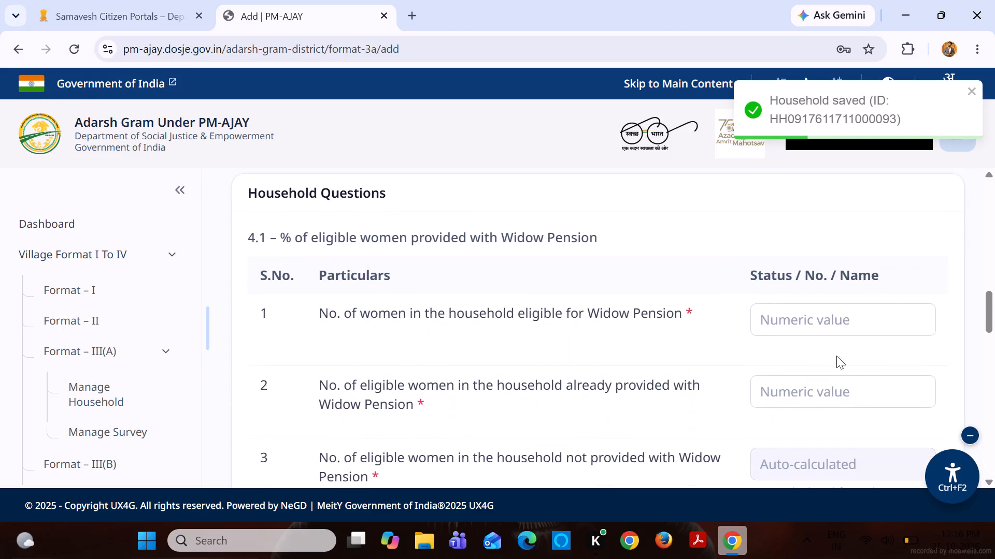
pyautogui.click(825, 322)
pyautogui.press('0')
# Enter 0 persons eligible for Old Age Pension (4.2) and Disability Pension (4.3), and submit the Social Security domain.
pyautogui.scroll(-3, 825, 322)
pyautogui.click(794, 325)
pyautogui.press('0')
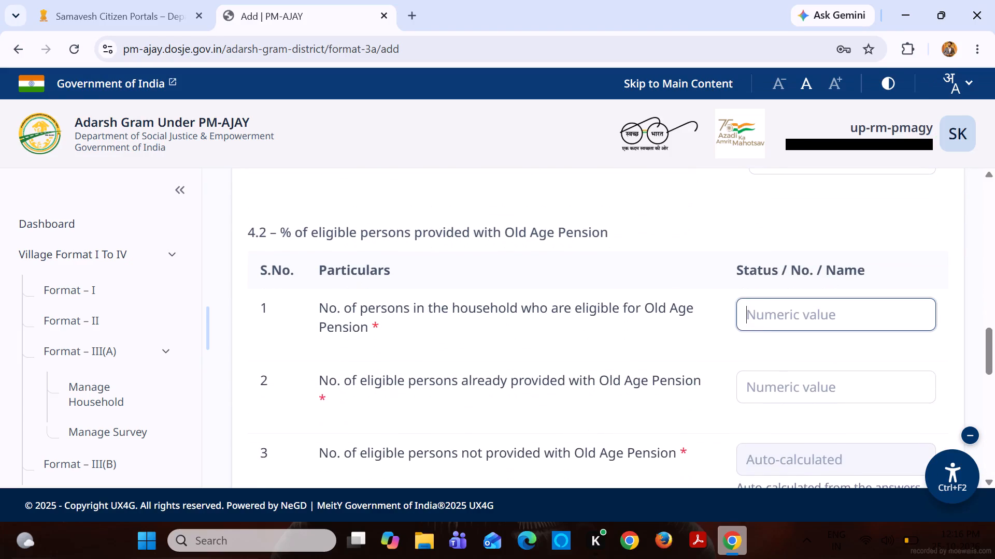
pyautogui.scroll(-2, 794, 325)
pyautogui.click(742, 358)
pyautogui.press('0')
pyautogui.scroll(-2, 742, 358)
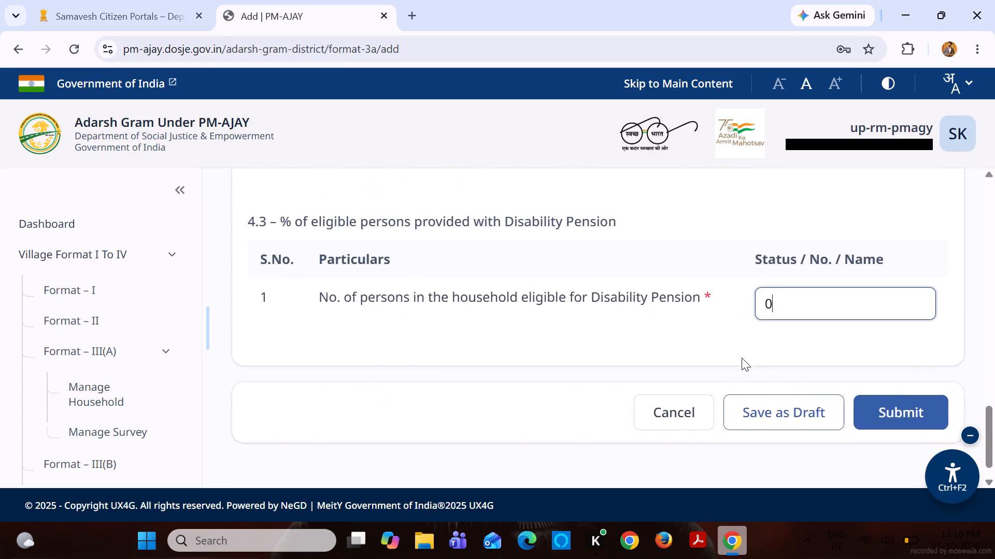
pyautogui.click(916, 396)
# Choose domain 5 – Rural Roads and Housing, answer No to living in a Kachcha/unsafe house under 5.3, and submit it.
pyautogui.click(895, 275)
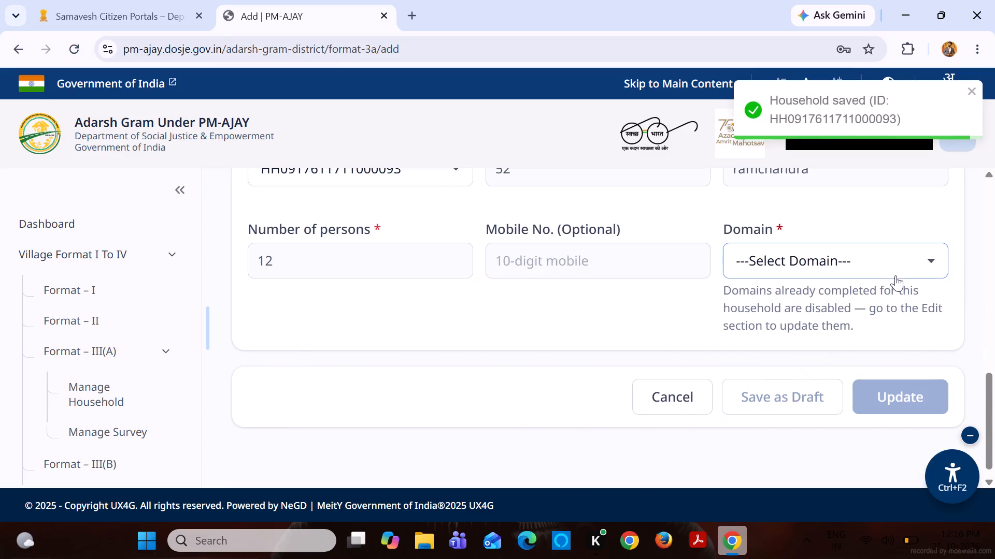
pyautogui.scroll(-1, 850, 345)
pyautogui.click(753, 414)
pyautogui.scroll(-2, 753, 414)
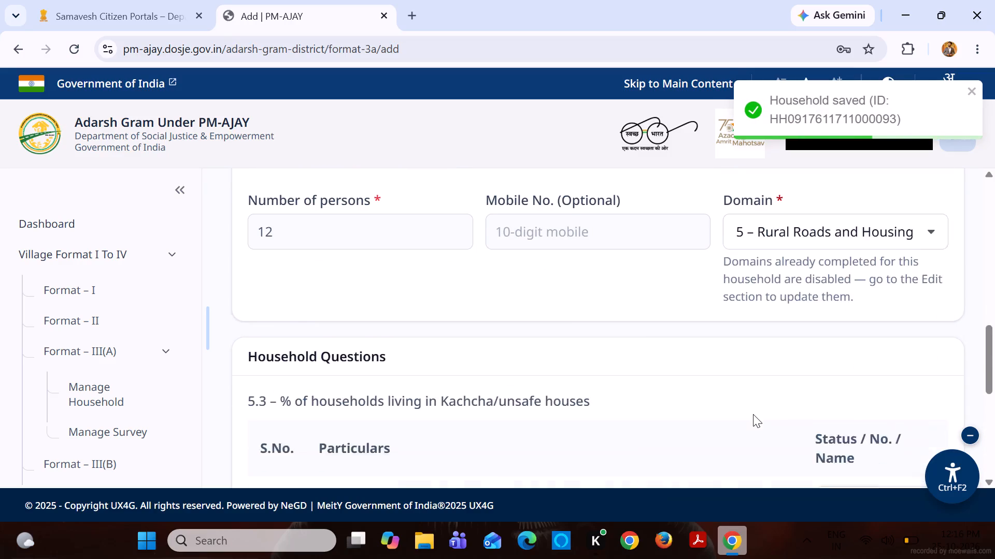
pyautogui.scroll(-2, 753, 414)
pyautogui.moveTo(889, 325); pyautogui.dragTo(855, 404)
pyautogui.click(855, 404)
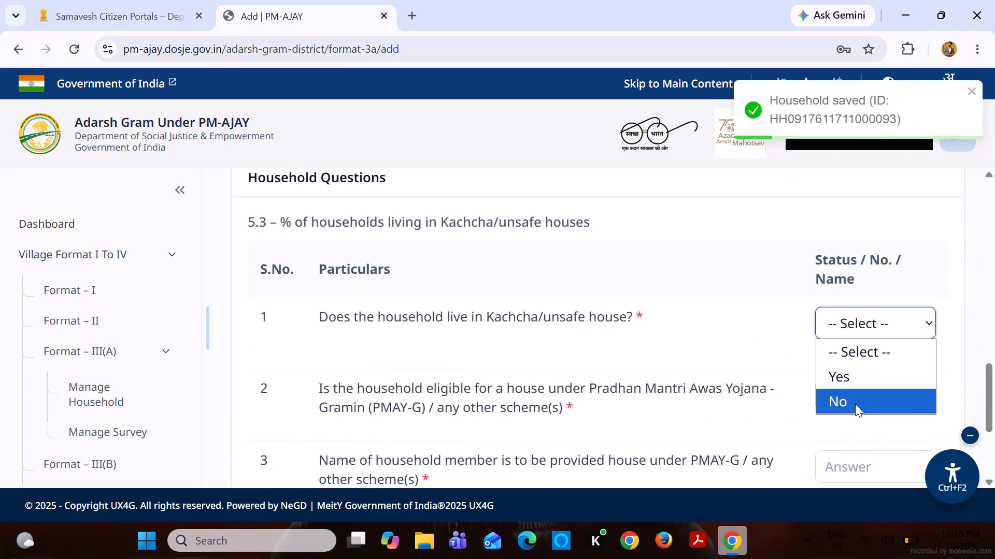
pyautogui.scroll(-2, 855, 404)
pyautogui.click(913, 383)
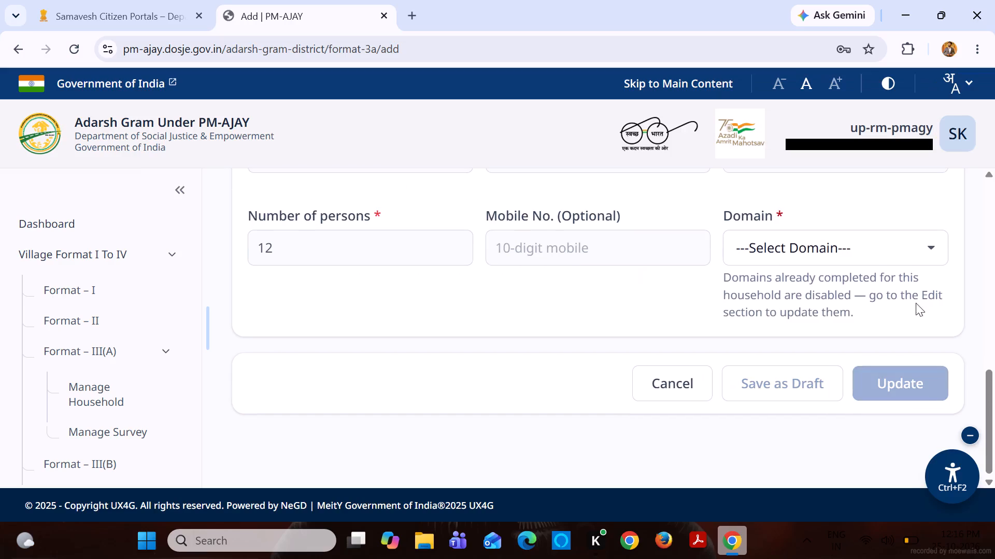
# Choose domain 6 – Electricity and Clean Fuel and answer Yes to the house having an electricity connection under 6.2.
pyautogui.click(891, 251)
pyautogui.scroll(-3, 857, 348)
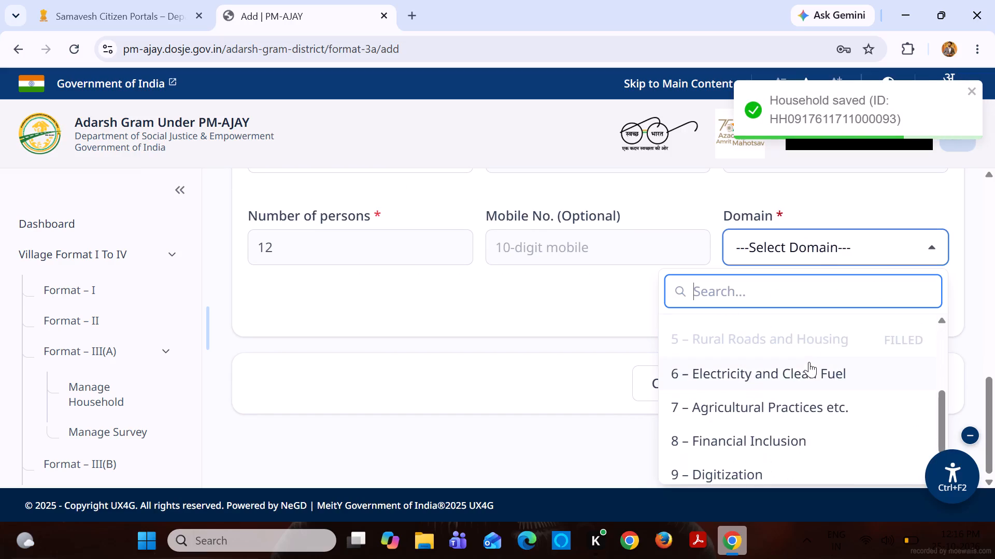
pyautogui.click(809, 362)
pyautogui.scroll(-3, 809, 362)
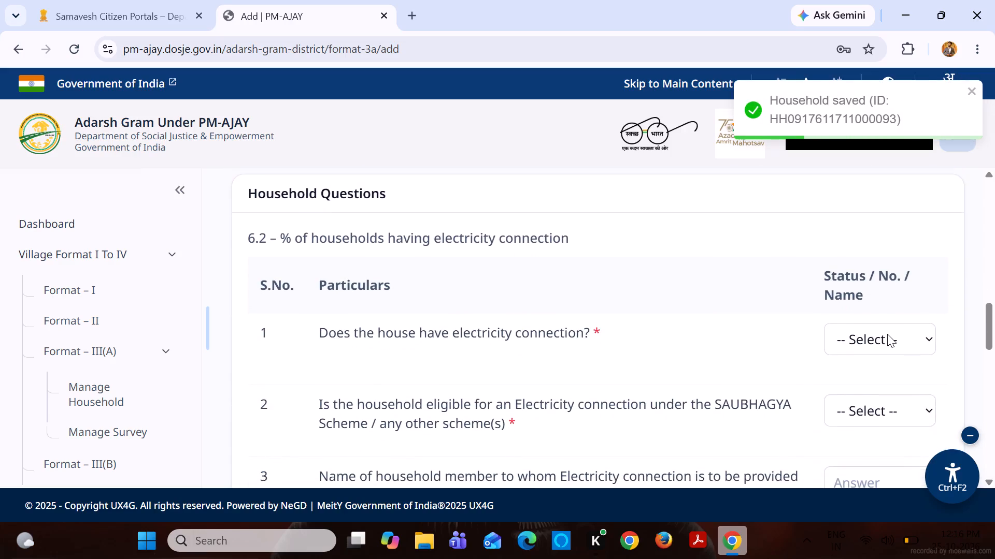
pyautogui.moveTo(887, 334); pyautogui.dragTo(869, 388)
pyautogui.click(869, 388)
# Answer Yes to both having an electricity connection and using at least one LED bulb under 6.3.
pyautogui.scroll(-4, 869, 388)
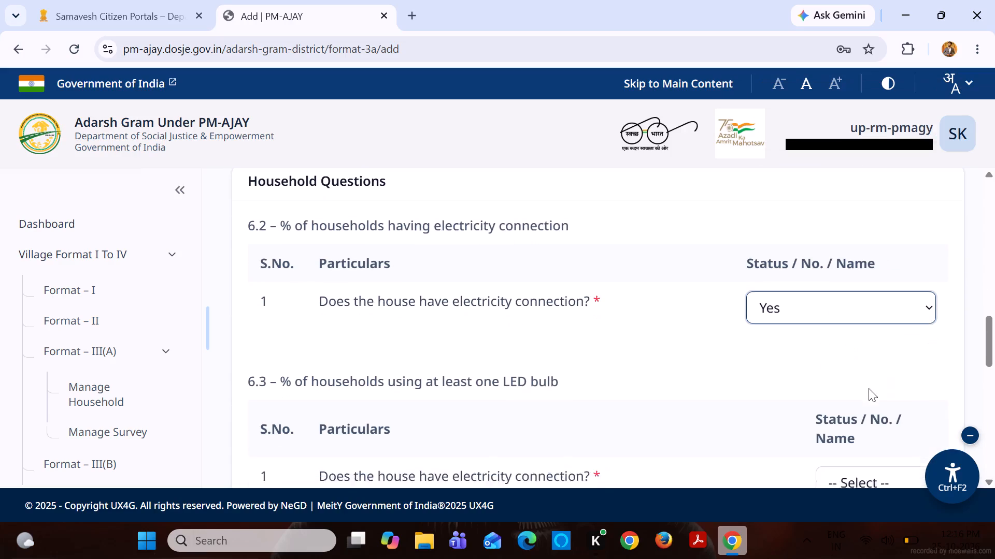
pyautogui.scroll(-1, 869, 388)
pyautogui.moveTo(890, 380); pyautogui.dragTo(860, 428)
pyautogui.click(860, 428)
pyautogui.scroll(-3, 860, 428)
pyautogui.moveTo(912, 261); pyautogui.dragTo(852, 321)
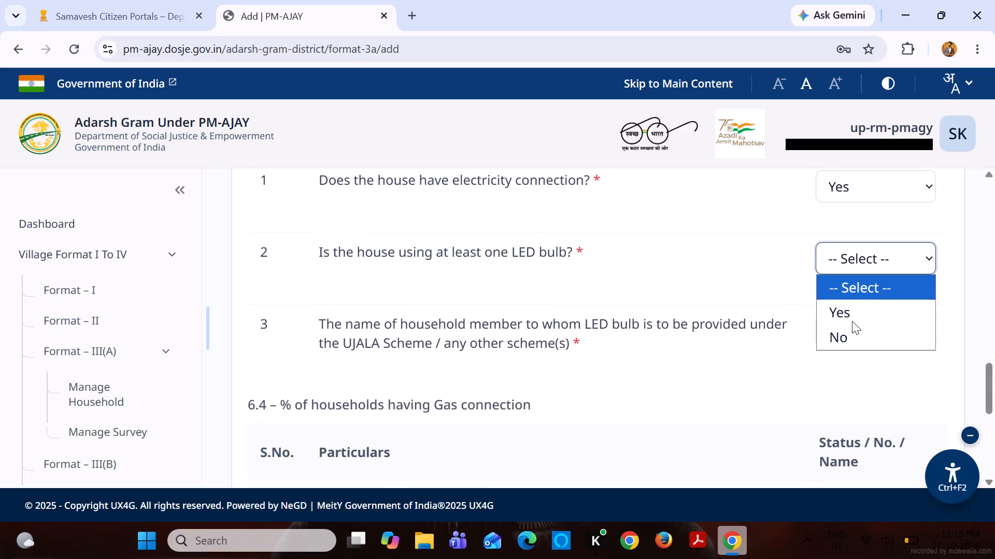
pyautogui.click(852, 321)
# Answer Yes to the house using clean fuel under 6.4 and submit the Electricity and Clean Fuel domain.
pyautogui.scroll(-2, 852, 321)
pyautogui.moveTo(893, 268); pyautogui.dragTo(851, 320)
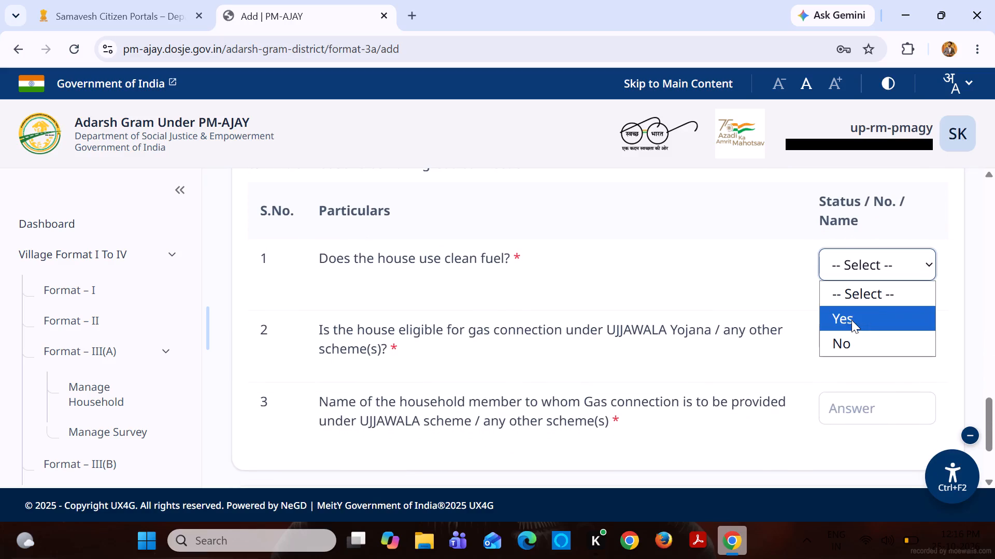
pyautogui.click(851, 320)
pyautogui.click(890, 374)
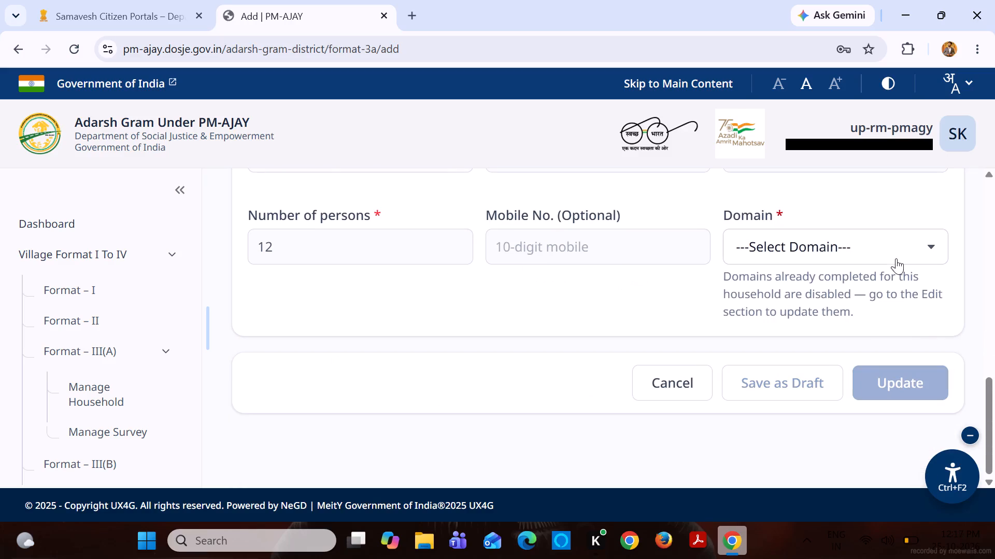
# Choose domain 7 – Agricultural Practices etc., answer No to the household being involved in farming under 7.1, and submit it.
pyautogui.click(894, 254)
pyautogui.scroll(-3, 848, 367)
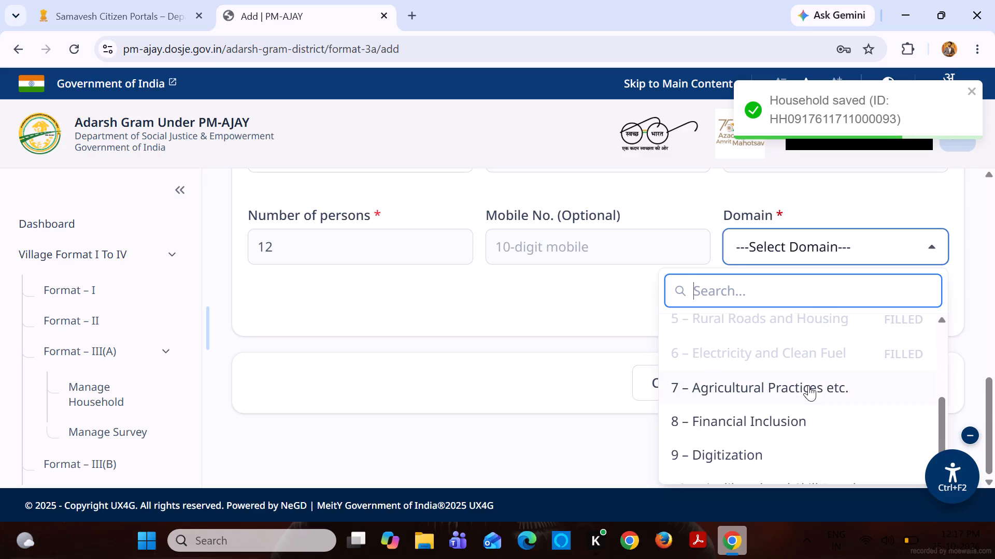
pyautogui.click(808, 385)
pyautogui.scroll(-4, 808, 385)
pyautogui.moveTo(857, 264); pyautogui.dragTo(811, 335)
pyautogui.click(811, 335)
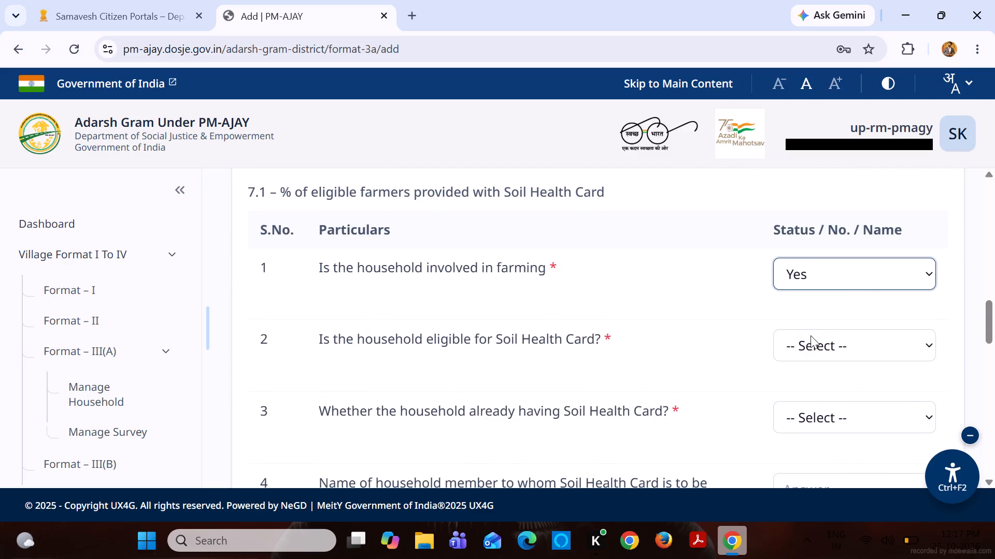
pyautogui.moveTo(865, 284); pyautogui.dragTo(820, 347)
pyautogui.click(820, 347)
pyautogui.scroll(-7, 820, 347)
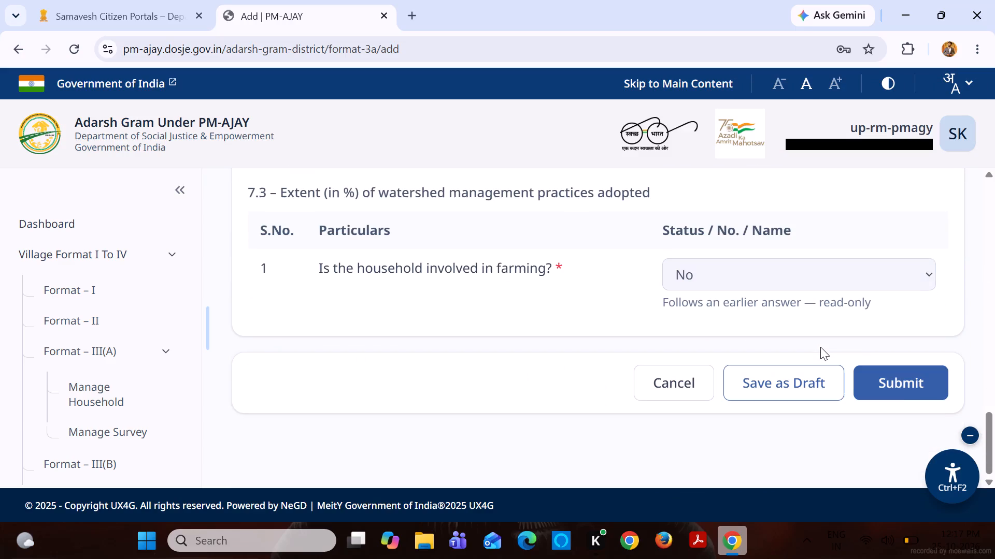
pyautogui.click(905, 383)
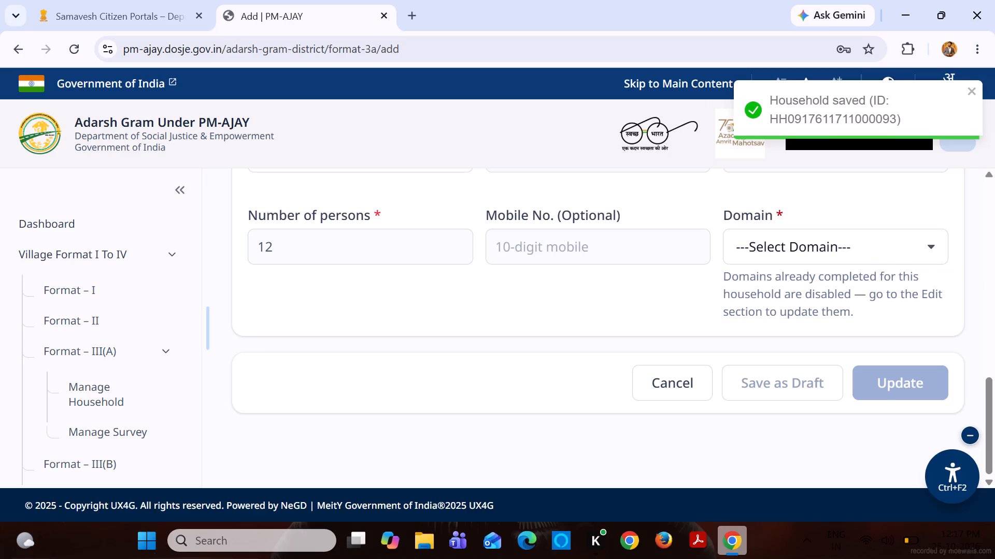
# Choose domain 8 – Financial Inclusion and enter 5 persons above 5 years and 5 members already having Aadhaar under 8.1.
pyautogui.click(883, 250)
pyautogui.scroll(-3, 861, 353)
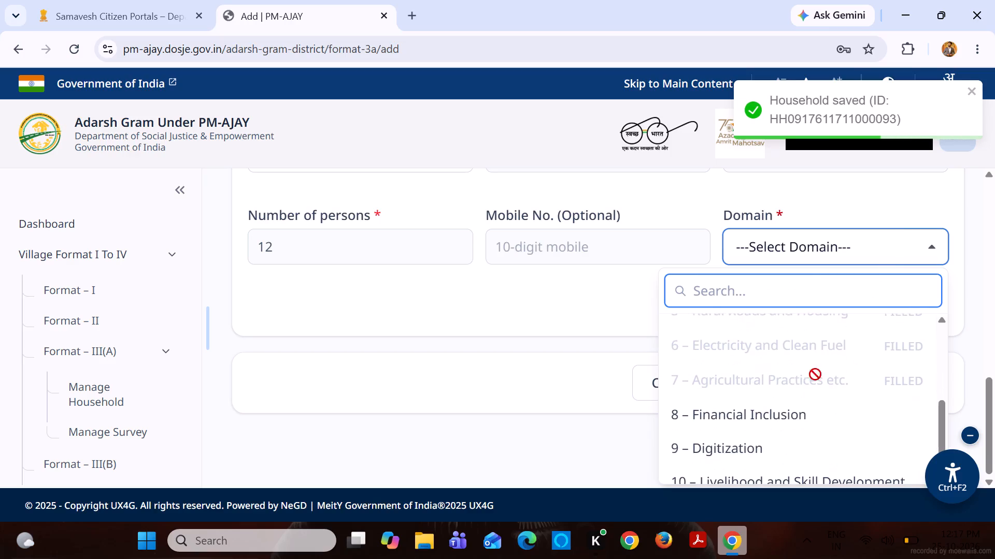
pyautogui.click(770, 417)
pyautogui.scroll(-4, 770, 417)
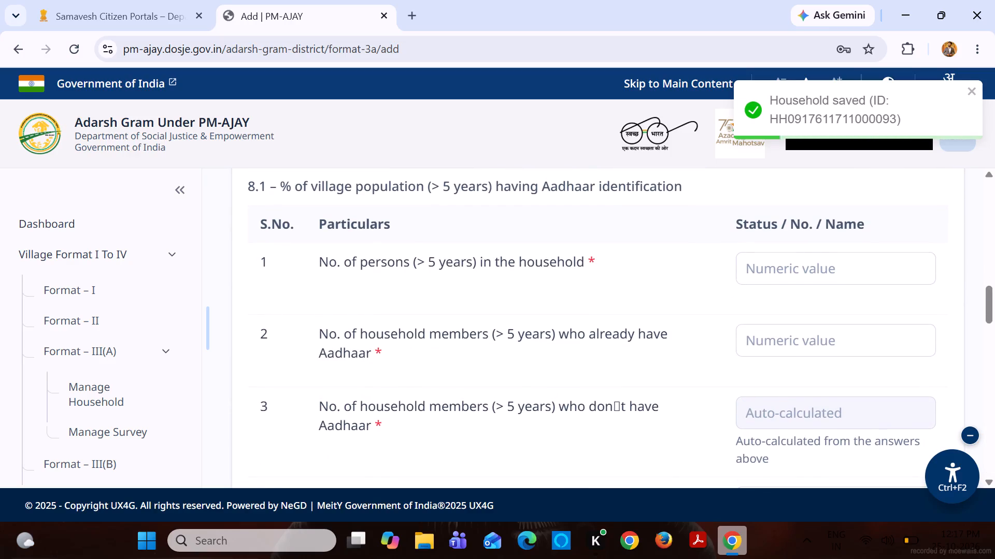
pyautogui.click(819, 269)
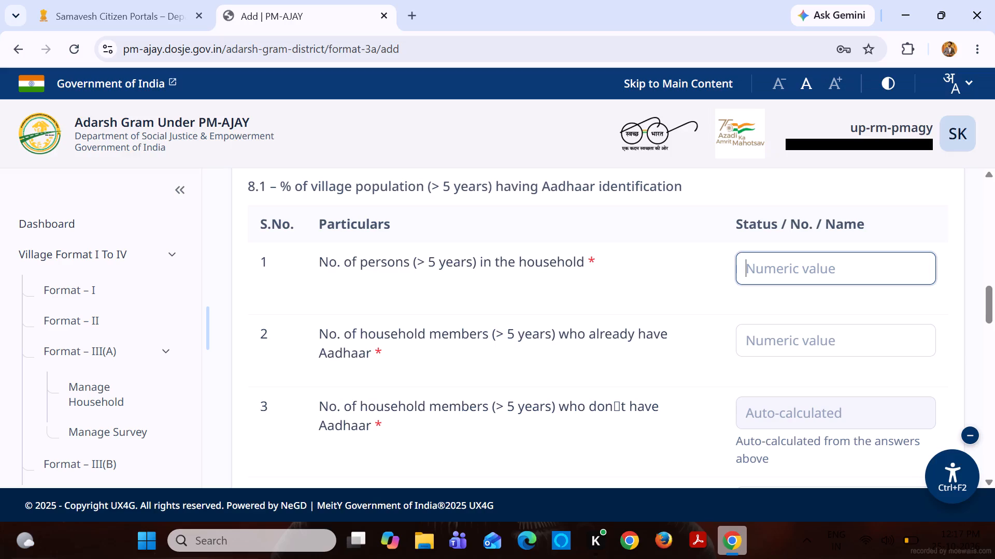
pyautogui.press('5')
pyautogui.click(805, 339)
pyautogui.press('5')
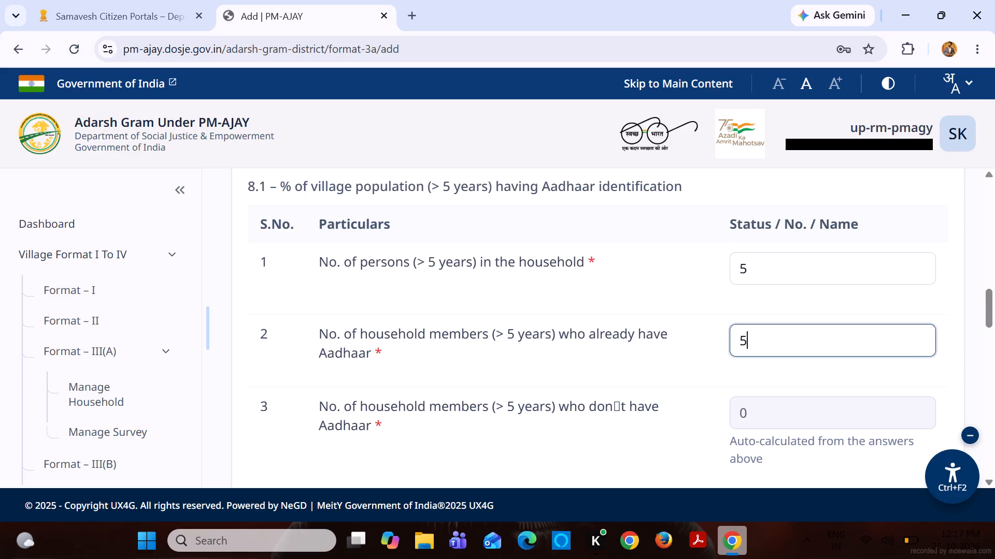
# Enter 3 members above 18 years eligible for a Banks/Post Office account and 3 who have one under 8.2.
pyautogui.scroll(-4, 805, 339)
pyautogui.click(836, 395)
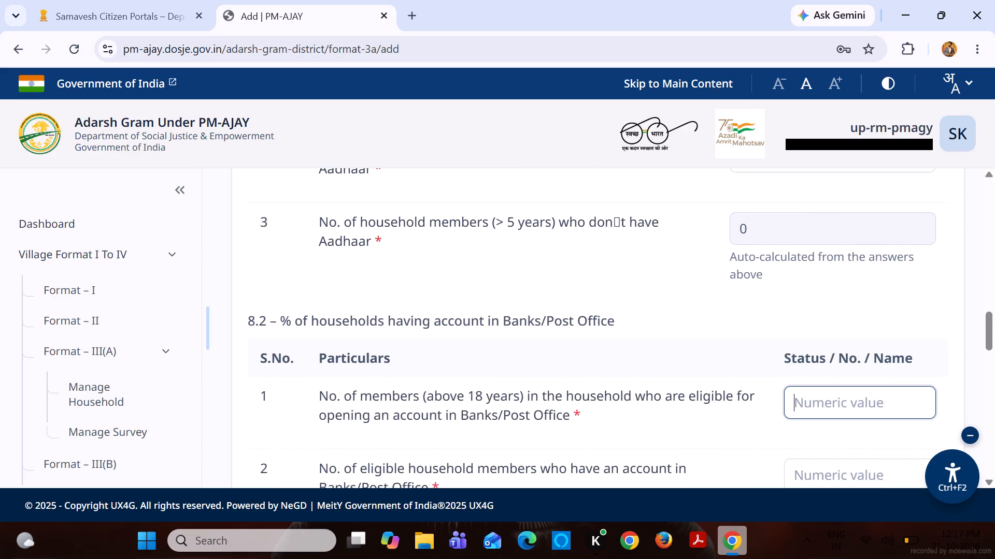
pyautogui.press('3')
pyautogui.scroll(-6, 836, 395)
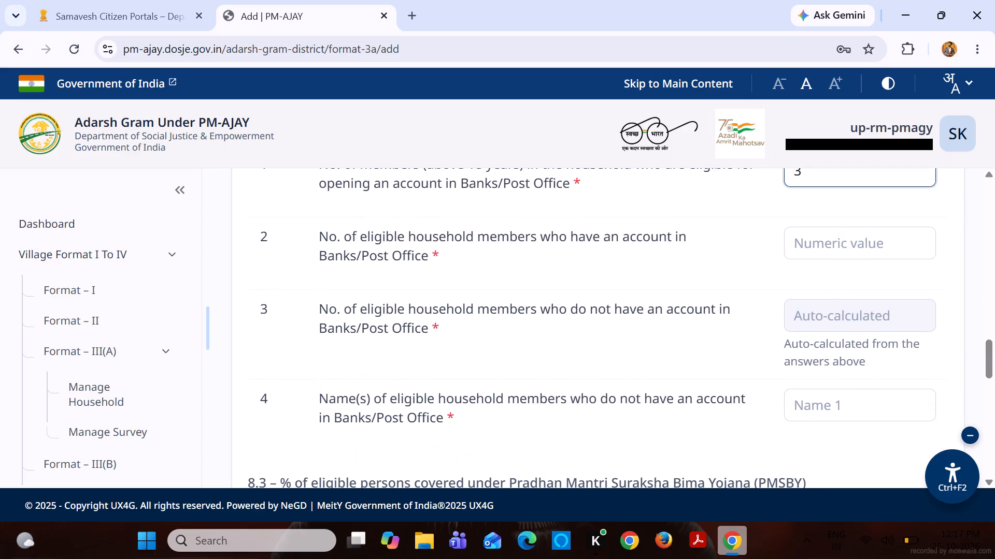
pyautogui.click(835, 243)
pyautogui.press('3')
# Enter 0 persons eligible for Suraksha Bima Yojana (8.3) and Jeevan Jyoti Bima Yojana (8.4), and submit the Financial Inclusion domain.
pyautogui.scroll(-6, 835, 243)
pyautogui.scroll(1, 848, 220)
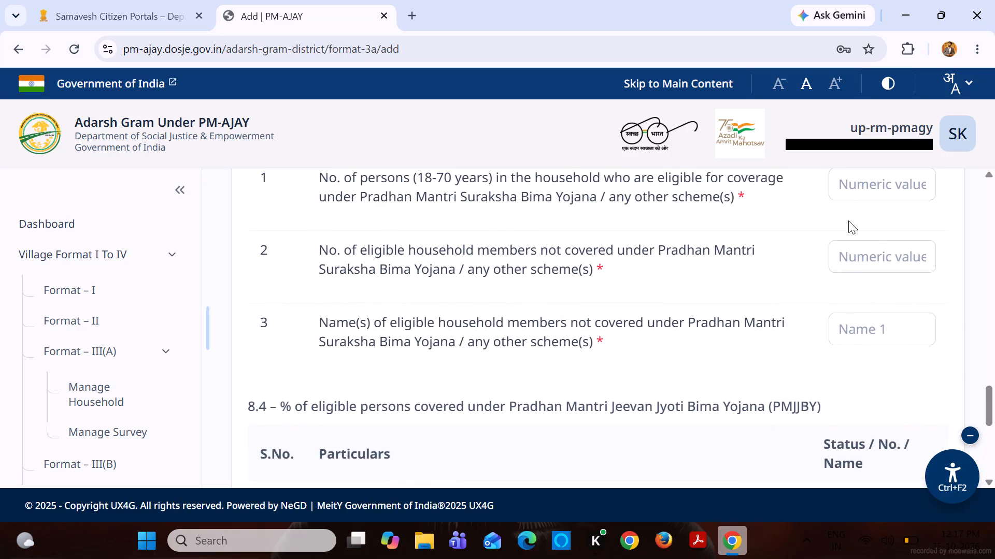
pyautogui.click(868, 193)
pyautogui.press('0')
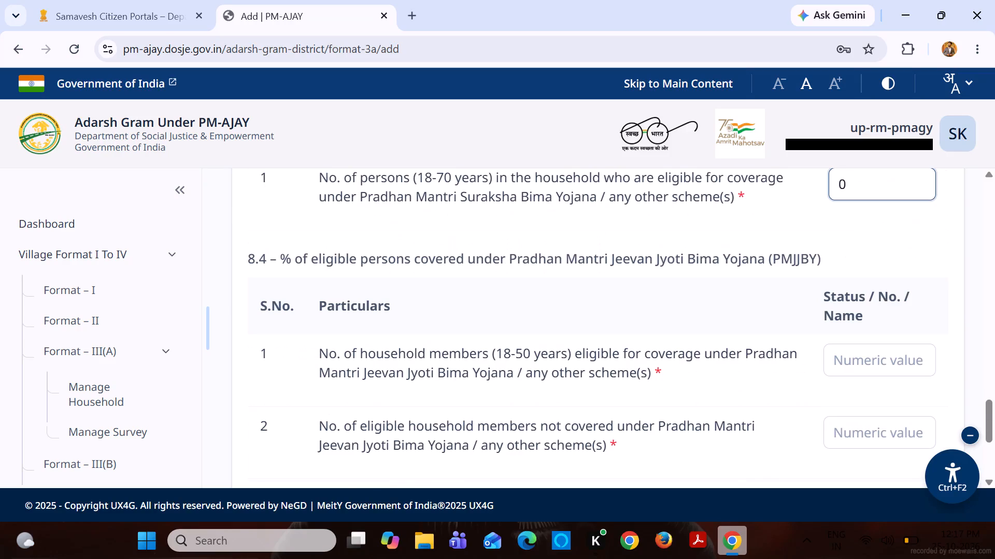
pyautogui.click(872, 359)
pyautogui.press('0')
pyautogui.scroll(-4, 872, 359)
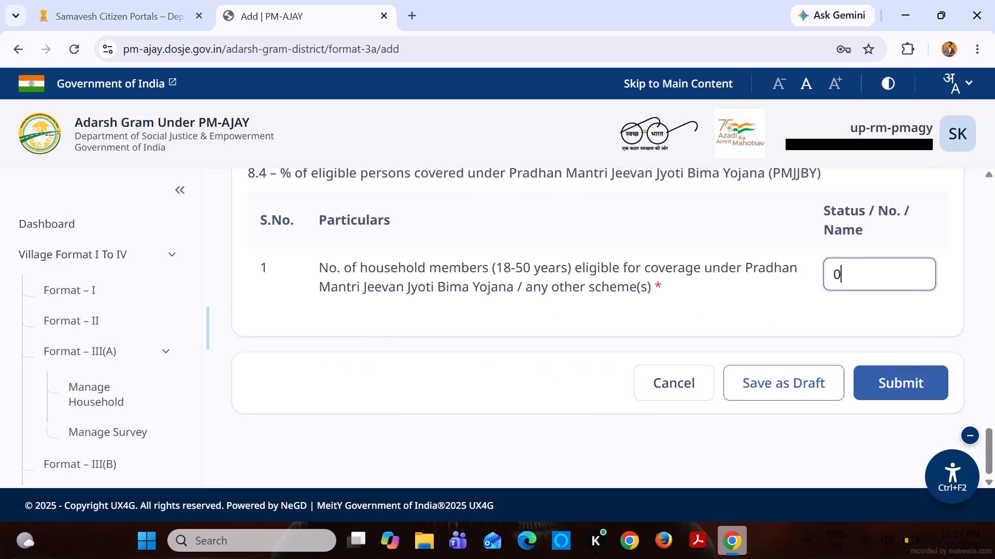
pyautogui.scroll(-1, 872, 359)
pyautogui.click(902, 385)
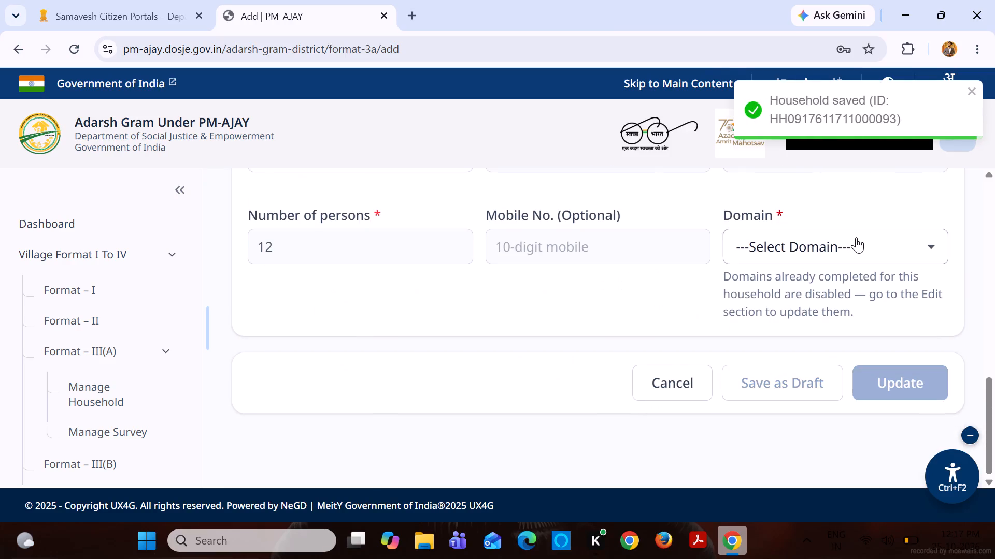
# Choose domain 9 – Digitization, enter 0 members eligible for PMGDISHA training under 9.3, and submit it.
pyautogui.click(856, 237)
pyautogui.scroll(-4, 805, 372)
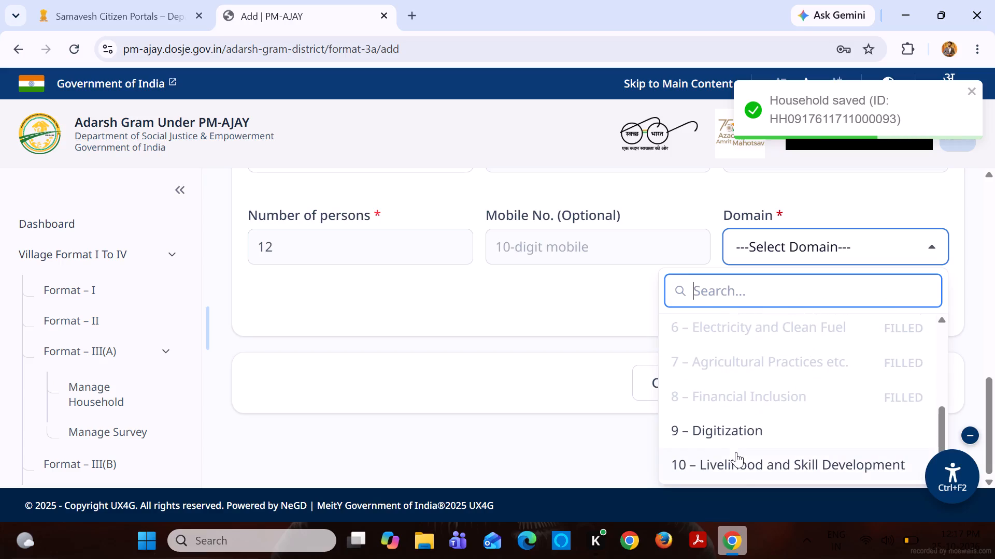
pyautogui.click(746, 428)
pyautogui.scroll(-3, 746, 428)
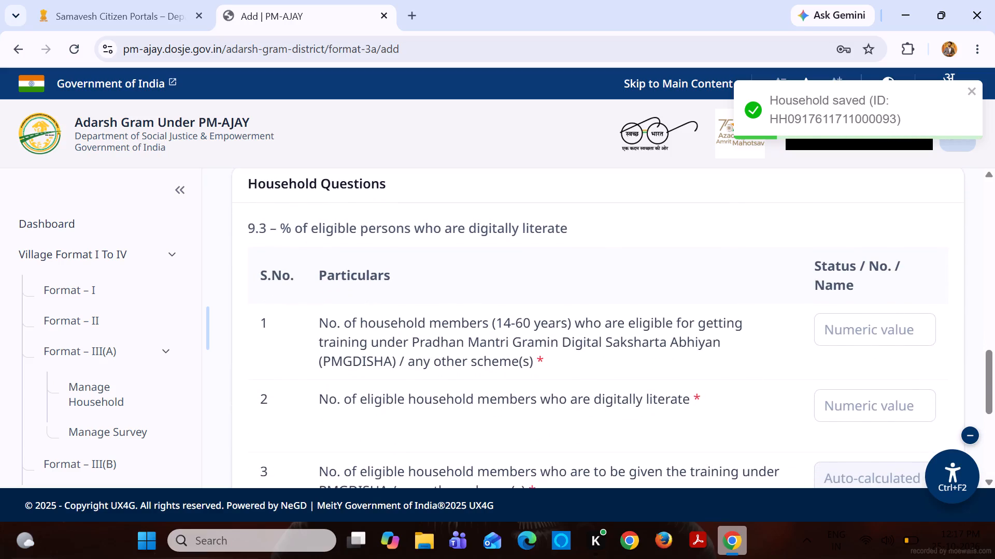
pyautogui.click(881, 335)
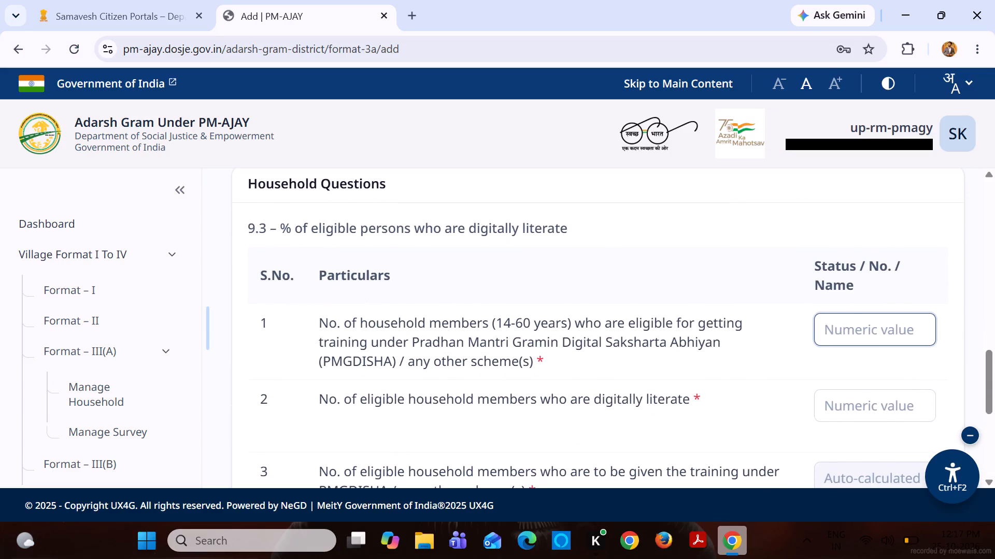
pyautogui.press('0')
pyautogui.scroll(-2, 881, 335)
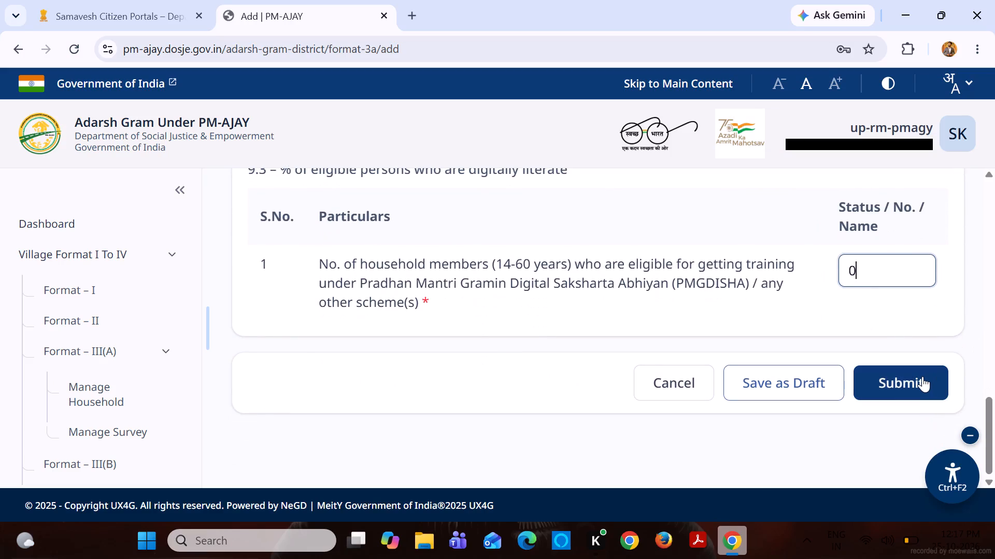
pyautogui.click(922, 376)
# Choose domain 10 – Livelihood and Skill Development and enter 0 youth eligible for skill training (10.1) and bank linked loans (10.2).
pyautogui.click(902, 245)
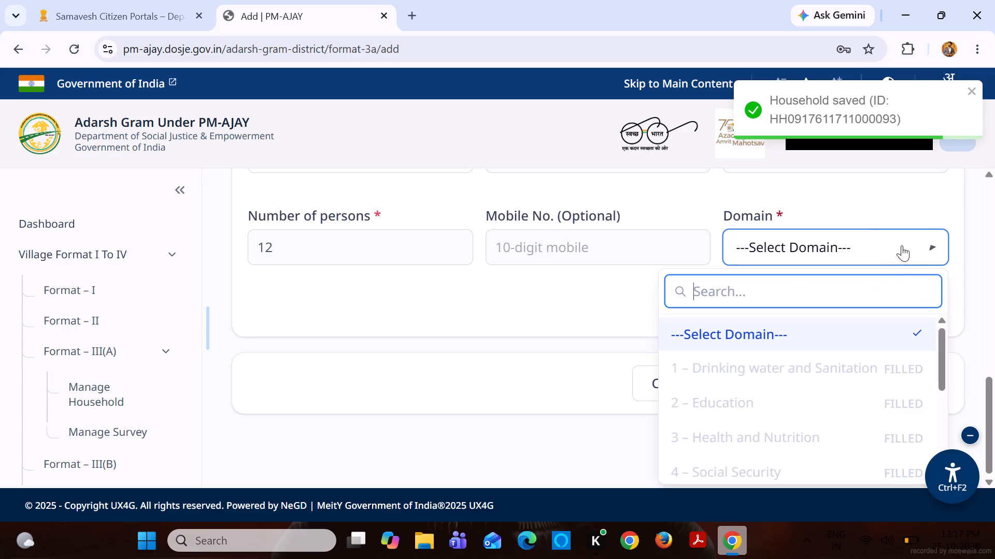
pyautogui.scroll(-7, 858, 367)
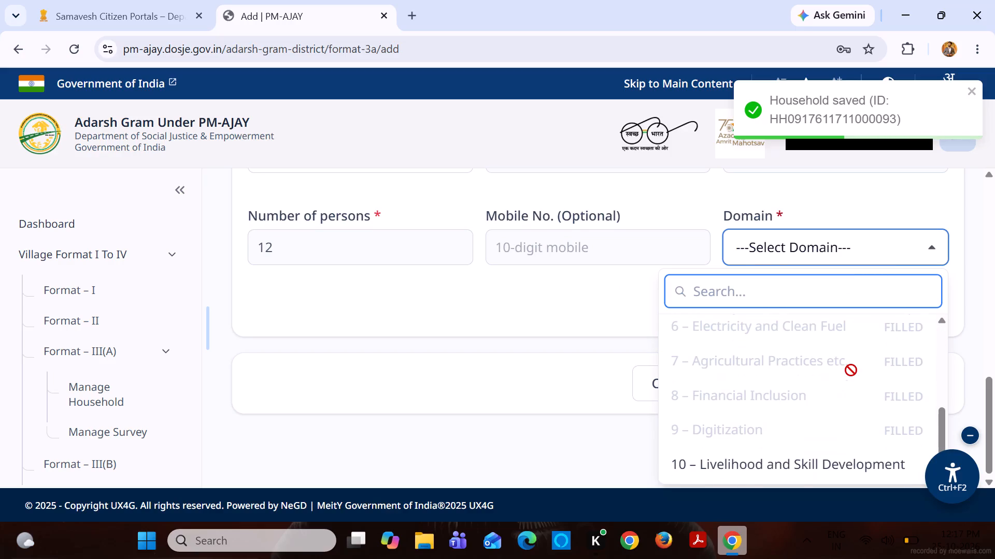
pyautogui.click(776, 454)
pyautogui.scroll(-2, 793, 406)
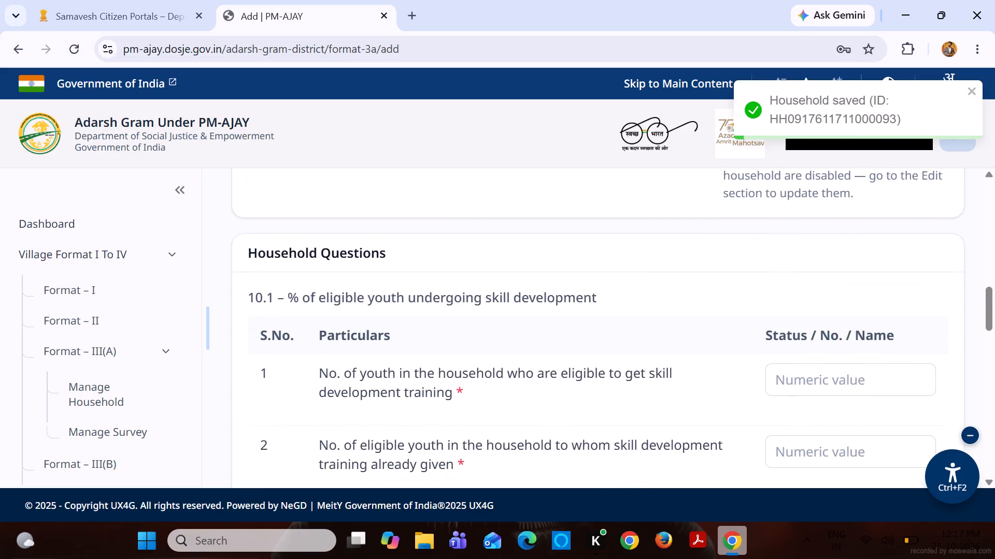
pyautogui.click(849, 387)
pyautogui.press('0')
pyautogui.scroll(-2, 849, 387)
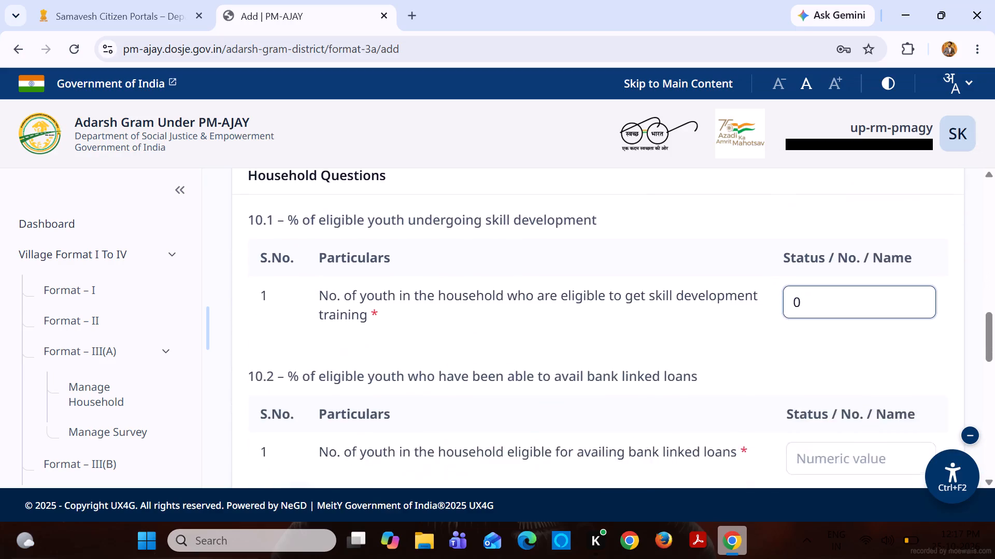
pyautogui.scroll(-2, 849, 387)
pyautogui.click(886, 352)
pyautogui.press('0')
# Answer No to SHG membership under 10.3, enter 0 members wishing to join an SHG, submit domain 10, and check the domain list.
pyautogui.scroll(-6, 886, 352)
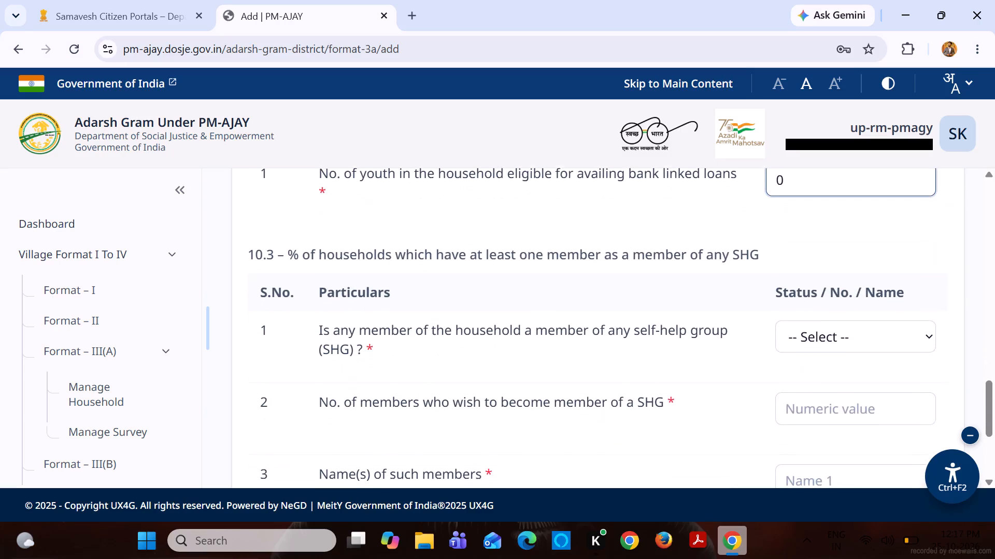
pyautogui.click(880, 349)
pyautogui.click(819, 413)
pyautogui.scroll(-4, 819, 413)
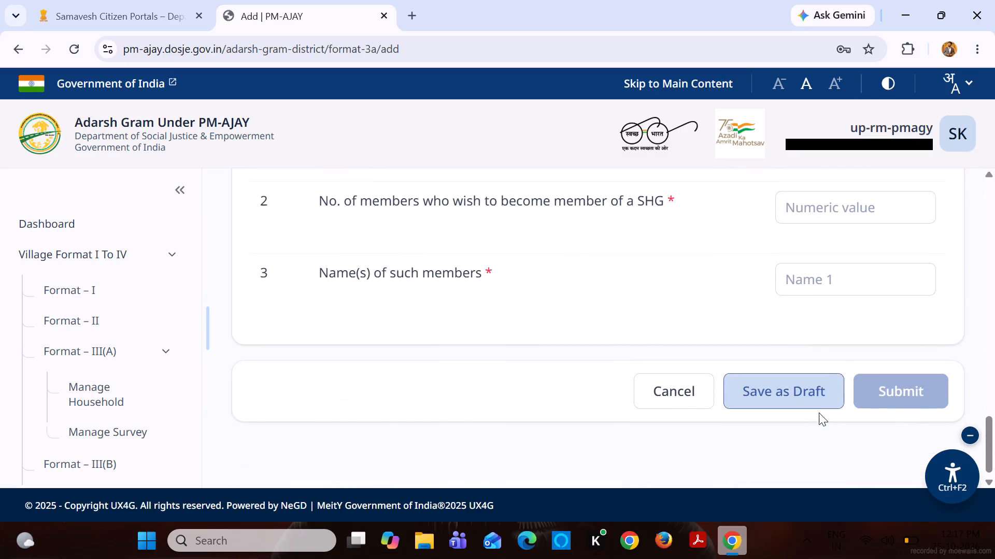
pyautogui.click(822, 190)
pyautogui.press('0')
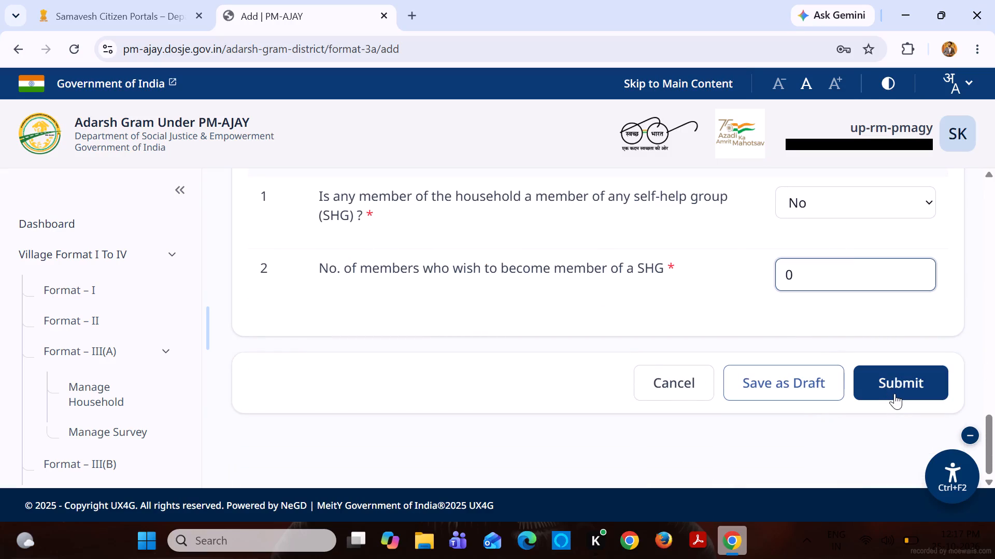
pyautogui.click(894, 393)
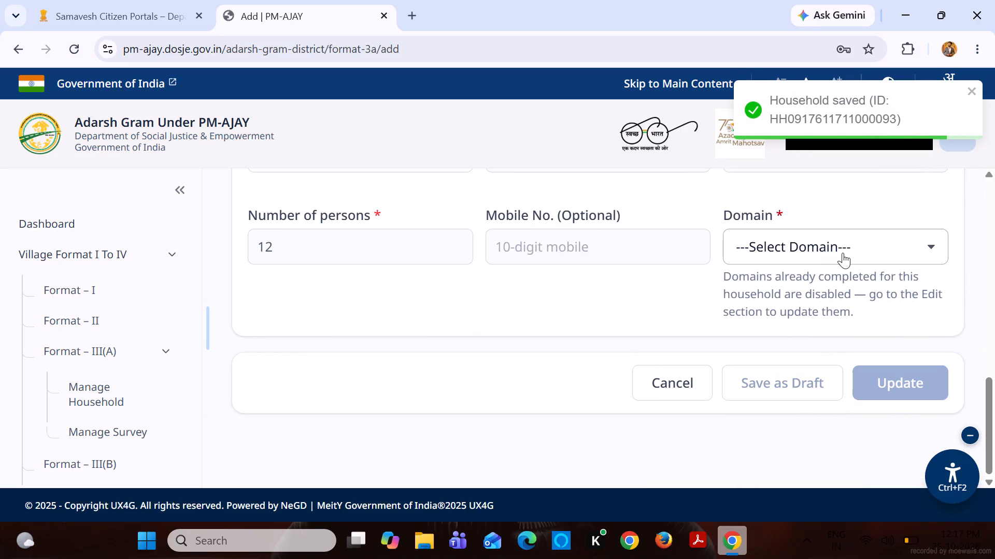
pyautogui.click(843, 253)
pyautogui.scroll(-7, 817, 302)
pyautogui.scroll(-9, 770, 428)
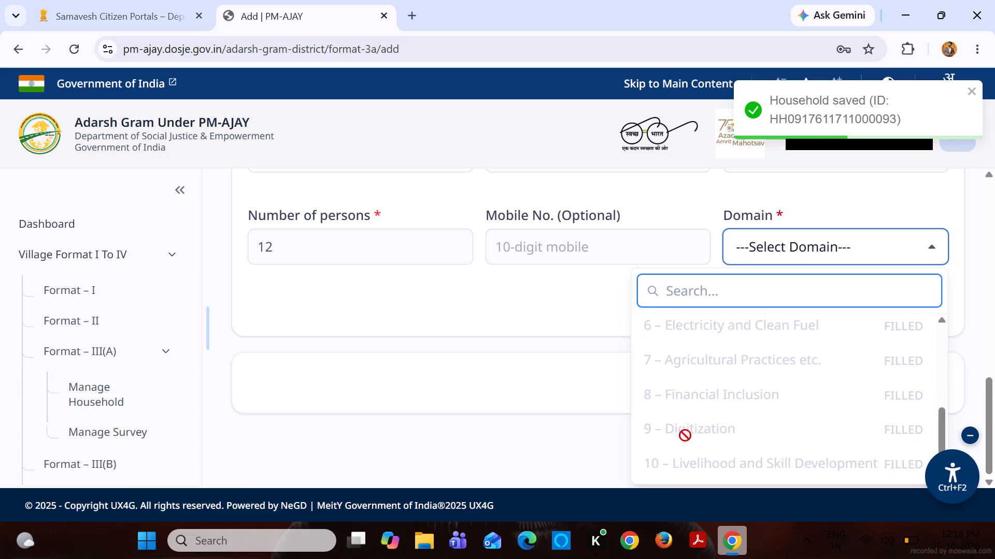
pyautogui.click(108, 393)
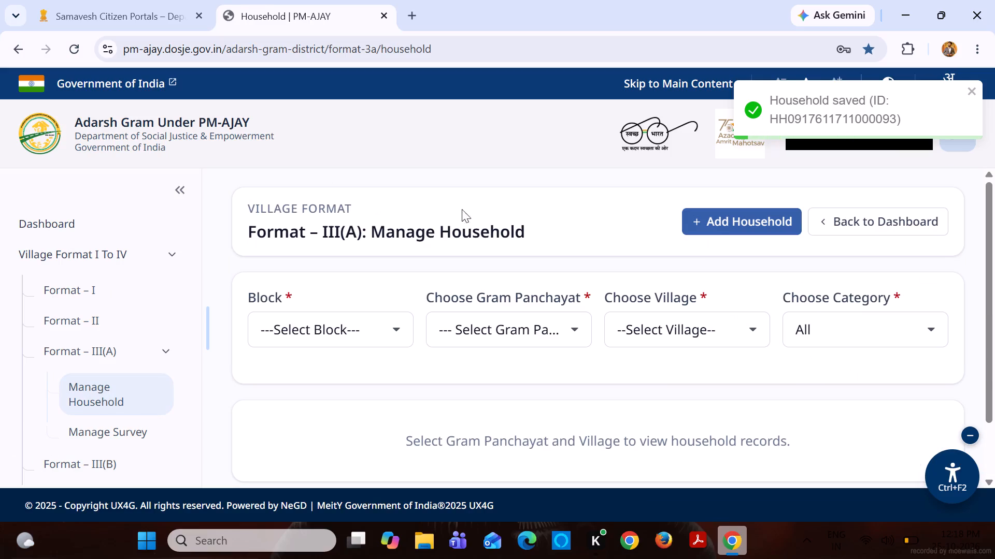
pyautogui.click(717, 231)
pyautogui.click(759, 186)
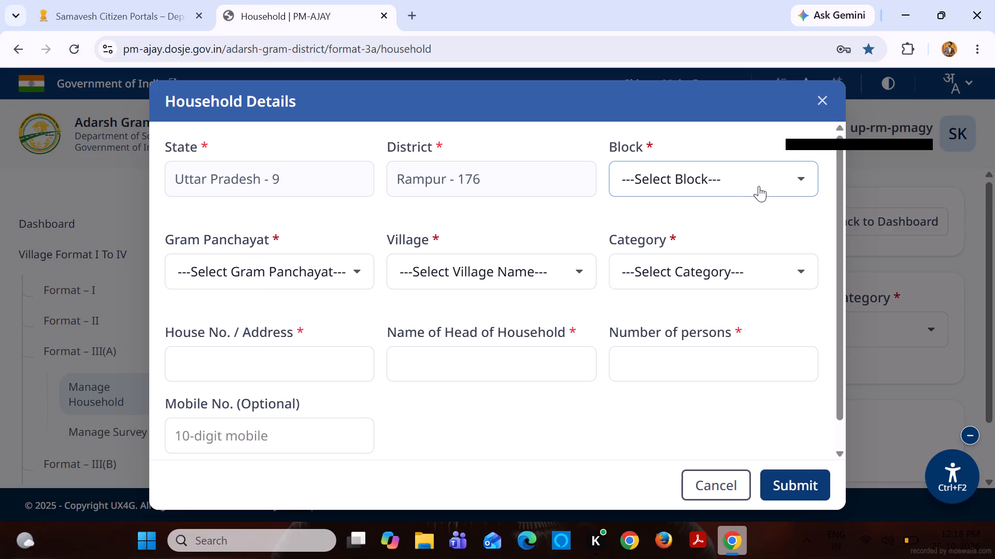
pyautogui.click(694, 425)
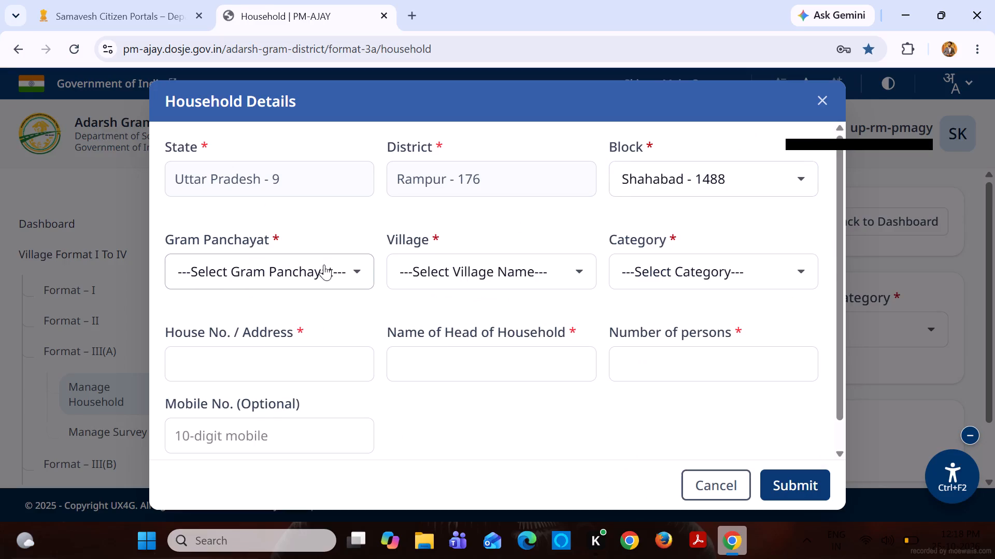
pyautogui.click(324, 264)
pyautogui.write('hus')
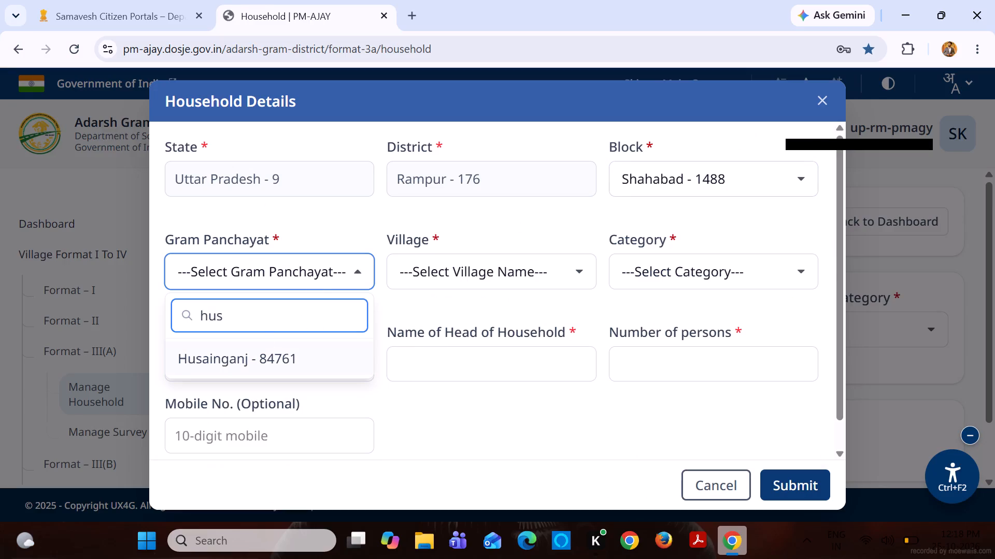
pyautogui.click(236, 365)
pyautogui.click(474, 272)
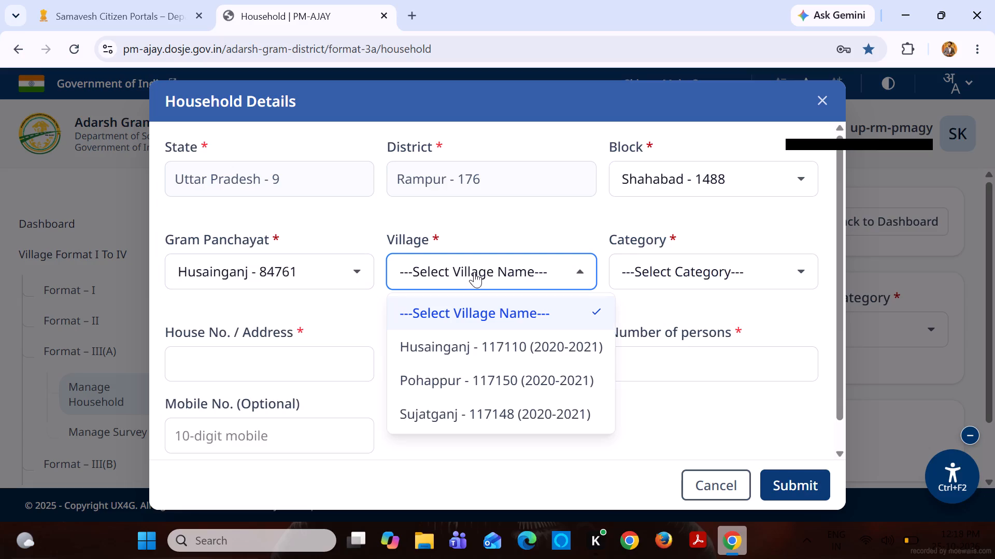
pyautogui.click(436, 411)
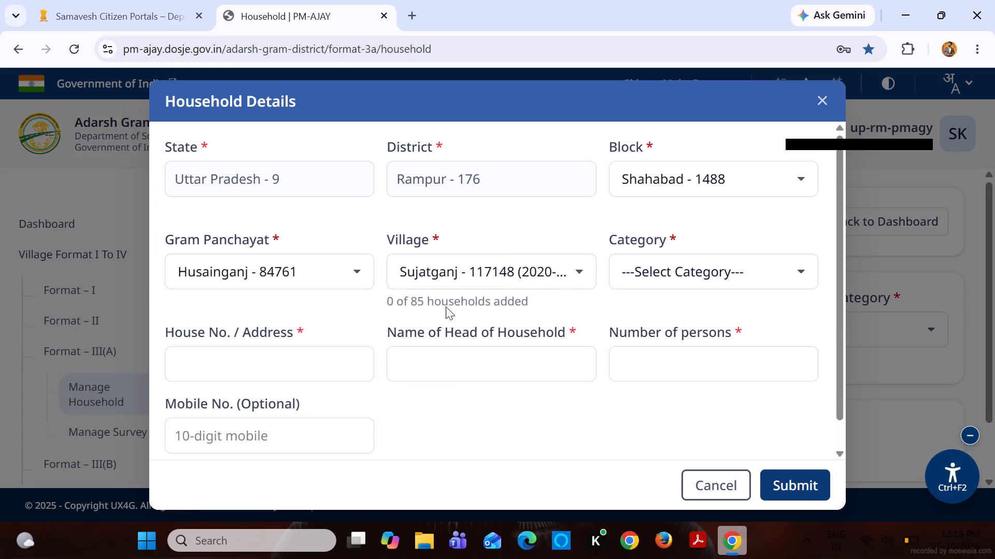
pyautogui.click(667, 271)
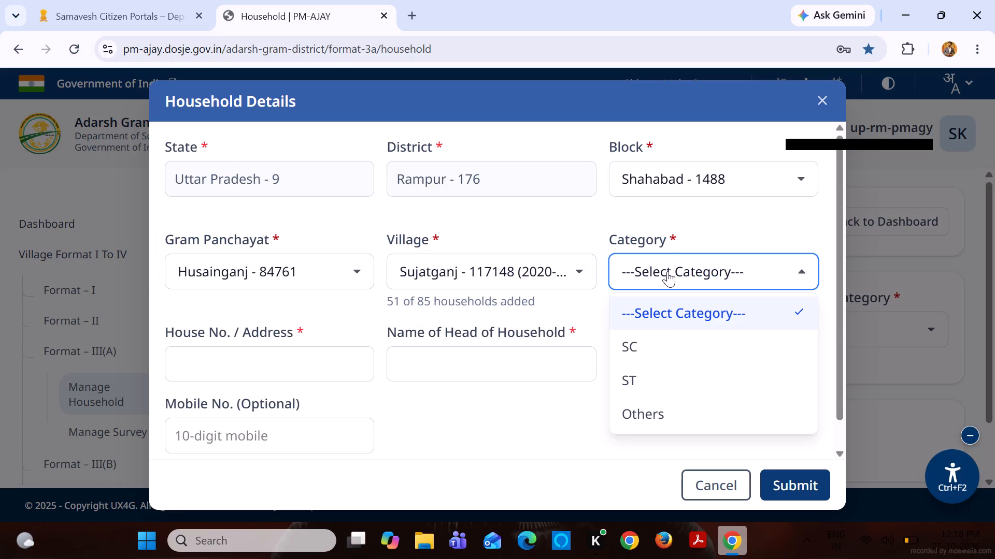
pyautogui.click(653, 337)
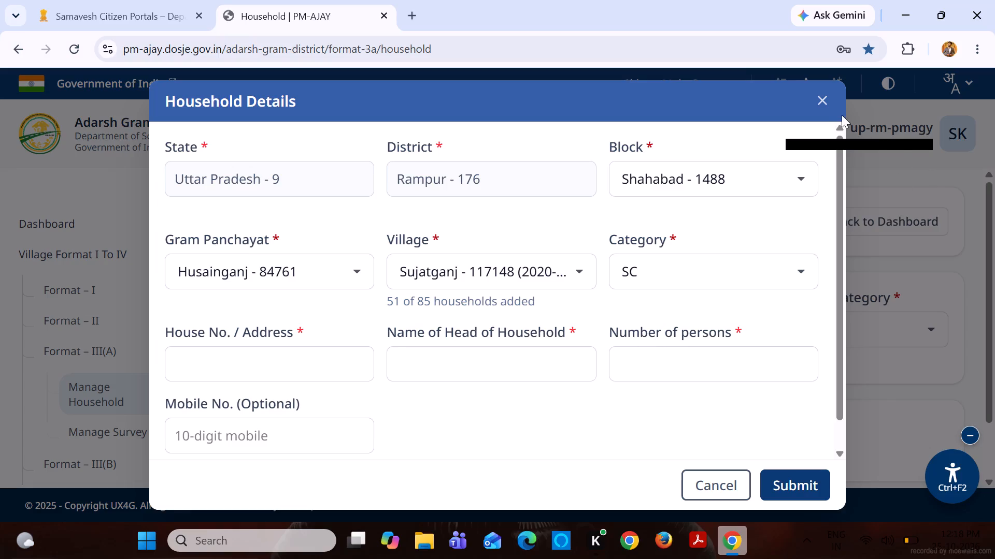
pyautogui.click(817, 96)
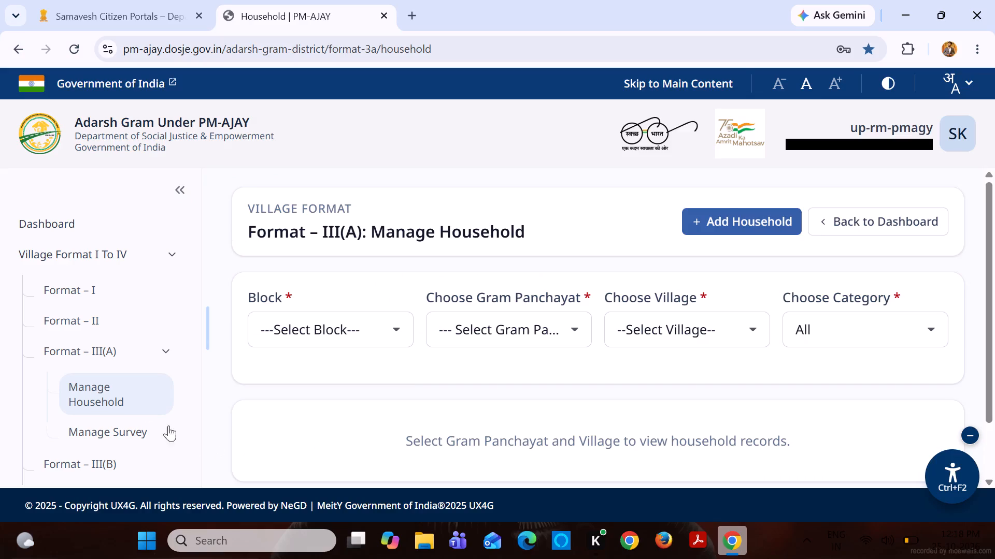
# List the Format – III(A) survey records for Shahabad block, Husainganj gram panchayat, Sujatganj village.
pyautogui.click(122, 431)
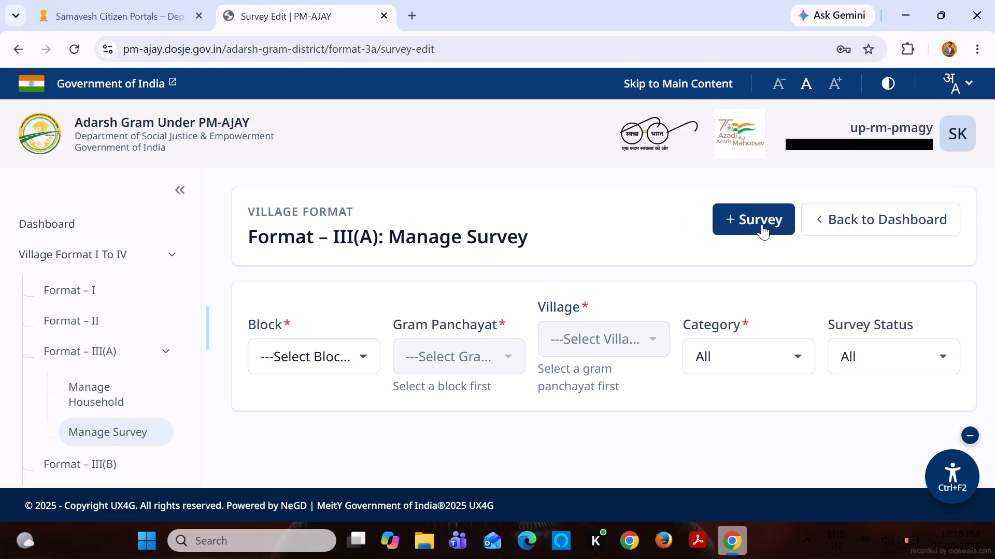
pyautogui.click(334, 349)
pyautogui.click(337, 279)
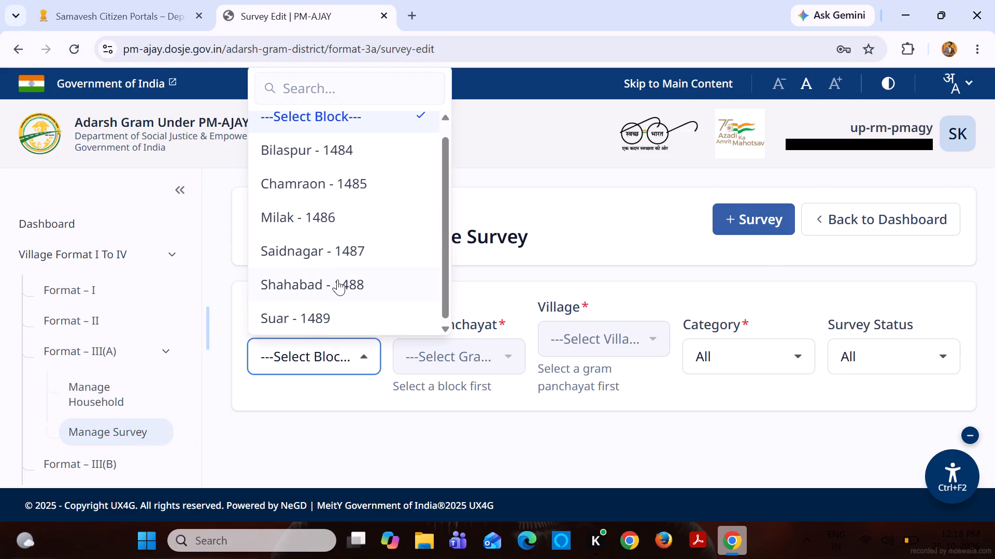
pyautogui.click(473, 339)
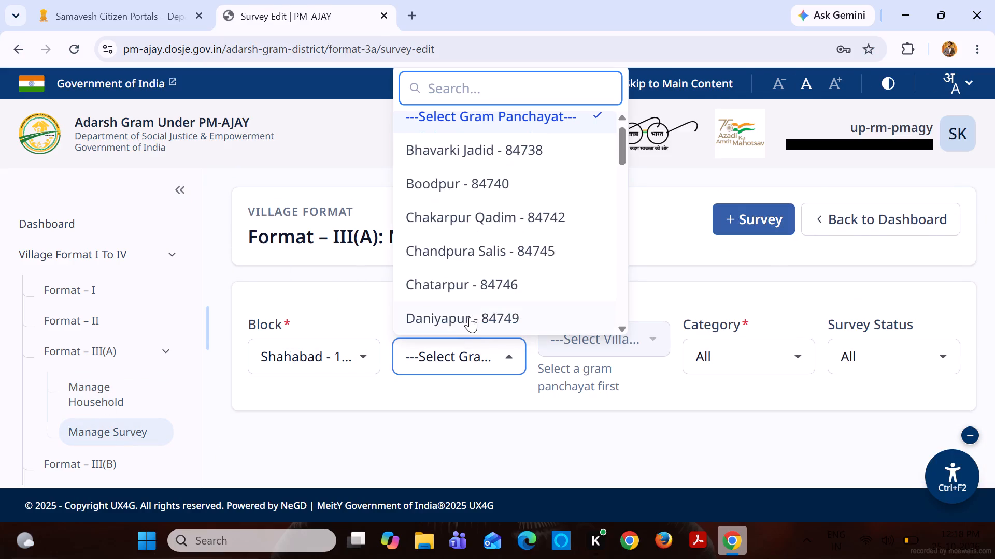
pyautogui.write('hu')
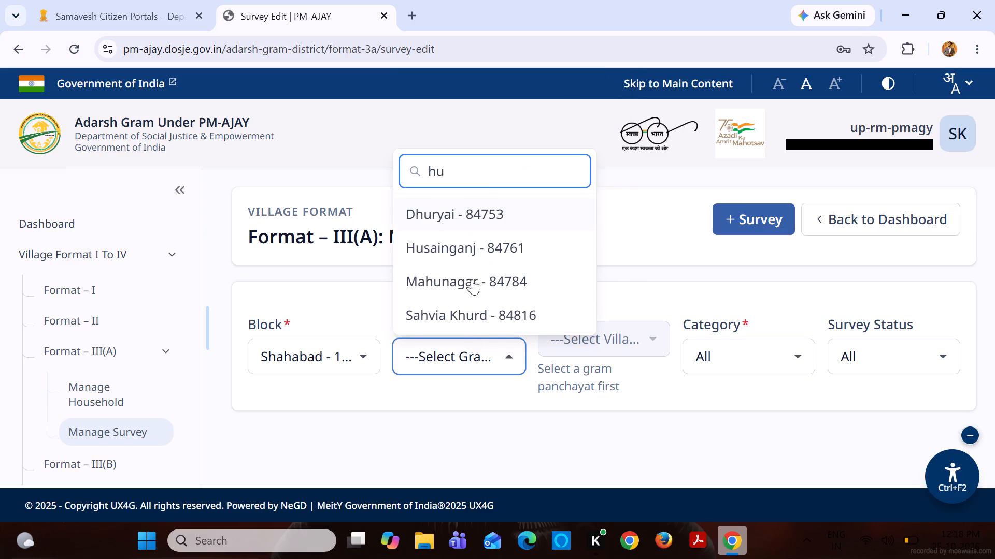
pyautogui.click(474, 244)
pyautogui.click(626, 342)
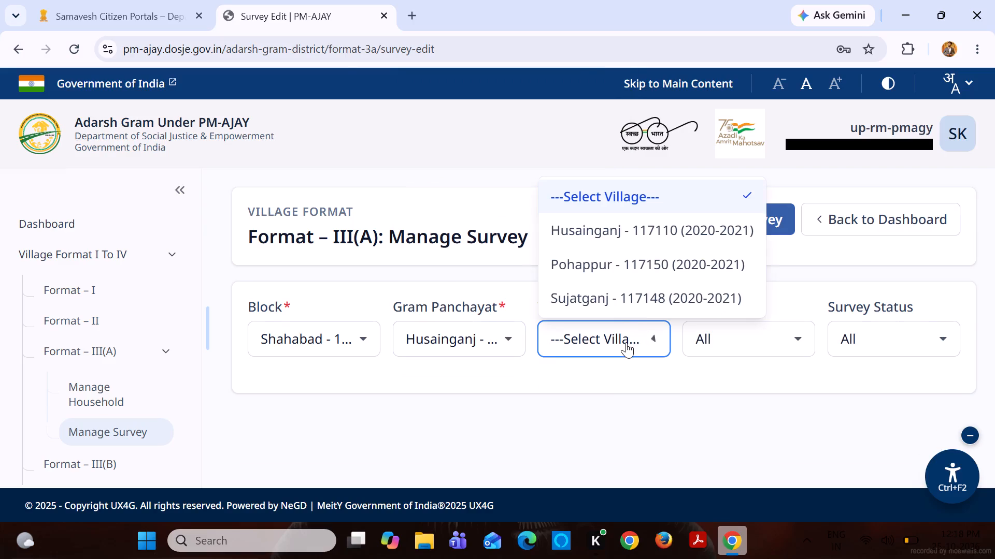
pyautogui.click(620, 303)
# Examine Sujatganj's household counts and the latest entries' house numbers, member counts and survey status.
pyautogui.scroll(-1, 697, 417)
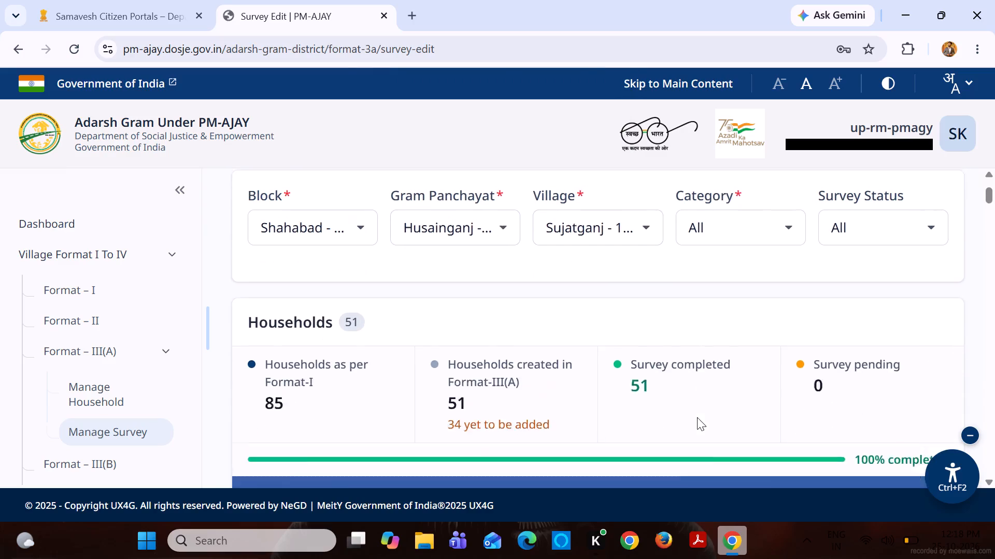
pyautogui.scroll(-6, 697, 417)
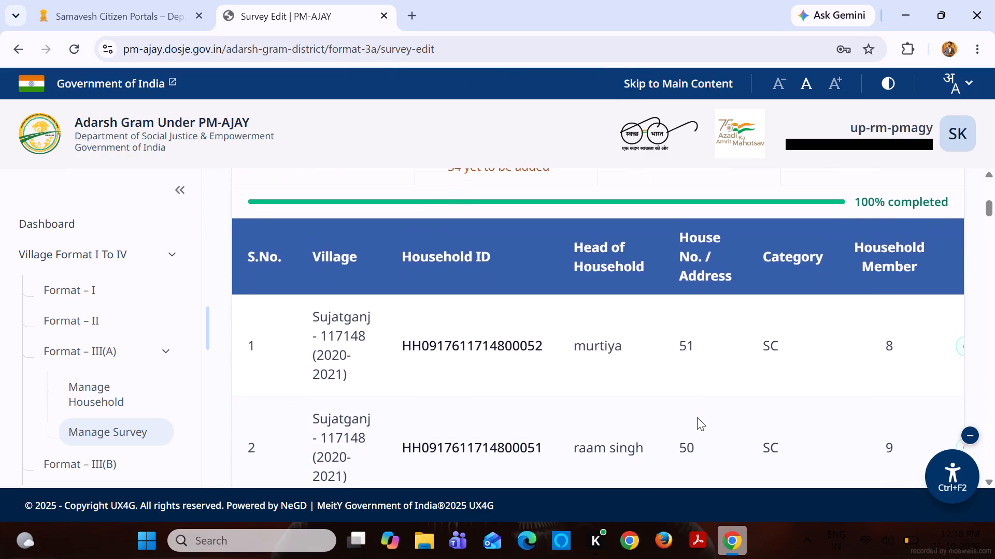
pyautogui.scroll(-2, 697, 417)
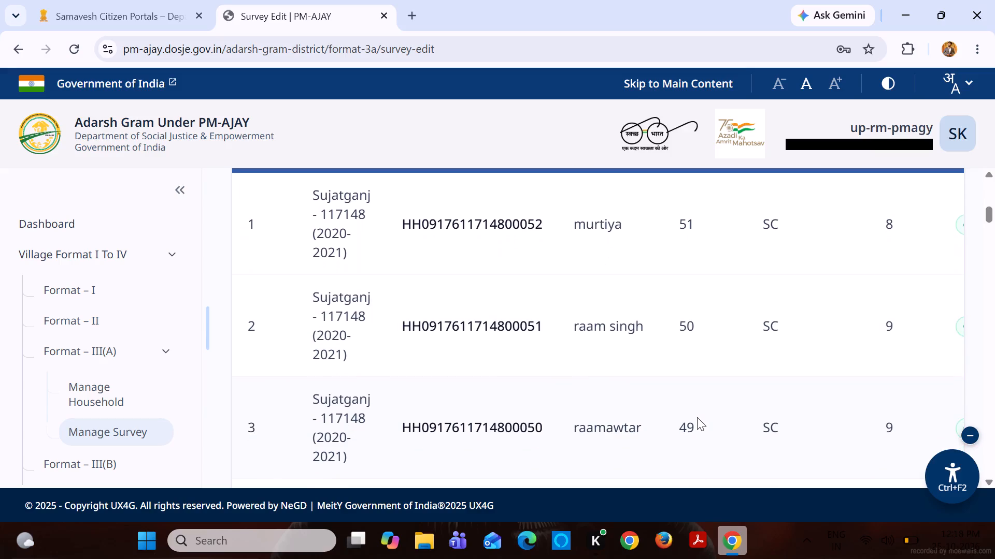
pyautogui.scroll(-3, 697, 417)
pyautogui.hscroll(-1, 677, 424)
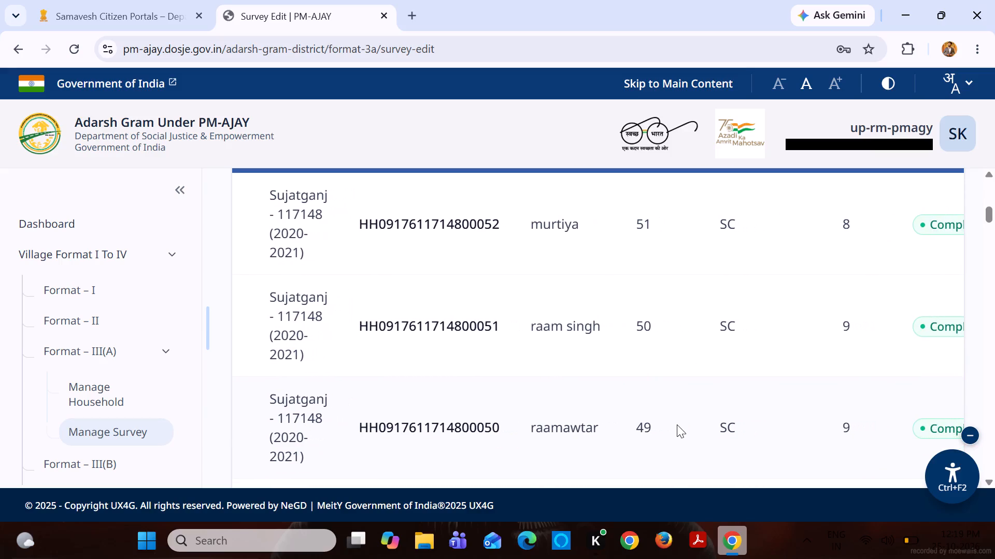
pyautogui.hscroll(-1, 677, 424)
pyautogui.scroll(1, 677, 424)
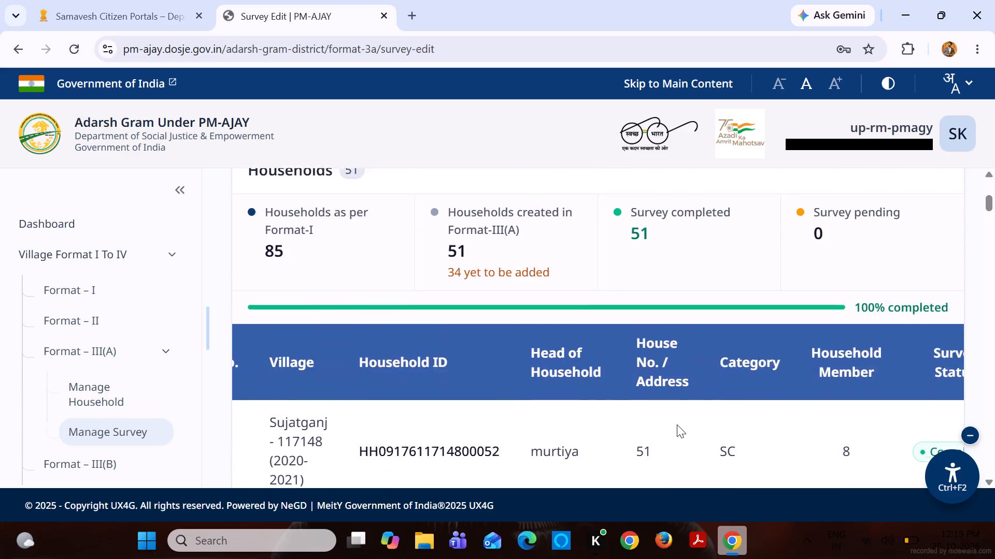
pyautogui.scroll(1, 677, 424)
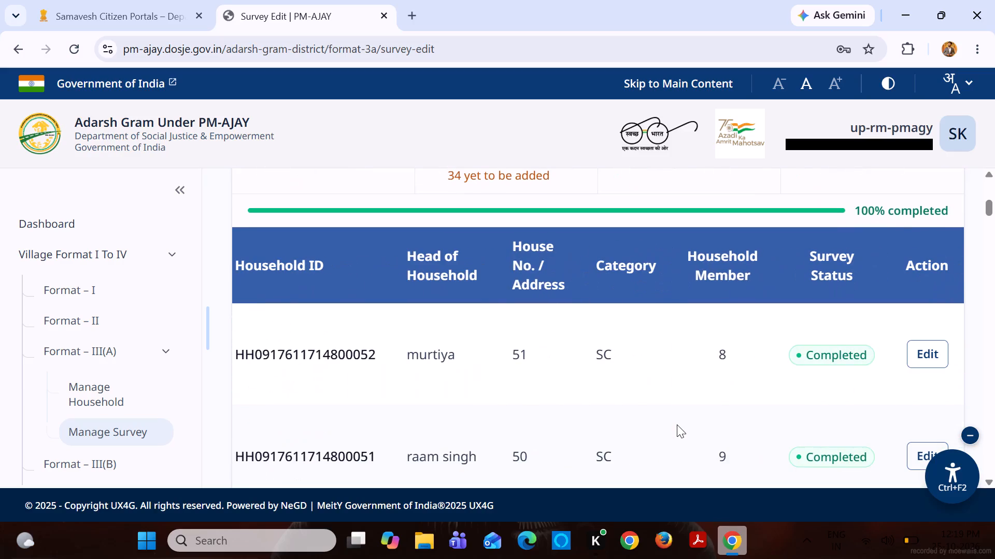
pyautogui.scroll(1, 677, 424)
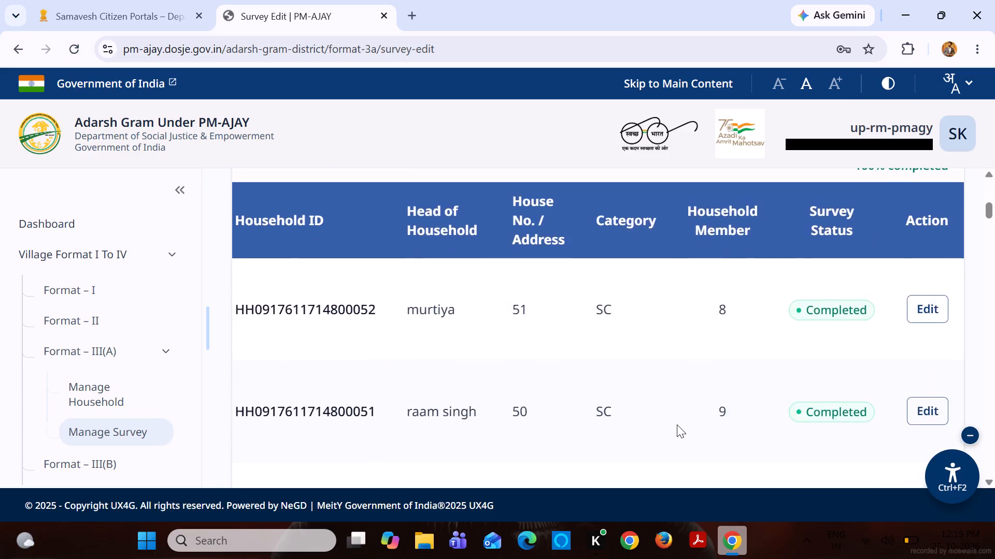
pyautogui.scroll(1, 677, 424)
pyautogui.scroll(-3, 677, 424)
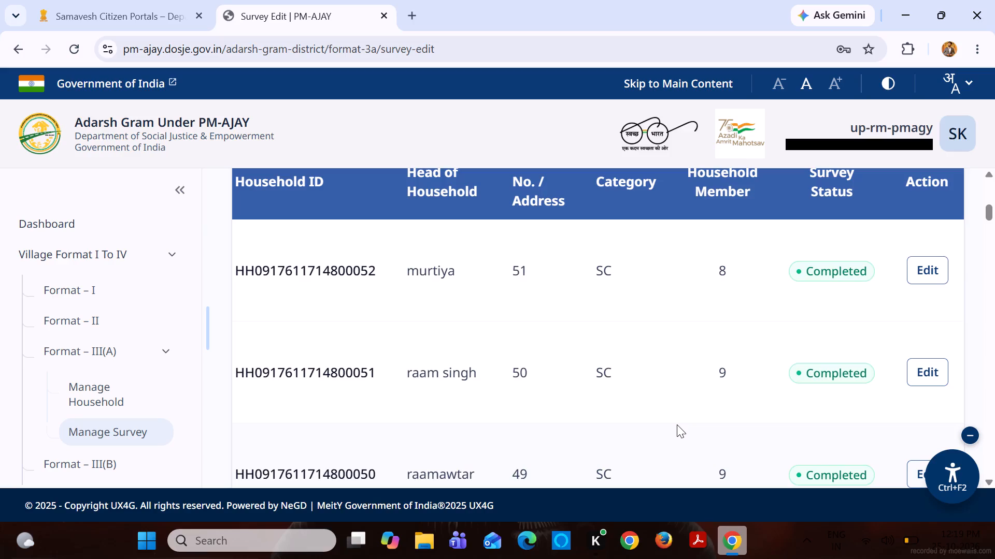
# Start a new Format – III(A) household for Shahabad block, Husainganj gram panchayat, Sujatganj village, with category SC.
pyautogui.click(137, 402)
pyautogui.click(751, 220)
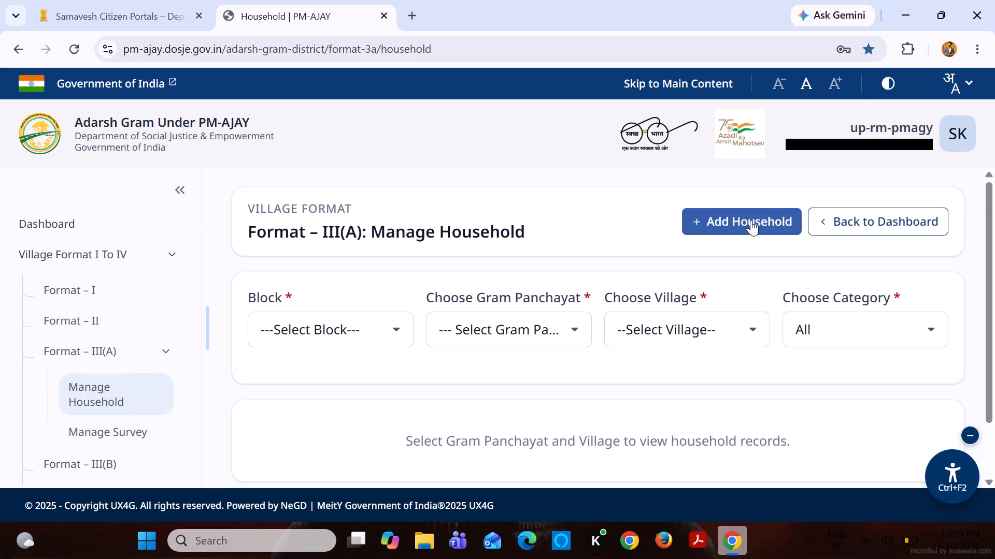
pyautogui.click(749, 183)
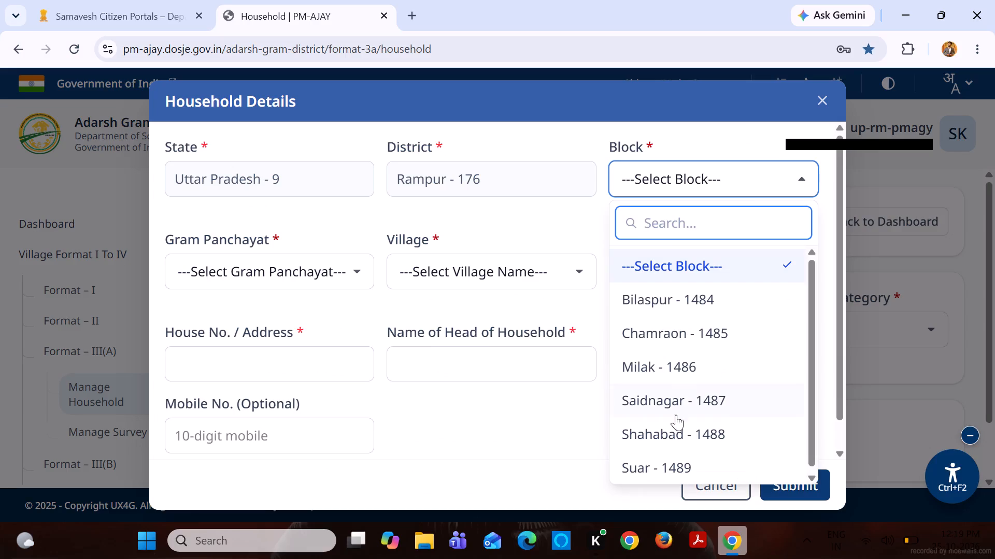
pyautogui.click(672, 429)
pyautogui.click(336, 255)
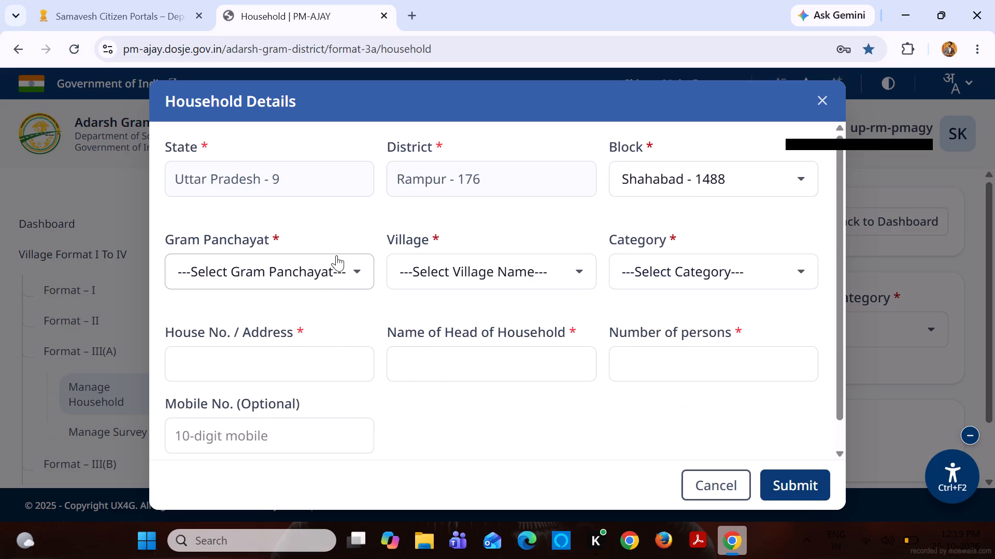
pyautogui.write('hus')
pyautogui.click(259, 350)
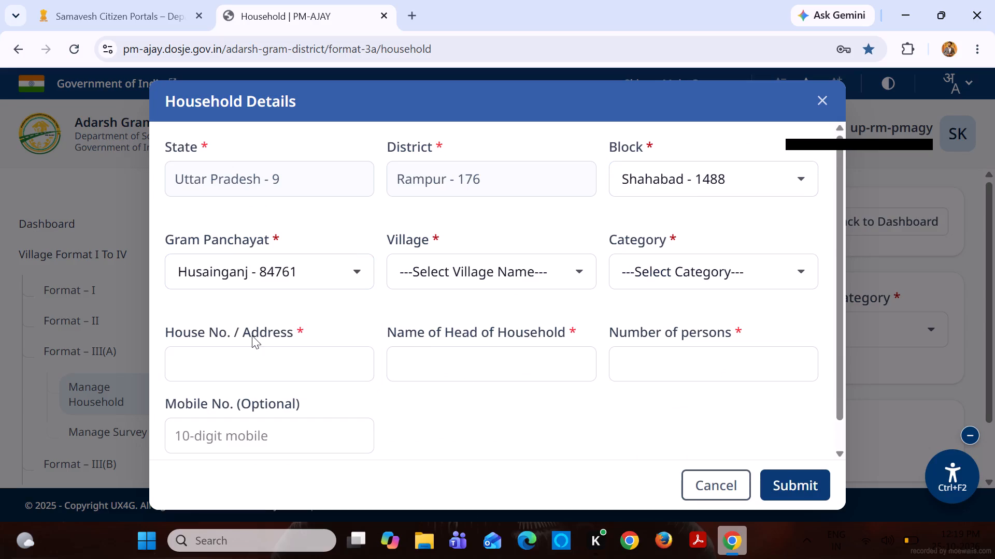
pyautogui.click(465, 278)
pyautogui.click(443, 400)
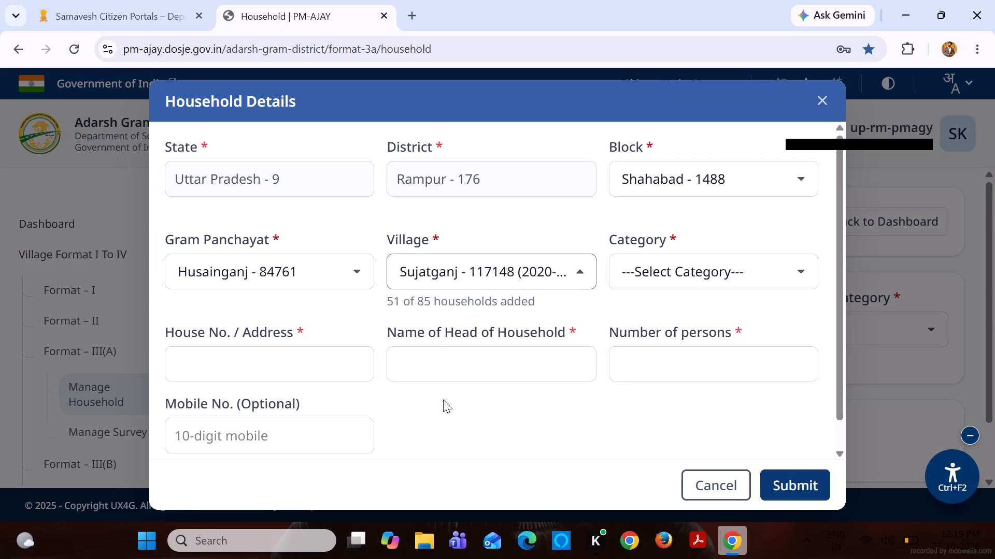
pyautogui.click(693, 277)
pyautogui.click(655, 355)
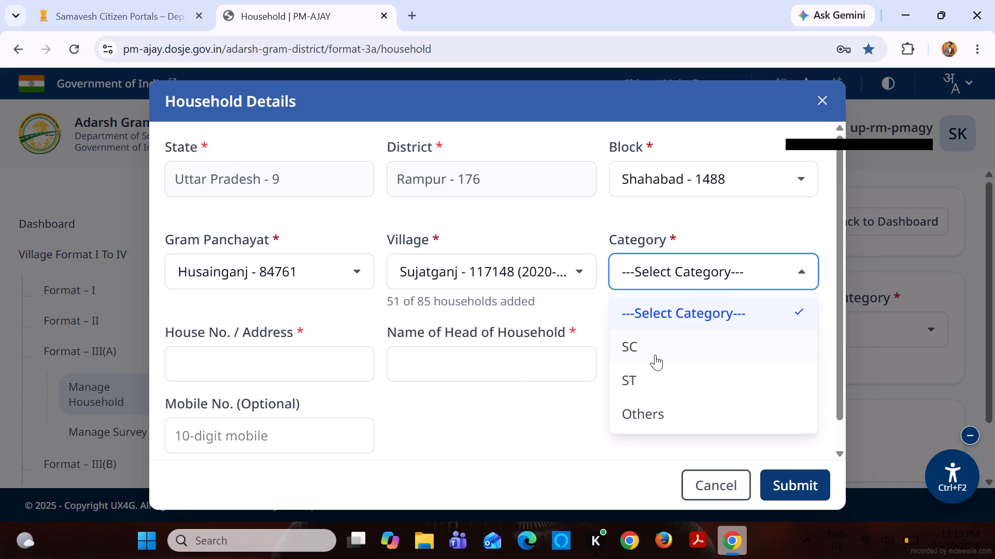
# Enter house number 52, the head of household's name and 12 persons, and submit the household details.
pyautogui.click(305, 379)
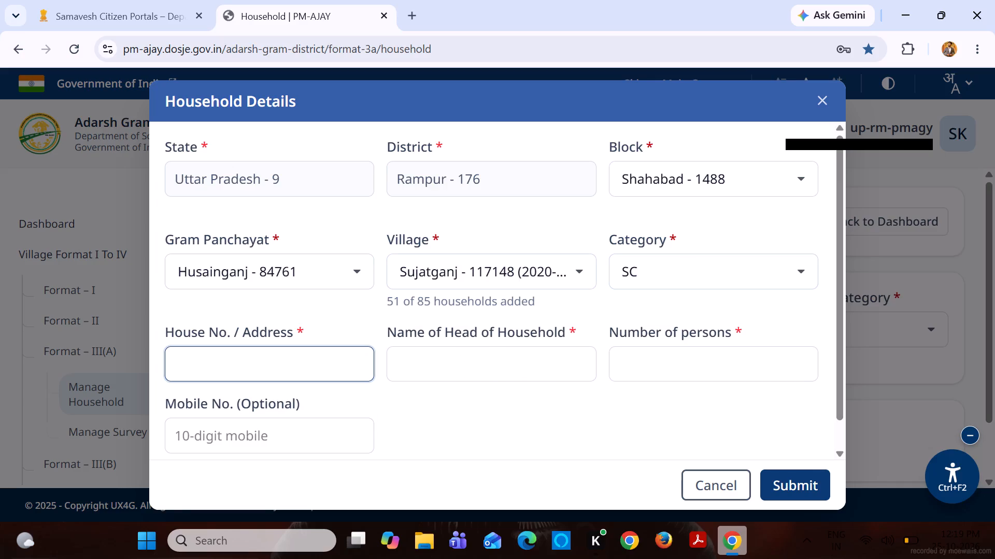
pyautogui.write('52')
pyautogui.click(461, 372)
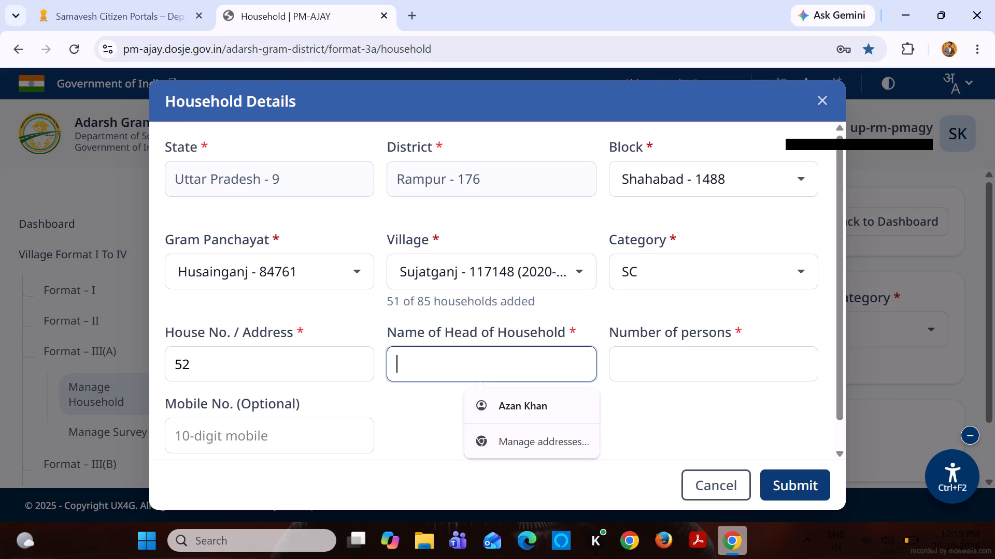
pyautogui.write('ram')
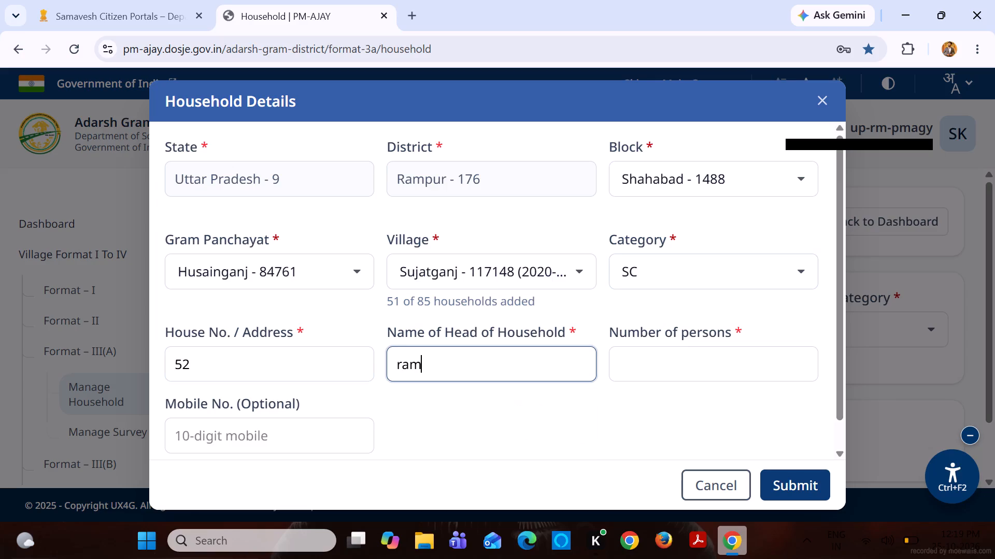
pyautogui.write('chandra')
pyautogui.click(697, 375)
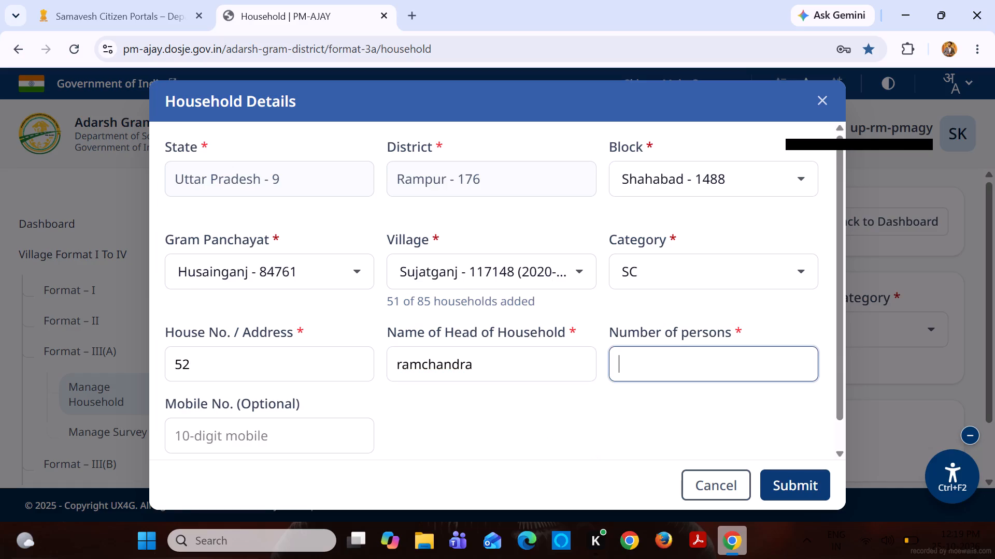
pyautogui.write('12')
pyautogui.click(802, 479)
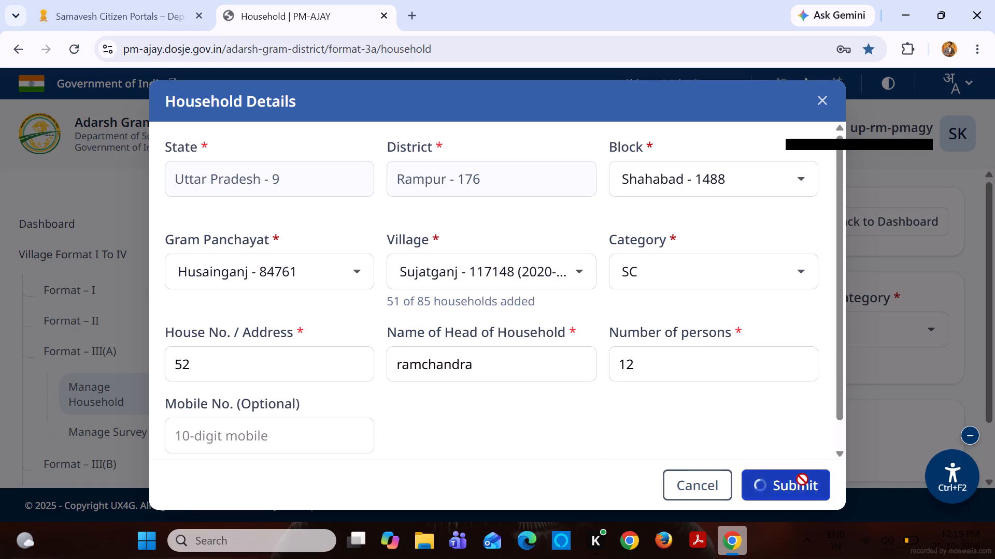
# Choose domain 1 – Drinking water and Sanitation, answer the household latrine question (1.3), answer No to open defecation (1.5), and submit.
pyautogui.scroll(-9, 764, 383)
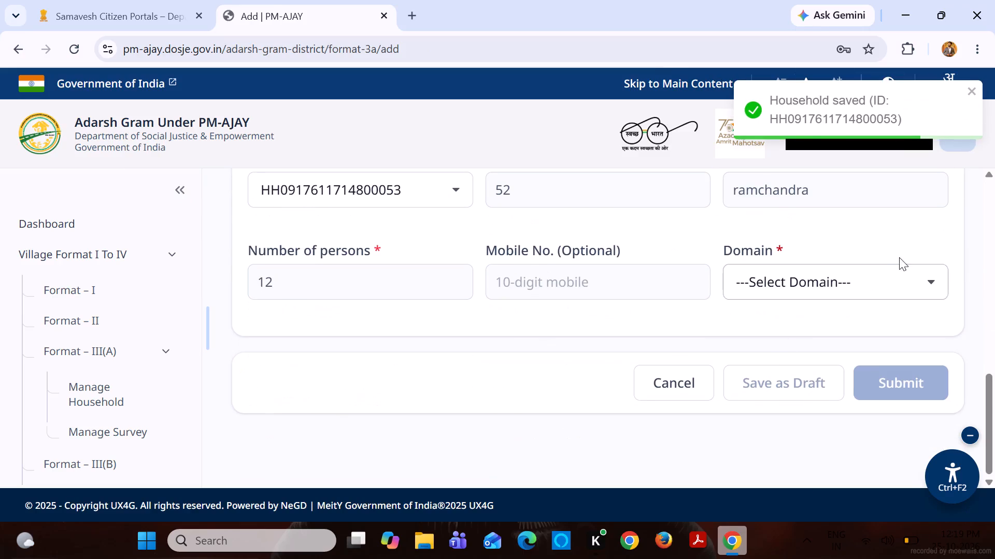
pyautogui.click(894, 272)
pyautogui.click(770, 156)
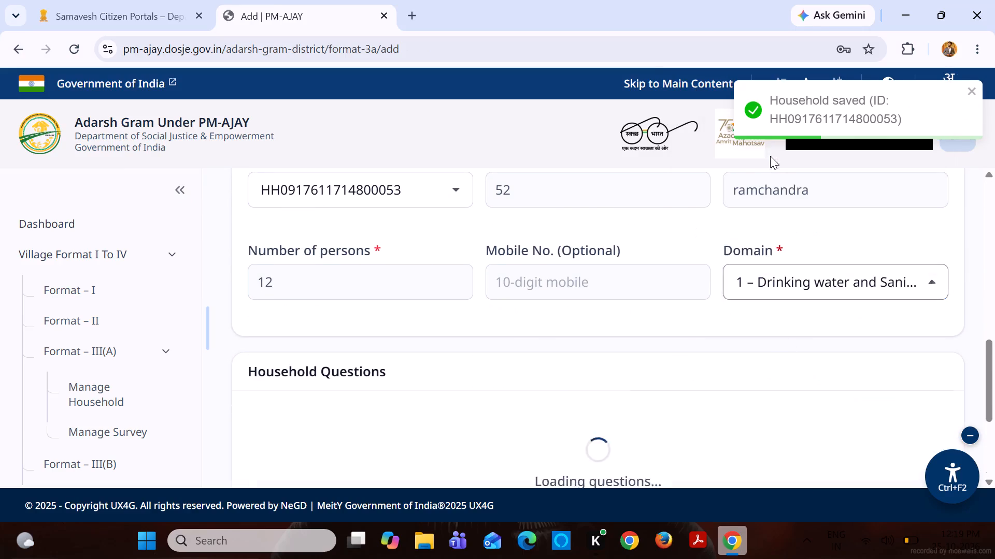
pyautogui.scroll(-3, 755, 314)
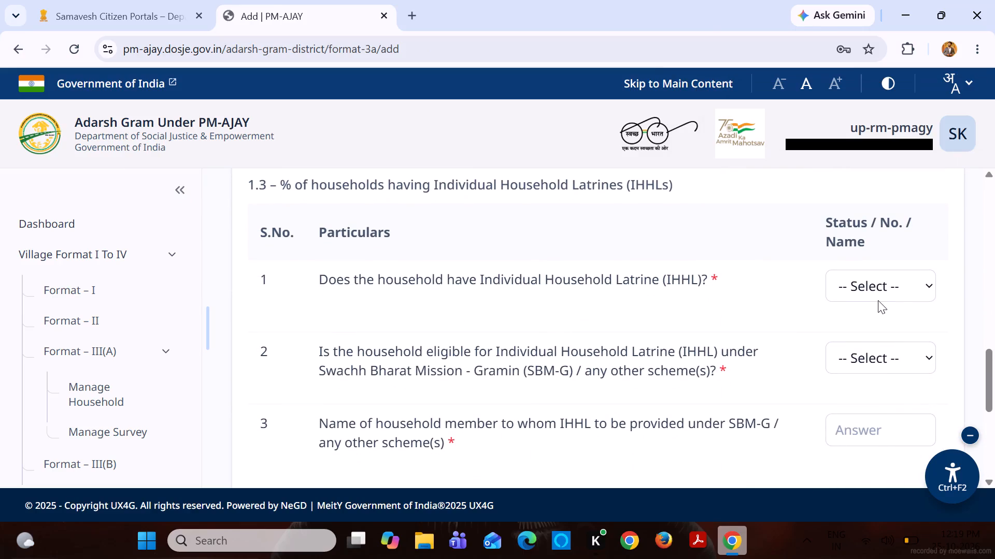
pyautogui.click(878, 300)
pyautogui.click(853, 337)
pyautogui.scroll(-2, 853, 337)
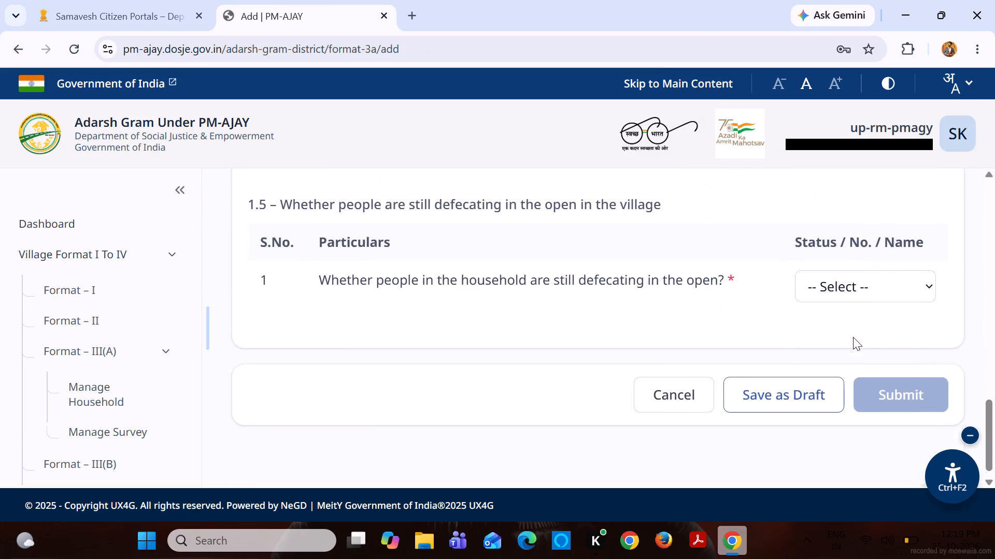
pyautogui.scroll(-2, 853, 337)
pyautogui.moveTo(916, 271); pyautogui.dragTo(803, 347)
pyautogui.click(803, 347)
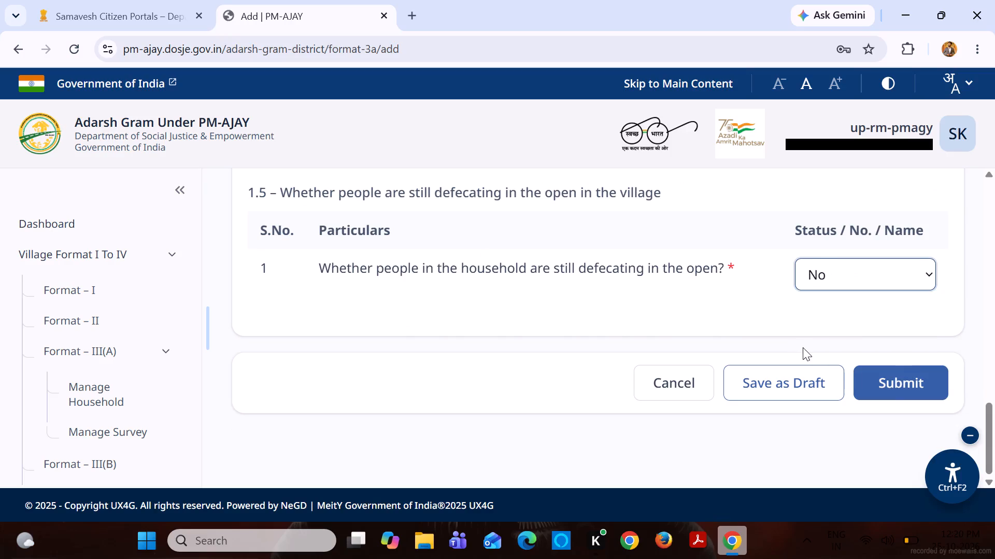
pyautogui.click(897, 385)
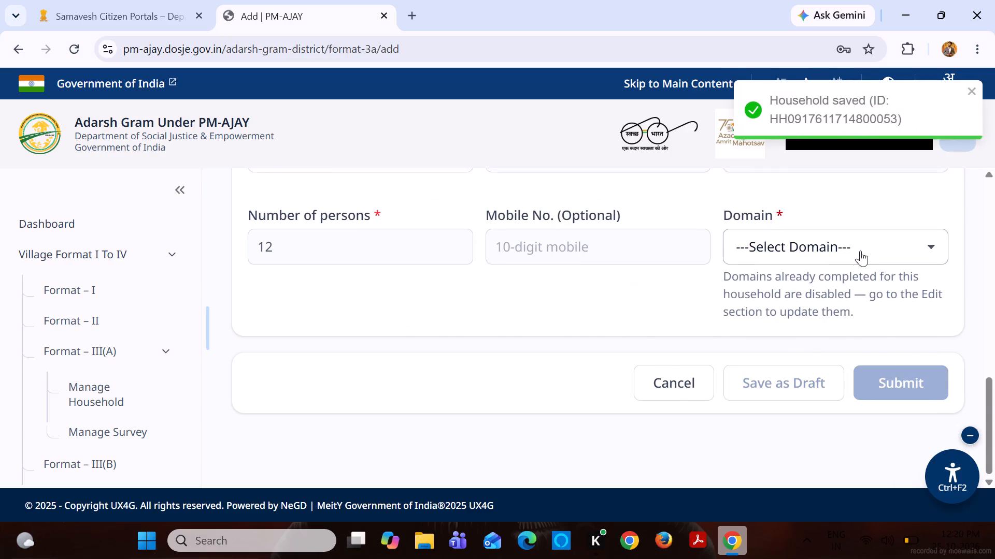
# Choose domain 2 – Education and enter 1 child and 1 attending school for both ages 6-10 (2.1) and 11-13 (2.2).
pyautogui.click(860, 251)
pyautogui.click(743, 404)
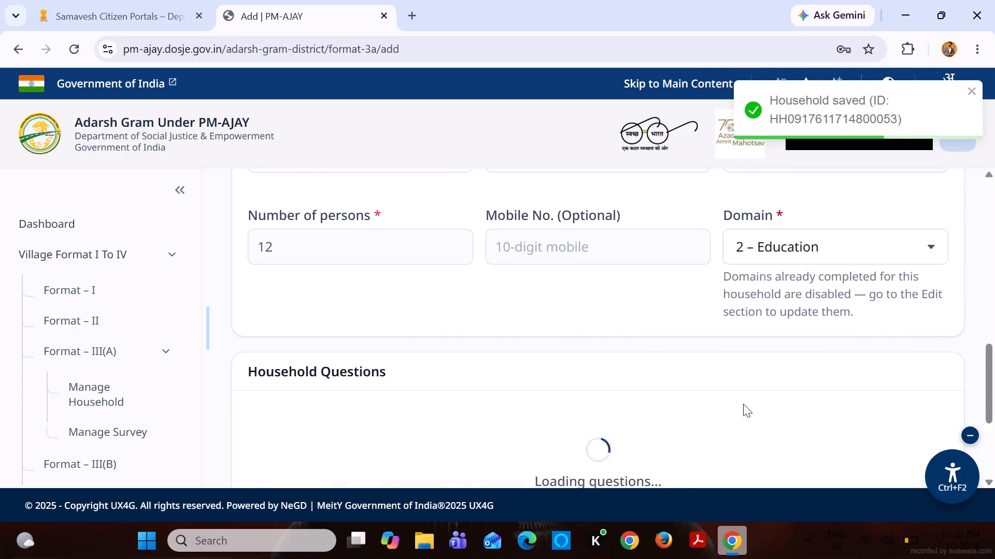
pyautogui.scroll(-3, 743, 404)
pyautogui.click(826, 340)
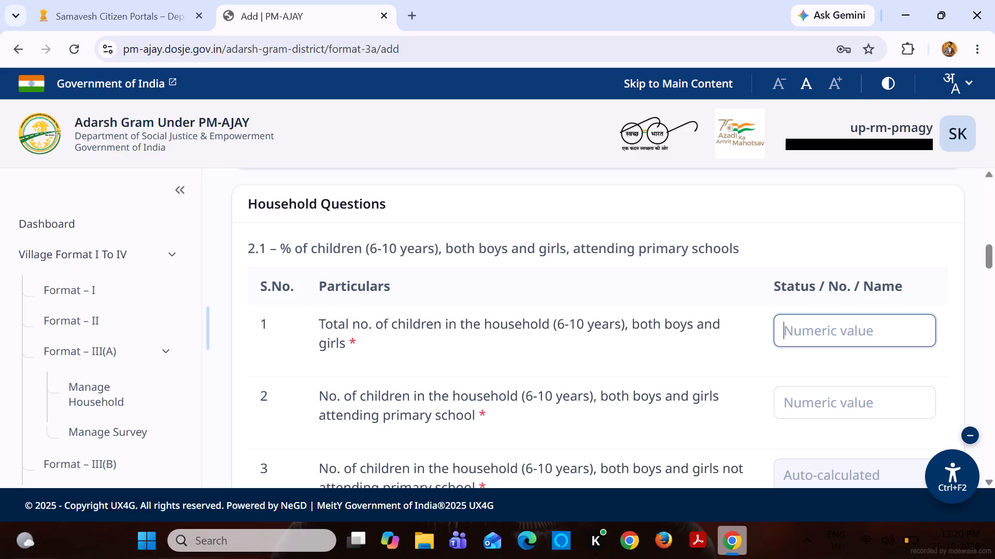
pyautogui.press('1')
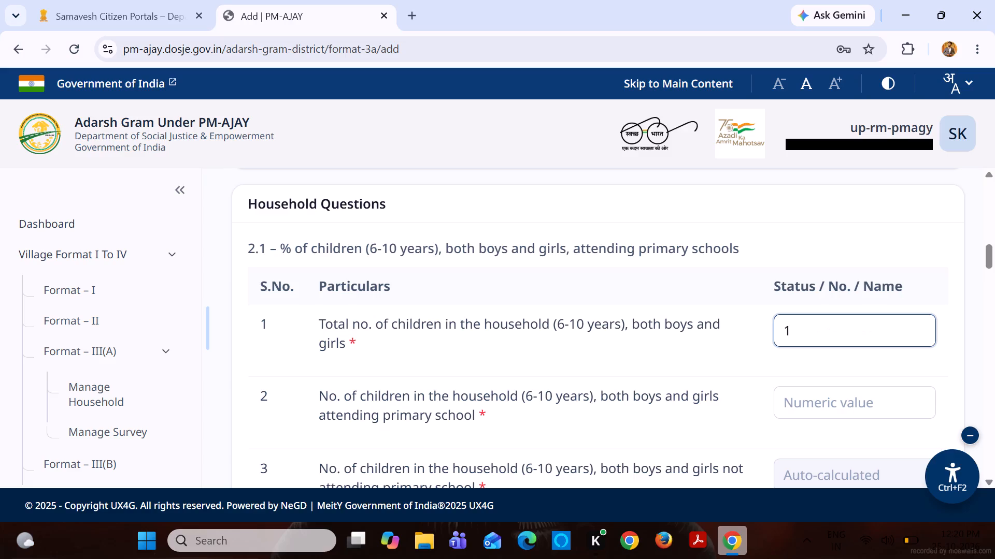
pyautogui.click(788, 406)
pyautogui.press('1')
pyautogui.scroll(-6, 788, 406)
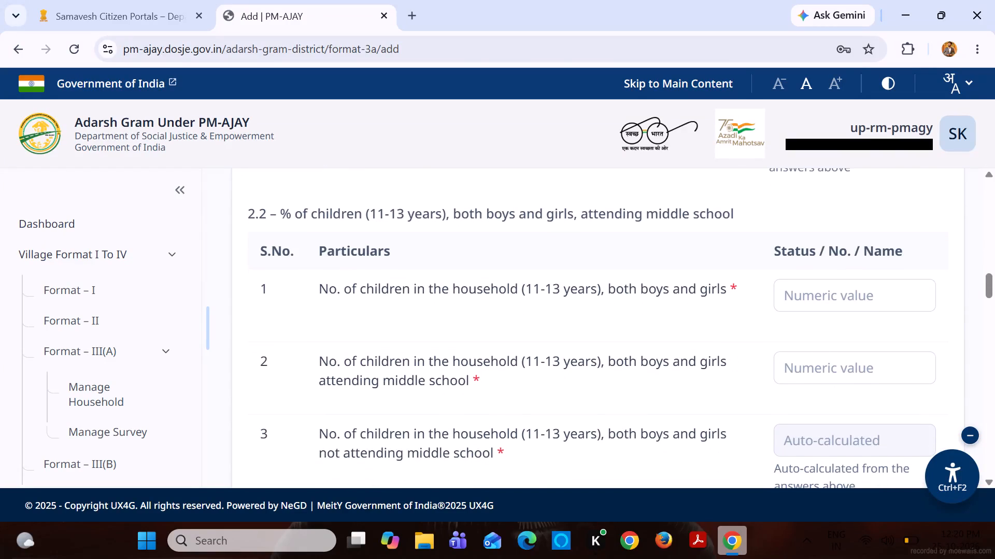
pyautogui.click(807, 301)
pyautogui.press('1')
pyautogui.click(805, 360)
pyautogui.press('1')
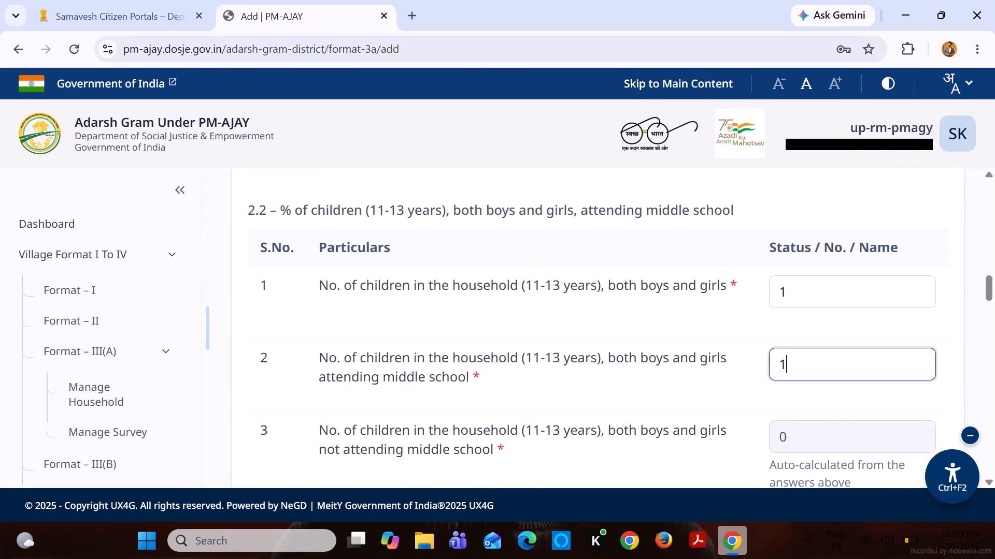
# Enter 2 children and 2 attending school for both ages 14-15 (2.3) and 16-17 (2.4).
pyautogui.scroll(-4, 805, 360)
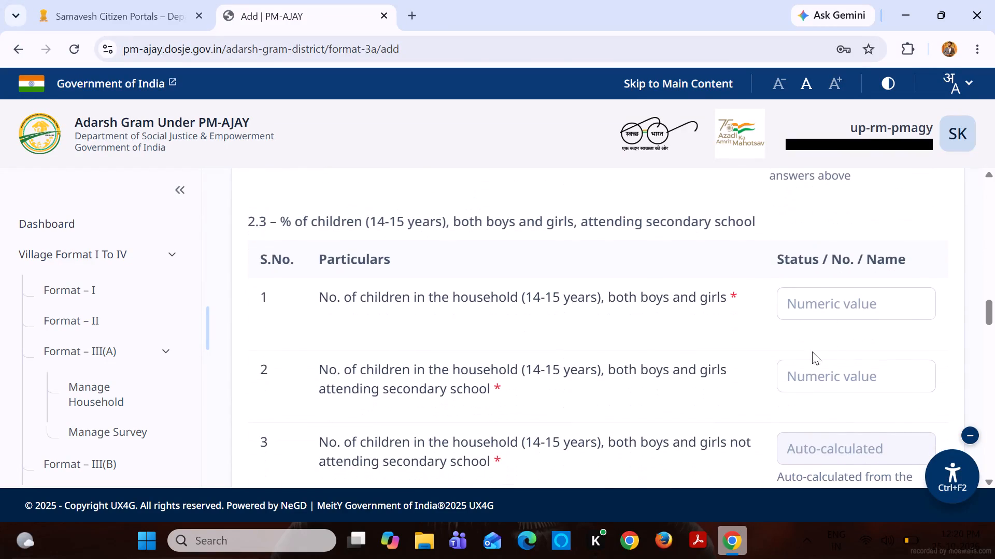
pyautogui.click(824, 314)
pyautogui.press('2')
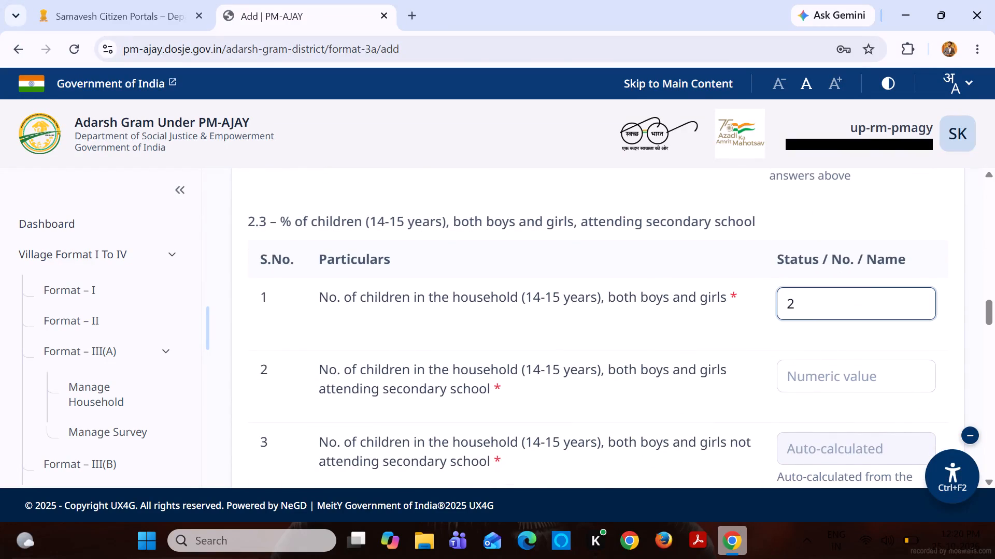
pyautogui.click(801, 380)
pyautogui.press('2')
pyautogui.scroll(-4, 801, 380)
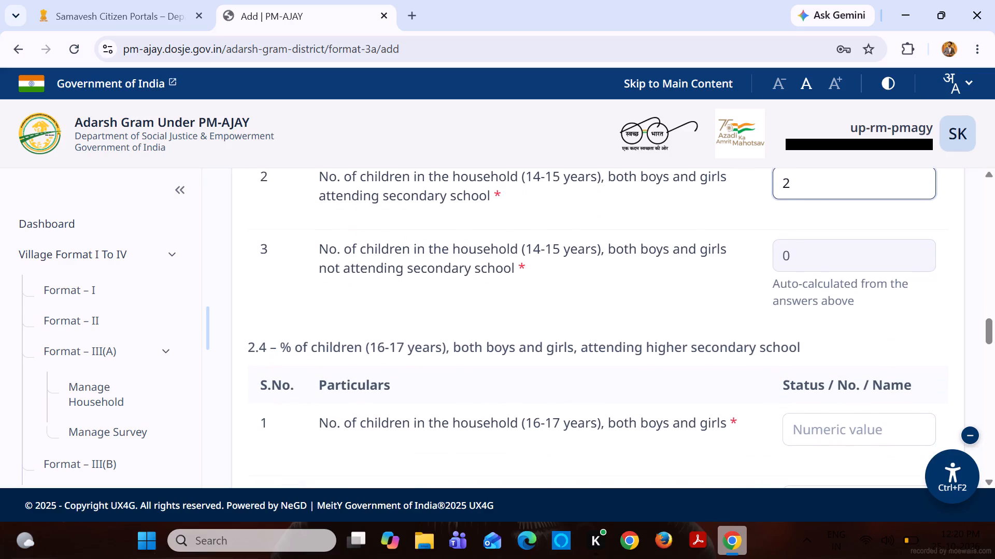
pyautogui.click(823, 443)
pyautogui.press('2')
pyautogui.scroll(-3, 823, 443)
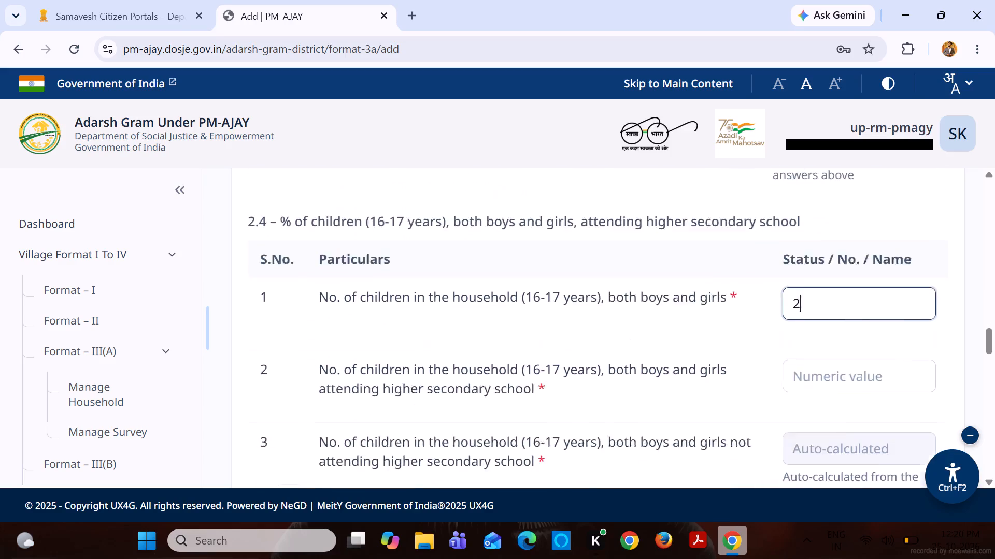
pyautogui.scroll(-2, 823, 443)
pyautogui.click(819, 264)
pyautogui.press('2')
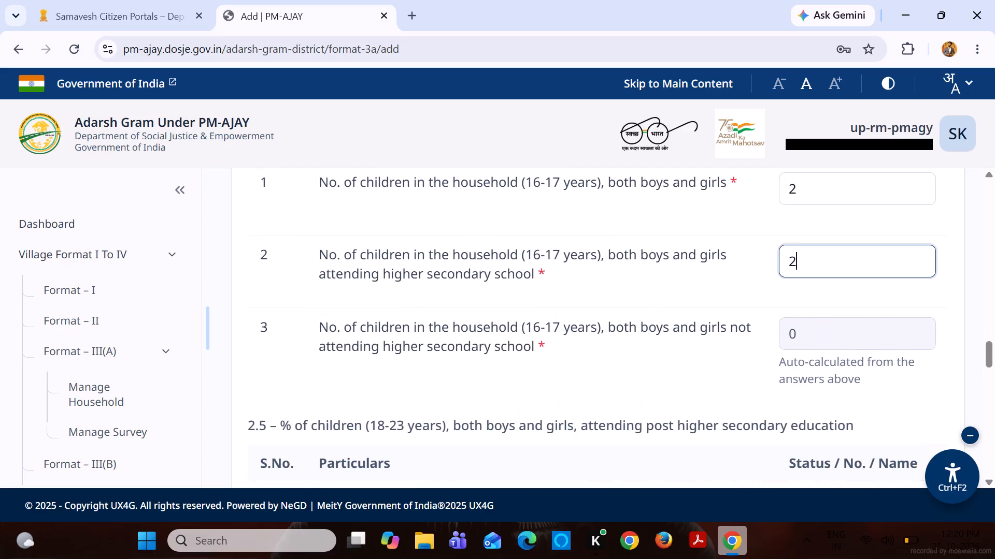
# Enter 1 child aged 18-23 and 1 attending (2.5), 0 eligible for pre-matric (2.6) and post-matric (2.7) scholarships, and submit domain 2.
pyautogui.scroll(-4, 819, 264)
pyautogui.click(841, 329)
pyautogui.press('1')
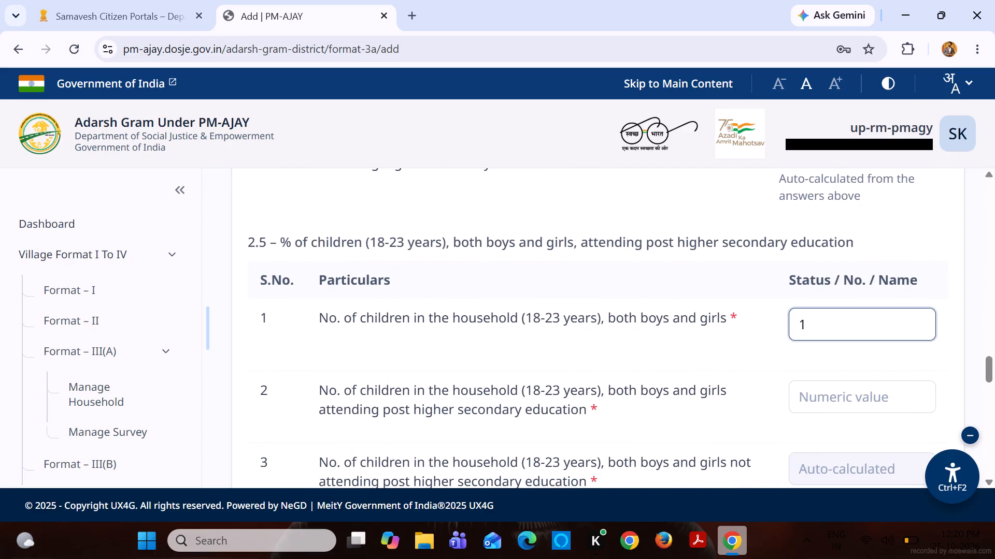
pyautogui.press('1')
pyautogui.press('BackSpace')
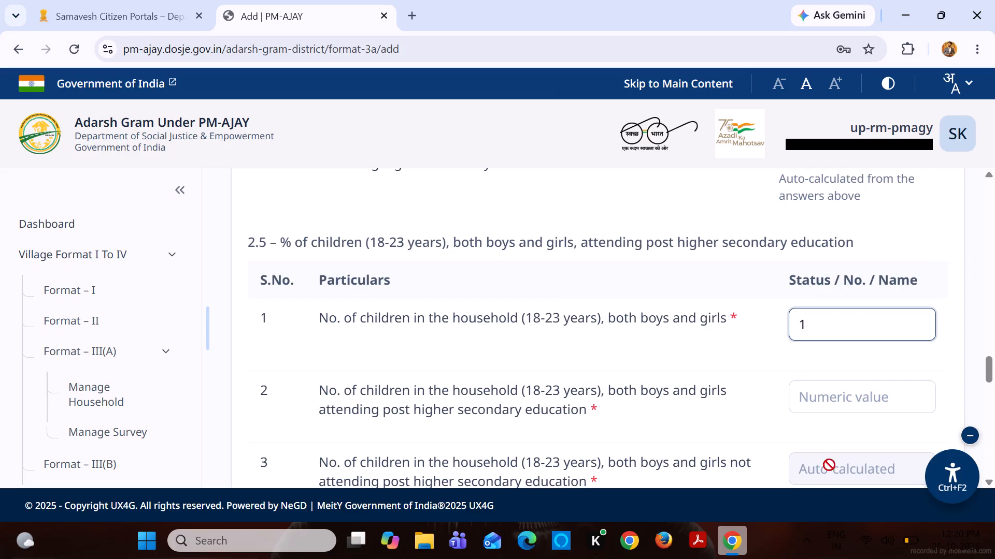
pyautogui.click(808, 398)
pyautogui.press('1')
pyautogui.scroll(-6, 808, 398)
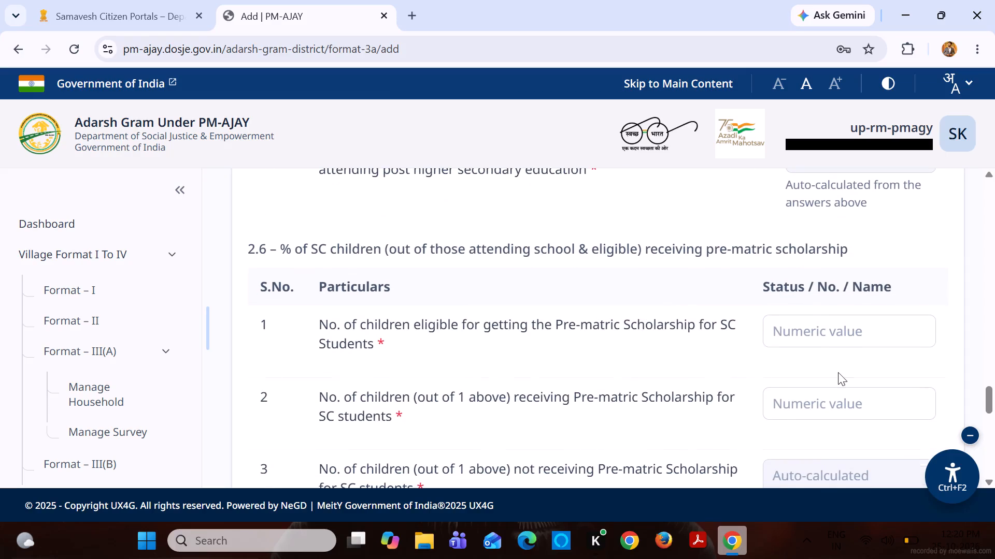
pyautogui.click(834, 342)
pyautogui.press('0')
pyautogui.scroll(-2, 834, 342)
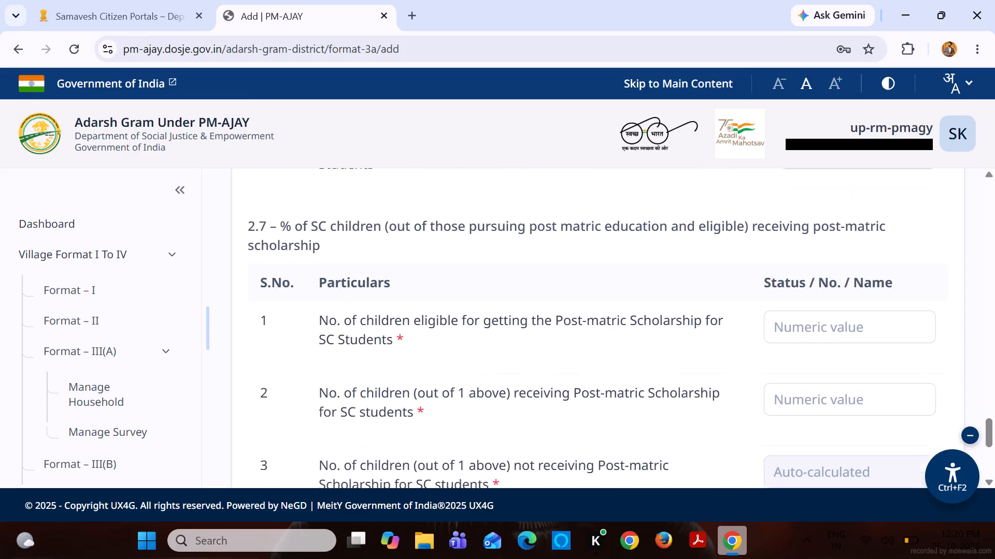
pyautogui.click(814, 322)
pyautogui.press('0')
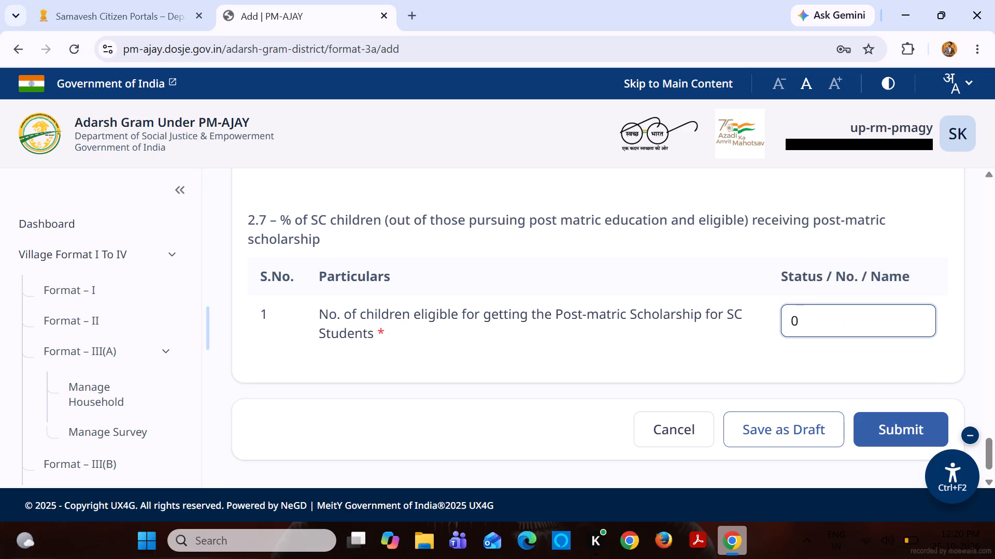
pyautogui.click(883, 424)
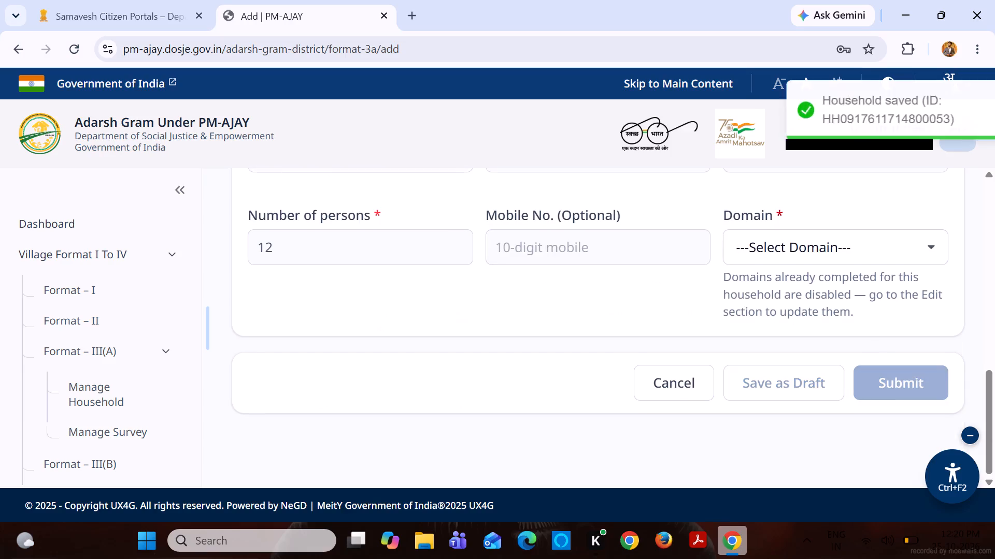
# Choose domain 3 – Health and Nutrition and answer Yes to the household being covered under a Health Protection Scheme.
pyautogui.click(868, 262)
pyautogui.click(754, 440)
pyautogui.scroll(-4, 754, 440)
pyautogui.moveTo(877, 226); pyautogui.dragTo(824, 301)
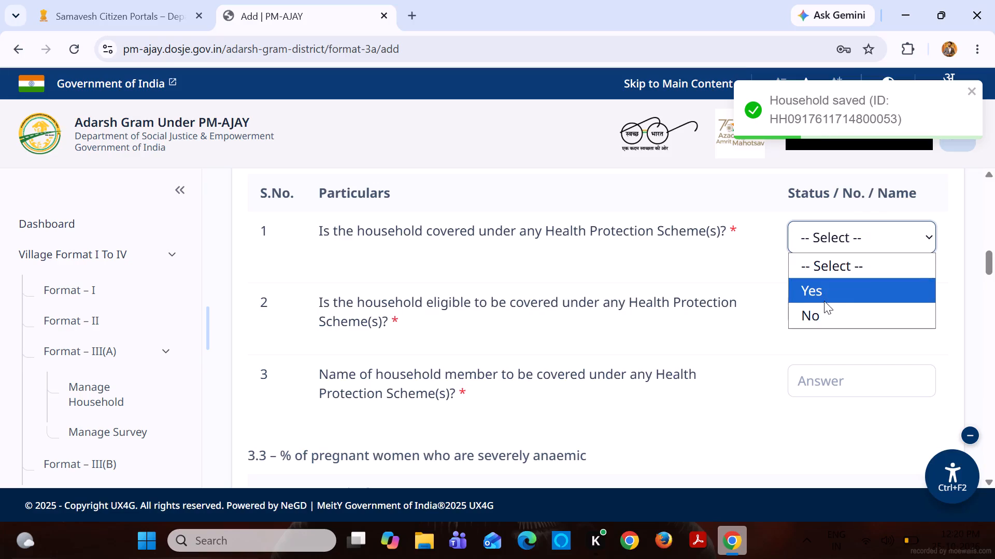
pyautogui.click(824, 301)
# Enter 0 for pregnant women (3.3), deliveries (3.4), children born in the last year (3.5) and children below one year (3.6).
pyautogui.scroll(-2, 824, 301)
pyautogui.click(836, 266)
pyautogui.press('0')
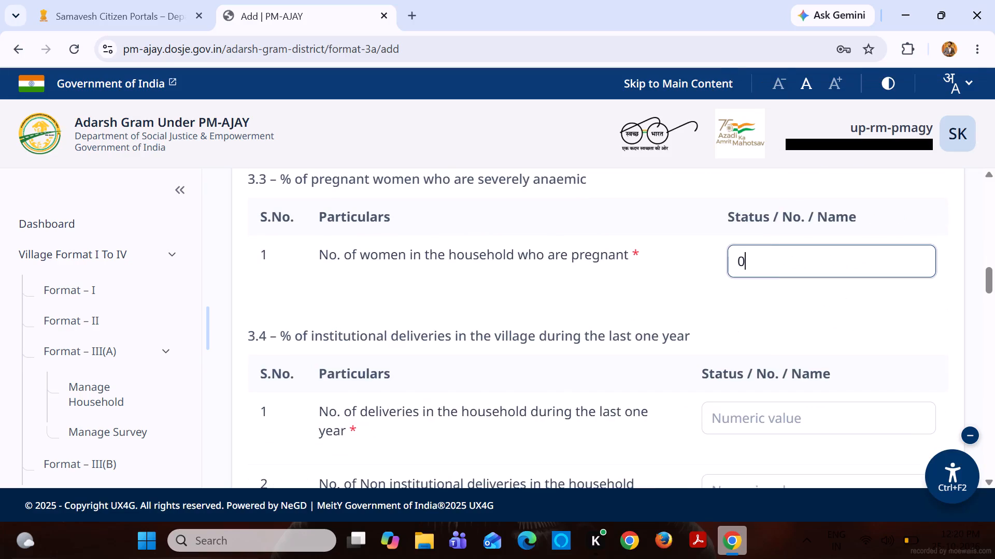
pyautogui.scroll(-2, 836, 266)
pyautogui.click(791, 245)
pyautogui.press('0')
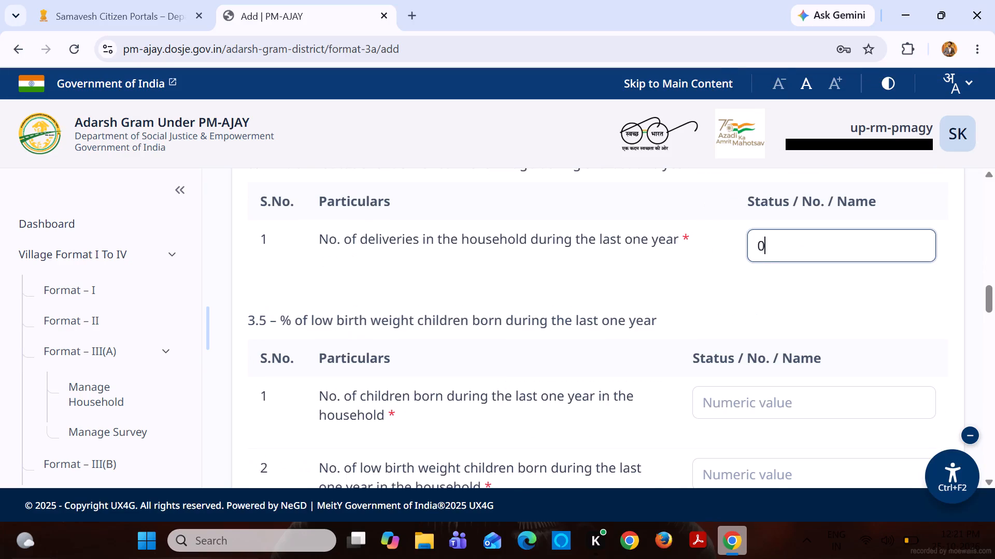
pyautogui.click(739, 408)
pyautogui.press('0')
pyautogui.scroll(-5, 739, 408)
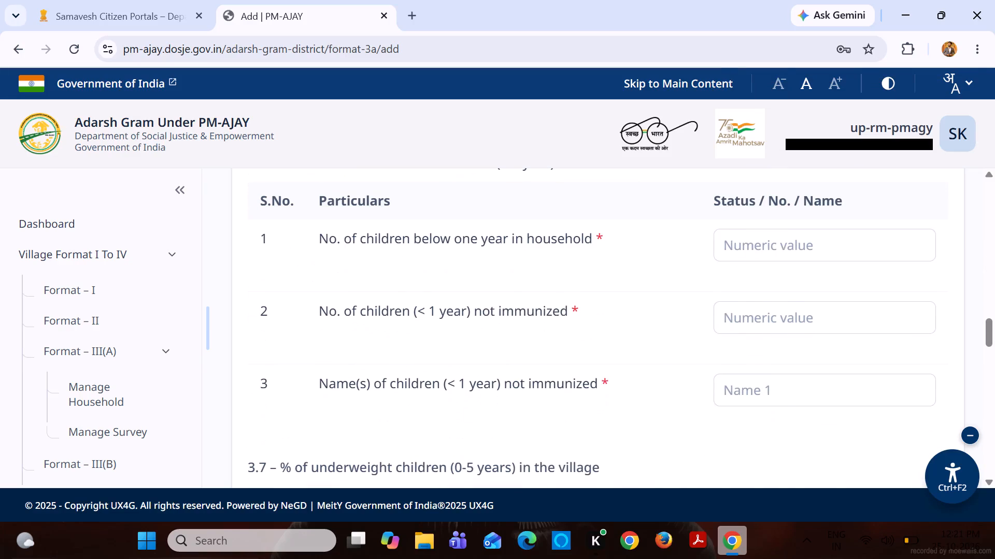
pyautogui.click(768, 254)
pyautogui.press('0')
# Enter 0 for children 0-5 (3.7), women pregnant last year (3.8), children under 1 (3.9) and communicable diseases (3.10), and submit domain 3.
pyautogui.scroll(-2, 768, 254)
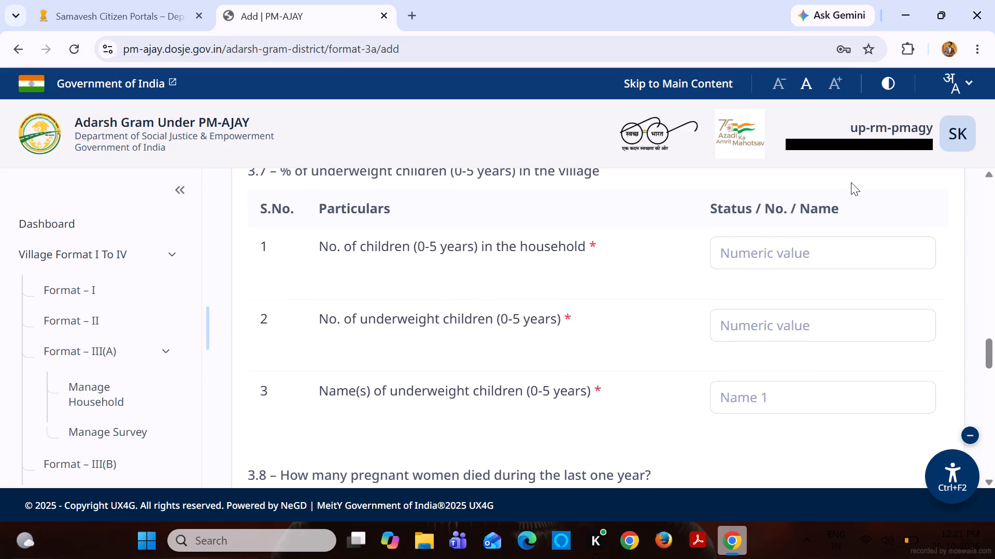
pyautogui.click(744, 250)
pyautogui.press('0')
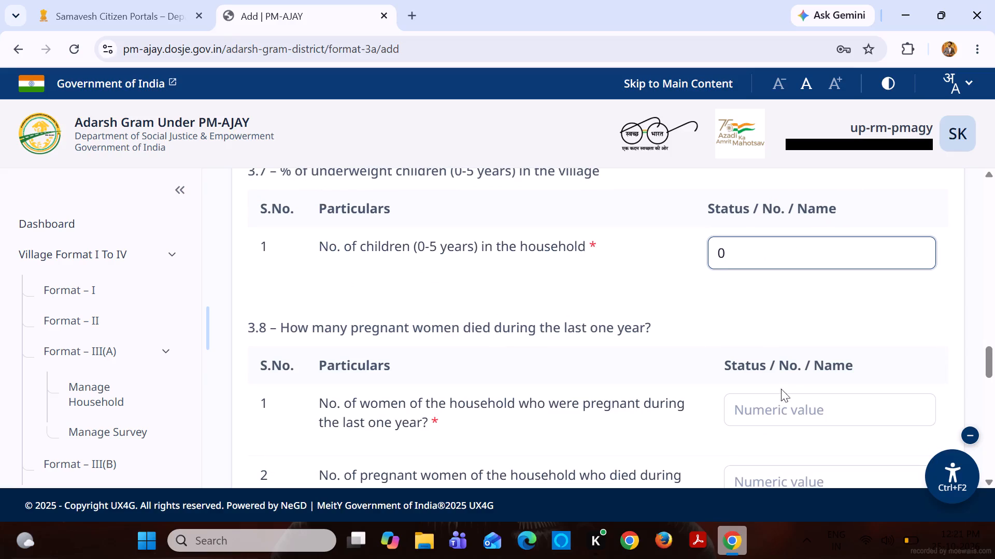
pyautogui.click(784, 405)
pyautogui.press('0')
pyautogui.scroll(-2, 784, 405)
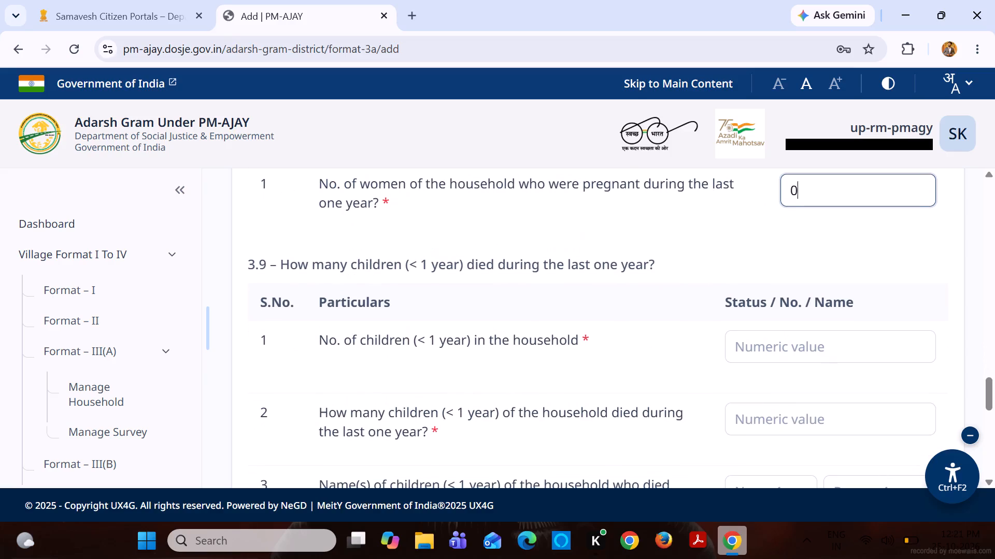
pyautogui.click(808, 342)
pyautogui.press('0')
pyautogui.scroll(-3, 808, 342)
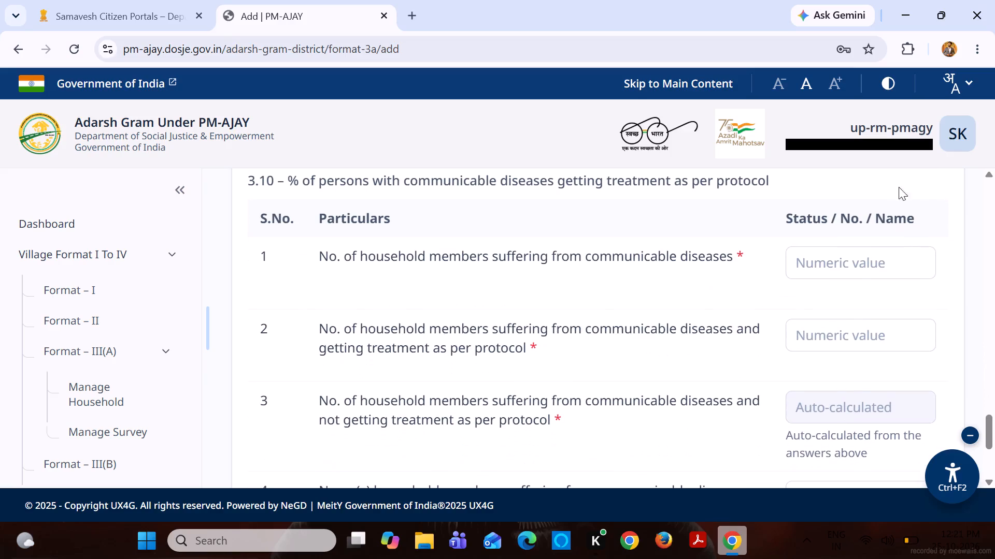
pyautogui.click(842, 247)
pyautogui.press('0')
pyautogui.scroll(-1, 842, 247)
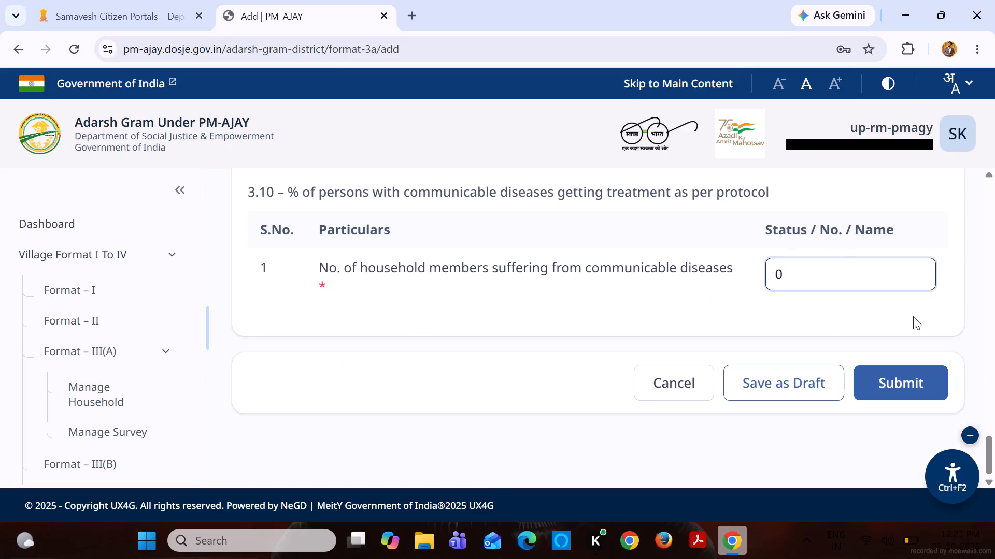
pyautogui.click(882, 376)
# Choose domain 4 – Social Security, enter 0 eligible for Widow (4.1), Old Age (4.2) and Disability Pension (4.3), and submit.
pyautogui.click(868, 254)
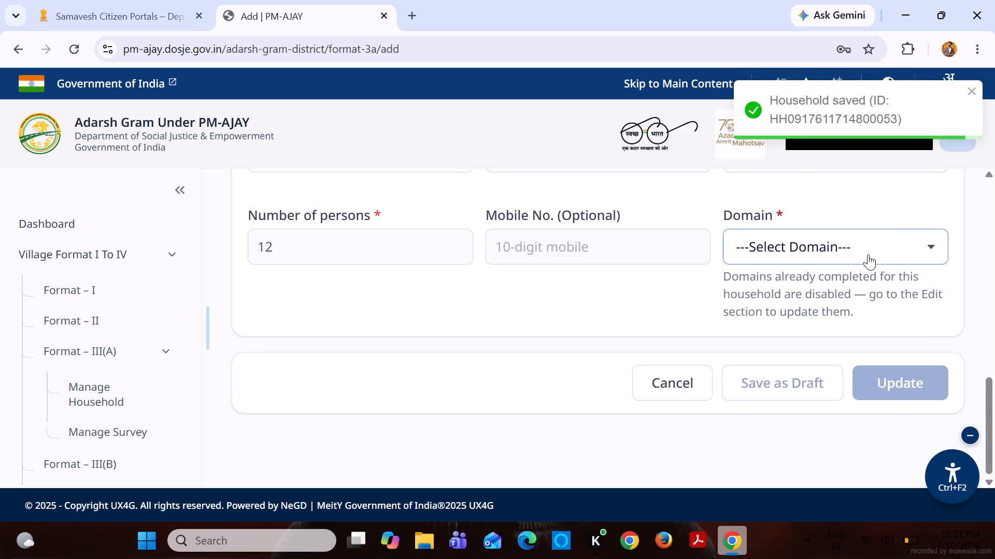
pyautogui.scroll(-1, 808, 432)
pyautogui.click(744, 395)
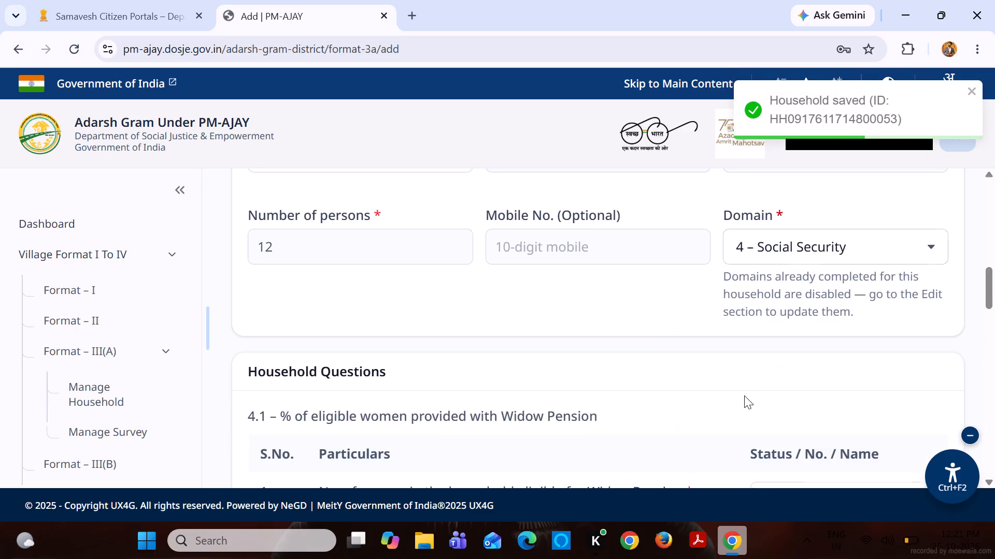
pyautogui.scroll(-2, 780, 374)
pyautogui.click(818, 353)
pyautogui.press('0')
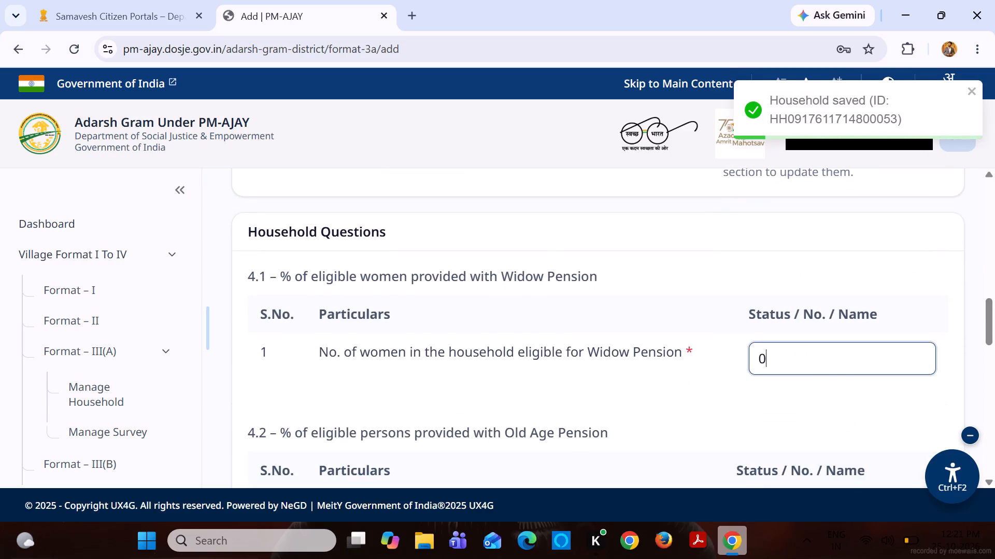
pyautogui.scroll(-2, 818, 353)
pyautogui.click(783, 362)
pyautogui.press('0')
pyautogui.scroll(-1, 783, 362)
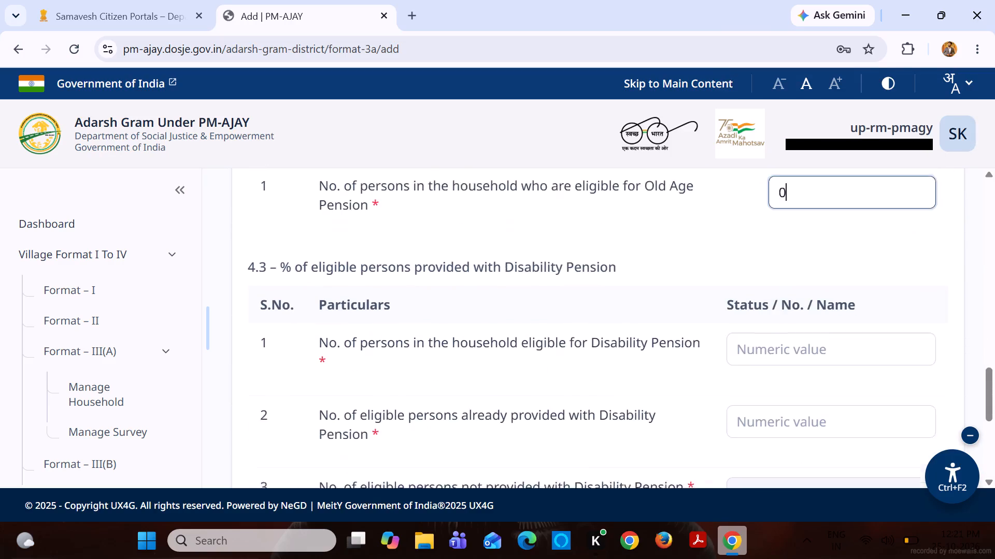
pyautogui.scroll(-1, 783, 362)
pyautogui.click(795, 321)
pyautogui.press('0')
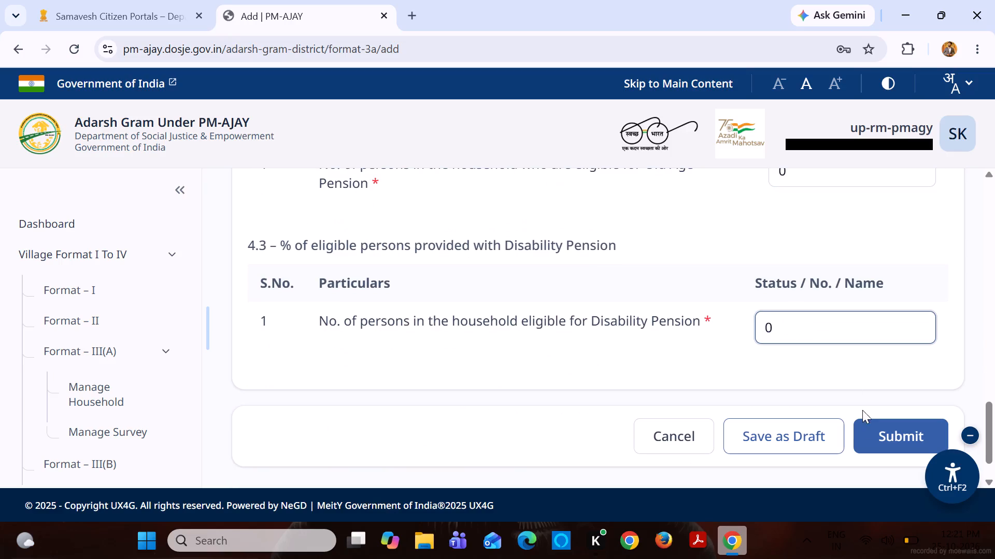
pyautogui.click(878, 431)
# Choose domain 5 – Rural Roads and Housing, answer No to living in a Kachcha/unsafe house (5.3), and submit.
pyautogui.click(879, 291)
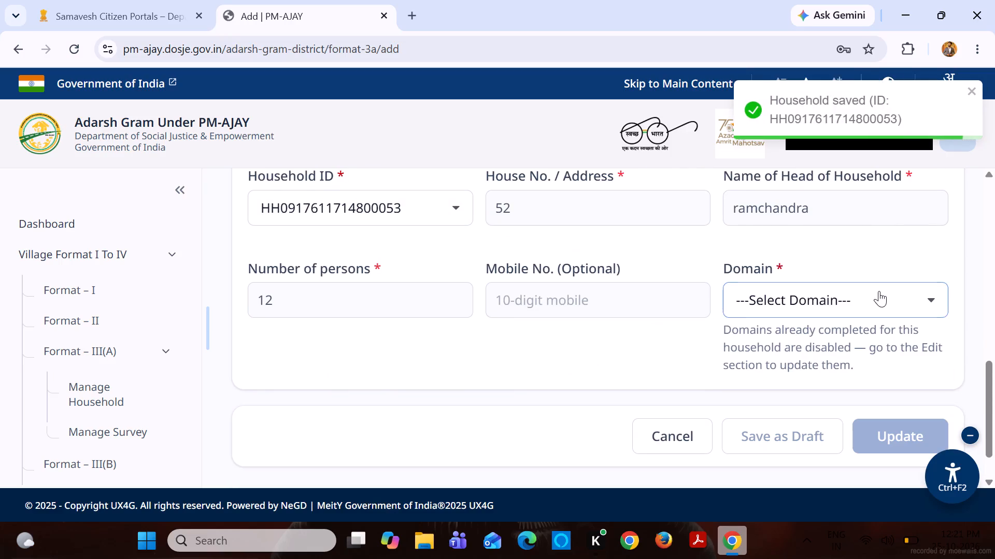
pyautogui.scroll(-2, 820, 265)
pyautogui.click(755, 154)
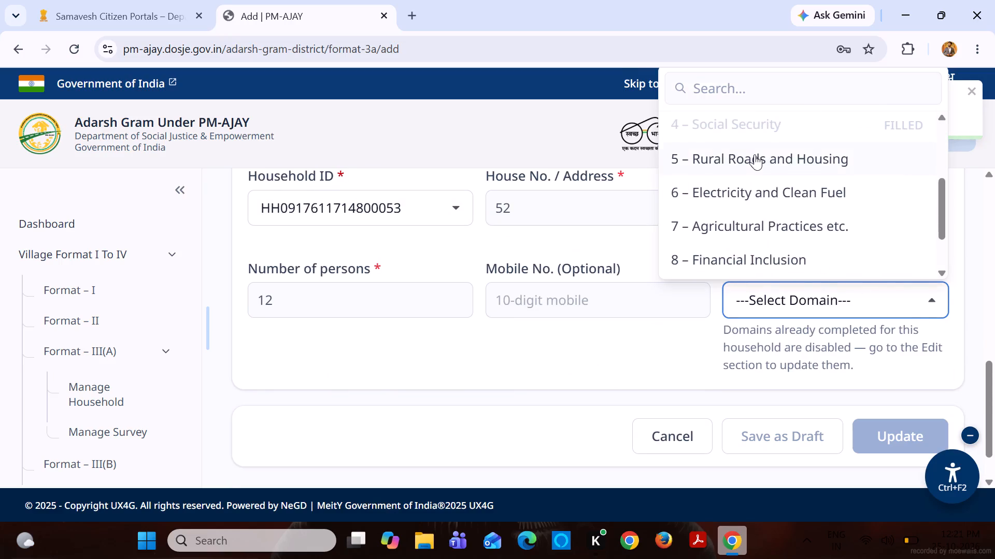
pyautogui.scroll(-3, 798, 305)
pyautogui.moveTo(874, 343); pyautogui.dragTo(862, 384)
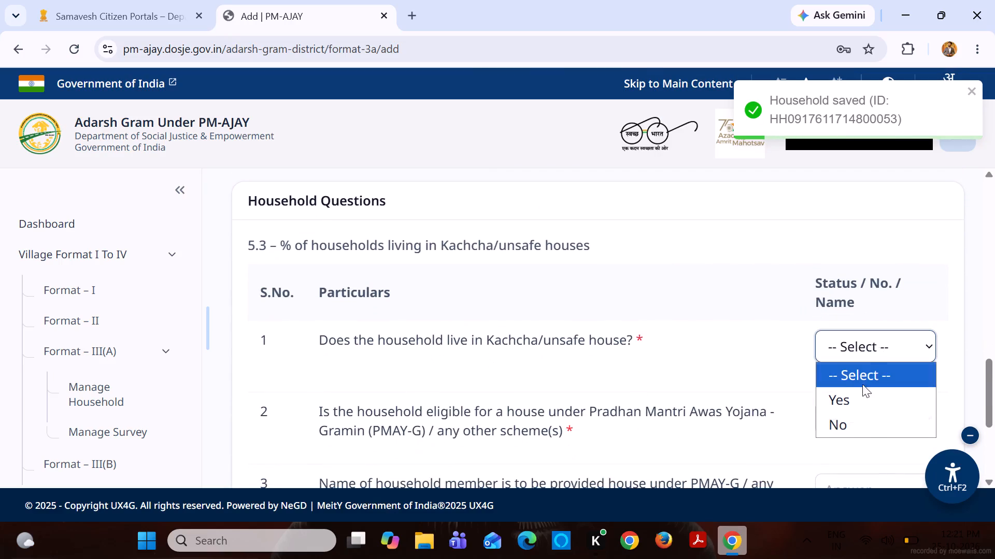
pyautogui.moveTo(862, 384); pyautogui.dragTo(856, 426)
pyautogui.click(856, 426)
pyautogui.scroll(-4, 856, 426)
pyautogui.click(917, 384)
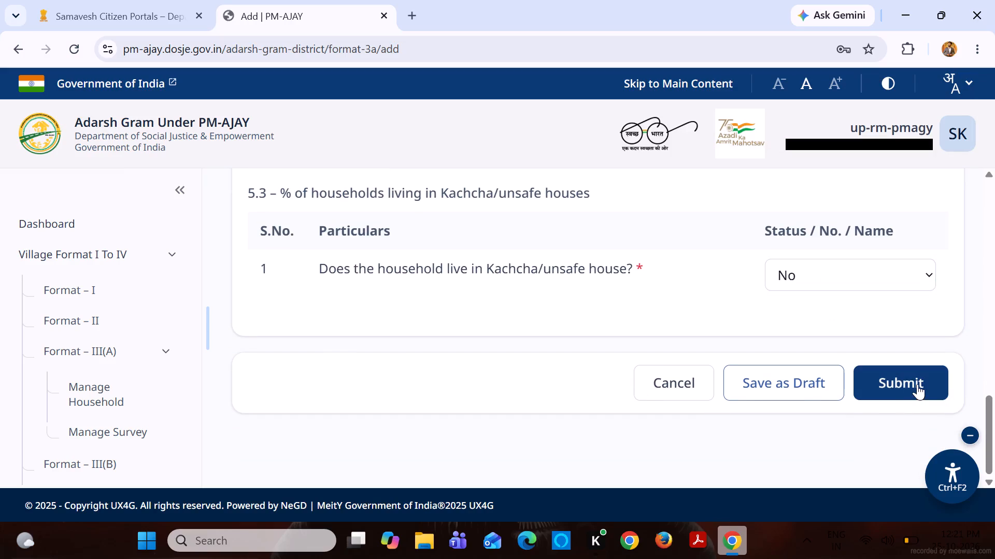
# Choose domain 6 – Electricity and Clean Fuel and answer Yes to electricity connection (6.2 and 6.3) and to using an LED bulb (6.3).
pyautogui.click(905, 247)
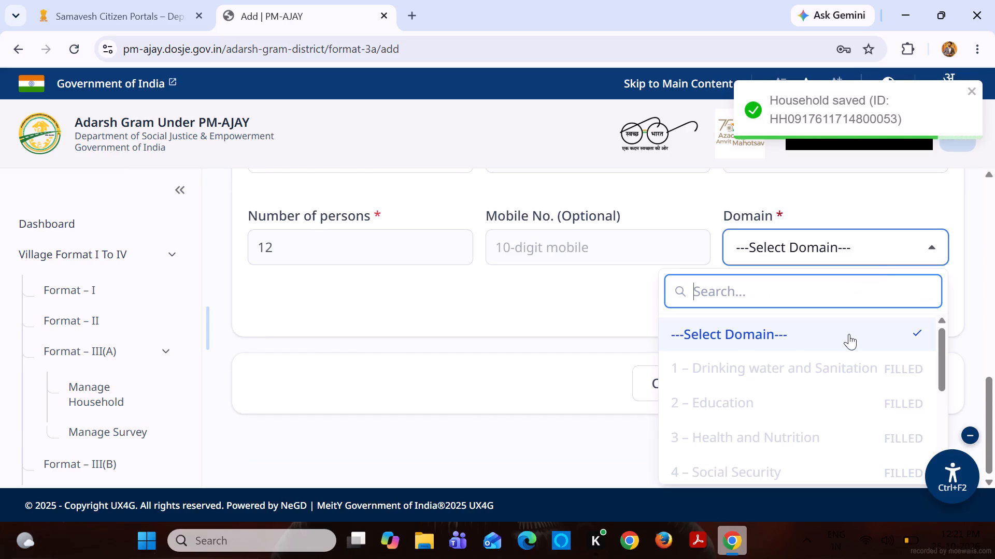
pyautogui.scroll(-4, 849, 334)
pyautogui.click(801, 364)
pyautogui.scroll(-2, 801, 364)
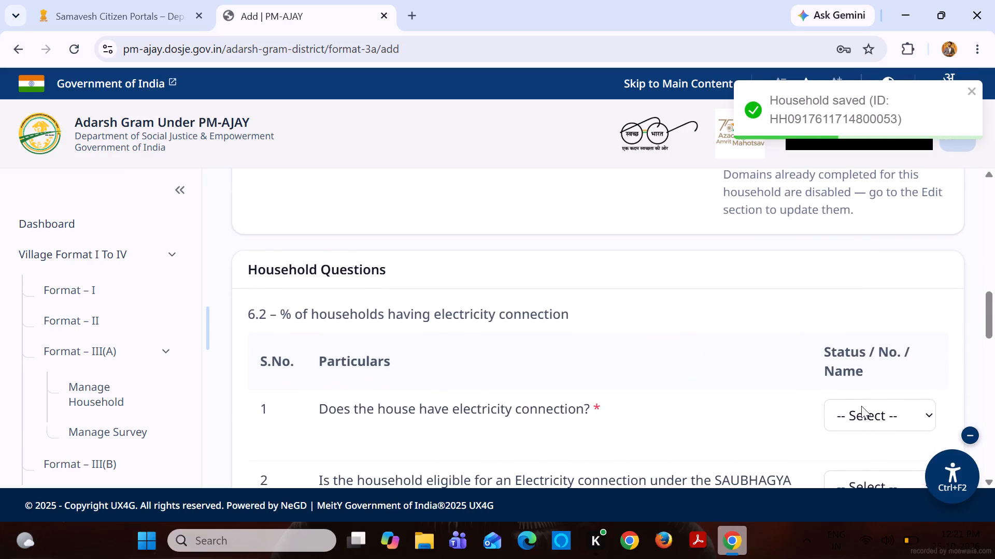
pyautogui.moveTo(862, 408); pyautogui.dragTo(854, 457)
pyautogui.click(854, 457)
pyautogui.scroll(-2, 853, 373)
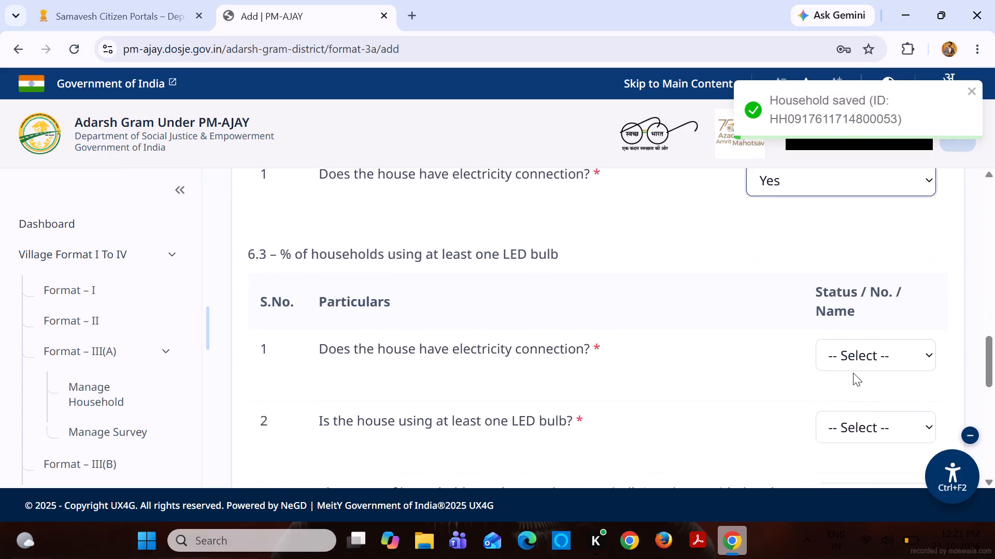
pyautogui.scroll(-1, 853, 373)
pyautogui.moveTo(897, 340); pyautogui.dragTo(853, 376)
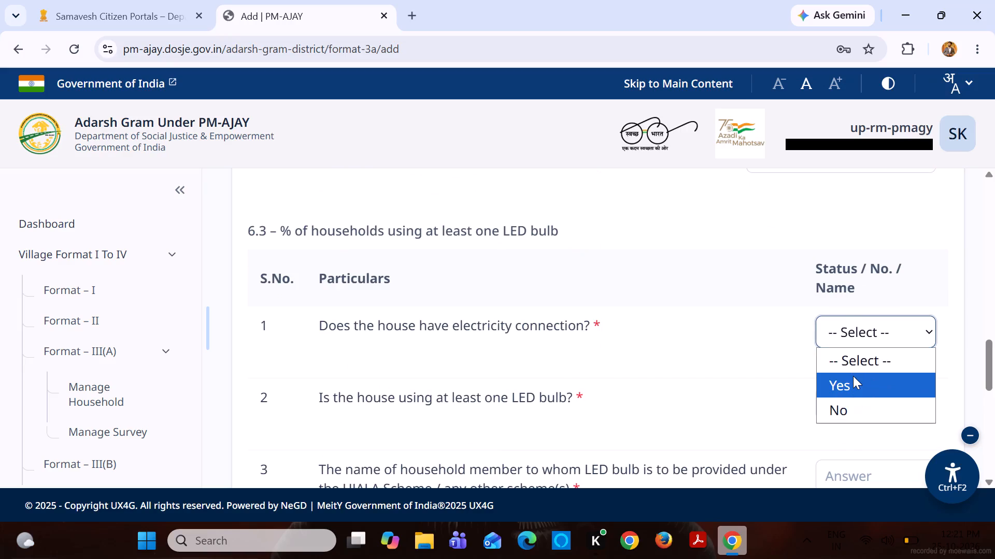
pyautogui.click(853, 376)
pyautogui.scroll(-4, 853, 376)
pyautogui.click(907, 318)
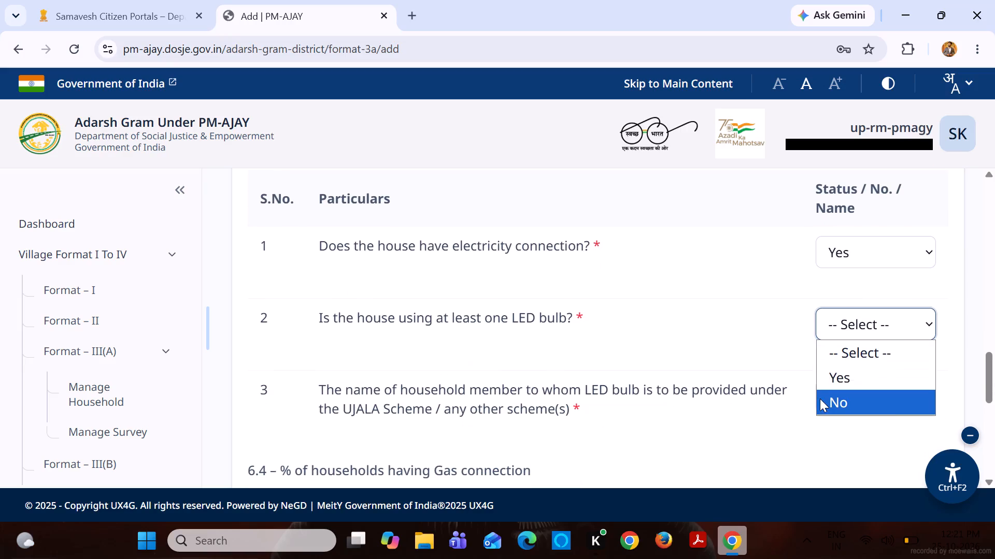
pyautogui.click(838, 383)
# Answer Yes to the house using clean fuel (6.4) and submit domain 6.
pyautogui.scroll(-2, 838, 383)
pyautogui.moveTo(909, 339); pyautogui.dragTo(878, 366)
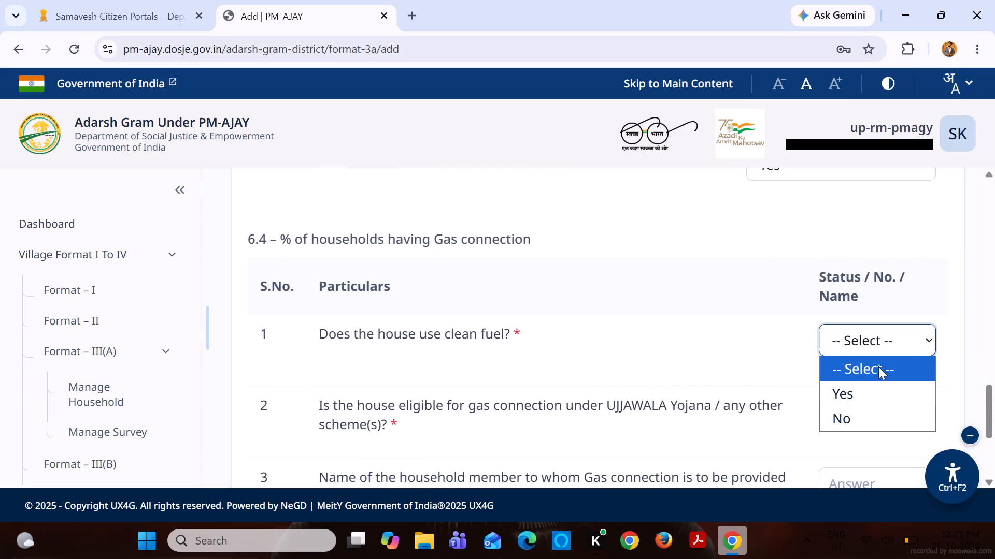
pyautogui.moveTo(878, 366); pyautogui.dragTo(859, 392)
pyautogui.click(859, 392)
pyautogui.scroll(-2, 859, 392)
pyautogui.click(911, 383)
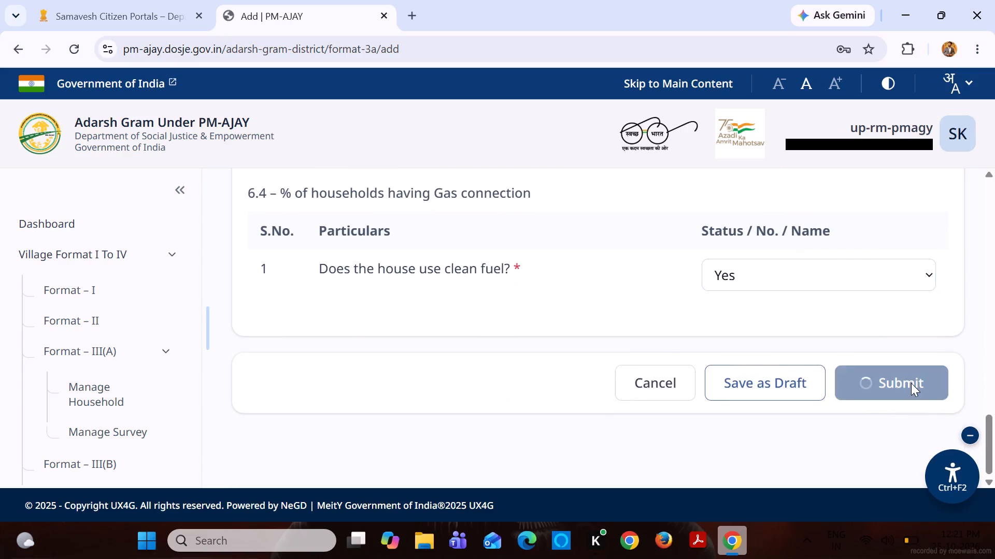
# Choose domain 7 – Agricultural Practices etc., answer No to the household being involved in farming, and submit.
pyautogui.click(911, 255)
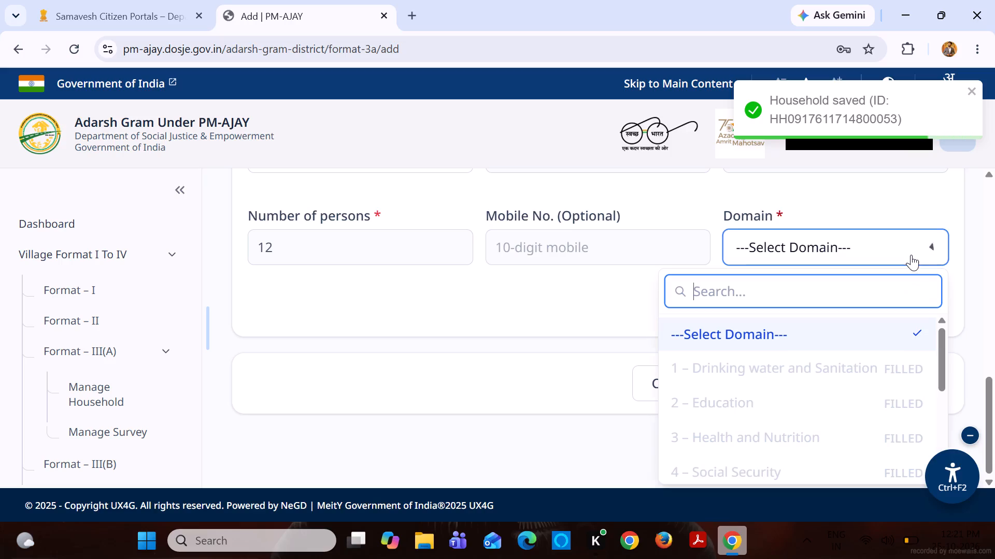
pyautogui.scroll(-4, 837, 377)
pyautogui.click(791, 366)
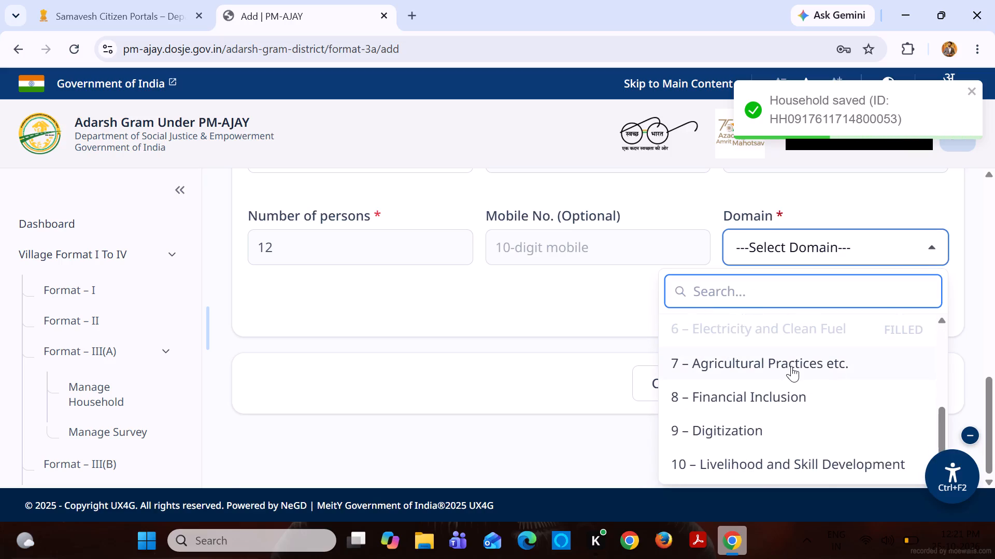
pyautogui.scroll(-5, 791, 366)
pyautogui.moveTo(895, 262); pyautogui.dragTo(819, 333)
pyautogui.click(819, 333)
pyautogui.scroll(-6, 819, 333)
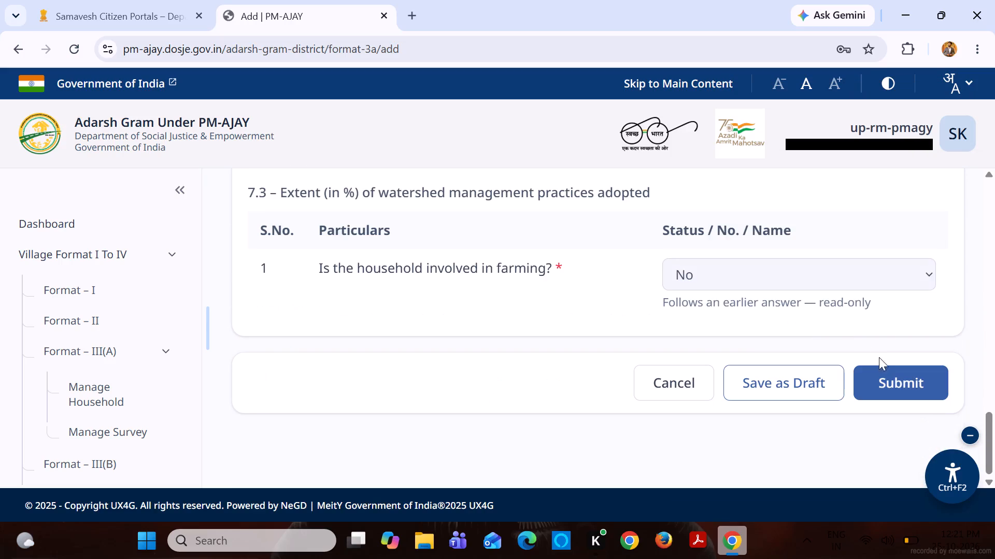
pyautogui.click(888, 381)
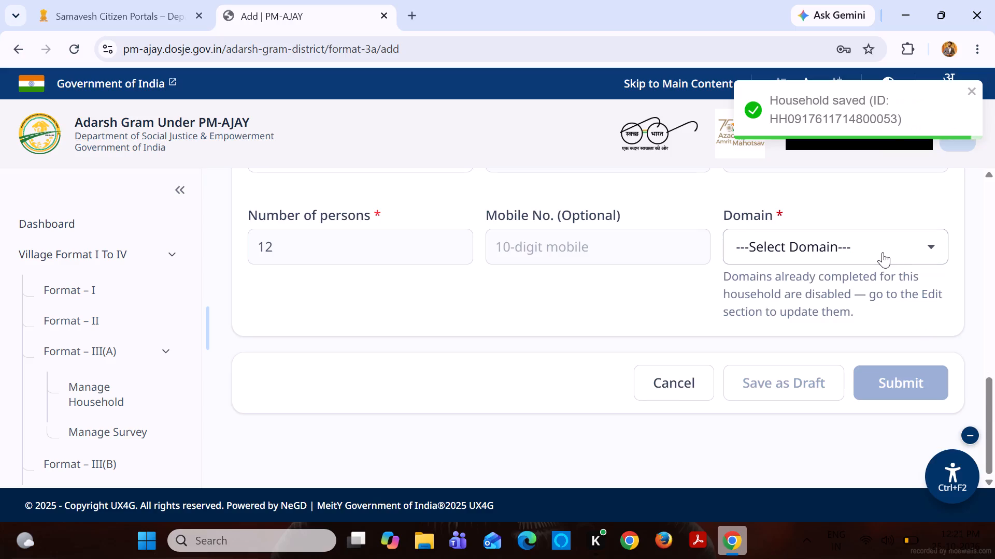
# Choose domain 8 – Financial Inclusion and enter 5 persons above 5 years and 5 members who already have Aadhaar (8.1).
pyautogui.click(883, 252)
pyautogui.scroll(-7, 829, 374)
pyautogui.click(758, 383)
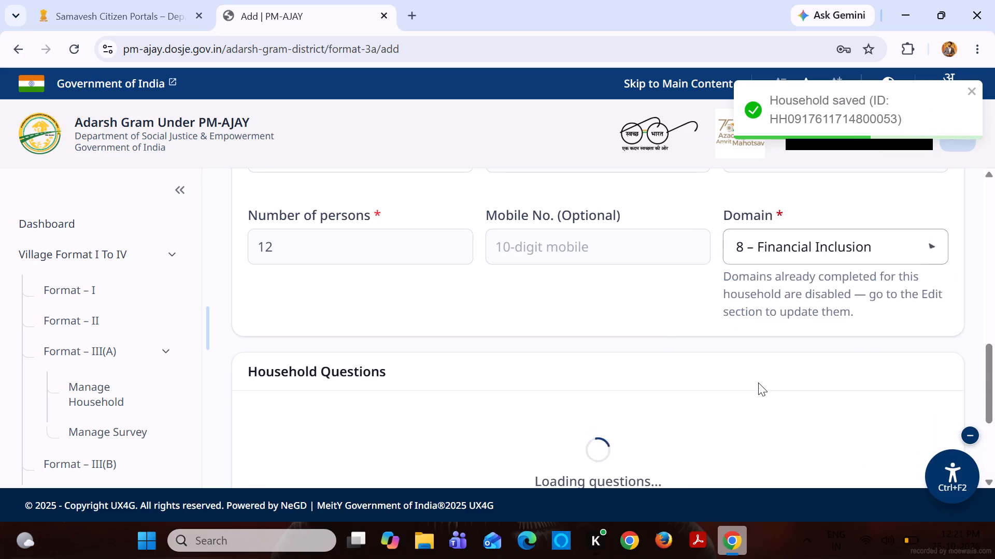
pyautogui.scroll(-4, 758, 383)
pyautogui.click(836, 261)
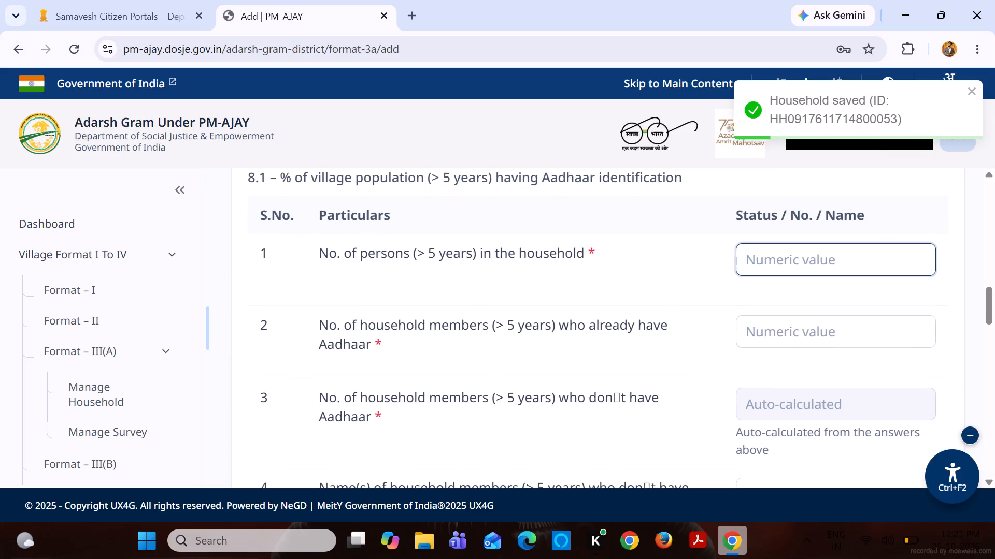
pyautogui.click(836, 261)
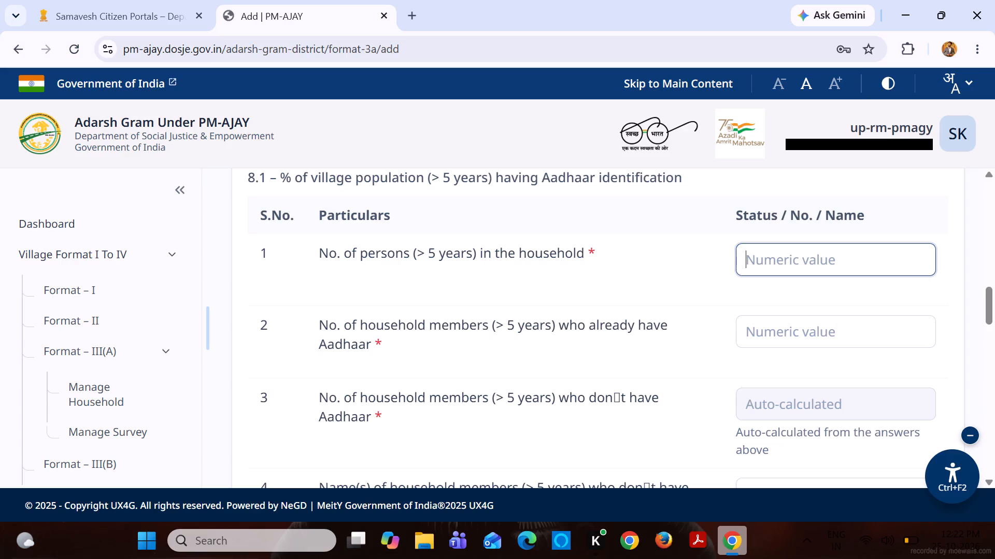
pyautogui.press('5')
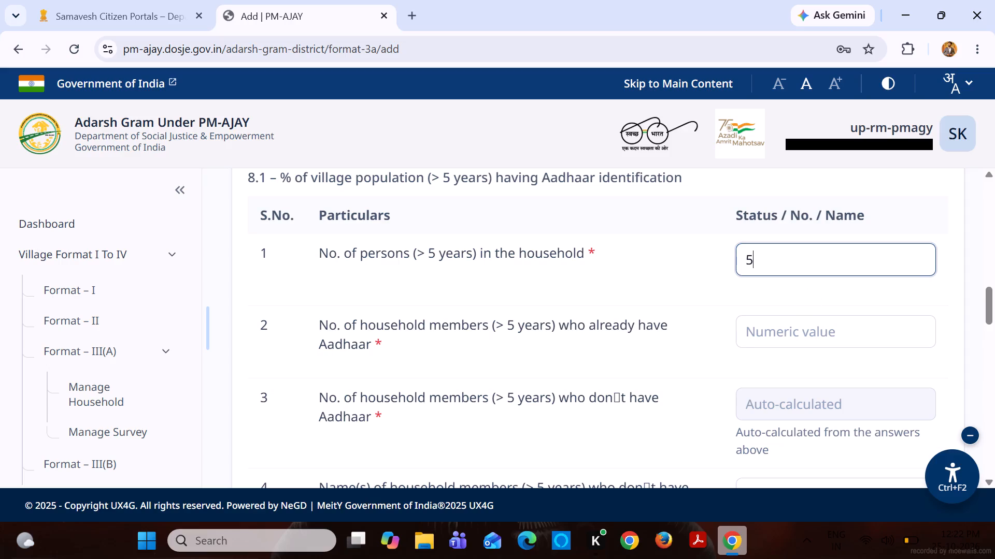
pyautogui.click(781, 320)
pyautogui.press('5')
# Enter 2 members above 18 years eligible for a Banks/Post Office account and 2 who have one (8.2).
pyautogui.scroll(-6, 781, 320)
pyautogui.click(825, 316)
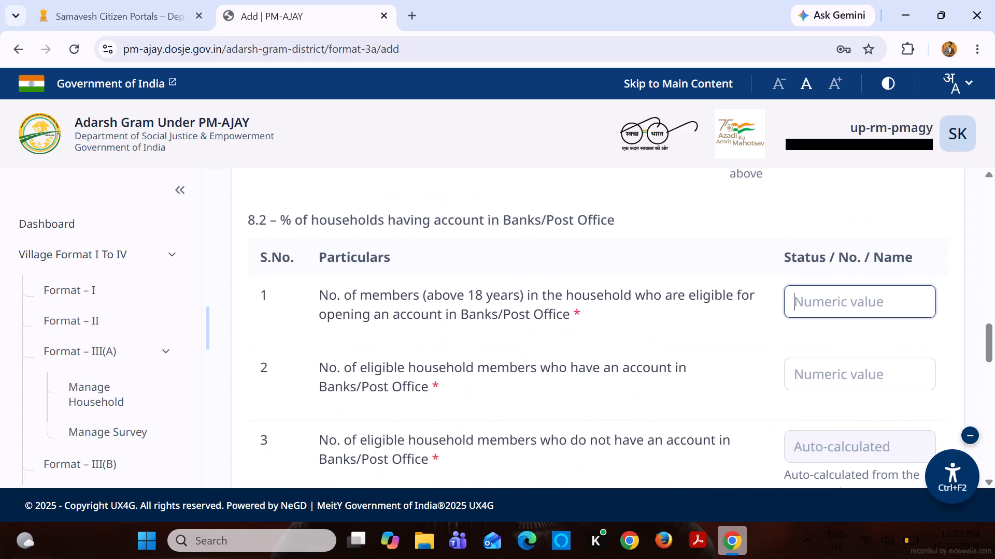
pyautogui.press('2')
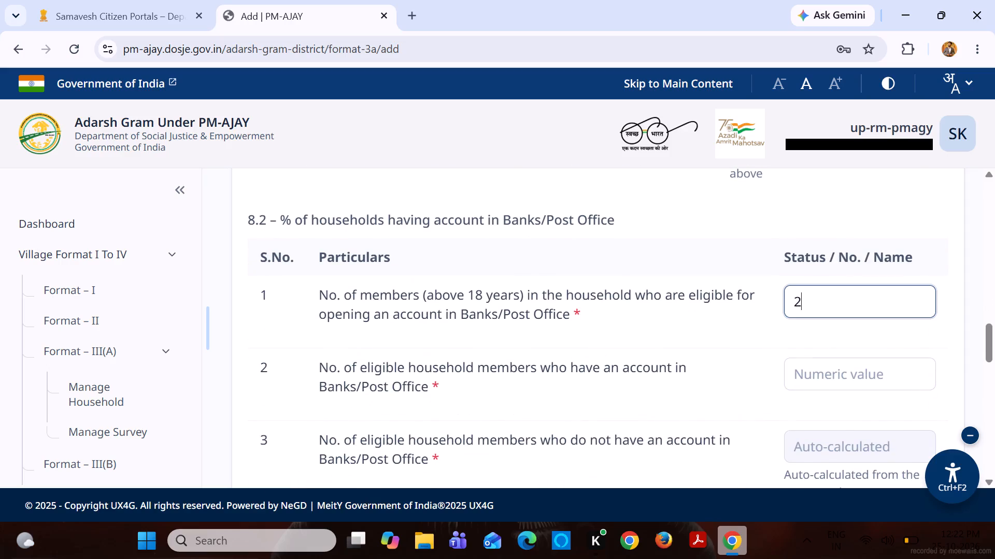
pyautogui.click(804, 374)
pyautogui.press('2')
# Enter 0 members eligible for PMSBY (8.3) and 0 eligible for PMJJBY (8.4), and submit domain 8.
pyautogui.scroll(-5, 804, 374)
pyautogui.click(863, 370)
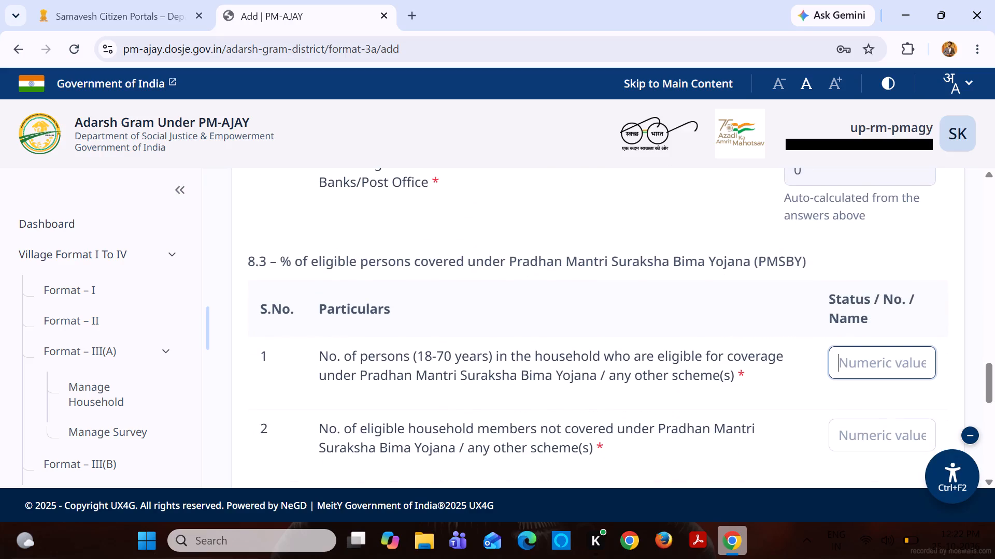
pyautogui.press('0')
pyautogui.scroll(-3, 863, 370)
pyautogui.click(864, 296)
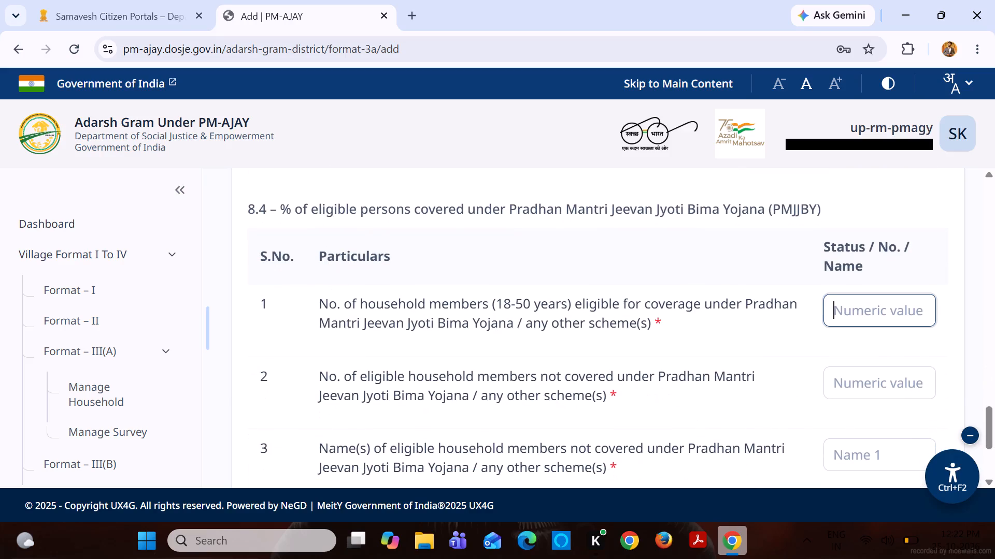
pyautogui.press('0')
pyautogui.scroll(-3, 864, 296)
pyautogui.click(892, 391)
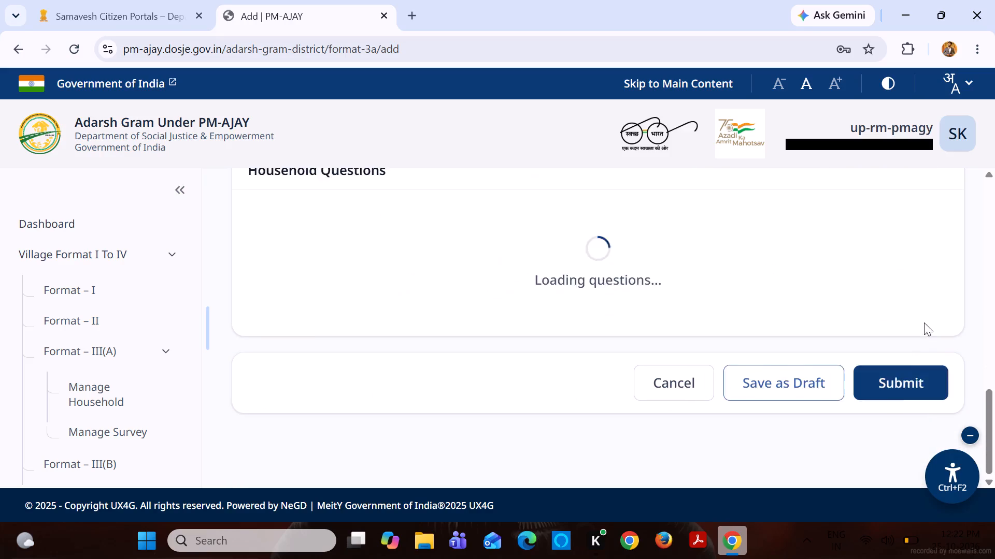
# Choose domain 9 – Digitization, enter 0 members eligible for PMGDISHA training (9.3), and submit.
pyautogui.click(892, 226)
pyautogui.click(890, 259)
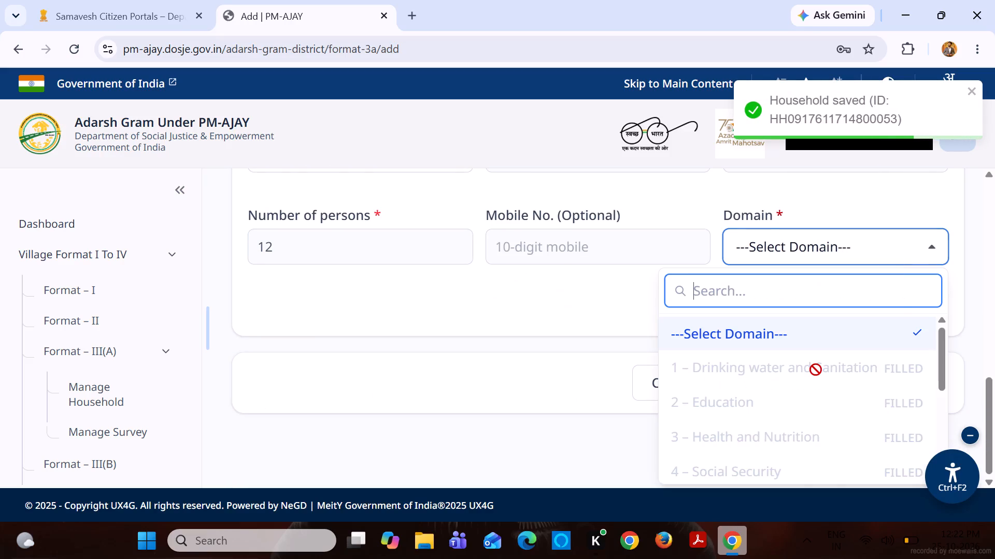
pyautogui.scroll(-4, 816, 370)
pyautogui.click(737, 434)
pyautogui.scroll(-5, 737, 434)
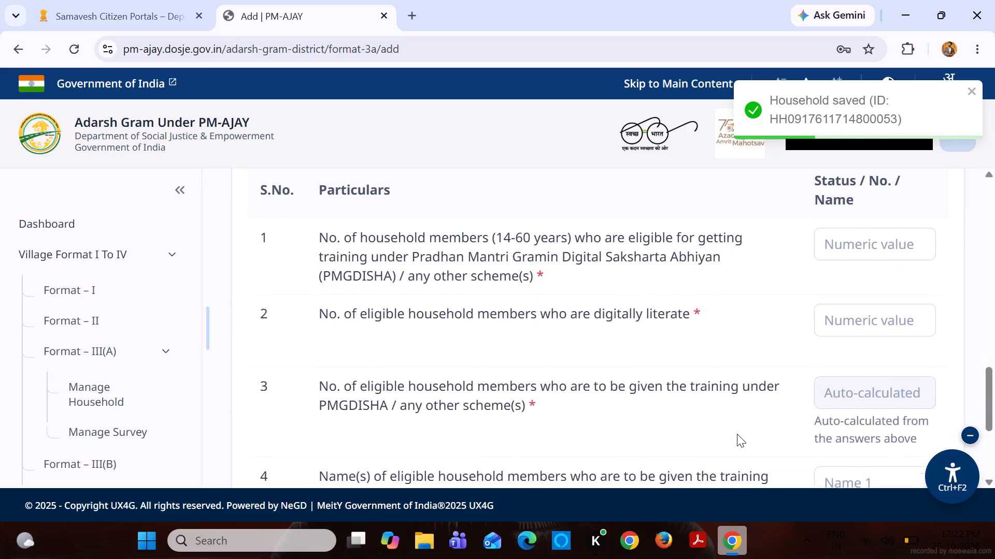
pyautogui.click(871, 221)
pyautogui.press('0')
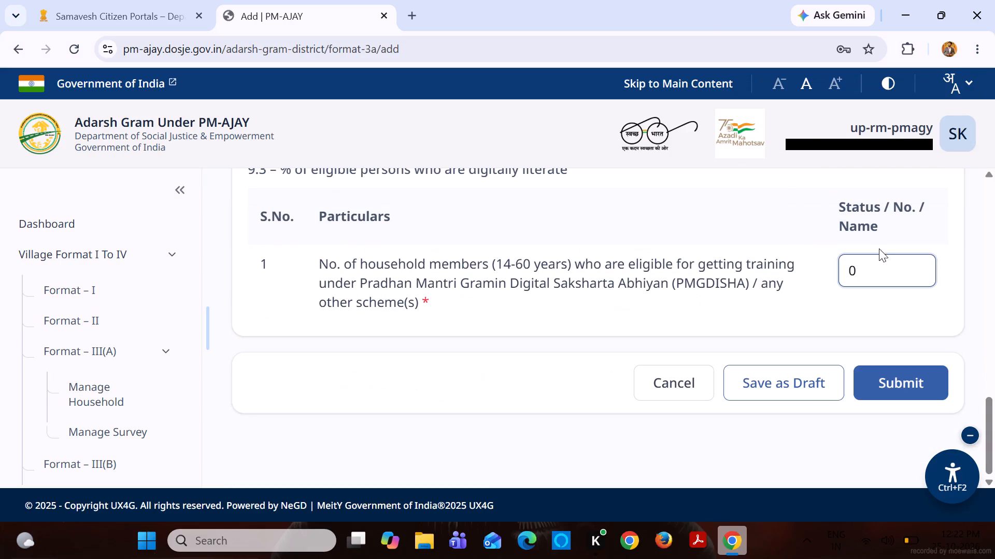
pyautogui.click(913, 371)
# Choose domain 10 – Livelihood and Skill Development and enter 0 youth eligible for skill training (10.1) and bank linked loans (10.2).
pyautogui.click(890, 257)
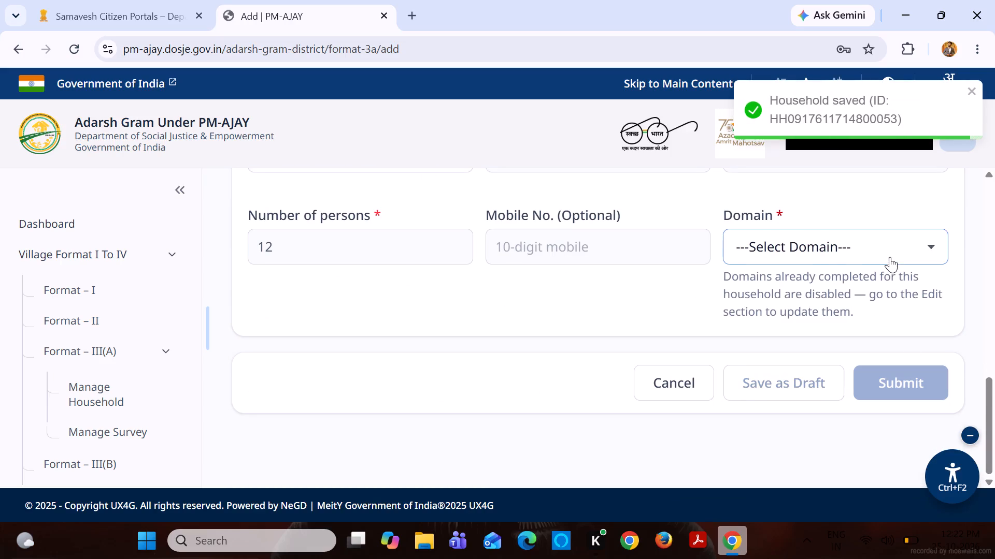
pyautogui.scroll(-10, 817, 408)
pyautogui.click(742, 455)
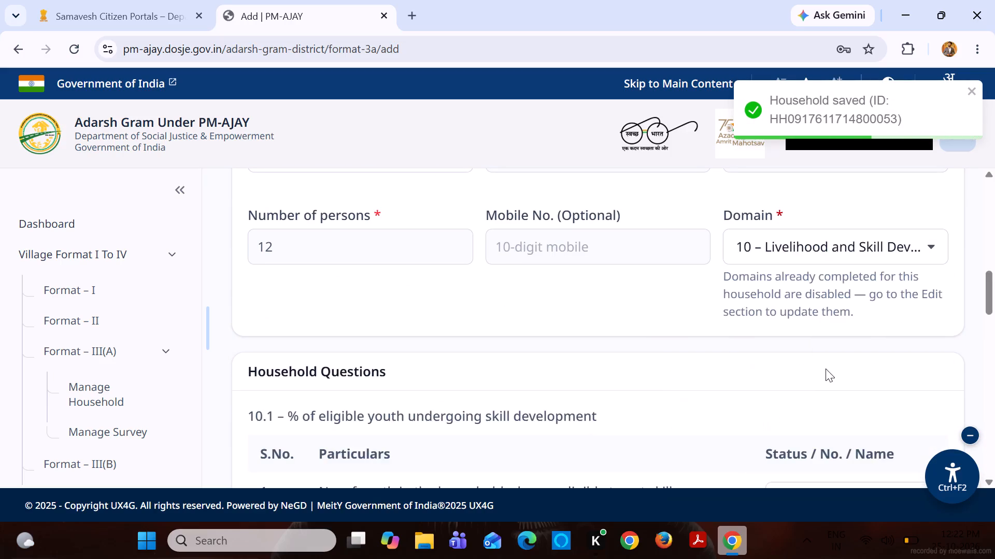
pyautogui.scroll(-3, 826, 369)
pyautogui.click(843, 277)
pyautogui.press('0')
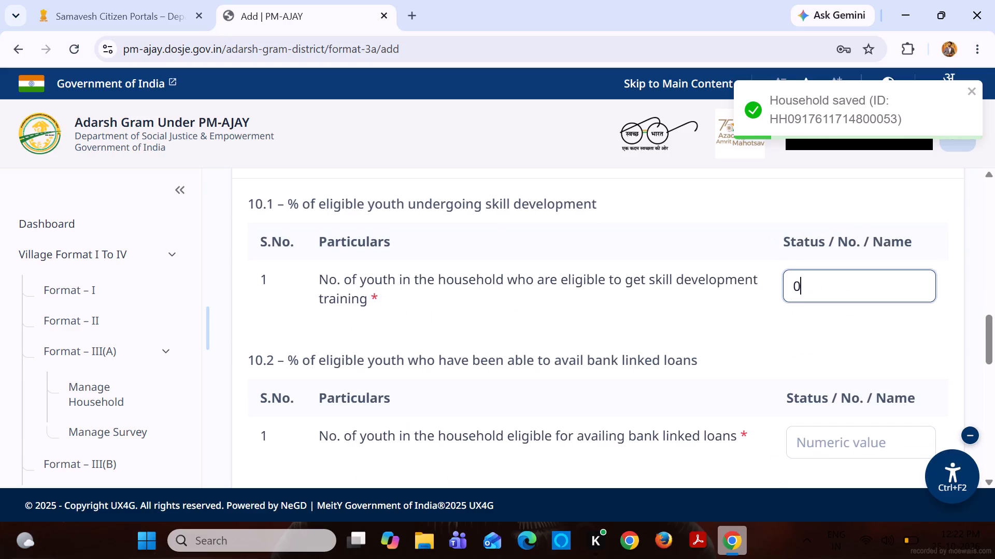
pyautogui.click(846, 433)
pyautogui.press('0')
# Answer Yes to a household member belonging to a self-help group (10.3) and submit domain 10.
pyautogui.scroll(-2, 846, 433)
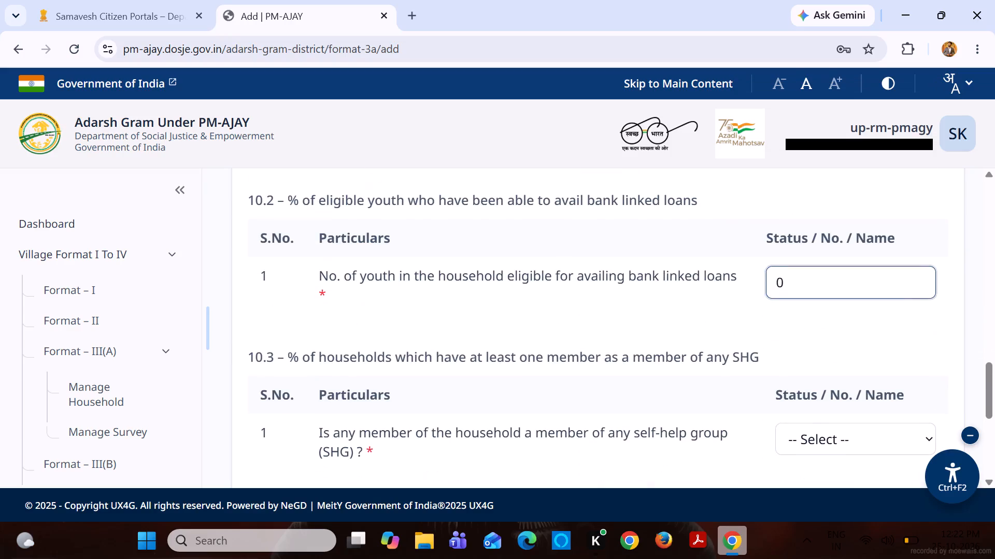
pyautogui.click(841, 434)
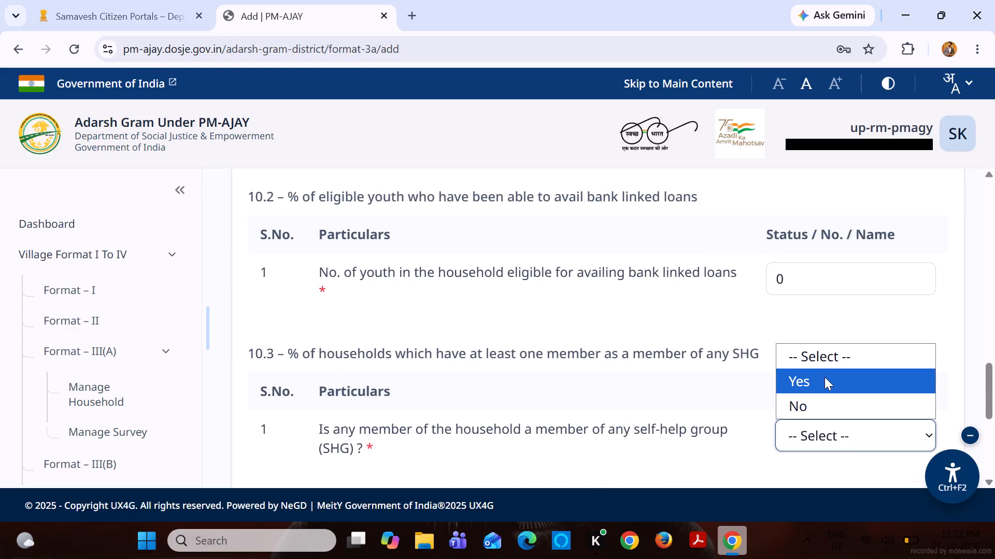
pyautogui.click(825, 377)
pyautogui.scroll(-6, 825, 377)
pyautogui.click(913, 369)
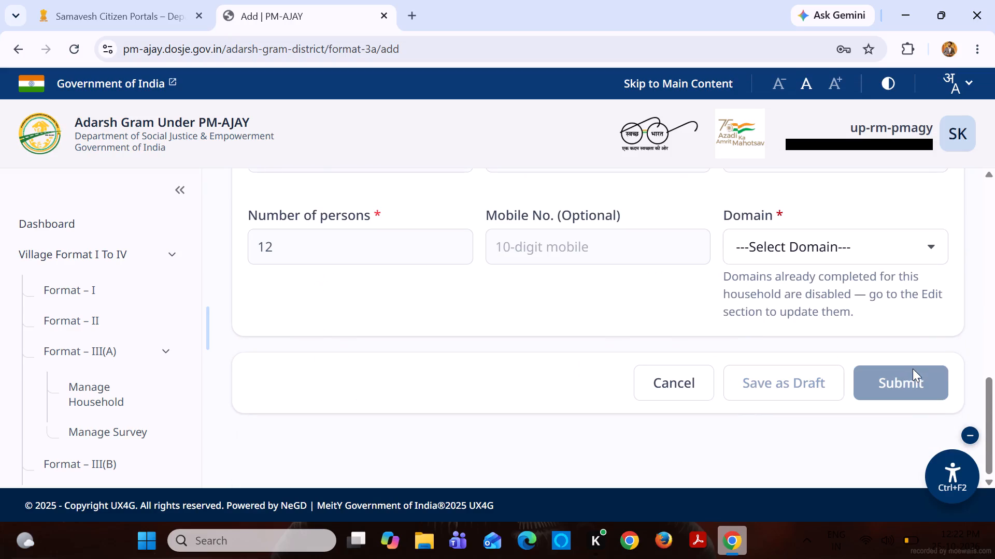
pyautogui.moveTo(863, 252); pyautogui.dragTo(791, 437)
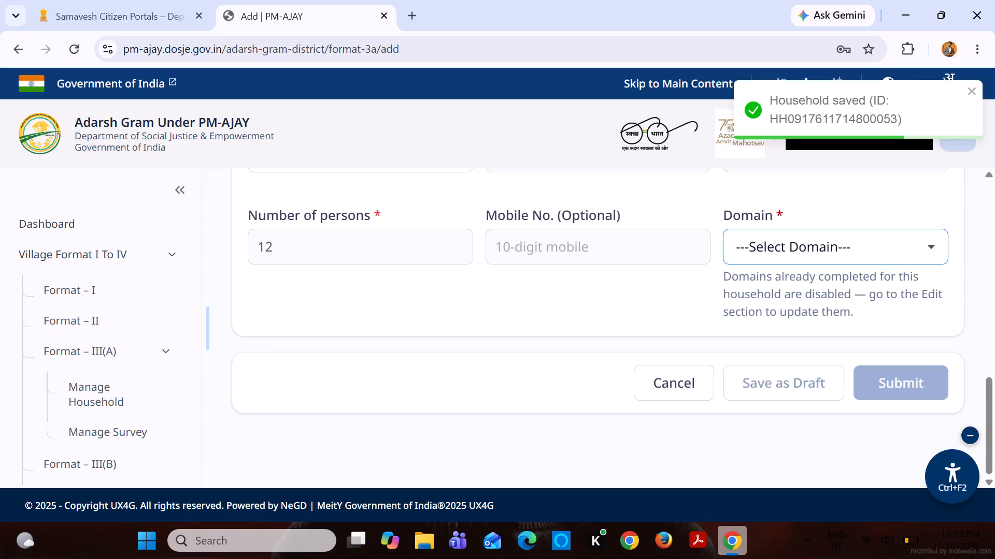
pyautogui.click(904, 238)
pyautogui.scroll(-8, 810, 394)
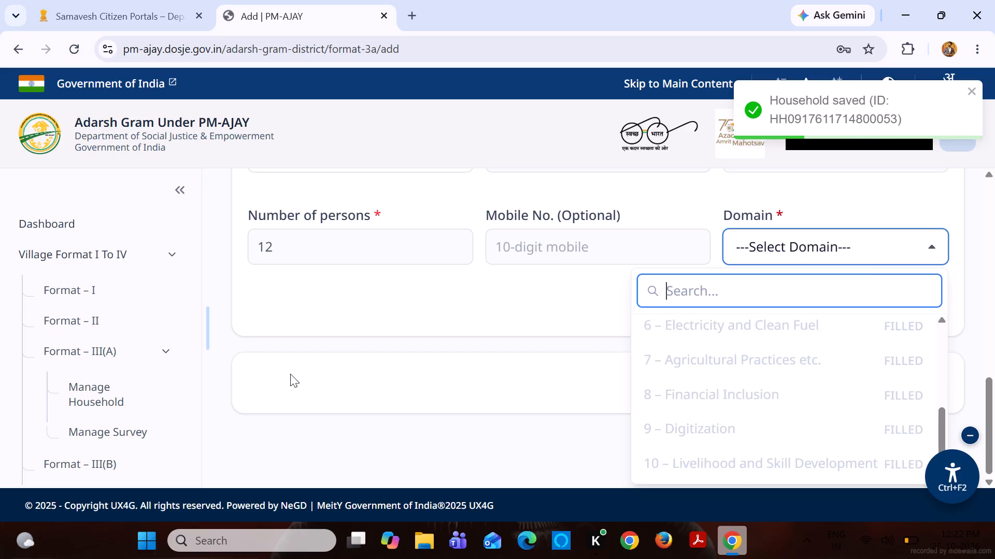
# Start a new household with block Shahabad, Gram Panchayat Husainganj, village Sujatganj and category SC.
pyautogui.click(130, 386)
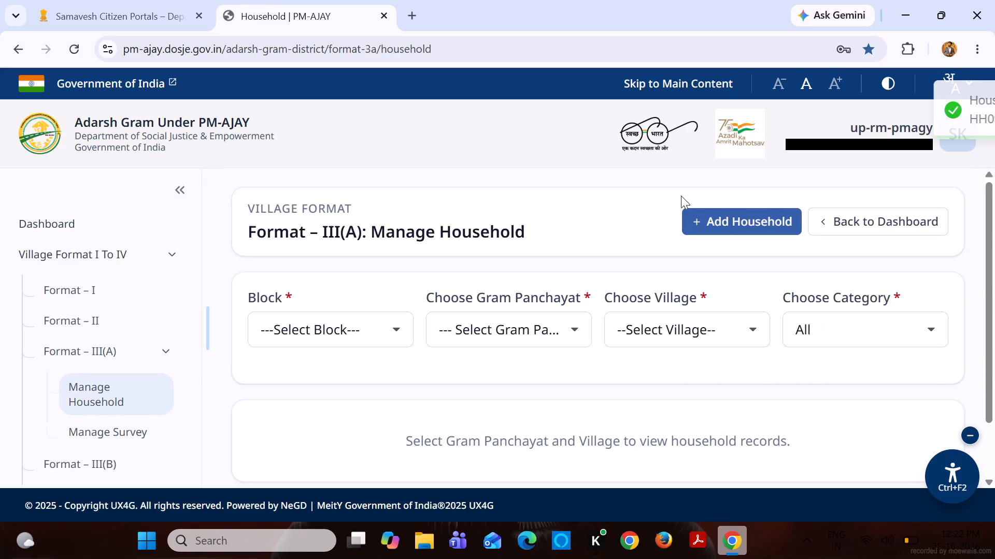
pyautogui.click(725, 206)
pyautogui.click(726, 214)
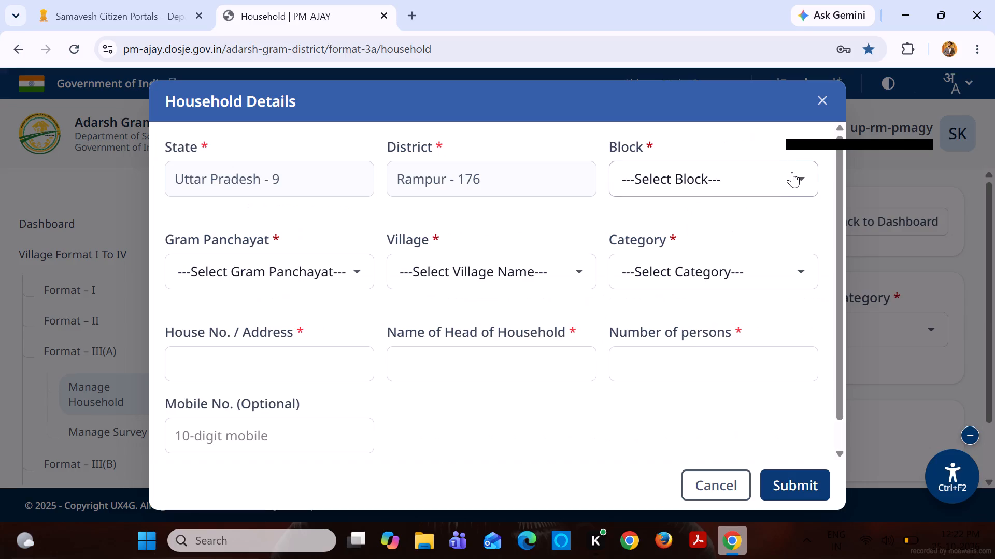
pyautogui.click(792, 172)
pyautogui.click(699, 420)
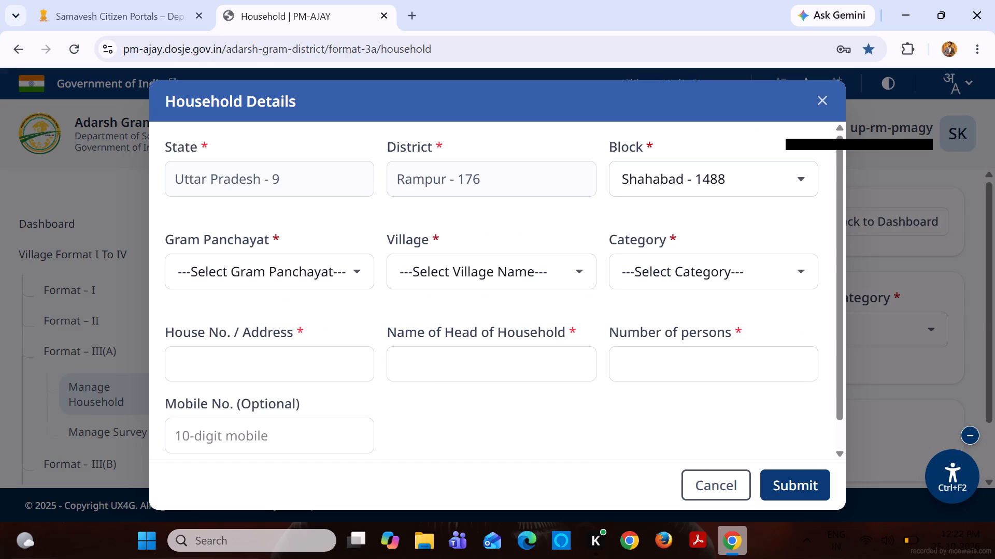
pyautogui.click(328, 263)
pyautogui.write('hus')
pyautogui.click(283, 346)
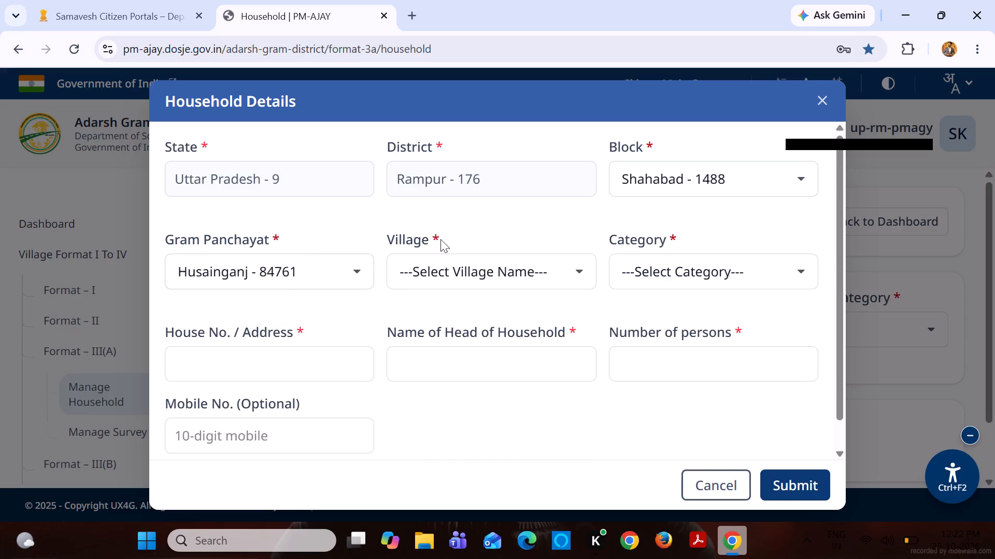
pyautogui.click(470, 279)
pyautogui.click(435, 399)
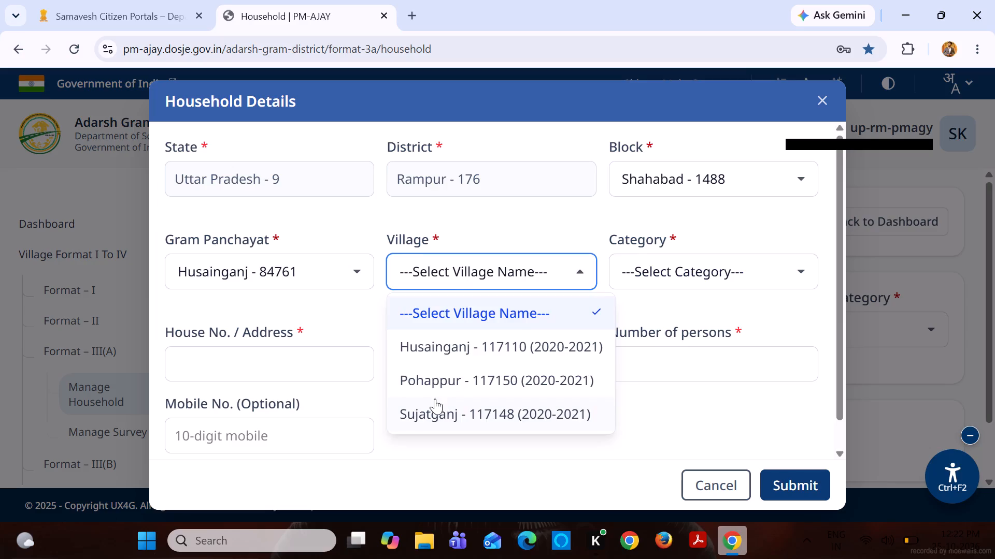
pyautogui.click(722, 266)
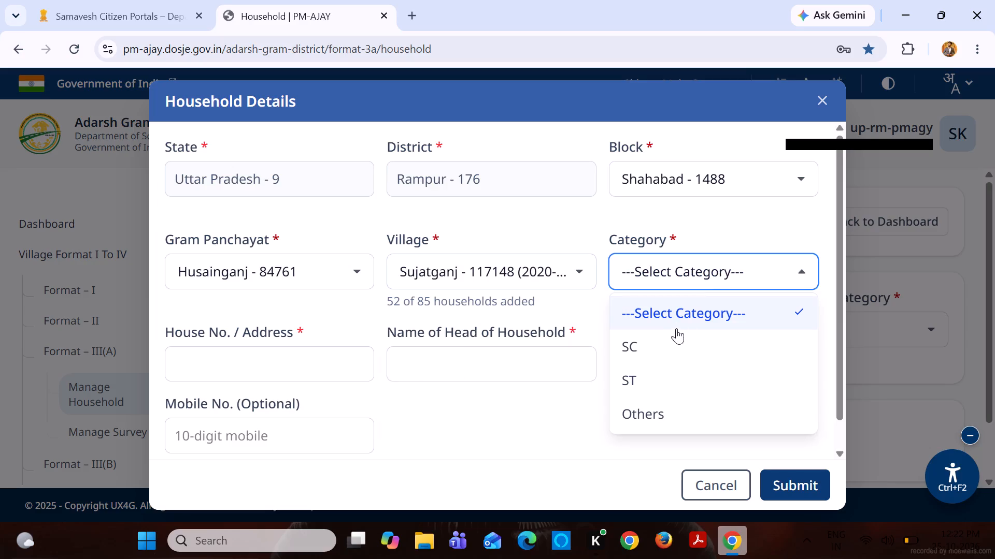
pyautogui.click(660, 354)
# Enter house number 53, the head of household's name and 13 persons, and submit the household details.
pyautogui.click(311, 365)
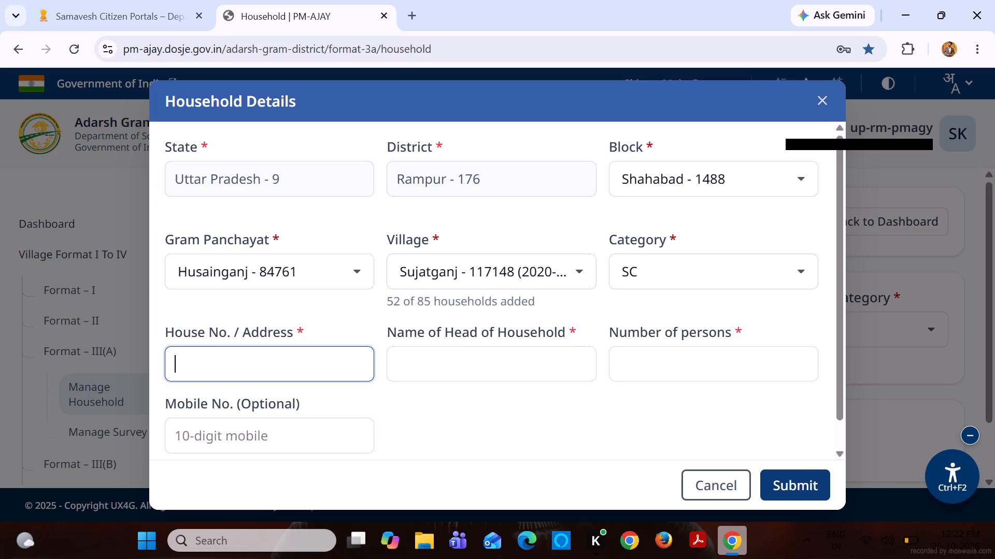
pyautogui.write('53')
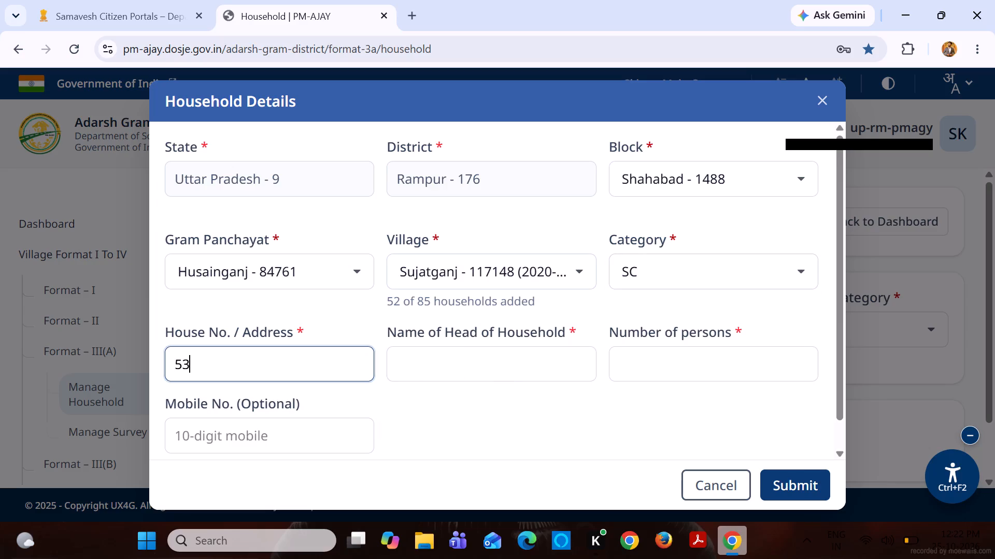
pyautogui.click(506, 371)
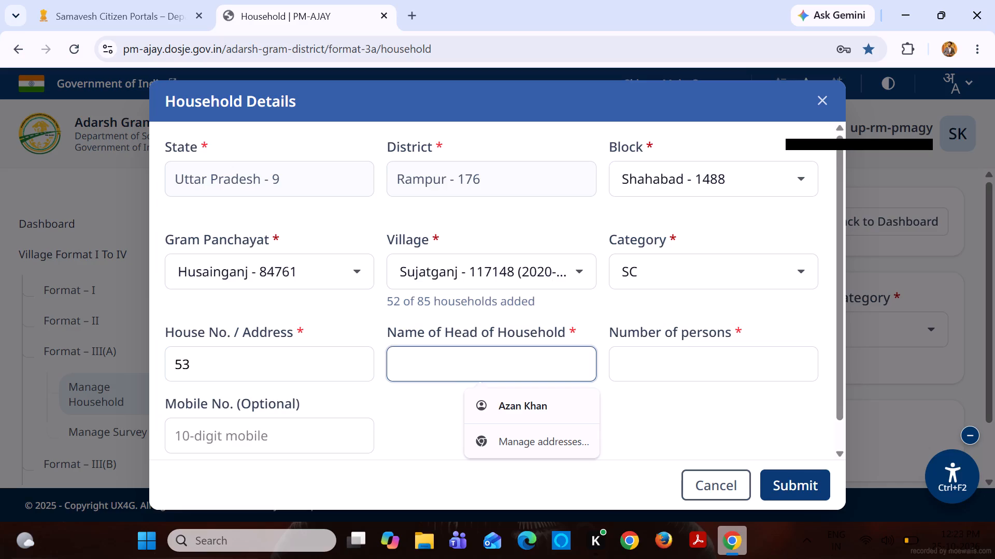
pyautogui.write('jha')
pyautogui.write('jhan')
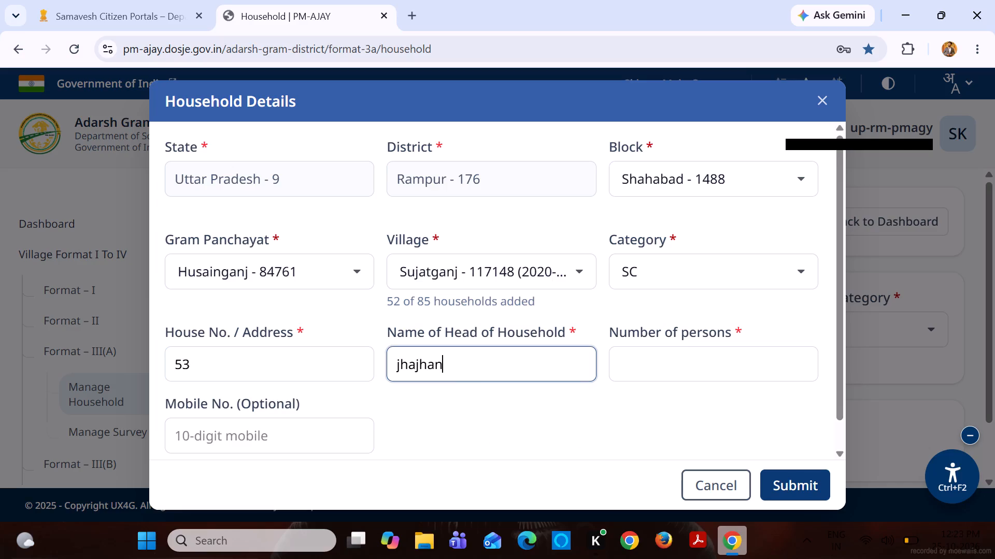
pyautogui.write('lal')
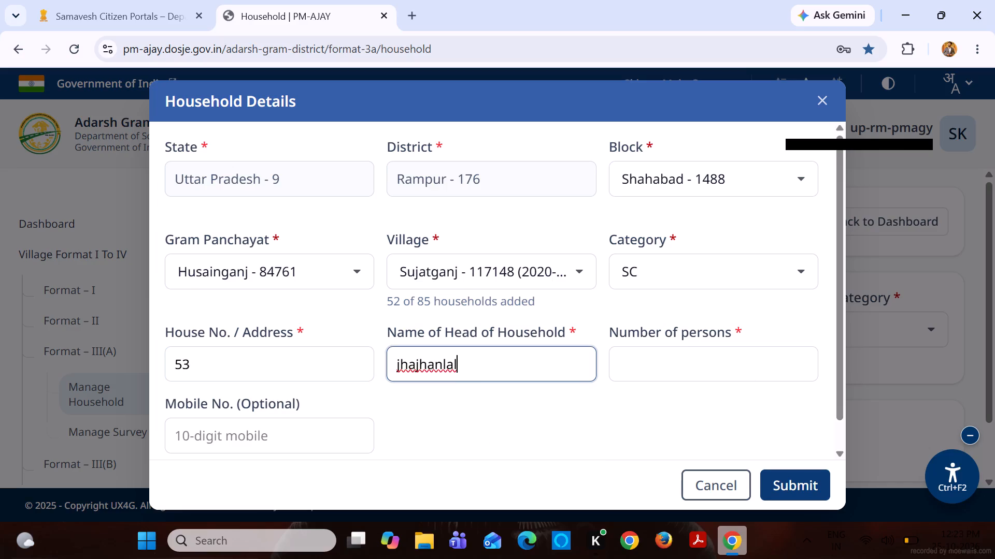
pyautogui.click(720, 366)
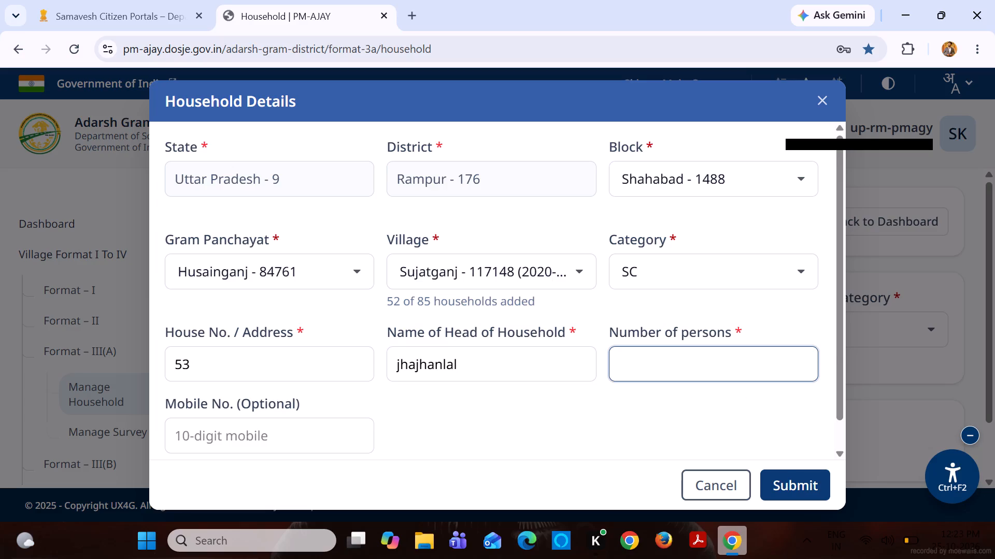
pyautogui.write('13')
pyautogui.click(811, 490)
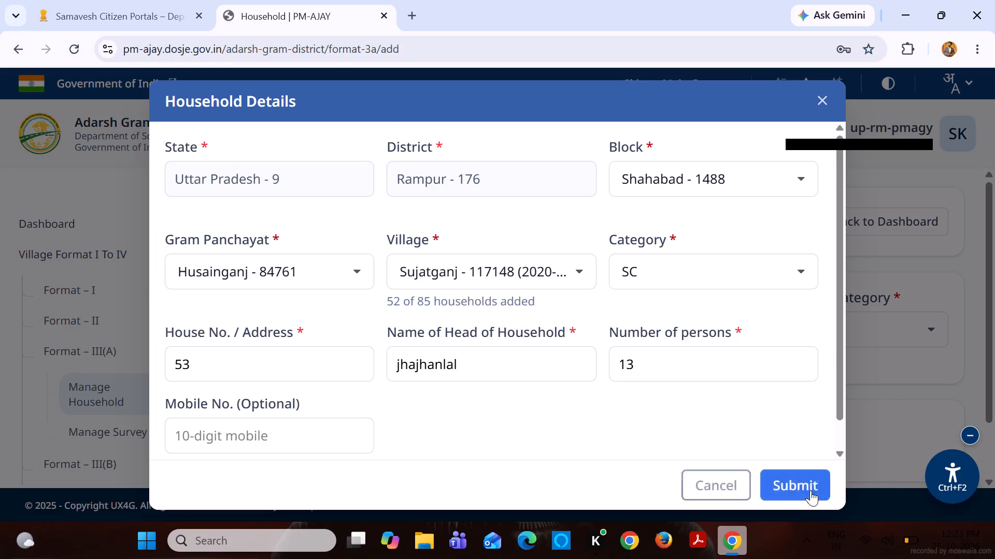
# Choose domain 1 – Drinking water and Sanitation, answer Yes to having an IHHL (1.3) and No to open defecation (1.5), and submit.
pyautogui.scroll(-11, 786, 428)
pyautogui.click(923, 287)
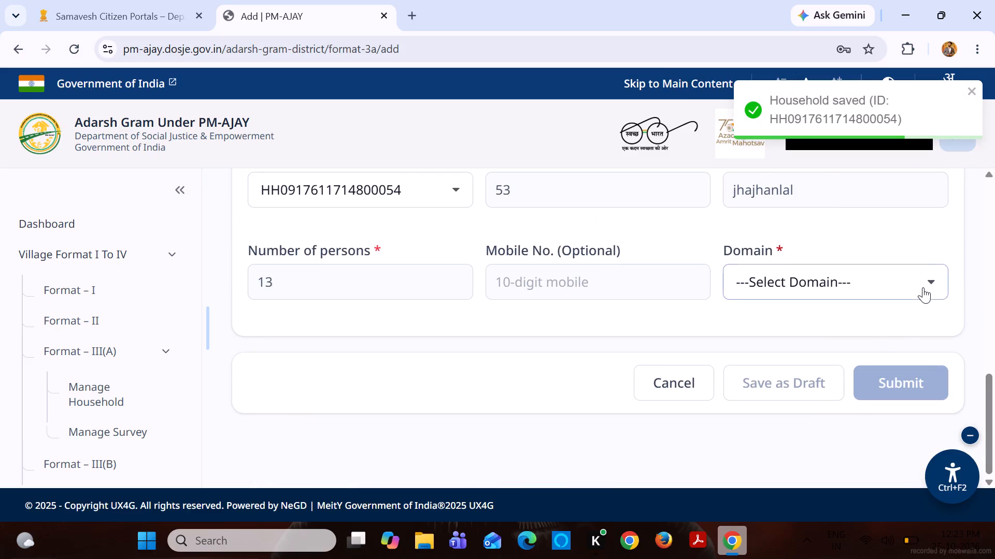
pyautogui.click(796, 148)
pyautogui.scroll(-2, 806, 297)
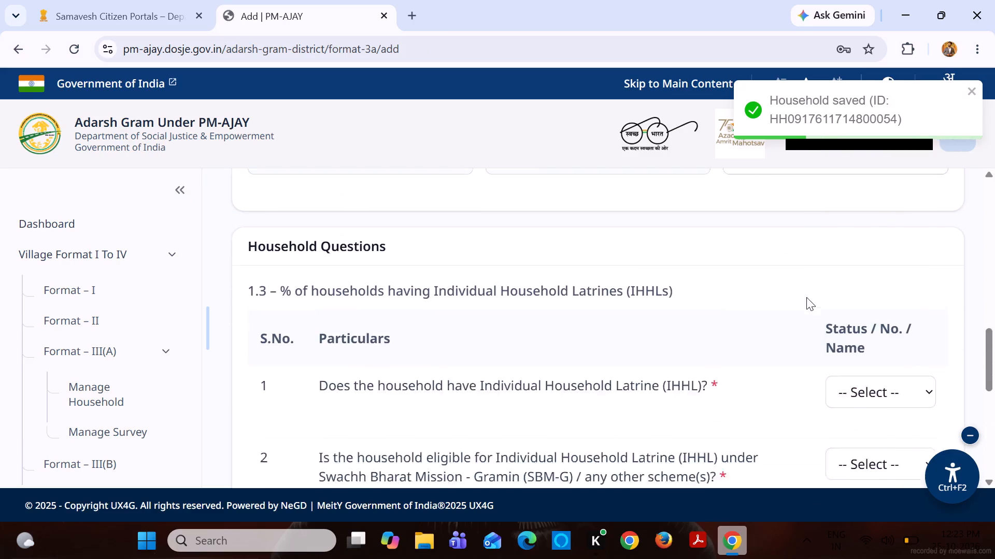
pyautogui.scroll(-2, 806, 297)
pyautogui.click(884, 258)
pyautogui.click(852, 302)
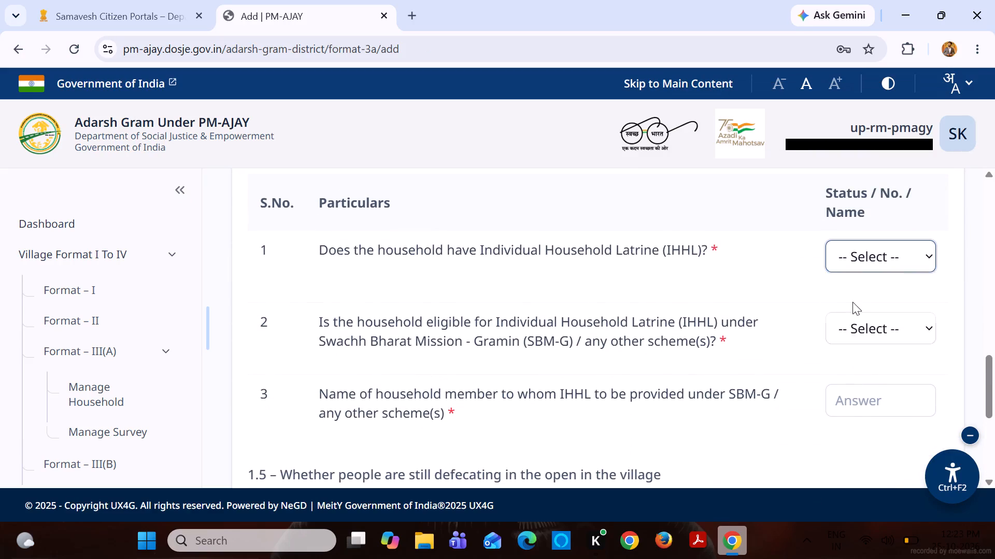
pyautogui.click(882, 392)
pyautogui.click(826, 470)
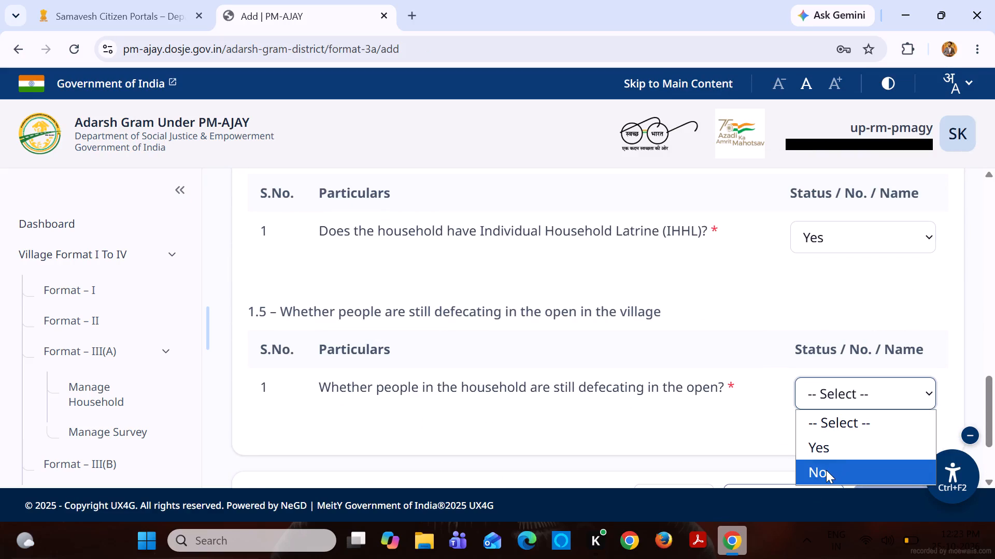
pyautogui.scroll(-6, 826, 470)
pyautogui.click(906, 375)
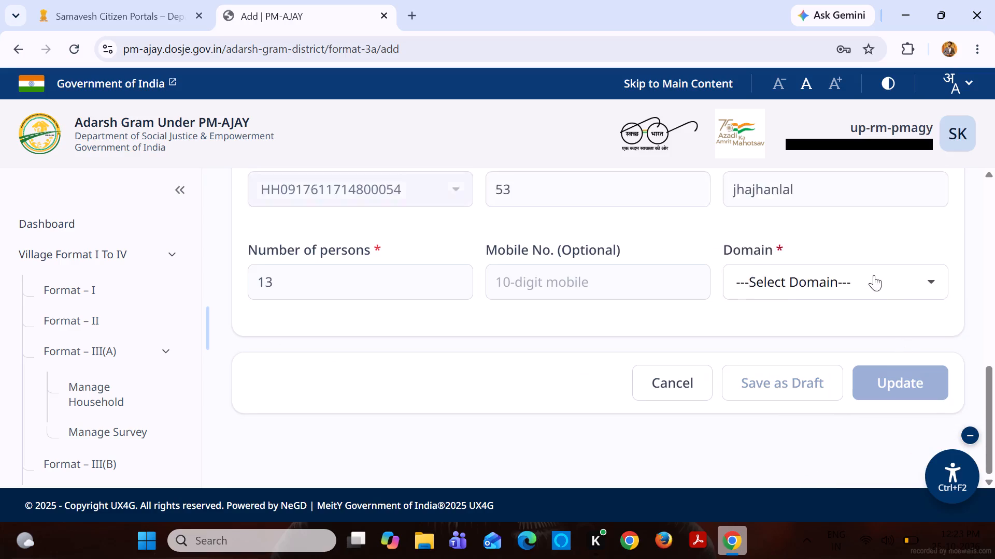
# Choose domain 2 – Education and enter 2 children aged 6-10 years, 2 of them attending primary school (2.1).
pyautogui.click(855, 263)
pyautogui.click(772, 409)
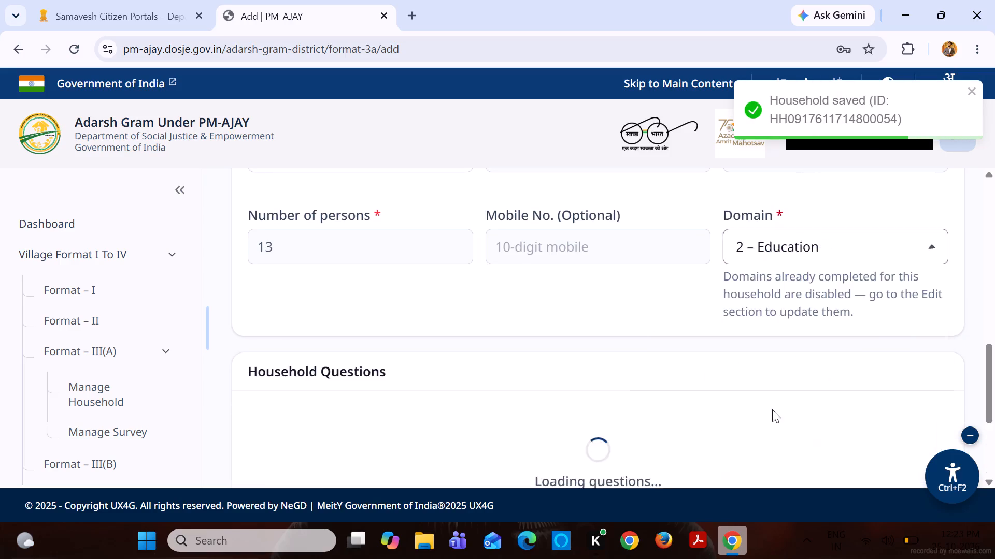
pyautogui.scroll(-4, 772, 409)
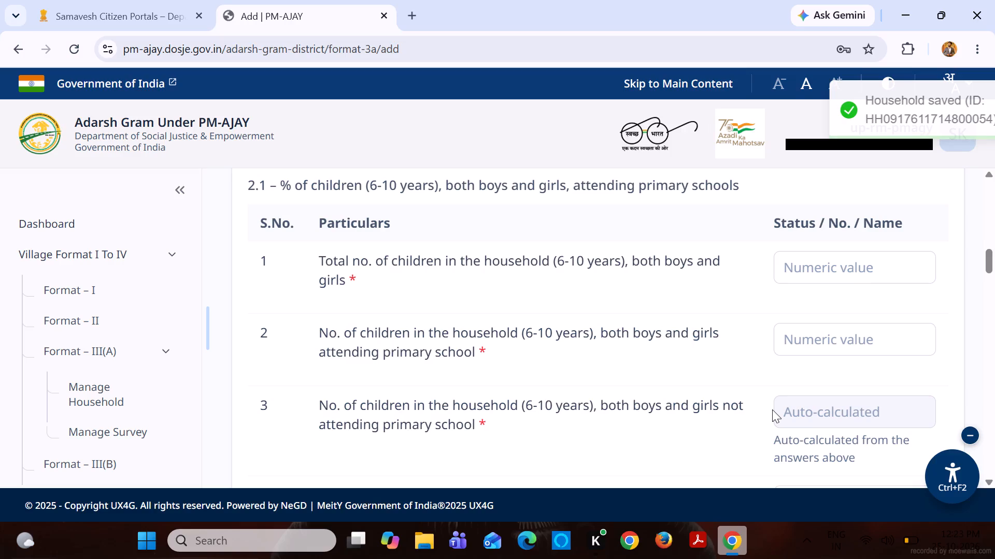
pyautogui.click(823, 278)
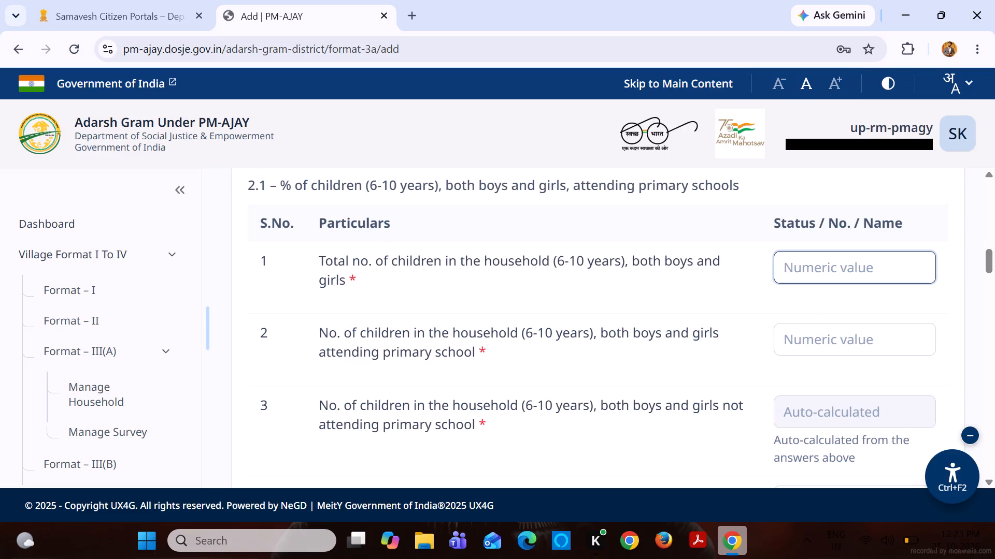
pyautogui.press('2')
pyautogui.click(802, 347)
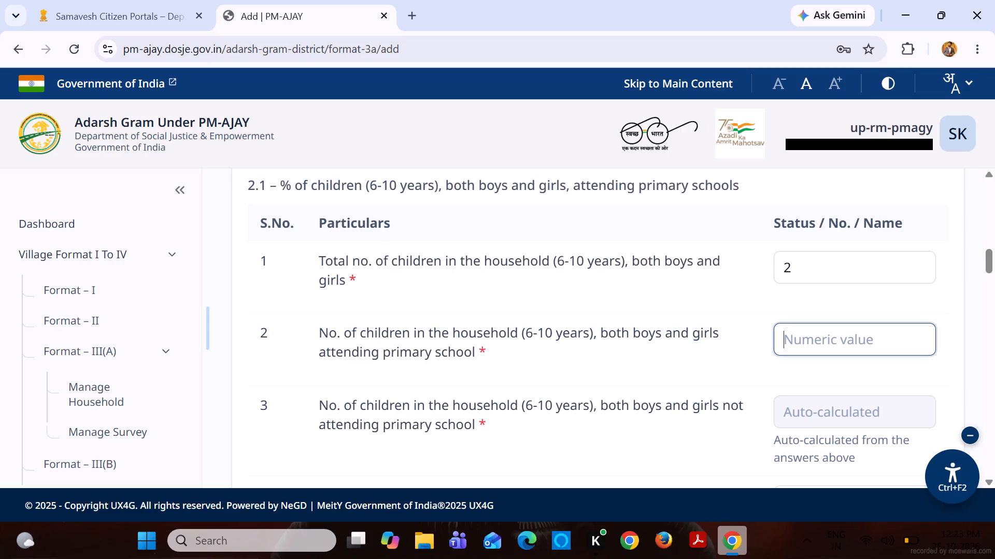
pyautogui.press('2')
# Enter 1 child aged 11-13 years in the household and 1 attending middle school (2.2).
pyautogui.scroll(-3, 802, 347)
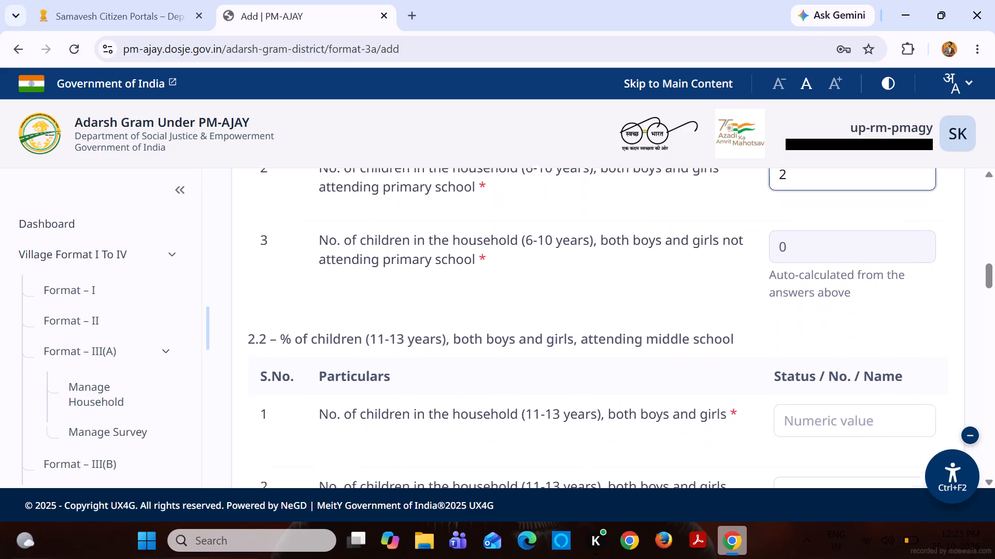
pyautogui.scroll(-1, 802, 347)
pyautogui.click(795, 426)
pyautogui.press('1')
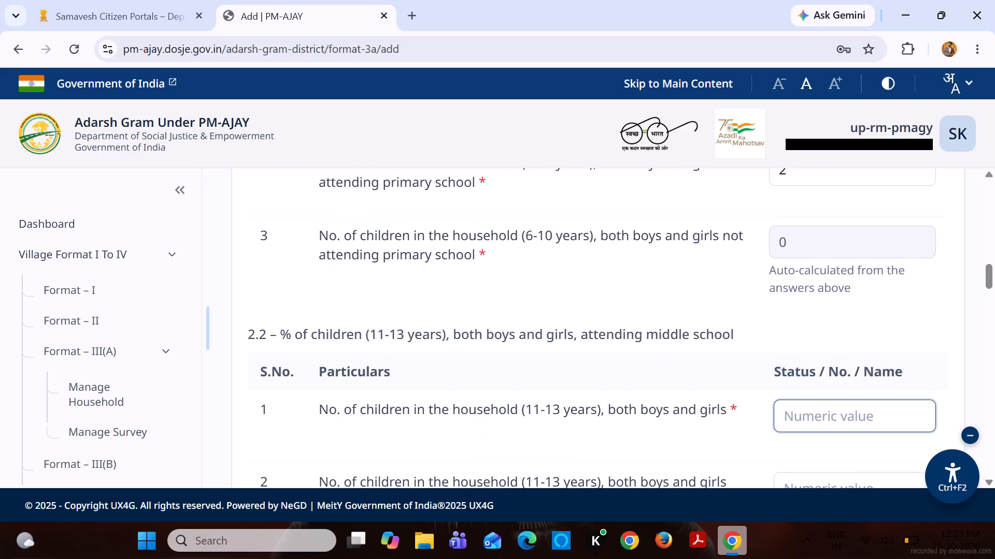
pyautogui.scroll(-3, 795, 426)
pyautogui.click(818, 314)
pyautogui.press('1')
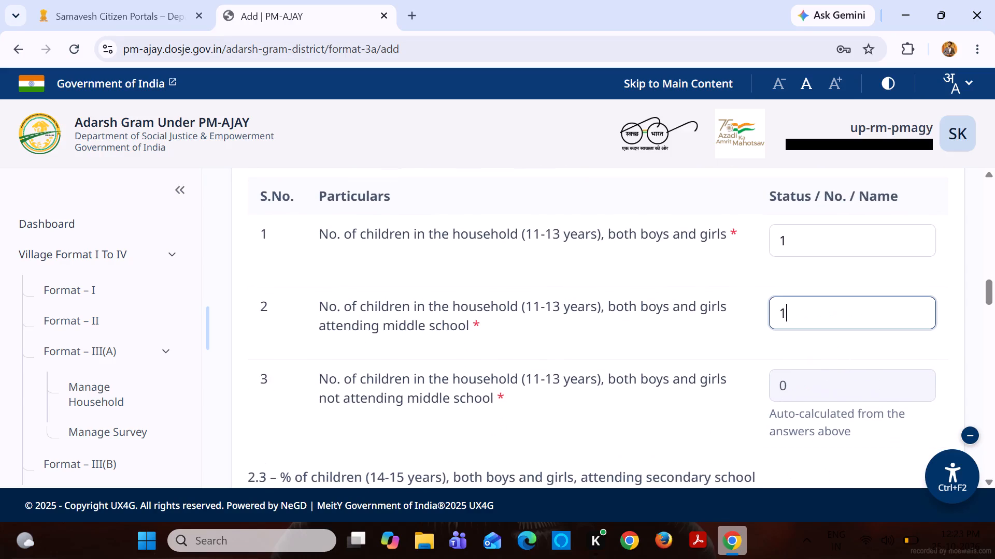
# Enter 1 child aged 14-15 years in the household and 1 attending secondary school (2.3).
pyautogui.scroll(-4, 818, 314)
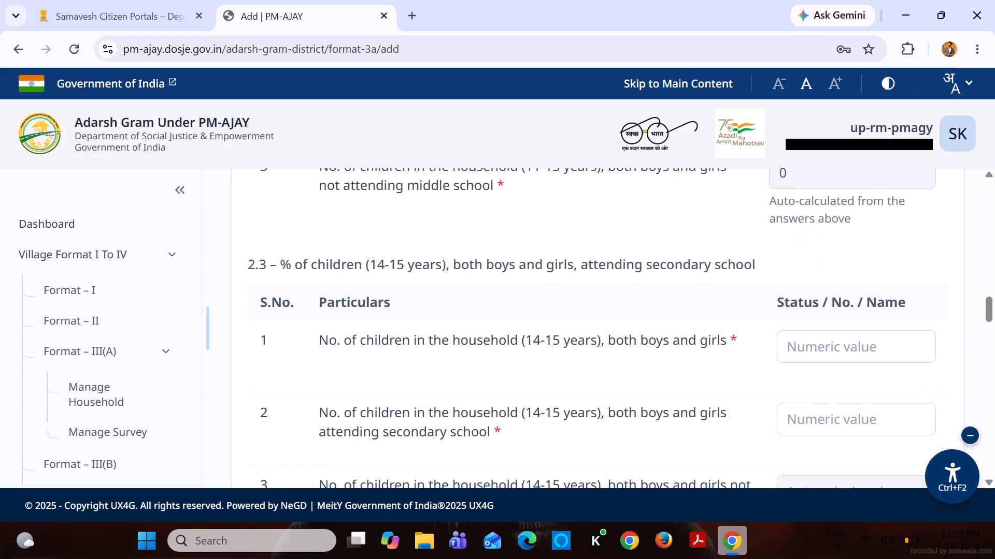
pyautogui.click(794, 350)
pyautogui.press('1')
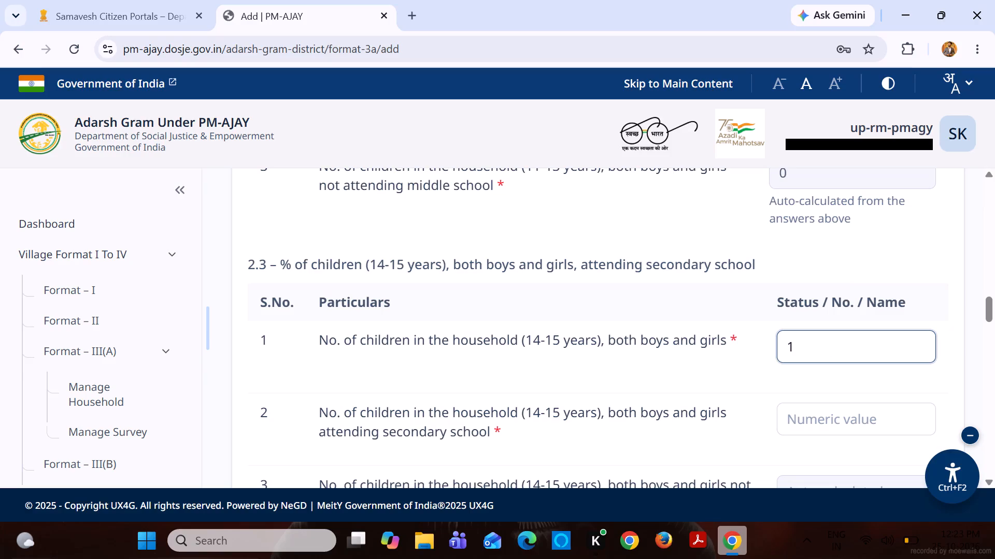
pyautogui.click(811, 421)
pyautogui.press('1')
# Enter 2 children aged 16-17 years in the household and 2 attending higher secondary school (2.4).
pyautogui.scroll(-2, 811, 421)
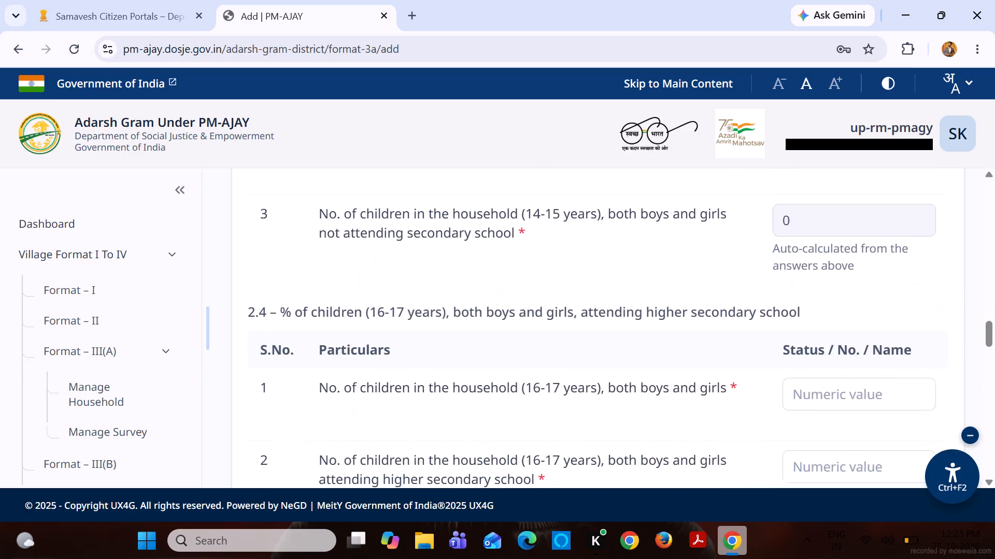
pyautogui.scroll(-2, 811, 421)
pyautogui.click(885, 384)
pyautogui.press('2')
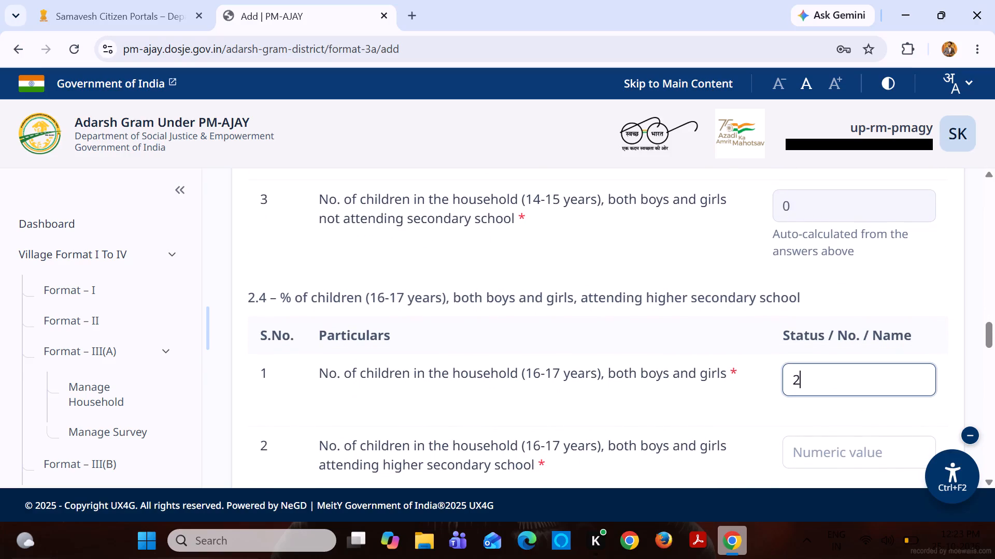
pyautogui.scroll(-2, 885, 384)
pyautogui.click(841, 292)
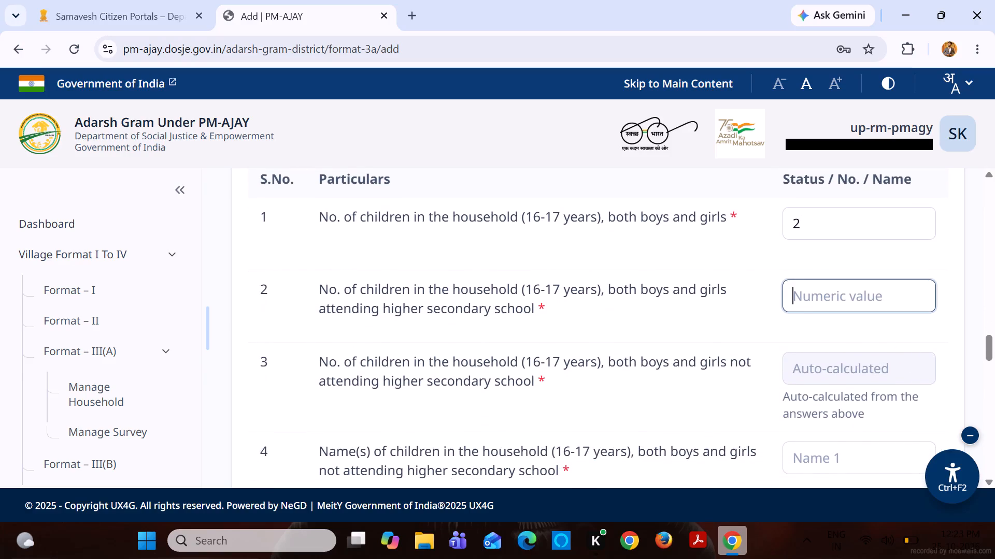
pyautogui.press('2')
# Enter 1 child aged 18-23 years in the household and 1 attending post higher secondary education (2.5).
pyautogui.scroll(-3, 841, 292)
pyautogui.click(815, 376)
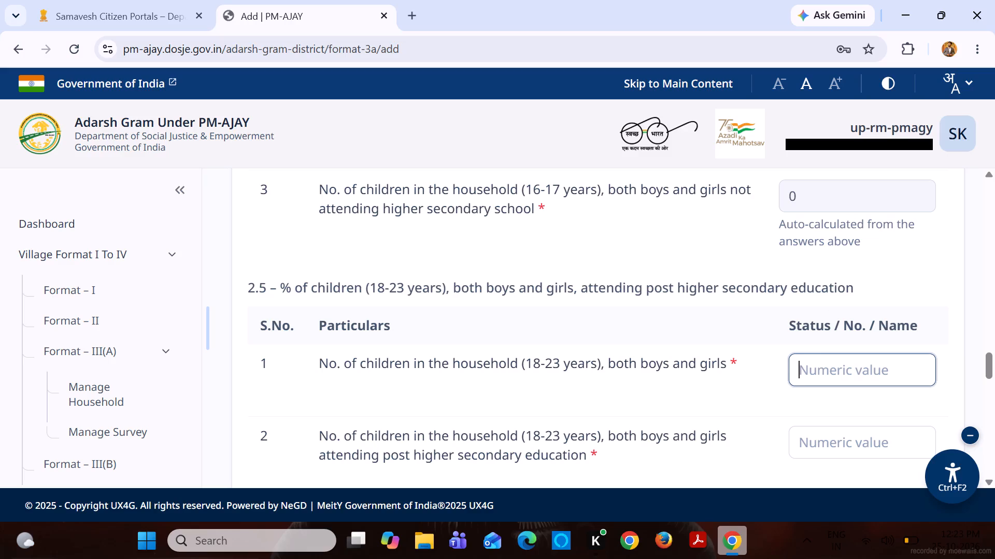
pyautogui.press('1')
pyautogui.scroll(-3, 815, 376)
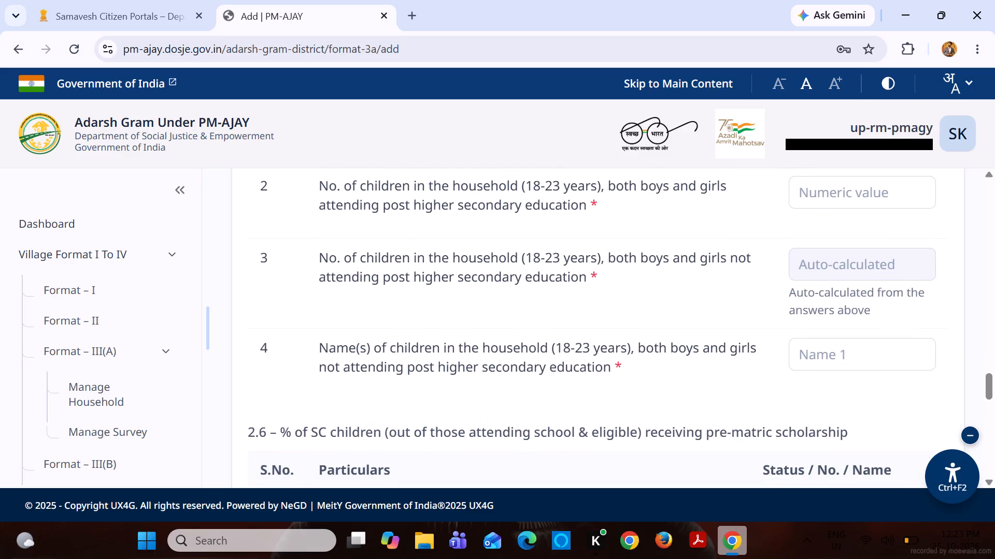
pyautogui.click(868, 189)
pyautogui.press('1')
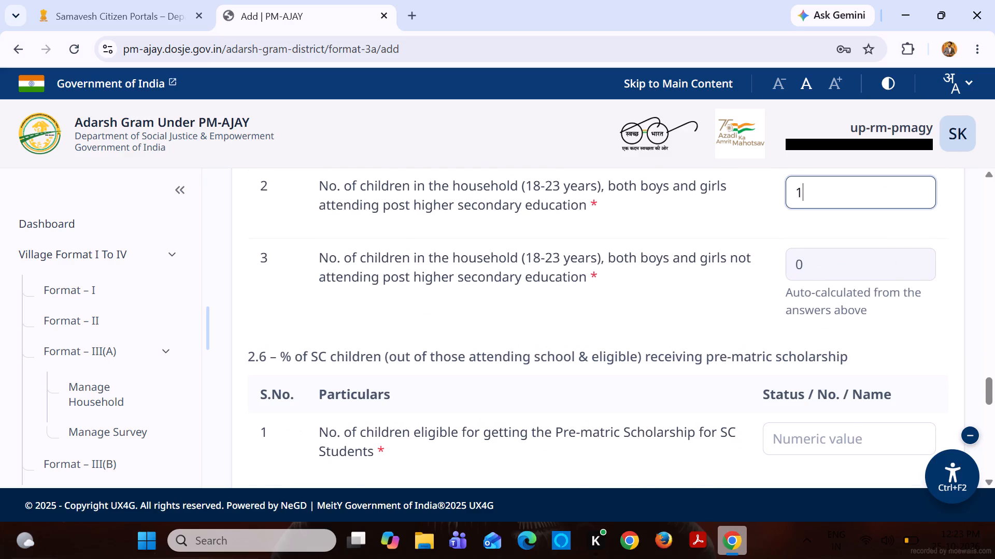
# Enter 0 children eligible for the Pre-matric (2.6) and Post-matric (2.7) Scholarships and submit domain 2.
pyautogui.scroll(-3, 868, 189)
pyautogui.click(833, 287)
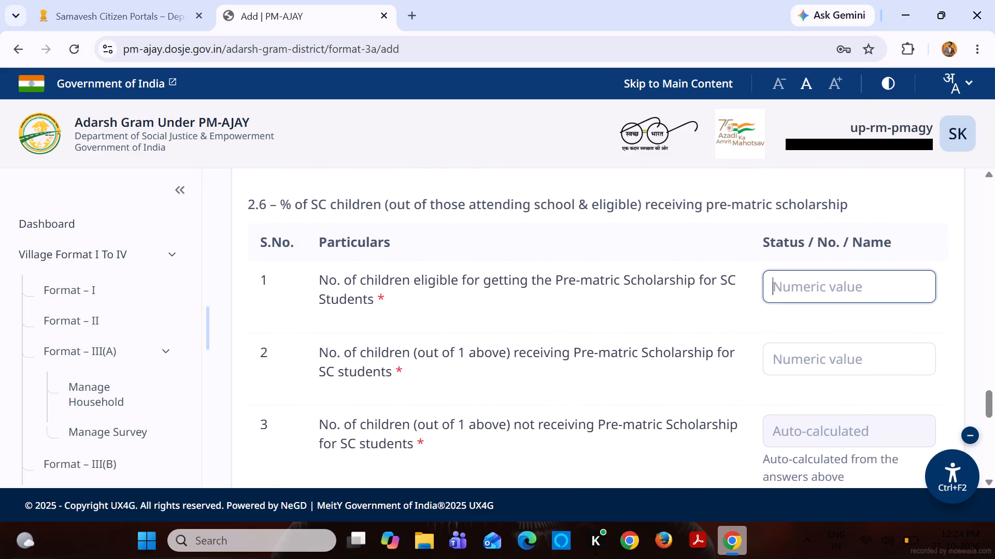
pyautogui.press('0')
pyautogui.scroll(-3, 833, 287)
pyautogui.click(790, 271)
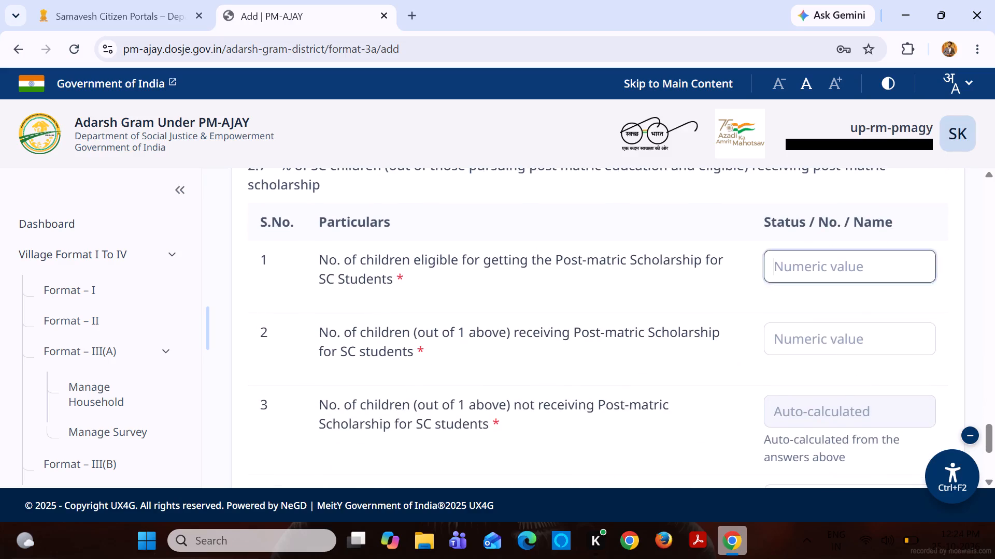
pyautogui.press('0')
pyautogui.click(904, 387)
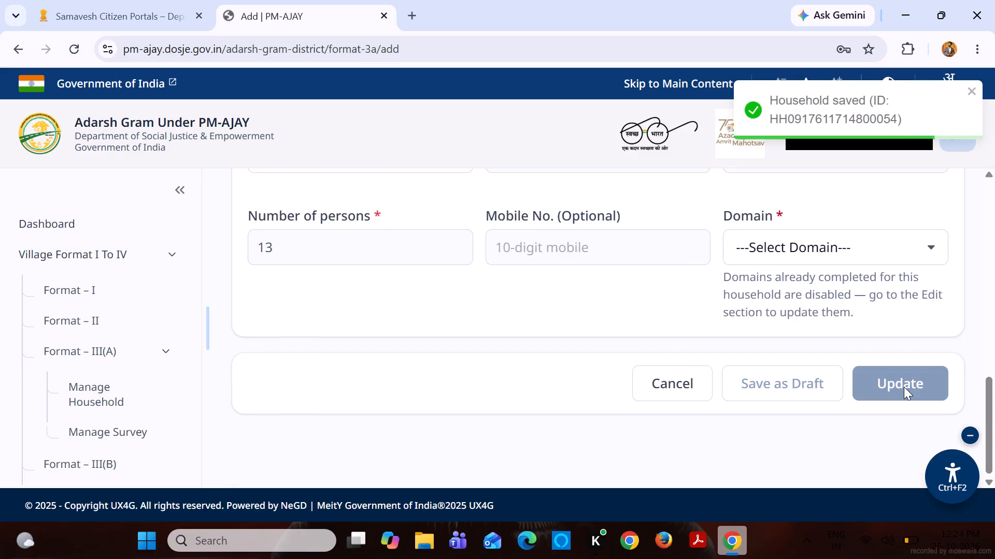
# Choose domain 3 – Health and Nutrition, answer Yes to Health Protection Scheme coverage (3.1), and enter 0 in the numeric item before 3.4.
pyautogui.click(927, 238)
pyautogui.click(779, 440)
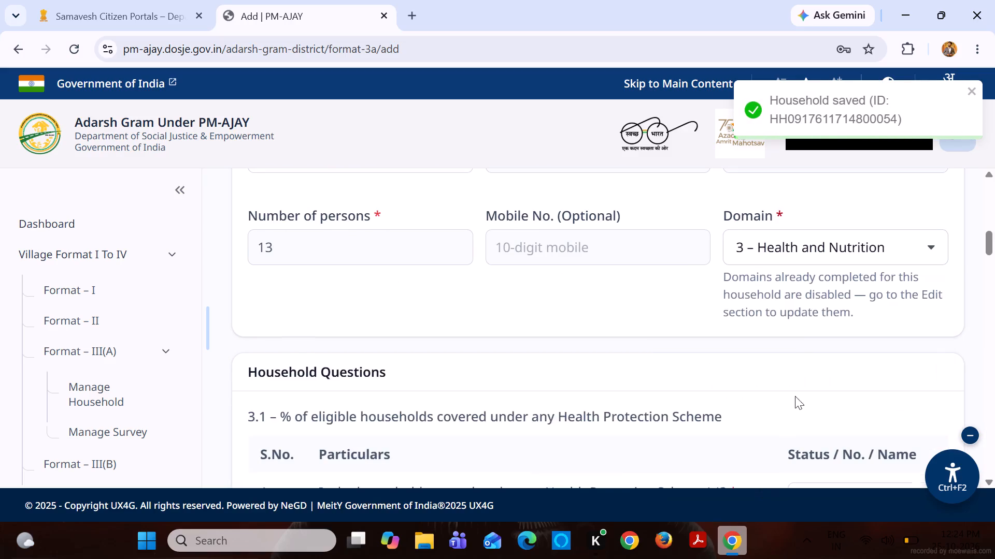
pyautogui.scroll(-2, 799, 330)
pyautogui.moveTo(858, 287); pyautogui.dragTo(841, 337)
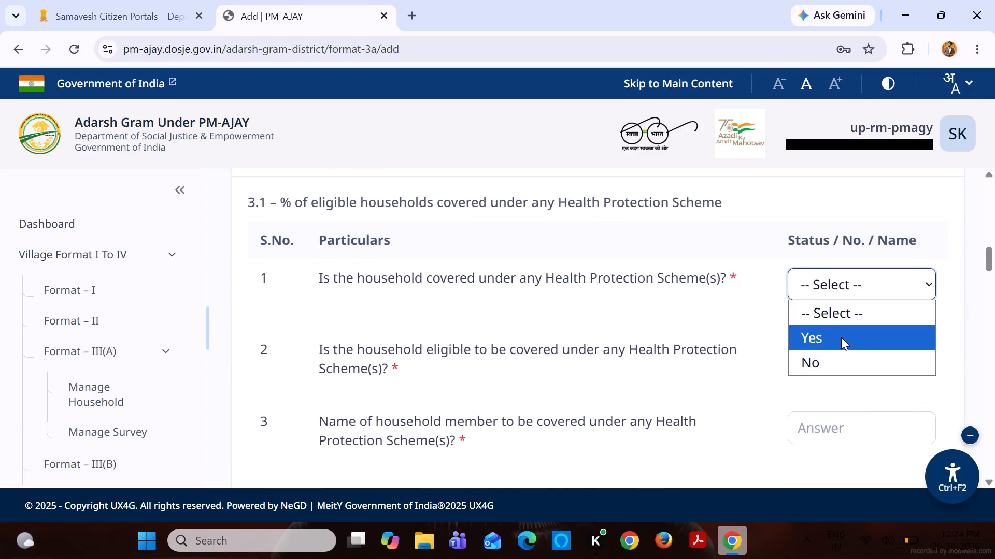
pyautogui.click(841, 337)
pyautogui.scroll(-5, 841, 337)
pyautogui.moveTo(853, 320); pyautogui.dragTo(843, 293)
pyautogui.click(843, 293)
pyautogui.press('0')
# Enter 0 deliveries (3.4) and 0 children born (3.5) in the household during the last one year.
pyautogui.scroll(-1, 843, 293)
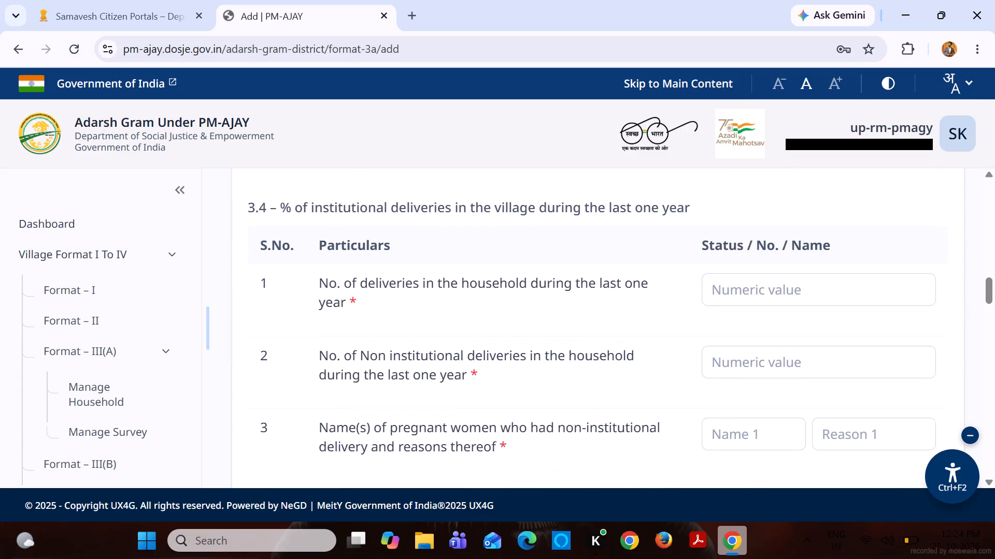
pyautogui.scroll(-1, 843, 293)
pyautogui.click(816, 276)
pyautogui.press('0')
pyautogui.scroll(-3, 816, 276)
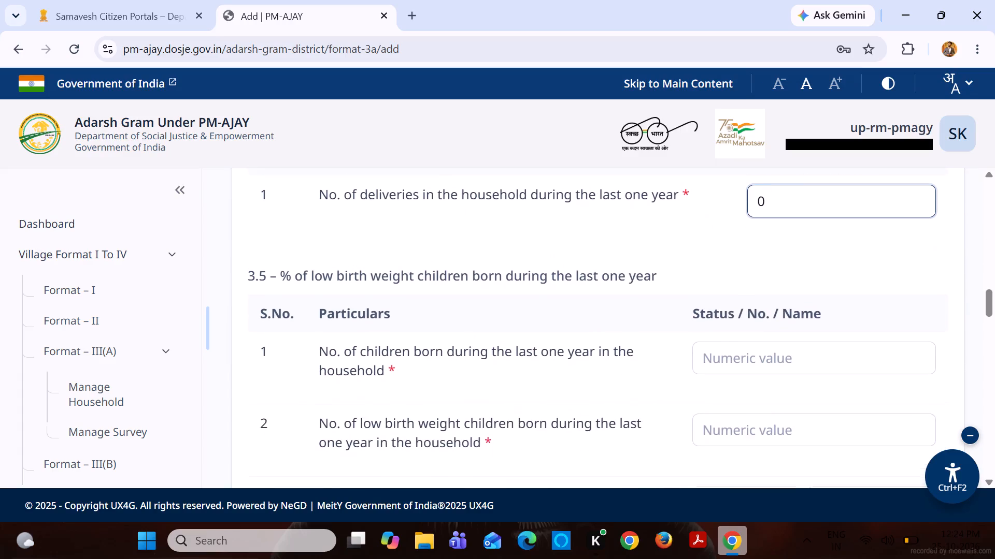
pyautogui.click(767, 363)
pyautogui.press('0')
# Enter 0 children below one year (3.6) and 0 children aged 0-5 years (3.7) in the household.
pyautogui.scroll(-4, 767, 363)
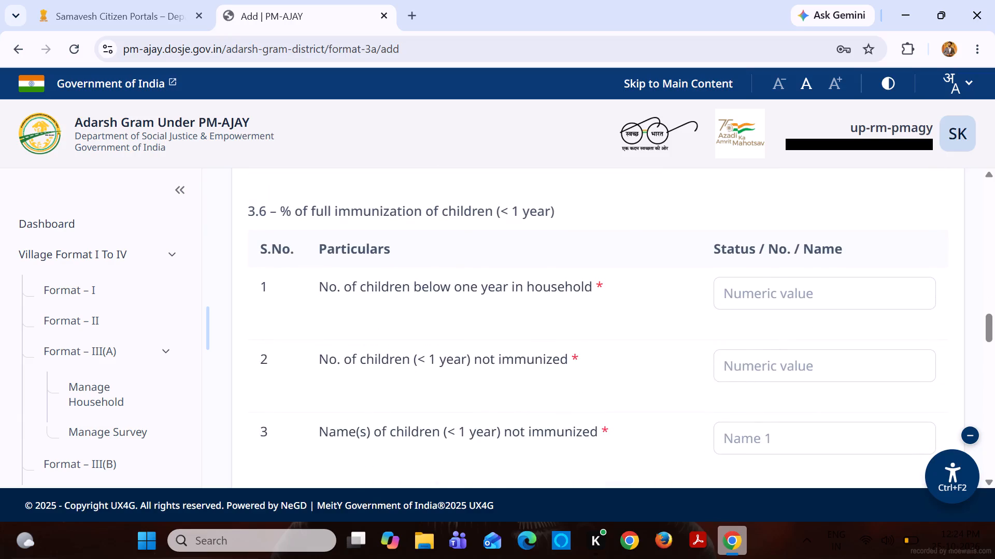
pyautogui.click(772, 297)
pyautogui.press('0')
pyautogui.scroll(-4, 772, 297)
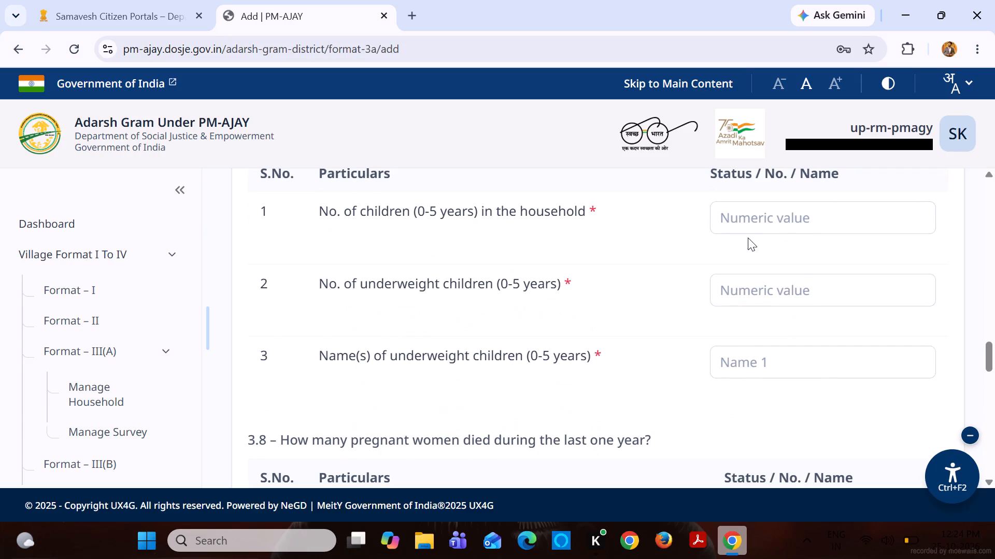
pyautogui.click(736, 226)
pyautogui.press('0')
# Enter 0 for pregnant women (3.8), children under one year (3.9) and members with communicable diseases (3.10), and submit domain 3.
pyautogui.scroll(-4, 736, 226)
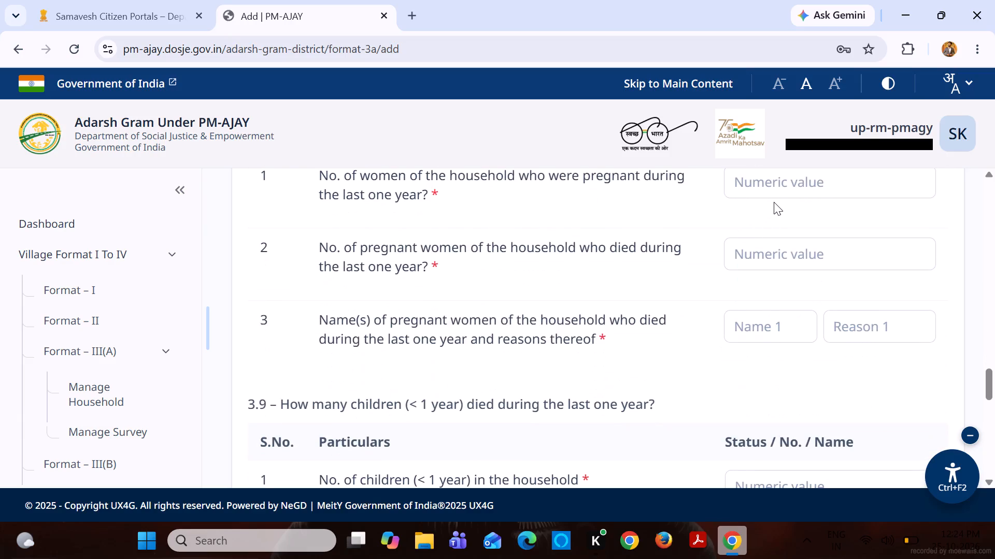
pyautogui.moveTo(774, 199); pyautogui.dragTo(775, 194)
pyautogui.click(775, 194)
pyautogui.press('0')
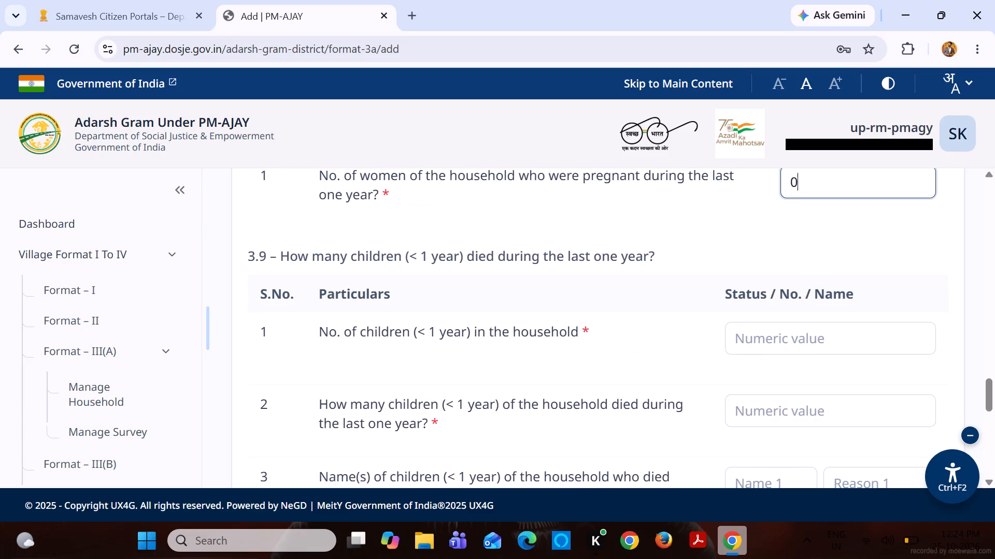
pyautogui.click(774, 345)
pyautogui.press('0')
pyautogui.scroll(-3, 774, 345)
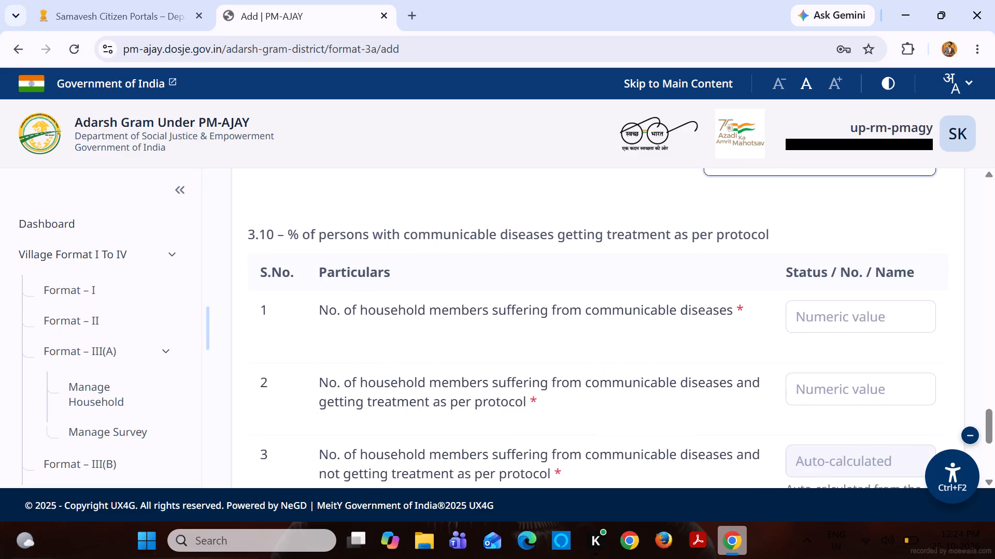
pyautogui.click(809, 320)
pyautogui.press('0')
pyautogui.scroll(-1, 809, 320)
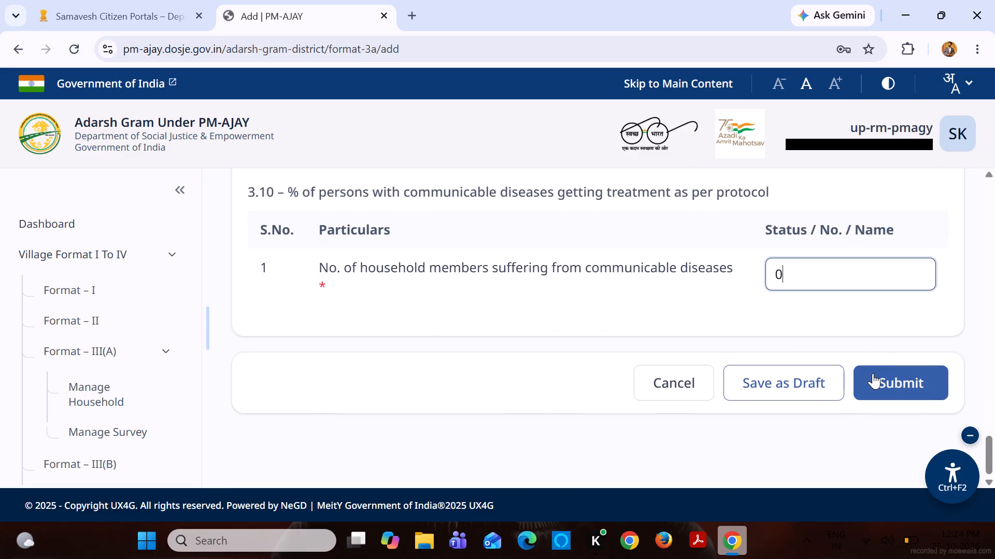
pyautogui.click(873, 373)
# Choose domain 4 – Social Security, enter 0 persons eligible for Widow (4.1), Old Age (4.2) and Disability (4.3) Pensions, and submit.
pyautogui.click(873, 261)
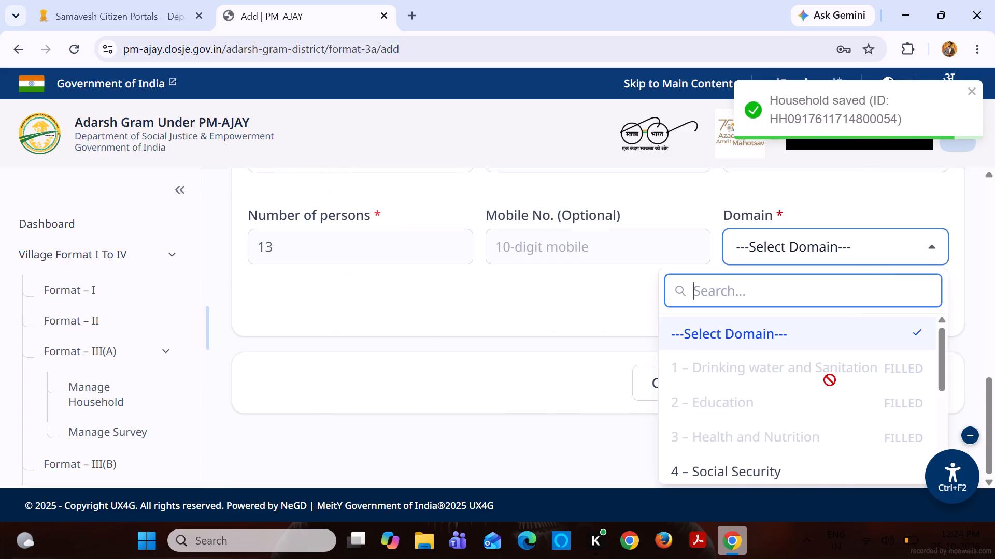
pyautogui.scroll(-1, 830, 380)
pyautogui.click(770, 430)
pyautogui.scroll(-3, 770, 430)
pyautogui.click(809, 299)
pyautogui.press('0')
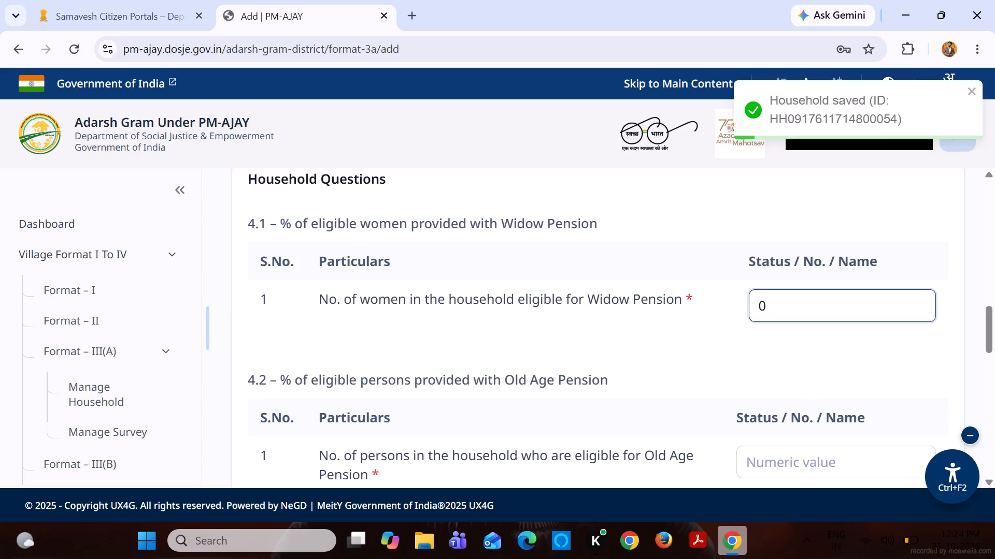
pyautogui.click(806, 464)
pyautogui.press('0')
pyautogui.scroll(-4, 806, 464)
pyautogui.click(806, 373)
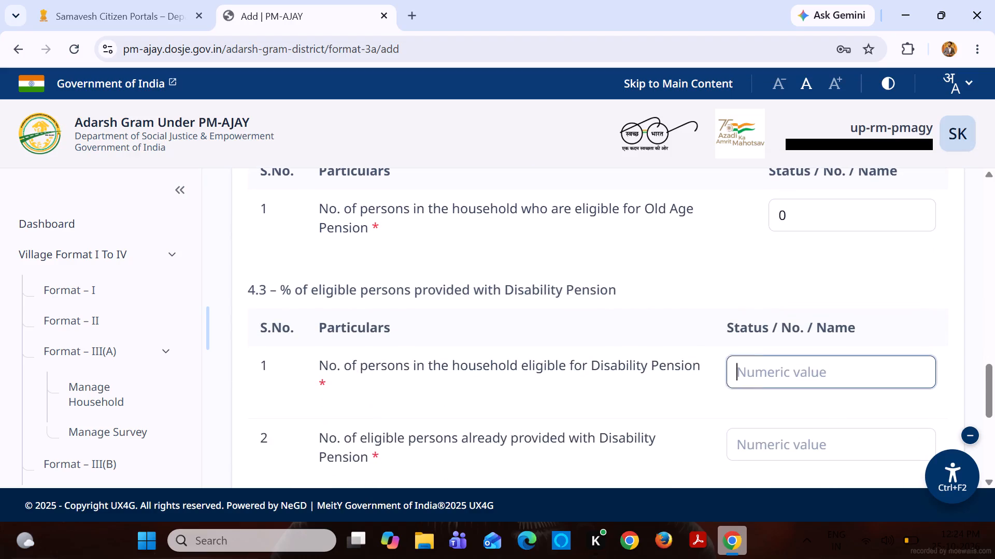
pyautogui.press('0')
pyautogui.scroll(-4, 806, 373)
pyautogui.click(888, 367)
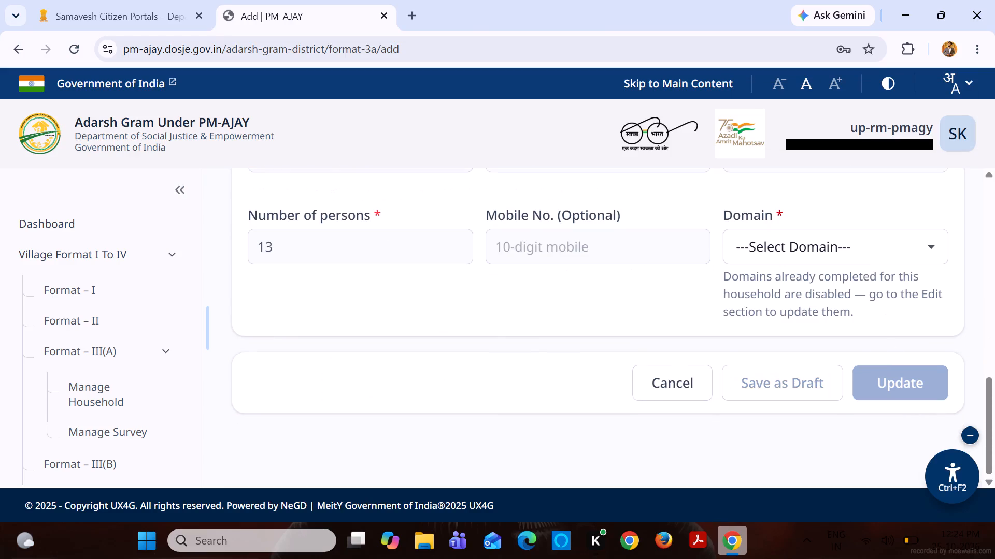
# Choose domain 5 – Rural Roads and Housing, answer No to living in a Kachcha/unsafe house (5.3), and submit.
pyautogui.click(869, 262)
pyautogui.scroll(-3, 825, 371)
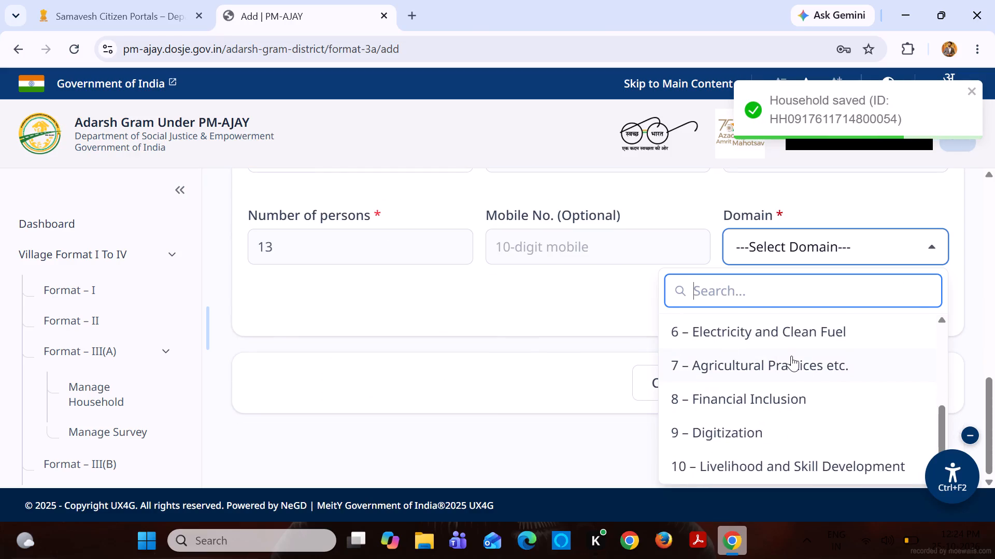
pyautogui.scroll(1, 791, 356)
pyautogui.click(748, 341)
pyautogui.scroll(-2, 748, 341)
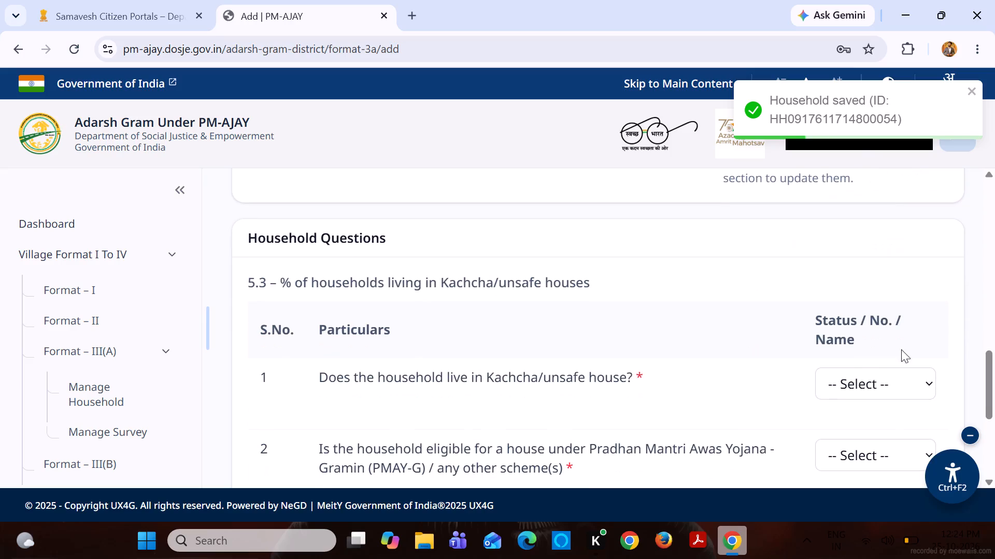
pyautogui.moveTo(891, 371); pyautogui.dragTo(855, 450)
pyautogui.click(855, 450)
pyautogui.scroll(-3, 855, 450)
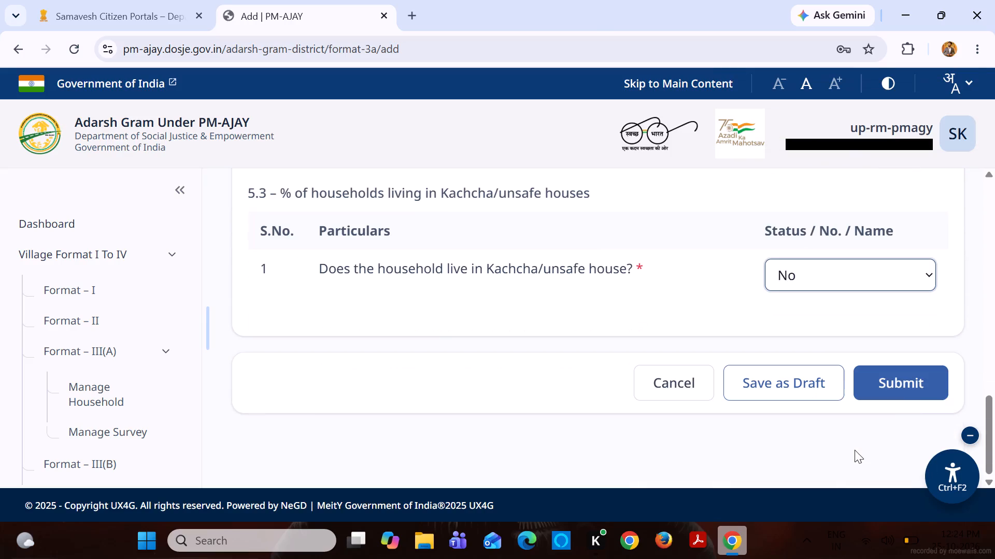
pyautogui.scroll(-3, 855, 450)
pyautogui.click(921, 383)
# Choose domain 6 – Electricity and Clean Fuel and answer Yes to the first question on the house having an electricity connection.
pyautogui.click(886, 264)
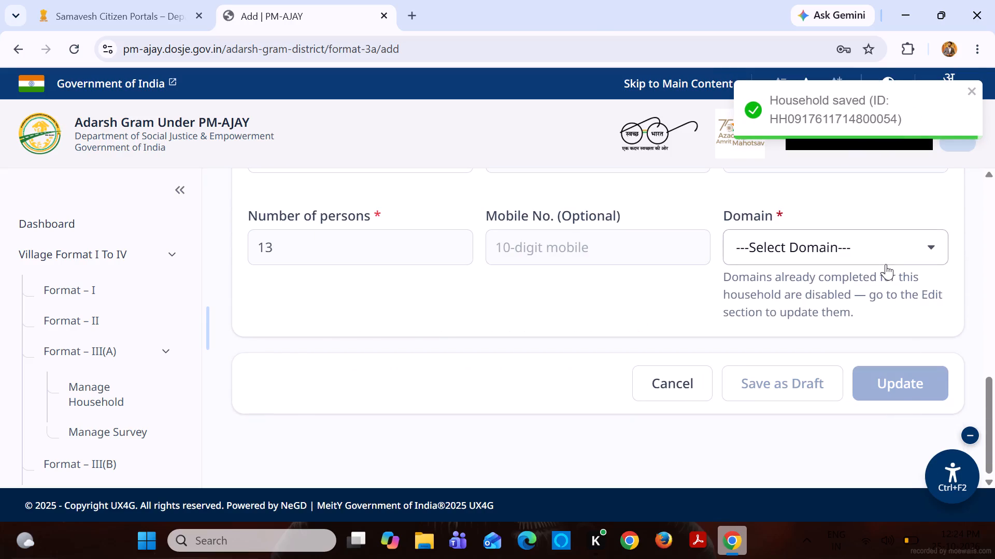
pyautogui.scroll(-4, 781, 389)
pyautogui.click(763, 315)
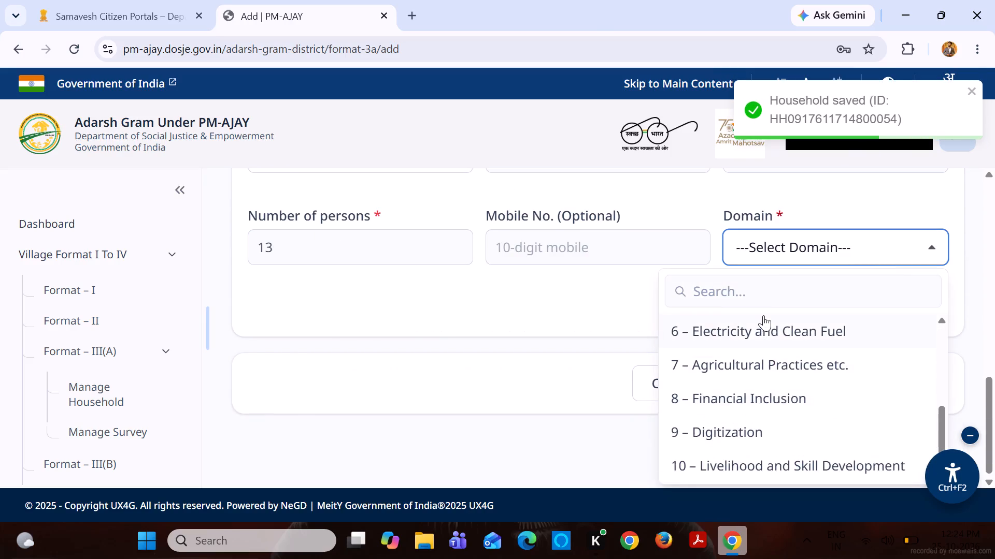
pyautogui.scroll(-5, 763, 315)
pyautogui.moveTo(905, 240); pyautogui.dragTo(873, 273)
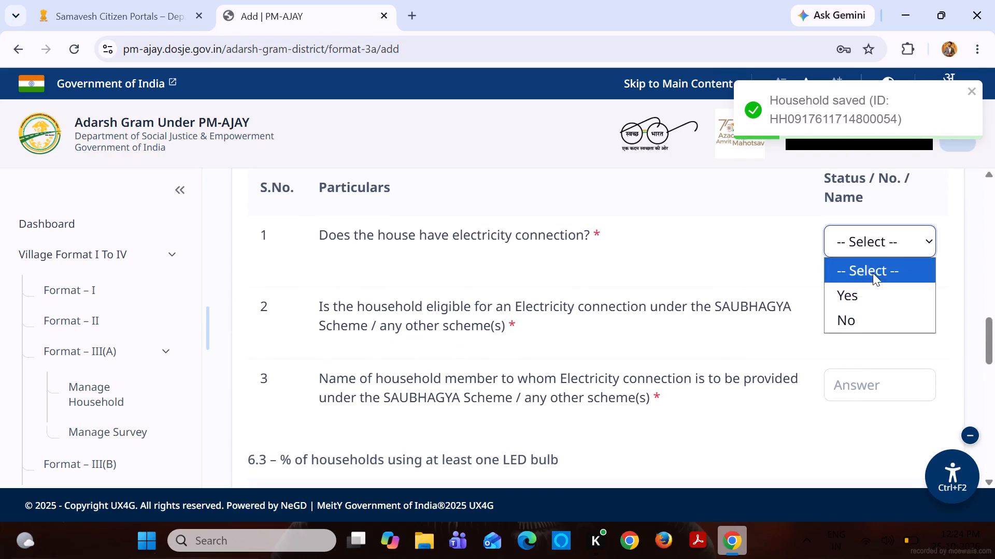
pyautogui.moveTo(873, 273); pyautogui.dragTo(858, 292)
pyautogui.click(858, 292)
# Answer Yes to electricity connection and LED bulb use (6.3) and to clean fuel use (6.4), and submit domain 6.
pyautogui.scroll(-3, 893, 376)
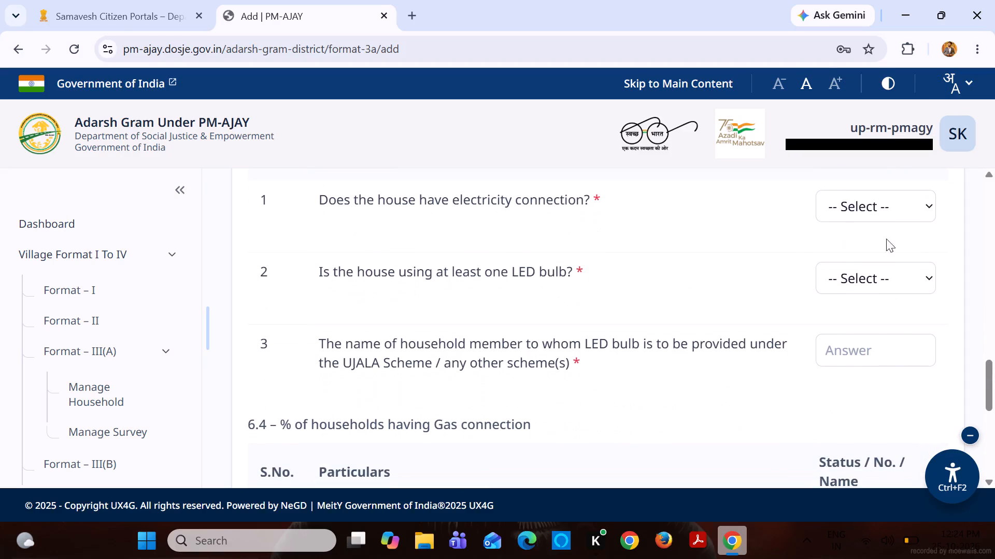
pyautogui.moveTo(884, 202); pyautogui.dragTo(857, 269)
pyautogui.click(857, 269)
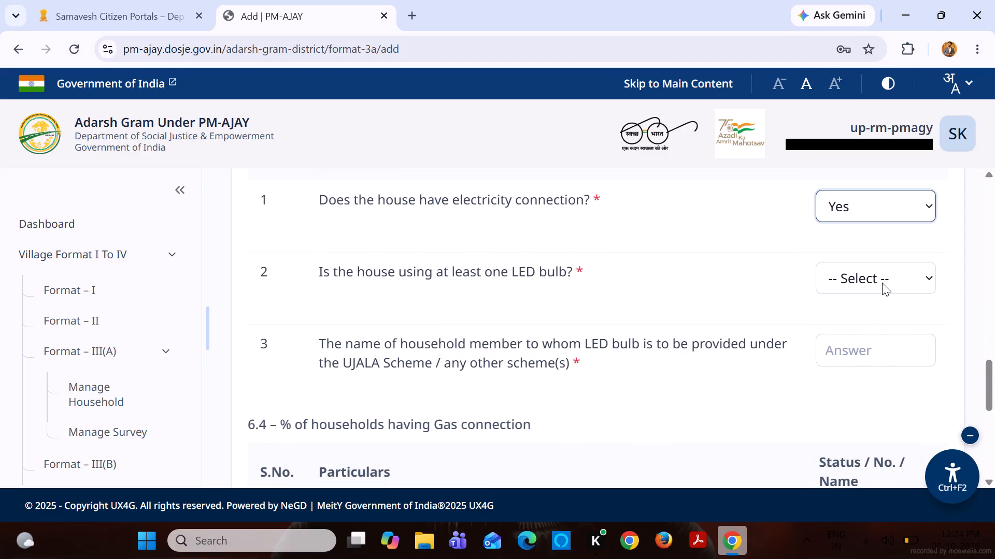
pyautogui.moveTo(882, 283); pyautogui.dragTo(843, 328)
pyautogui.click(843, 328)
pyautogui.scroll(-1, 843, 328)
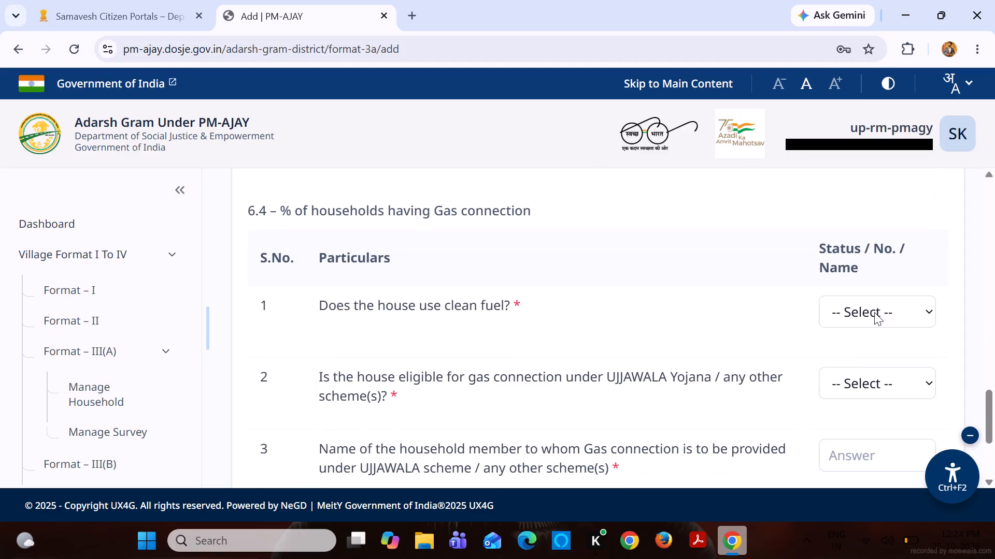
pyautogui.moveTo(891, 315); pyautogui.dragTo(852, 351)
pyautogui.click(849, 359)
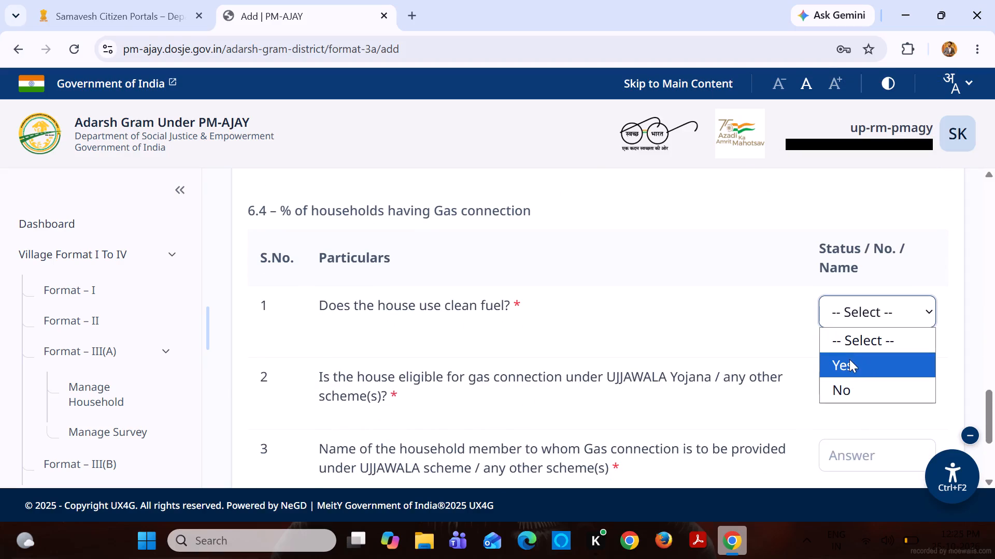
pyautogui.scroll(-3, 849, 359)
pyautogui.click(907, 381)
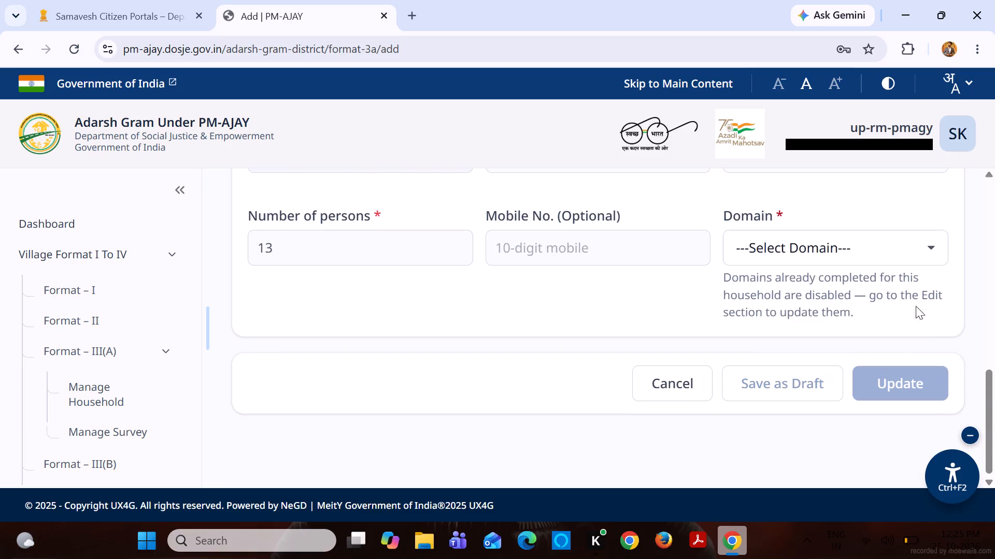
# Choose domain 7 – Agricultural Practices etc., answer No to the household being involved in farming, and submit.
pyautogui.click(898, 249)
pyautogui.scroll(-3, 835, 345)
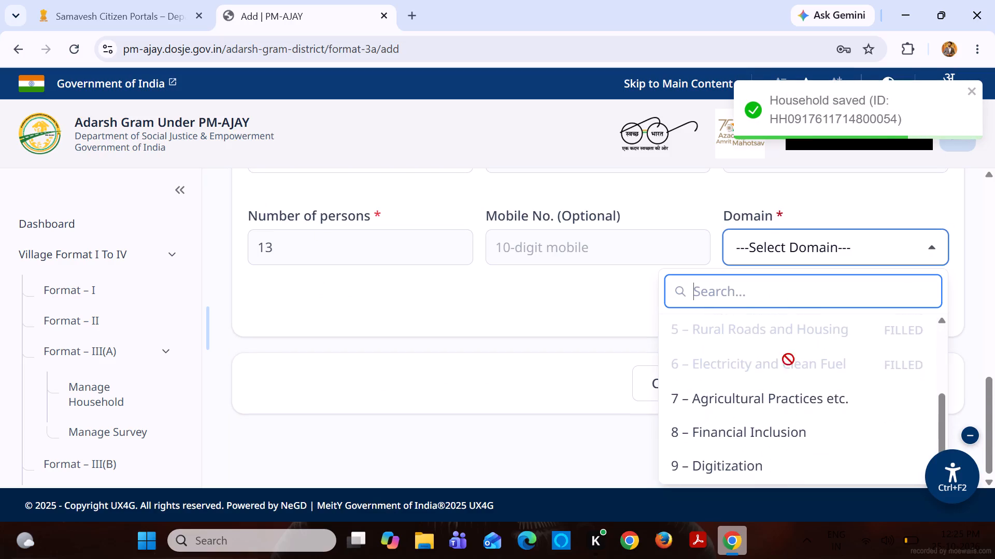
pyautogui.click(743, 396)
pyautogui.scroll(-5, 743, 396)
pyautogui.moveTo(866, 246); pyautogui.dragTo(817, 325)
pyautogui.click(817, 325)
pyautogui.scroll(-8, 817, 325)
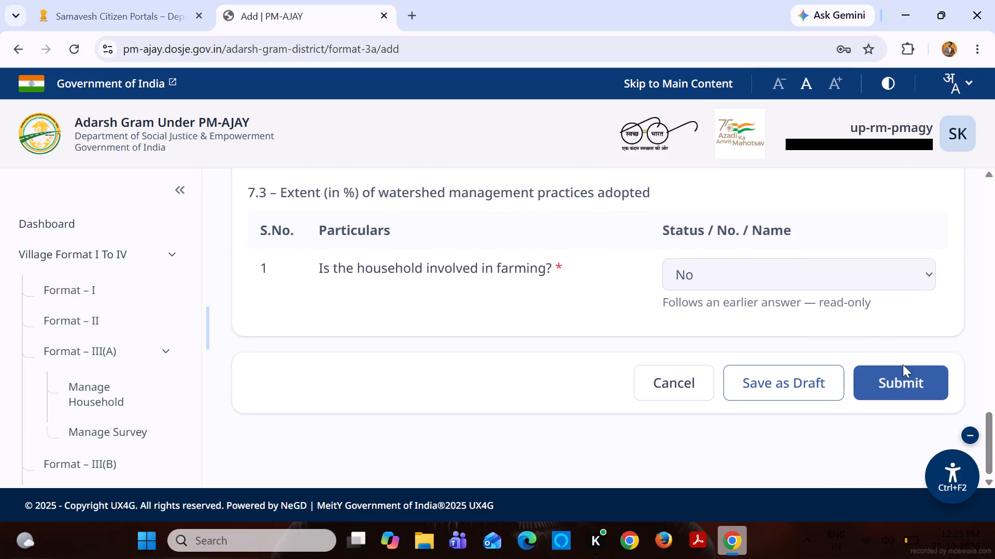
pyautogui.click(903, 384)
# Choose domain 8 – Financial Inclusion and enter 8 persons above 5 years and 8 members already having Aadhaar (8.1).
pyautogui.click(885, 261)
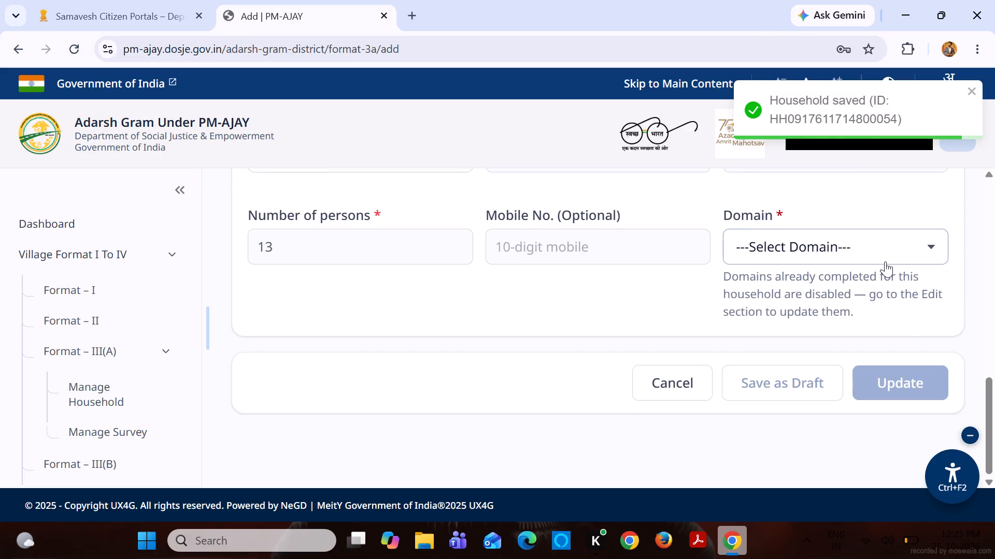
pyautogui.scroll(-7, 815, 354)
pyautogui.click(738, 409)
pyautogui.scroll(-1, 738, 409)
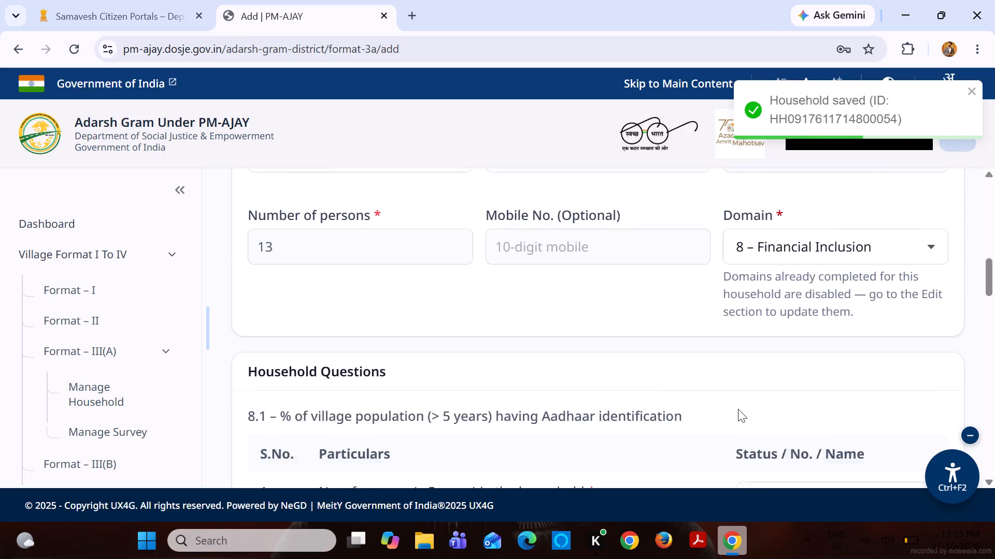
pyautogui.scroll(-3, 738, 409)
pyautogui.click(802, 231)
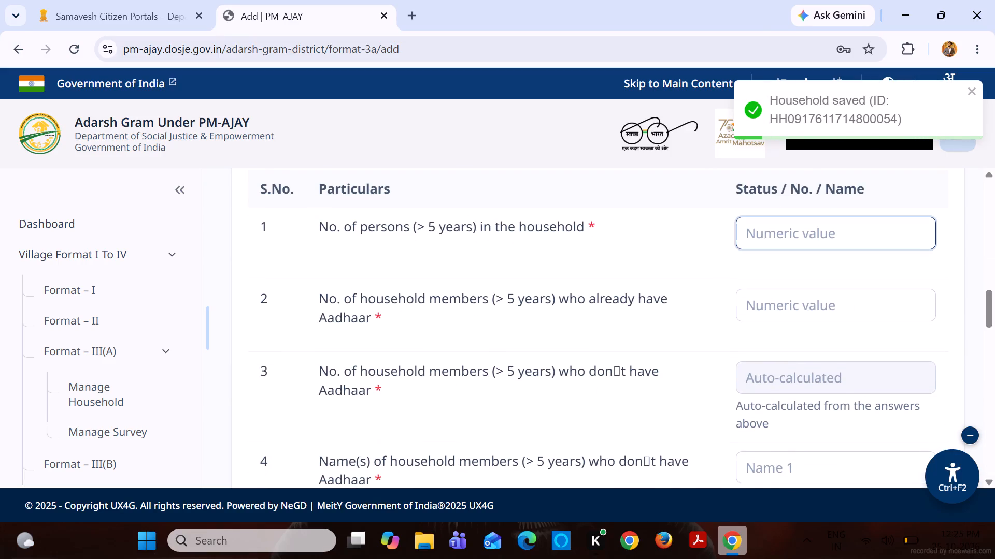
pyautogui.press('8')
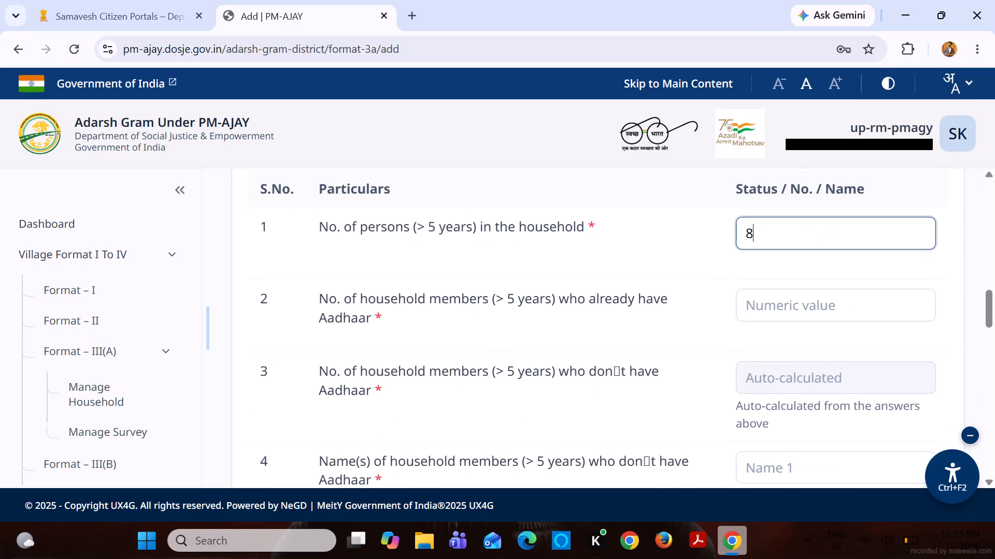
pyautogui.click(789, 302)
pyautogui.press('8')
# Enter 5 members above 18 years eligible for a Banks/Post Office account and 5 who have one (8.2).
pyautogui.scroll(-4, 789, 302)
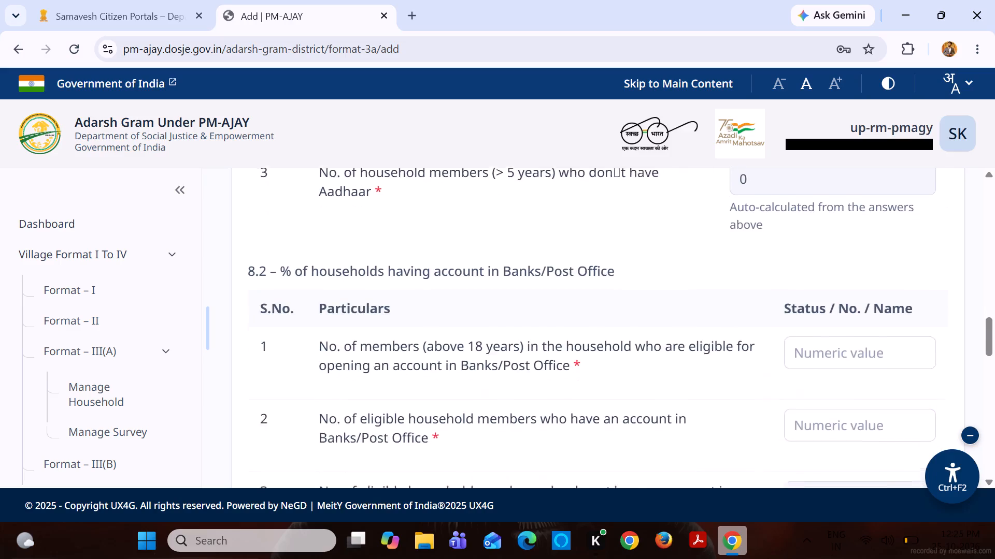
pyautogui.click(832, 326)
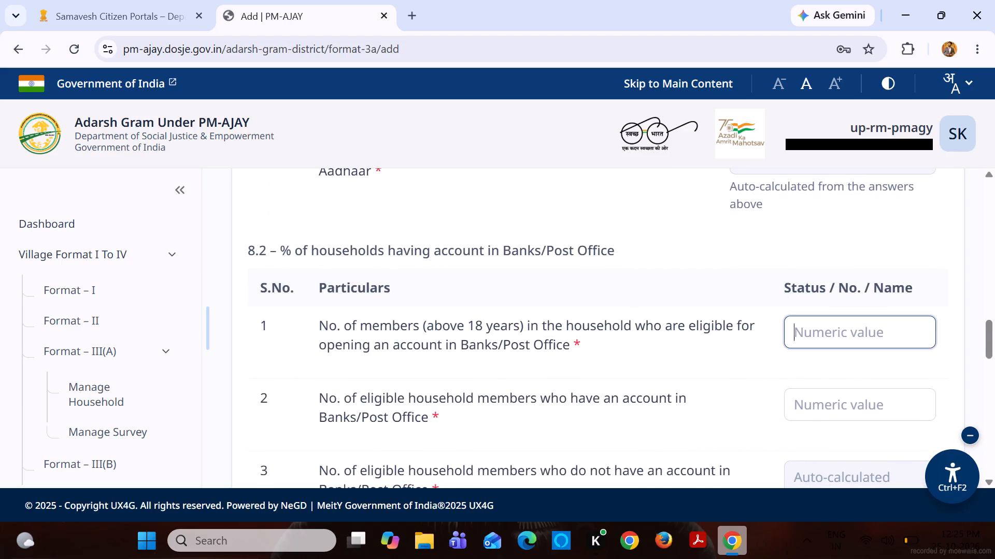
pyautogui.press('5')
pyautogui.click(825, 414)
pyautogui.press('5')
# Enter 0 persons eligible for Suraksha Bima Yojana (8.3) and 0 for Jeevan Jyoti Bima Yojana (8.4), and submit domain 8.
pyautogui.scroll(-3, 825, 414)
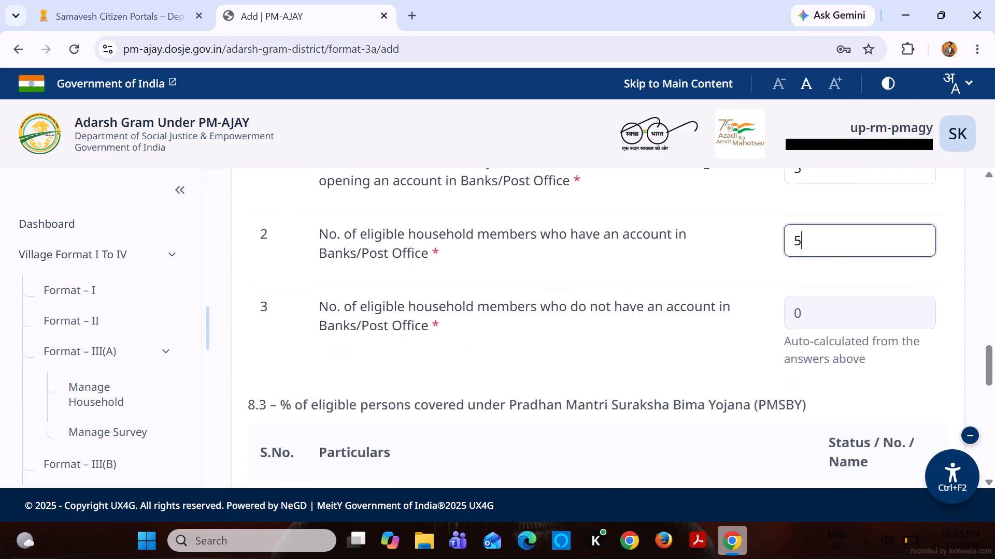
pyautogui.scroll(-2, 825, 414)
pyautogui.click(873, 360)
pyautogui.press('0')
pyautogui.scroll(-2, 873, 360)
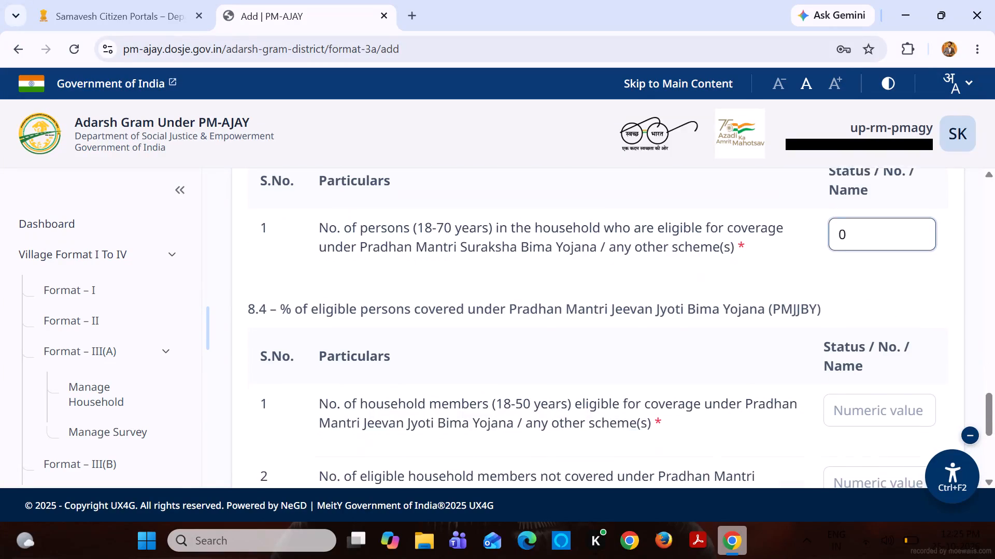
pyautogui.click(837, 437)
pyautogui.click(861, 403)
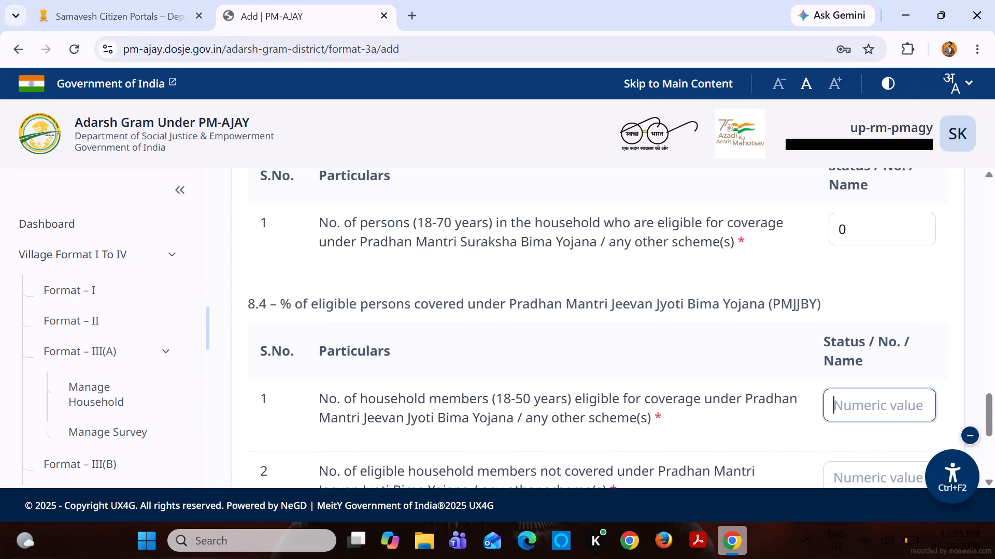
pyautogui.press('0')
pyautogui.scroll(-6, 861, 403)
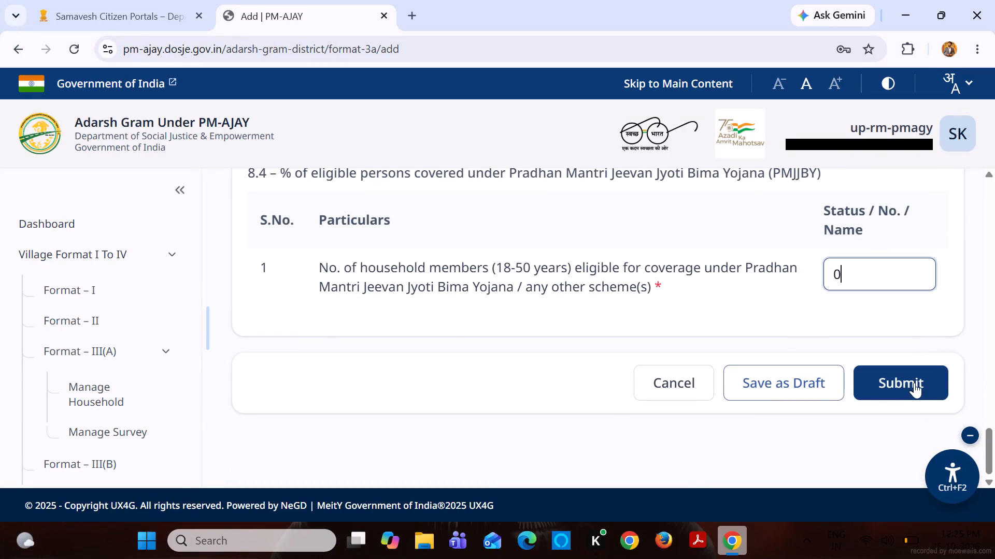
pyautogui.click(914, 383)
# Choose domain 9 – Digitization, enter 0 household members (14-60 years) eligible for PMGDISHA training, and submit.
pyautogui.click(880, 246)
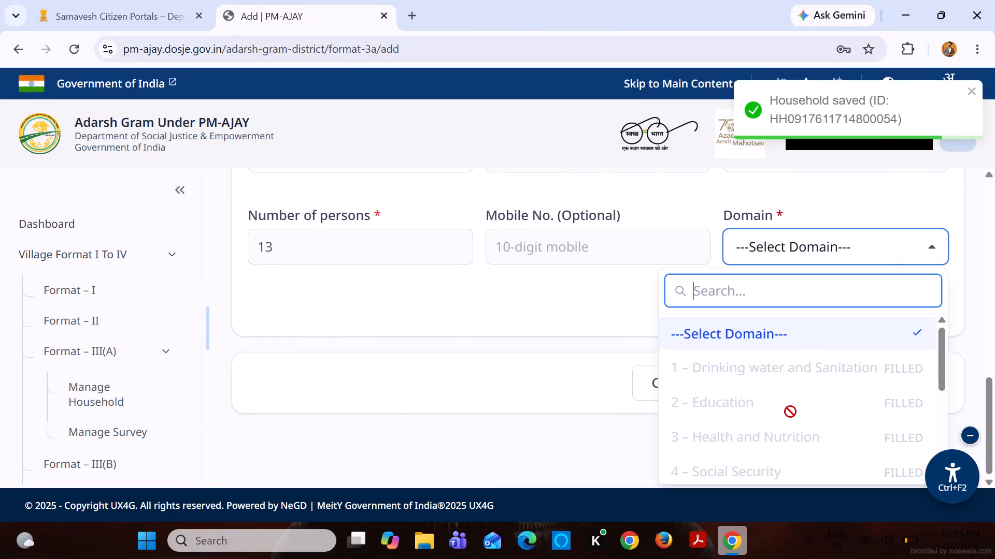
pyautogui.scroll(-7, 790, 411)
pyautogui.click(741, 422)
pyautogui.scroll(-6, 741, 422)
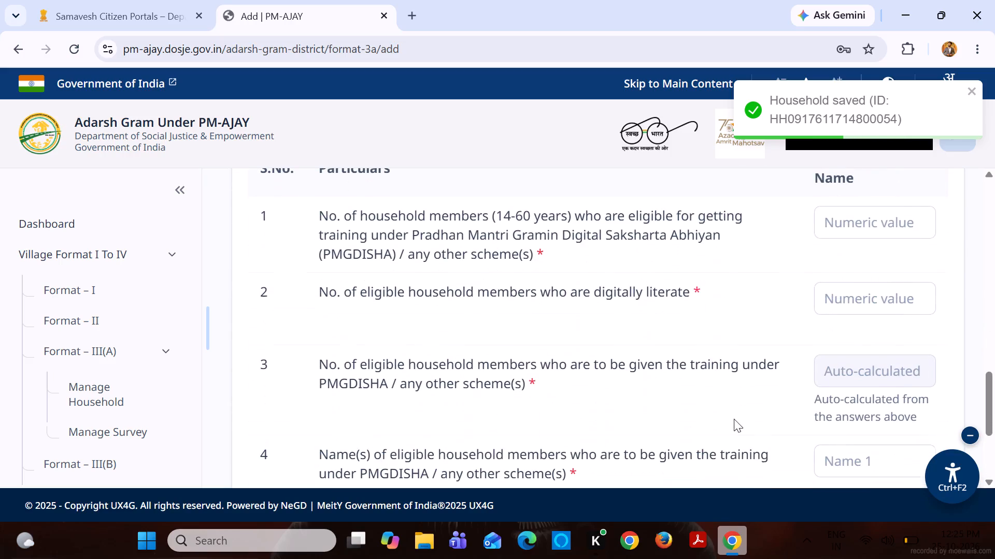
pyautogui.click(852, 222)
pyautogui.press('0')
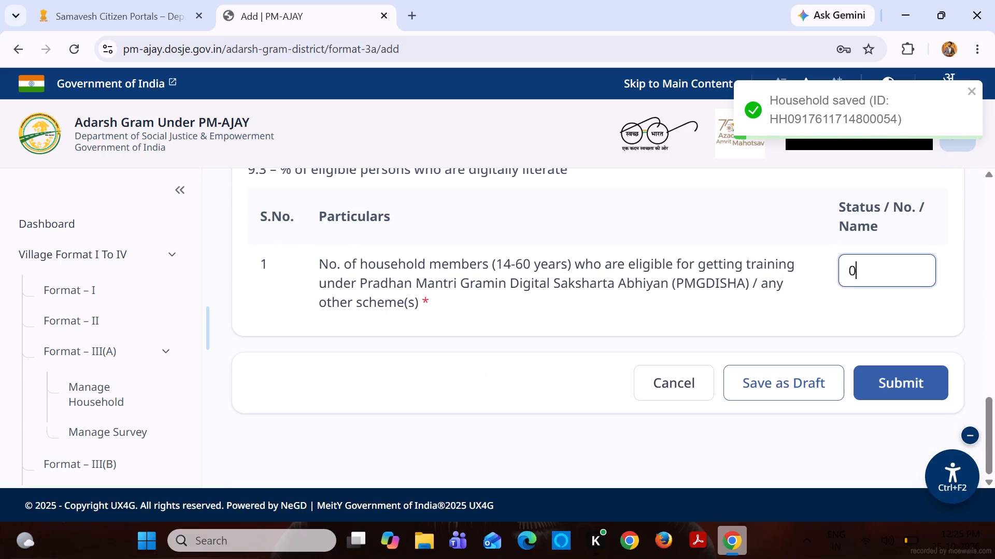
pyautogui.click(899, 381)
# Choose domain 10 – Livelihood and Skill Development and enter 0 youth eligible for skill training (10.1) and 0 for bank linked loans.
pyautogui.click(887, 257)
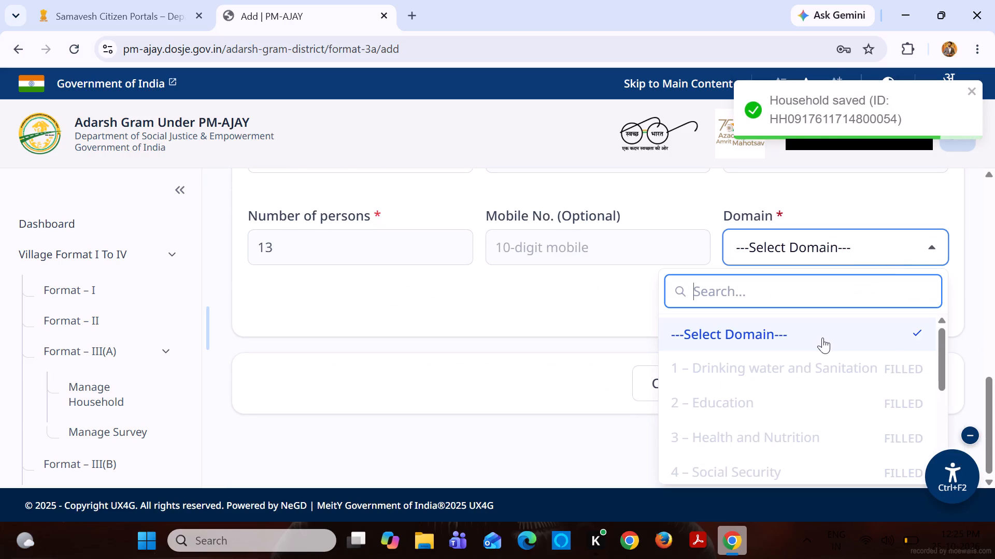
pyautogui.scroll(-7, 822, 337)
pyautogui.click(713, 459)
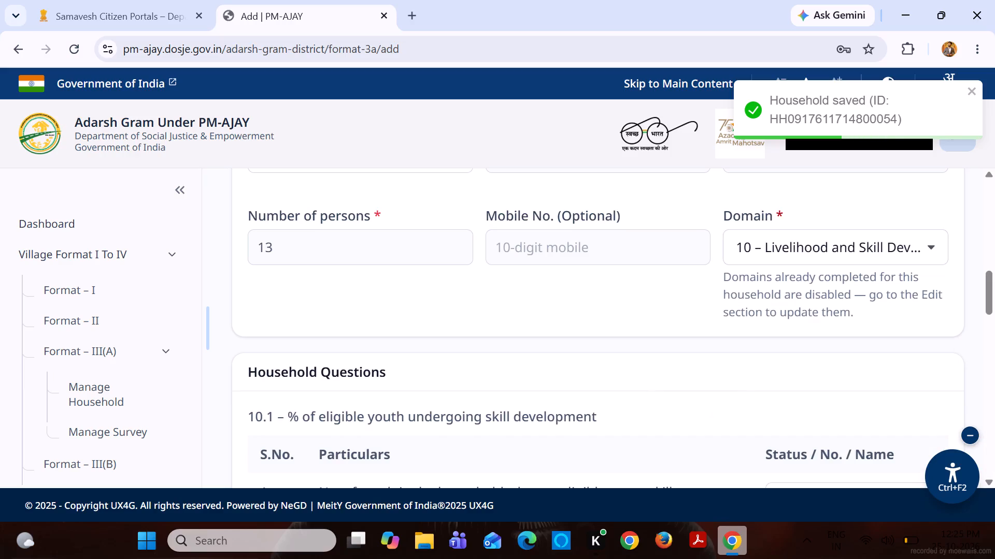
pyautogui.scroll(-4, 755, 315)
pyautogui.click(829, 220)
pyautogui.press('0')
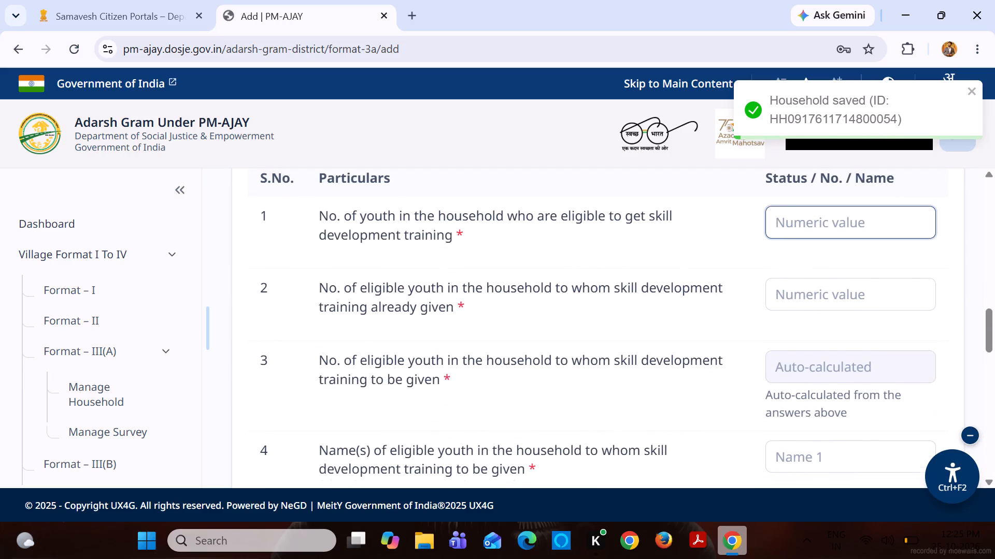
pyautogui.scroll(-2, 829, 220)
pyautogui.click(839, 220)
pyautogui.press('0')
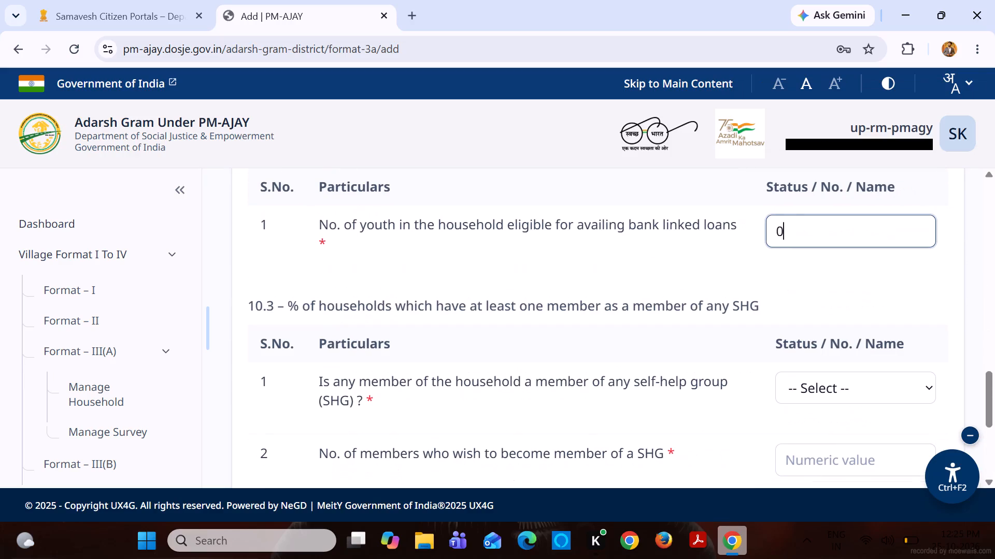
# Answer No to self-help group membership (10.3), enter 0 members wishing to join an SHG, and submit domain 10.
pyautogui.click(886, 380)
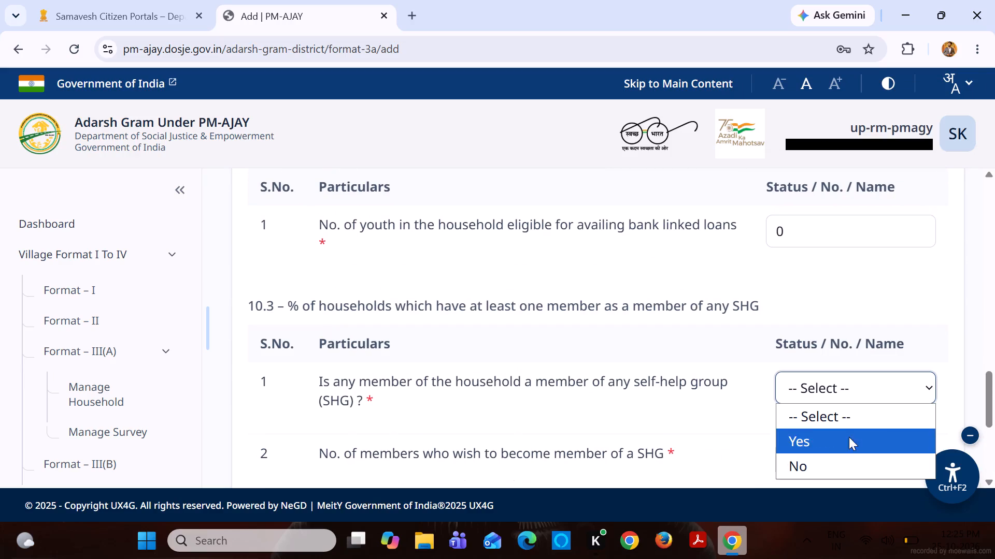
pyautogui.click(834, 468)
pyautogui.scroll(-3, 851, 369)
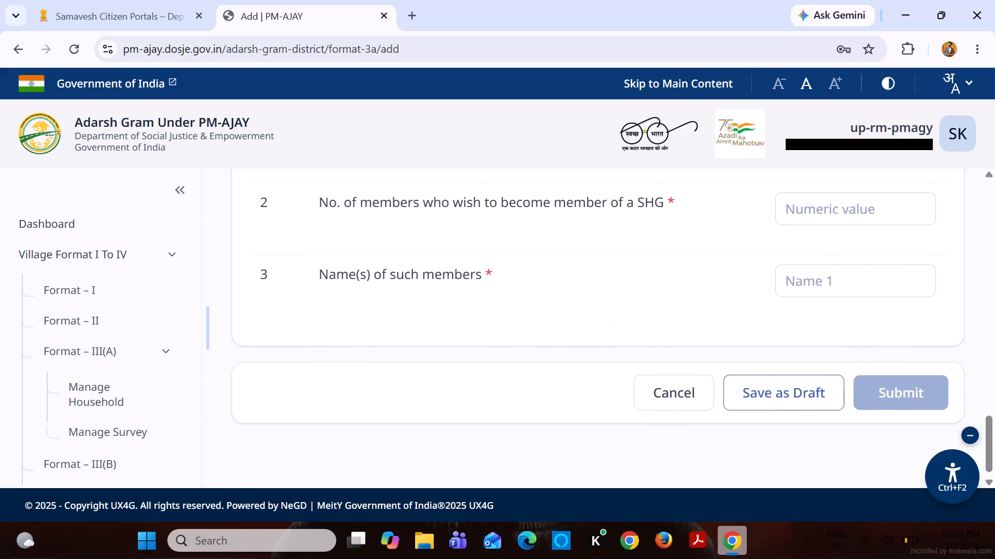
pyautogui.click(823, 198)
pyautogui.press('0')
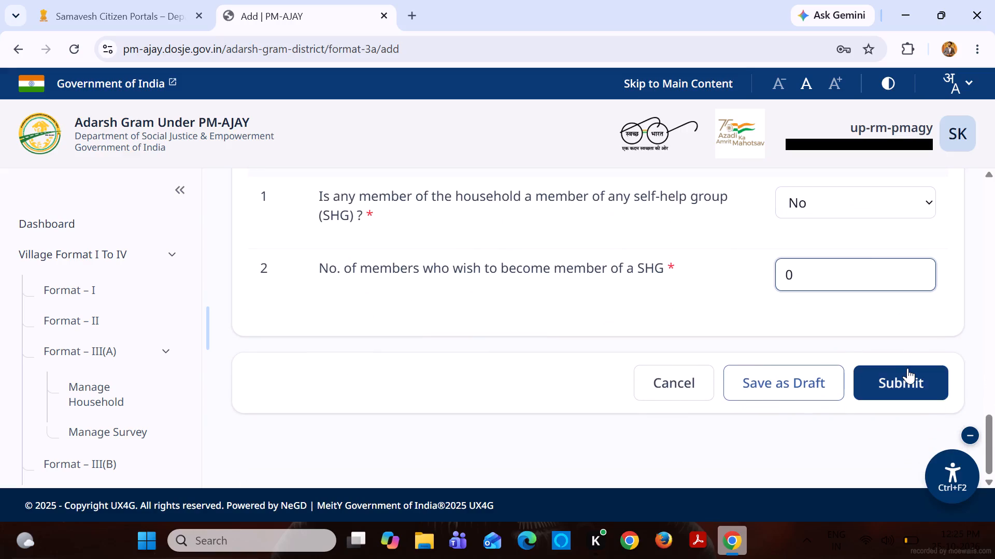
pyautogui.click(907, 368)
# Check the domain list for the completion status of the household's survey domains.
pyautogui.click(847, 267)
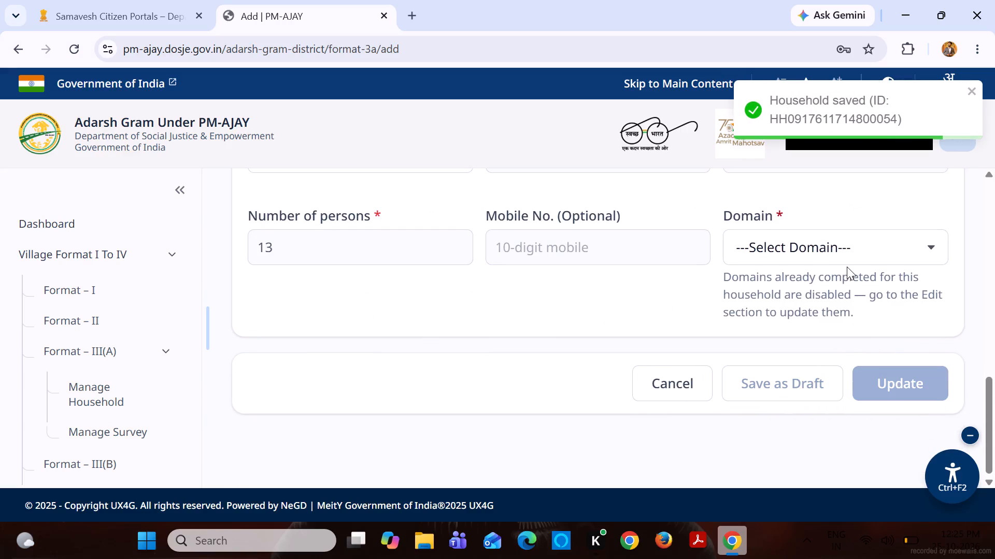
pyautogui.click(906, 249)
pyautogui.scroll(-7, 861, 309)
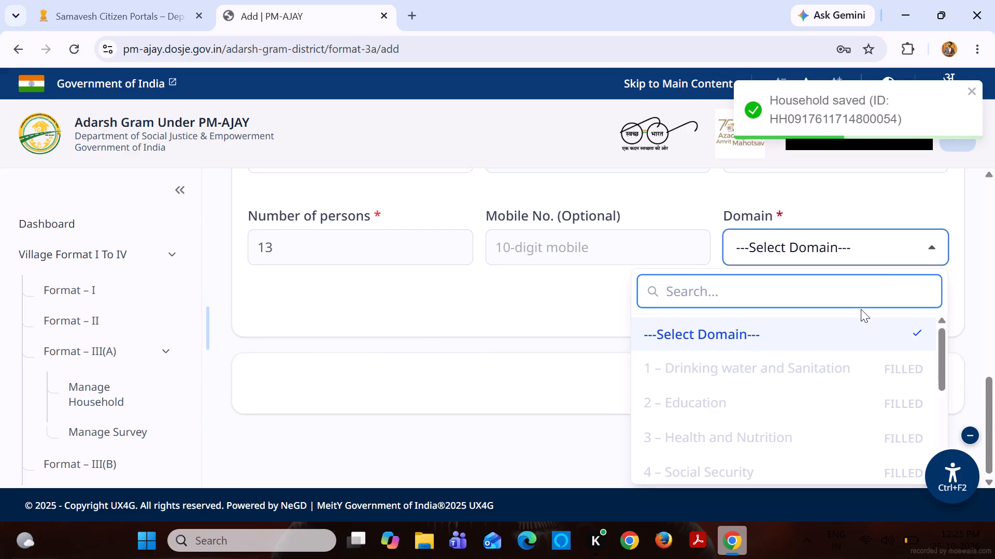
# Start a new household record with block Shahabad, Gram Panchayat Husainganj, village Sujatganj and category SC.
pyautogui.scroll(-10, 841, 413)
pyautogui.click(93, 378)
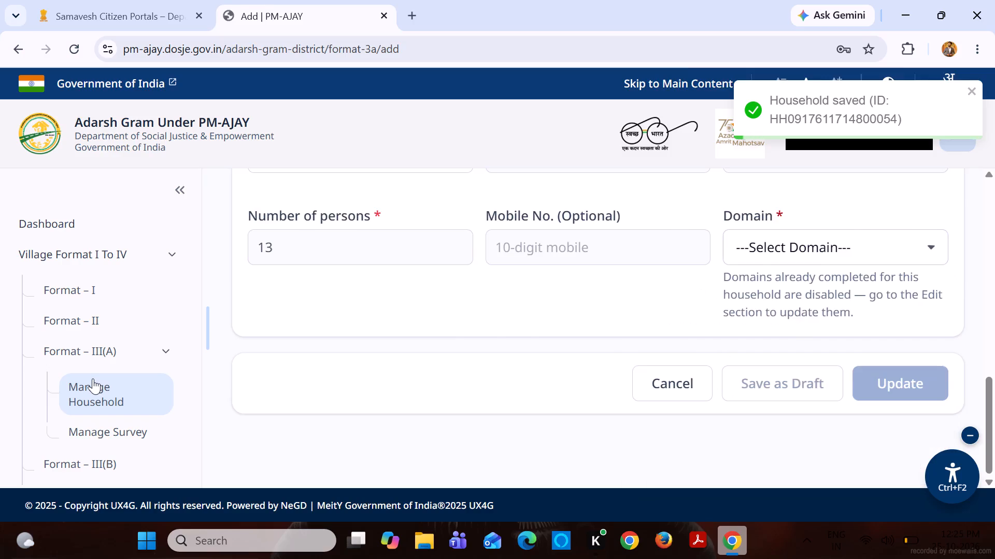
pyautogui.click(741, 224)
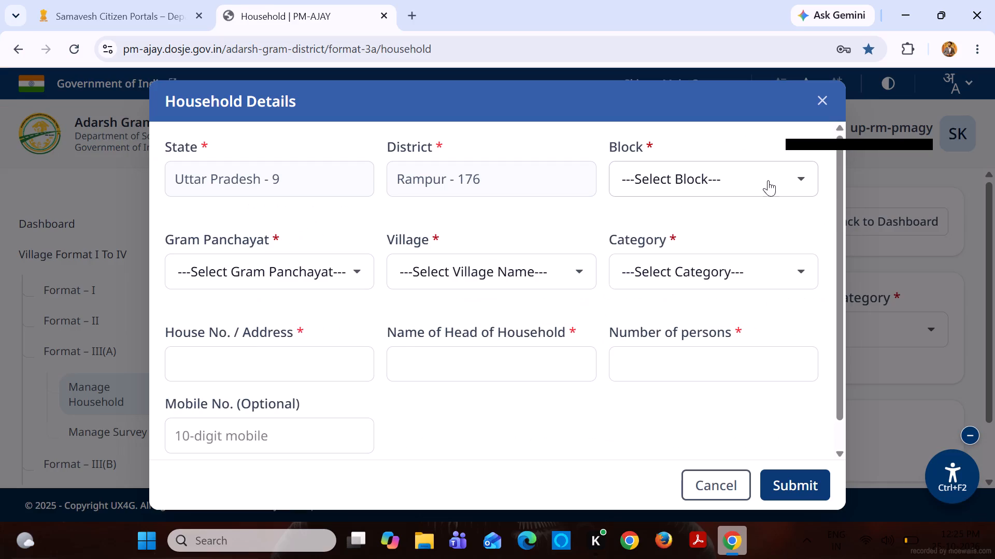
pyautogui.click(768, 180)
pyautogui.click(647, 426)
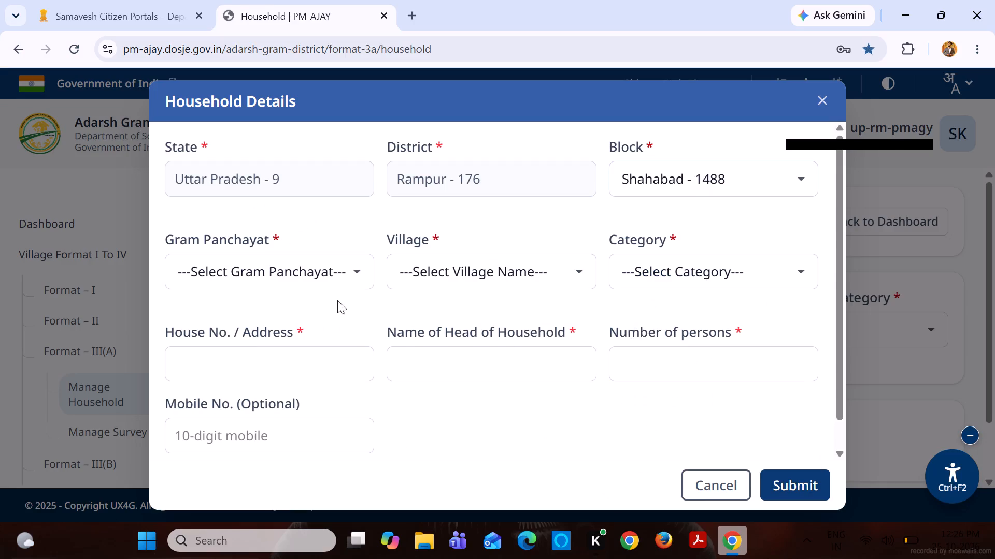
pyautogui.click(314, 276)
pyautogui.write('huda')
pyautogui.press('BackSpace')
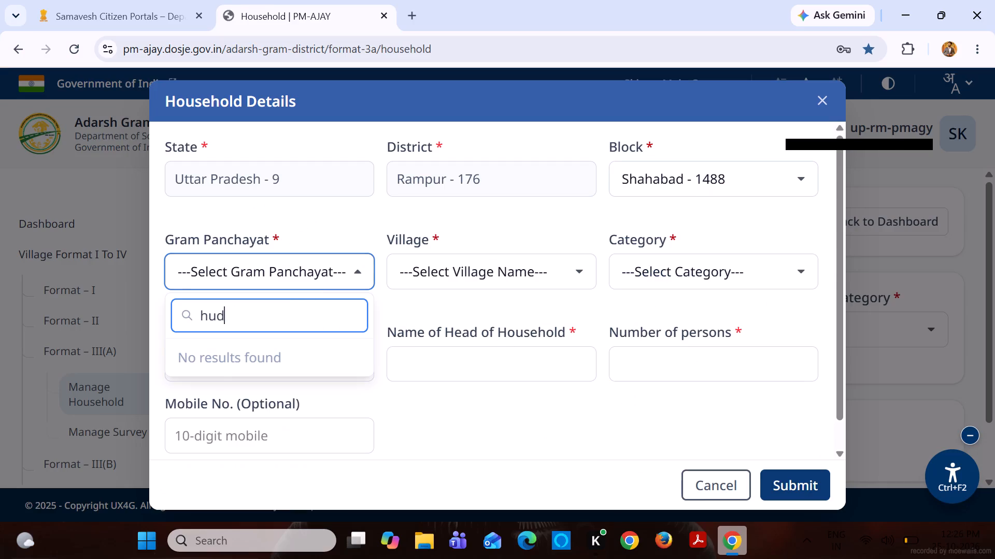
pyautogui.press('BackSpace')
pyautogui.click(217, 400)
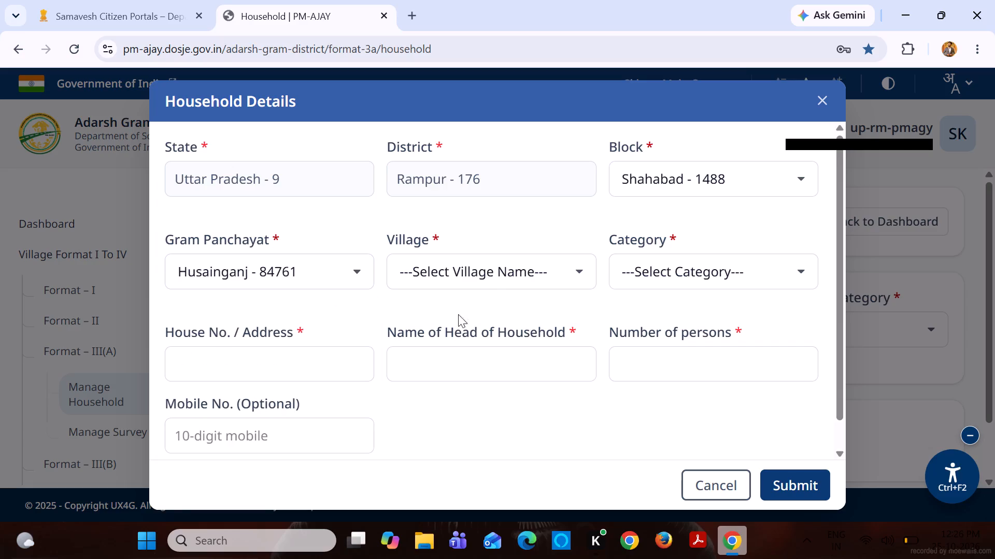
pyautogui.click(496, 284)
pyautogui.click(436, 410)
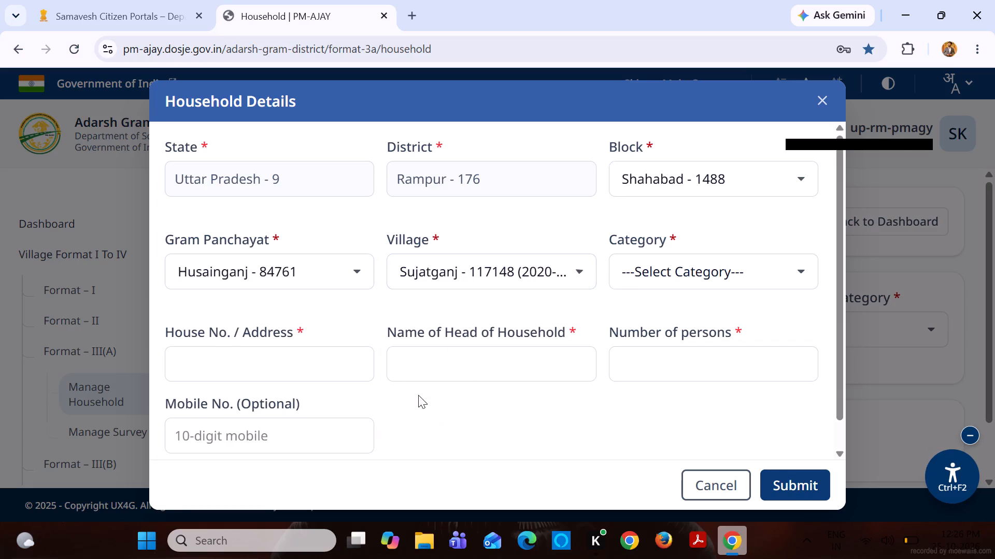
pyautogui.click(739, 275)
pyautogui.click(659, 354)
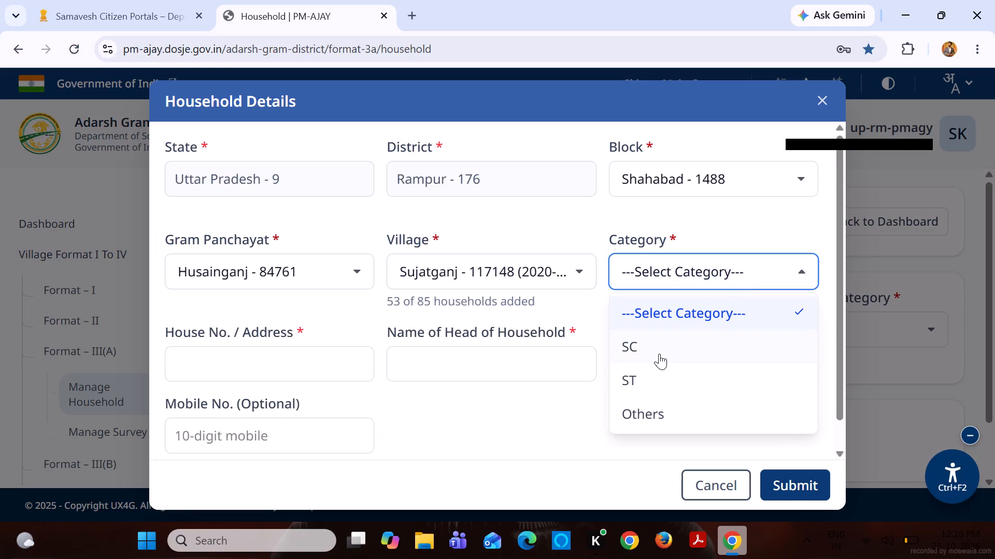
# Enter house number 54, the head of household's name and 8 persons, and submit the household details.
pyautogui.click(320, 367)
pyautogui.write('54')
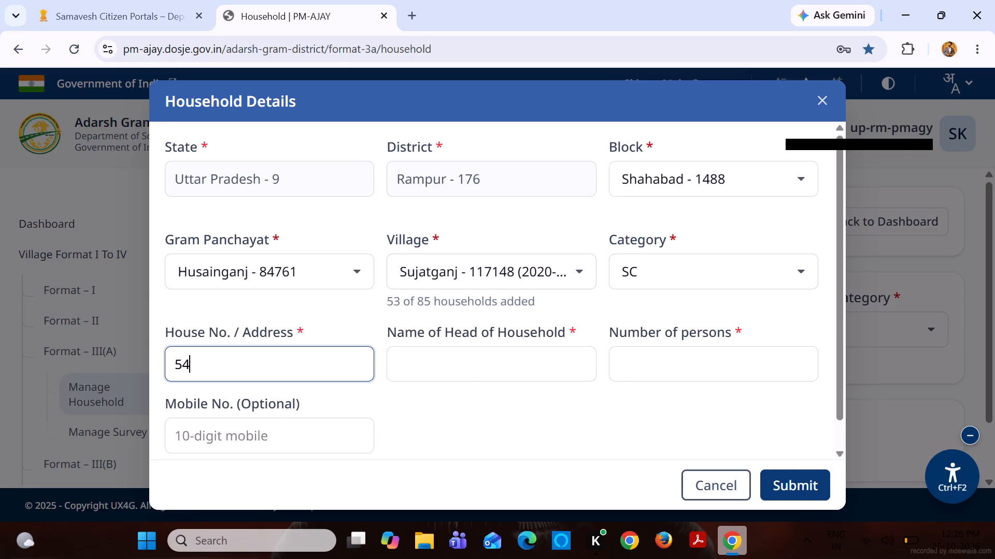
pyautogui.click(513, 361)
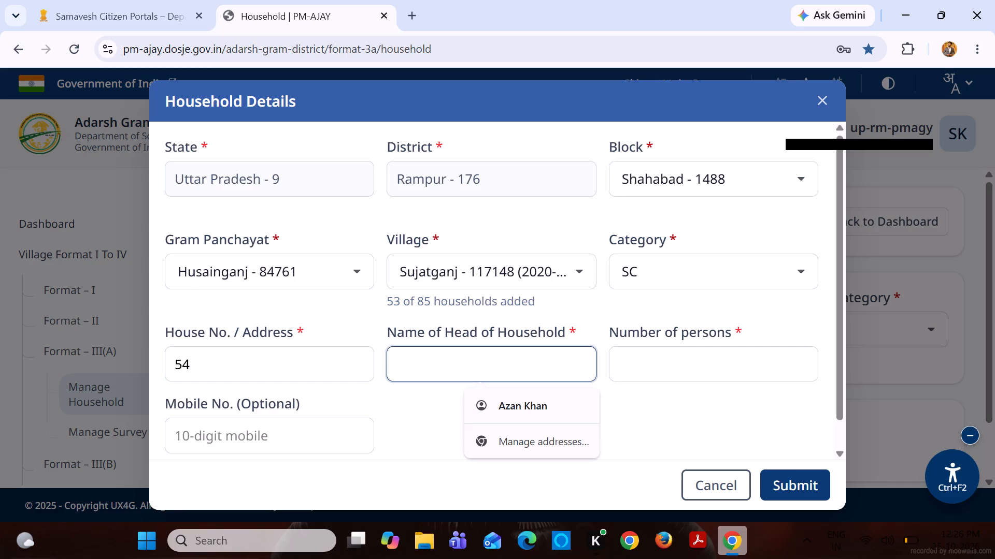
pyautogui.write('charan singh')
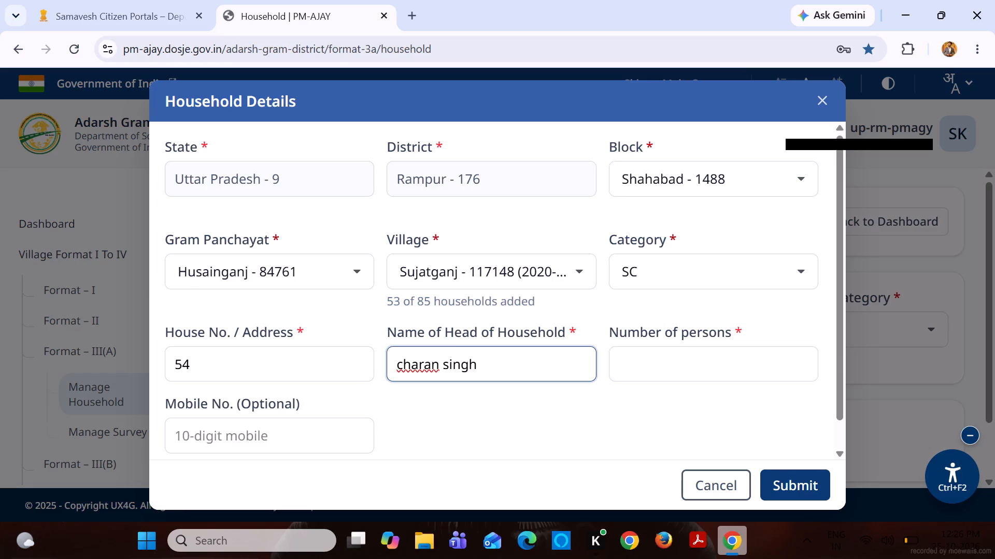
pyautogui.click(684, 364)
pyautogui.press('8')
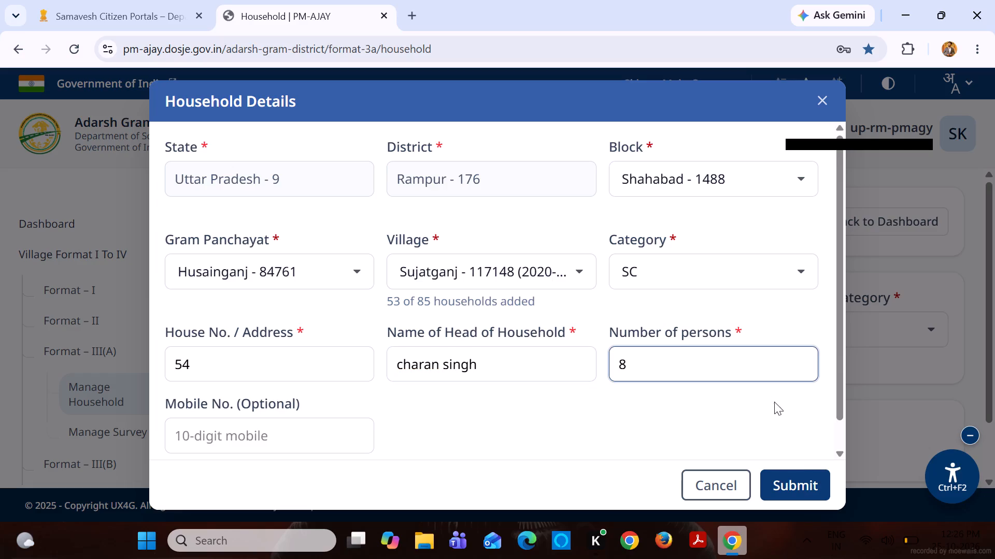
pyautogui.click(804, 482)
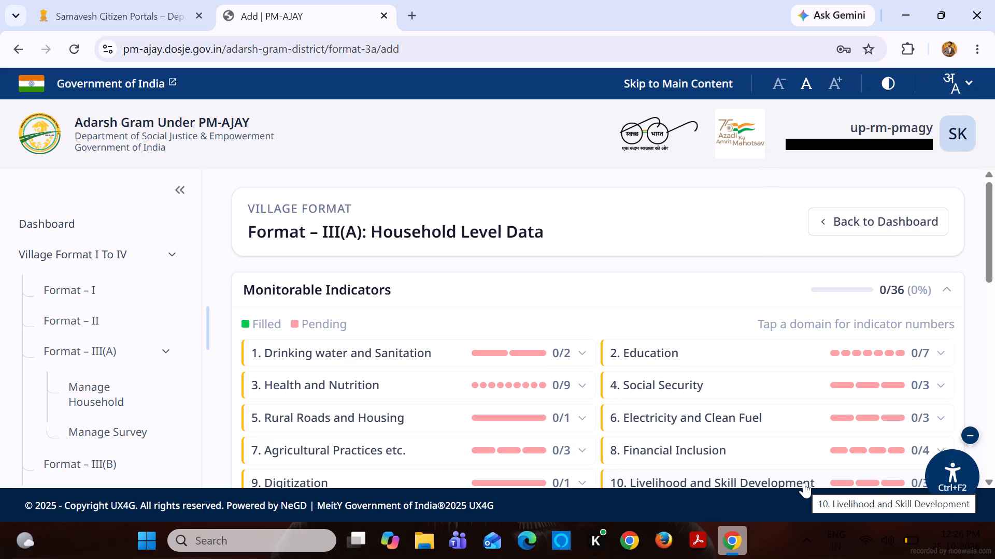
# Choose domain 1 – Drinking water and Sanitation, answer Yes to having an IHHL and No to open defecation, and submit.
pyautogui.scroll(-10, 746, 404)
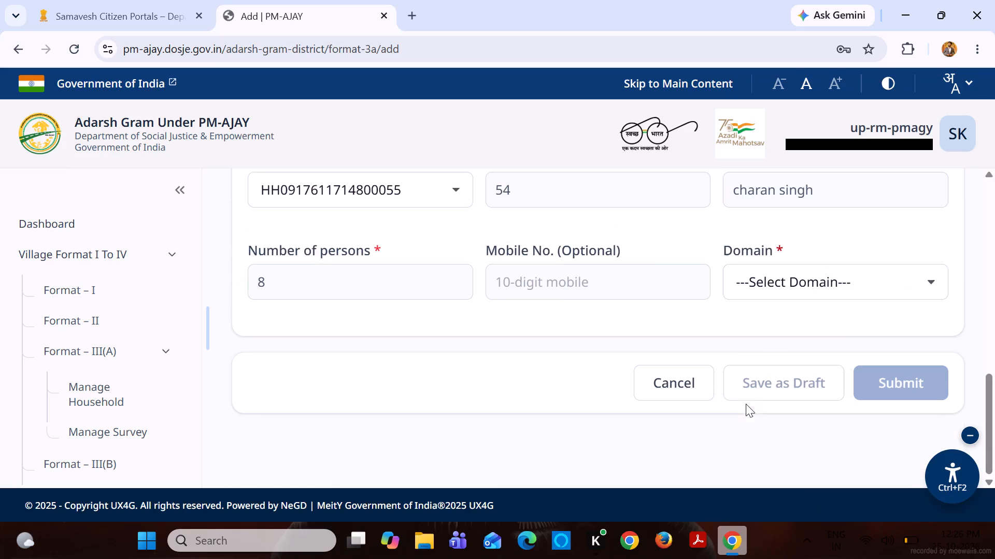
pyautogui.click(907, 277)
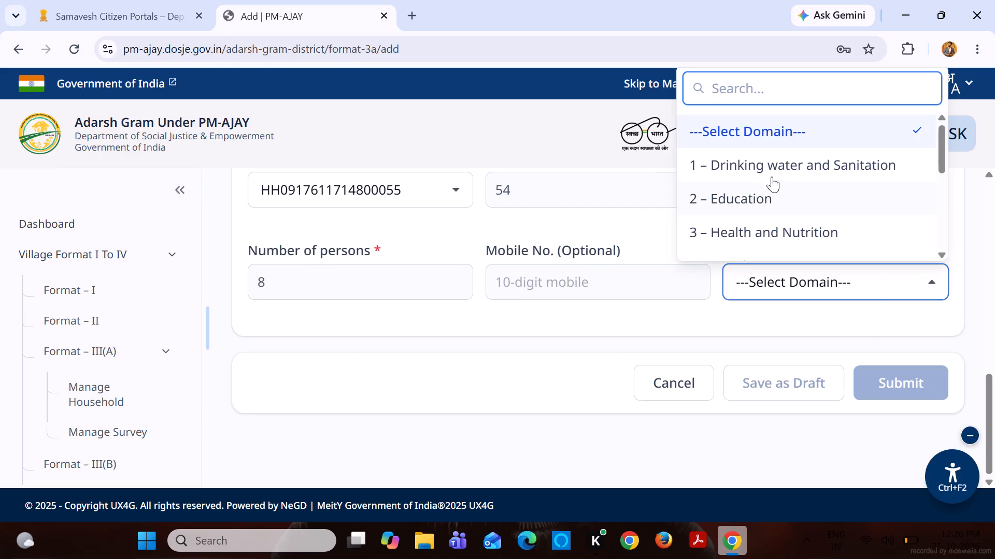
pyautogui.click(766, 175)
pyautogui.scroll(-3, 761, 360)
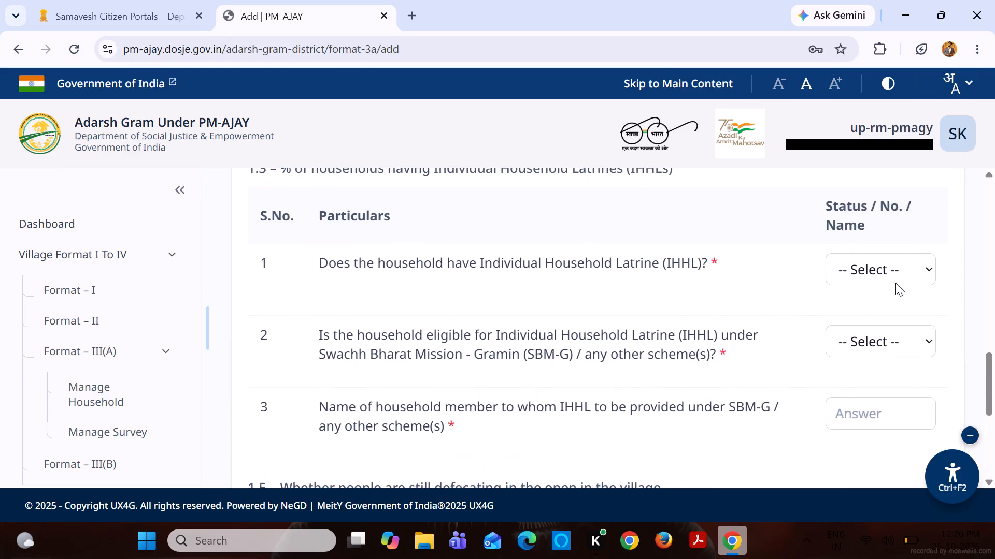
pyautogui.moveTo(903, 277); pyautogui.dragTo(885, 300)
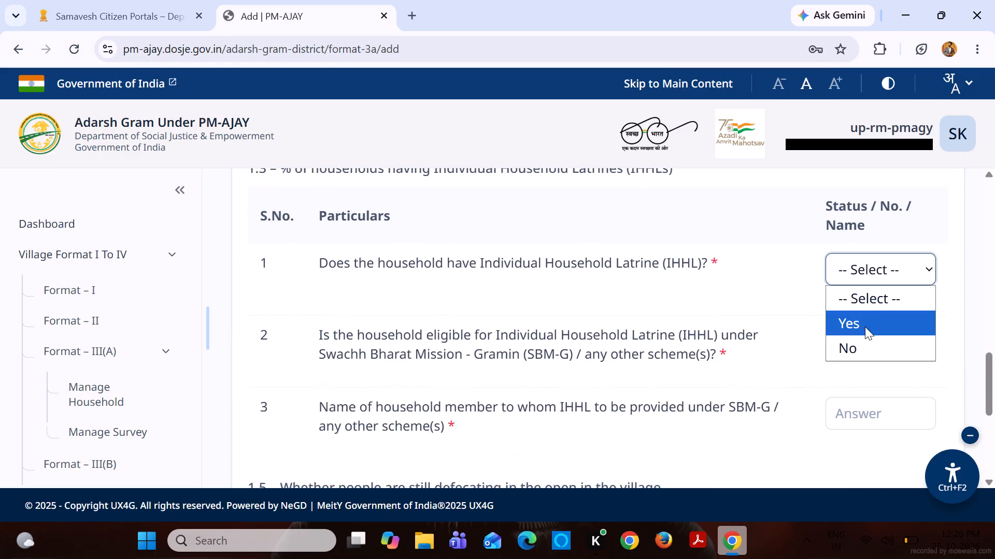
pyautogui.click(865, 327)
pyautogui.scroll(-3, 865, 327)
pyautogui.click(925, 276)
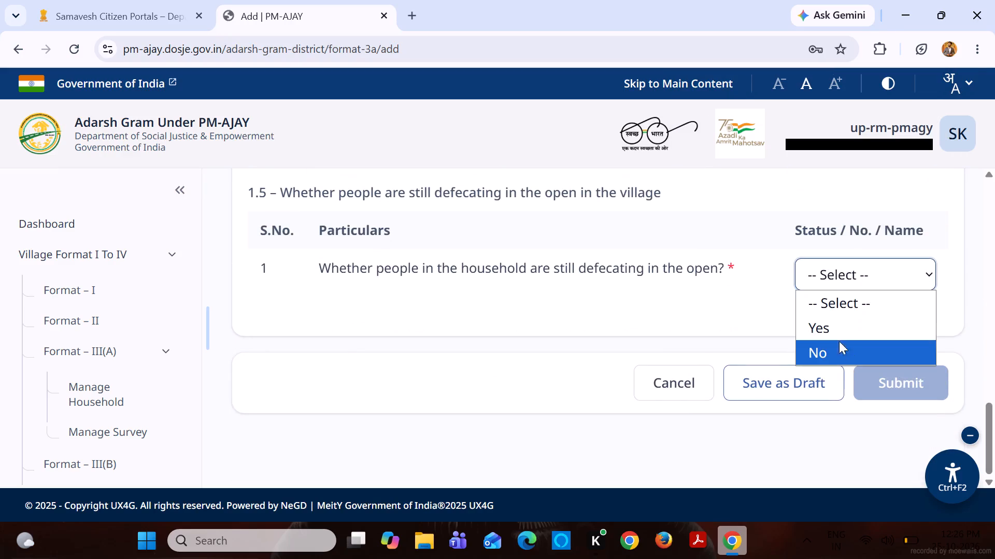
pyautogui.click(830, 351)
pyautogui.click(901, 376)
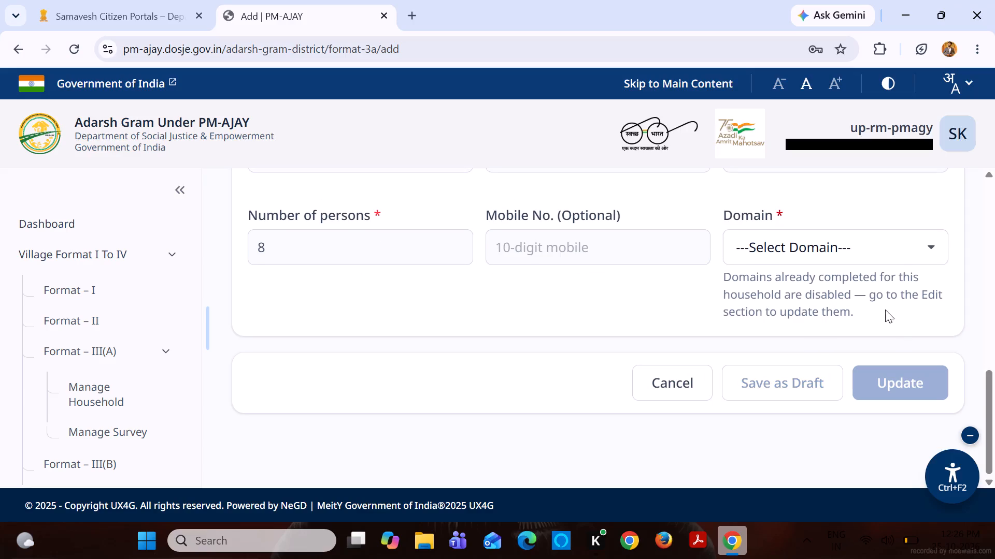
# Choose domain 2 – Education and enter 0 children aged 6-10, 1 child aged 11-13 and 1 attending middle school.
pyautogui.click(877, 249)
pyautogui.click(776, 396)
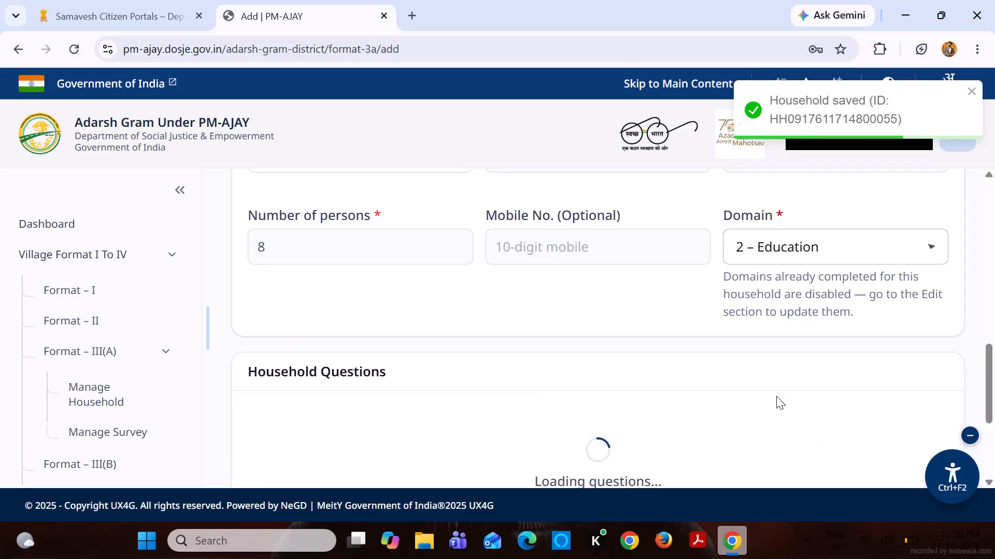
pyautogui.scroll(-2, 776, 396)
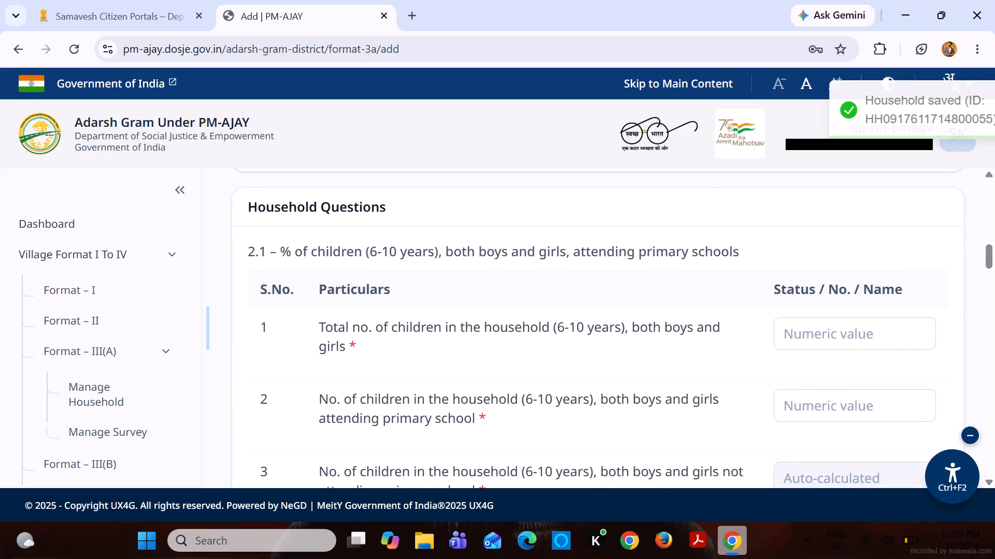
pyautogui.click(828, 338)
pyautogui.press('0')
pyautogui.scroll(-1, 828, 338)
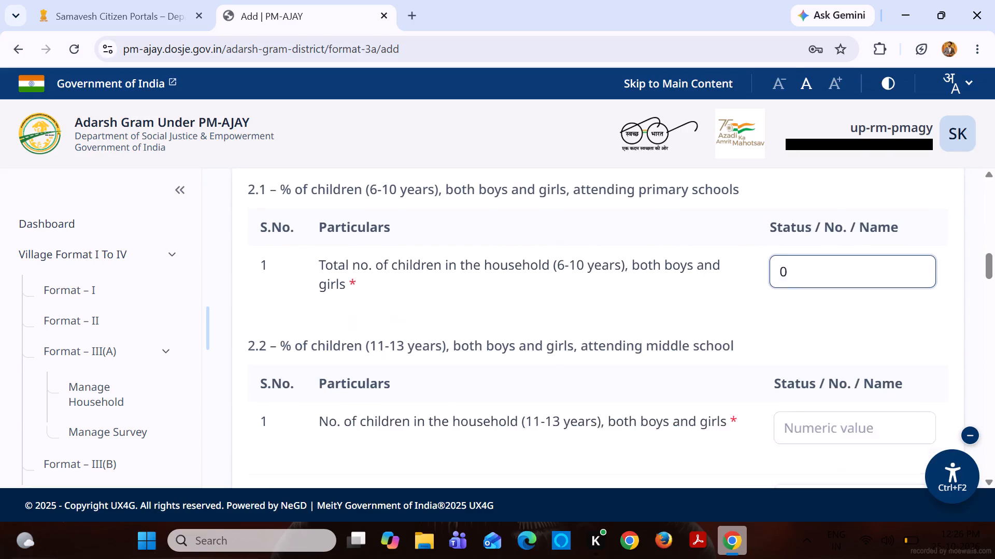
pyautogui.scroll(-1, 828, 338)
pyautogui.click(810, 369)
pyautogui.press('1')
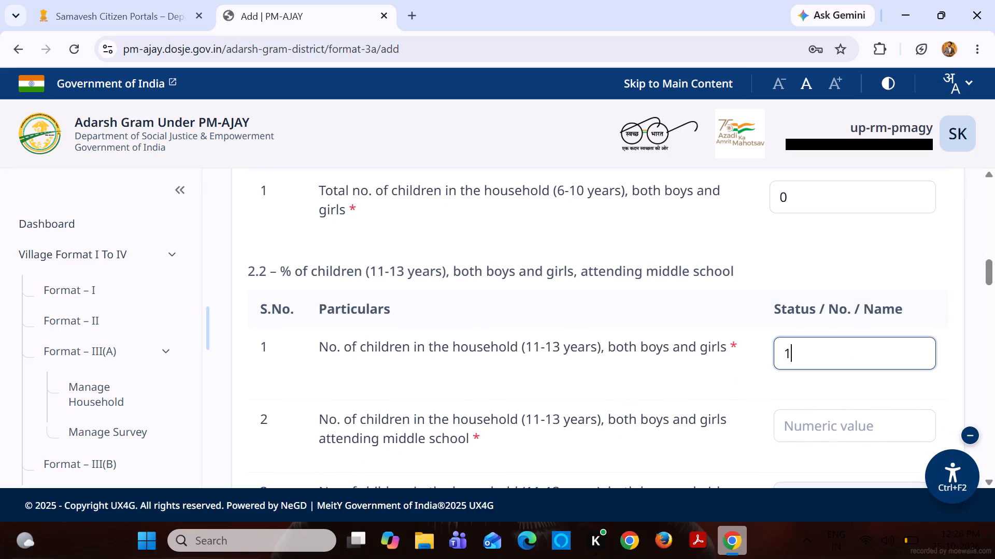
pyautogui.click(811, 426)
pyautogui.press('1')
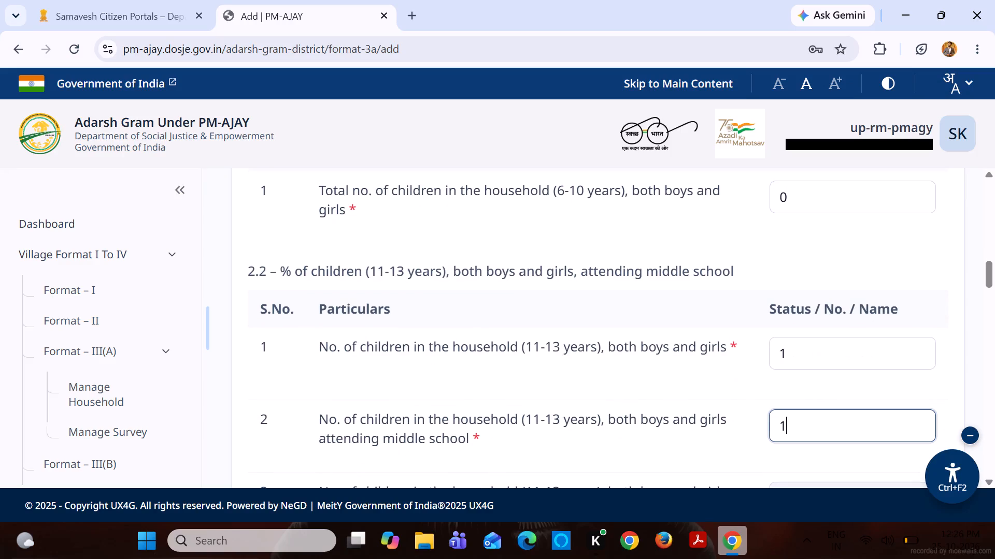
# Enter 2 children aged 14-15 with 2 attending secondary school (2.3), and 0 children aged 16-17 (2.4).
pyautogui.scroll(-4, 811, 426)
pyautogui.click(833, 448)
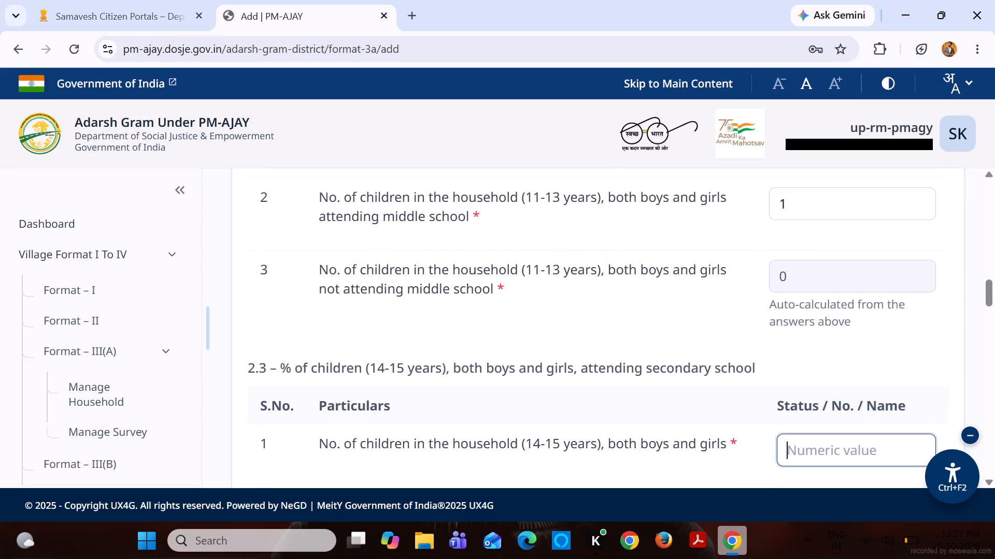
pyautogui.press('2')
pyautogui.scroll(-3, 833, 448)
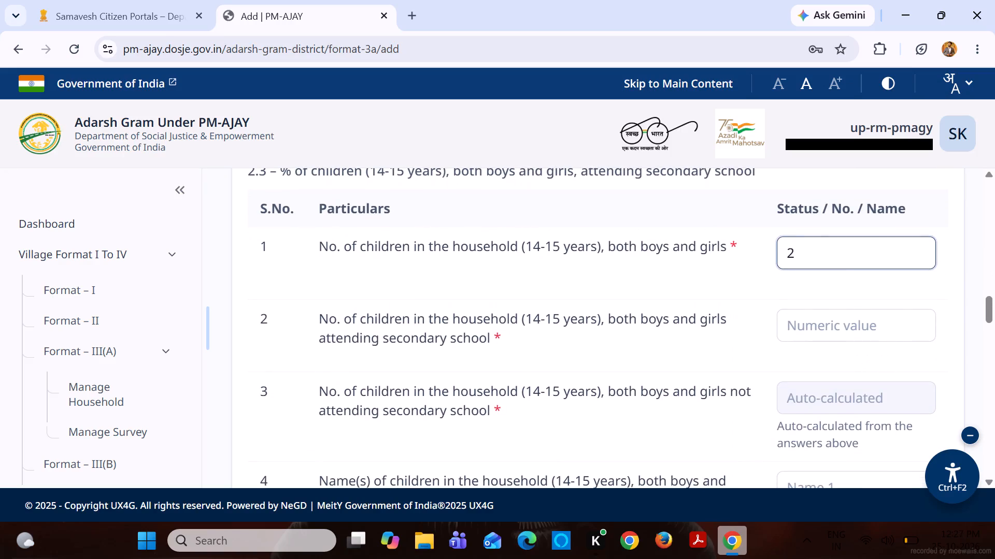
pyautogui.click(832, 316)
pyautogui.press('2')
pyautogui.scroll(-2, 832, 316)
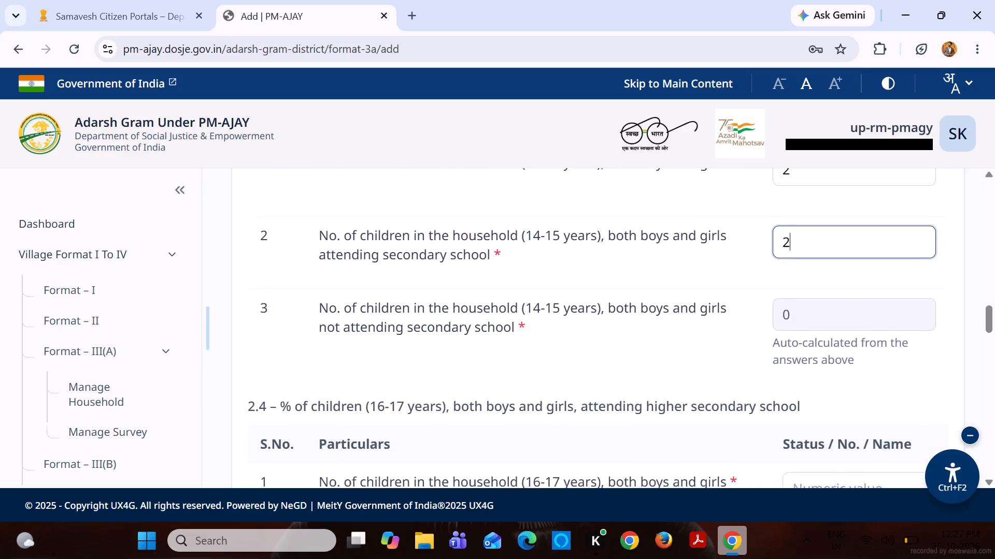
pyautogui.scroll(-3, 832, 316)
pyautogui.click(827, 379)
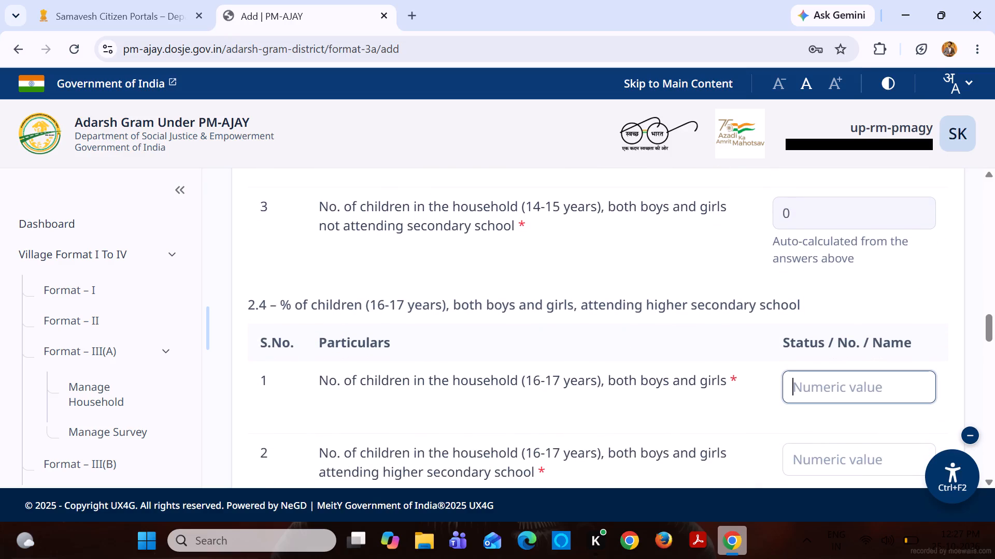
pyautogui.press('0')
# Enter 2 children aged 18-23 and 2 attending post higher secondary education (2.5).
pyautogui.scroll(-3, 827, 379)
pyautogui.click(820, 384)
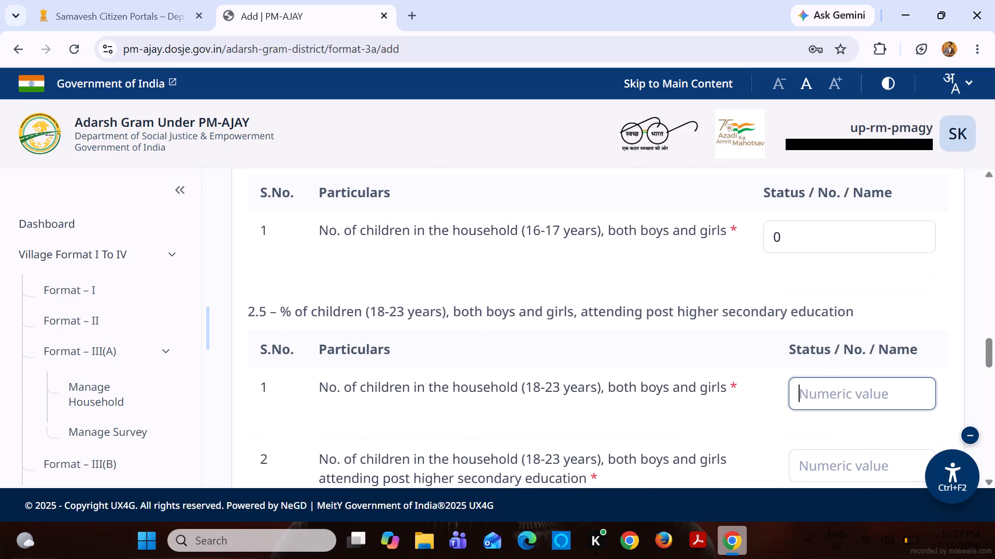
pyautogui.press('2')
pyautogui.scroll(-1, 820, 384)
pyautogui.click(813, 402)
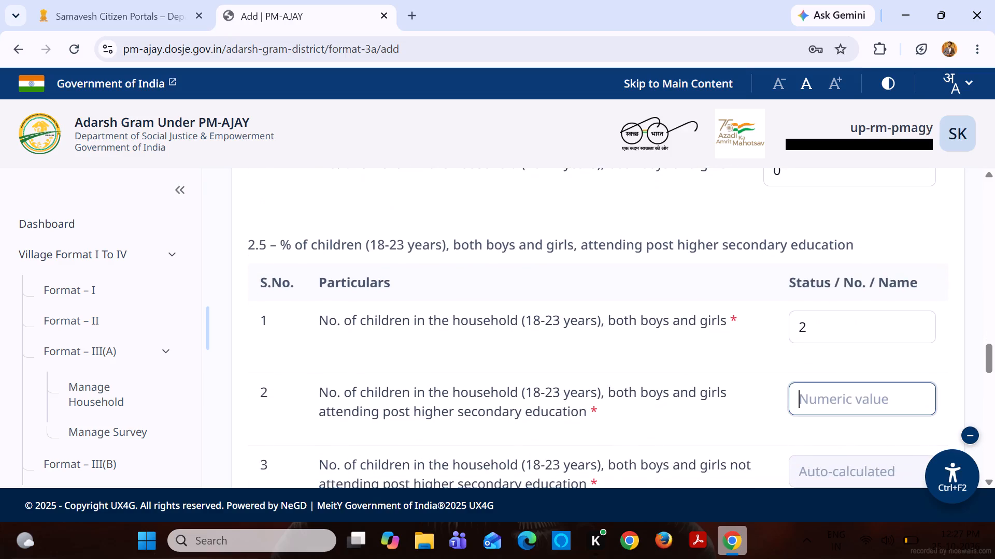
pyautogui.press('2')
# Enter 1 child eligible for the Pre-matric Scholarship for SC Students (2.6).
pyautogui.scroll(-4, 813, 402)
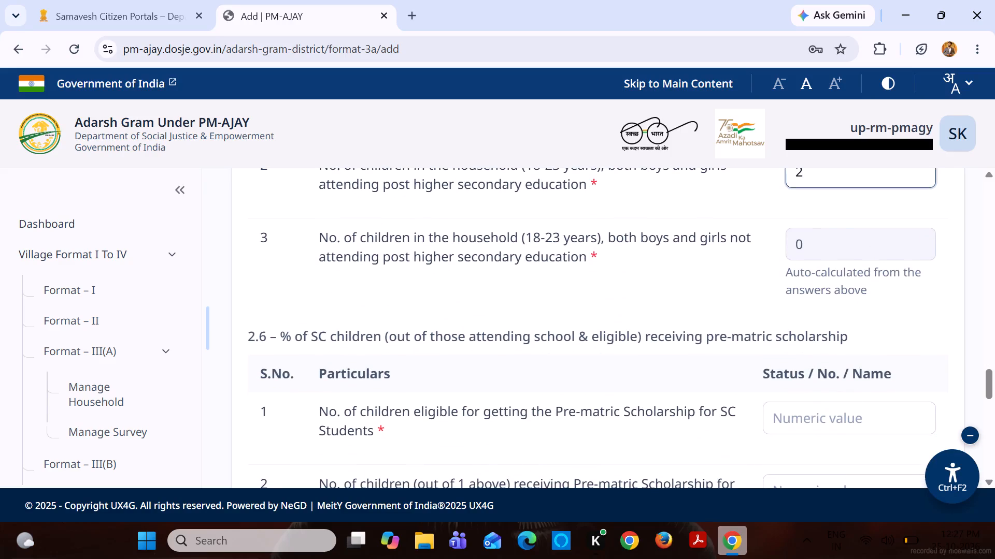
pyautogui.click(846, 421)
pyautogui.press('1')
pyautogui.scroll(-1, 846, 421)
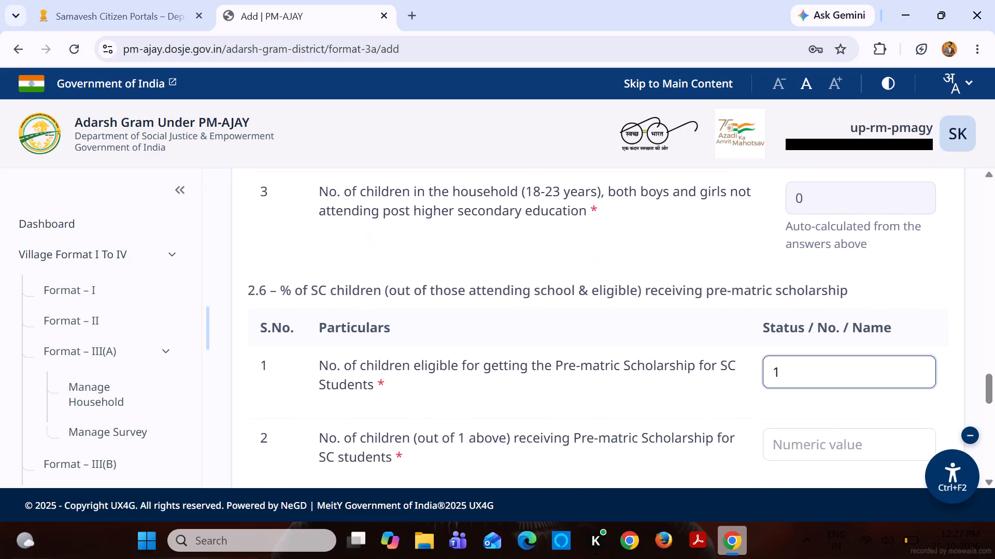
# Set the number of children aged 18-23 to 1 and those attending post higher secondary education to 1 (2.5).
pyautogui.scroll(-1, 846, 421)
pyautogui.scroll(4, 846, 421)
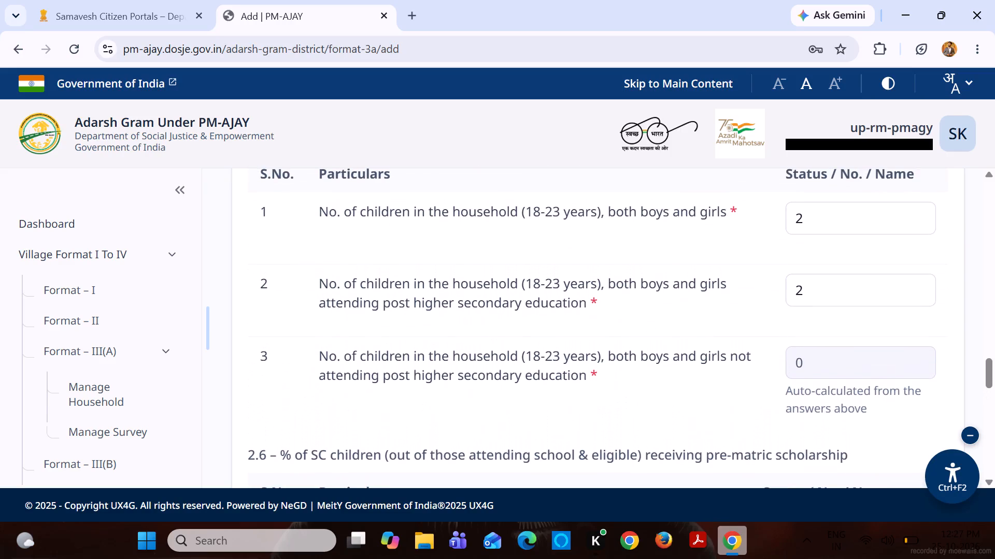
pyautogui.click(857, 214)
pyautogui.press('BackSpace')
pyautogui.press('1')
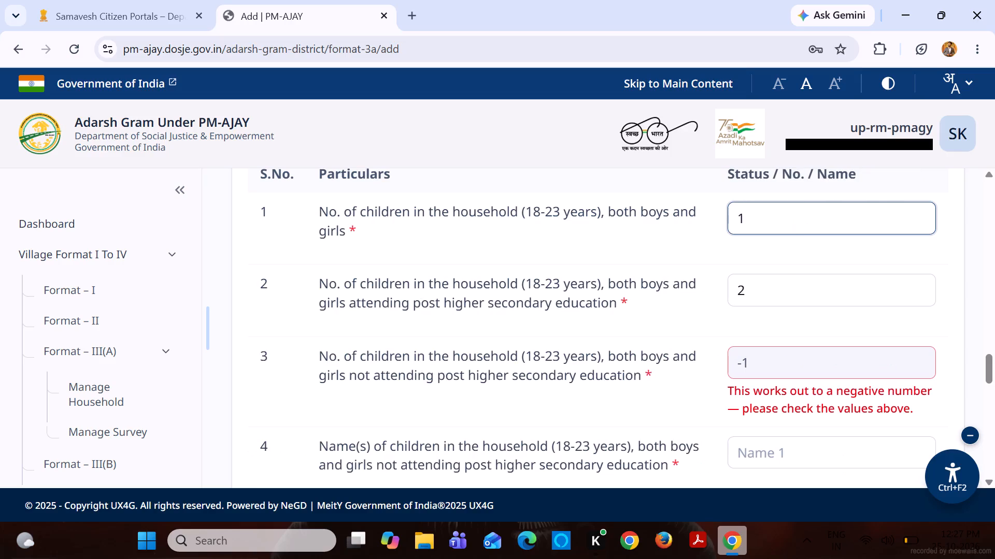
pyautogui.click(806, 284)
pyautogui.press('BackSpace')
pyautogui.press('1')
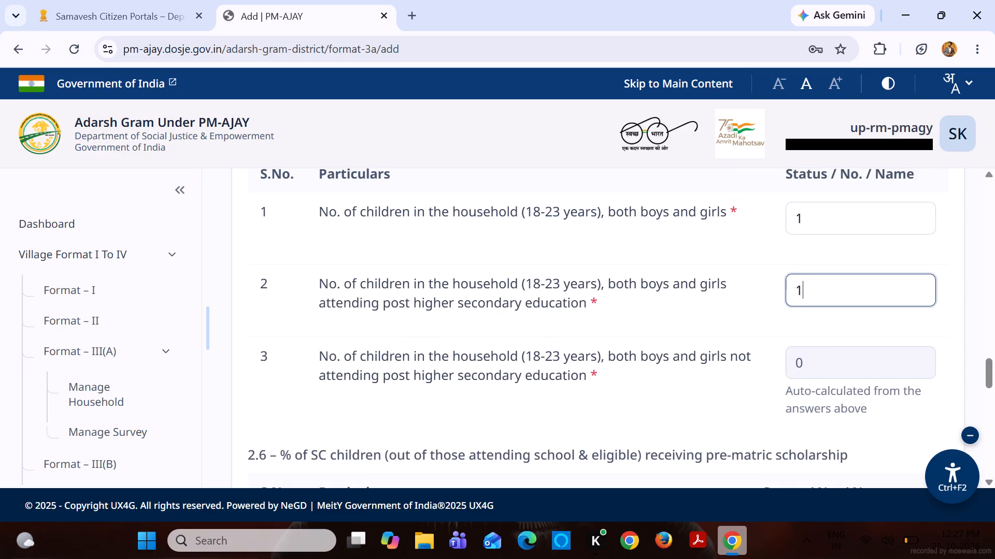
pyautogui.scroll(3, 806, 284)
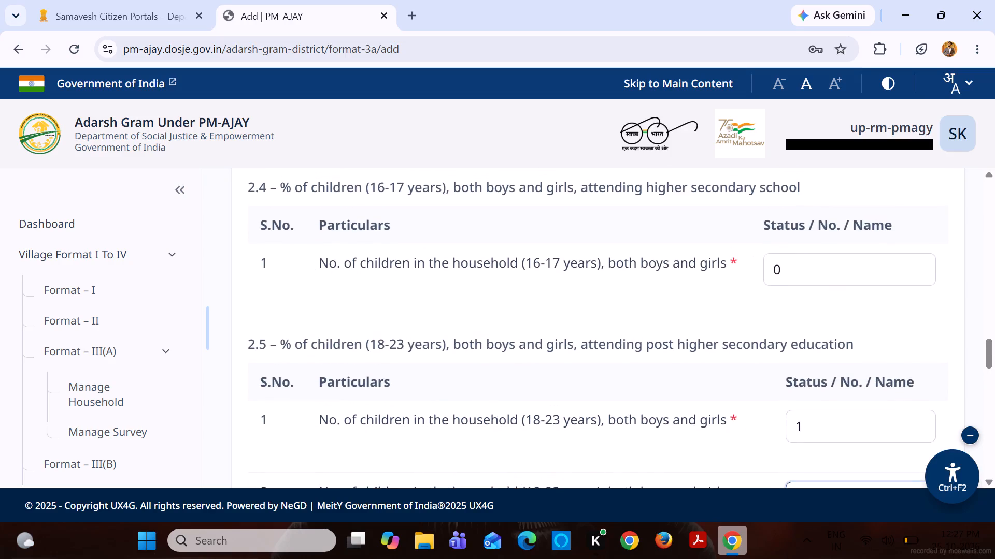
# Set the number of children aged 16-17 to 2 and those attending higher secondary school to 2 (2.4).
pyautogui.click(804, 279)
pyautogui.press('BackSpace')
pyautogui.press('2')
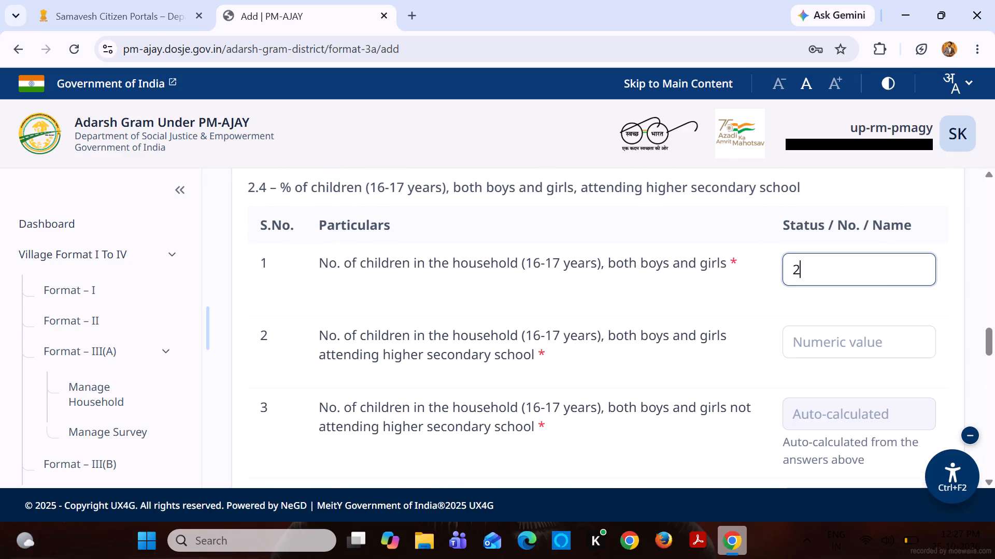
pyautogui.click(813, 339)
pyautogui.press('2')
# Set children eligible for the Pre-matric Scholarship (2.6) and the Post-matric Scholarship (2.7) to 0 each, and submit the Education domain.
pyautogui.scroll(1, 813, 339)
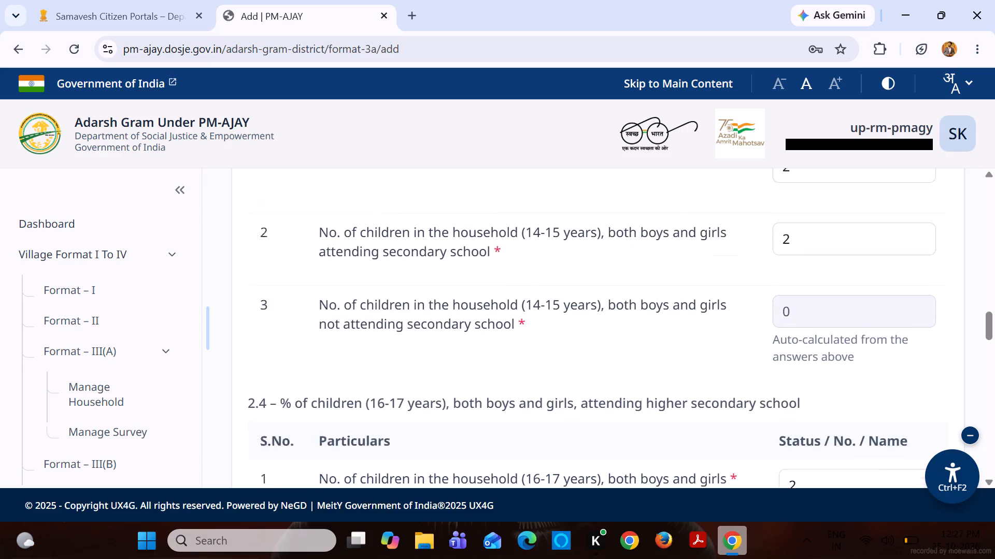
pyautogui.scroll(2, 813, 339)
pyautogui.scroll(-4, 813, 339)
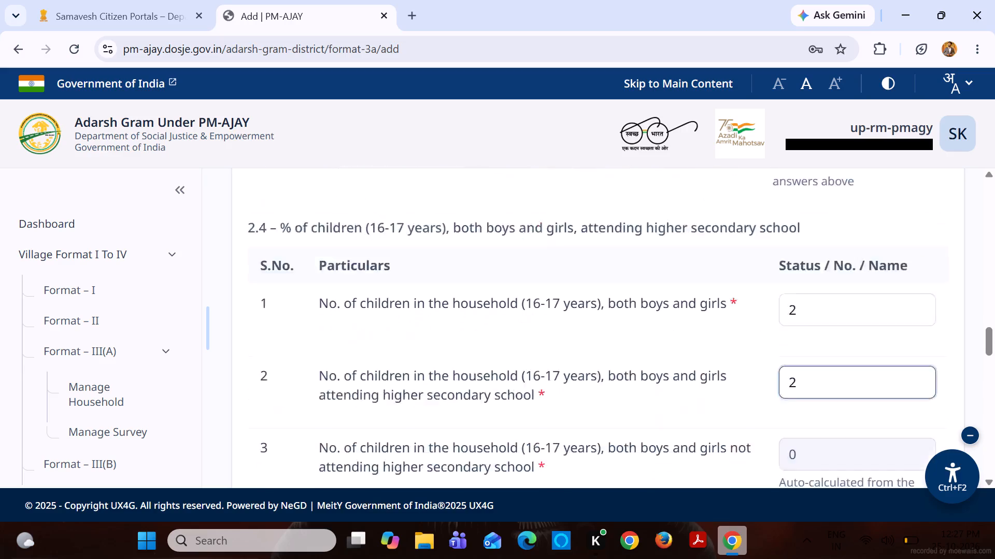
pyautogui.scroll(-3, 813, 339)
pyautogui.scroll(2, 826, 304)
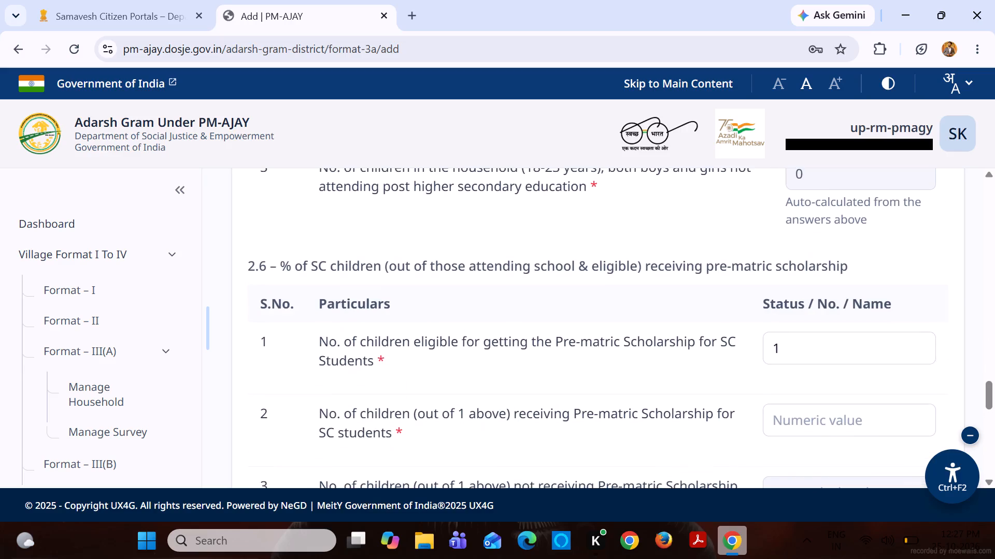
pyautogui.click(798, 352)
pyautogui.press('BackSpace')
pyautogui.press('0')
pyautogui.scroll(-3, 798, 352)
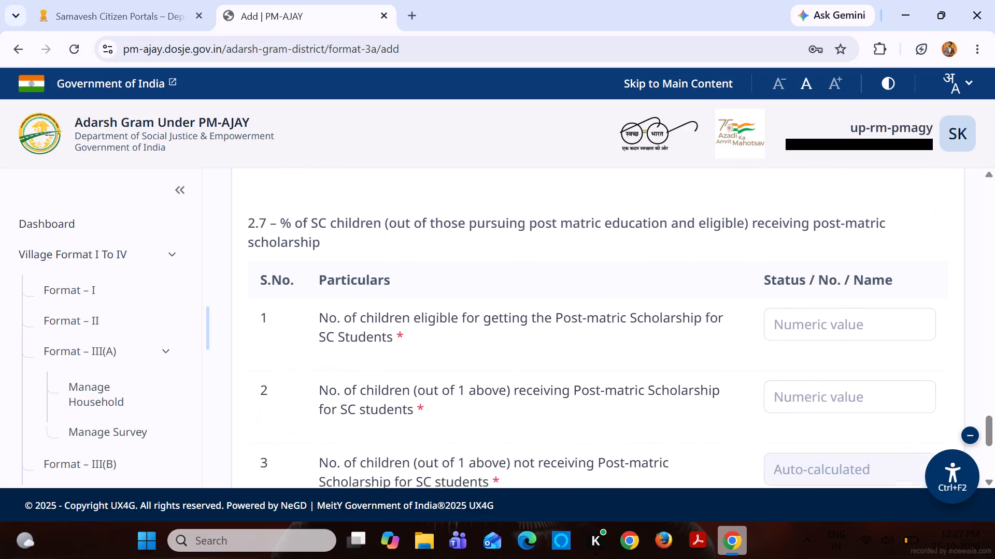
pyautogui.click(838, 318)
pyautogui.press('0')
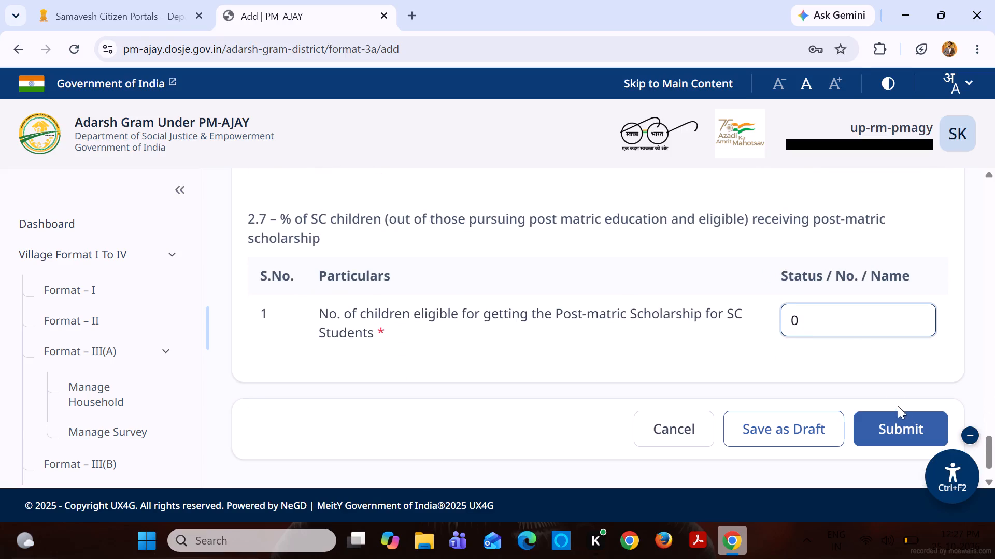
pyautogui.click(900, 416)
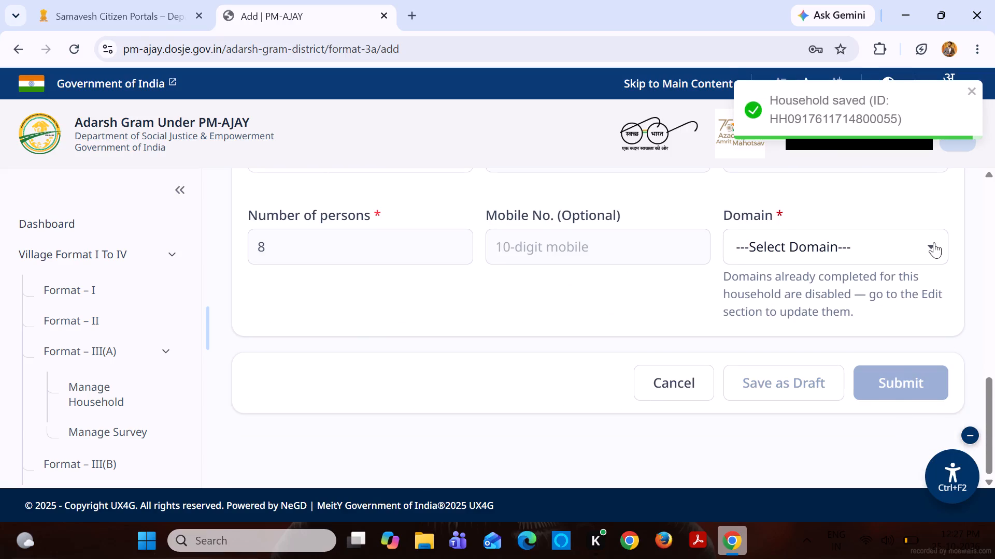
# Choose domain 3 – Health and Nutrition and answer Yes to Health Protection Scheme coverage (3.1).
pyautogui.click(933, 230)
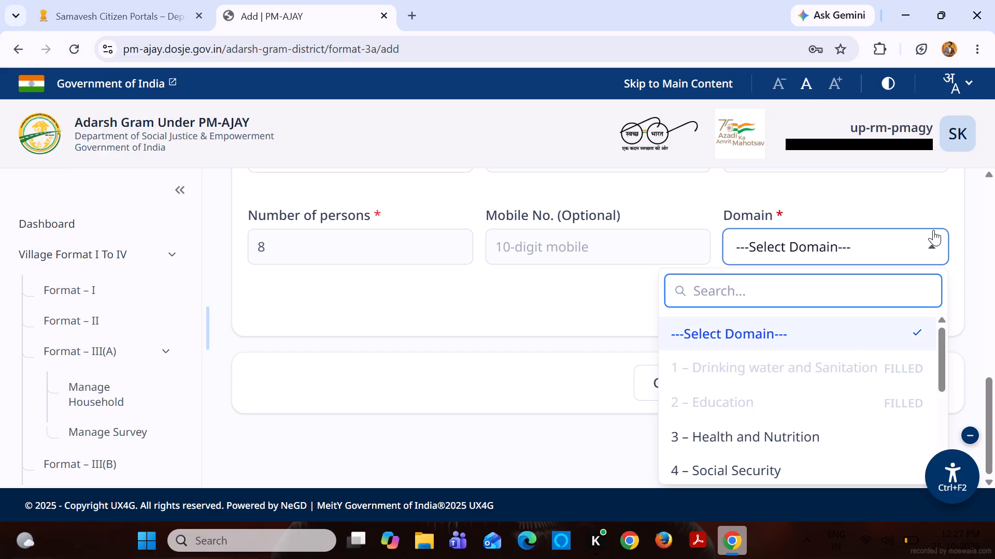
pyautogui.click(792, 436)
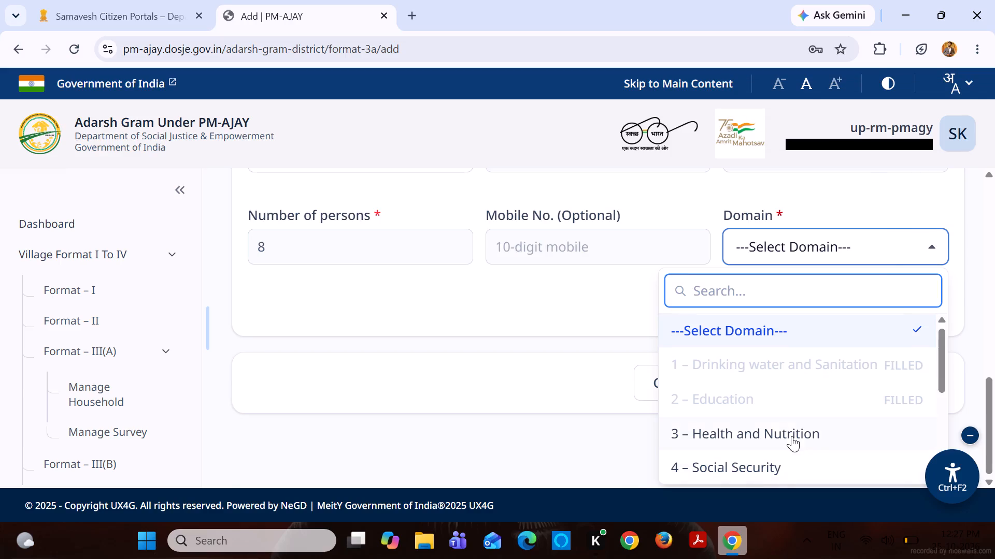
pyautogui.scroll(-2, 792, 381)
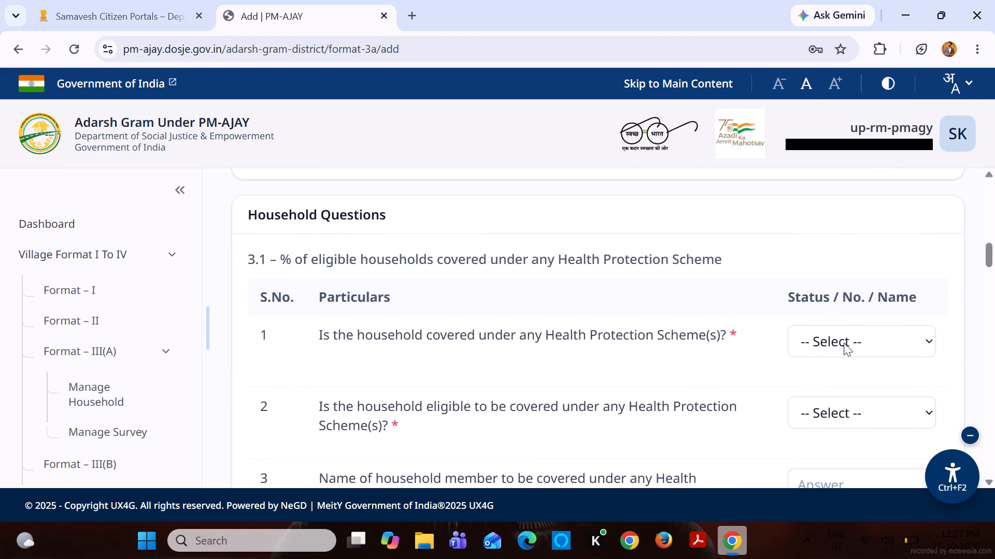
pyautogui.moveTo(845, 344); pyautogui.dragTo(823, 388)
pyautogui.click(823, 388)
pyautogui.scroll(-3, 823, 388)
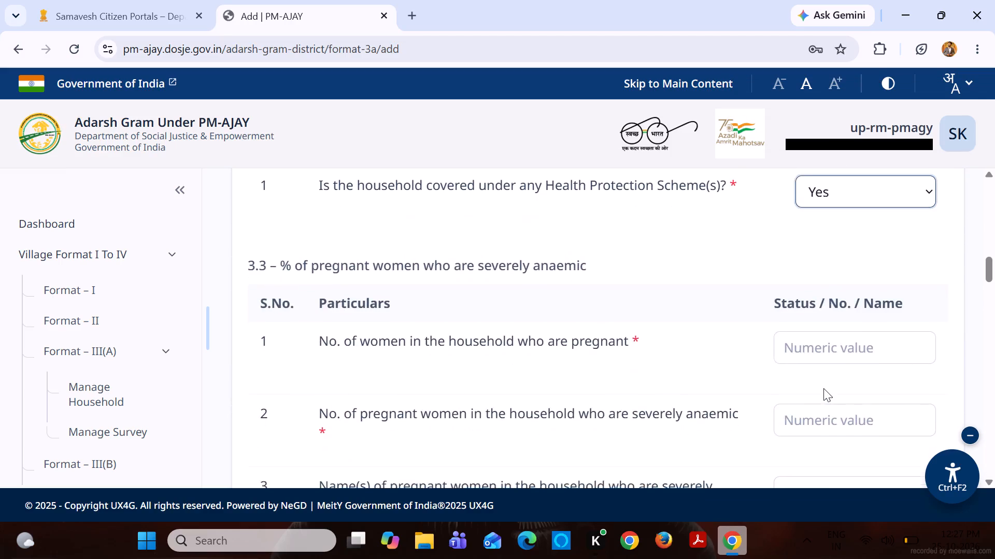
# Enter 0 for pregnant women (3.3), deliveries in the last year (3.4) and children born in the last year (3.5).
pyautogui.click(830, 344)
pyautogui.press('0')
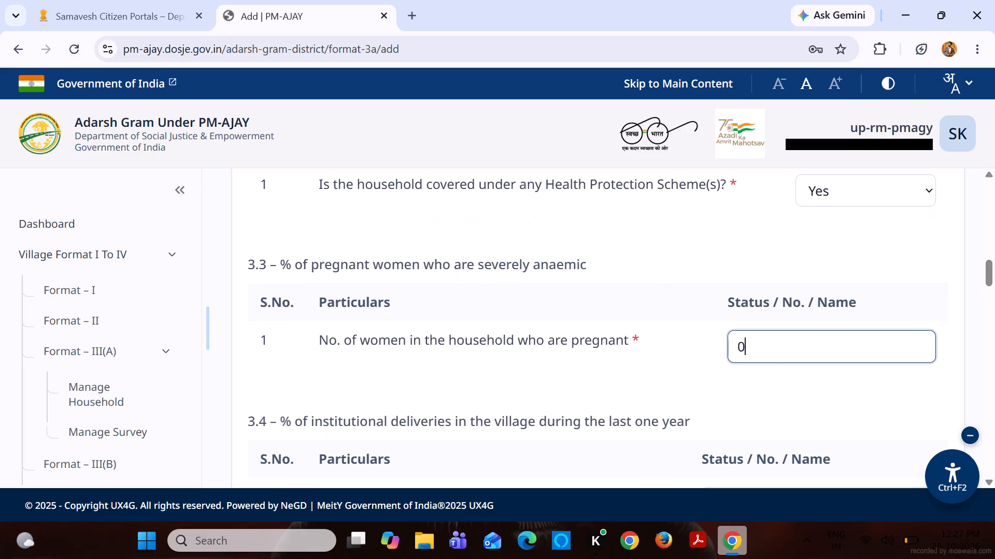
pyautogui.scroll(-2, 808, 381)
pyautogui.click(789, 372)
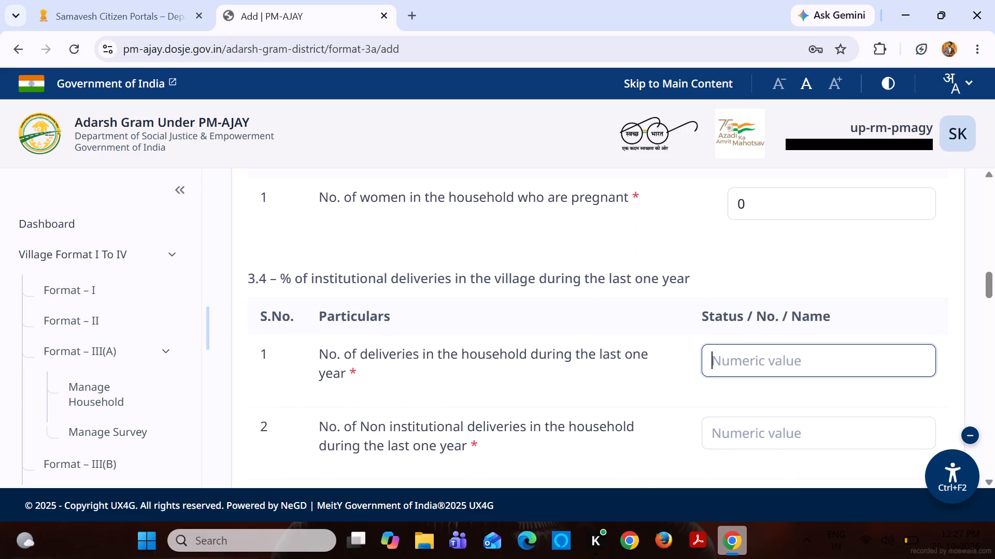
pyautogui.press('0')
pyautogui.scroll(-2, 789, 372)
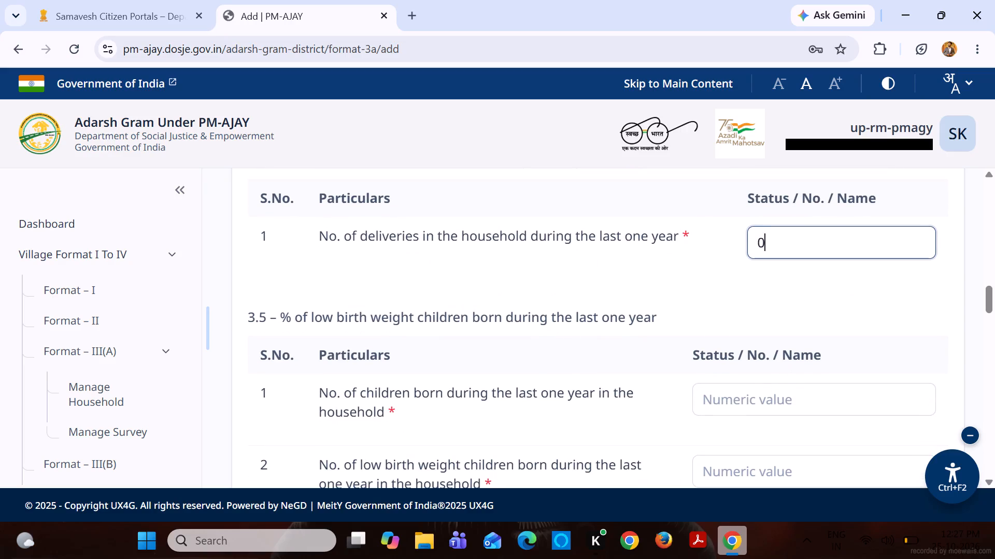
pyautogui.click(737, 405)
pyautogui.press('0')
pyautogui.scroll(-4, 737, 405)
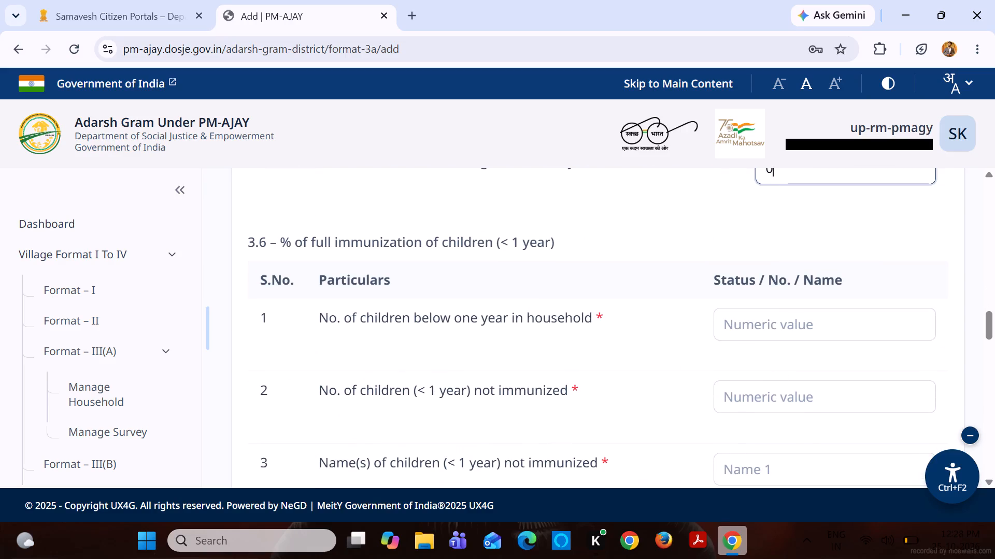
# Enter 0 for children below one year (3.6) and for children aged 0-5 years (3.7).
pyautogui.click(749, 337)
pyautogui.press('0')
pyautogui.scroll(-3, 749, 337)
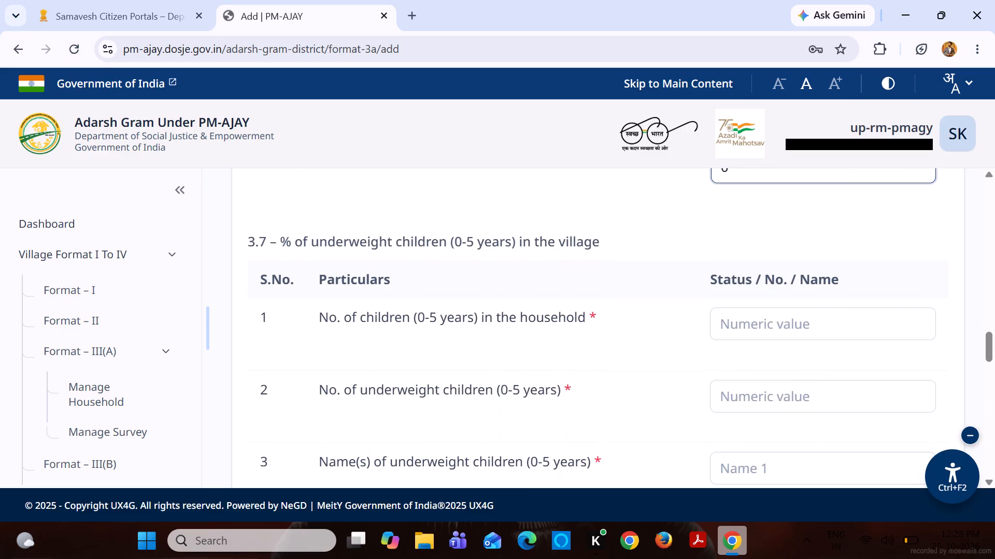
pyautogui.click(746, 339)
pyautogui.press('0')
pyautogui.scroll(-2, 746, 339)
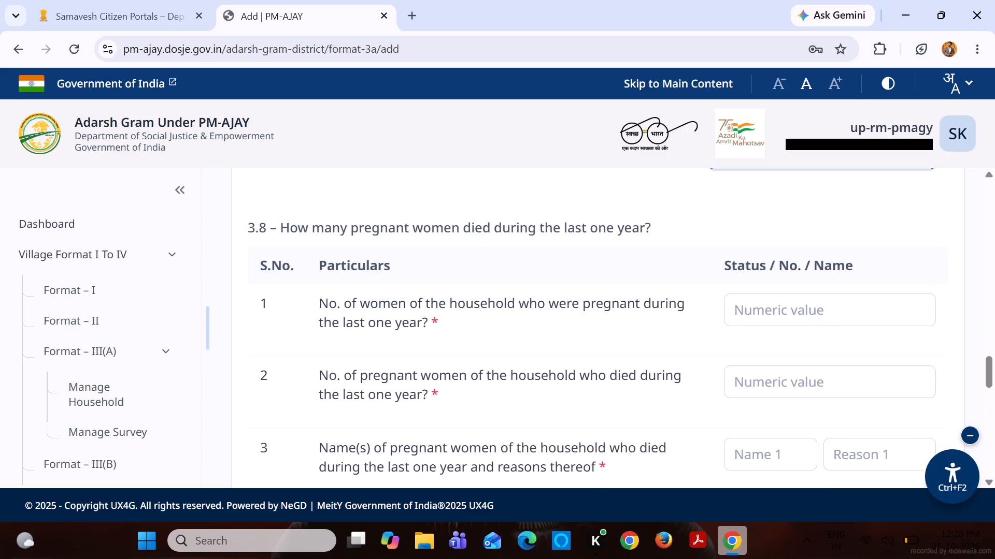
# Enter 0 for women pregnant last year (3.8), children under 1 year (3.9) and members with communicable diseases (3.10), and submit the domain.
pyautogui.click(792, 299)
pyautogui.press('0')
pyautogui.scroll(-2, 792, 299)
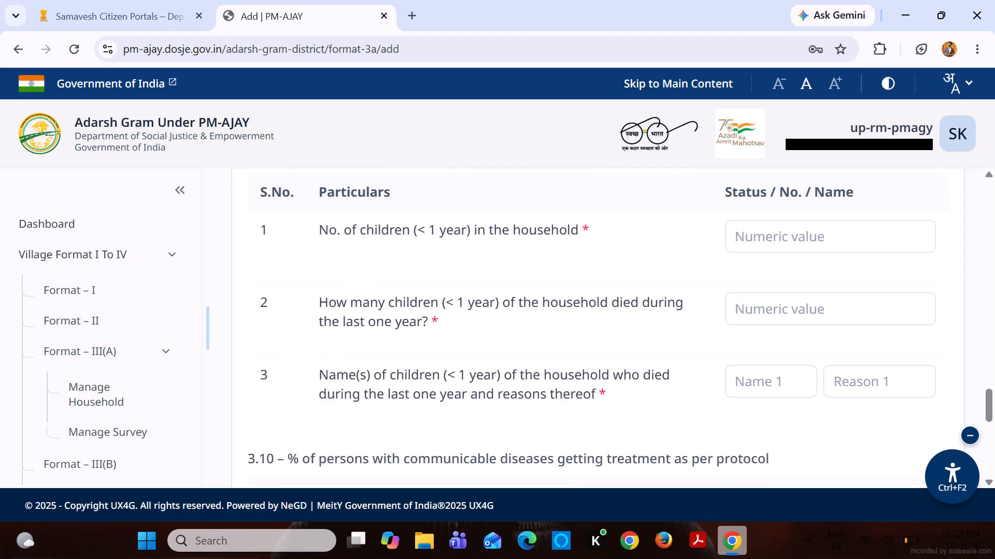
pyautogui.click(794, 227)
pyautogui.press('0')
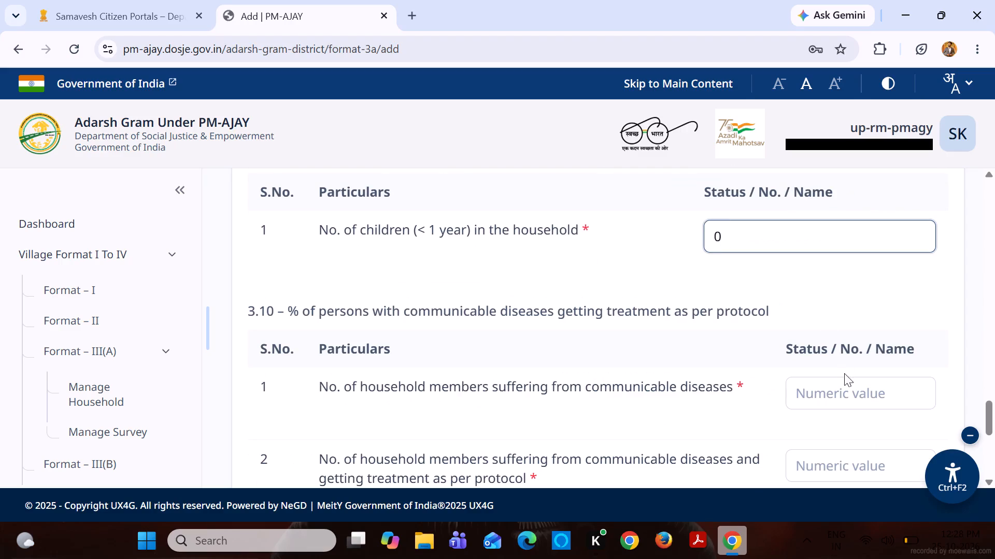
pyautogui.click(843, 380)
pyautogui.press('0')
pyautogui.scroll(-1, 843, 380)
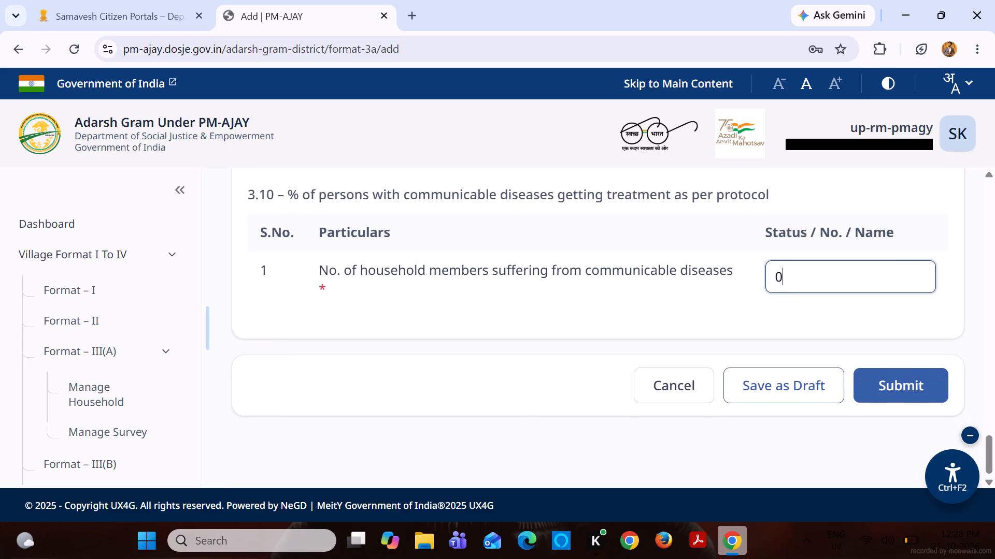
pyautogui.scroll(-3, 843, 380)
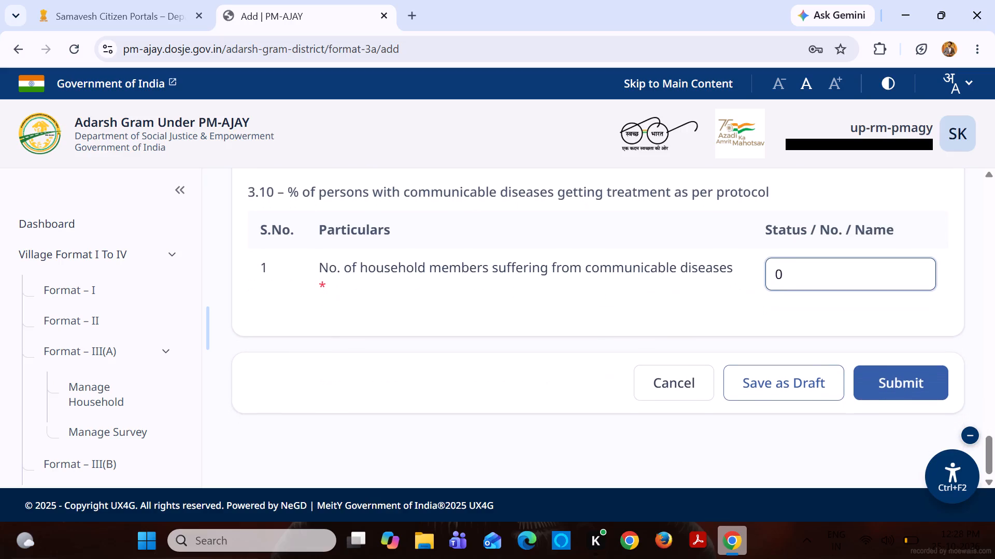
pyautogui.click(921, 392)
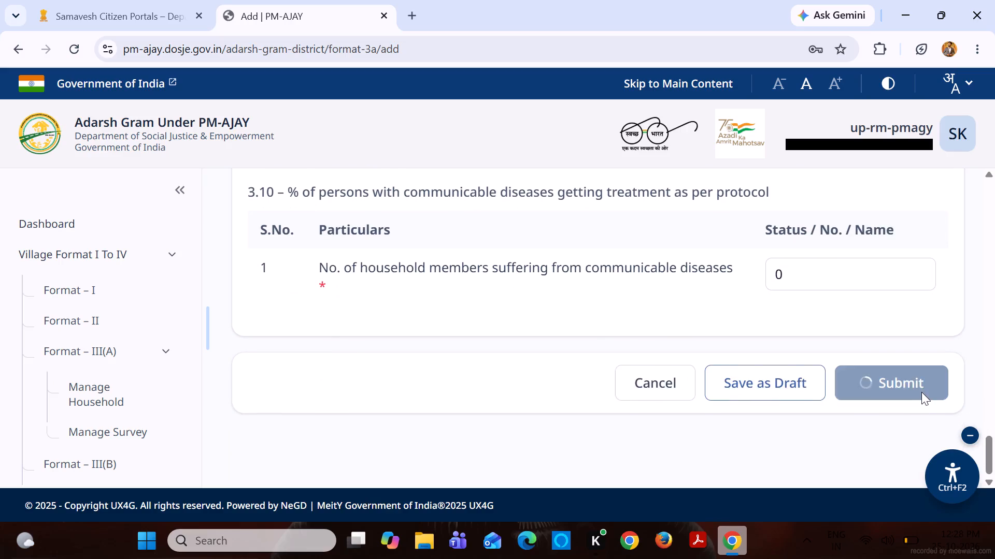
# Complete and submit domain 4 – Social Security with 0 persons eligible for Widow, Old Age and Disability Pension (4.1–4.3).
pyautogui.click(893, 241)
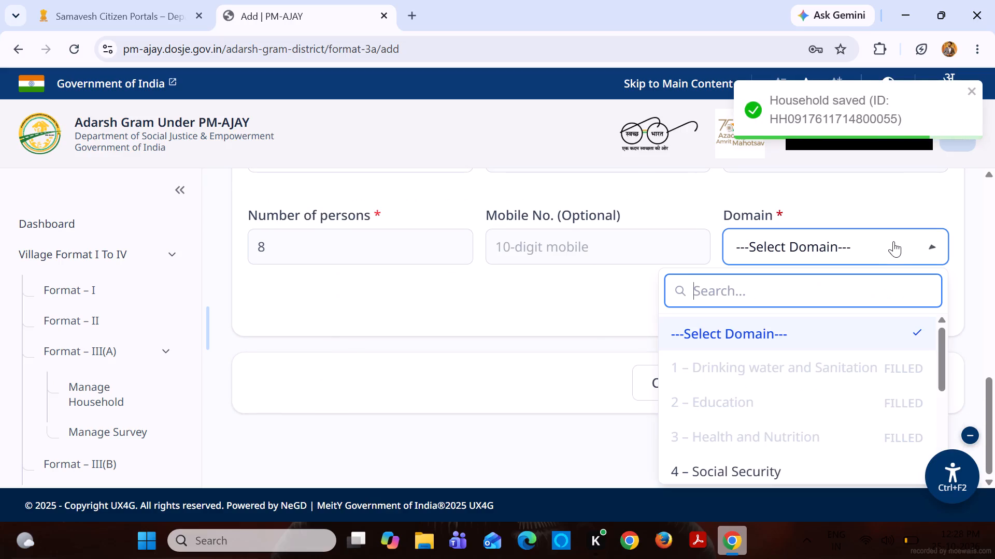
pyautogui.scroll(-1, 826, 371)
pyautogui.click(770, 339)
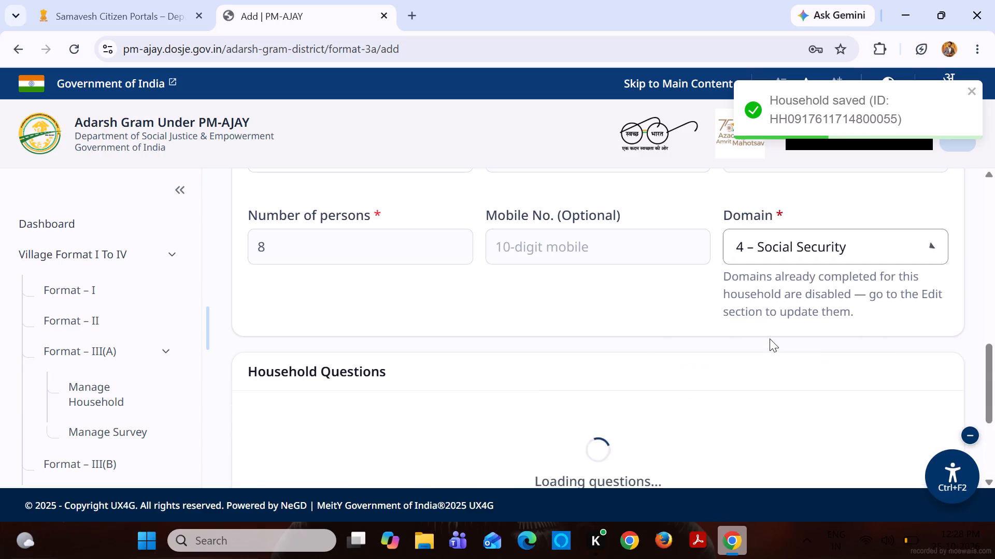
pyautogui.scroll(-3, 832, 371)
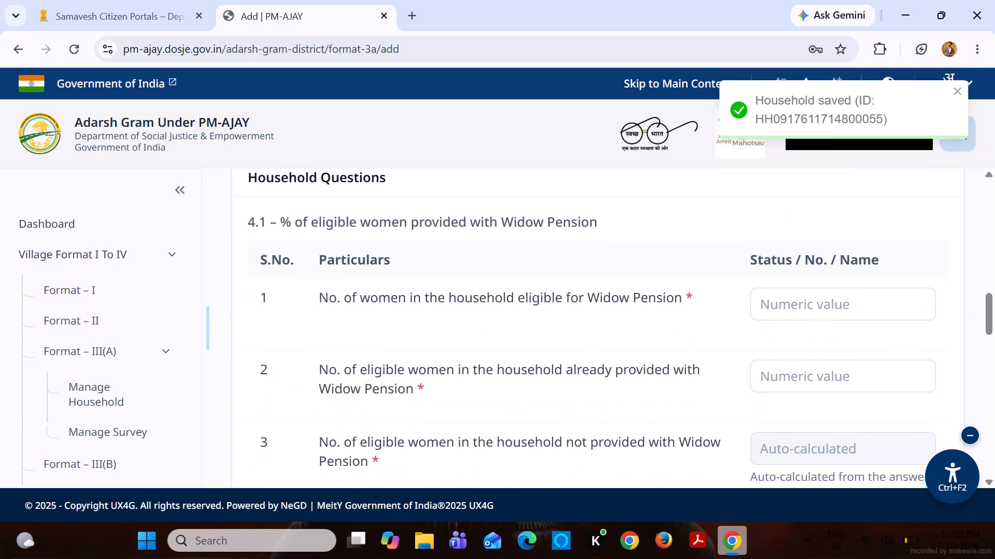
pyautogui.click(823, 308)
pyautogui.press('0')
pyautogui.scroll(-2, 823, 308)
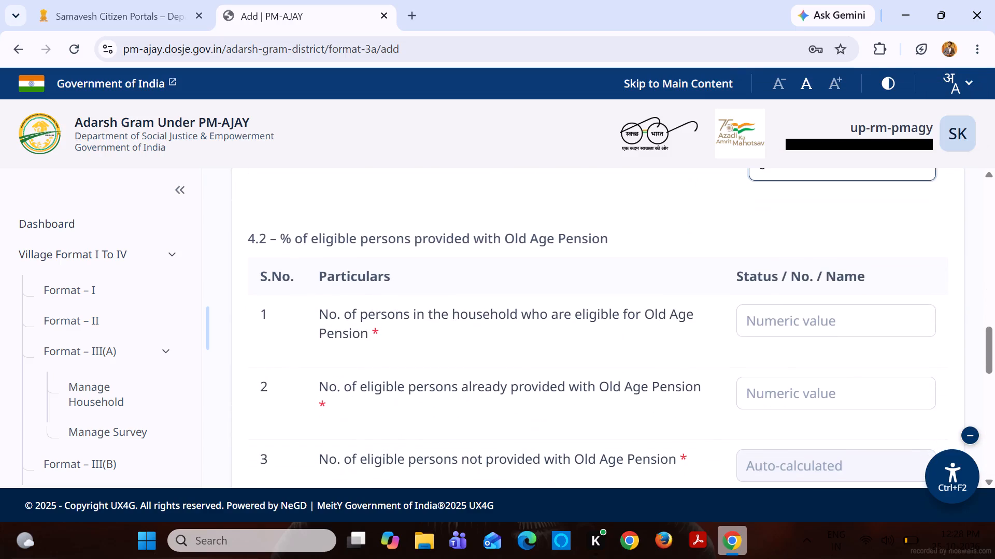
pyautogui.click(784, 313)
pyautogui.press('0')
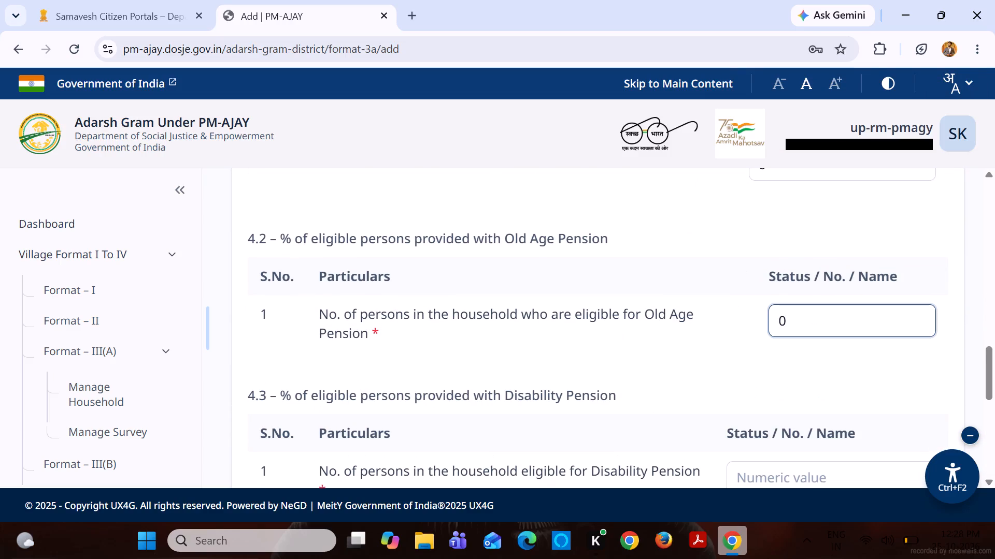
pyautogui.scroll(-1, 784, 313)
pyautogui.click(784, 378)
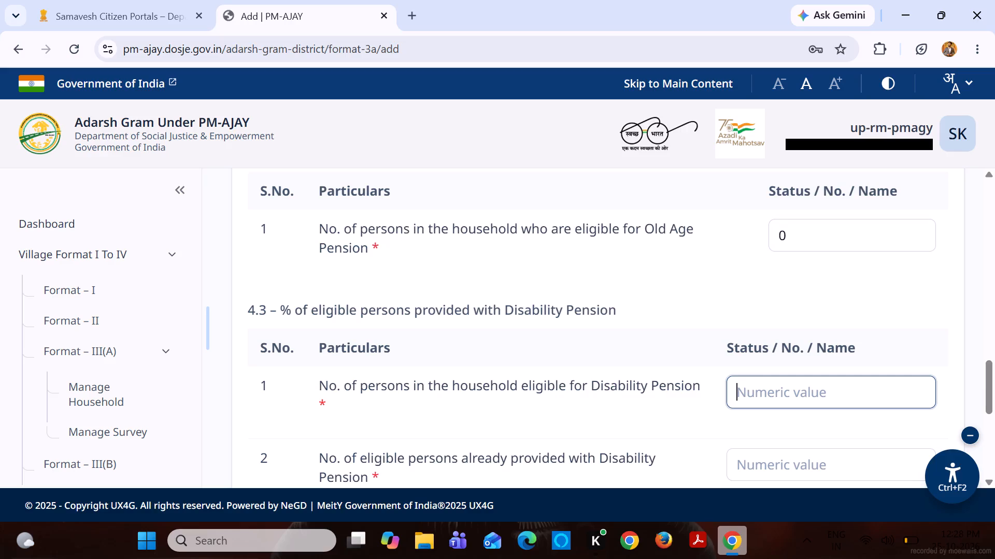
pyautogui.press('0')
pyautogui.scroll(-5, 784, 378)
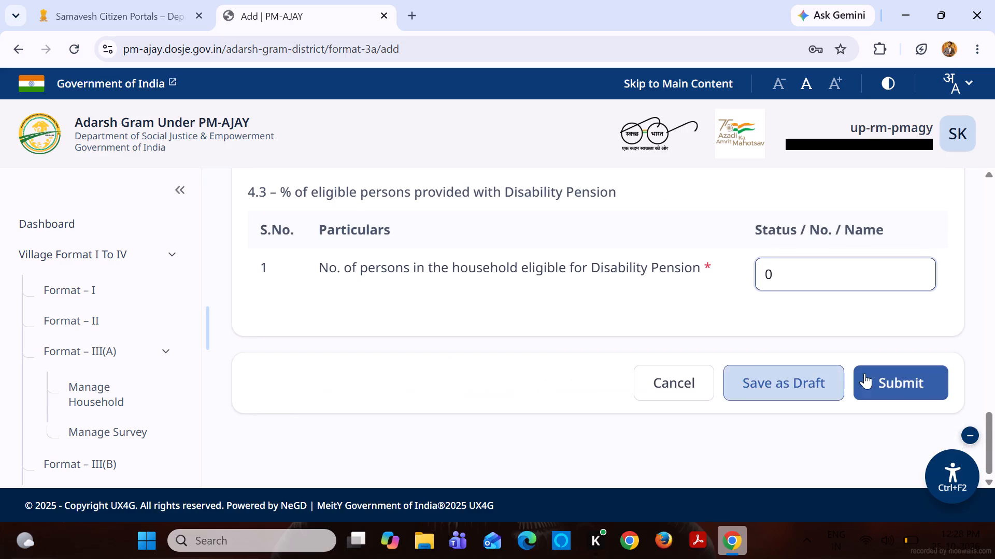
pyautogui.click(879, 384)
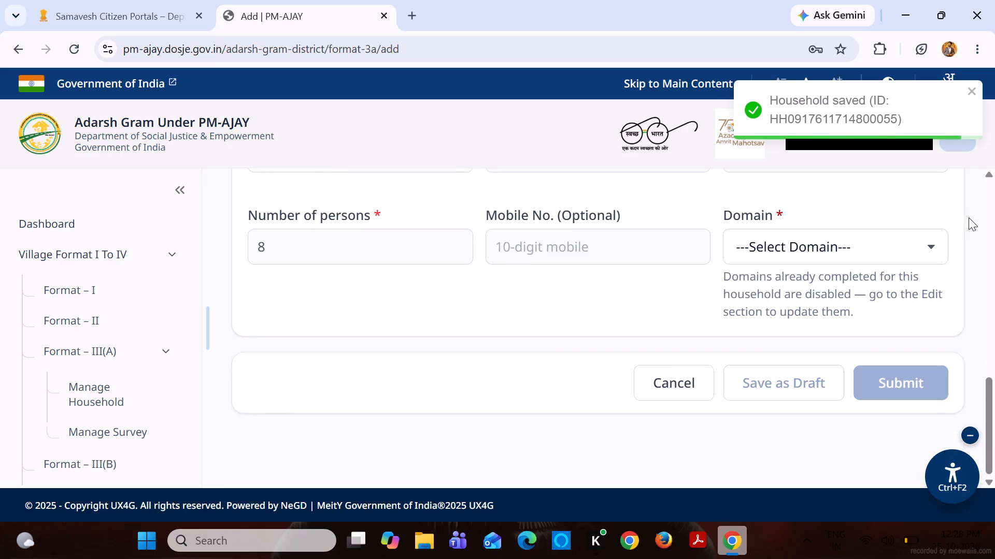
# Complete and submit domain 5 – Rural Roads and Housing, answering No to living in a Kachcha/unsafe house (5.3).
pyautogui.click(903, 256)
pyautogui.scroll(-1, 808, 401)
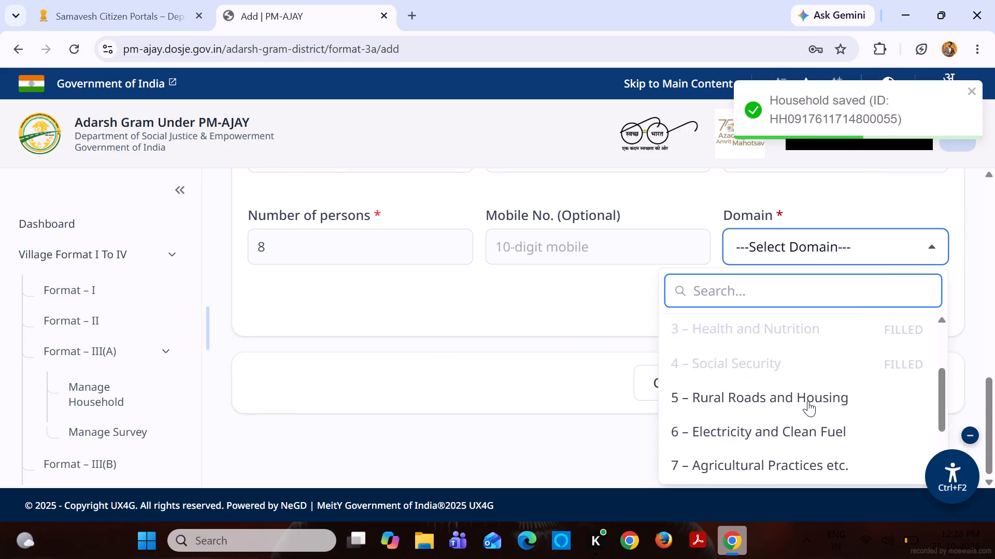
pyautogui.click(803, 401)
pyautogui.scroll(-2, 803, 401)
pyautogui.moveTo(893, 351); pyautogui.dragTo(877, 381)
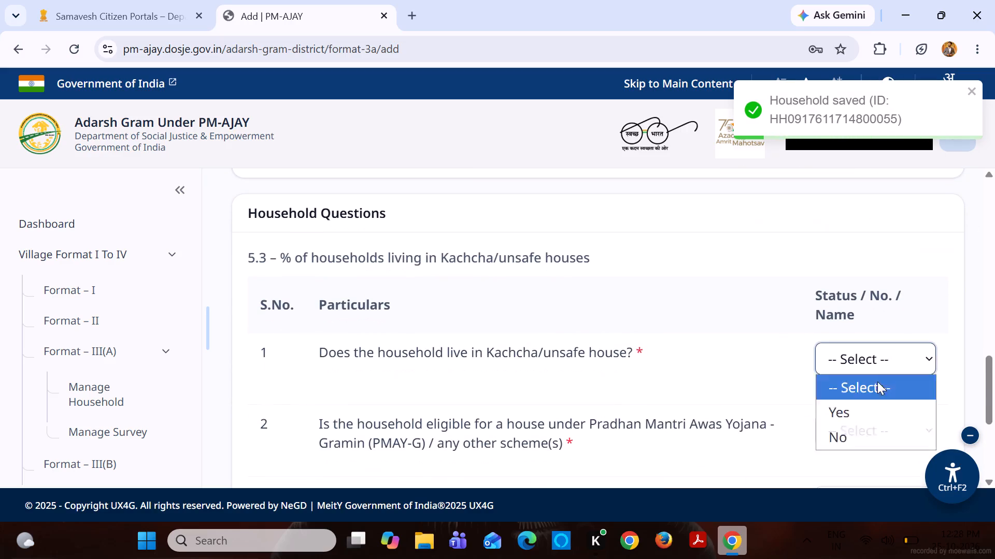
pyautogui.moveTo(877, 381); pyautogui.dragTo(854, 439)
pyautogui.click(854, 439)
pyautogui.scroll(-1, 854, 439)
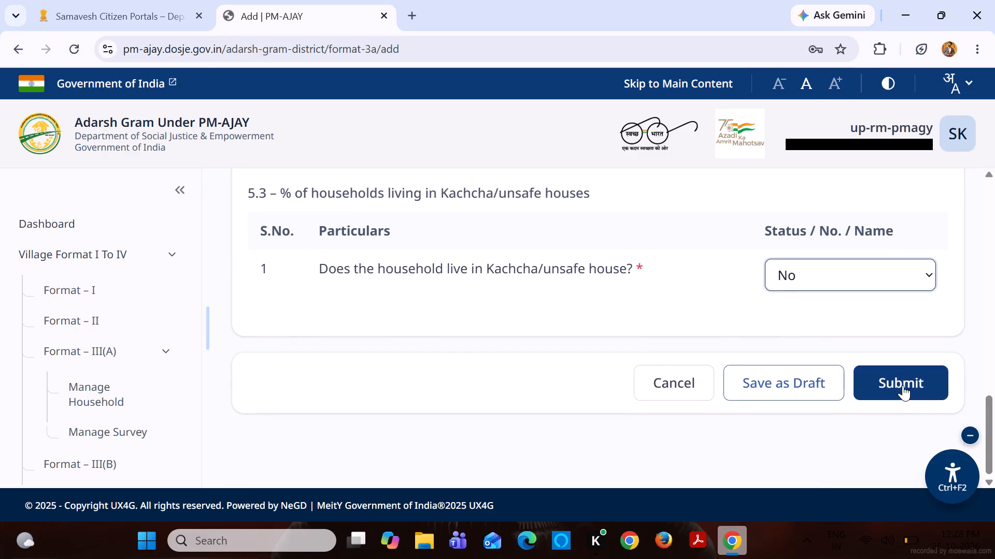
pyautogui.click(903, 385)
# Choose domain 6 – Electricity and Clean Fuel and answer Yes to electricity connection (6.2, 6.3) and to using an LED bulb (6.3).
pyautogui.click(866, 249)
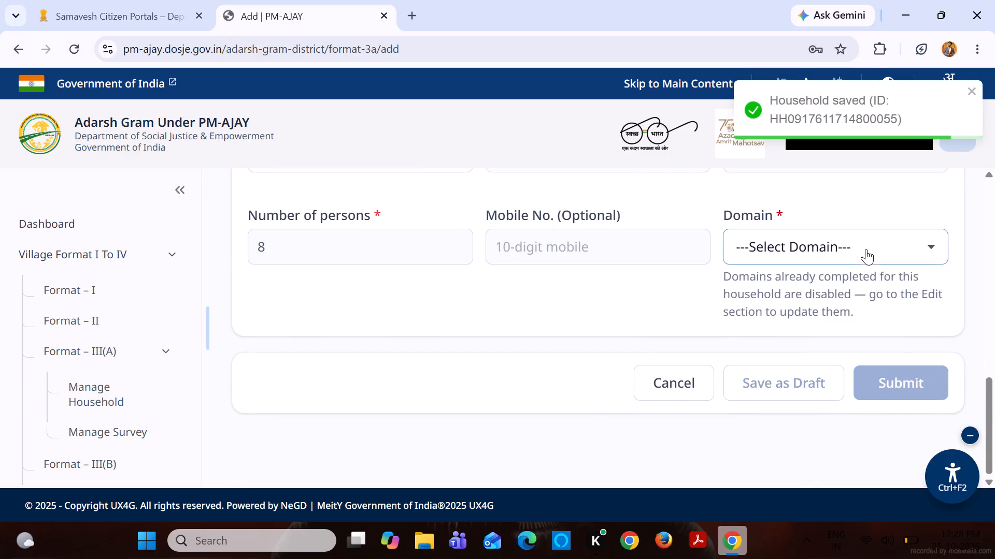
pyautogui.scroll(-2, 815, 381)
pyautogui.click(800, 382)
pyautogui.scroll(-2, 800, 382)
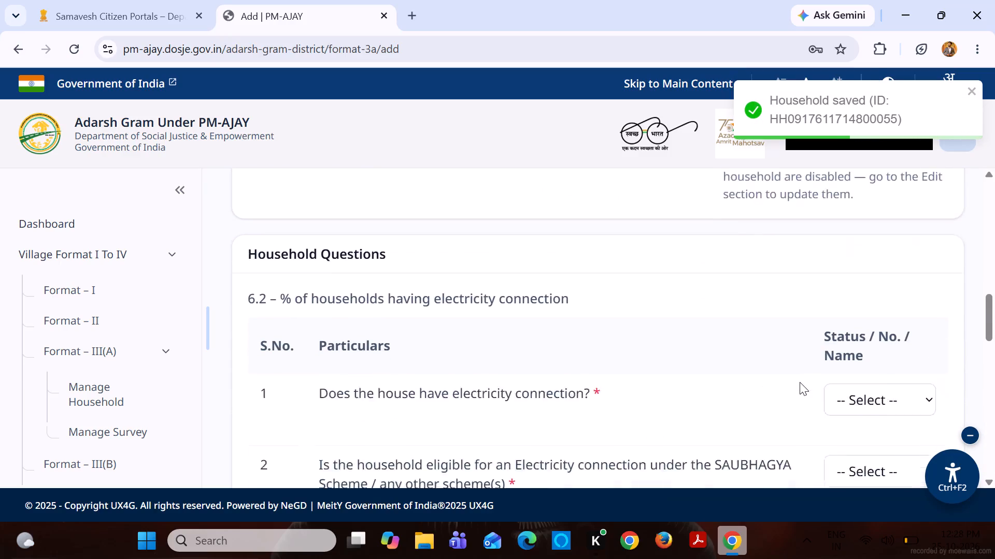
pyautogui.scroll(-1, 800, 382)
pyautogui.moveTo(886, 363); pyautogui.dragTo(868, 408)
pyautogui.click(868, 408)
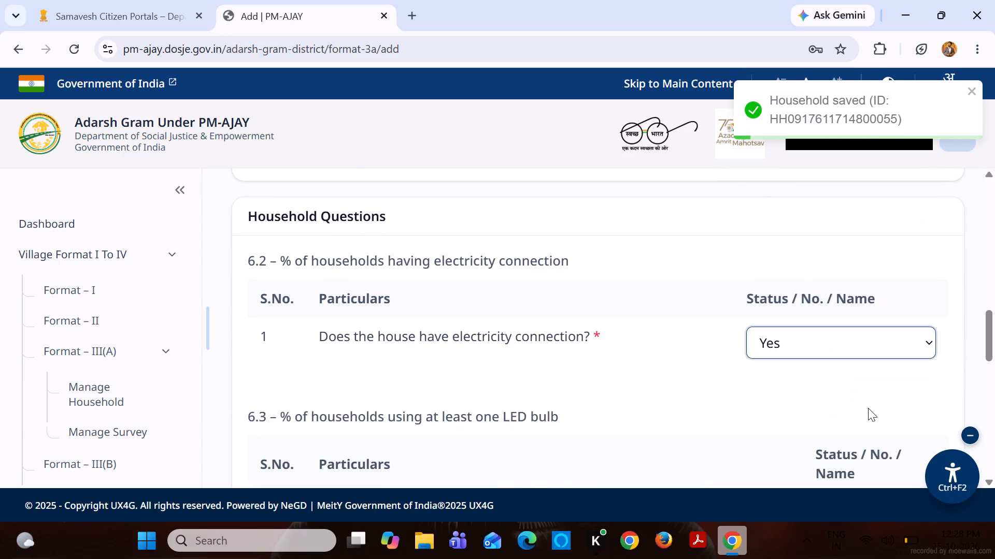
pyautogui.scroll(-5, 868, 408)
pyautogui.moveTo(900, 283); pyautogui.dragTo(852, 336)
pyautogui.click(852, 336)
pyautogui.moveTo(874, 349); pyautogui.dragTo(854, 399)
pyautogui.click(854, 399)
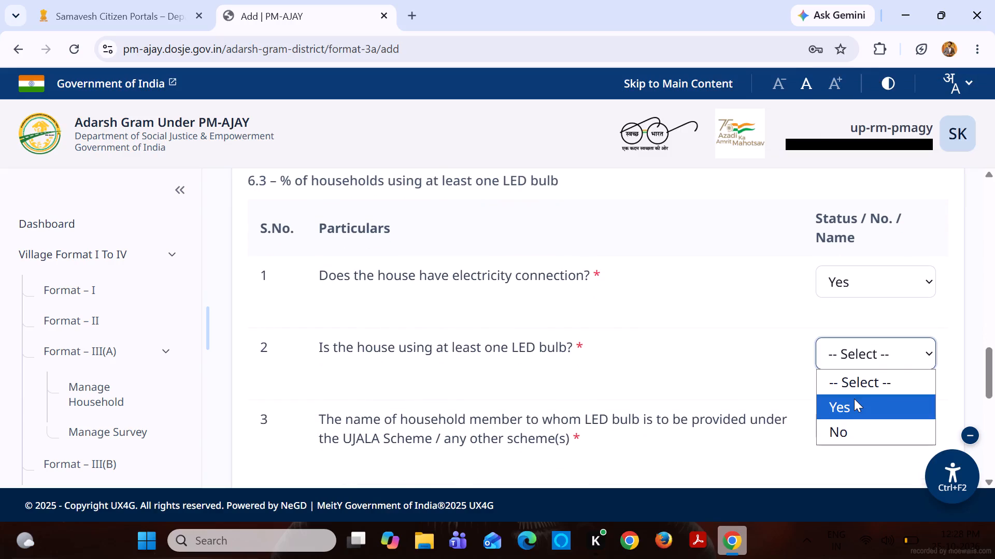
# Answer Yes to the house using clean fuel (6.4) and submit the domain.
pyautogui.scroll(-5, 854, 399)
pyautogui.moveTo(886, 224); pyautogui.dragTo(862, 252)
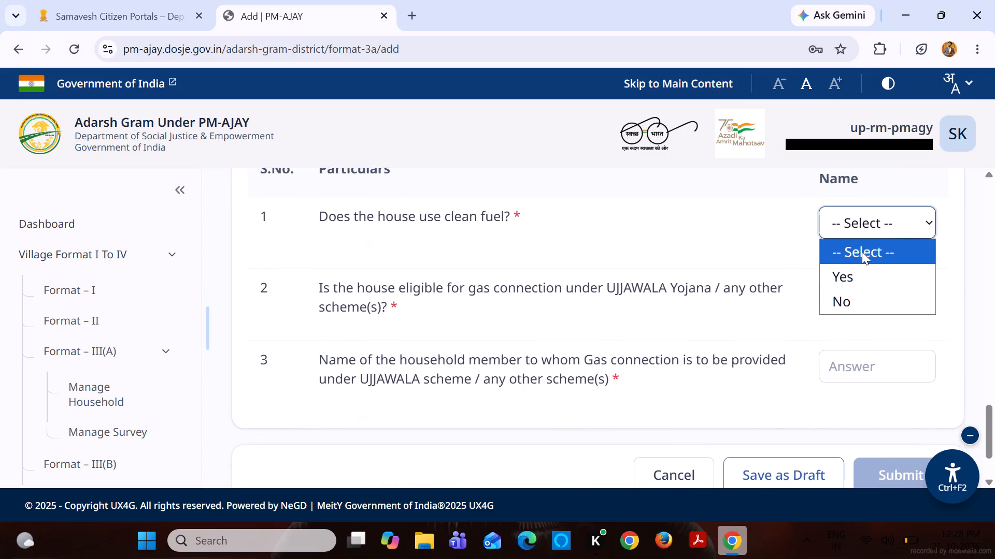
pyautogui.moveTo(862, 252); pyautogui.dragTo(849, 273)
pyautogui.click(849, 273)
pyautogui.click(930, 378)
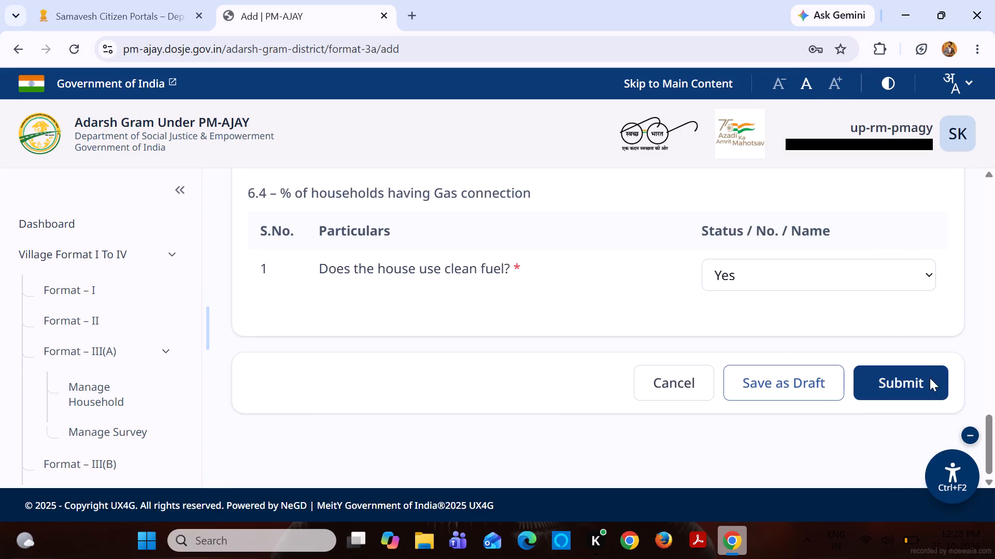
# Complete and submit domain 7 – Agricultural Practices, answering No to the household being involved in farming.
pyautogui.click(872, 247)
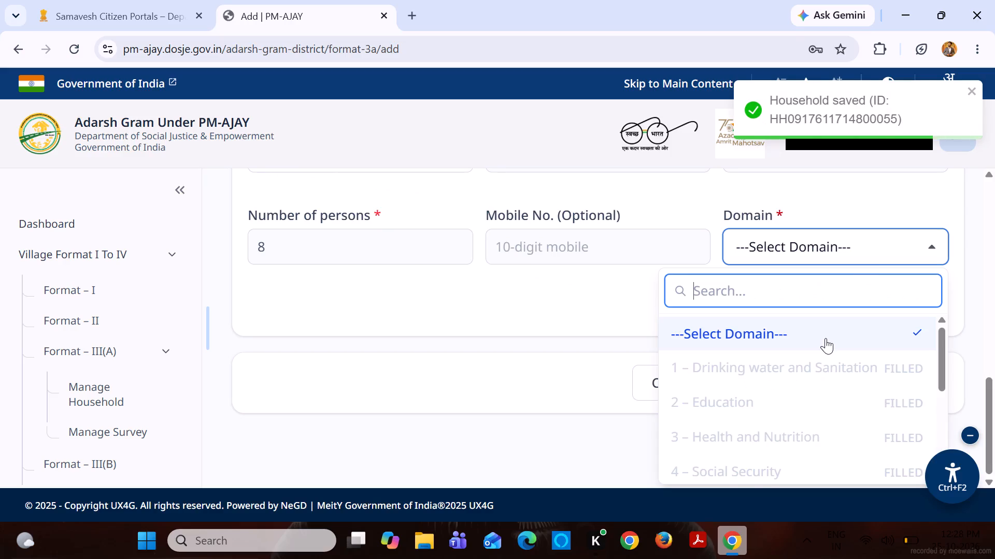
pyautogui.scroll(-2, 826, 338)
pyautogui.click(786, 357)
pyautogui.scroll(-4, 786, 357)
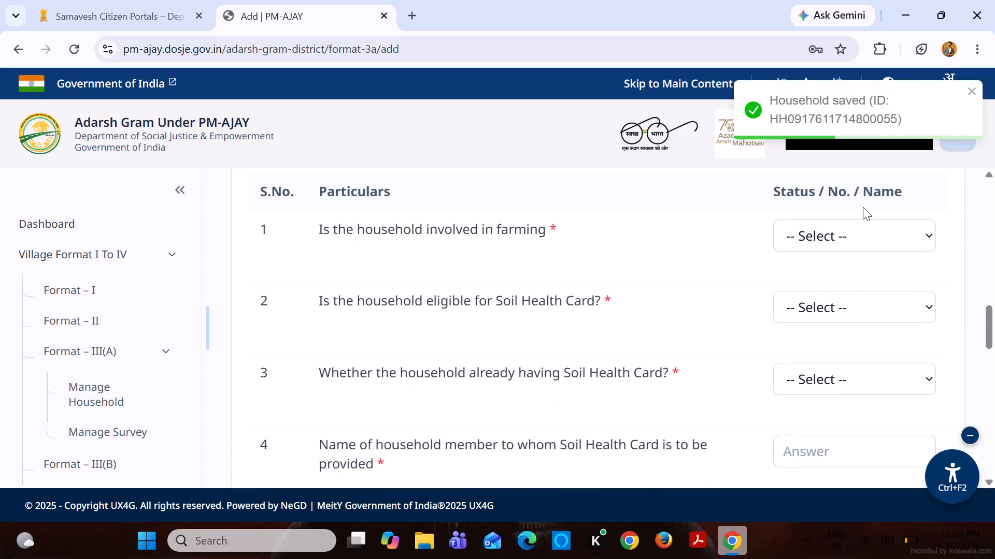
pyautogui.moveTo(865, 236); pyautogui.dragTo(812, 314)
pyautogui.click(812, 314)
pyautogui.scroll(-11, 812, 314)
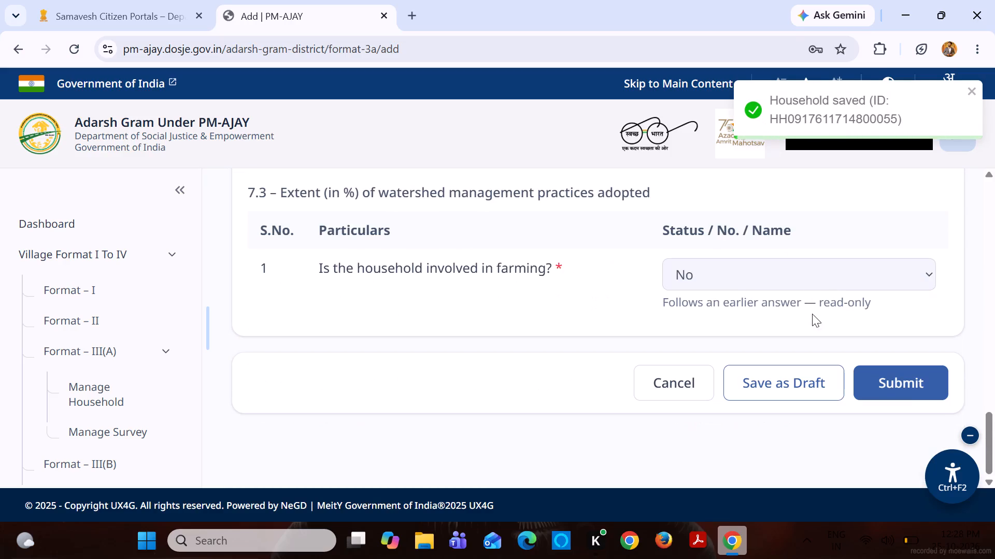
pyautogui.click(915, 393)
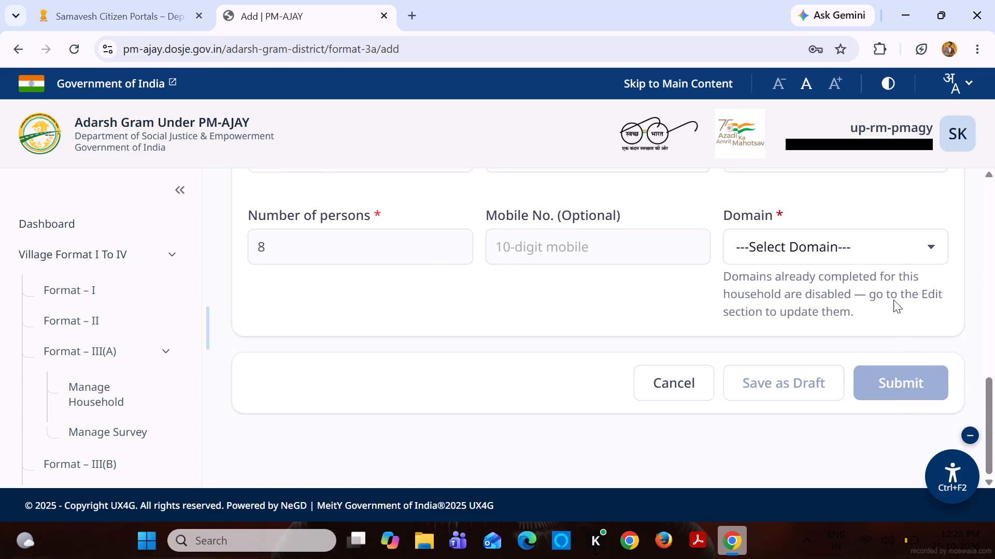
# Choose domain 8 – Financial Inclusion for the household.
pyautogui.click(883, 252)
pyautogui.scroll(-5, 858, 364)
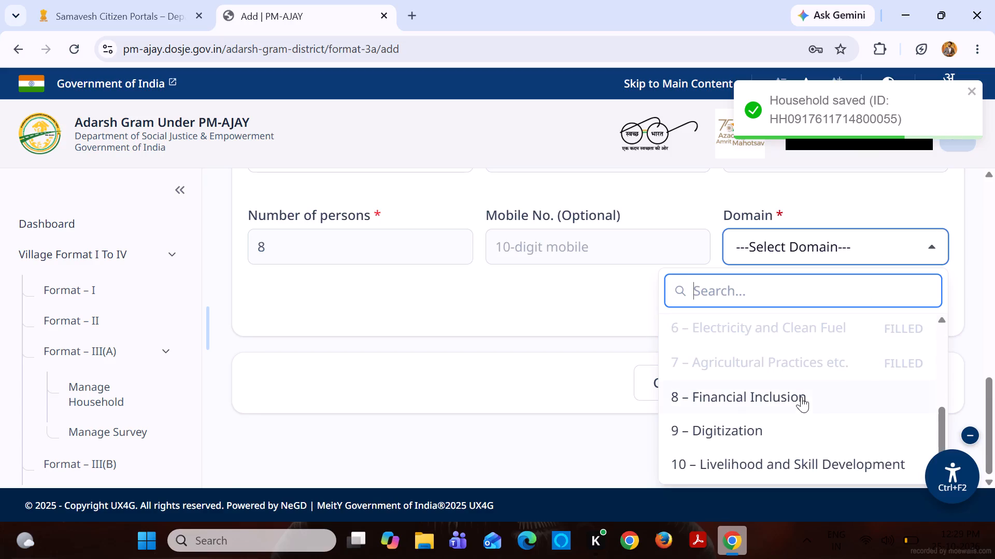
pyautogui.click(801, 396)
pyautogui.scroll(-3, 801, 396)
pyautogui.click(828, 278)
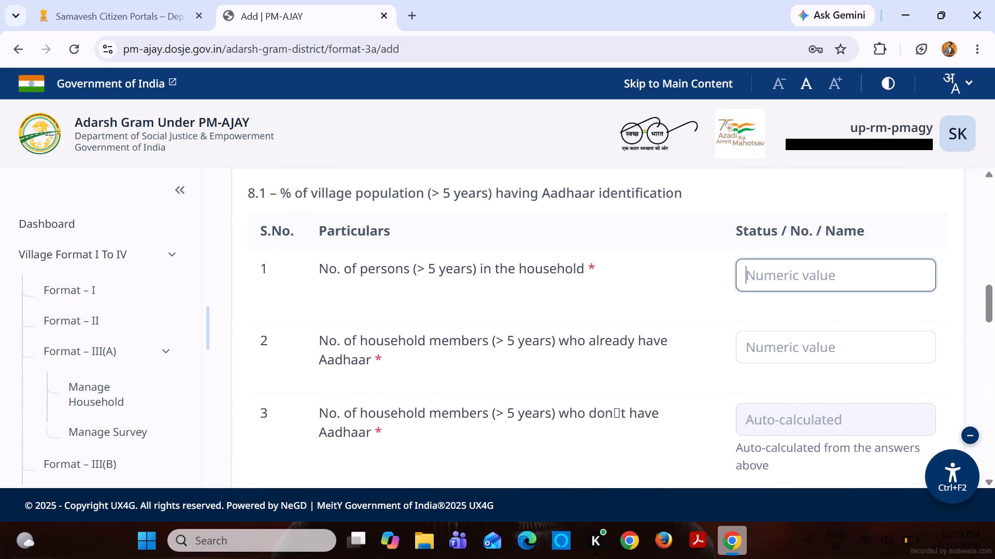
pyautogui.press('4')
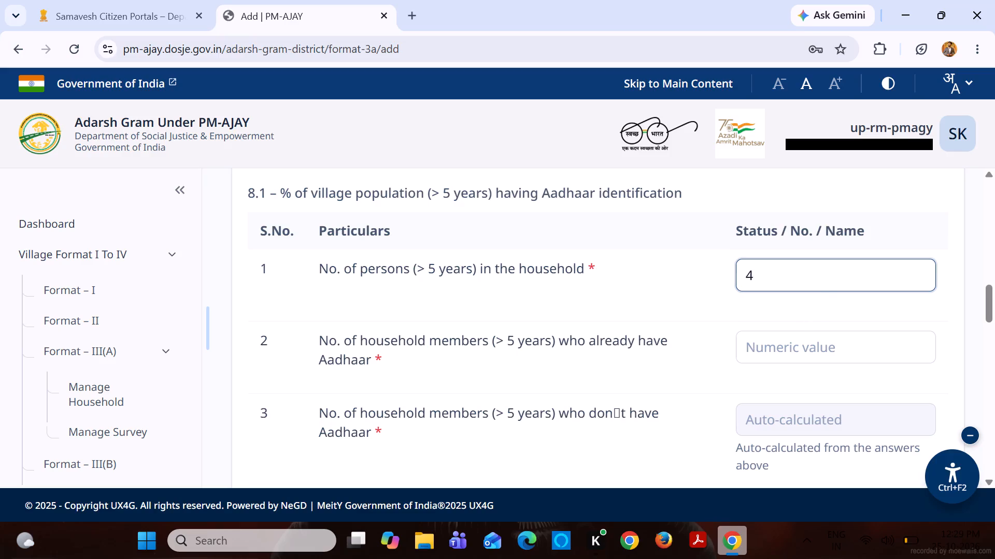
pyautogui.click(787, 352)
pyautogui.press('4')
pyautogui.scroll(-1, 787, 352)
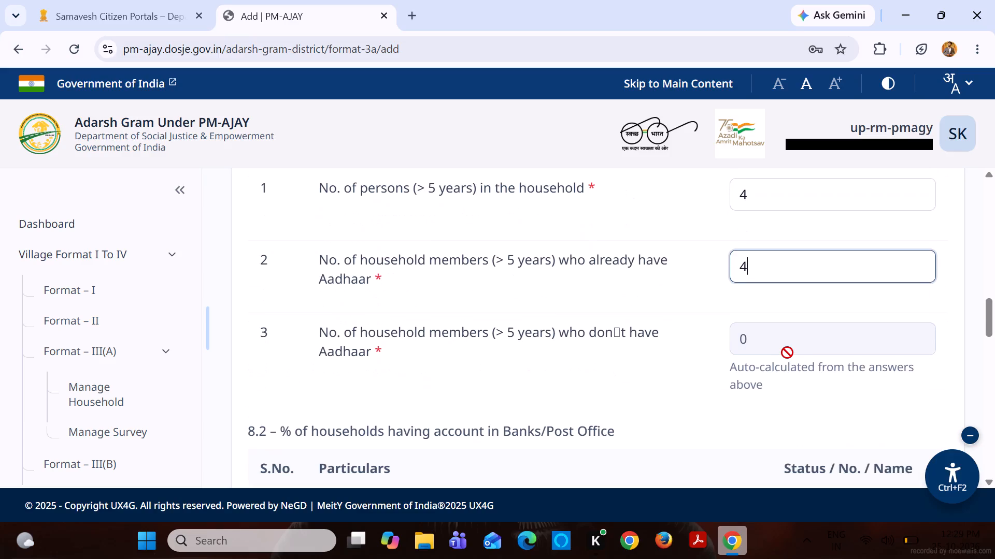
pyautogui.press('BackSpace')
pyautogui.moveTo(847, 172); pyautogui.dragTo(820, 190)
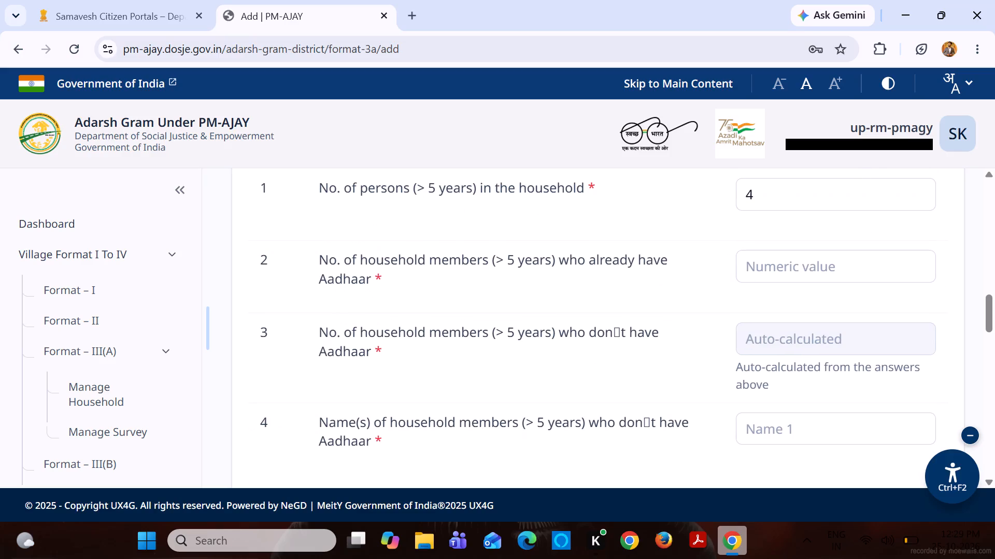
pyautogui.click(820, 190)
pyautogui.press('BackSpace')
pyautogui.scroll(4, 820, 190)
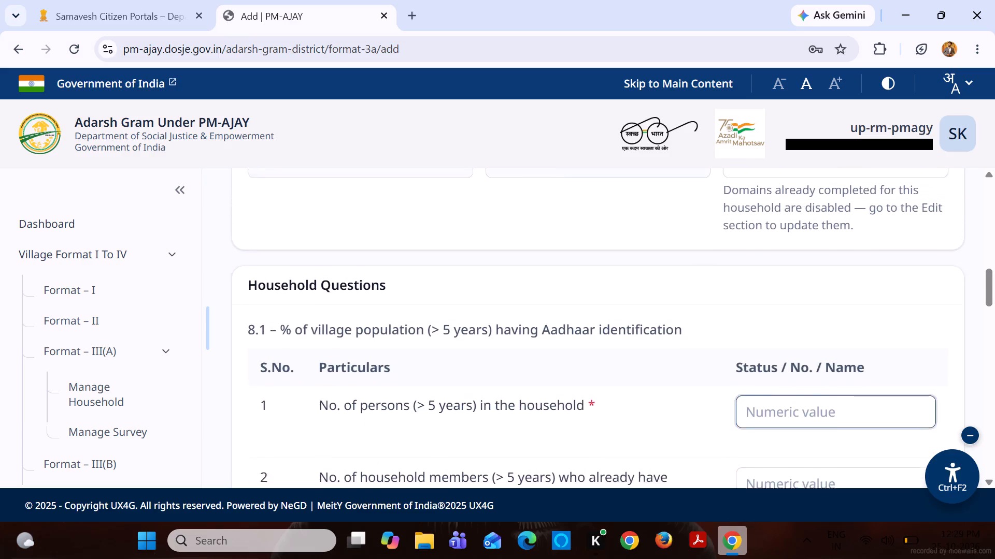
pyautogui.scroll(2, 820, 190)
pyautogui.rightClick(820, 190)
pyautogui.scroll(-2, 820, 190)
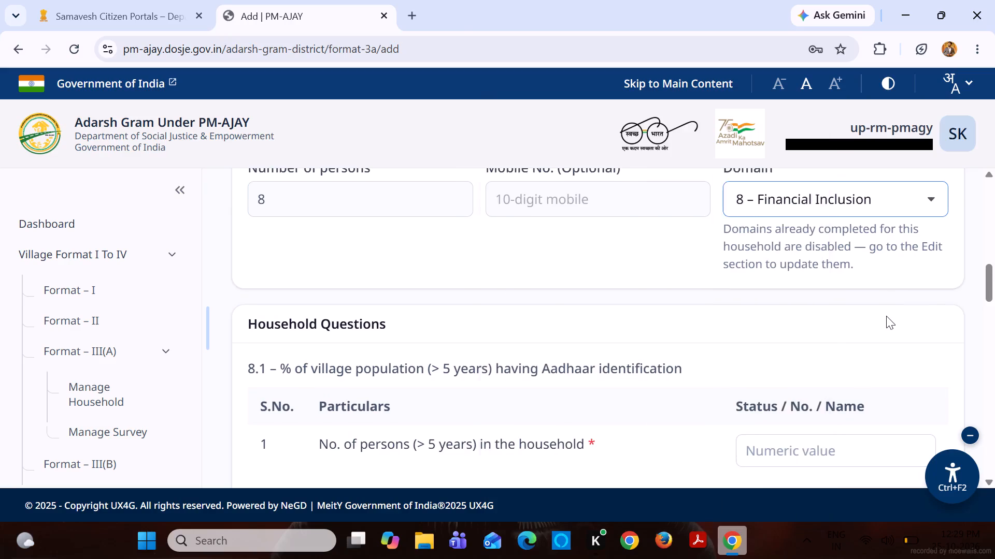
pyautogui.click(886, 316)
# Enter 7 persons above 5 years and 7 with Aadhaar (8.1), and 4 eligible members and 4 with bank/post office accounts (8.2).
pyautogui.scroll(-3, 886, 316)
pyautogui.click(835, 325)
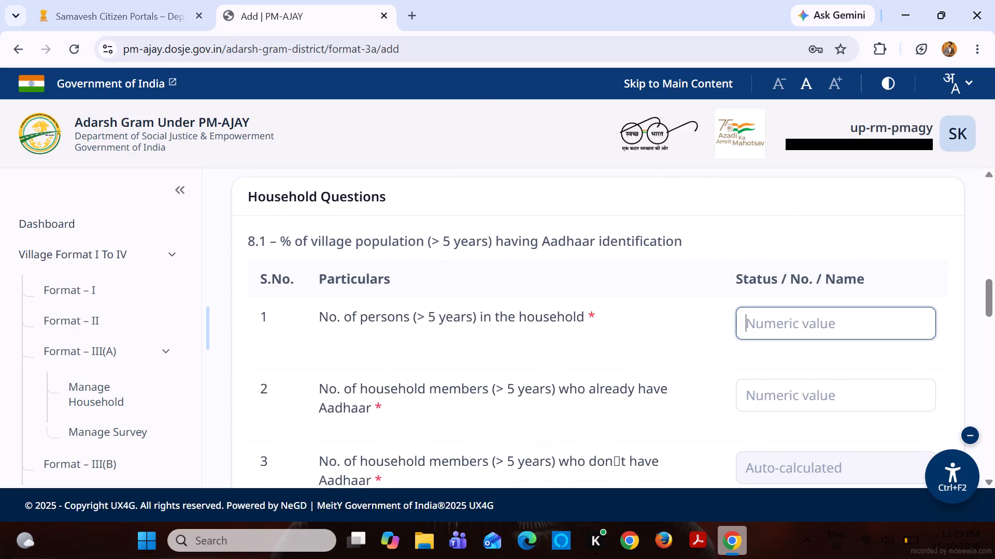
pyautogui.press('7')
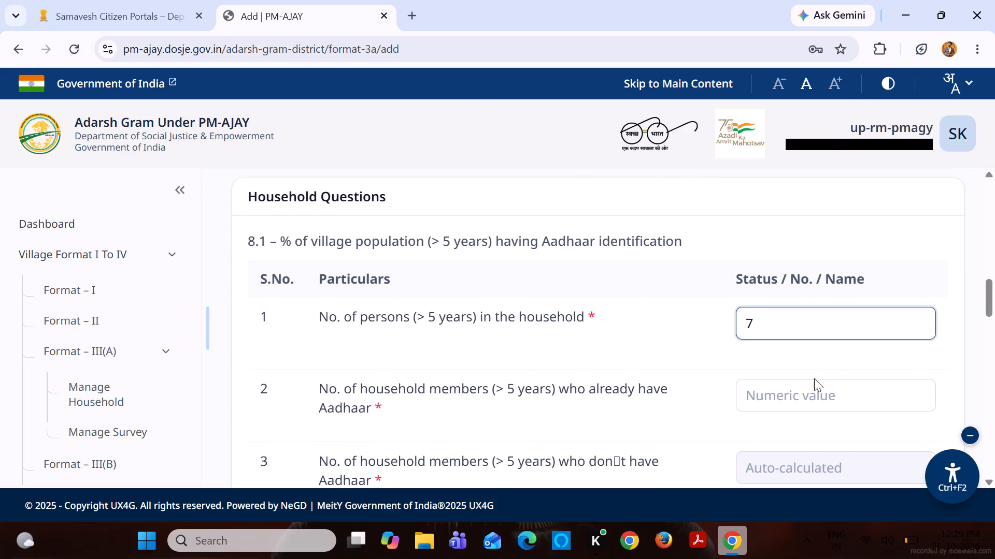
pyautogui.click(810, 386)
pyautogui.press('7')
pyautogui.scroll(-4, 810, 386)
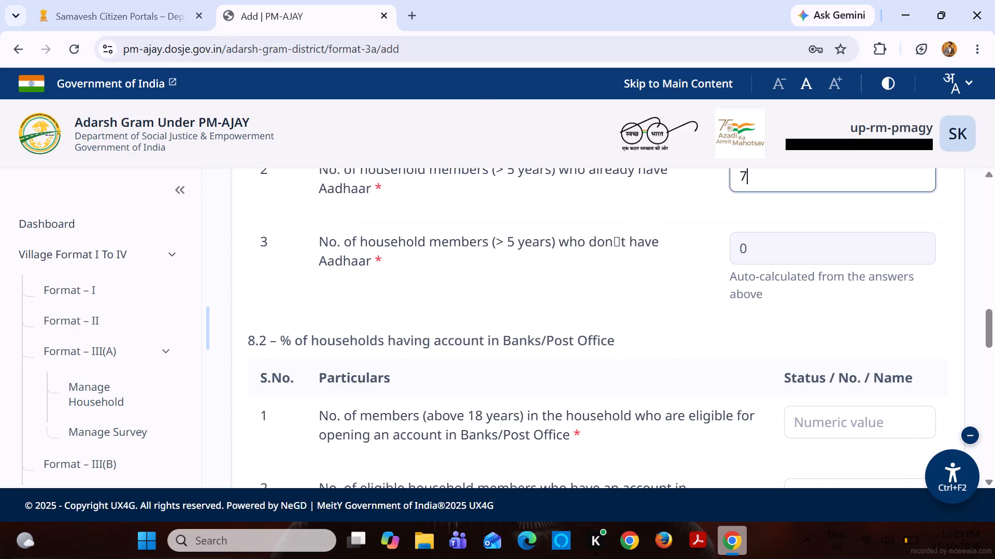
pyautogui.click(820, 423)
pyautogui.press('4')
pyautogui.scroll(-5, 820, 423)
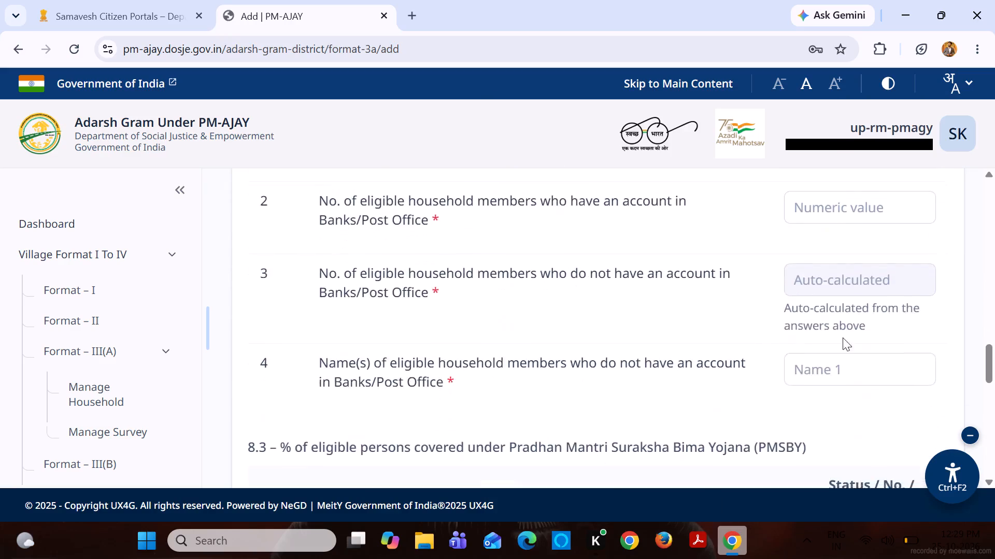
pyautogui.click(819, 218)
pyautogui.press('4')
# Enter 0 persons eligible for PMSBY (8.3) and 0 for PMJJBY (8.4), and submit the domain.
pyautogui.scroll(1, 819, 218)
pyautogui.scroll(-4, 819, 218)
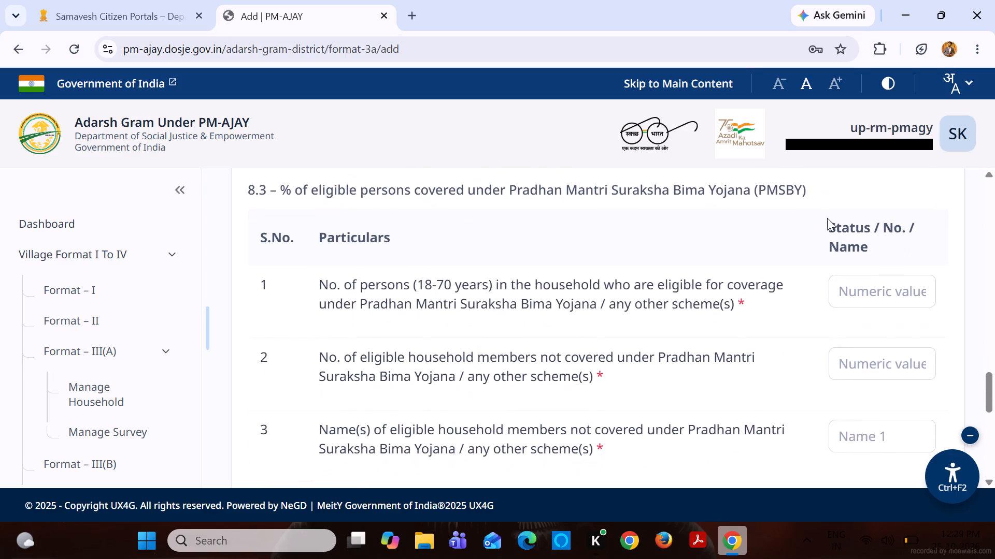
pyautogui.click(864, 285)
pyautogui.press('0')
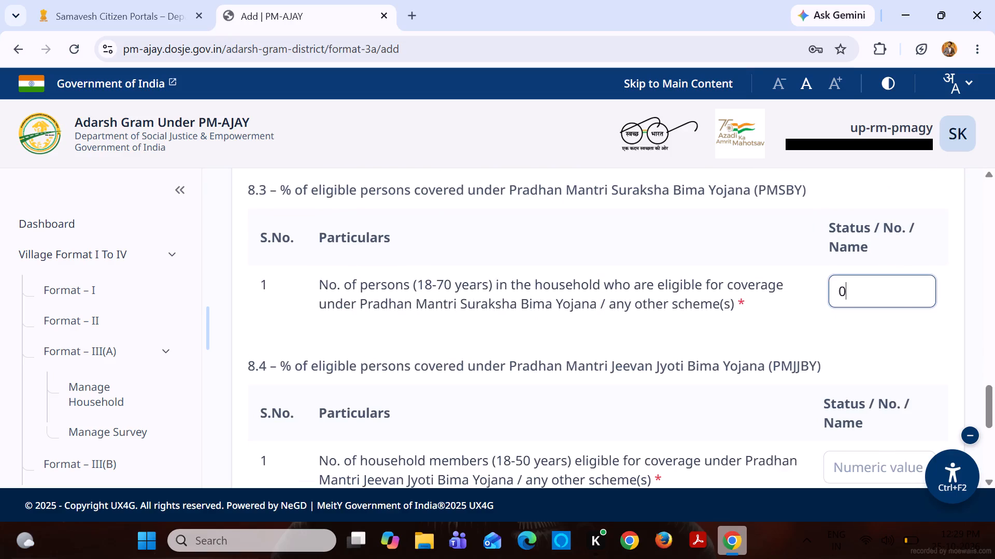
pyautogui.scroll(-1, 864, 285)
pyautogui.click(863, 385)
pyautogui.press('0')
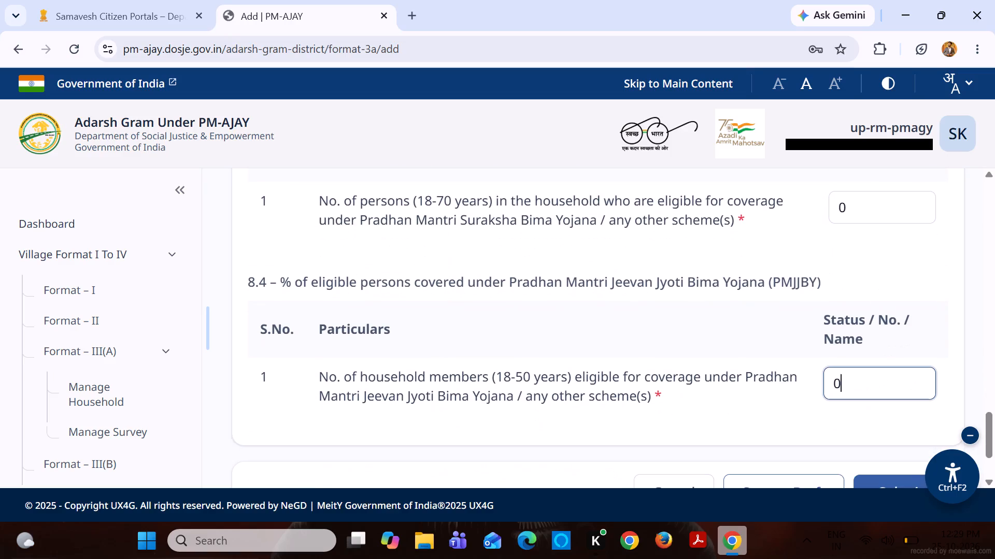
pyautogui.scroll(-4, 863, 385)
pyautogui.click(891, 386)
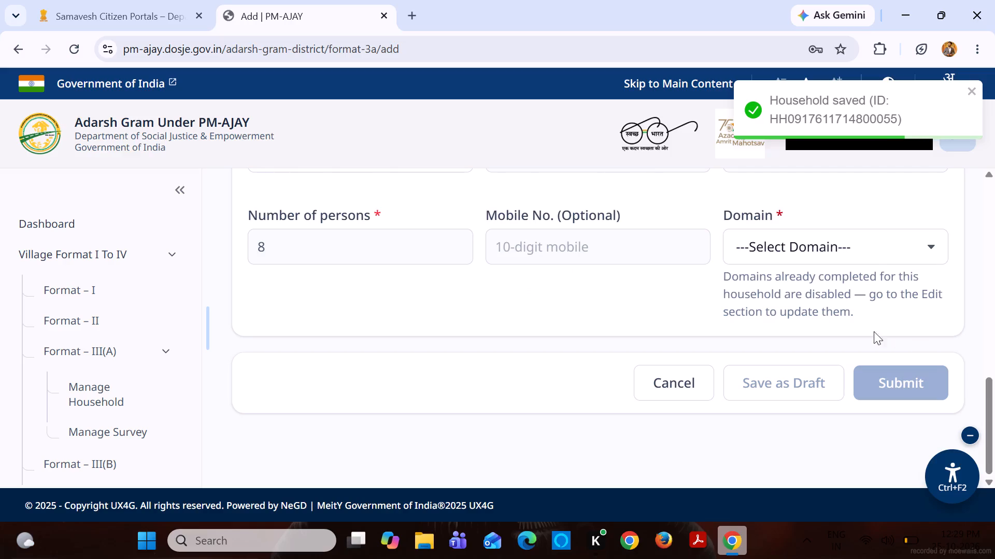
# Complete and submit domain 9 – Digitization with 0 household members eligible for PMGDISHA training (9.3).
pyautogui.click(872, 255)
pyautogui.scroll(-3, 847, 363)
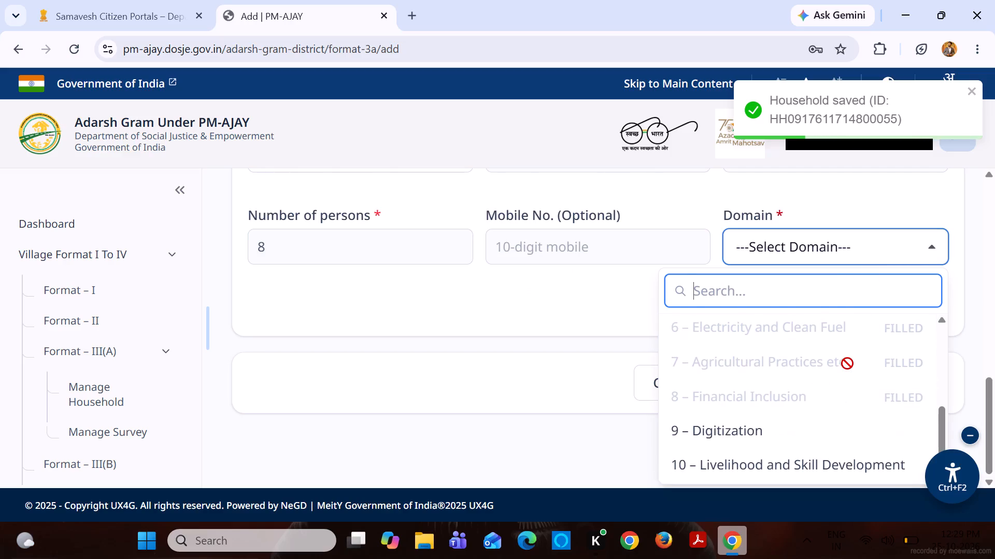
pyautogui.click(767, 418)
pyautogui.scroll(-3, 767, 418)
pyautogui.click(829, 314)
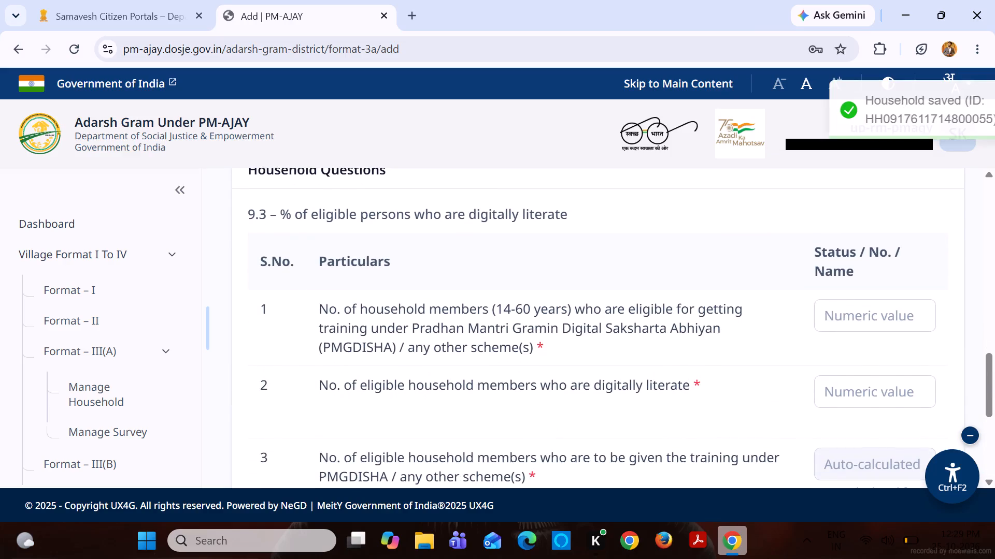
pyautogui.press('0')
pyautogui.click(869, 425)
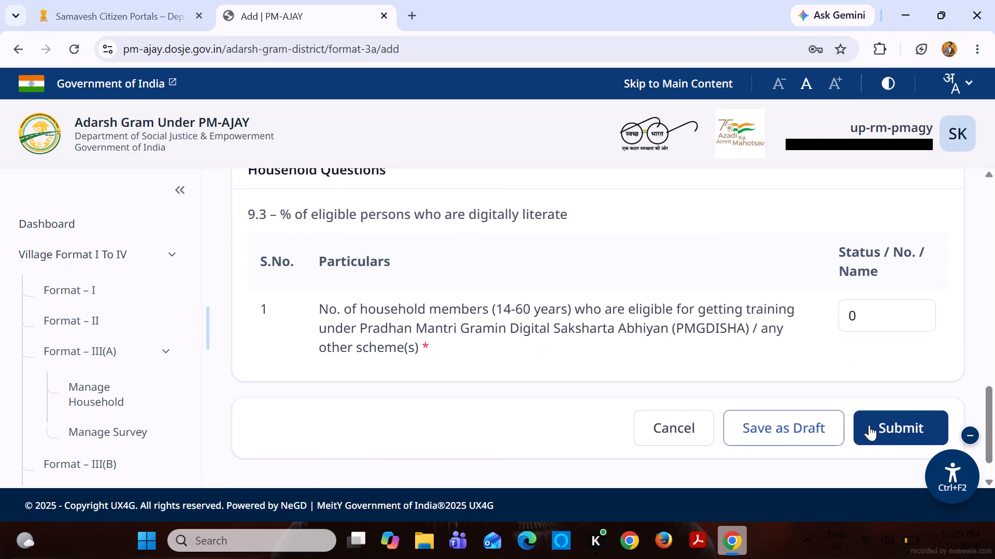
# Complete and submit domain 10 – Livelihood and Skill Development with 0 youth for 10.1 and 10.2 and Yes to SHG membership (10.3).
pyautogui.click(860, 281)
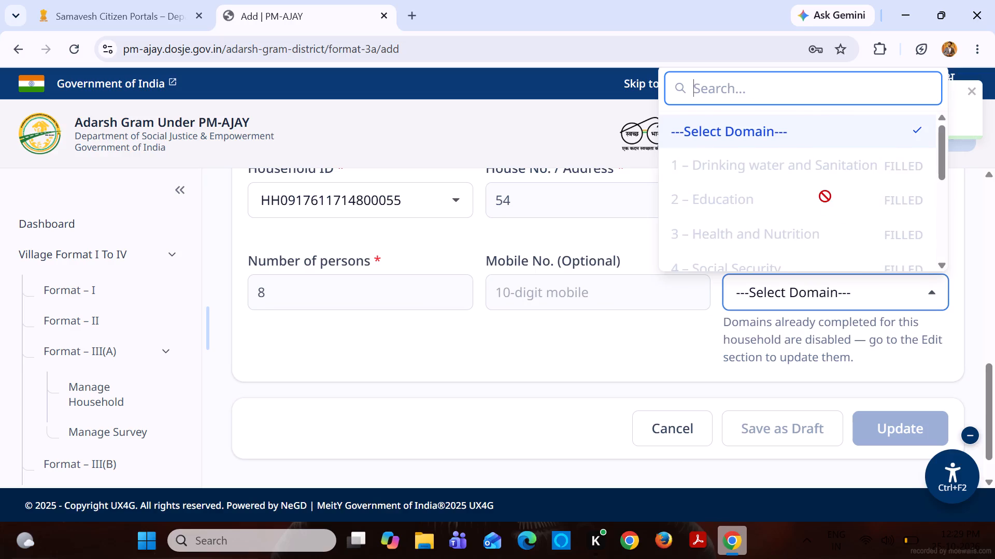
pyautogui.scroll(-10, 825, 196)
pyautogui.click(770, 252)
pyautogui.scroll(-4, 811, 369)
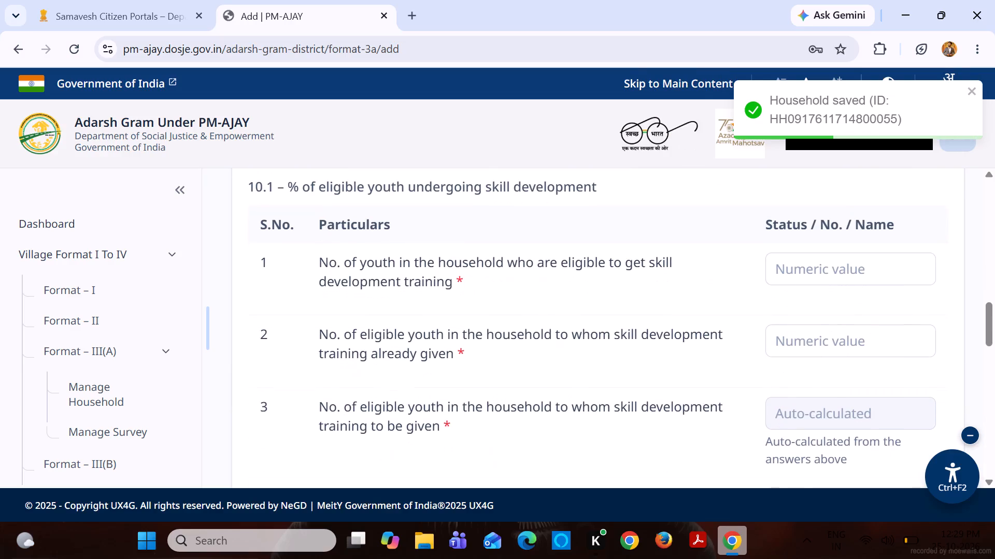
pyautogui.click(823, 284)
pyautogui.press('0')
pyautogui.scroll(-2, 823, 284)
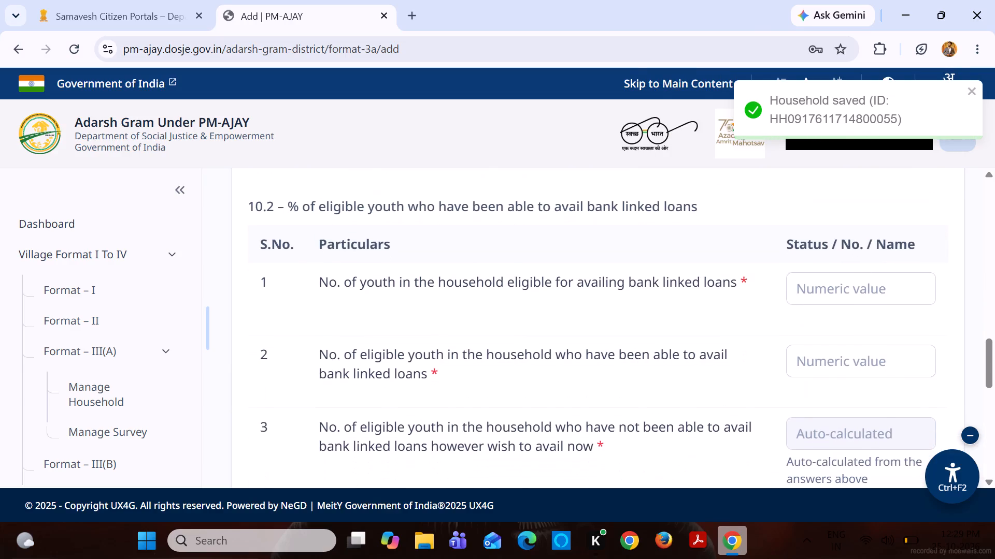
pyautogui.click(850, 284)
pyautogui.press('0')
pyautogui.scroll(-1, 850, 284)
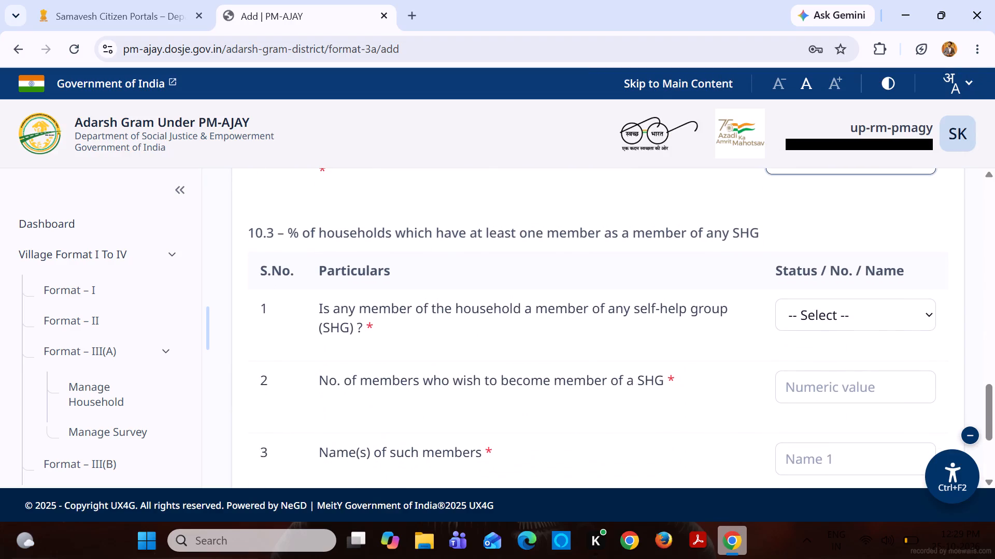
pyautogui.click(893, 321)
pyautogui.click(854, 361)
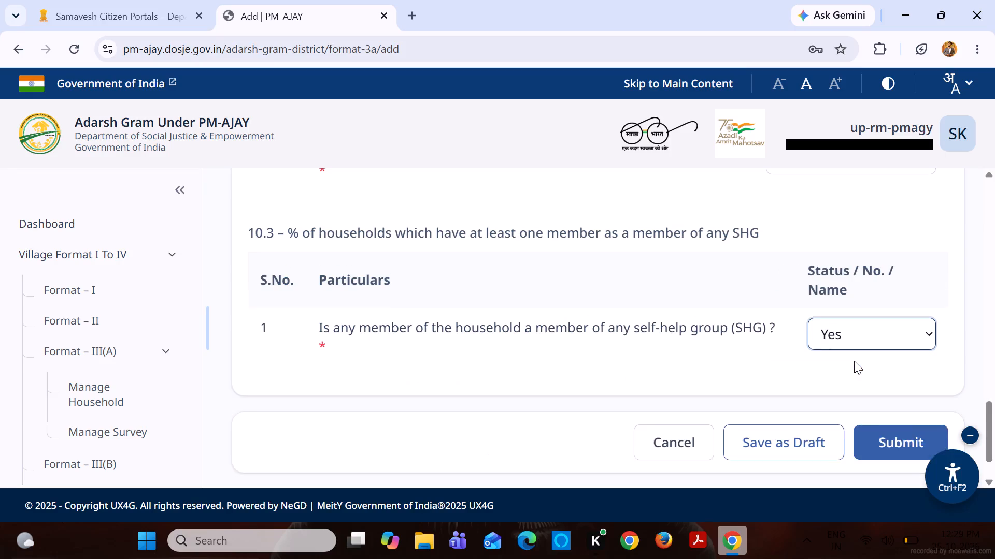
pyautogui.scroll(-4, 854, 361)
pyautogui.click(905, 395)
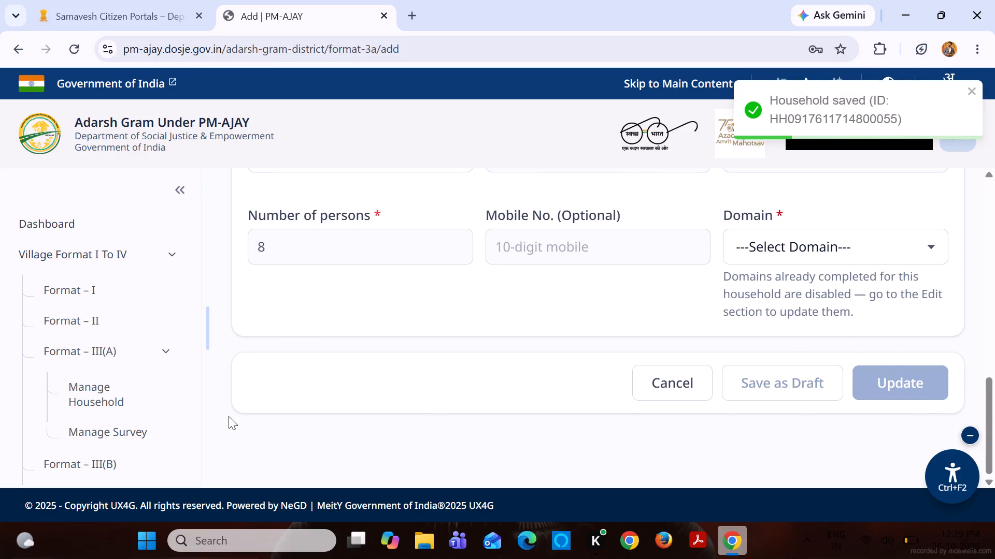
# Start a new household record for Shahabad block, Husainganj gram panchayat, Sujatganj village, with category SC.
pyautogui.click(122, 396)
pyautogui.click(725, 218)
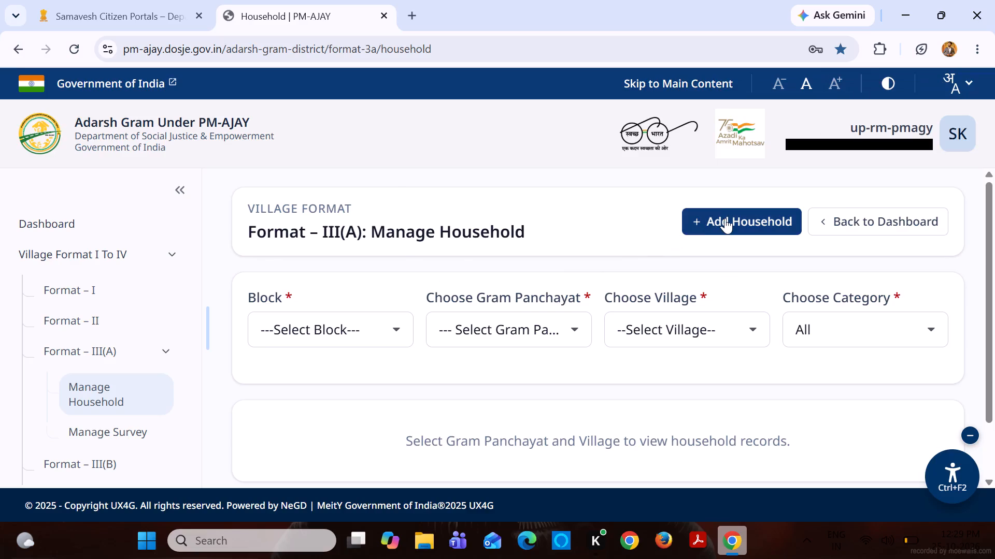
pyautogui.click(732, 171)
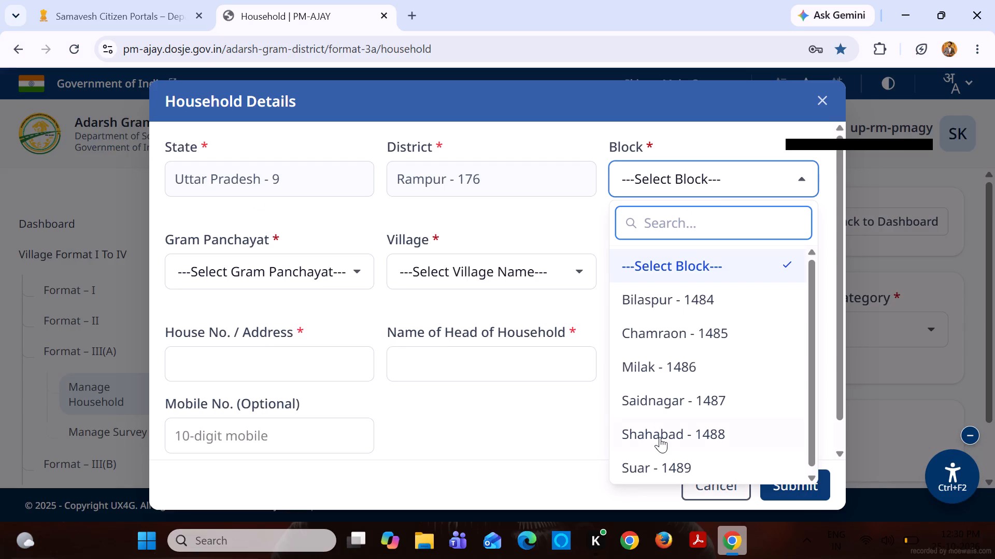
pyautogui.click(660, 437)
pyautogui.click(323, 277)
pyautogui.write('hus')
pyautogui.click(248, 355)
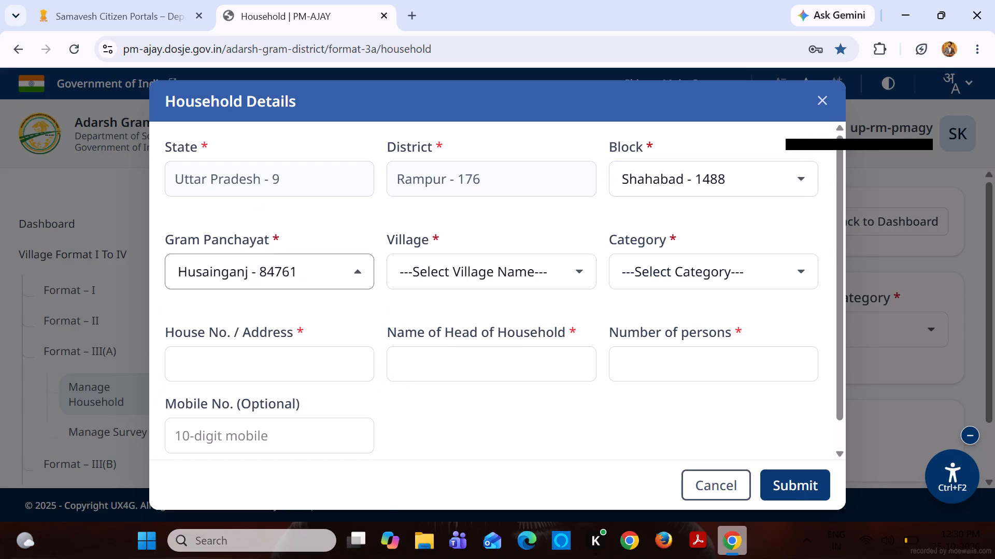
pyautogui.click(489, 266)
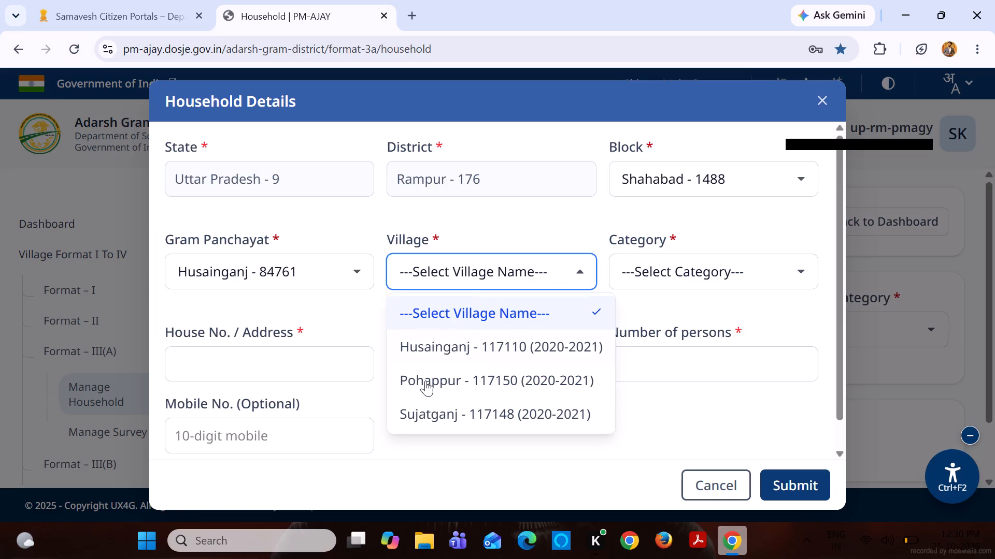
pyautogui.click(427, 413)
pyautogui.click(710, 264)
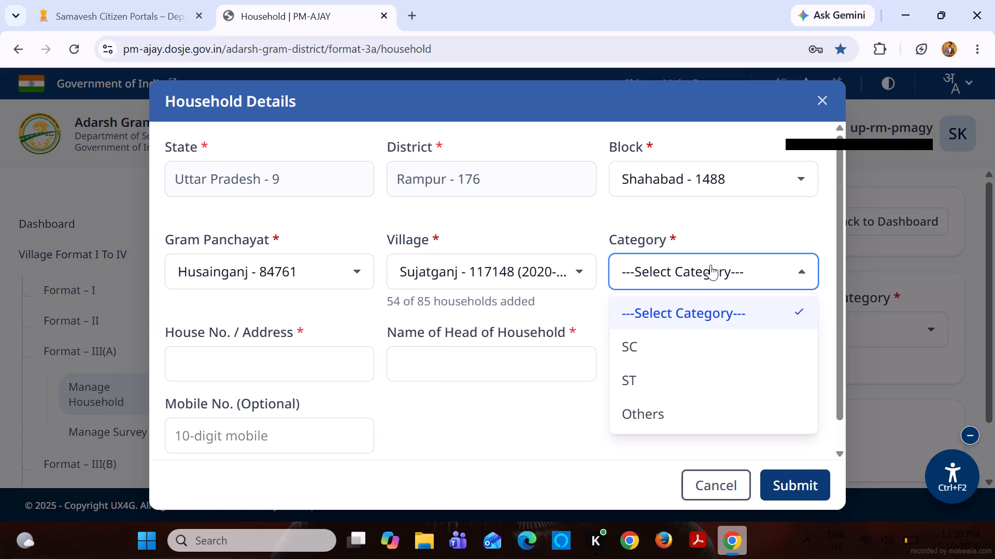
pyautogui.click(657, 343)
# Enter house number 55, the head of household's name and 10 persons, and submit the household details.
pyautogui.click(283, 373)
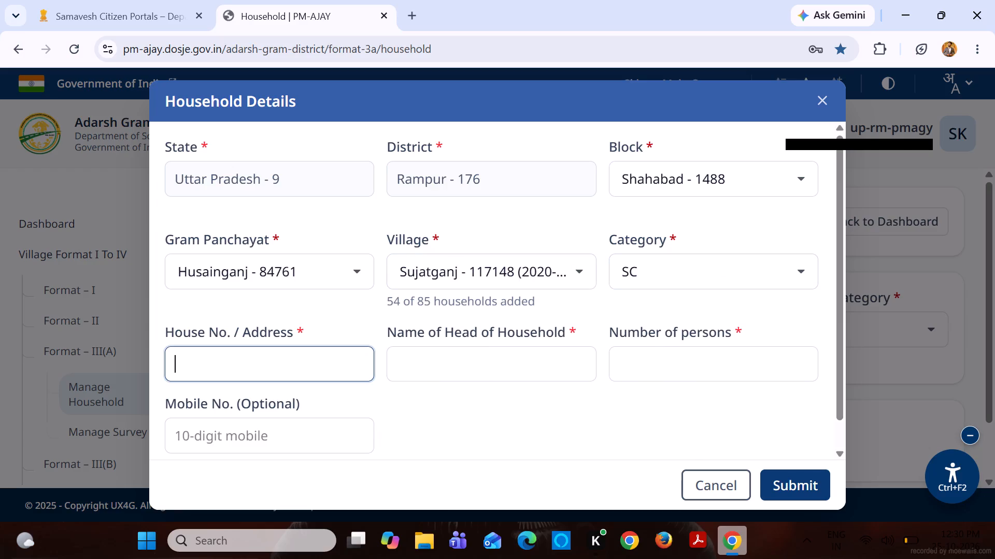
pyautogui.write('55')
pyautogui.click(458, 373)
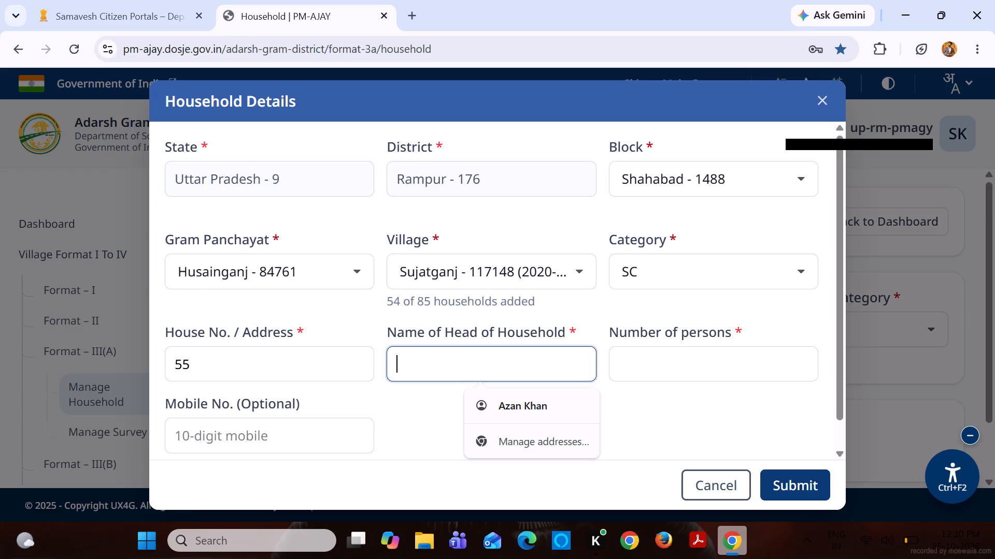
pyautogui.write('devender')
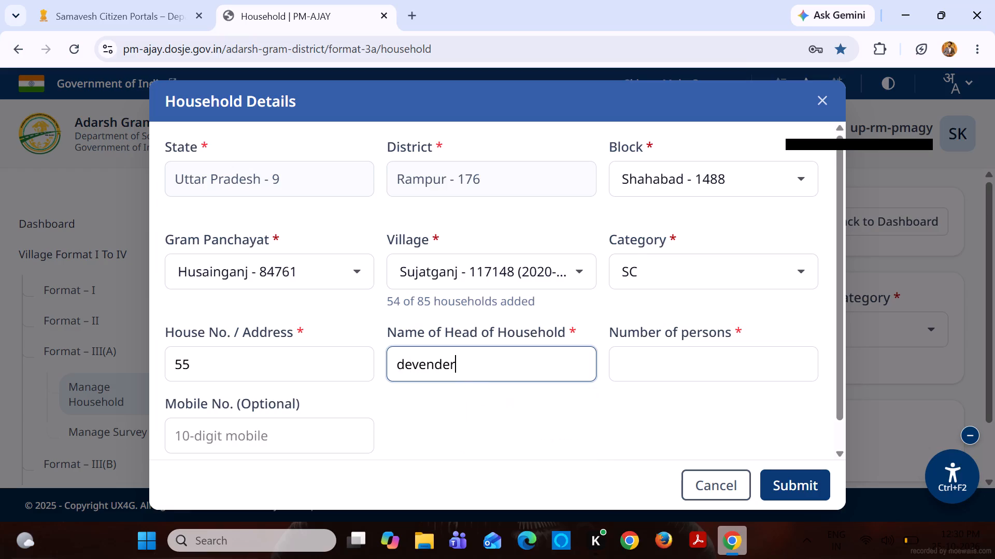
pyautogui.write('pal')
pyautogui.click(693, 355)
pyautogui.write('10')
pyautogui.click(805, 489)
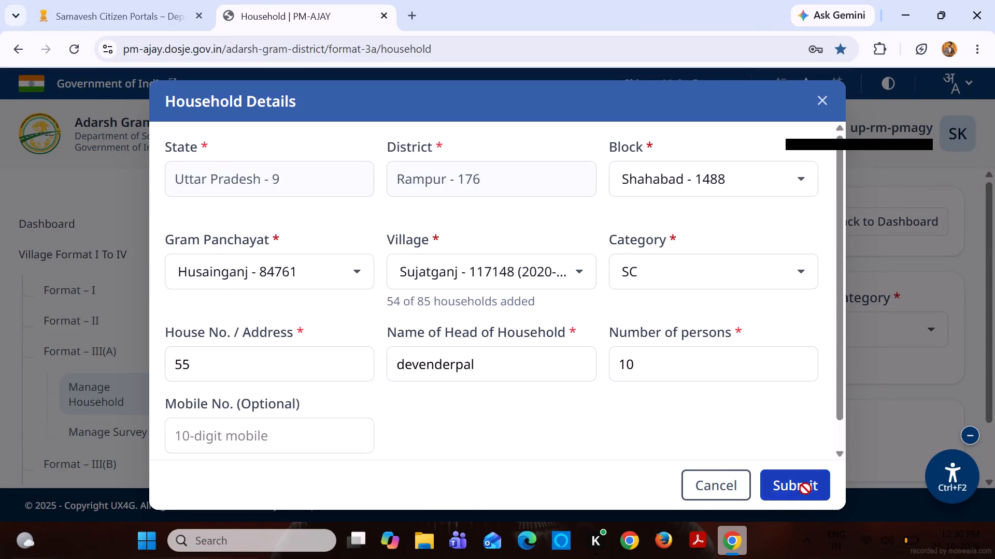
# Complete and submit domain 1 – Drinking water and Sanitation with Yes to having an IHHL (1.3) and No to open defecation (1.5).
pyautogui.scroll(-15, 741, 351)
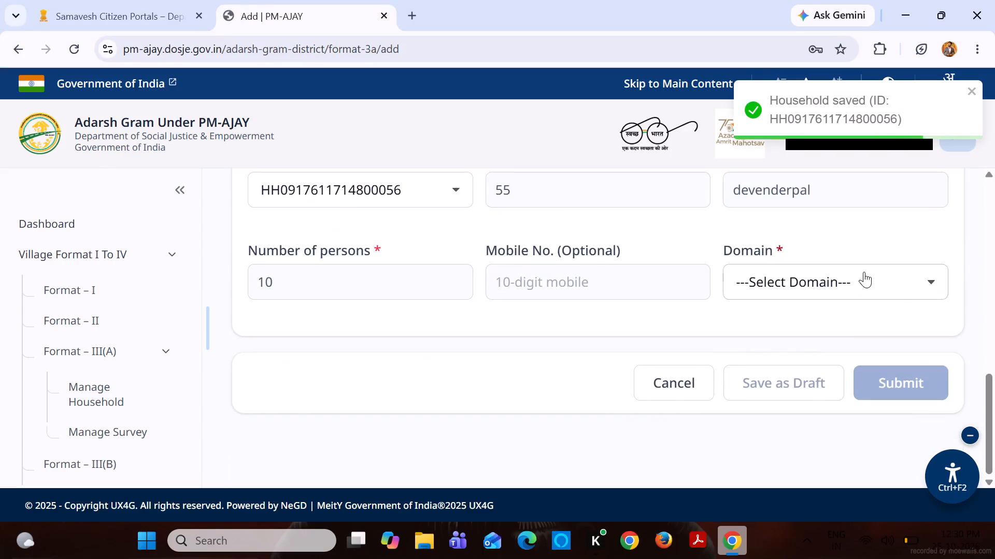
pyautogui.click(864, 277)
pyautogui.click(789, 146)
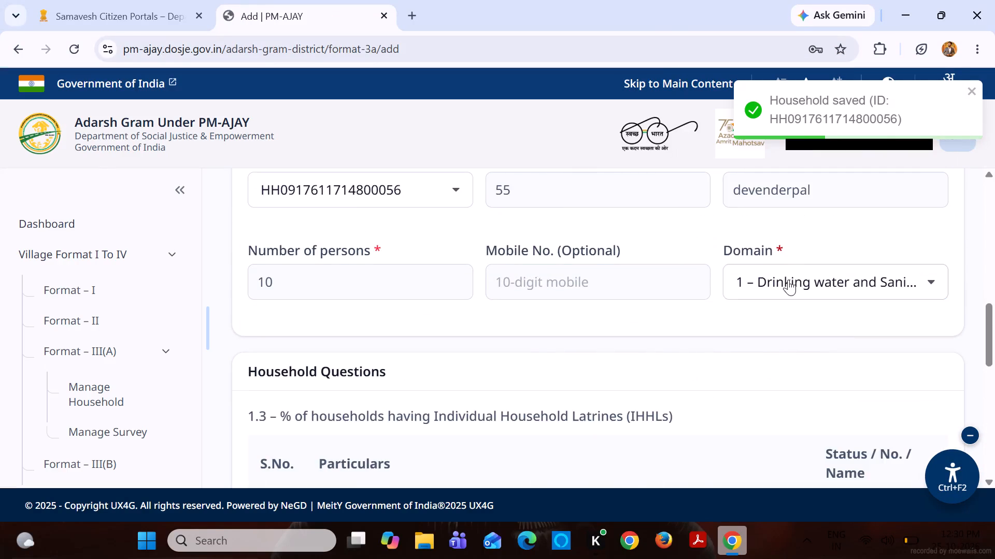
pyautogui.scroll(-5, 788, 279)
pyautogui.click(887, 269)
pyautogui.click(897, 238)
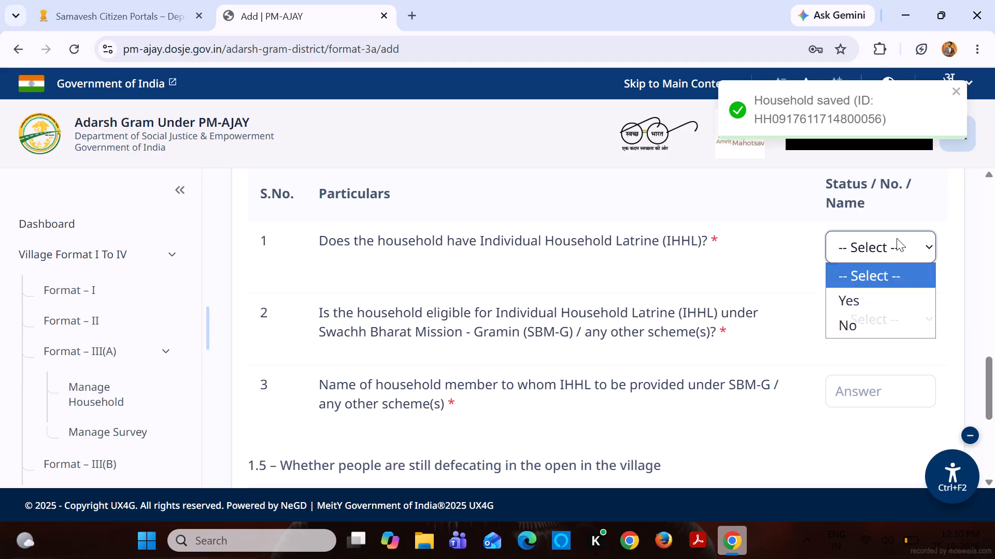
pyautogui.click(863, 303)
pyautogui.click(883, 407)
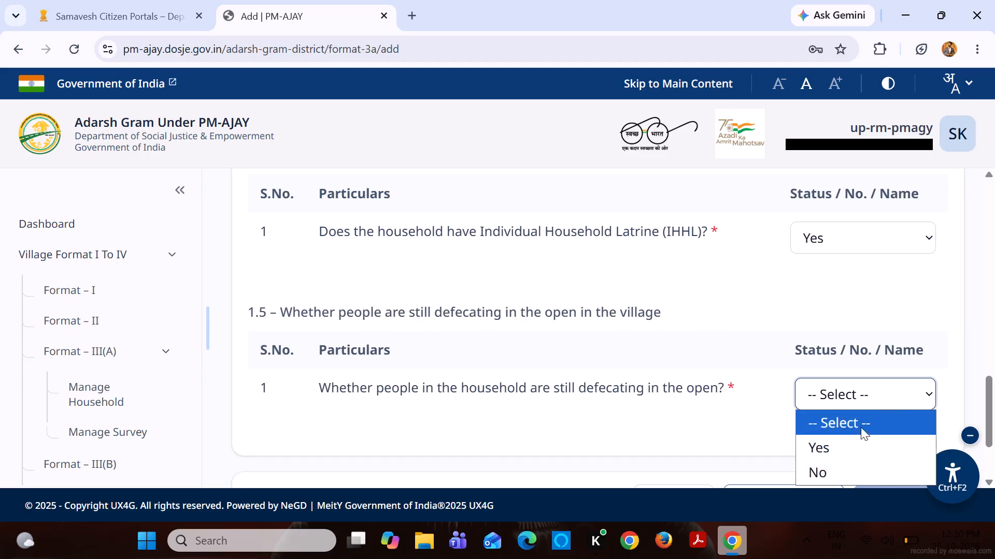
pyautogui.click(830, 470)
pyautogui.scroll(-2, 809, 368)
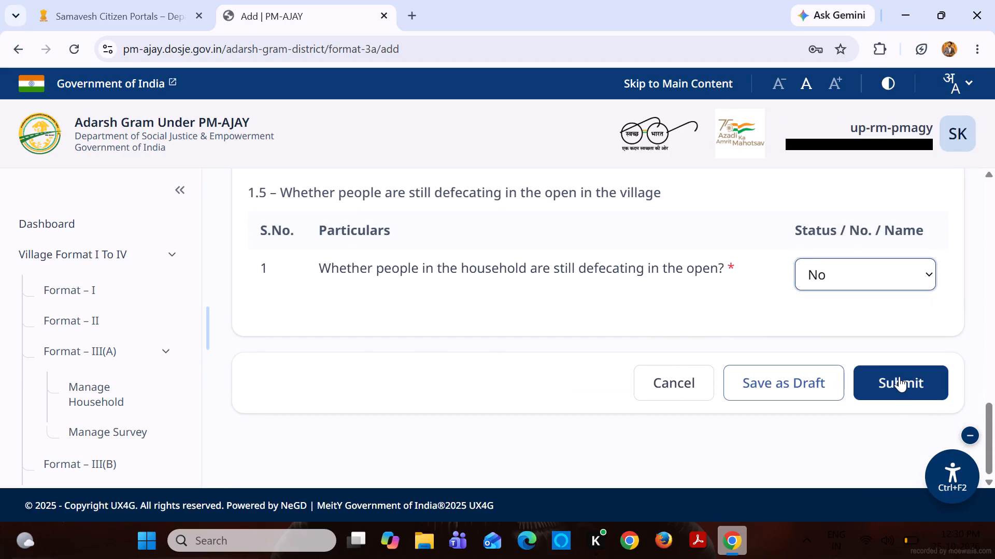
pyautogui.click(899, 376)
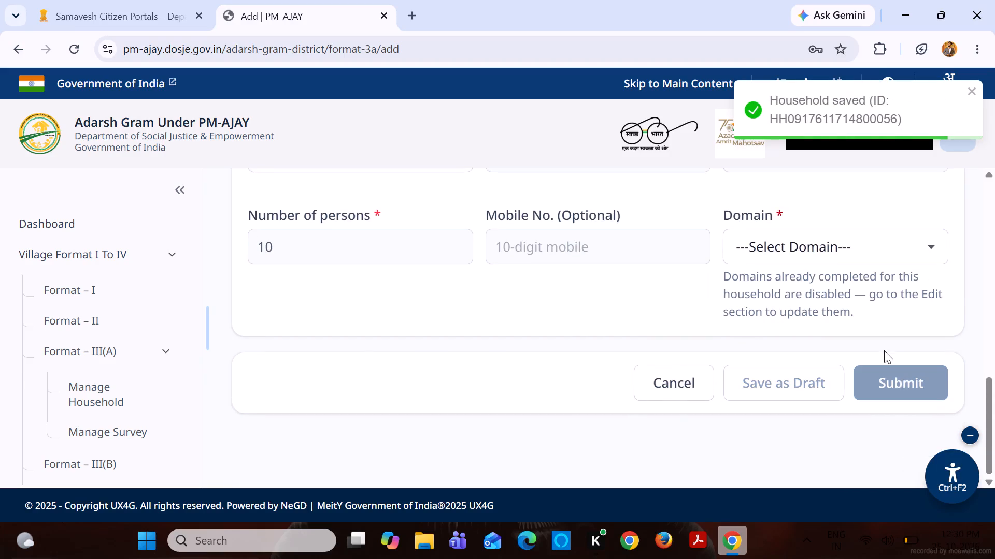
# In domain 2 – Education, enter 0 children aged 6-10 (2.1), and 2 children aged 11-13 with 2 attending middle school (2.2).
pyautogui.click(858, 244)
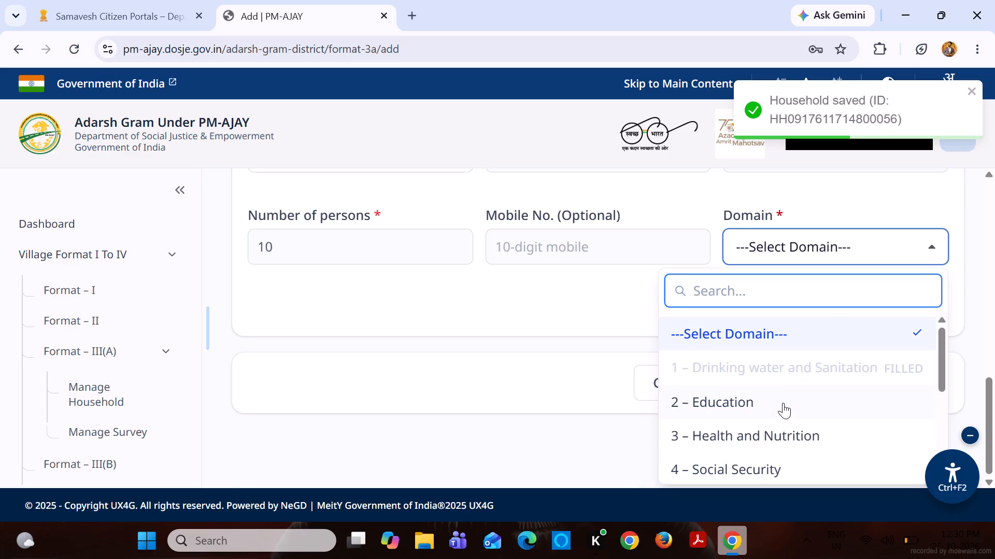
pyautogui.click(783, 403)
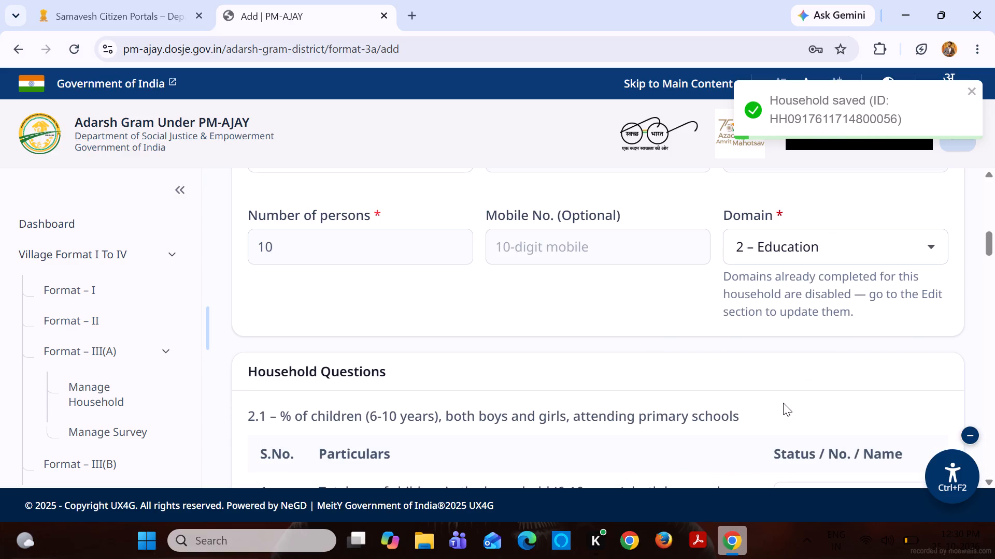
pyautogui.click(783, 403)
pyautogui.scroll(-3, 783, 403)
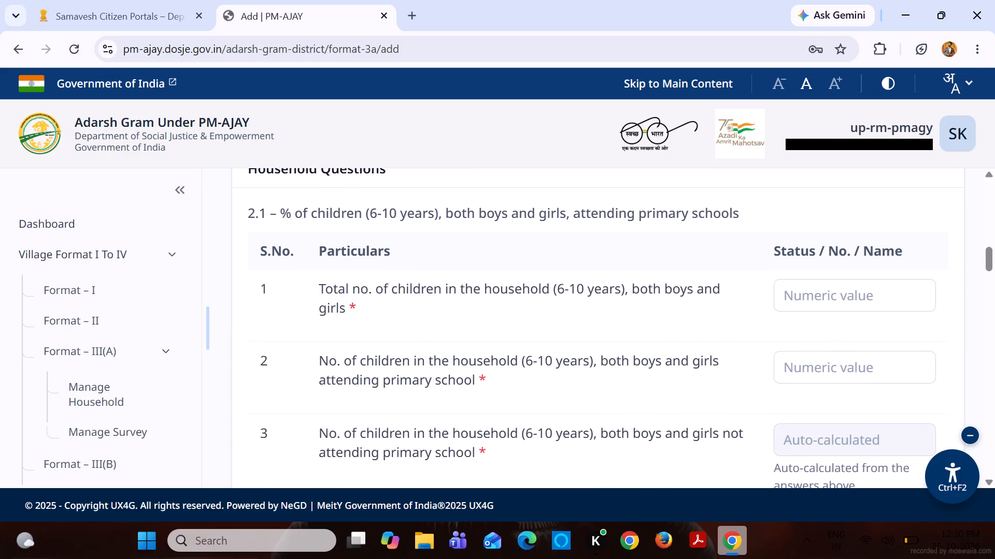
pyautogui.click(826, 302)
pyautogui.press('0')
pyautogui.scroll(-2, 826, 302)
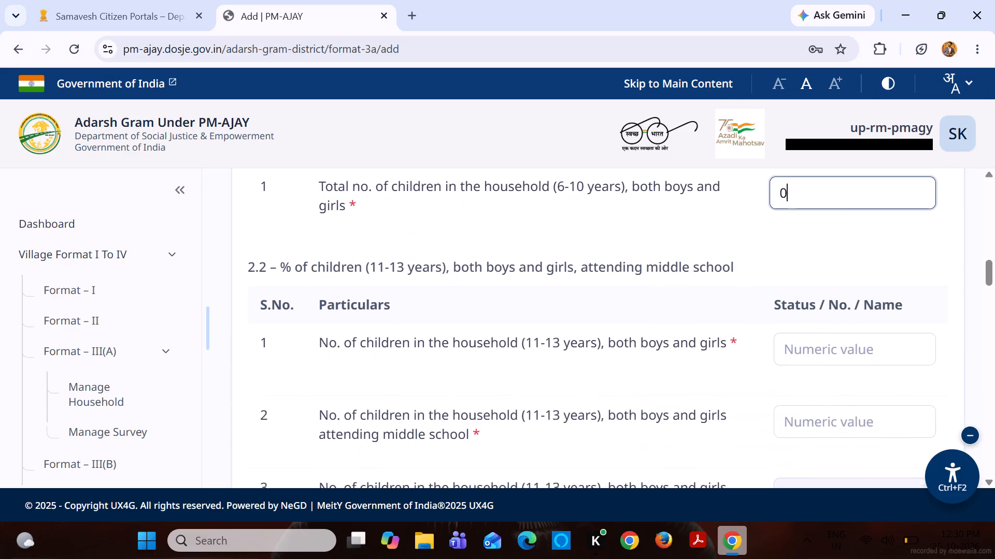
pyautogui.click(797, 350)
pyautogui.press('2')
pyautogui.scroll(-1, 797, 350)
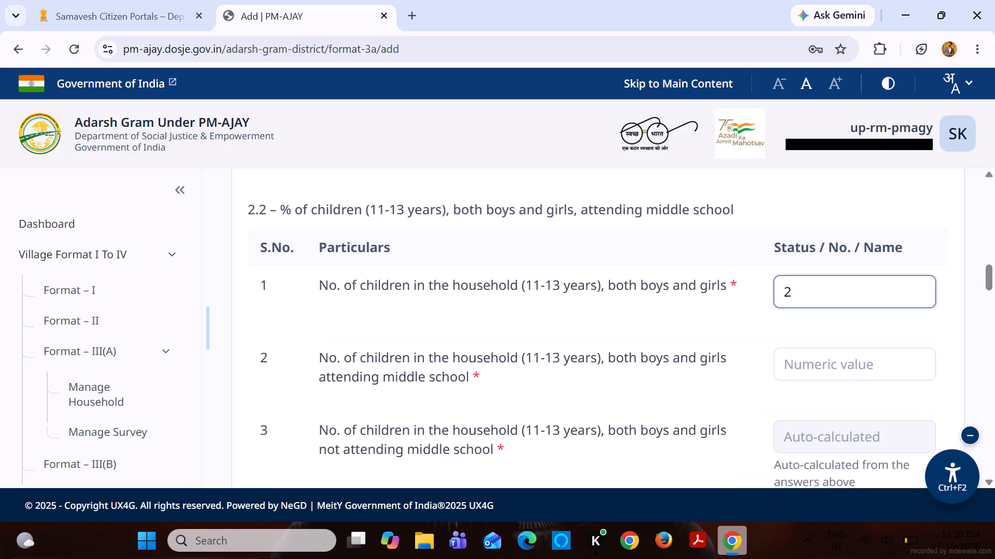
pyautogui.scroll(-1, 797, 350)
pyautogui.click(809, 358)
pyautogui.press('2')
# Enter 1 child aged 14-15 with 1 attending secondary school (2.3), and 1 aged 16-17 with 1 attending higher secondary school (2.4).
pyautogui.scroll(-1, 809, 358)
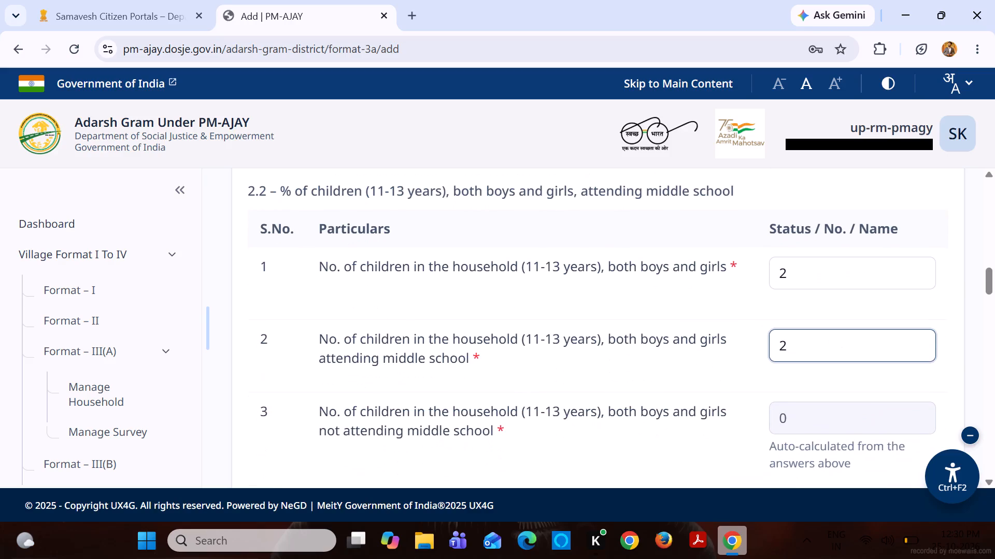
pyautogui.scroll(-4, 809, 358)
pyautogui.click(838, 381)
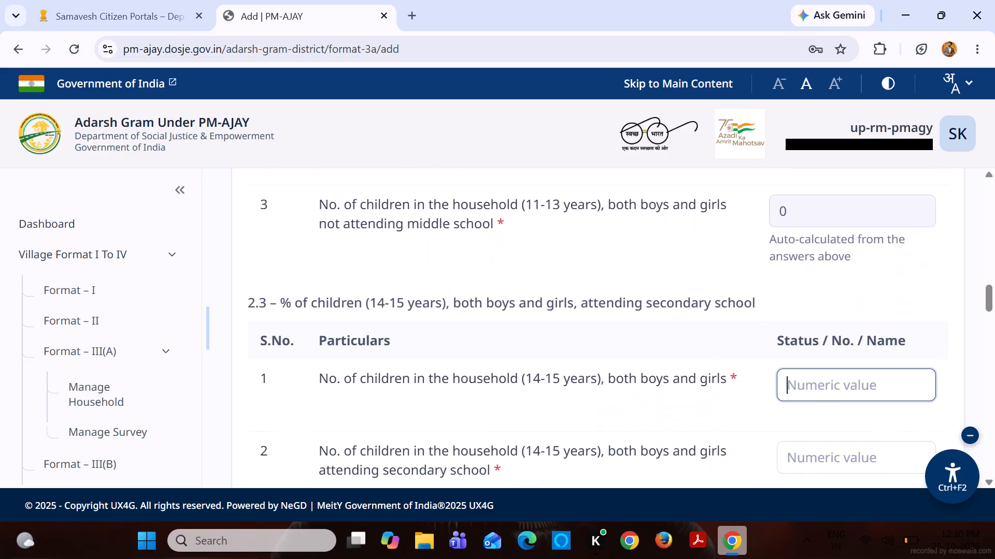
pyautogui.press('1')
pyautogui.scroll(-2, 838, 381)
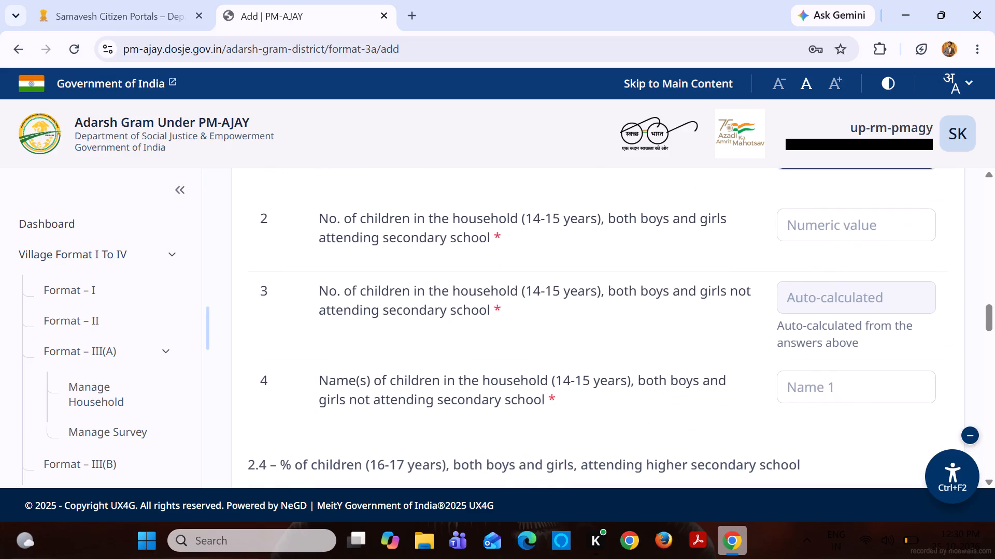
pyautogui.click(831, 236)
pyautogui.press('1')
pyautogui.scroll(-1, 831, 236)
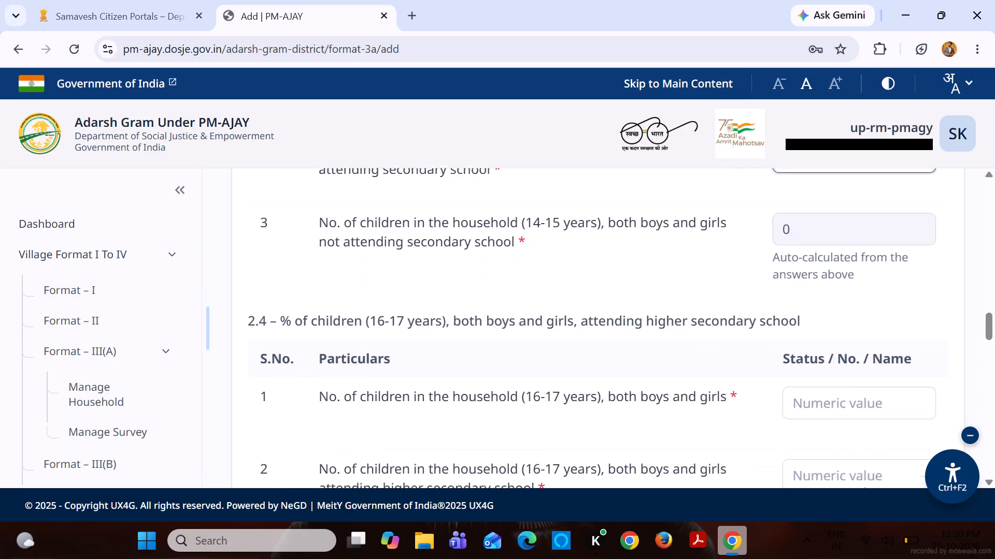
pyautogui.scroll(-3, 831, 236)
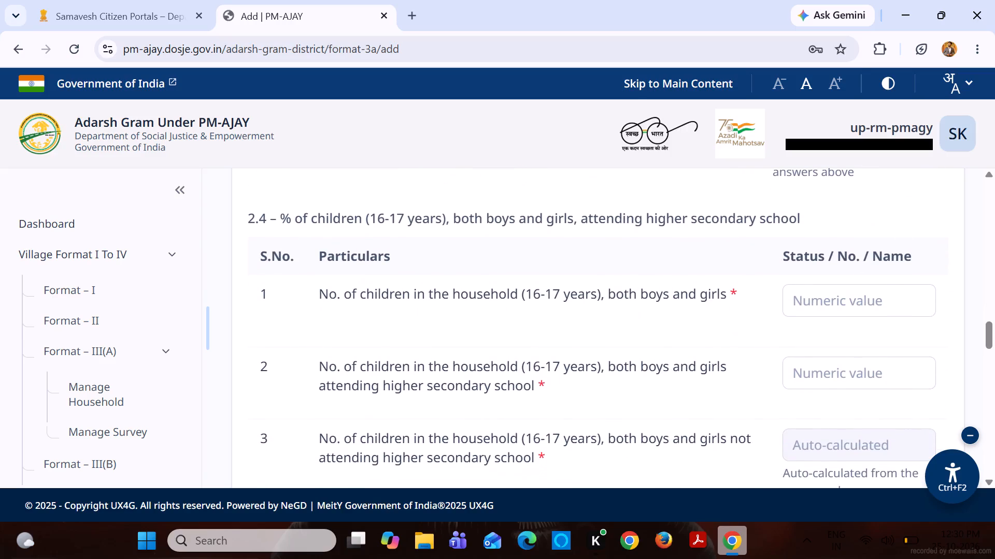
pyautogui.click(836, 300)
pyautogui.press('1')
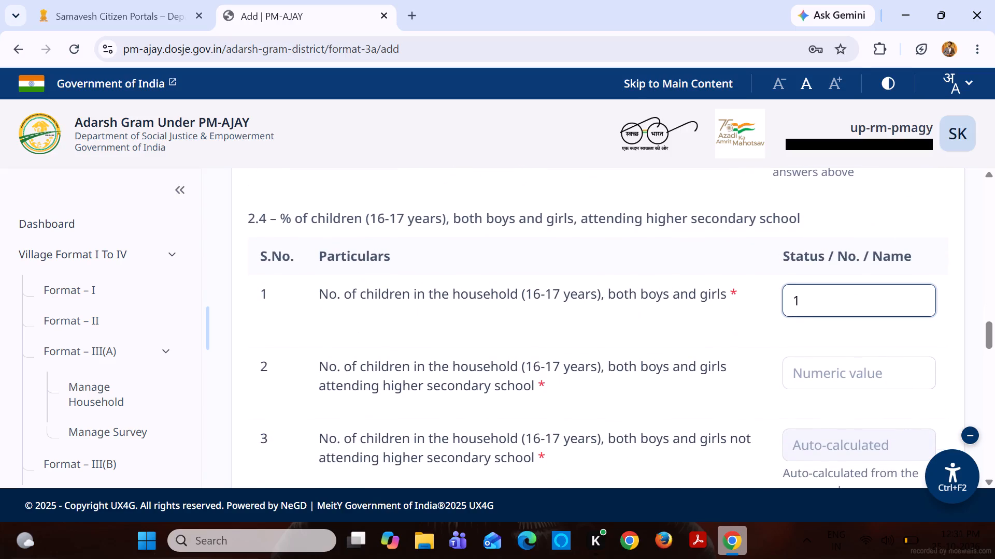
pyautogui.click(835, 376)
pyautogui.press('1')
# Enter 0 children aged 18-23 (2.5) and 0 eligible for pre-matric (2.6) and post-matric (2.7) scholarships, and submit the domain.
pyautogui.scroll(-4, 835, 376)
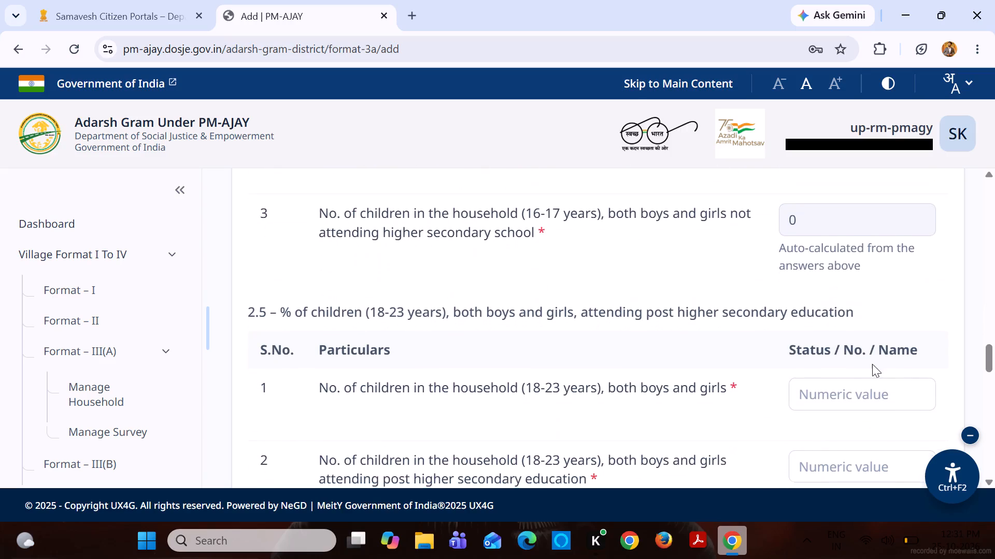
pyautogui.click(864, 376)
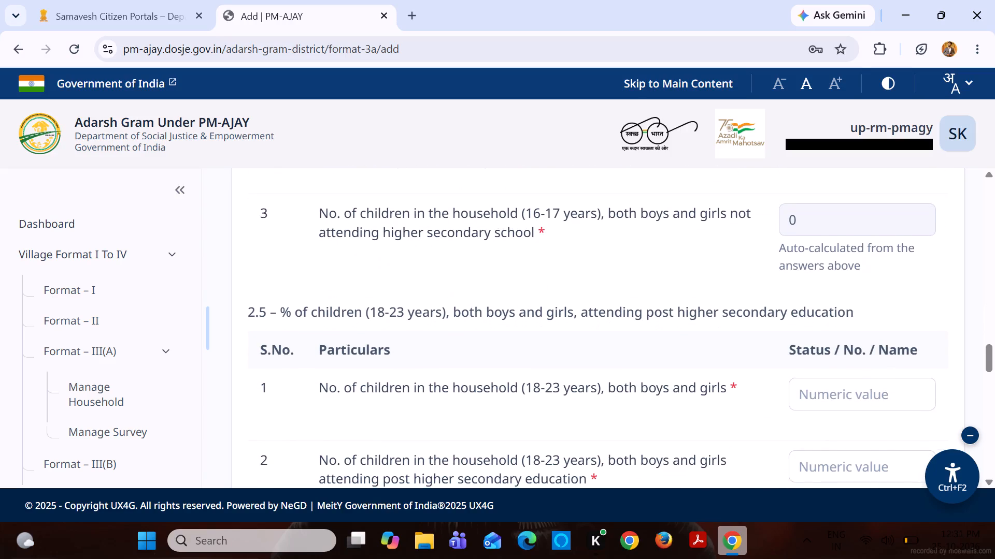
pyautogui.click(857, 390)
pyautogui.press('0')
pyautogui.scroll(-3, 857, 390)
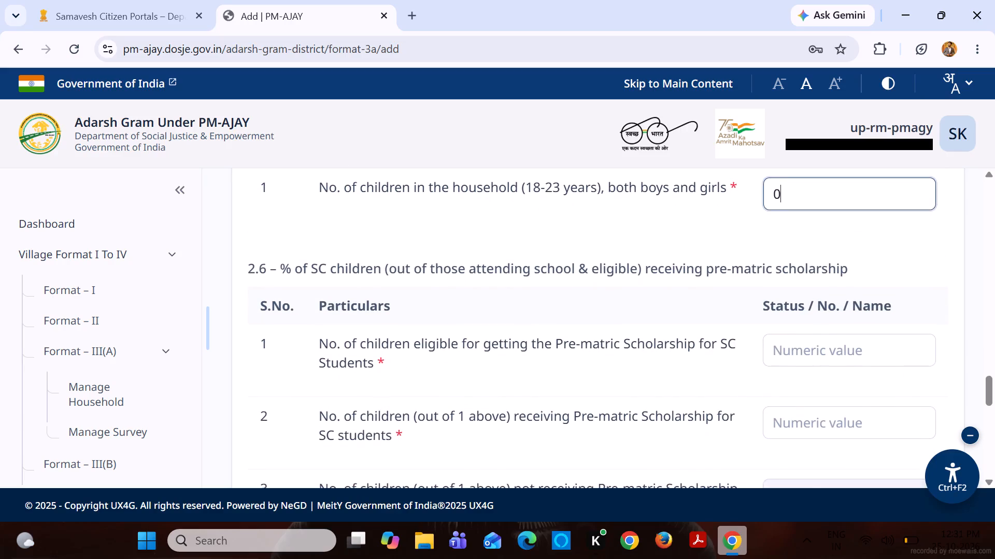
pyautogui.click(875, 360)
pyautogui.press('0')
pyautogui.scroll(-1, 875, 360)
pyautogui.click(821, 422)
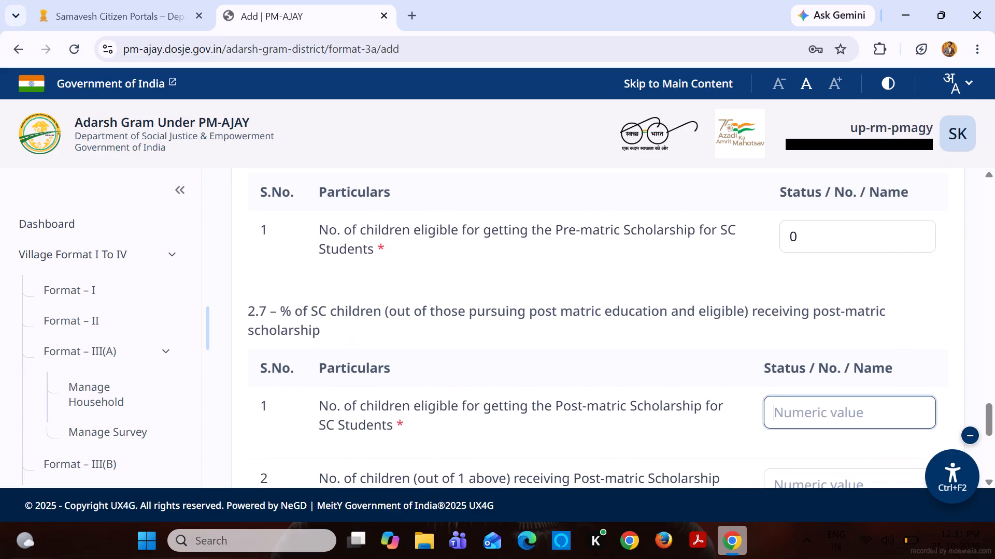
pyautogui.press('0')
pyautogui.scroll(-3, 821, 422)
pyautogui.click(907, 374)
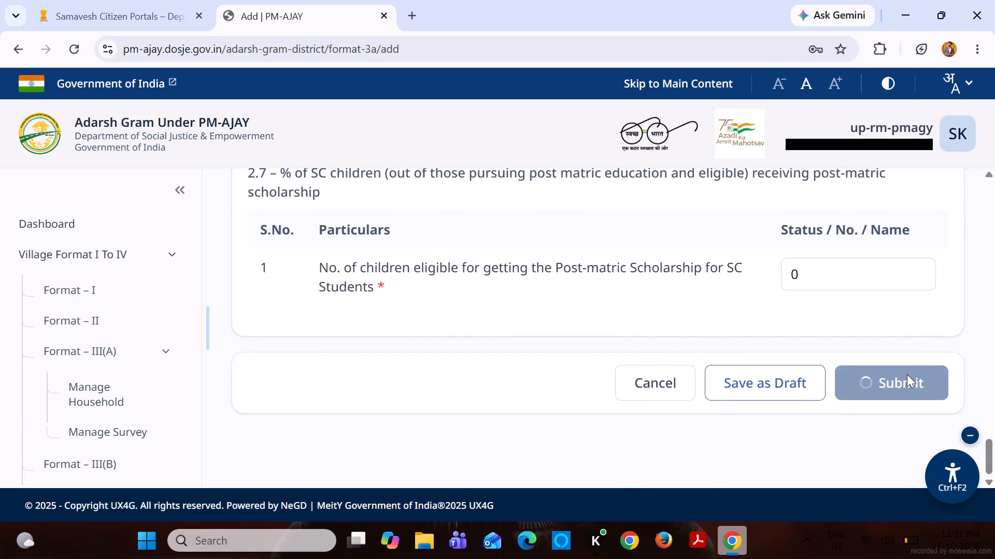
# In domain 3 – Health and Nutrition, answer Yes to health protection coverage (3.1), and enter 0 pregnant women (3.3) and 0 deliveries (3.4).
pyautogui.click(879, 240)
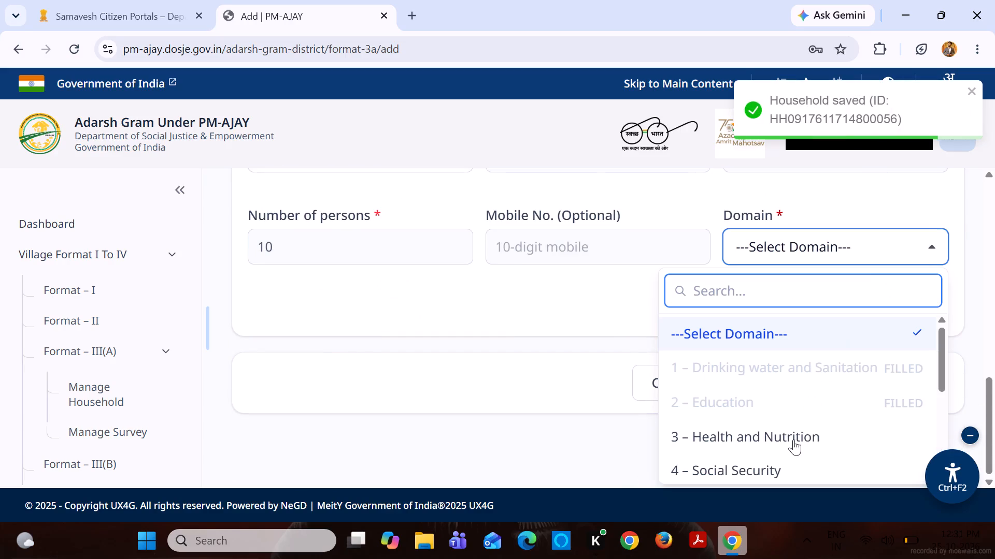
pyautogui.click(792, 442)
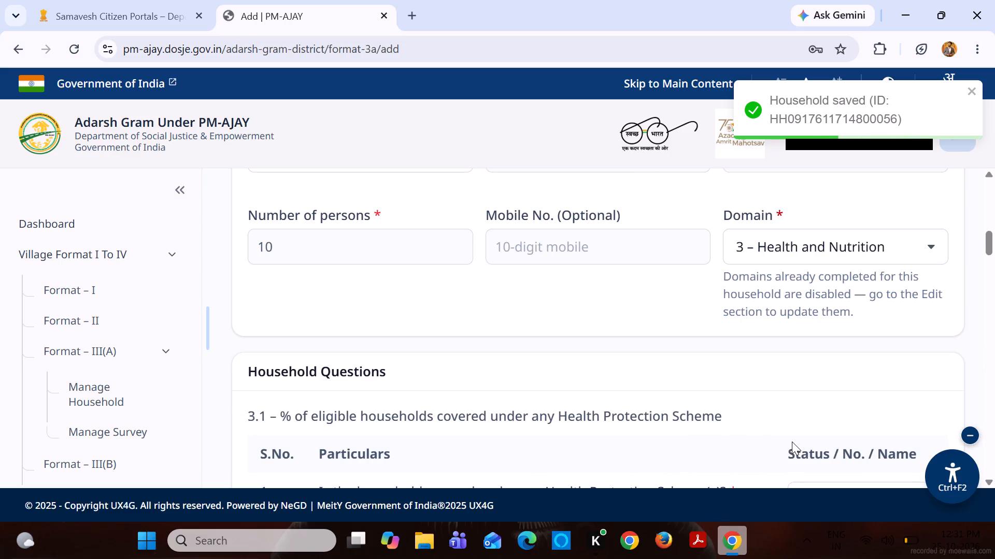
pyautogui.scroll(-3, 769, 423)
pyautogui.moveTo(882, 271); pyautogui.dragTo(829, 335)
pyautogui.click(829, 335)
pyautogui.scroll(-2, 829, 335)
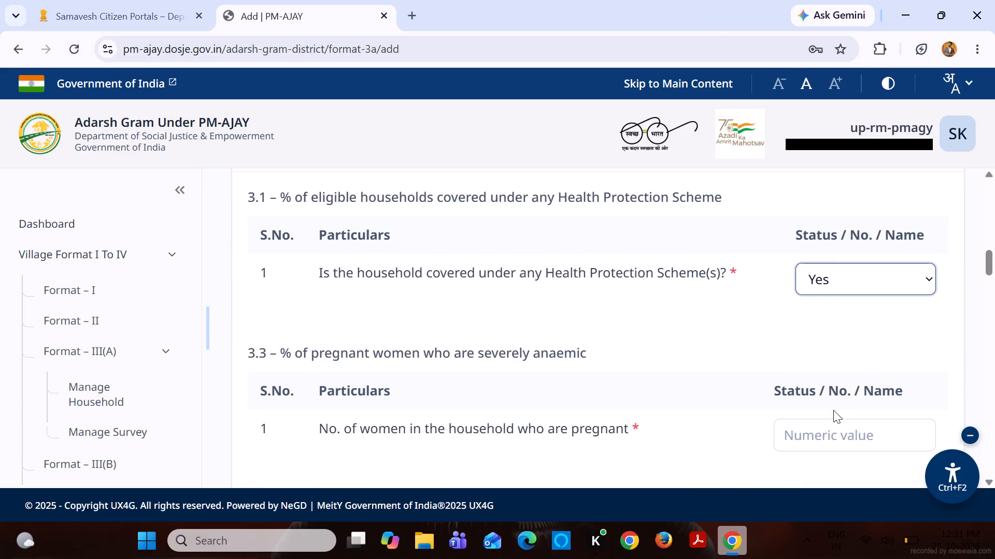
pyautogui.click(830, 419)
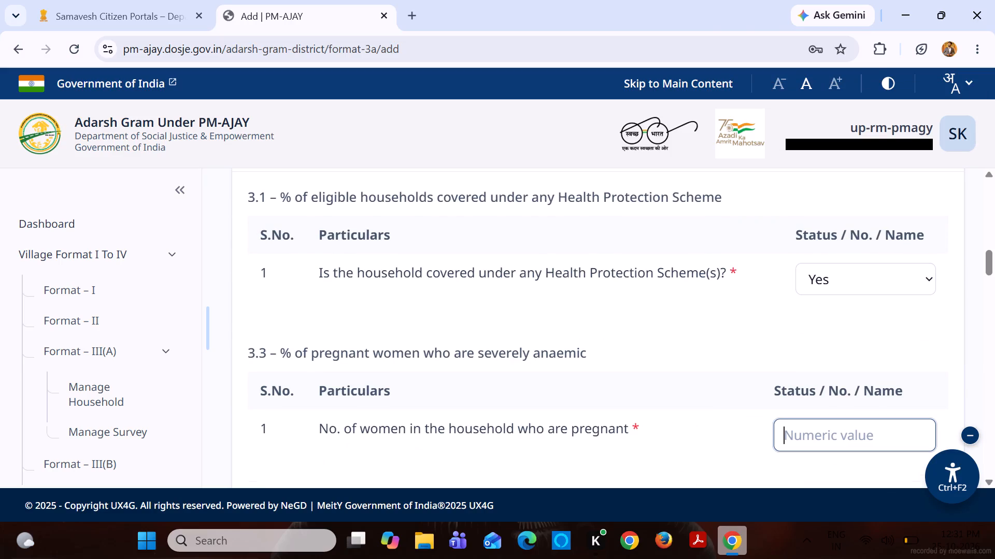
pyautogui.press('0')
pyautogui.scroll(-5, 830, 419)
pyautogui.click(766, 349)
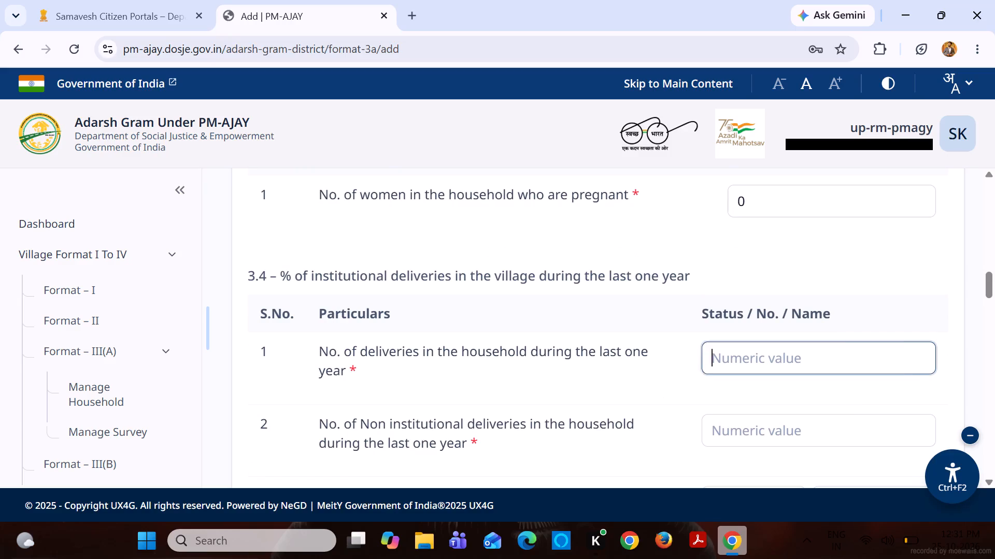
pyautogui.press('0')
# Enter 0 children born during the last year (3.5), 0 children below one year (3.6) and 0 children aged 0-5 (3.7).
pyautogui.scroll(-4, 766, 349)
pyautogui.click(750, 399)
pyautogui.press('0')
pyautogui.scroll(-5, 750, 399)
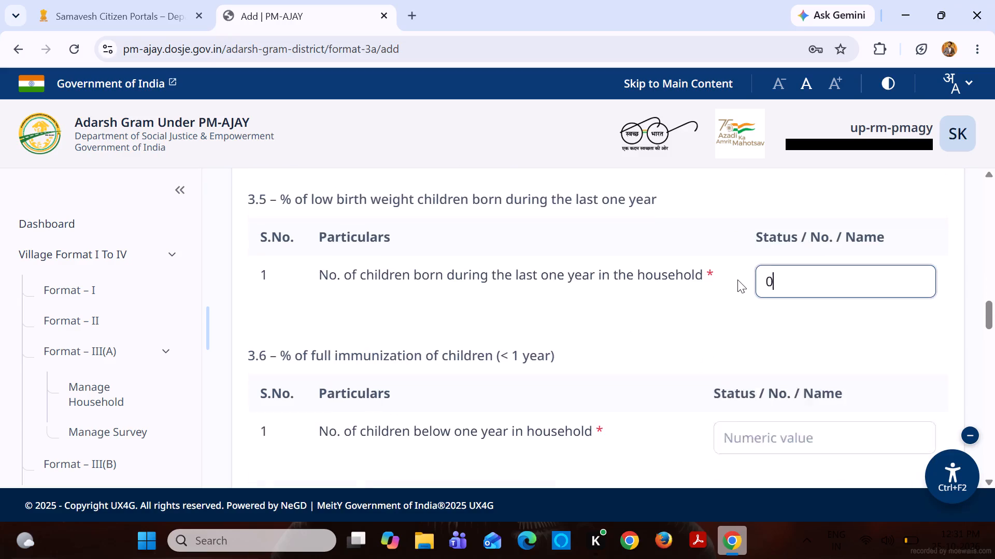
pyautogui.click(757, 412)
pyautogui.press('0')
pyautogui.scroll(-5, 757, 412)
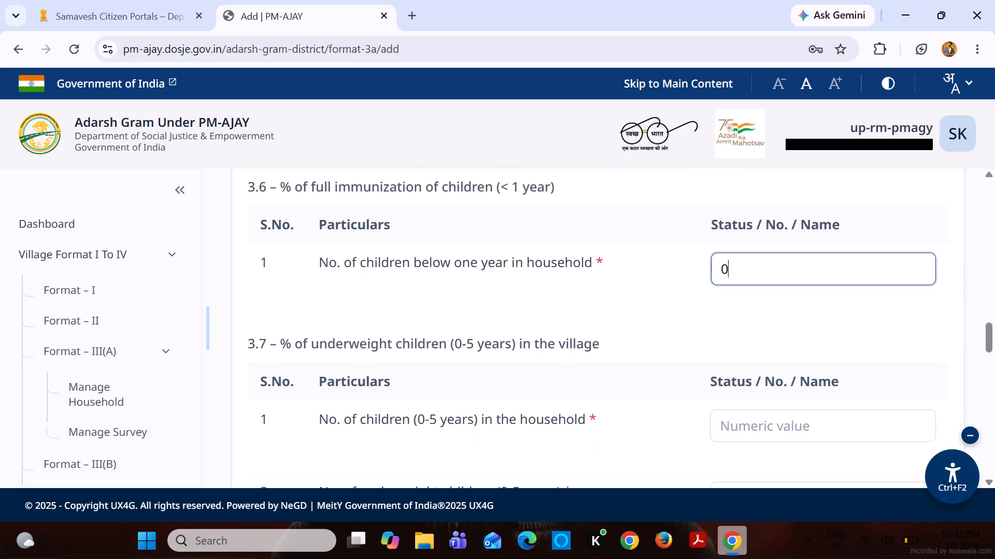
pyautogui.click(770, 413)
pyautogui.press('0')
# Enter 0 women pregnant during the last year (3.8), 0 for 3.9 and 0 members with communicable diseases (3.10), and submit domain 3.
pyautogui.scroll(-4, 770, 413)
pyautogui.click(792, 385)
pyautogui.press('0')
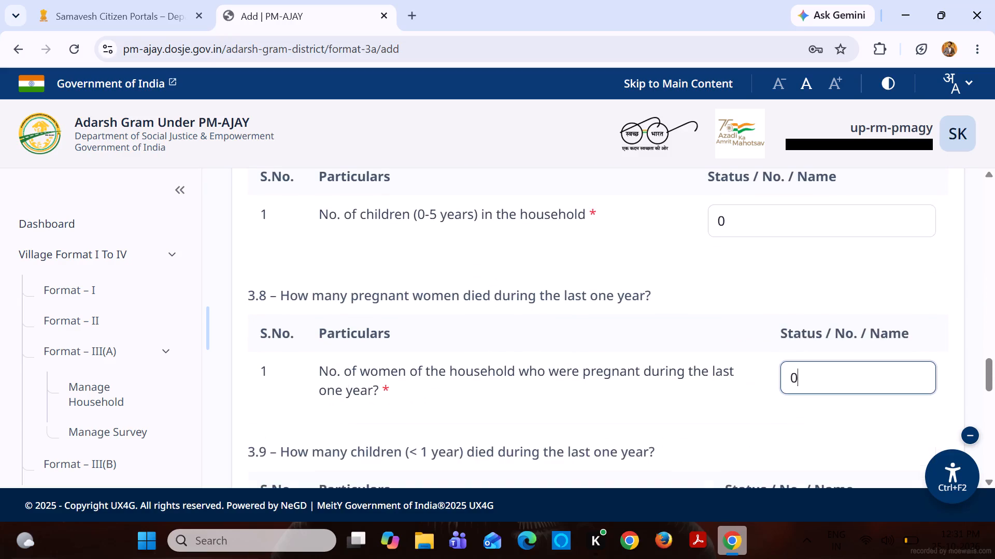
pyautogui.scroll(-5, 792, 385)
pyautogui.click(759, 264)
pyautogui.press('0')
pyautogui.scroll(-2, 759, 264)
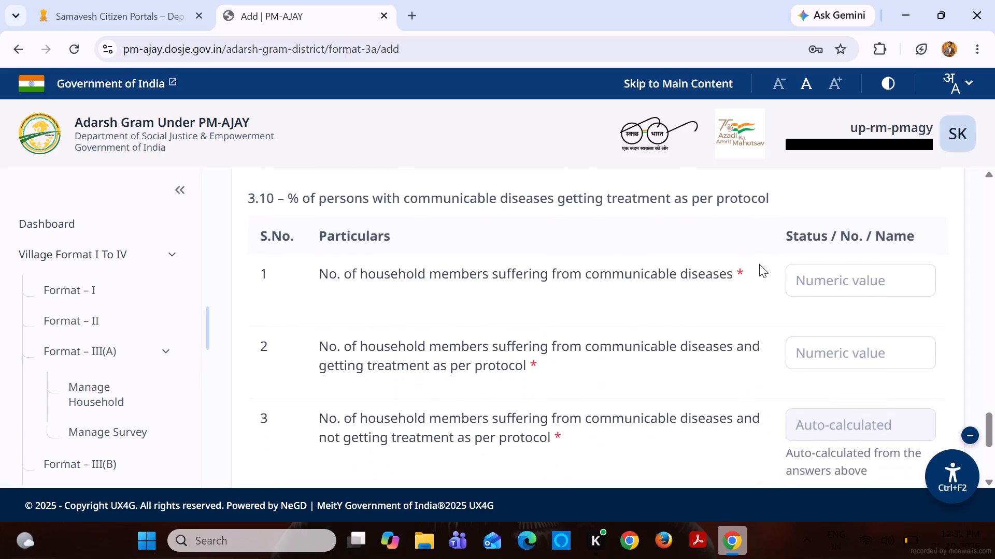
pyautogui.click(816, 274)
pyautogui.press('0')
pyautogui.scroll(-2, 816, 274)
pyautogui.click(897, 371)
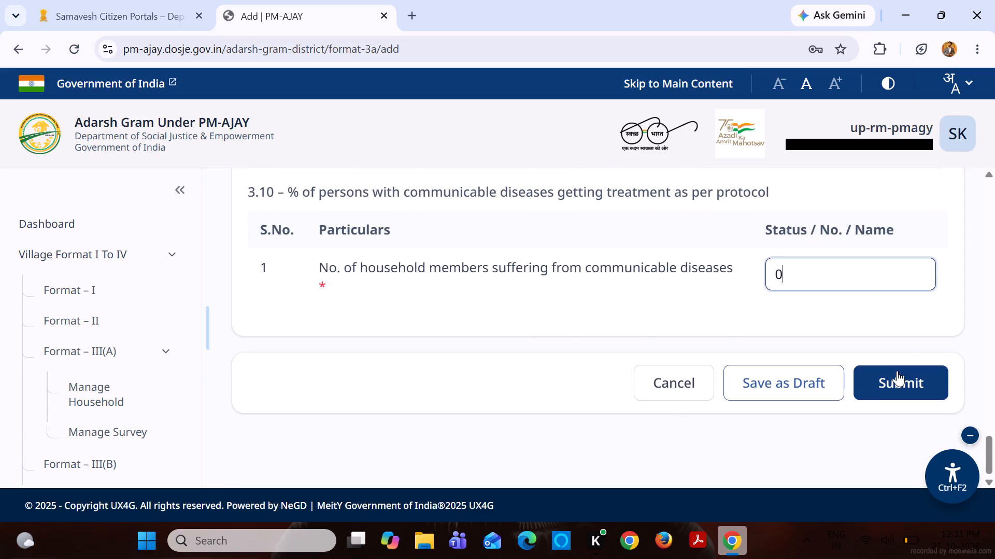
# In domain 4 – Social Security, enter 0 women eligible for Widow Pension (4.1) and 0 persons eligible for Old Age Pension (4.2).
pyautogui.click(862, 263)
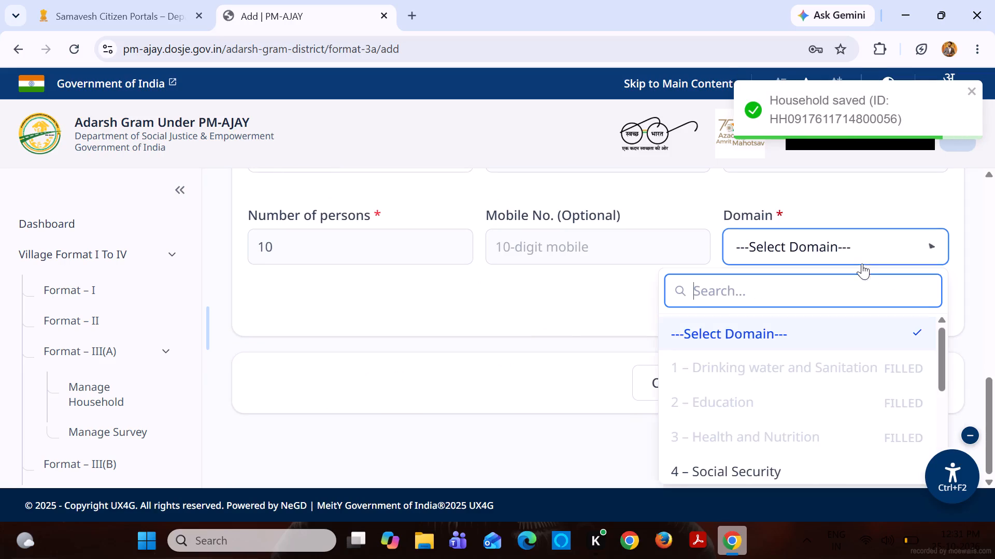
pyautogui.scroll(-1, 827, 400)
pyautogui.click(798, 409)
pyautogui.scroll(-2, 798, 409)
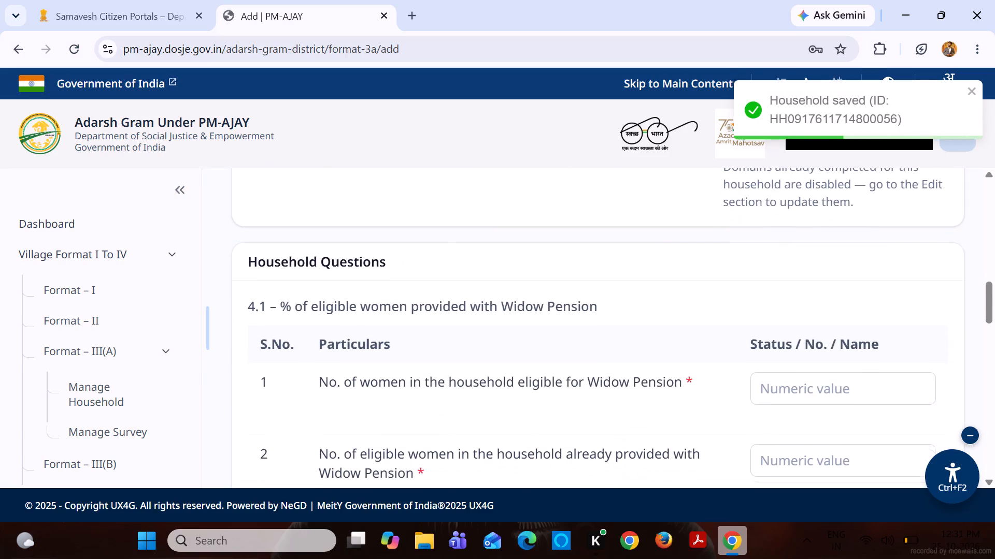
pyautogui.click(815, 390)
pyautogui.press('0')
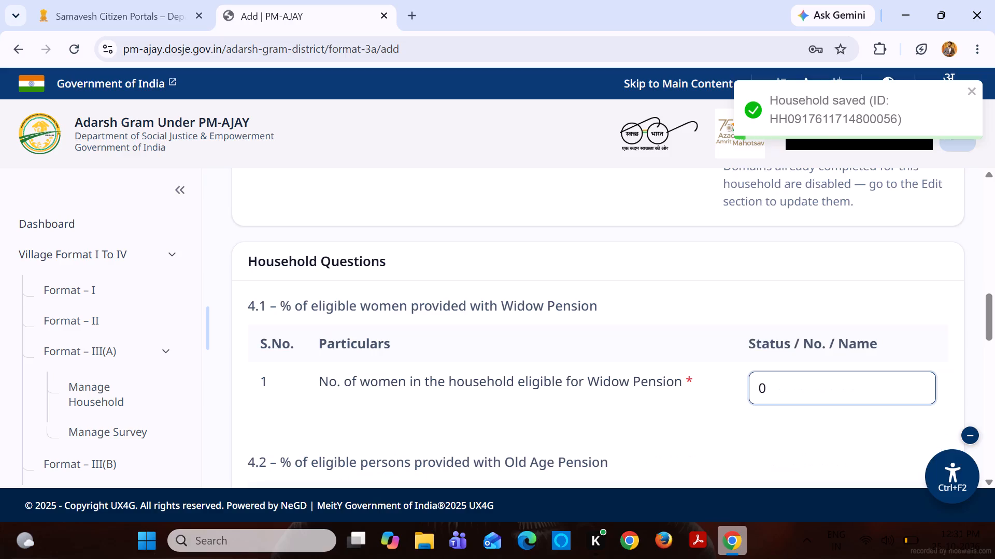
pyautogui.scroll(-3, 784, 403)
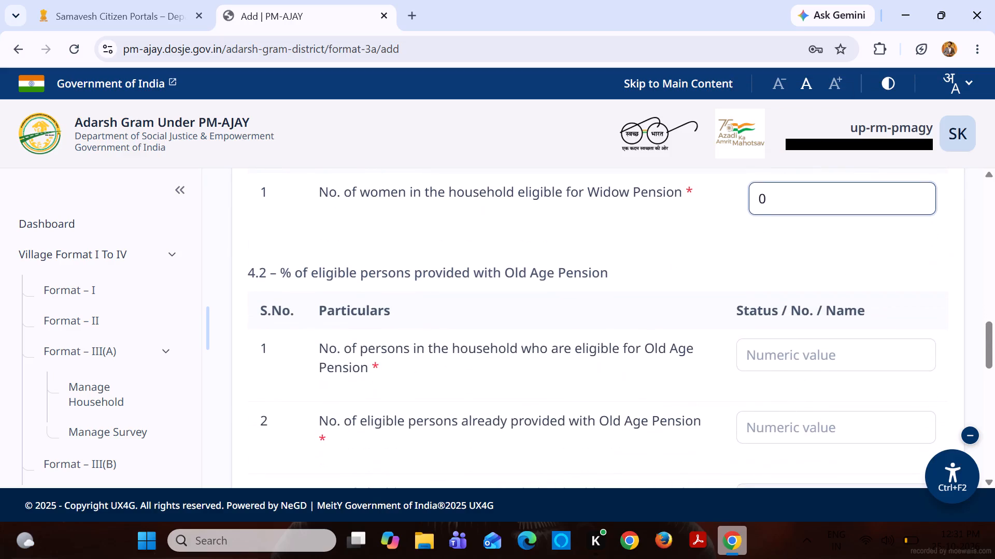
pyautogui.click(805, 359)
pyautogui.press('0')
# Enter 0 persons eligible for Disability Pension (4.3) and submit the Social Security domain.
pyautogui.scroll(-2, 805, 359)
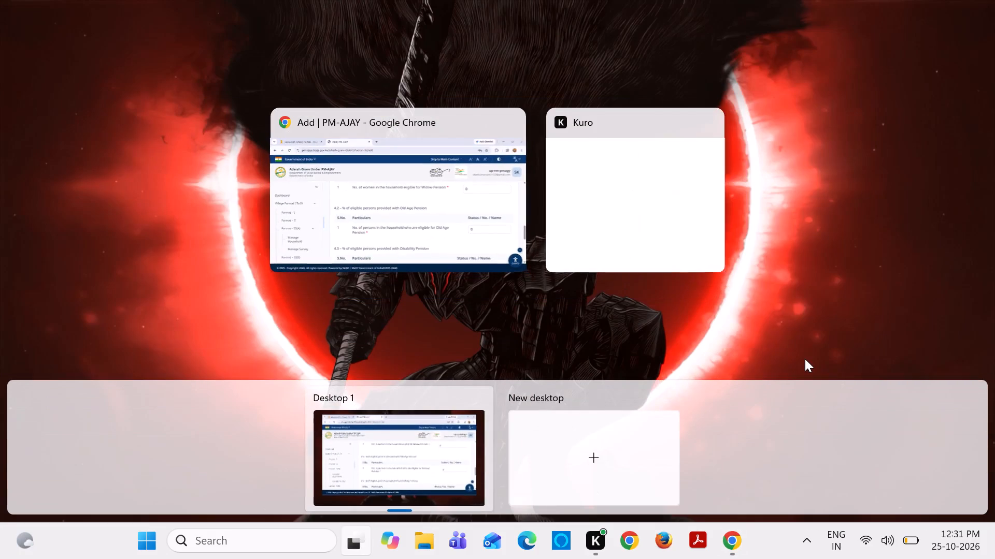
pyautogui.click(461, 183)
pyautogui.scroll(-2, 642, 319)
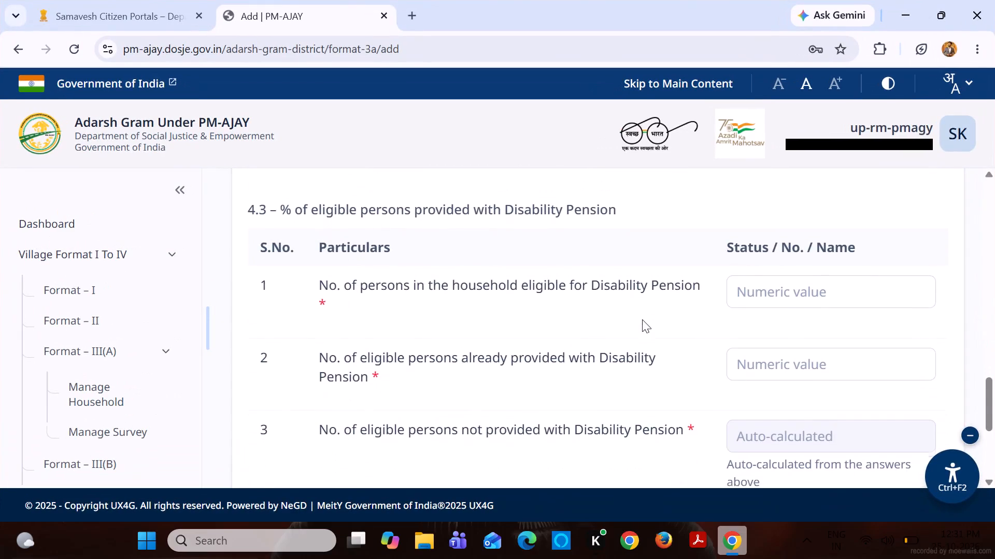
pyautogui.scroll(-1, 642, 319)
pyautogui.click(782, 271)
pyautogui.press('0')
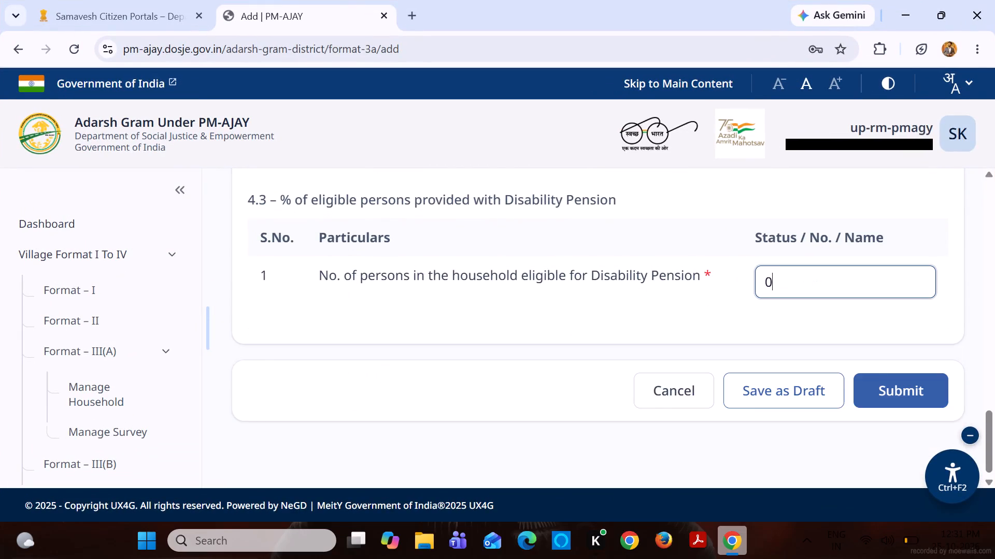
pyautogui.scroll(-1, 782, 271)
pyautogui.click(886, 385)
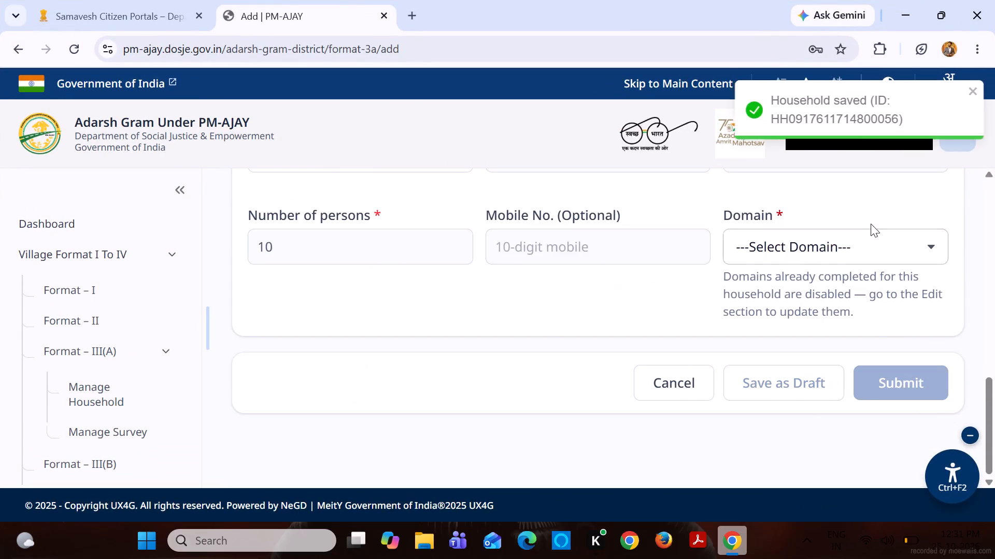
# Complete and submit domain 5 with No to living in a Kachcha/unsafe house (5.3).
pyautogui.click(843, 267)
pyautogui.click(888, 248)
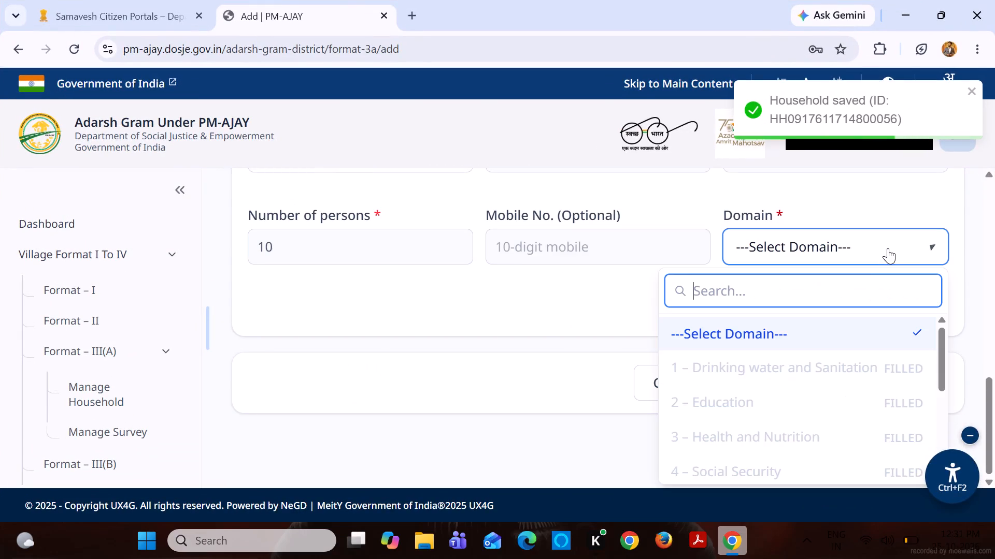
pyautogui.scroll(-2, 822, 392)
pyautogui.click(780, 357)
pyautogui.scroll(-1, 780, 357)
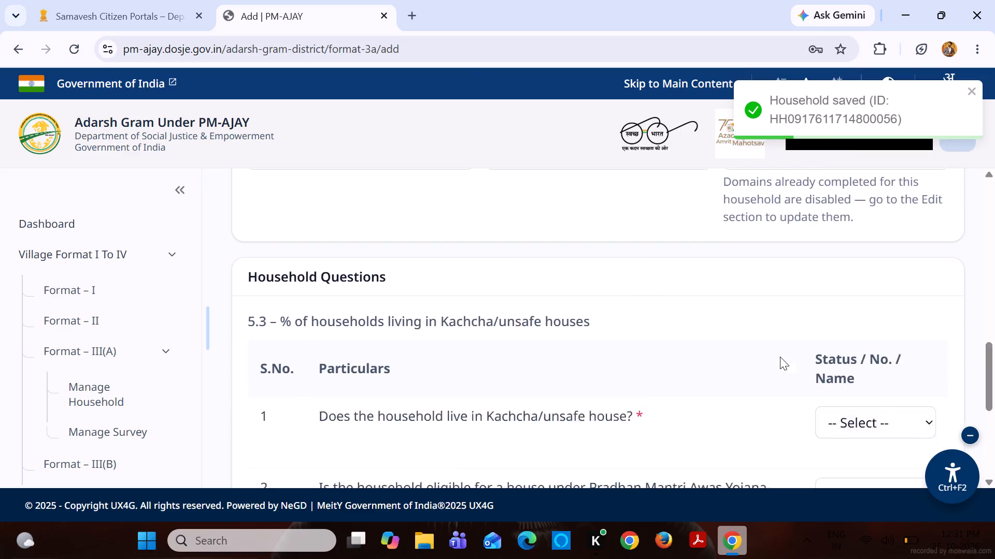
pyautogui.scroll(-1, 780, 357)
pyautogui.click(880, 360)
pyautogui.click(848, 429)
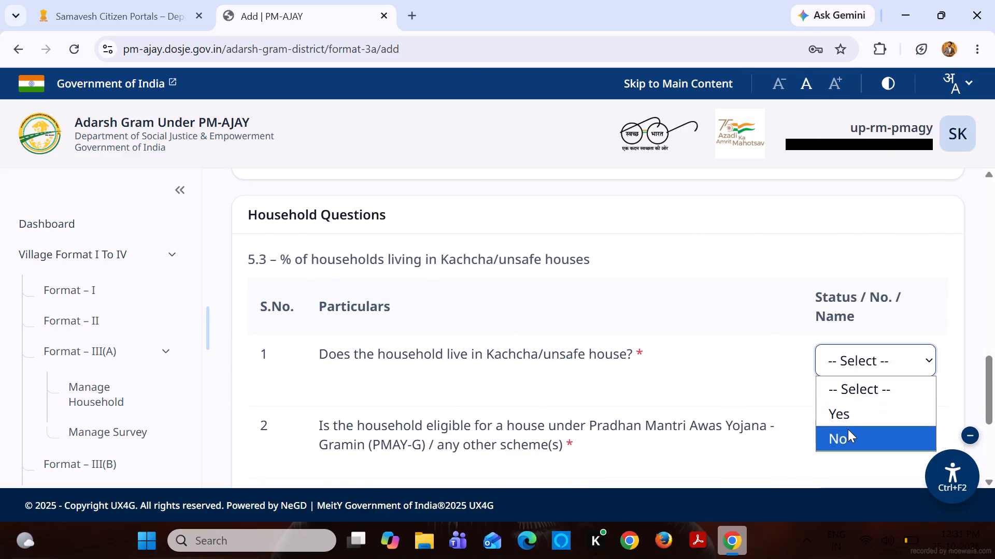
pyautogui.scroll(-1, 848, 429)
pyautogui.click(903, 371)
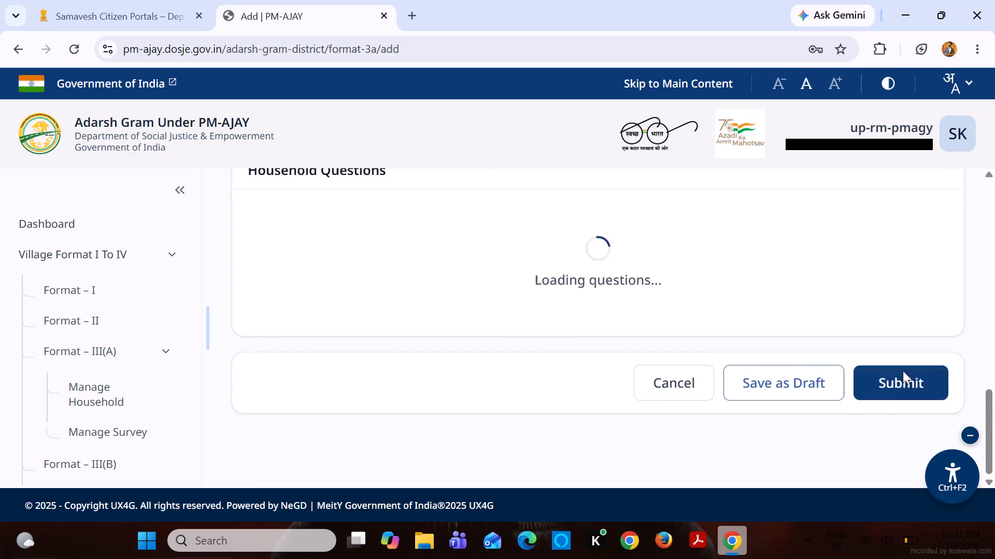
# In domain 6 – Electricity and Clean Fuel, answer Yes to the first question on having an electricity connection.
pyautogui.click(889, 250)
pyautogui.scroll(-3, 843, 376)
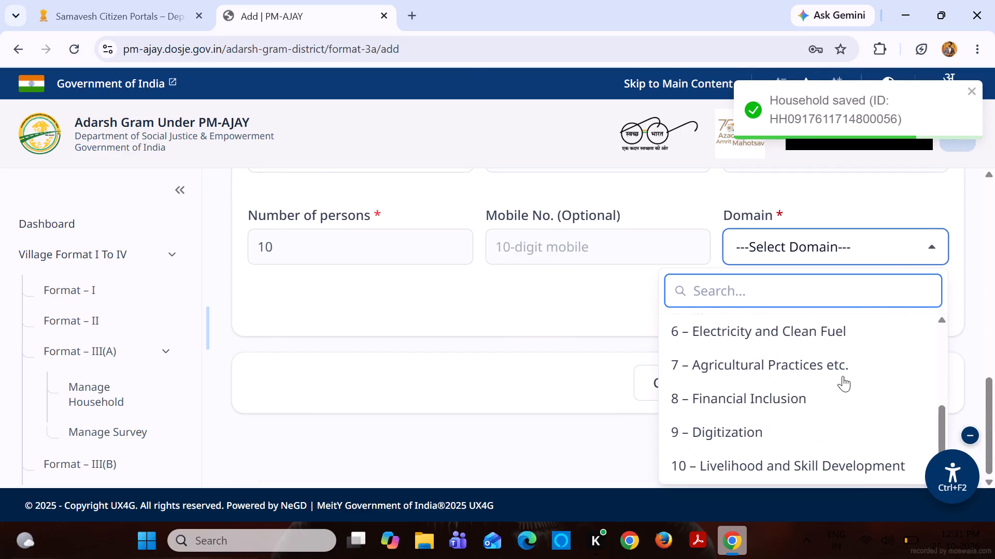
pyautogui.click(789, 340)
pyautogui.scroll(-5, 789, 340)
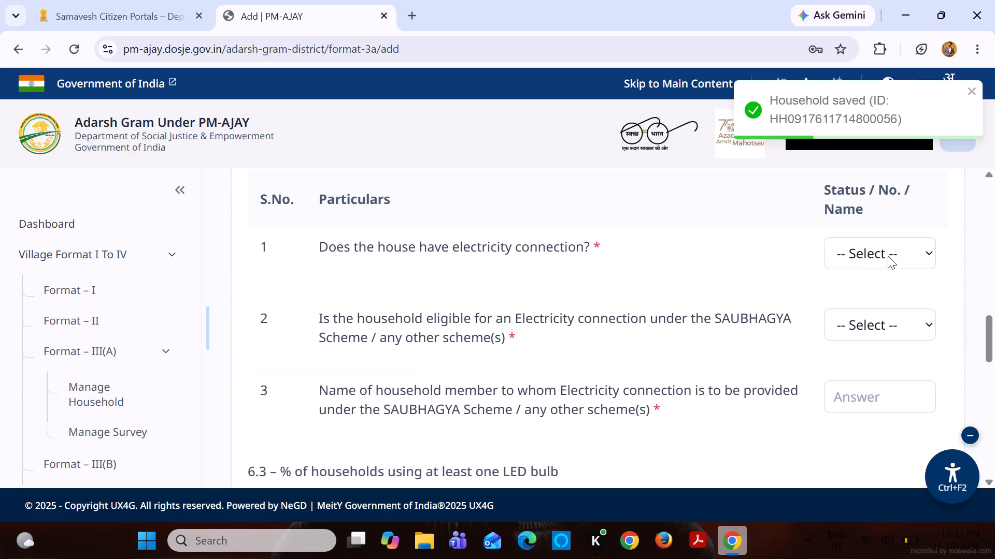
pyautogui.moveTo(888, 256); pyautogui.dragTo(865, 291)
pyautogui.click(865, 291)
pyautogui.moveTo(897, 244); pyautogui.dragTo(865, 276)
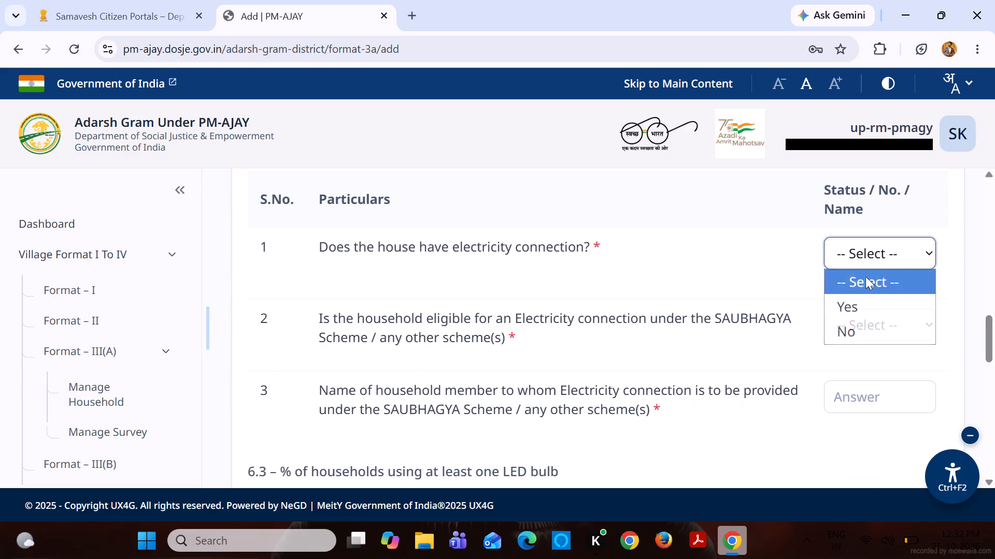
pyautogui.moveTo(865, 276); pyautogui.dragTo(854, 298)
pyautogui.click(854, 298)
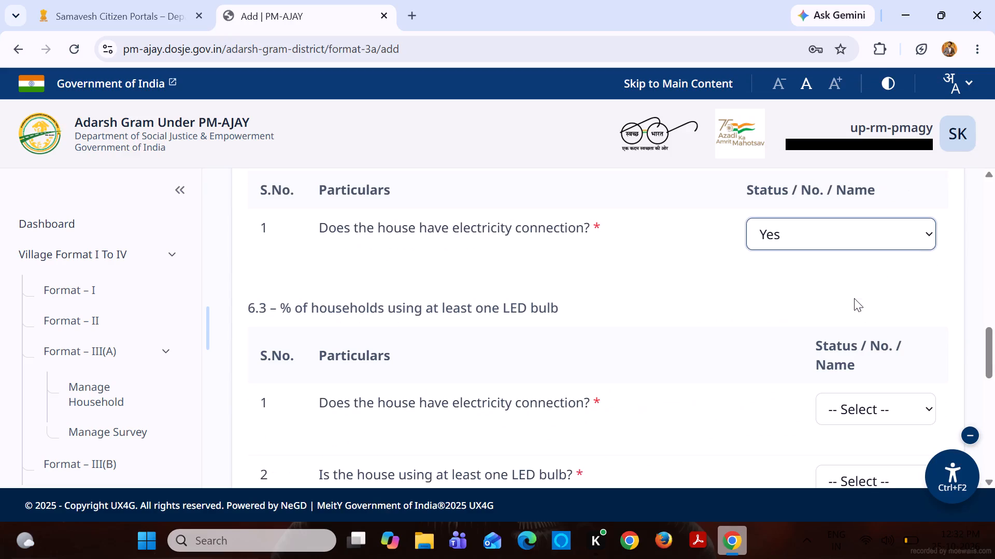
# Answer Yes to electricity connection and LED bulb use (6.3) and Yes to clean fuel (6.4), and submit domain 6.
pyautogui.moveTo(887, 401); pyautogui.dragTo(849, 461)
pyautogui.click(849, 461)
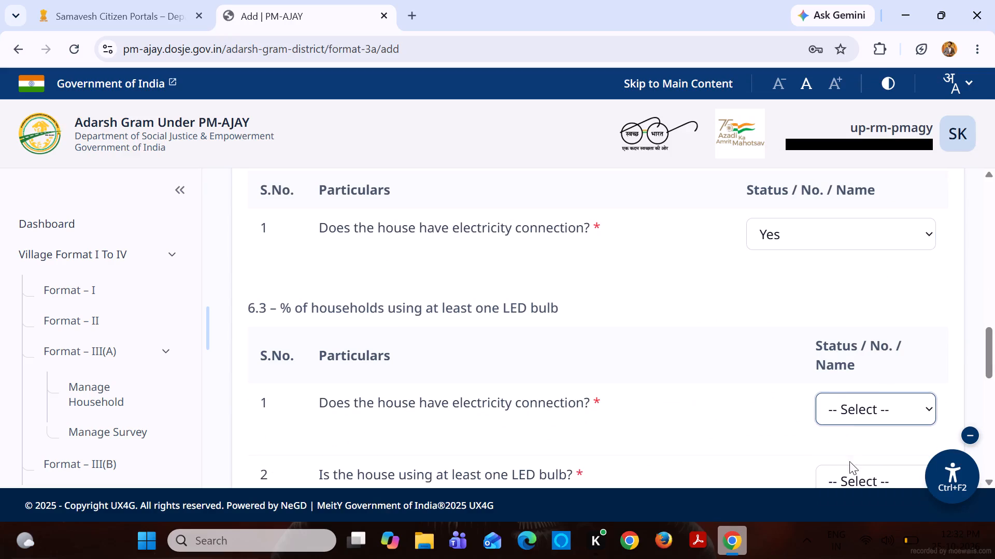
pyautogui.scroll(-2, 809, 360)
pyautogui.click(878, 344)
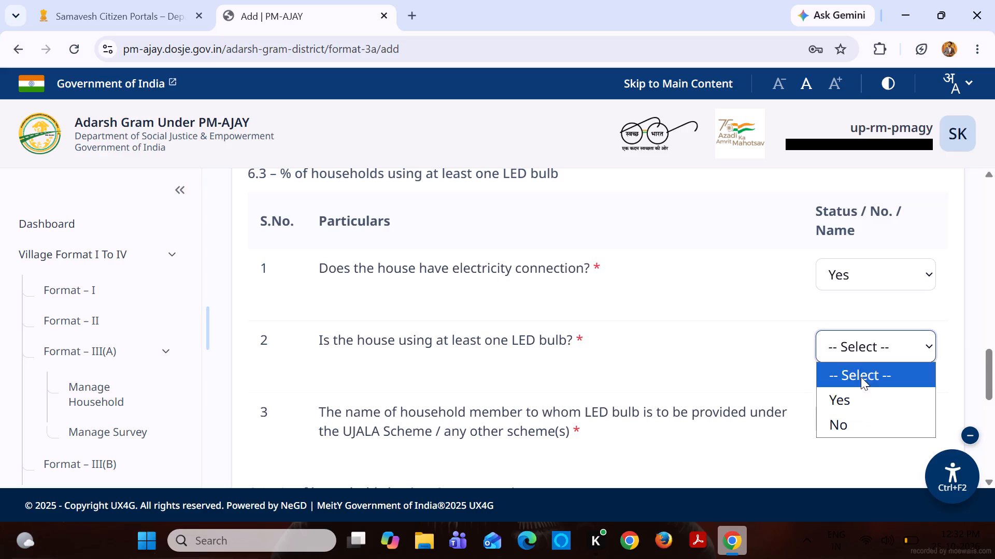
pyautogui.click(858, 407)
pyautogui.scroll(-4, 858, 407)
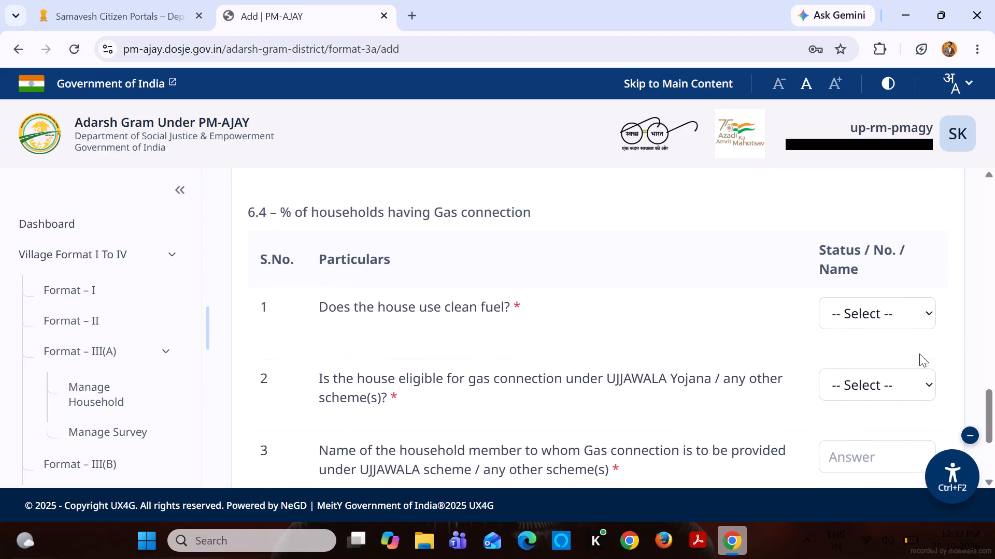
pyautogui.moveTo(884, 323); pyautogui.dragTo(857, 358)
pyautogui.click(857, 358)
pyautogui.scroll(-5, 857, 358)
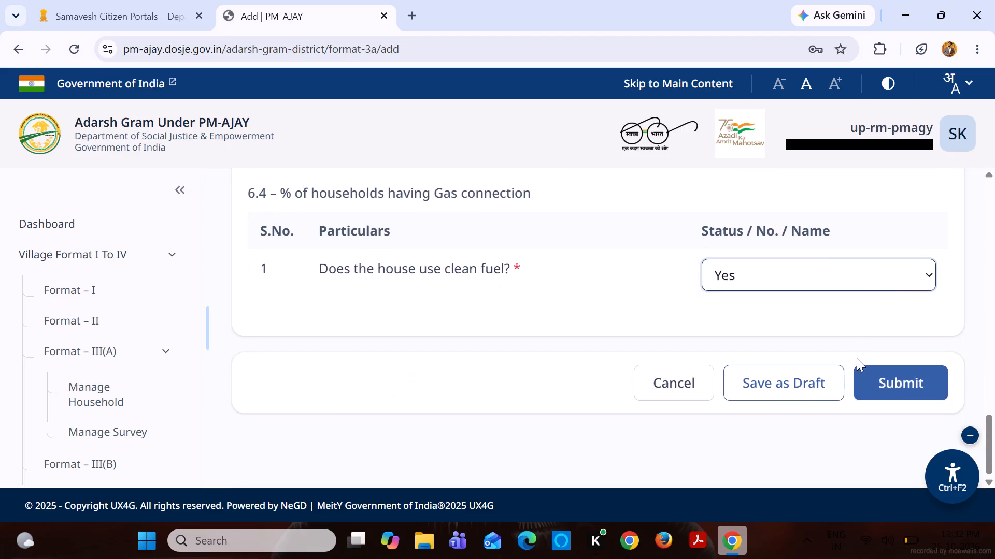
pyautogui.click(918, 370)
# Complete and submit domain 7 – Agricultural Practices etc. with No to the household being involved in farming (7.1).
pyautogui.click(889, 261)
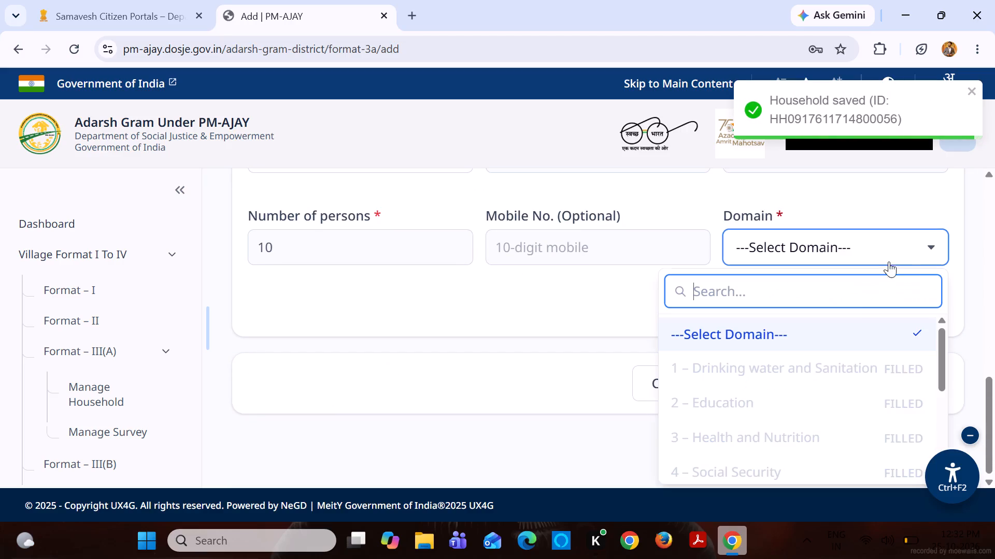
pyautogui.scroll(-5, 813, 404)
pyautogui.click(774, 348)
pyautogui.scroll(-2, 774, 348)
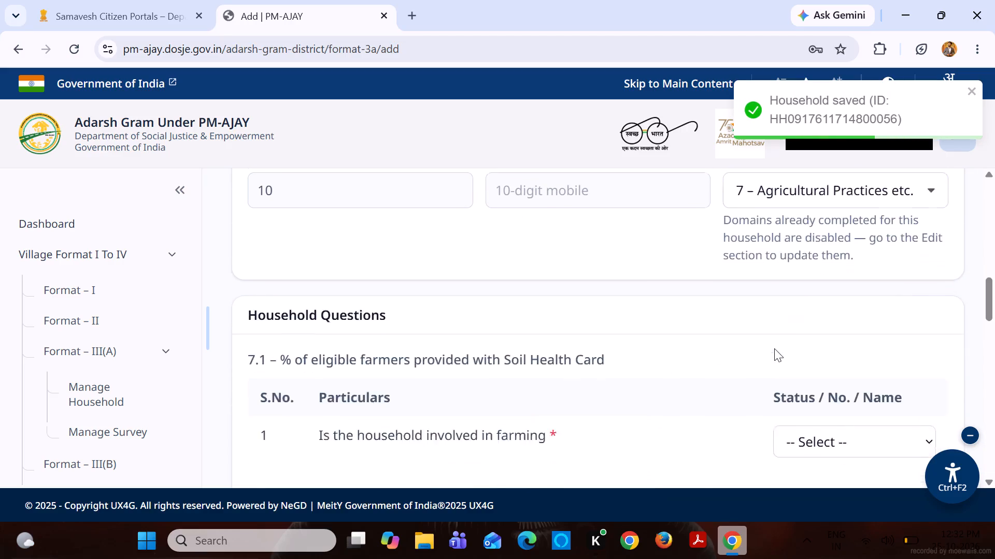
pyautogui.scroll(-3, 774, 348)
pyautogui.click(851, 249)
pyautogui.click(821, 324)
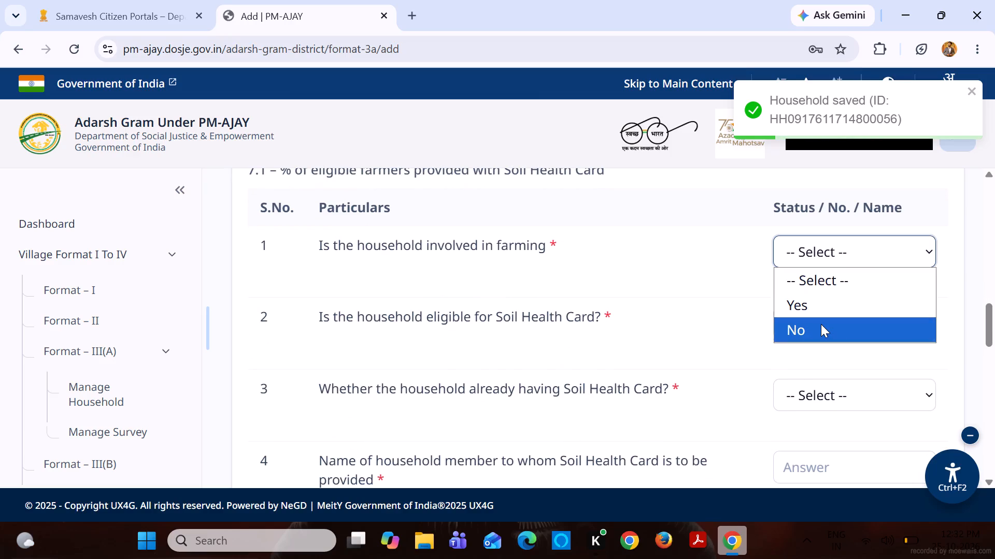
pyautogui.scroll(-6, 821, 324)
pyautogui.click(911, 391)
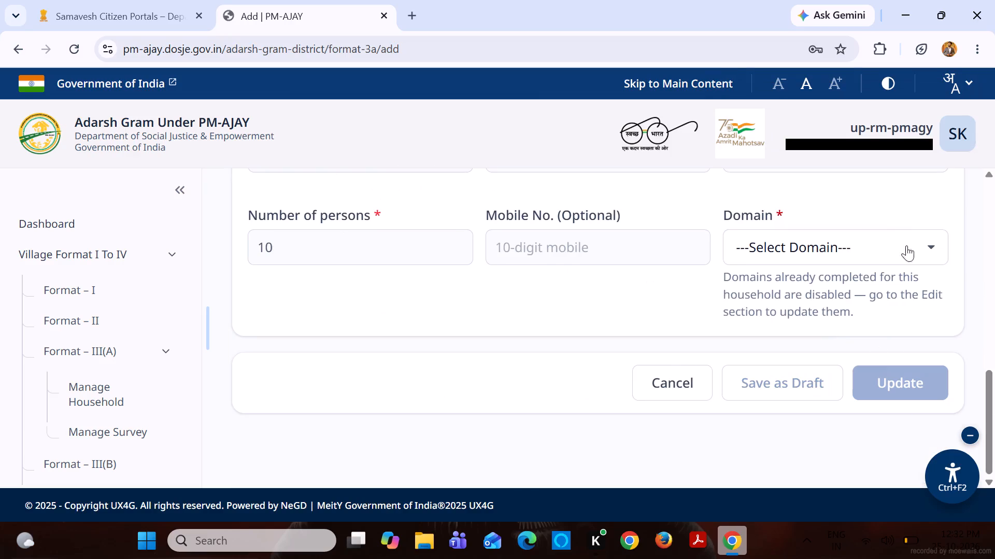
# In domain 8 – Financial Inclusion, enter 6 persons above 5 years and 6 members who already have Aadhaar (8.1).
pyautogui.click(885, 238)
pyautogui.scroll(-7, 841, 359)
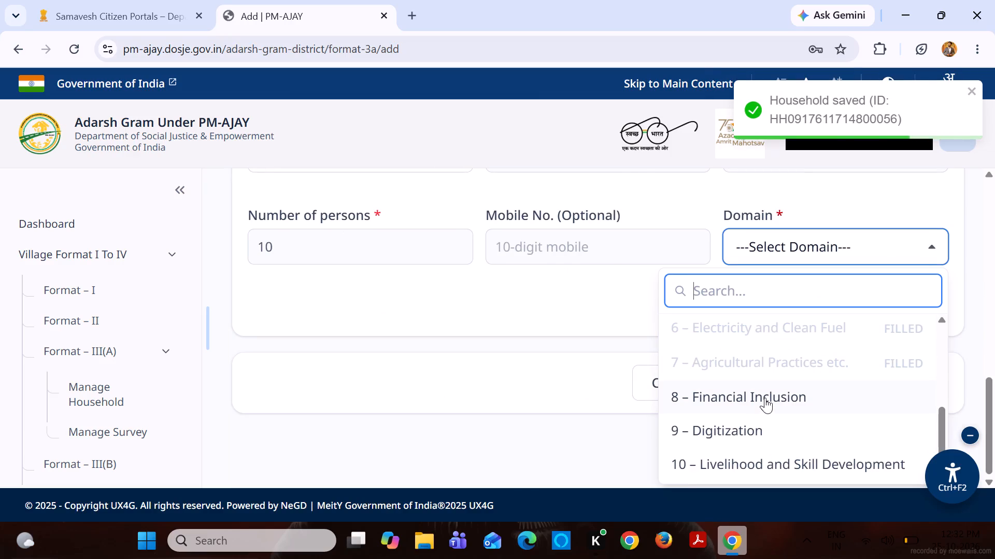
pyautogui.click(765, 398)
pyautogui.scroll(-4, 765, 398)
pyautogui.click(788, 286)
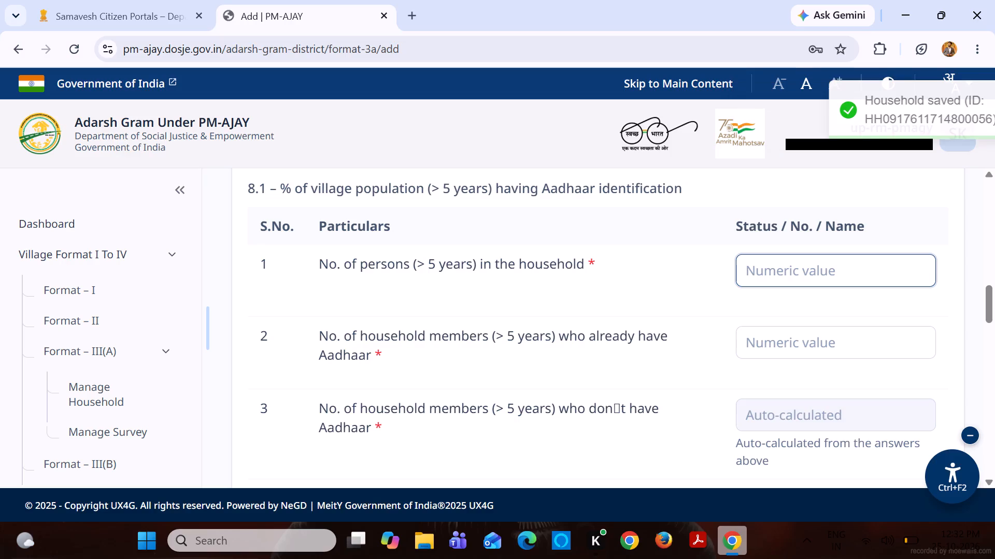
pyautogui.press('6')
pyautogui.click(782, 334)
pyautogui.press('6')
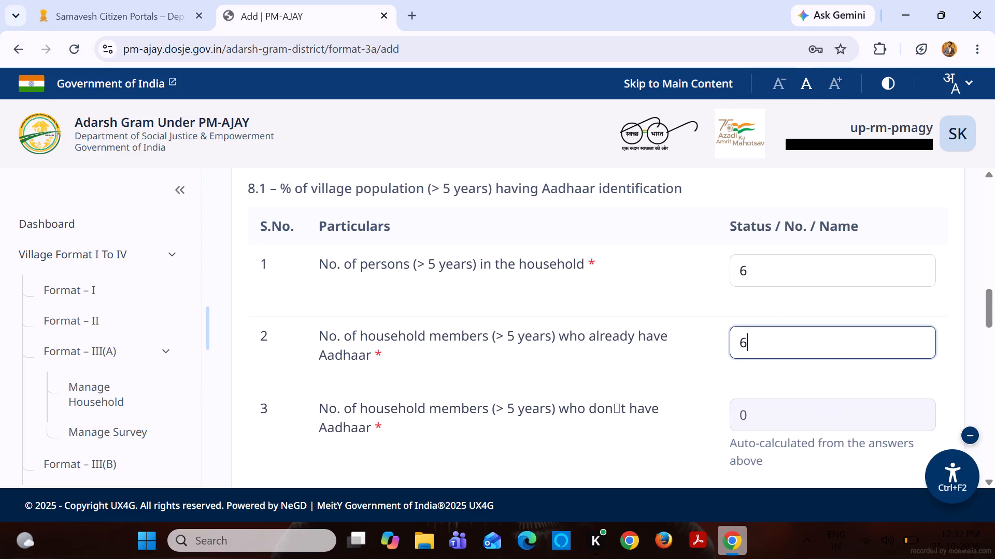
# Enter 4 members eligible for a Bank/Post Office account and 4 eligible members who have one (8.2).
pyautogui.scroll(-4, 782, 334)
pyautogui.click(824, 364)
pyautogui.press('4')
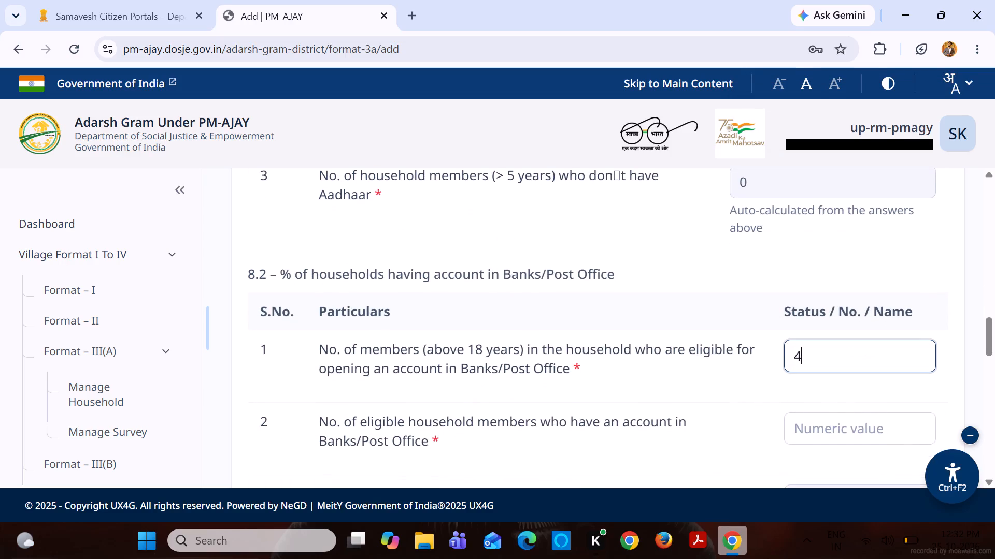
pyautogui.click(811, 423)
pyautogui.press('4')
# Enter 0 persons eligible for PMSBY (8.3) and 0 members eligible for PMJJBY (8.4), and submit domain 8.
pyautogui.scroll(-4, 811, 423)
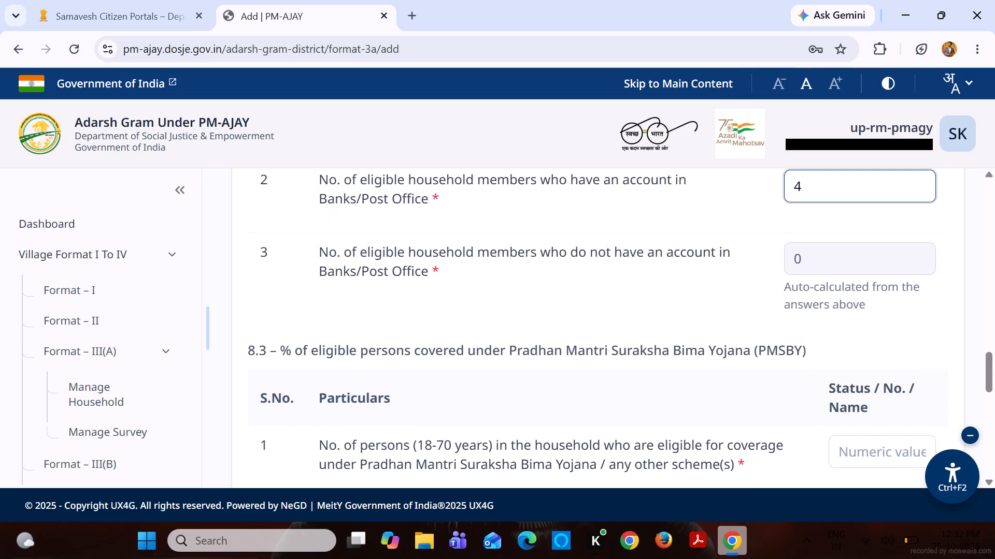
pyautogui.click(870, 445)
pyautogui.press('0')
pyautogui.scroll(-4, 870, 445)
pyautogui.click(868, 445)
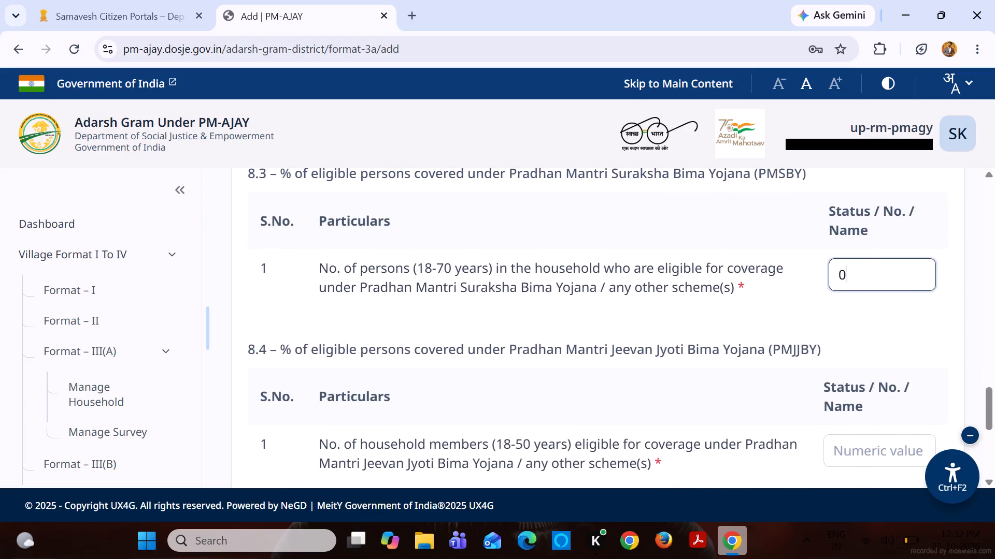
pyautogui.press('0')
pyautogui.scroll(-5, 868, 445)
pyautogui.click(893, 390)
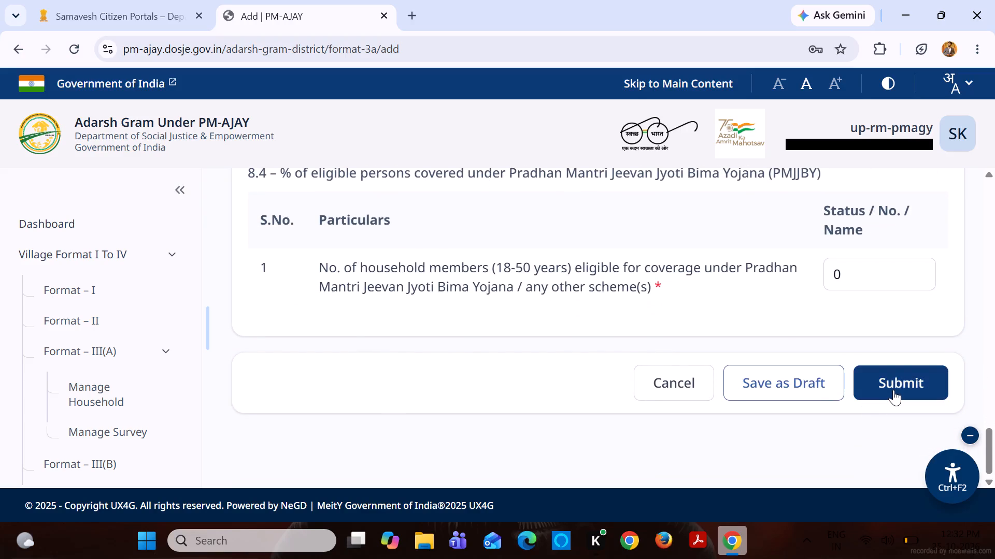
# Complete and submit domain 9 – Digitization with 0 members eligible for PMGDISHA training (9.3).
pyautogui.moveTo(905, 270); pyautogui.dragTo(906, 253)
pyautogui.click(906, 253)
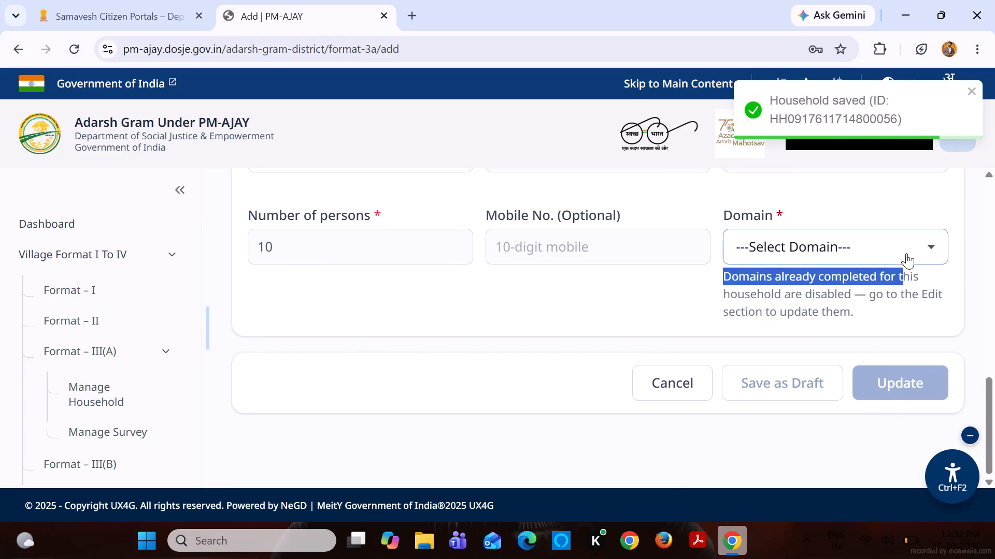
pyautogui.scroll(-6, 856, 388)
pyautogui.click(758, 426)
pyautogui.scroll(-1, 758, 426)
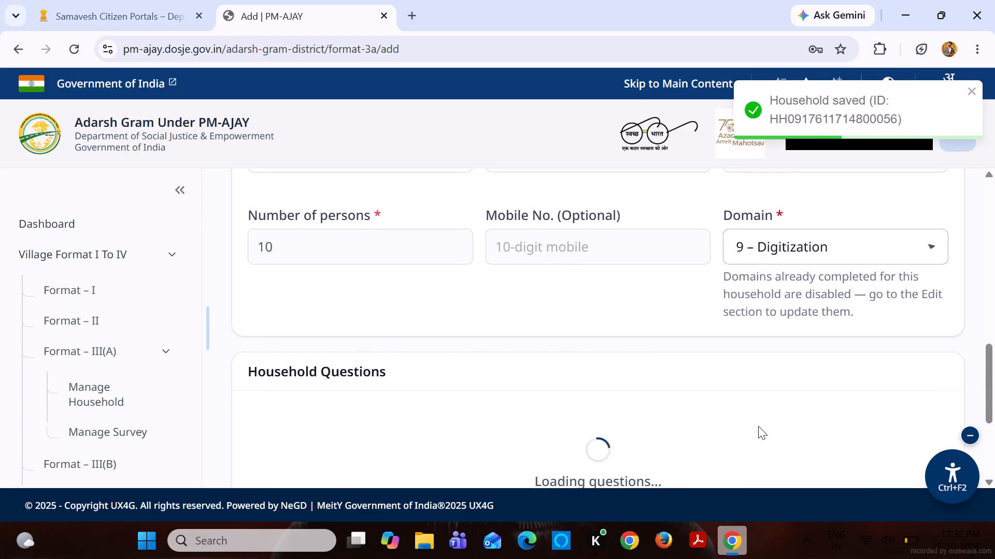
pyautogui.scroll(-2, 758, 426)
pyautogui.click(864, 319)
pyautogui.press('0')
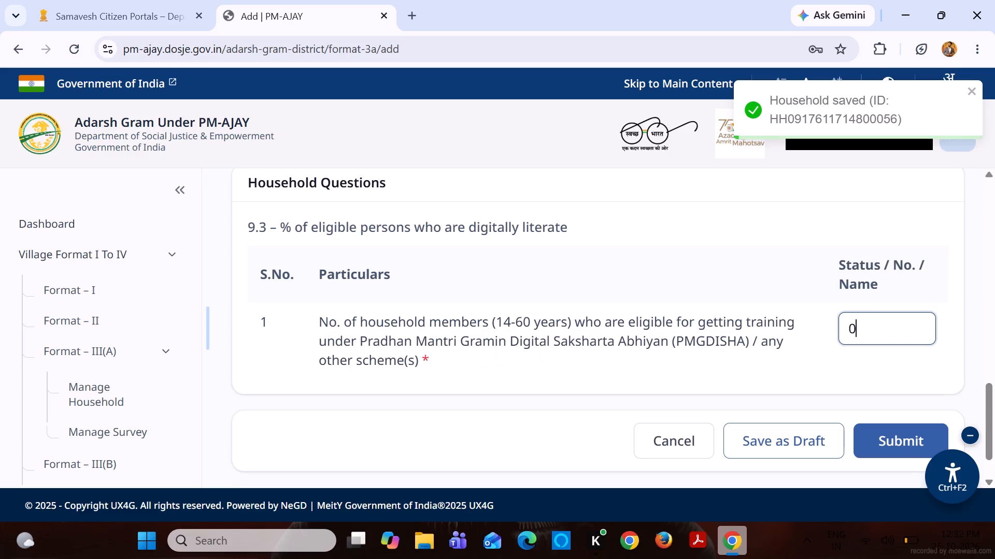
pyautogui.click(891, 435)
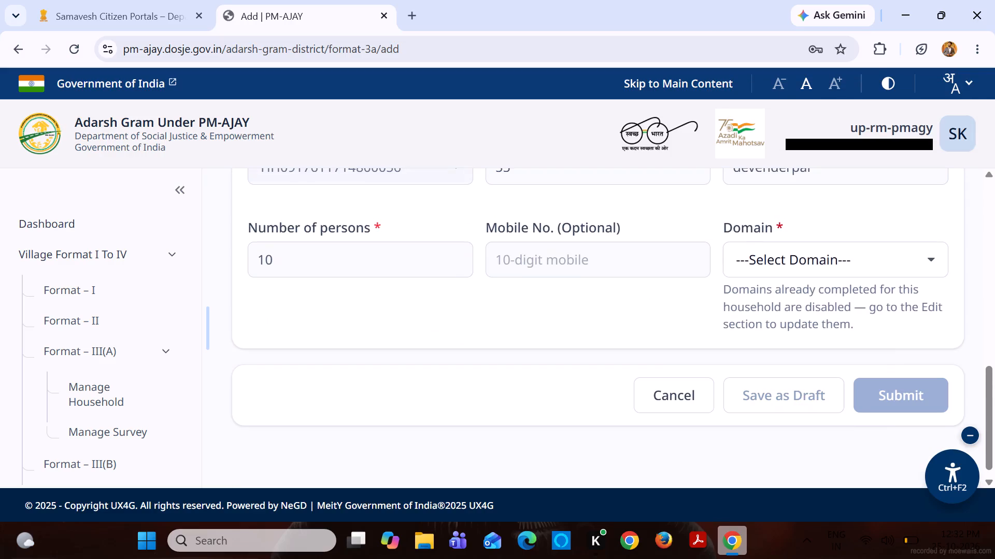
# In domain 10 – Livelihood and Skill Development, enter 0 youth eligible for skill training (10.1) and 0 eligible for bank linked loans (10.2).
pyautogui.click(861, 257)
pyautogui.scroll(-7, 803, 358)
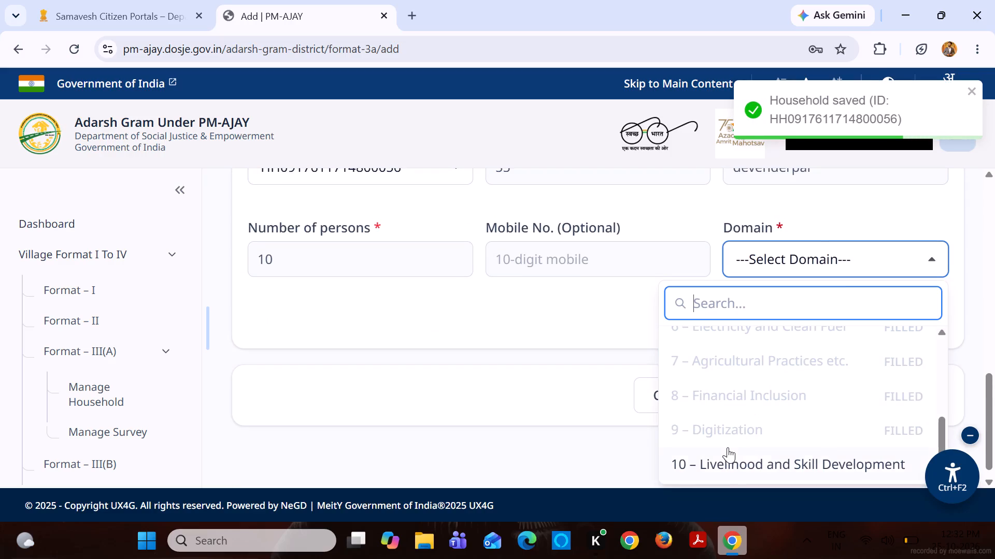
pyautogui.click(728, 447)
pyautogui.scroll(-3, 728, 447)
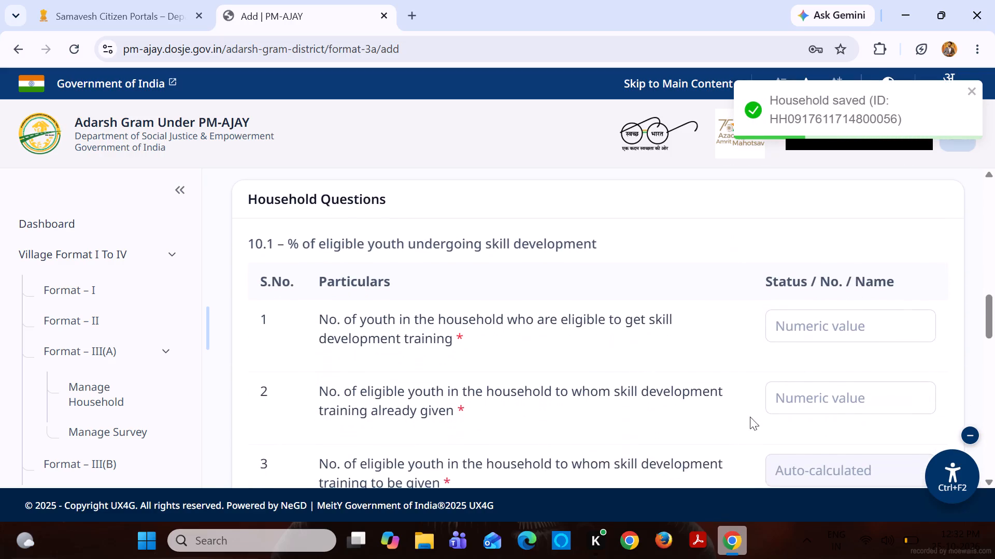
pyautogui.click(834, 325)
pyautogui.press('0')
pyautogui.scroll(-3, 834, 325)
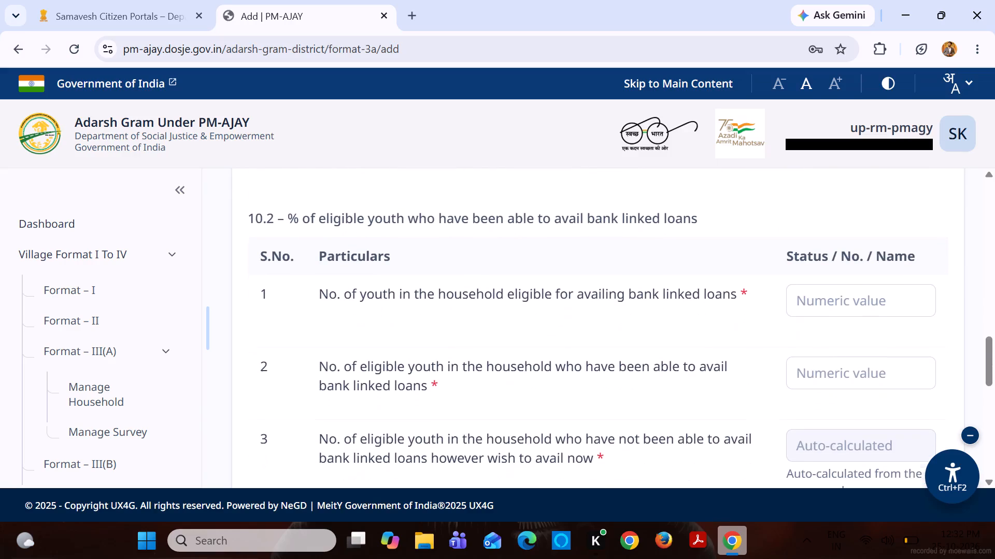
pyautogui.click(866, 299)
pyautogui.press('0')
# Answer No to self-help group membership, enter 0 members wishing to join an SHG (10.3), and submit domain 10.
pyautogui.scroll(-3, 866, 299)
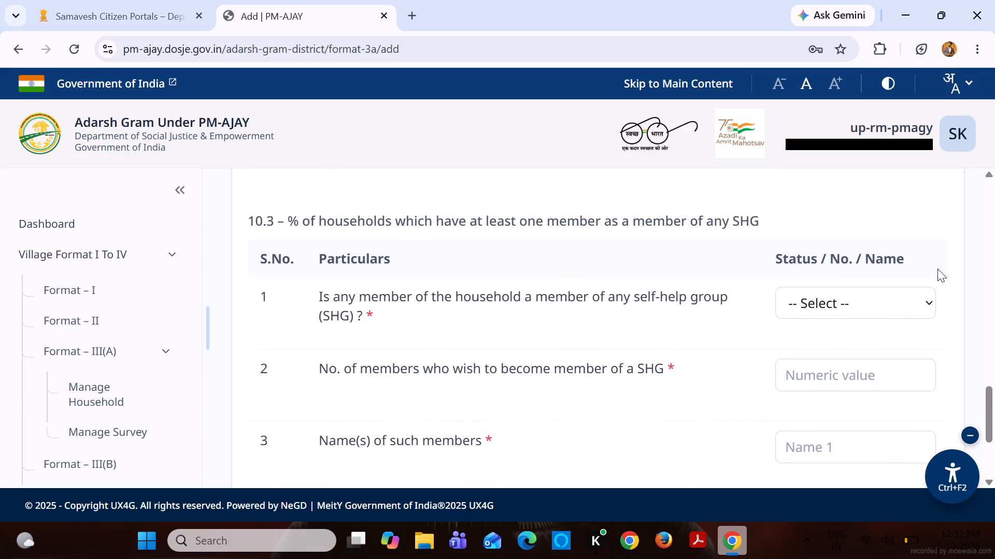
pyautogui.click(900, 300)
pyautogui.click(827, 376)
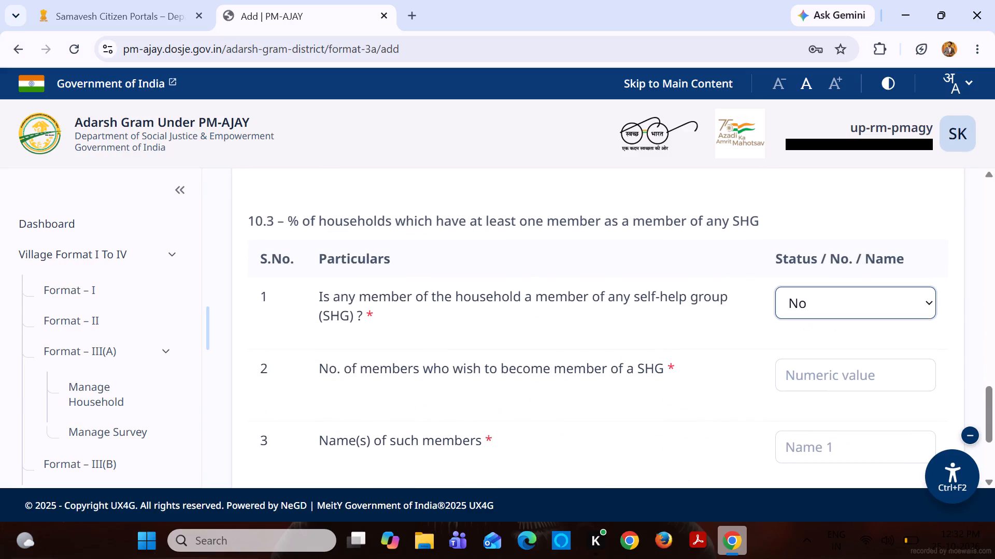
pyautogui.click(827, 376)
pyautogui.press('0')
pyautogui.scroll(-5, 827, 376)
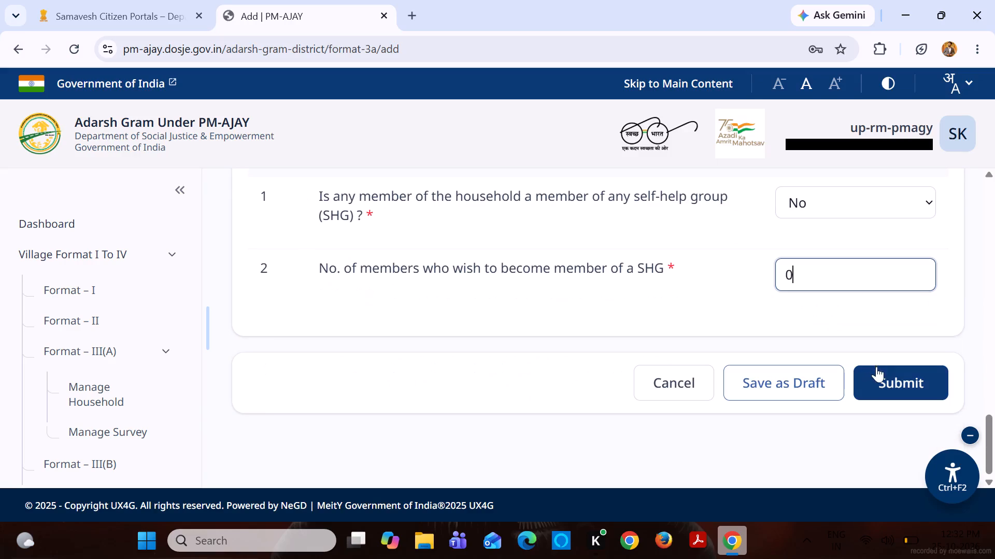
pyautogui.click(892, 372)
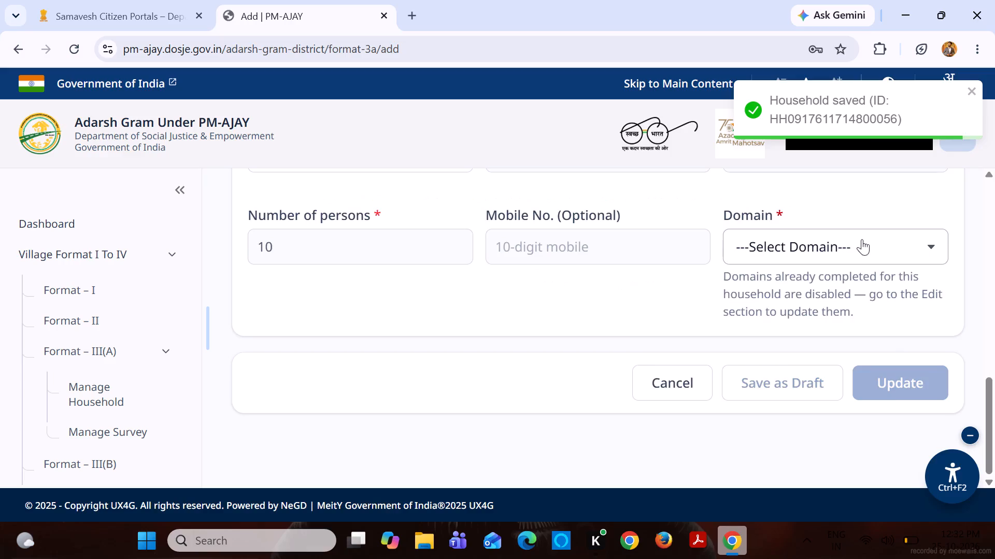
# Start a new household record with block Shahabad - 1488 and Gram Panchayat Husainganj - 84761.
pyautogui.click(862, 239)
pyautogui.scroll(-7, 813, 387)
pyautogui.click(108, 382)
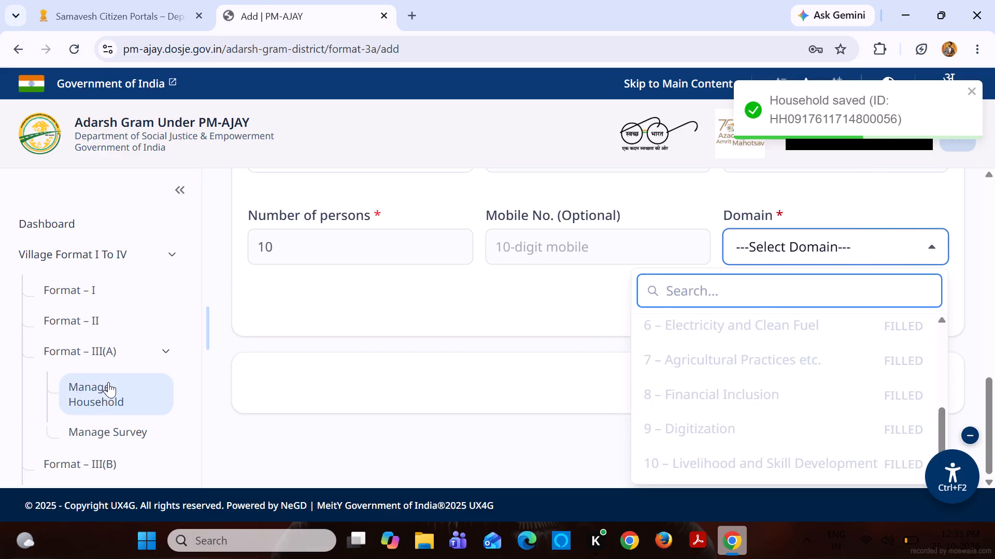
pyautogui.click(748, 214)
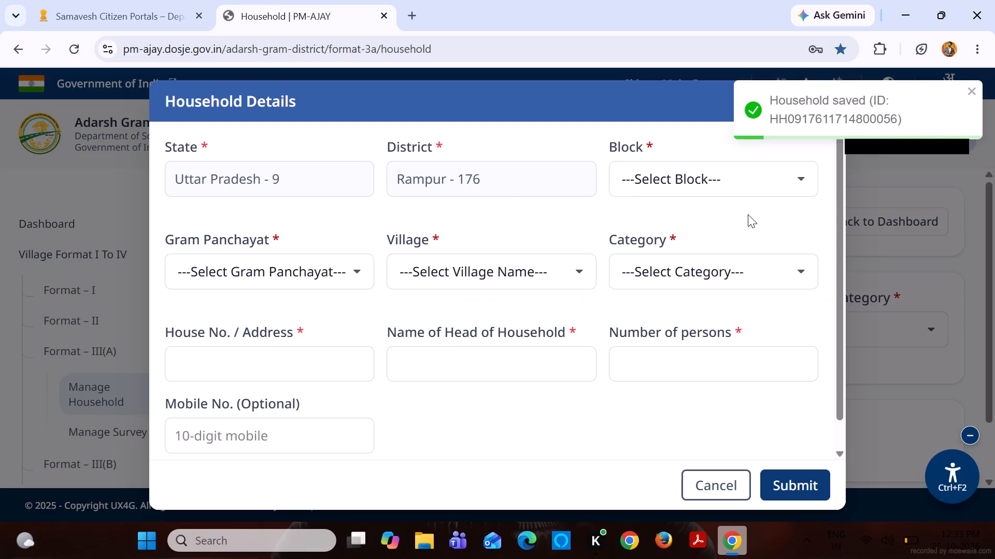
pyautogui.moveTo(732, 181); pyautogui.dragTo(750, 176)
pyautogui.click(750, 176)
pyautogui.click(800, 166)
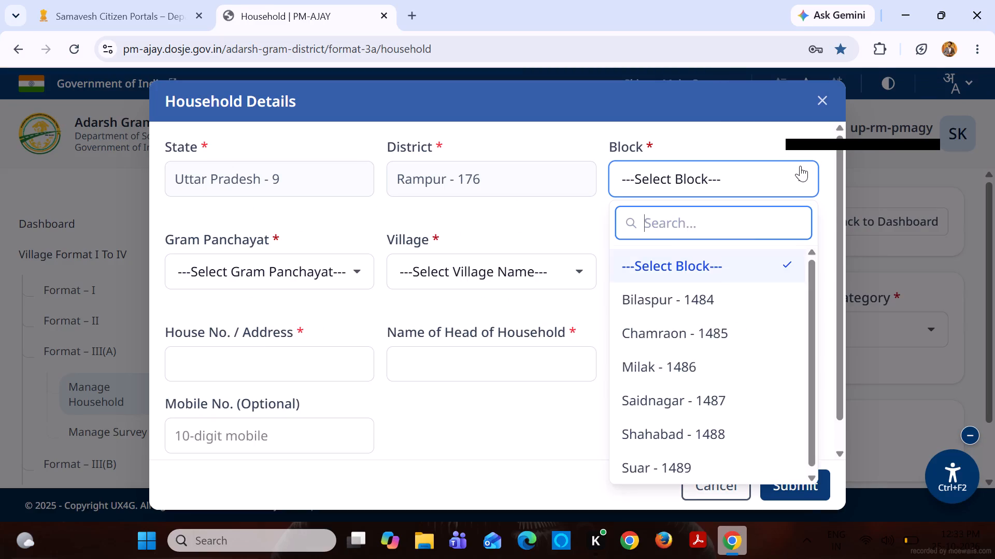
pyautogui.click(683, 425)
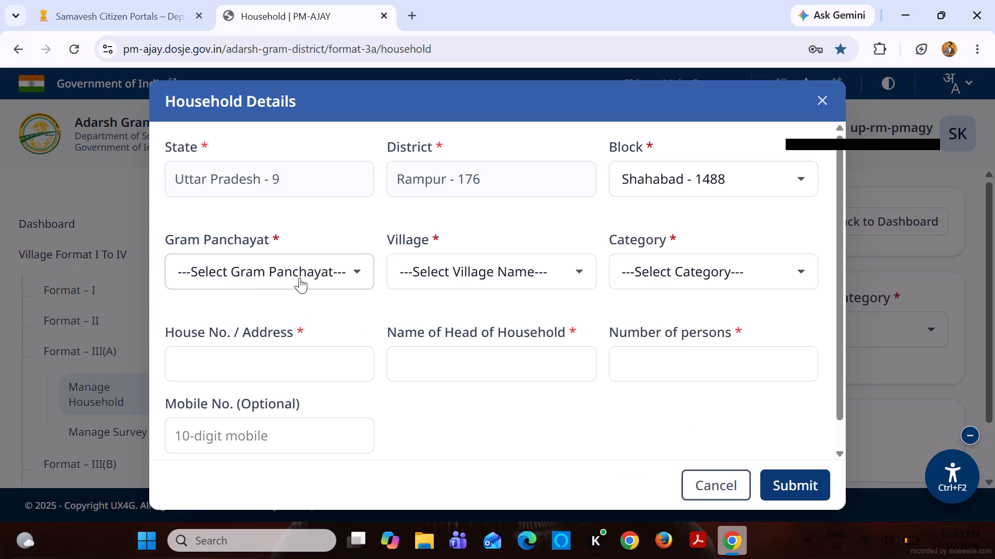
pyautogui.click(300, 277)
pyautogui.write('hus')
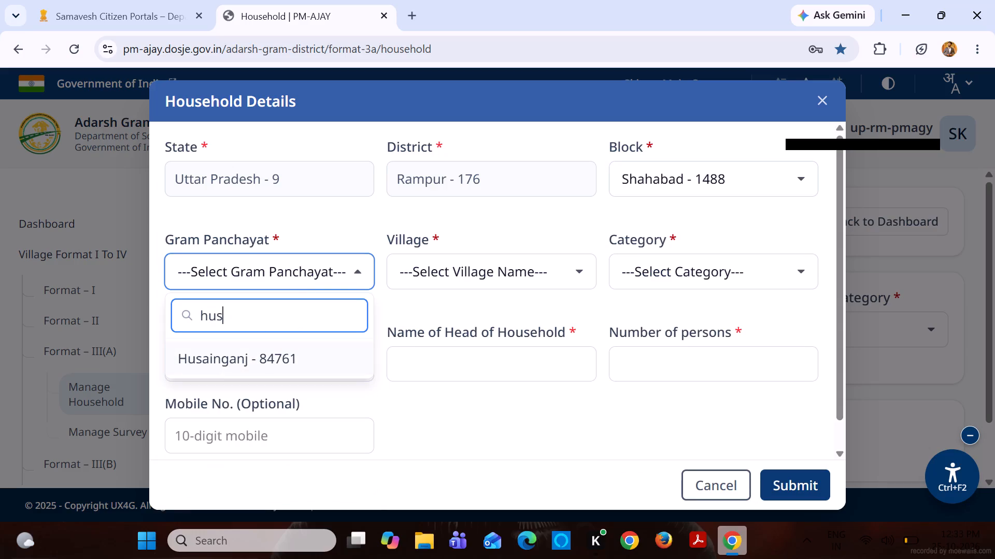
pyautogui.click(232, 354)
pyautogui.click(468, 274)
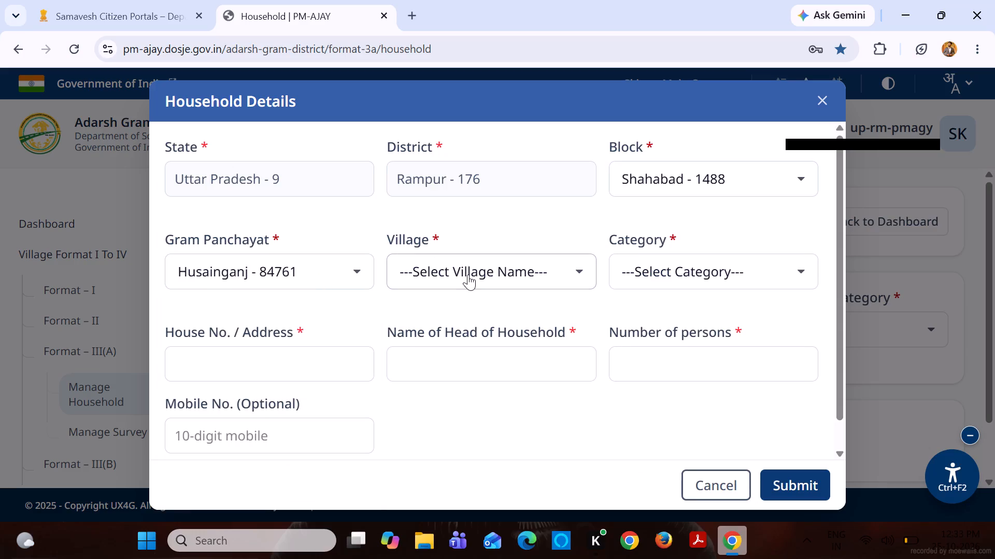
pyautogui.click(433, 345)
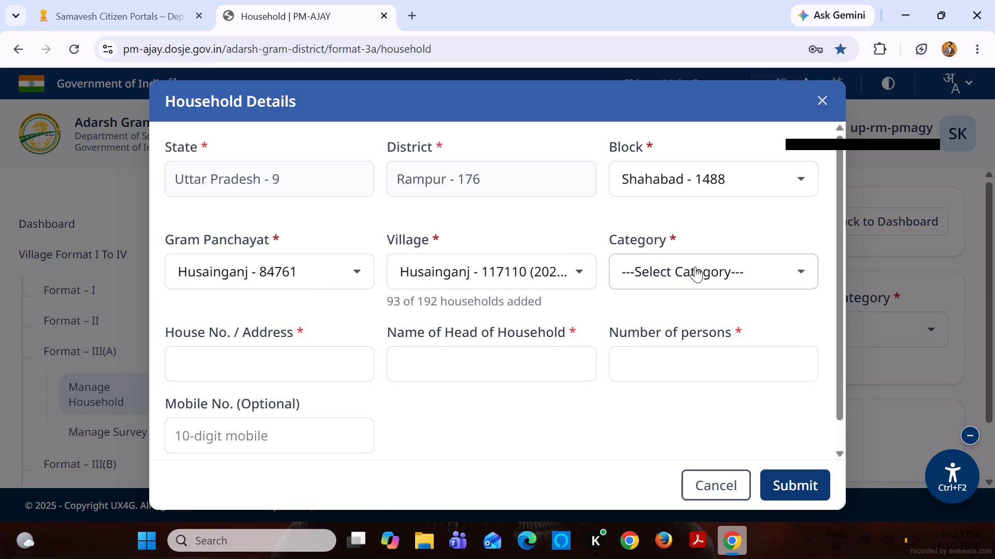
pyautogui.click(695, 267)
pyautogui.click(639, 346)
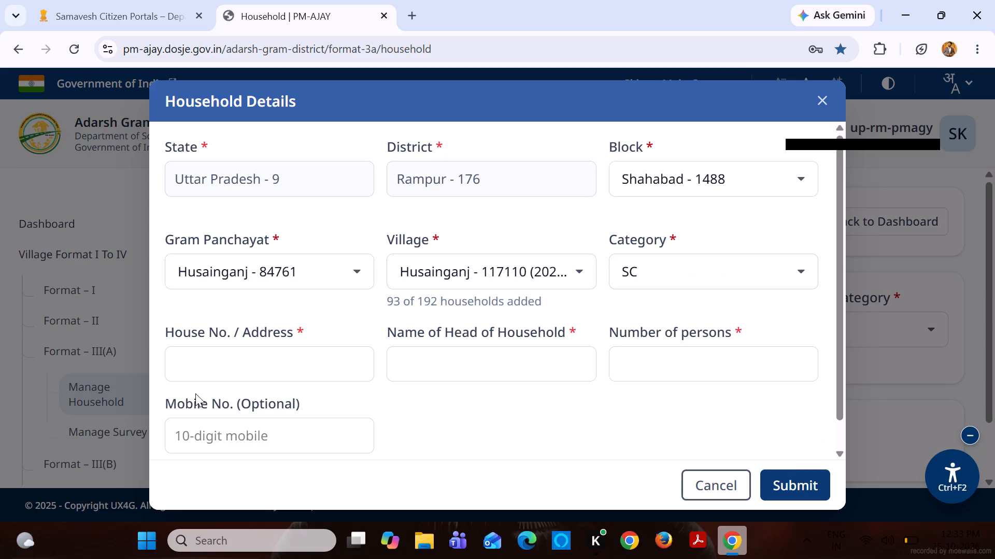
pyautogui.click(211, 377)
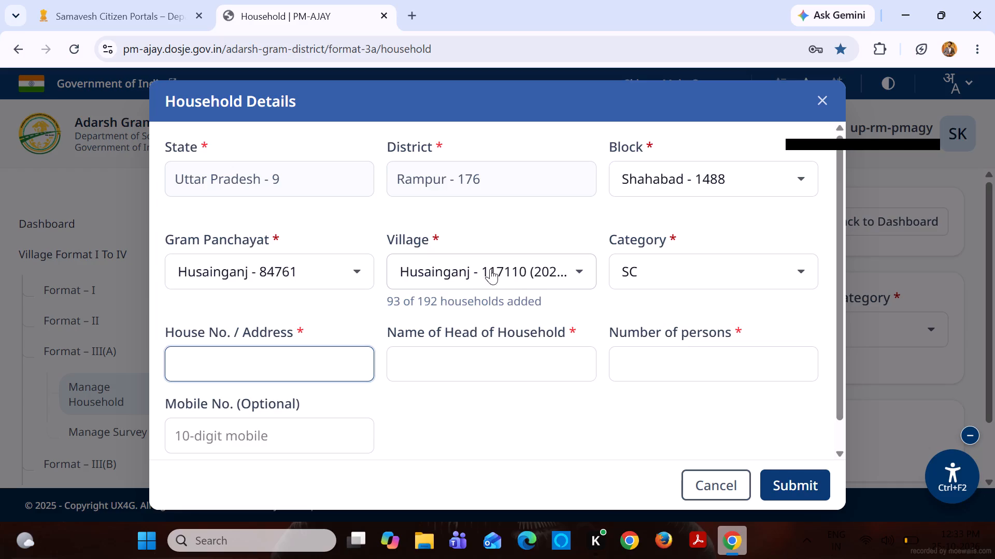
pyautogui.click(544, 270)
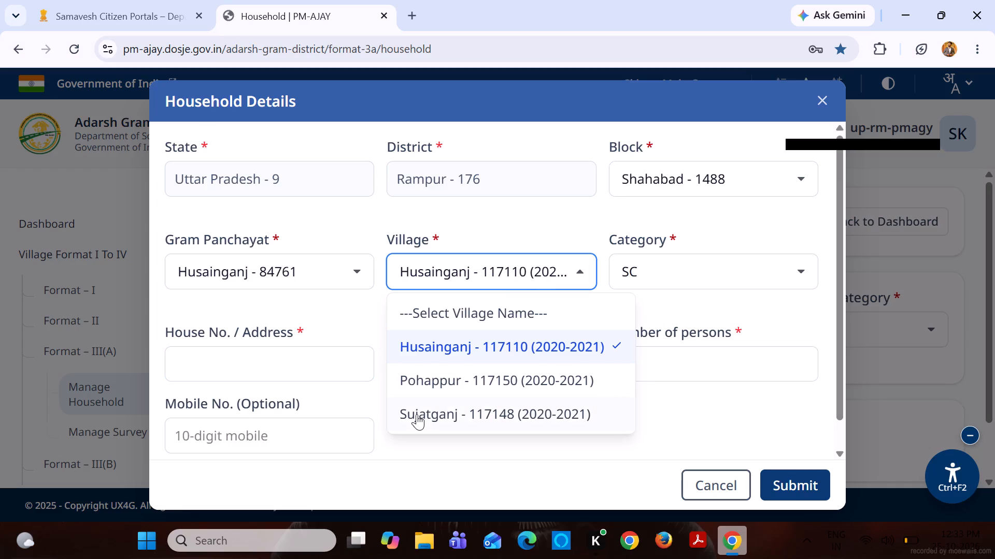
pyautogui.click(417, 414)
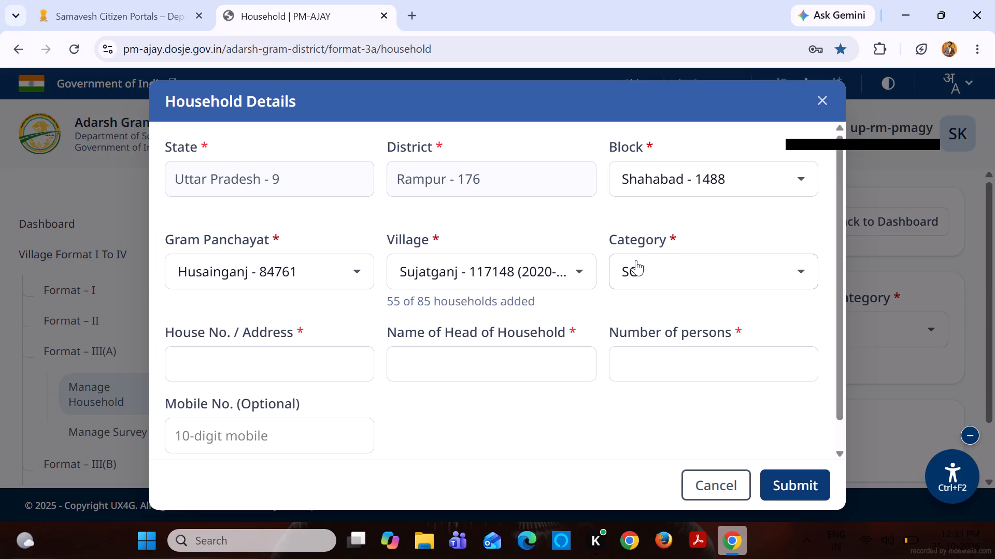
# Enter house number 56, the head of household's name and 9 persons, and submit the household details.
pyautogui.click(305, 359)
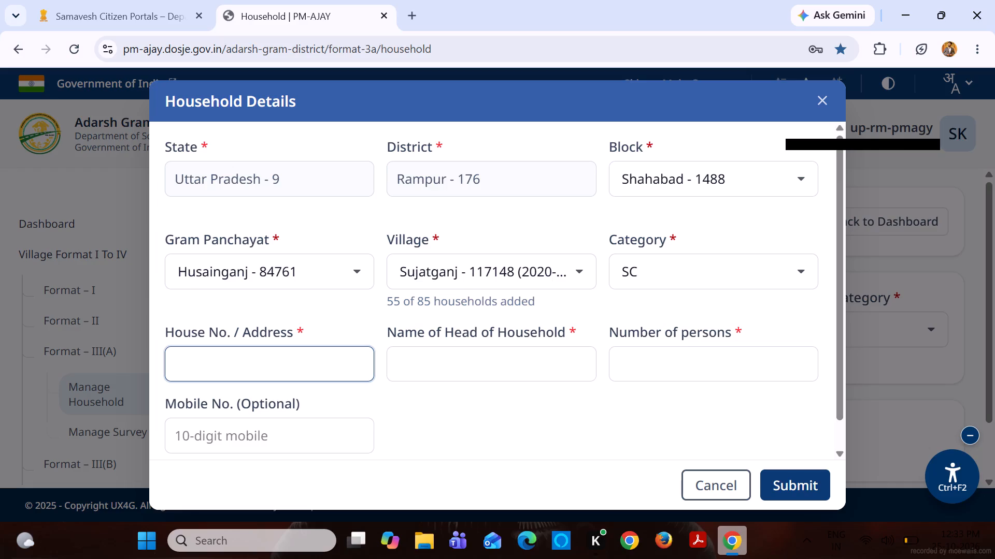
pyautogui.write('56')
pyautogui.click(442, 364)
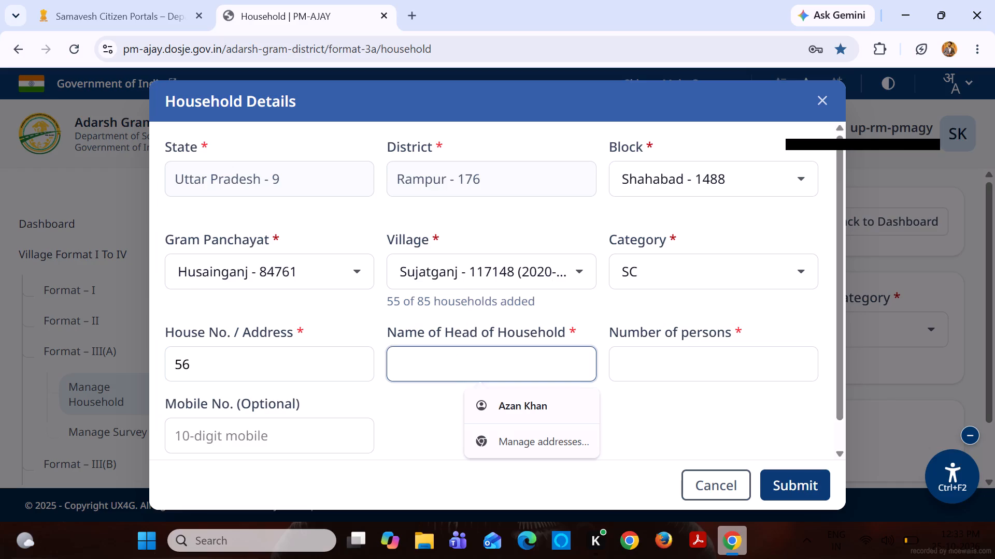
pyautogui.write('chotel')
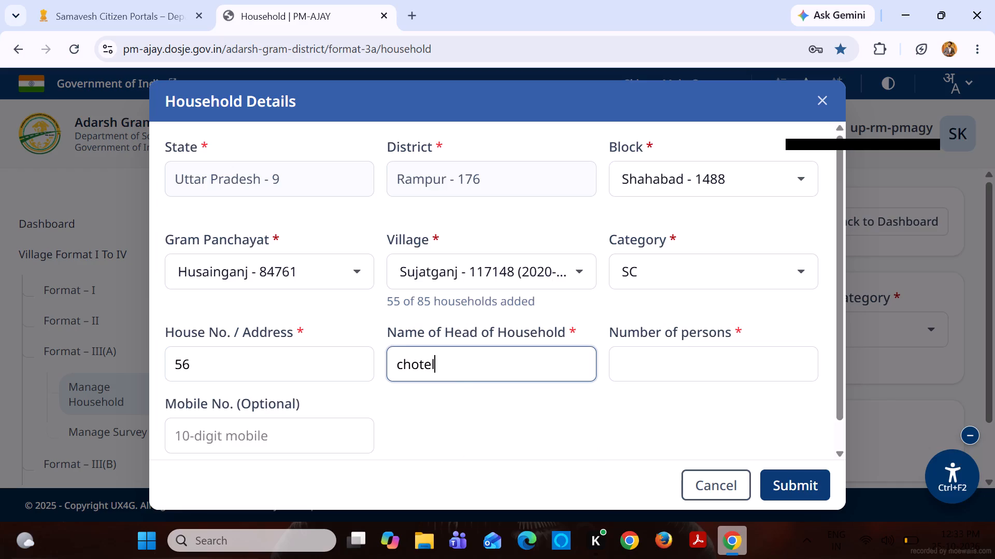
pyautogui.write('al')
pyautogui.click(672, 352)
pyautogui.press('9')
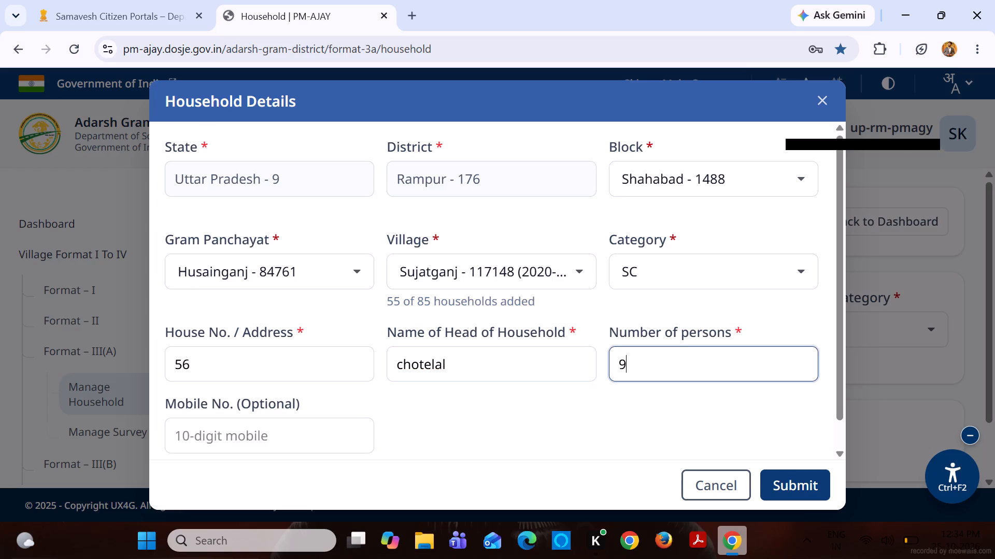
pyautogui.click(781, 492)
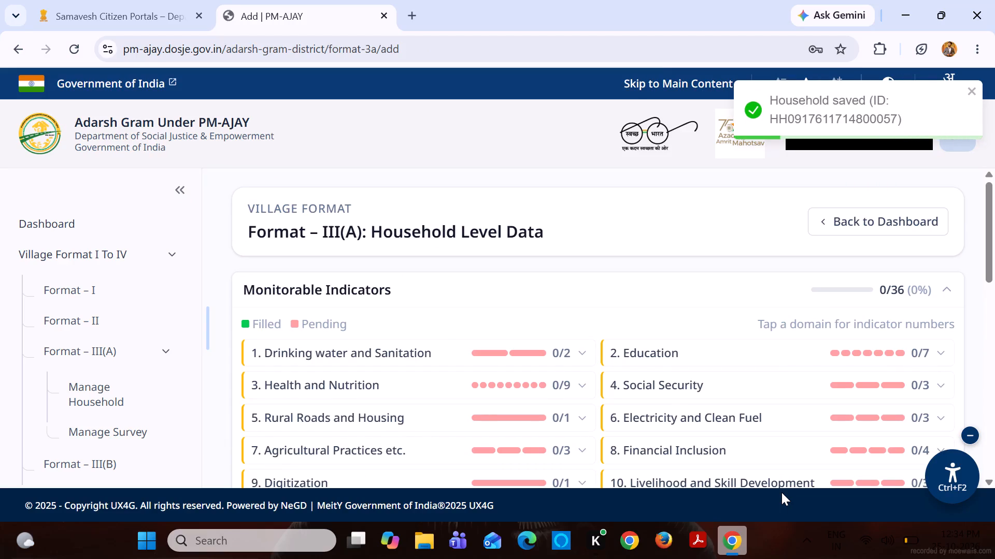
# Complete and submit domain 1 – Drinking water and Sanitation with Yes to having an IHHL (1.3), also answering the open defecation question (1.5).
pyautogui.scroll(-12, 767, 385)
pyautogui.click(888, 289)
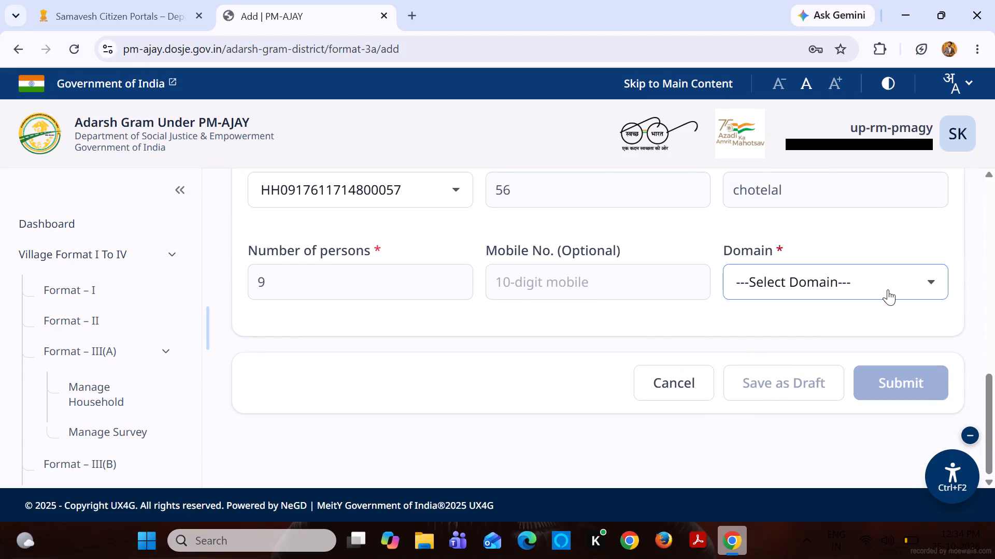
pyautogui.click(794, 156)
pyautogui.scroll(-2, 772, 324)
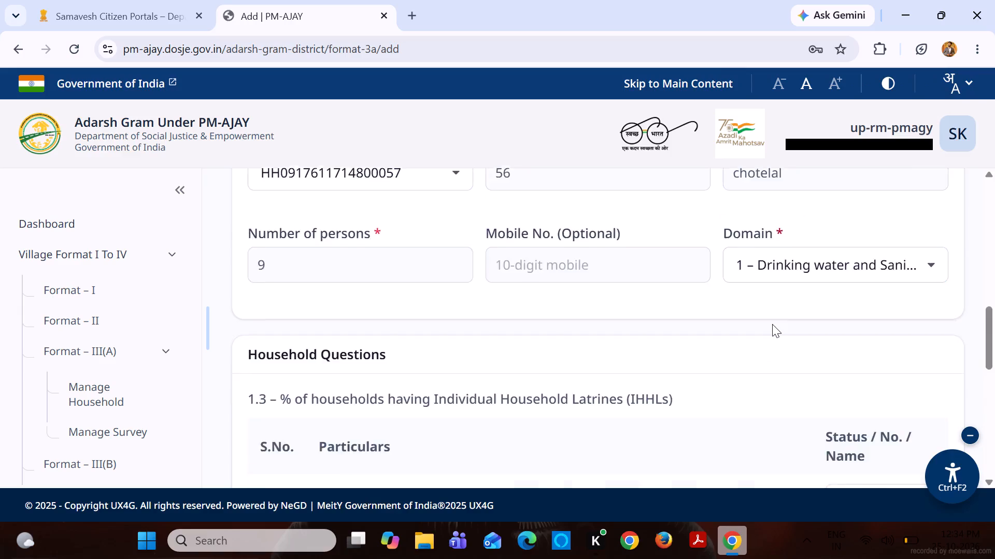
pyautogui.scroll(-2, 772, 324)
pyautogui.click(897, 278)
pyautogui.click(864, 324)
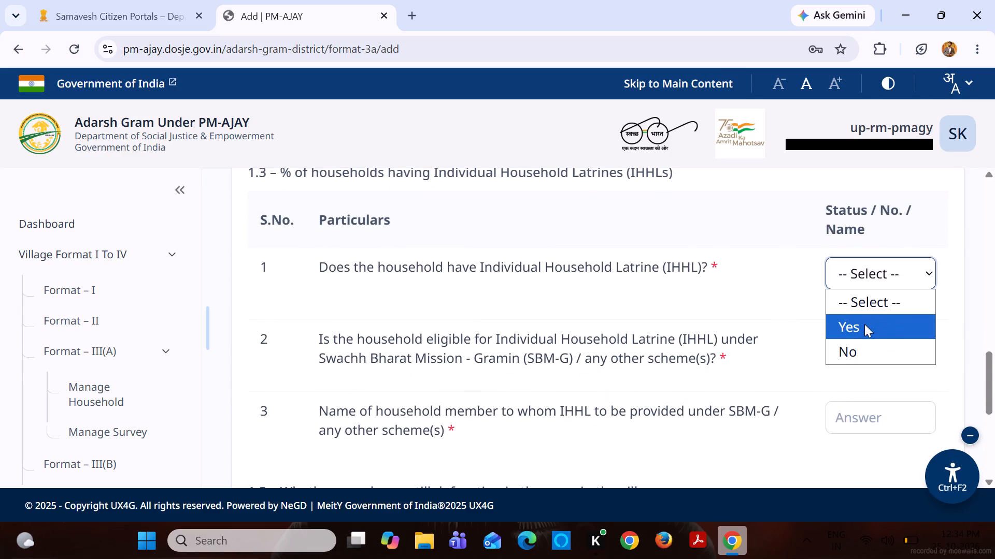
pyautogui.scroll(-4, 864, 324)
pyautogui.moveTo(908, 269); pyautogui.dragTo(839, 354)
pyautogui.click(839, 354)
pyautogui.click(891, 388)
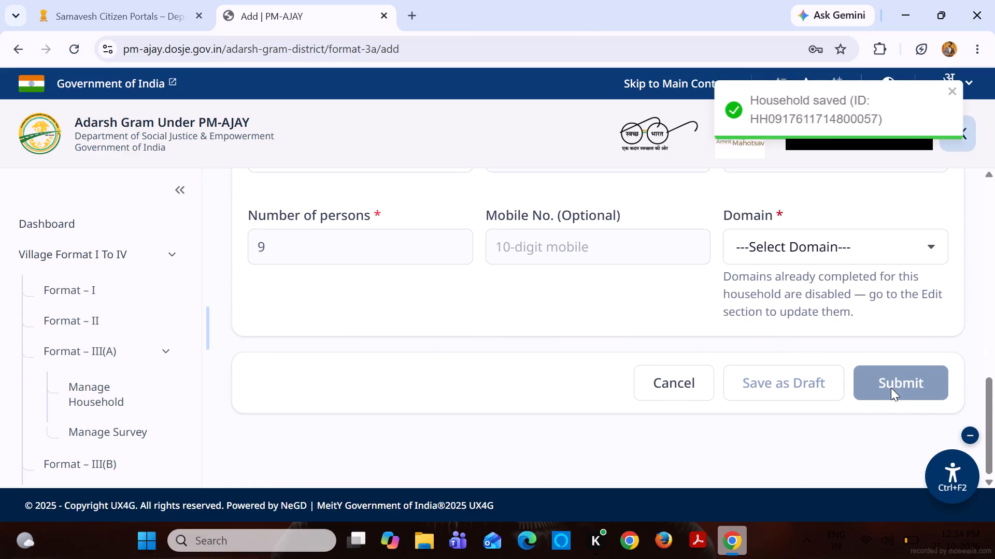
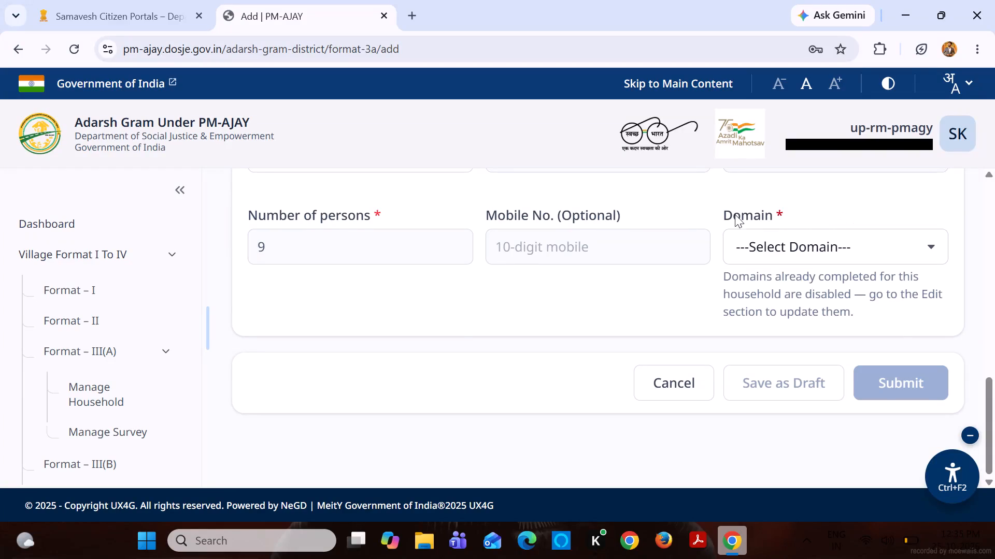
# Choose 2 – Education as the survey domain and bring up its household questions.
pyautogui.click(842, 236)
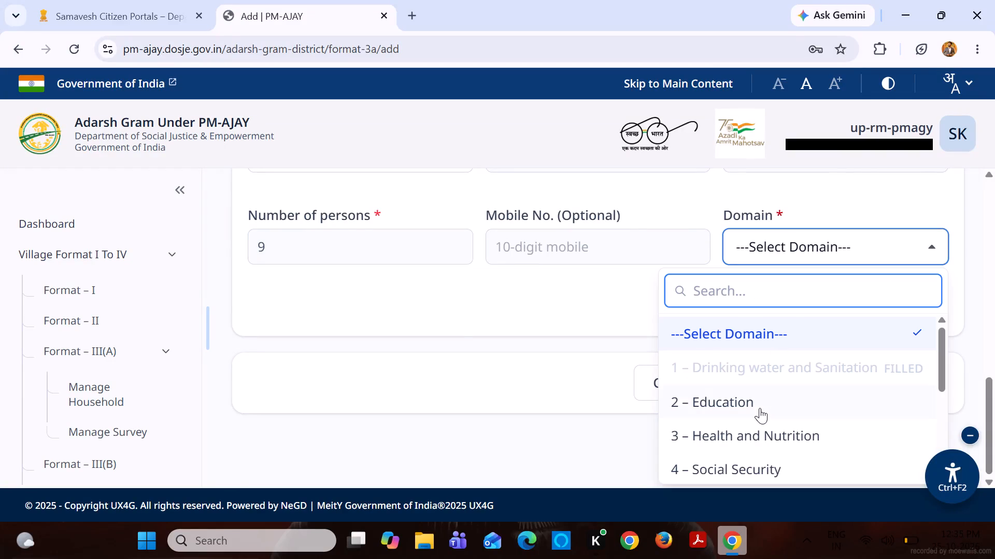
pyautogui.click(760, 408)
pyautogui.scroll(-3, 760, 408)
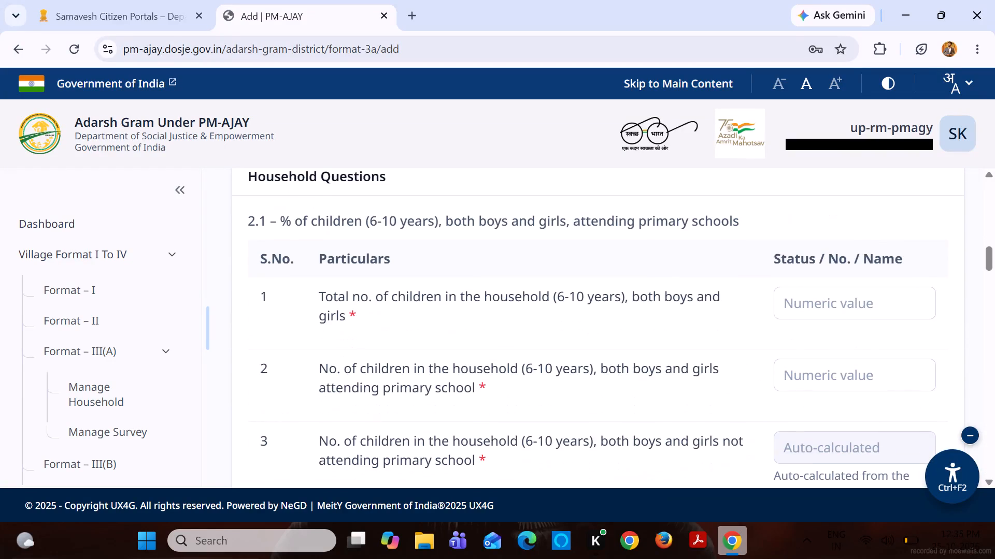
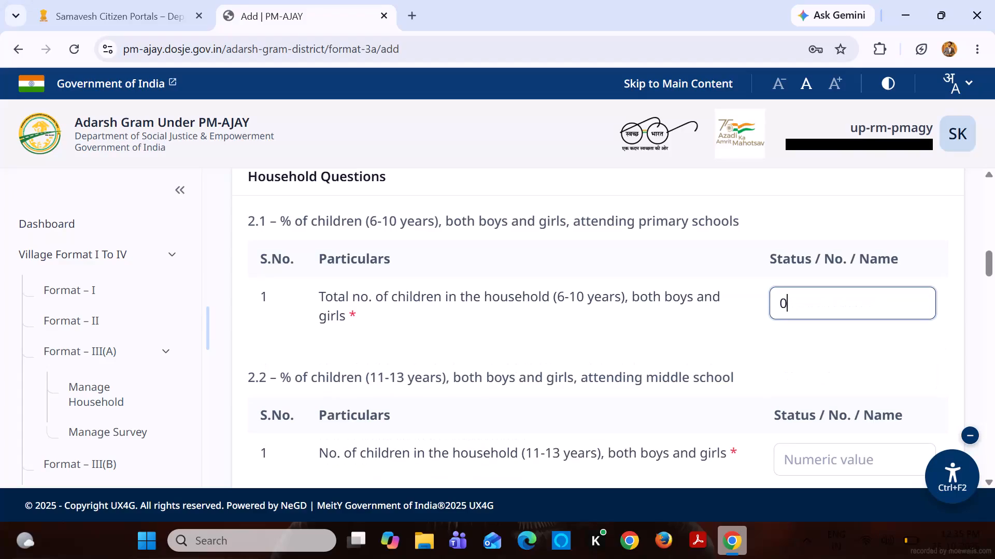
# Enter 0 household children aged 11-13, and for ages 14-15 enter 2 children with 2 attending secondary school.
pyautogui.click(849, 337)
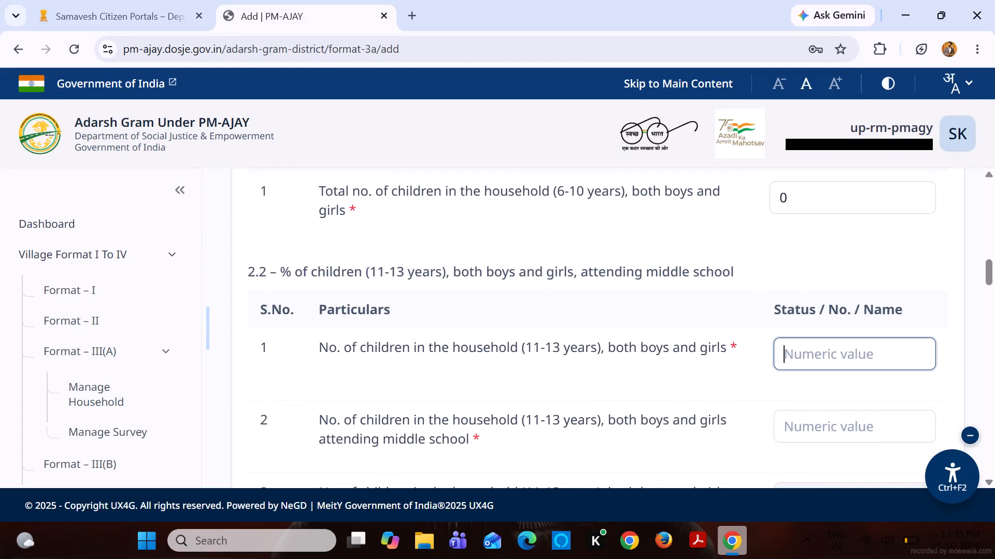
pyautogui.press('0')
pyautogui.scroll(-3, 849, 337)
pyautogui.click(855, 346)
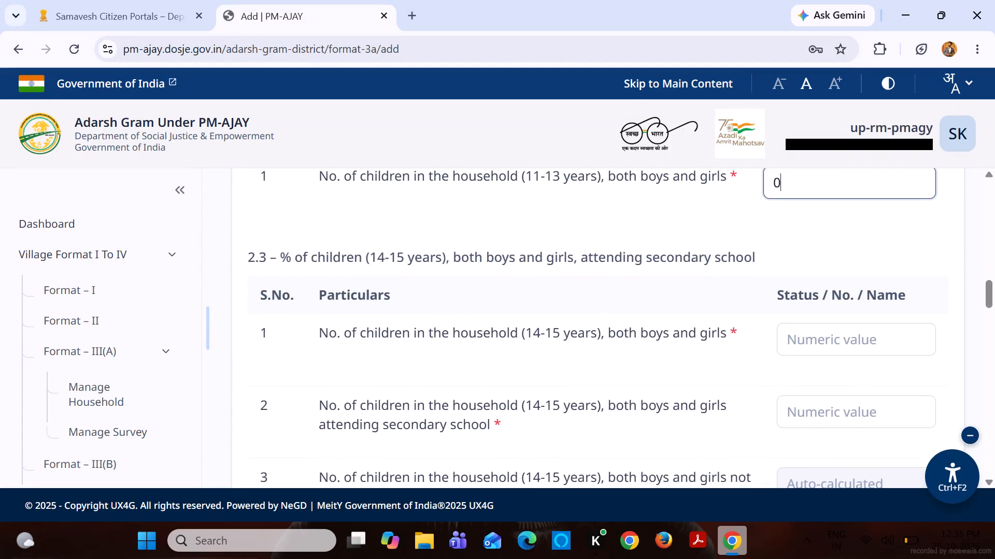
pyautogui.press('2')
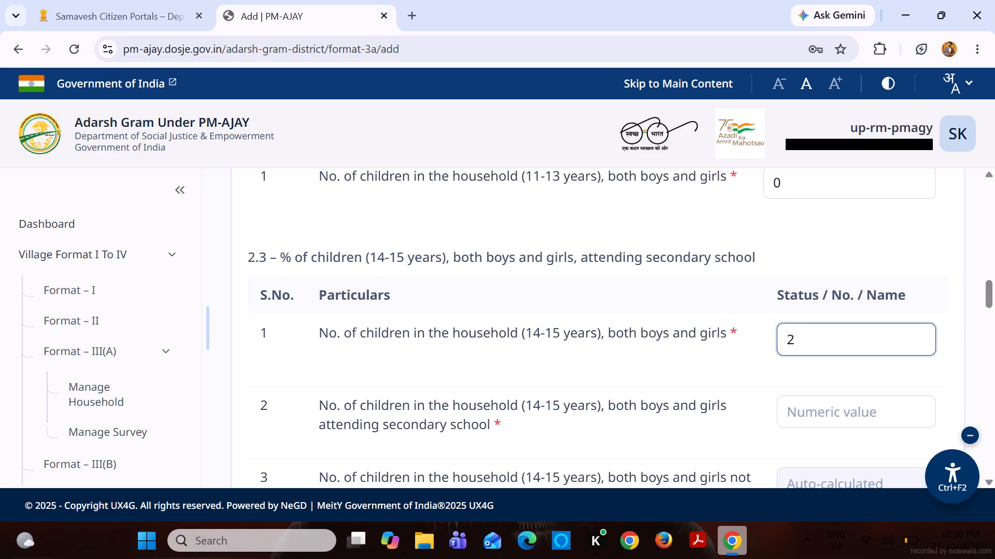
pyautogui.click(832, 407)
pyautogui.press('2')
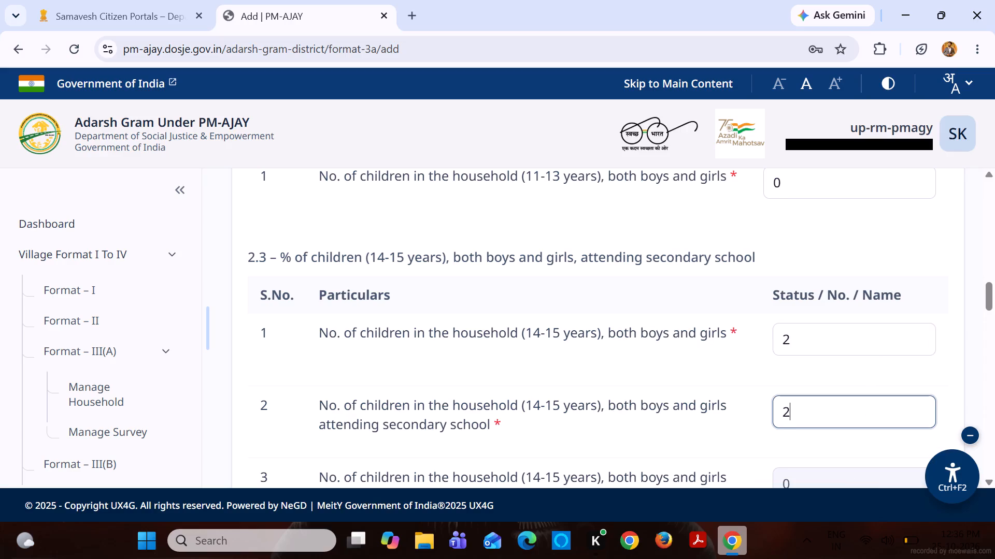
# For section 2.4, enter 2 children aged 16-17 in the household and 2 attending higher secondary school.
pyautogui.scroll(-5, 832, 407)
pyautogui.click(862, 404)
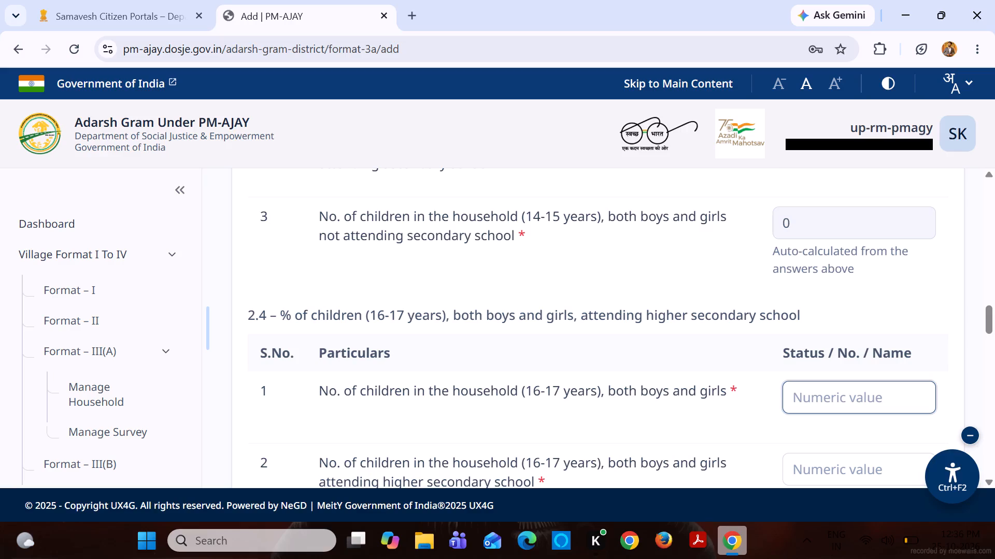
pyautogui.press('2')
pyautogui.scroll(-1, 862, 430)
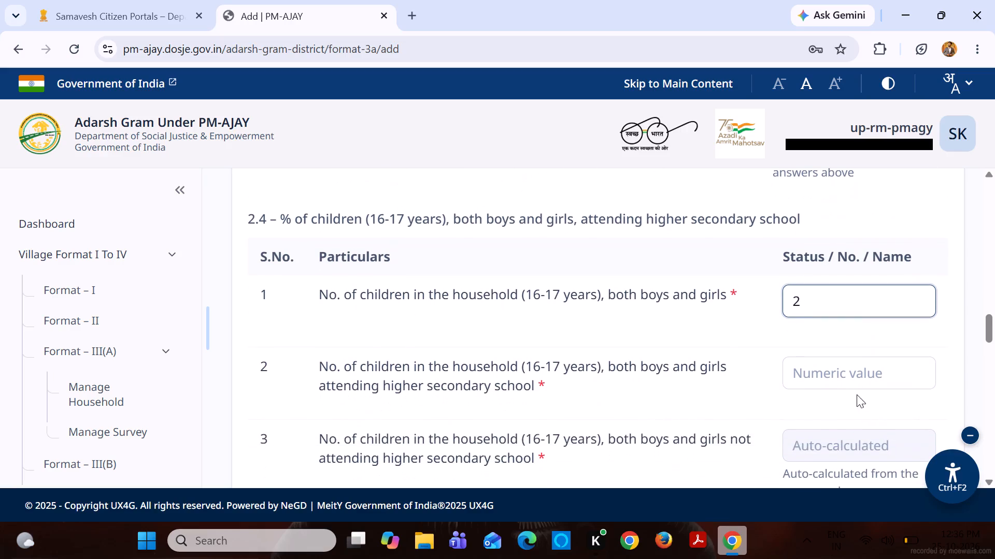
pyautogui.click(838, 367)
pyautogui.press('2')
# For section 2.5, enter 2 children aged 18-23 in the household and 2 attending post higher secondary education.
pyautogui.scroll(-2, 838, 367)
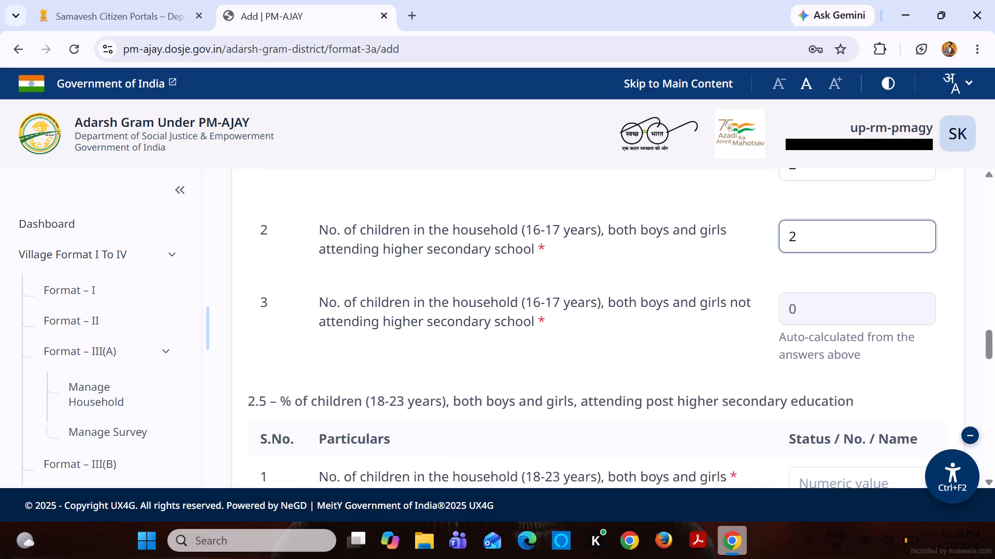
pyautogui.scroll(-1, 838, 367)
pyautogui.scroll(-1, 884, 359)
pyautogui.click(838, 371)
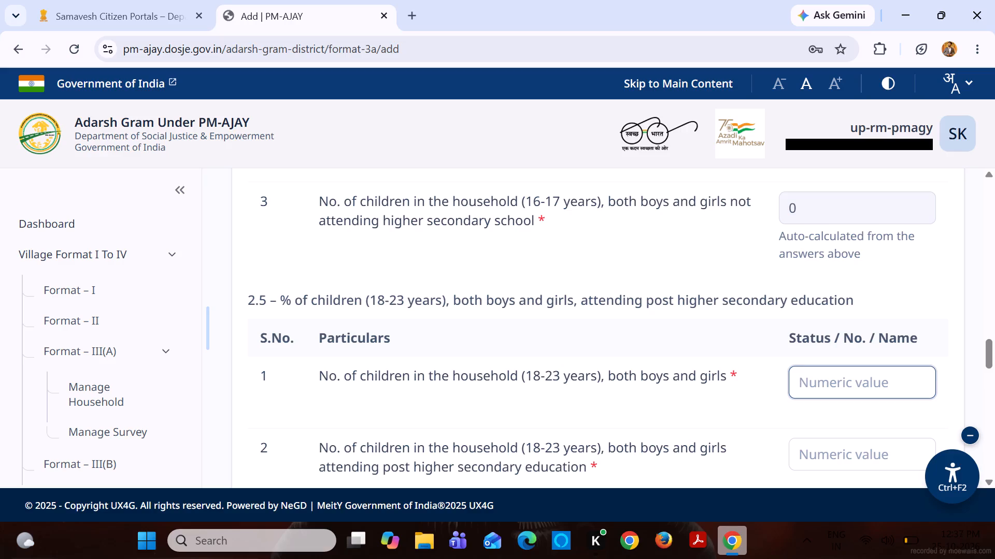
pyautogui.press('2')
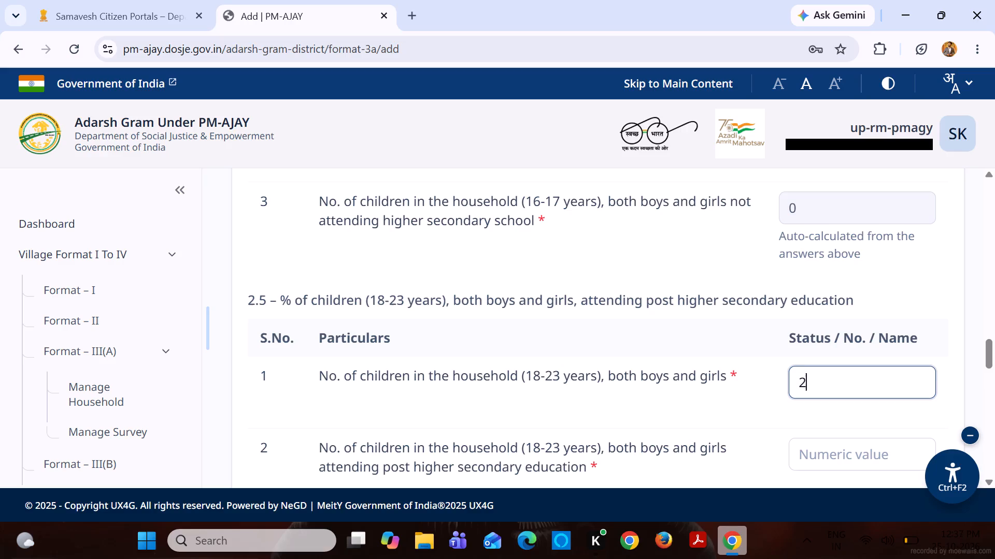
pyautogui.click(826, 450)
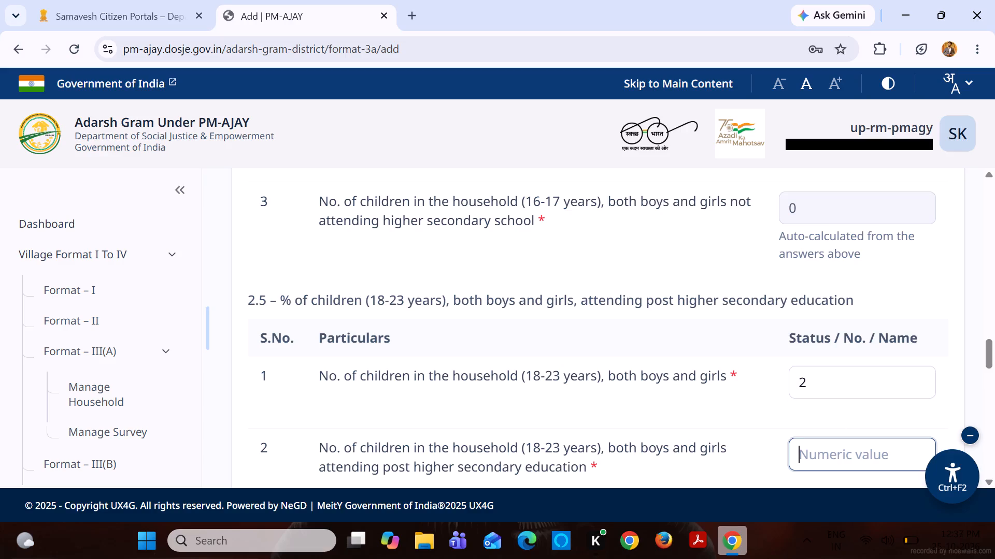
pyautogui.press('2')
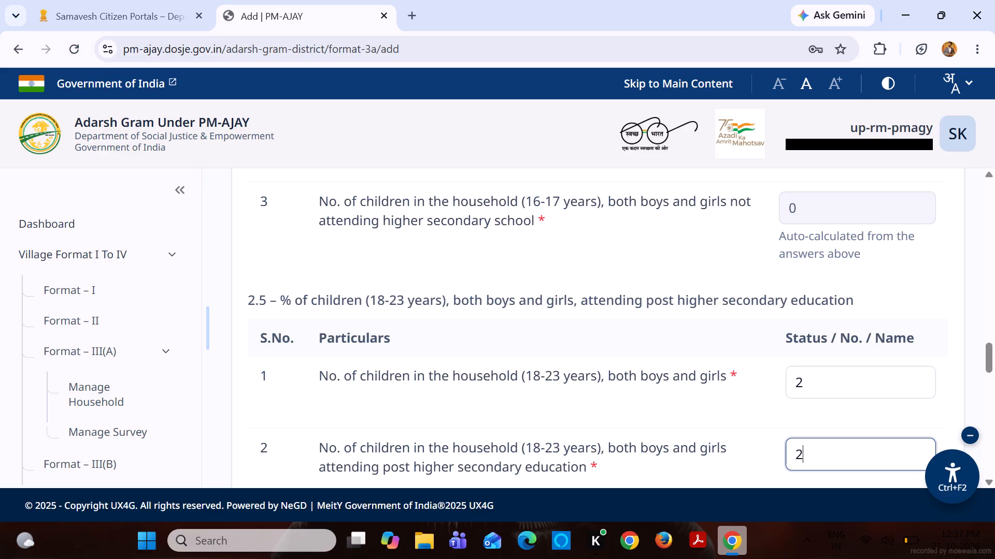
# Enter 0 children eligible for both the Pre-matric and Post-matric Scholarships and submit the Education answers.
pyautogui.scroll(-4, 829, 397)
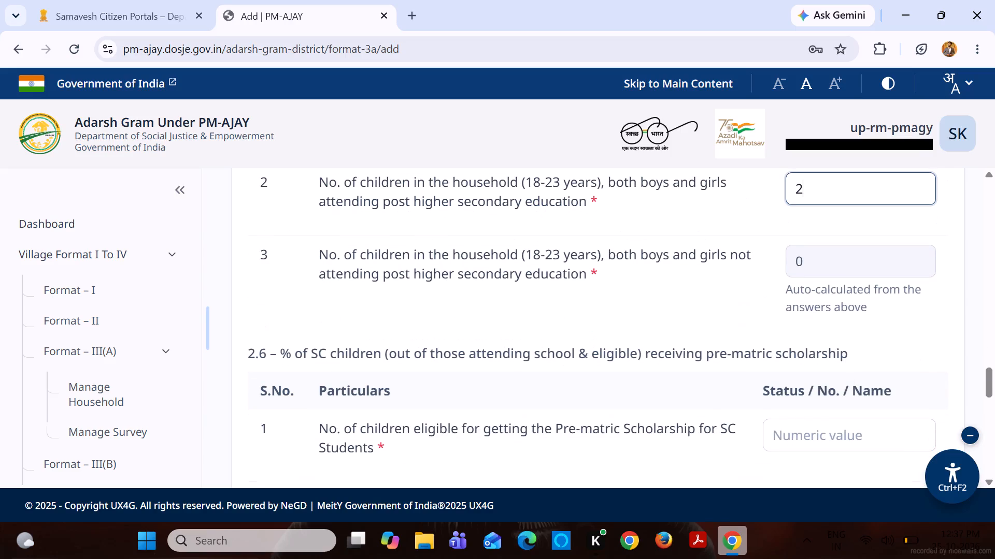
pyautogui.click(808, 431)
pyautogui.press('0')
pyautogui.scroll(-3, 808, 431)
pyautogui.click(805, 417)
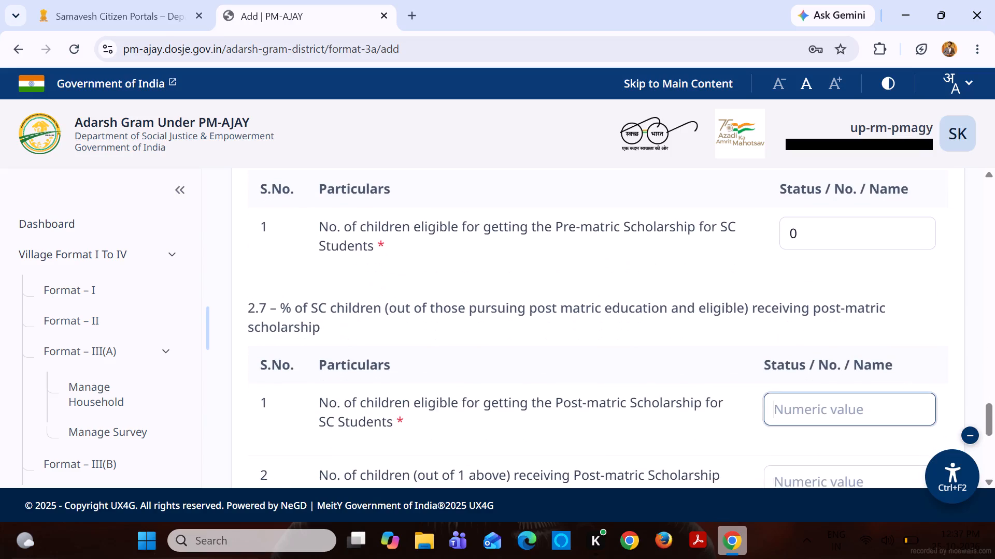
pyautogui.press('0')
pyautogui.scroll(-4, 805, 417)
pyautogui.click(897, 377)
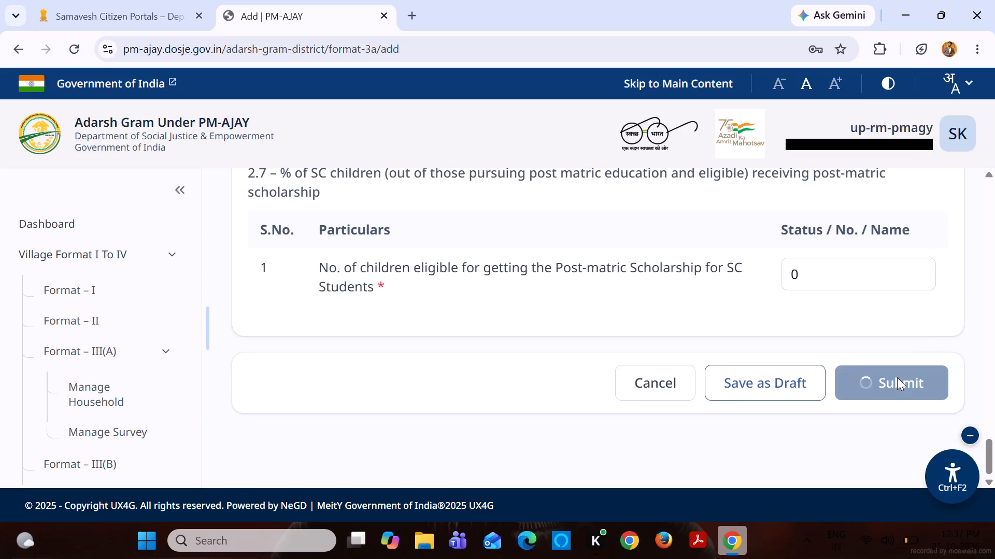
# Choose 3 – Health and Nutrition as the next survey domain for the household.
pyautogui.click(894, 244)
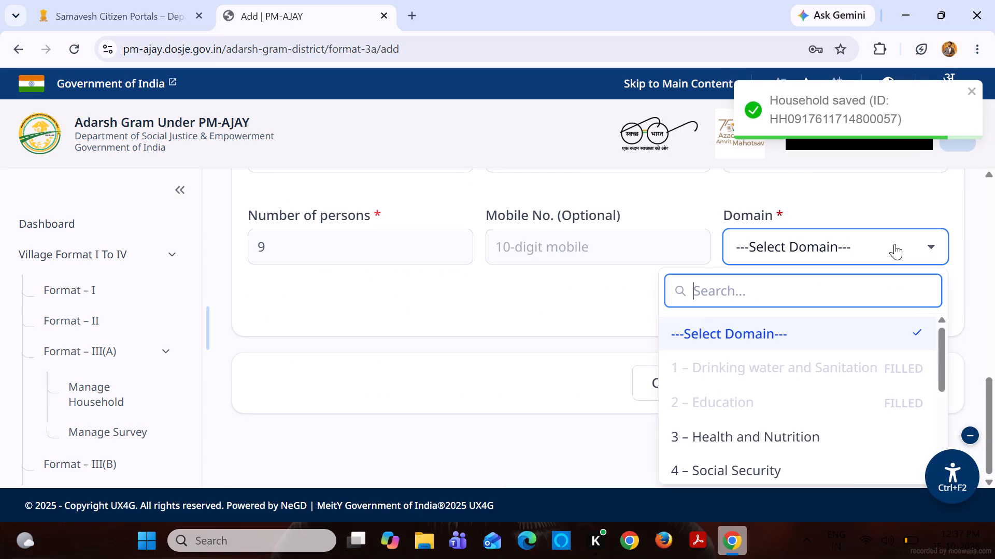
pyautogui.scroll(-1, 811, 345)
pyautogui.click(765, 374)
# Answer whether the household is covered under any Health Protection Scheme and enter 0 for pregnant women in the household.
pyautogui.scroll(-1, 765, 374)
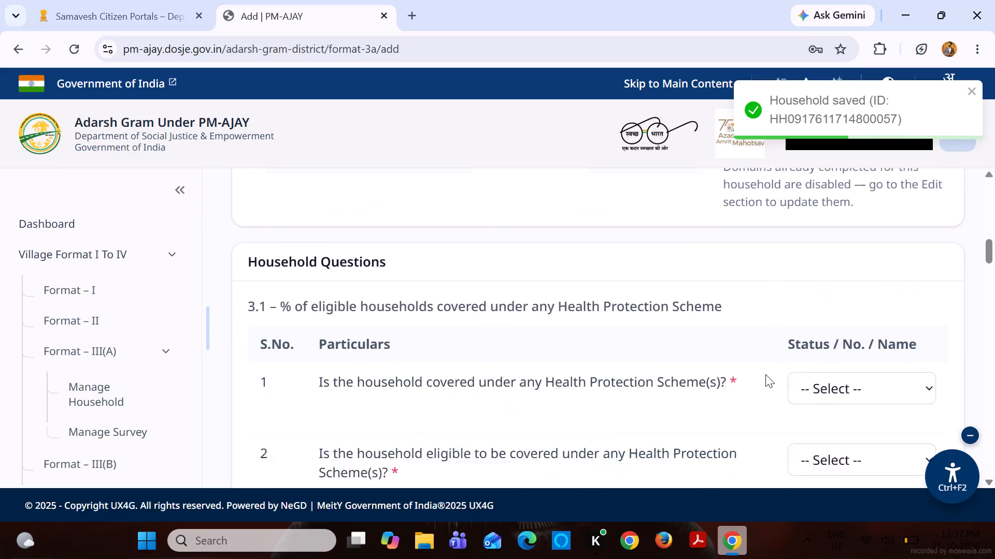
pyautogui.scroll(-1, 765, 374)
pyautogui.moveTo(854, 350); pyautogui.dragTo(826, 380)
pyautogui.click(826, 380)
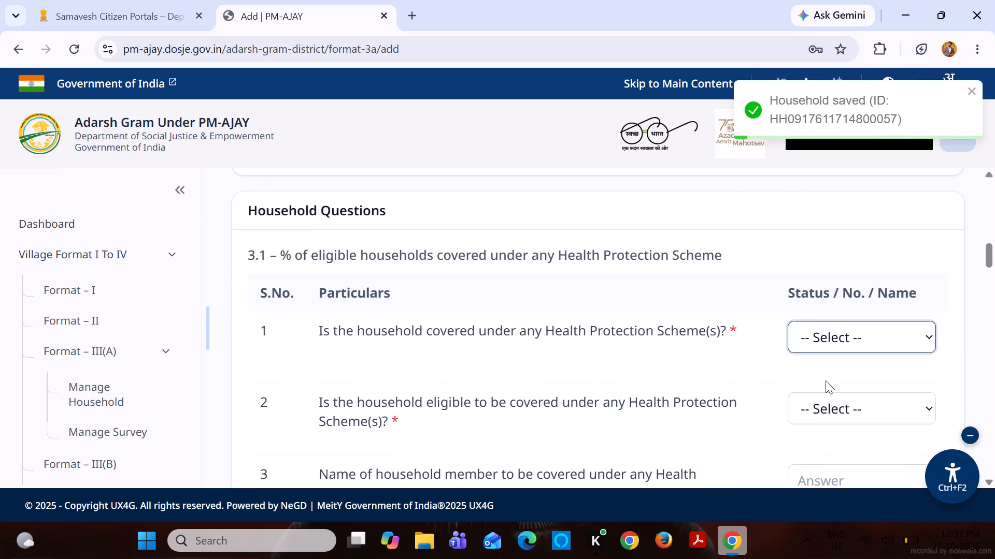
pyautogui.scroll(-3, 826, 380)
pyautogui.click(842, 315)
pyautogui.press('0')
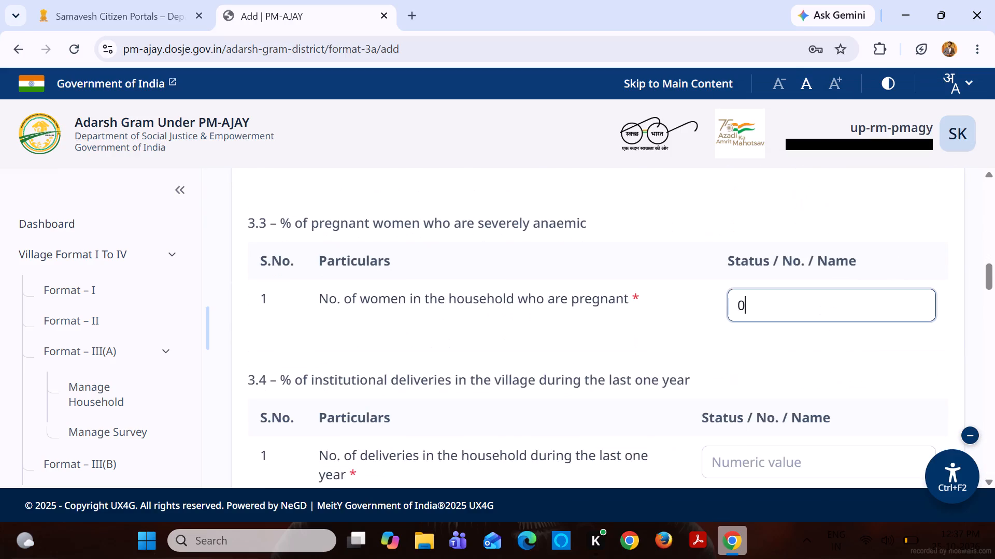
# Enter 0 for deliveries in the last year, children born in the last year, and children below one year.
pyautogui.scroll(-2, 842, 315)
pyautogui.scroll(1, 828, 228)
pyautogui.click(775, 208)
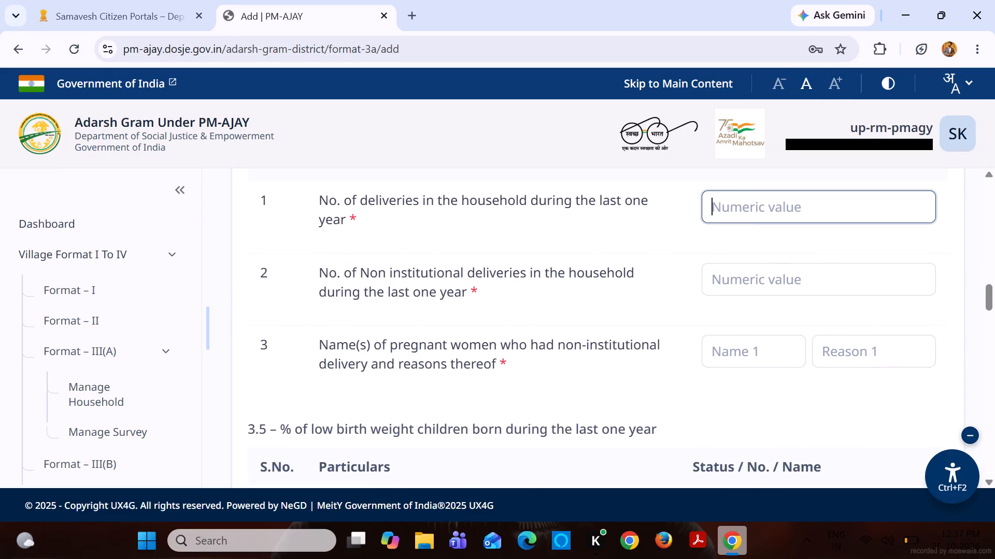
pyautogui.press('0')
pyautogui.click(704, 360)
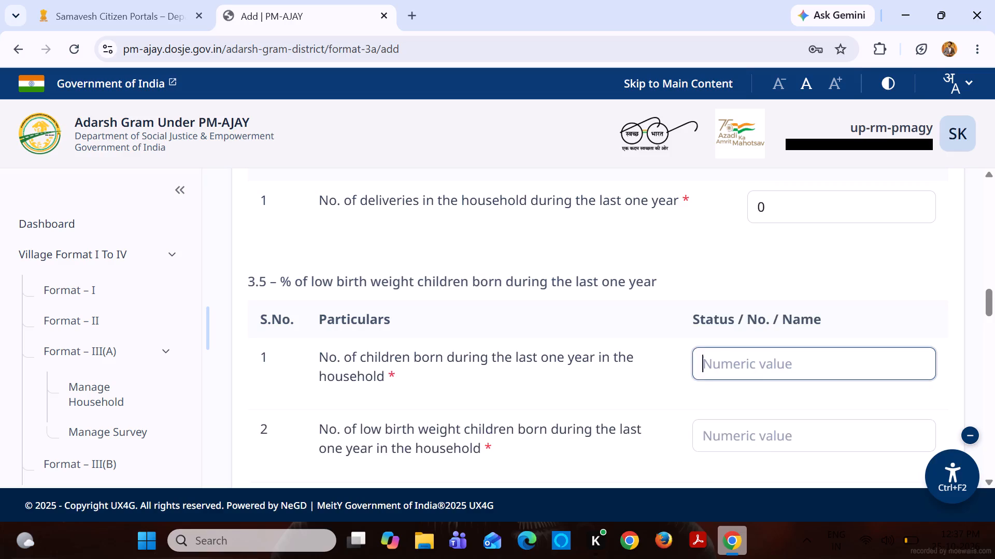
pyautogui.press('0')
pyautogui.scroll(-1, 704, 360)
pyautogui.click(741, 398)
pyautogui.press('0')
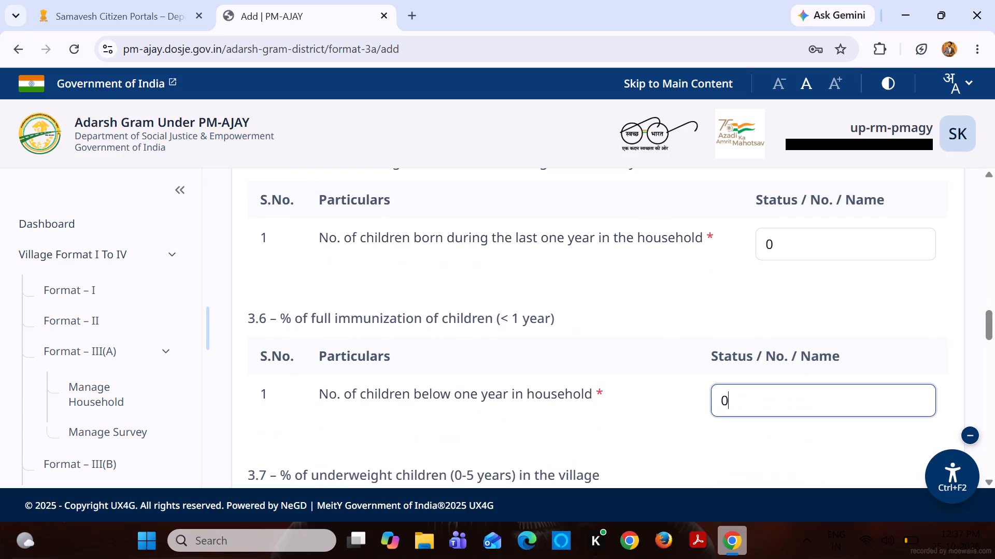
# Enter 0 for children aged 0-5, women pregnant during the last year, and children under 1 year in sections 3.7 to 3.9.
pyautogui.scroll(-2, 741, 398)
pyautogui.click(806, 365)
pyautogui.press('0')
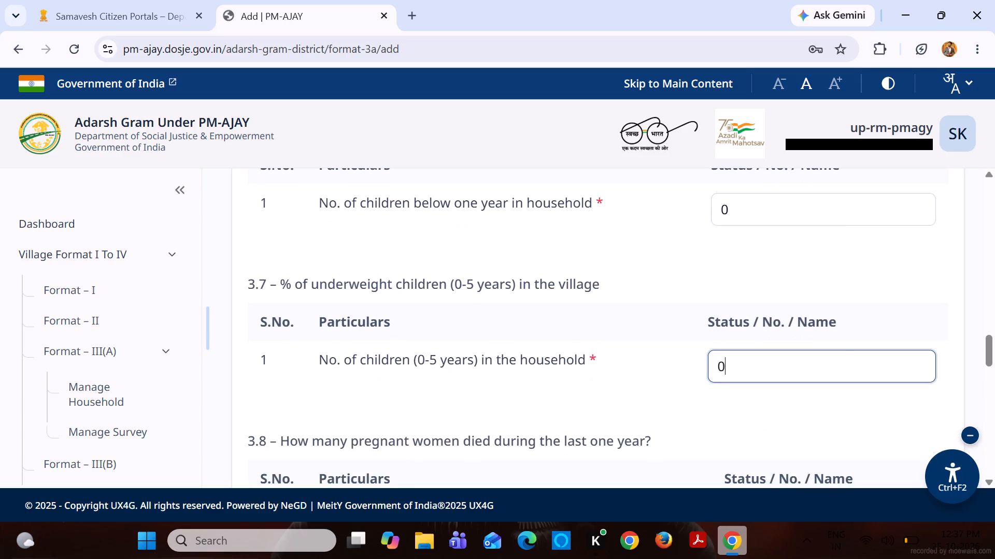
pyautogui.scroll(-1, 806, 365)
pyautogui.click(817, 371)
pyautogui.press('0')
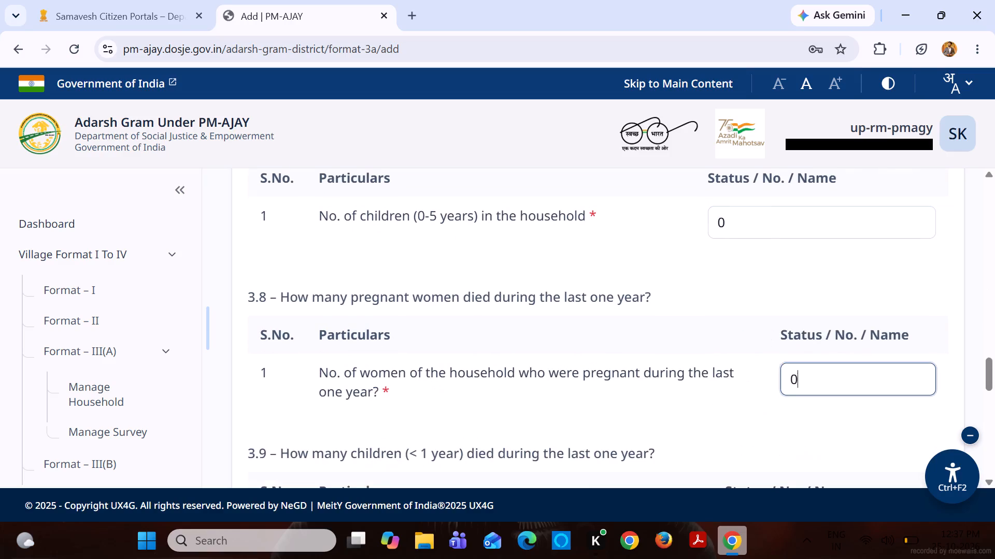
pyautogui.scroll(-1, 817, 371)
pyautogui.click(813, 392)
pyautogui.press('0')
# Enter 0 household members suffering from communicable diseases and submit the Health and Nutrition answers.
pyautogui.scroll(-1, 813, 392)
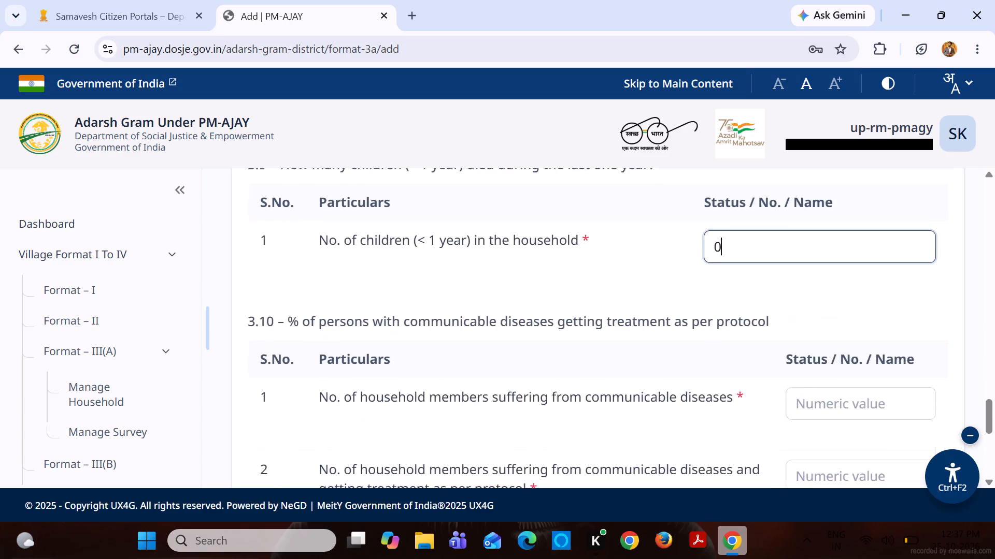
pyautogui.scroll(-1, 813, 392)
pyautogui.click(829, 394)
pyautogui.press('0')
pyautogui.scroll(-2, 829, 394)
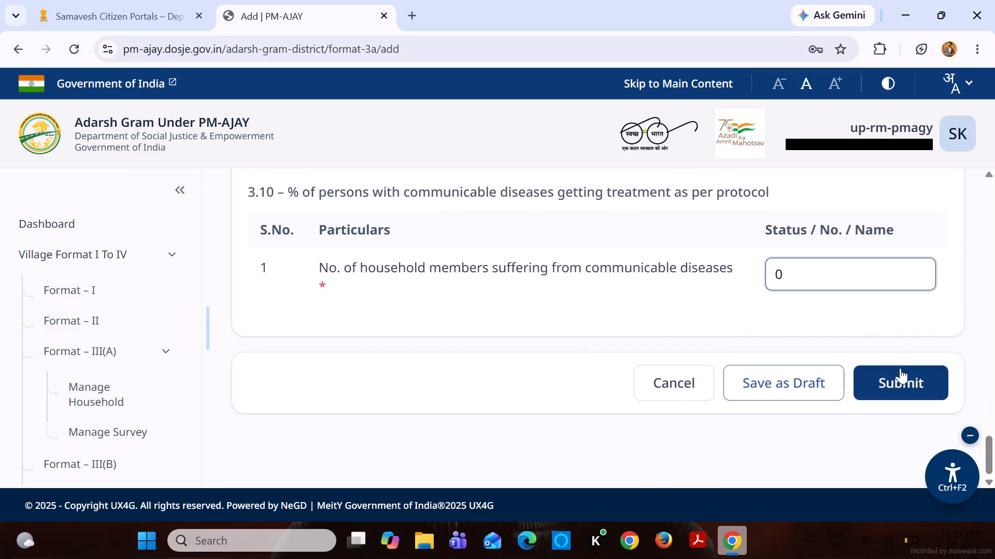
pyautogui.click(903, 368)
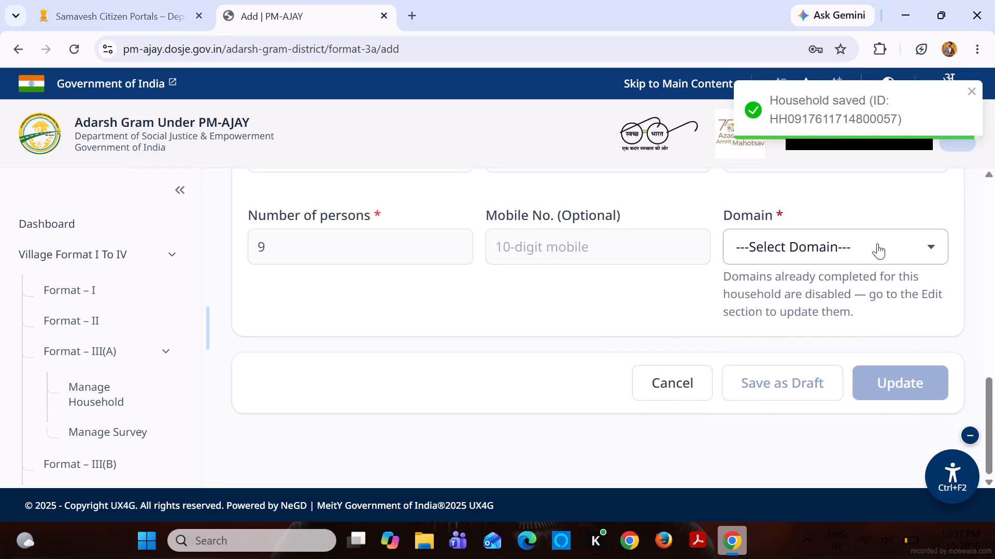
# Choose 4 – Social Security as the next survey domain for the household.
pyautogui.click(877, 243)
pyautogui.scroll(-1, 765, 397)
pyautogui.click(736, 412)
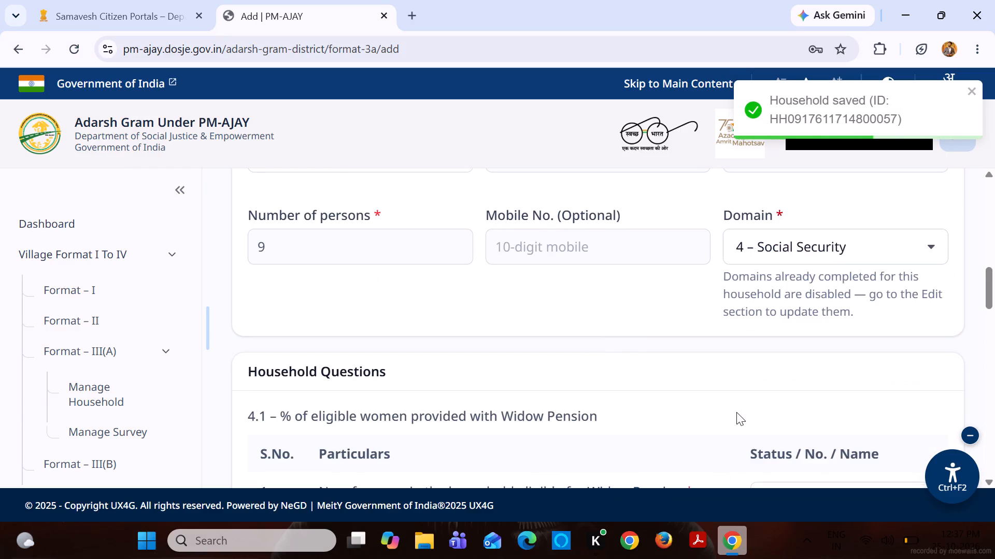
# Enter 0 persons eligible for Widow, Old Age and Disability Pension each, and submit the Social Security answers.
pyautogui.scroll(-3, 812, 410)
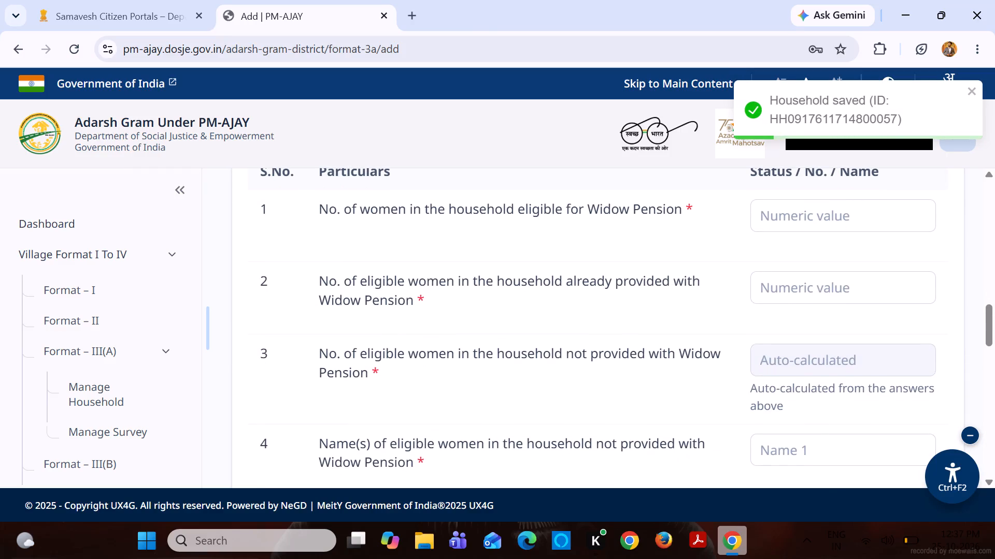
pyautogui.click(822, 210)
pyautogui.press('0')
pyautogui.scroll(-1, 822, 210)
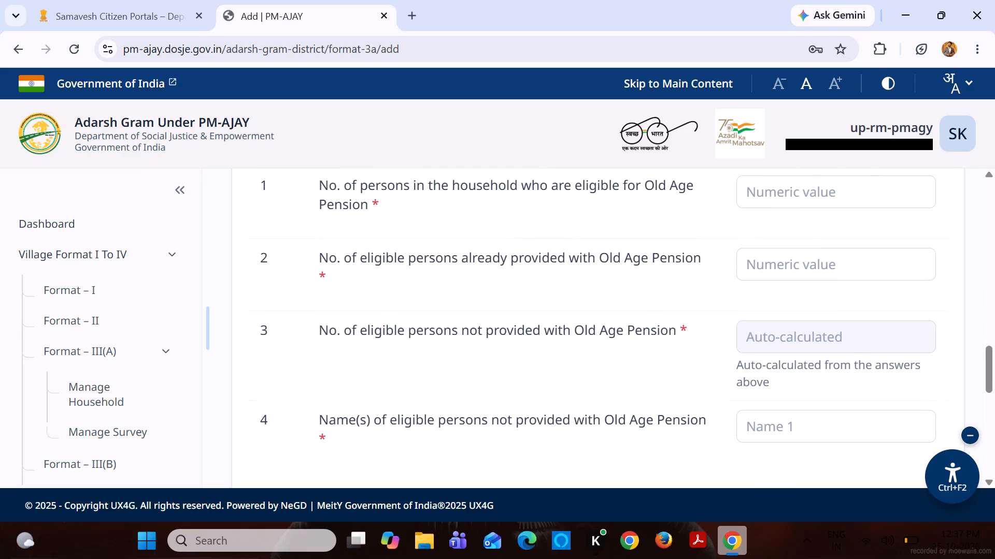
pyautogui.click(794, 187)
pyautogui.press('0')
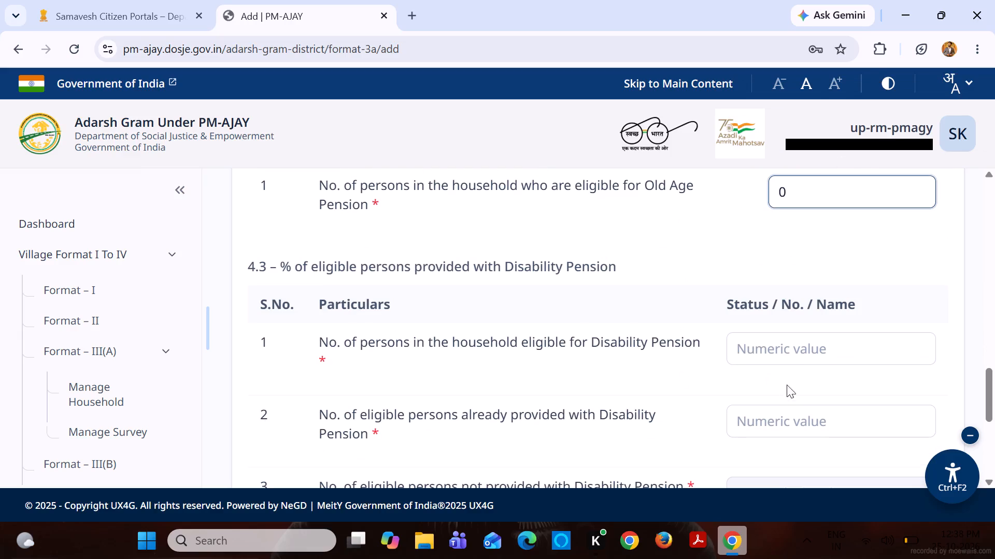
pyautogui.click(790, 346)
pyautogui.press('0')
pyautogui.scroll(-2, 790, 346)
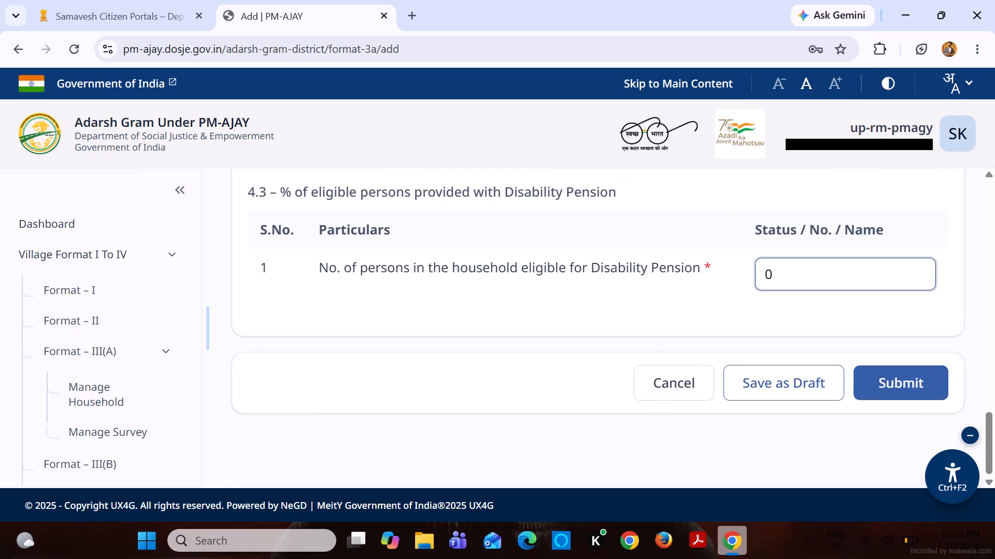
pyautogui.click(885, 379)
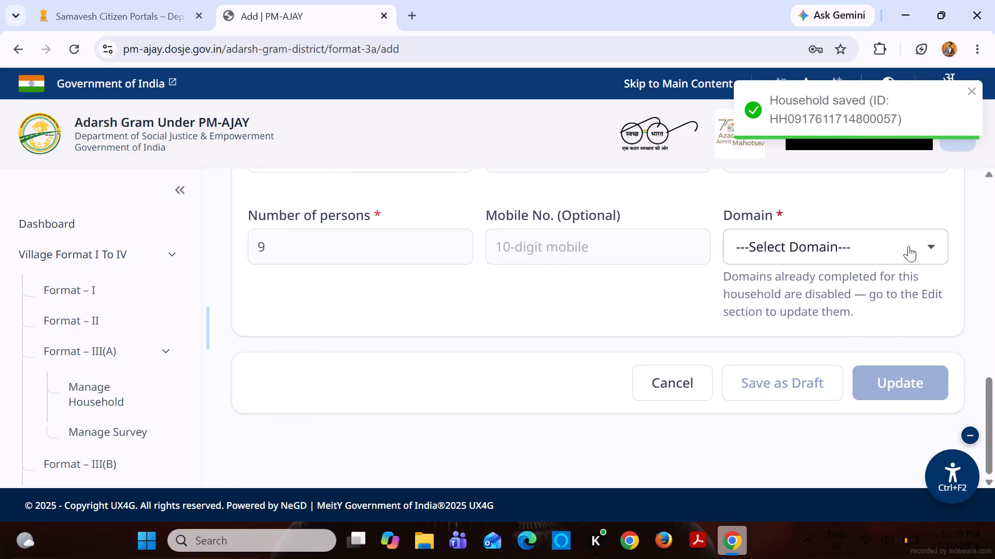
# Choose 5 – Rural Roads and Housing as the next survey domain for the household.
pyautogui.click(908, 246)
pyautogui.scroll(-3, 821, 388)
pyautogui.scroll(1, 821, 388)
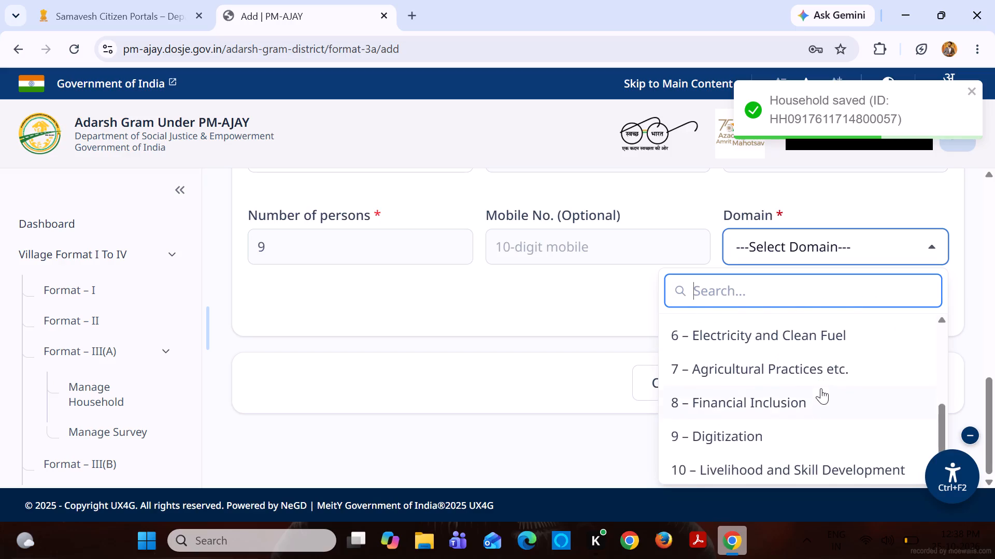
pyautogui.scroll(1, 821, 388)
pyautogui.click(796, 392)
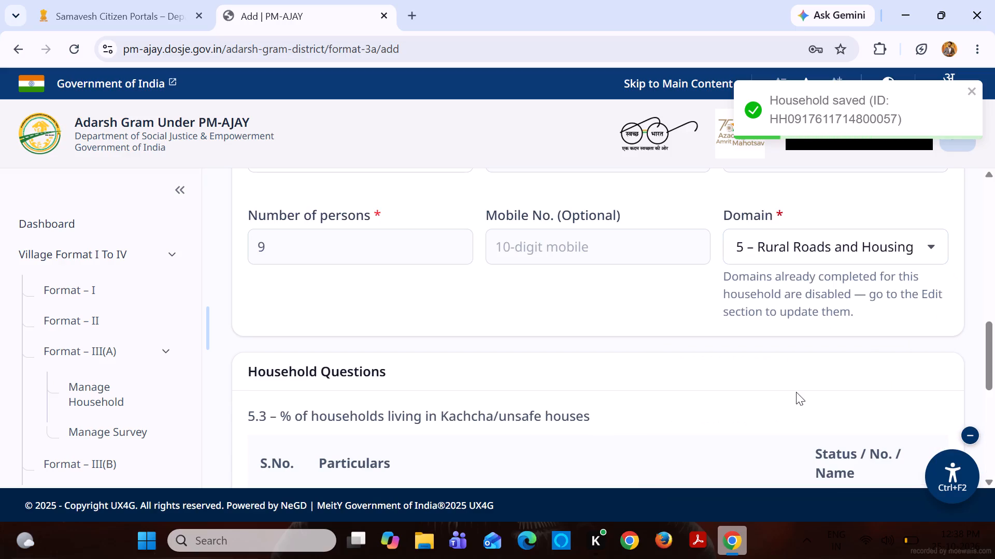
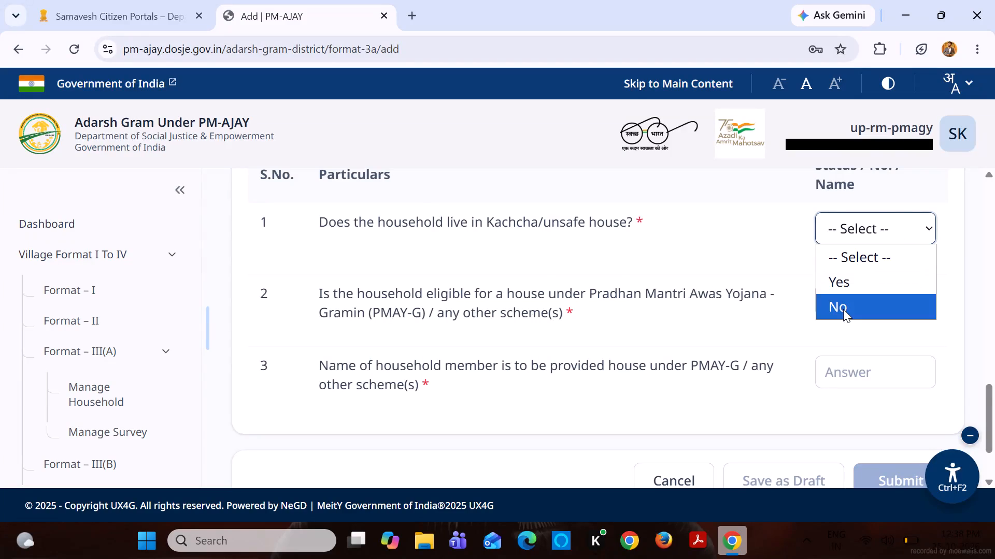
# Answer No to living in a Kachcha/unsafe house and submit the Rural Roads and Housing answers.
pyautogui.click(843, 309)
pyautogui.click(883, 384)
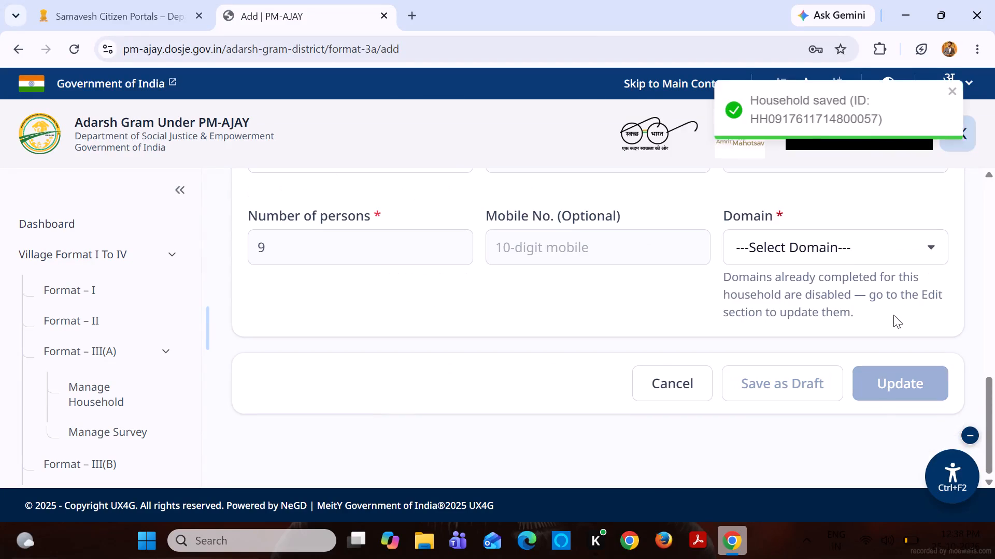
# Choose 6 – Electricity and Clean Fuel as the next survey domain for the household.
pyautogui.click(886, 240)
pyautogui.scroll(-2, 814, 372)
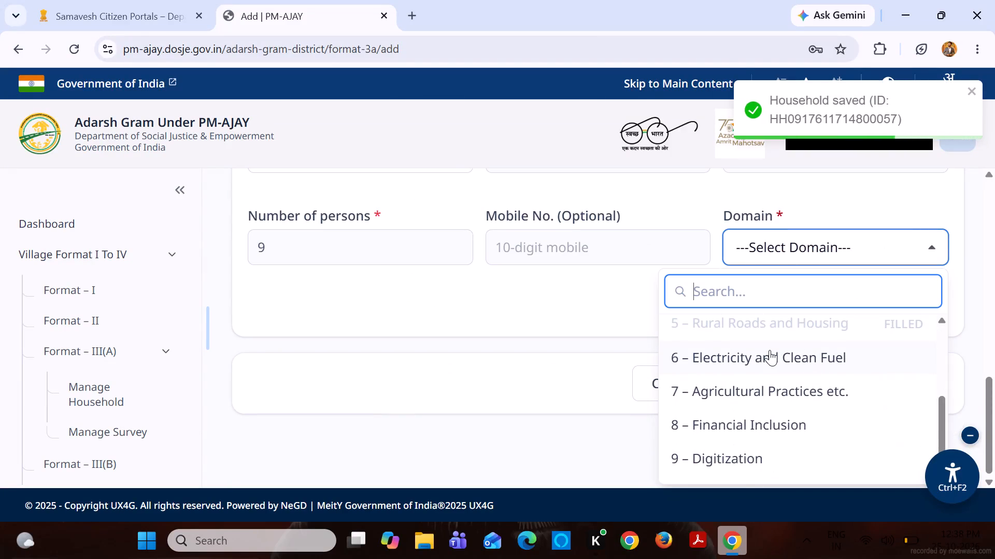
pyautogui.click(770, 350)
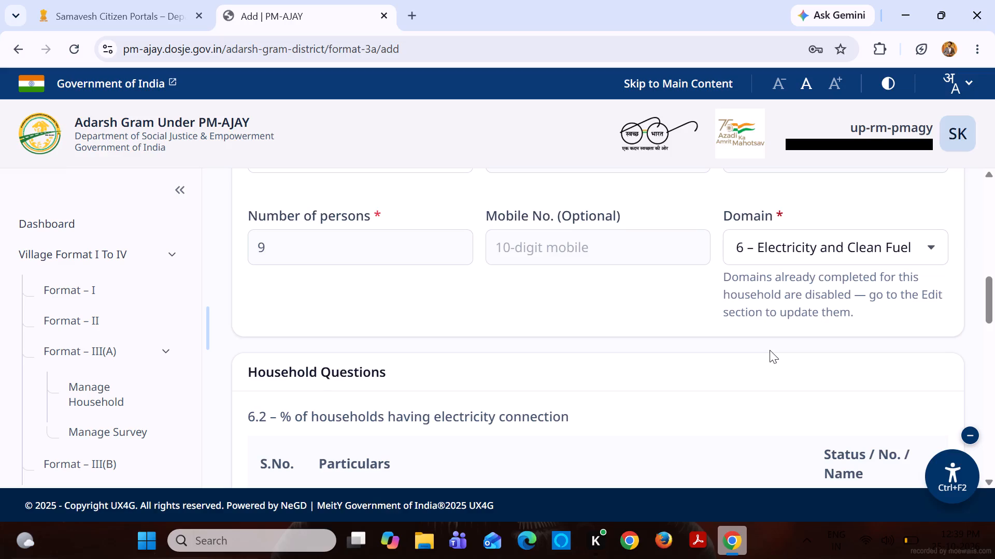
# Answer Yes for electricity connection in 6.2 and 6.3, LED bulb use and clean fuel, and submit the Electricity and Clean Fuel answers.
pyautogui.scroll(-3, 805, 287)
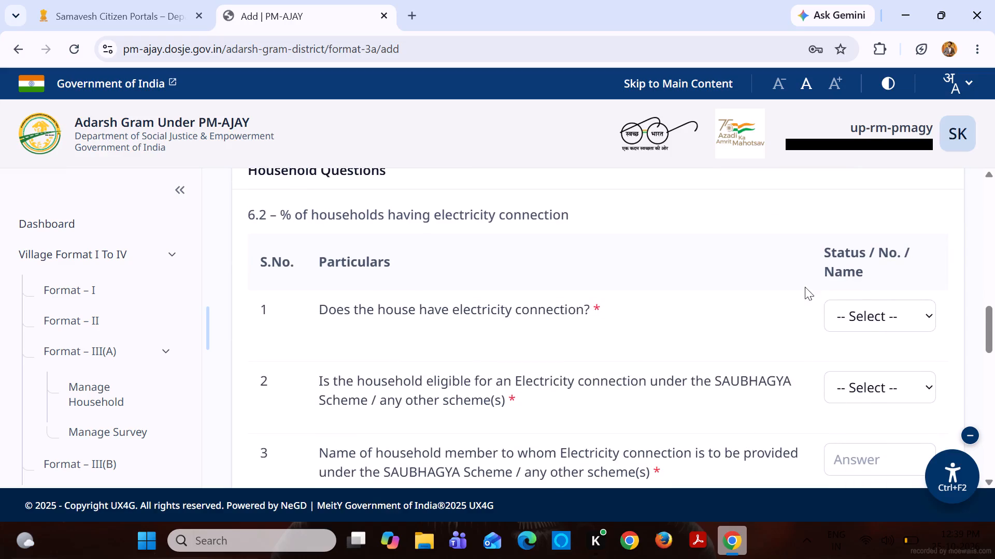
pyautogui.moveTo(869, 311); pyautogui.dragTo(845, 379)
pyautogui.click(845, 379)
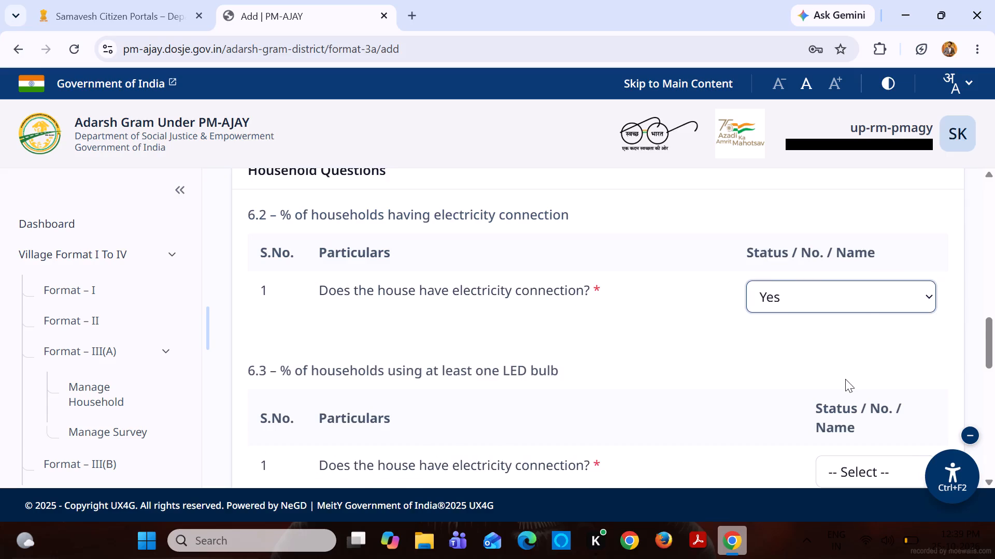
pyautogui.scroll(-1, 845, 379)
pyautogui.click(889, 356)
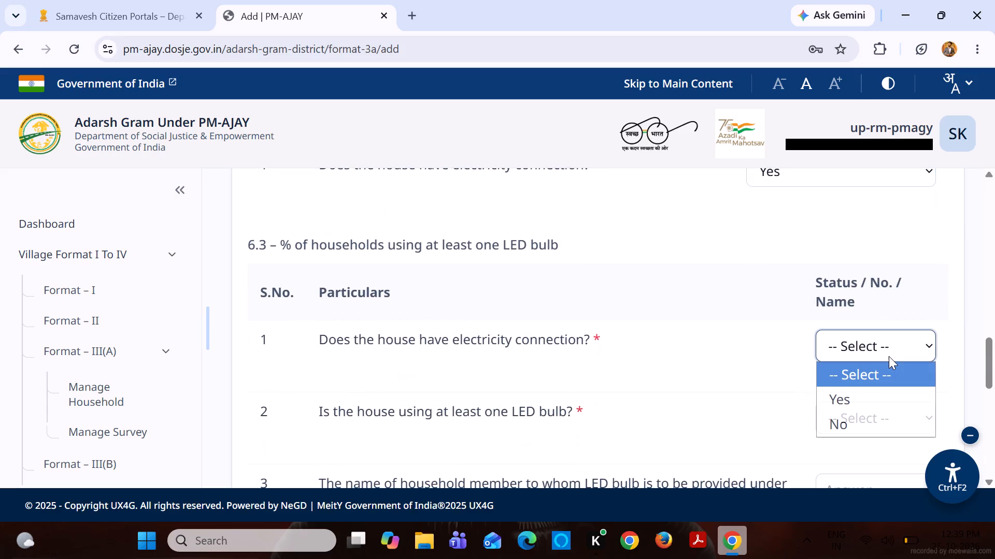
pyautogui.click(840, 397)
pyautogui.scroll(-2, 840, 397)
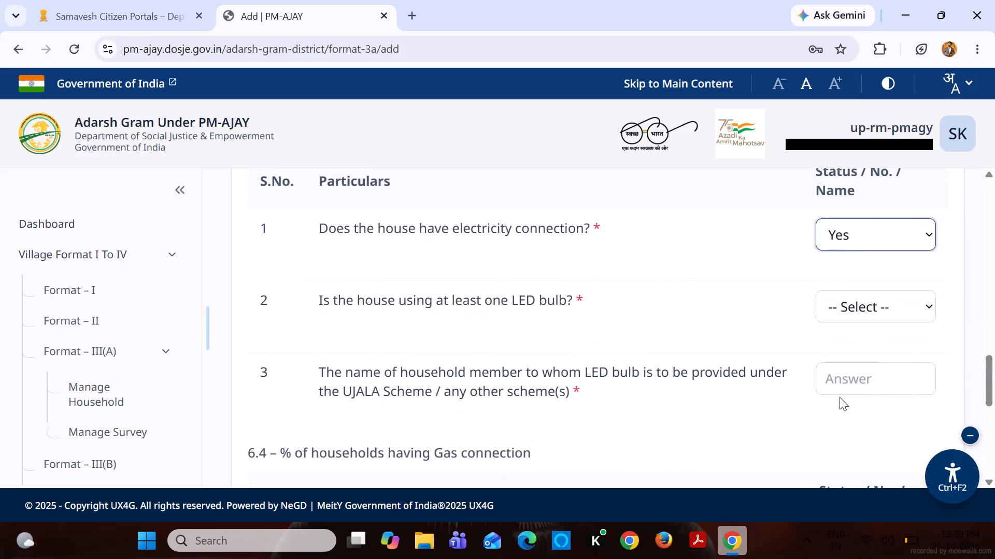
pyautogui.moveTo(889, 299); pyautogui.dragTo(857, 357)
pyautogui.click(857, 357)
pyautogui.scroll(-3, 857, 357)
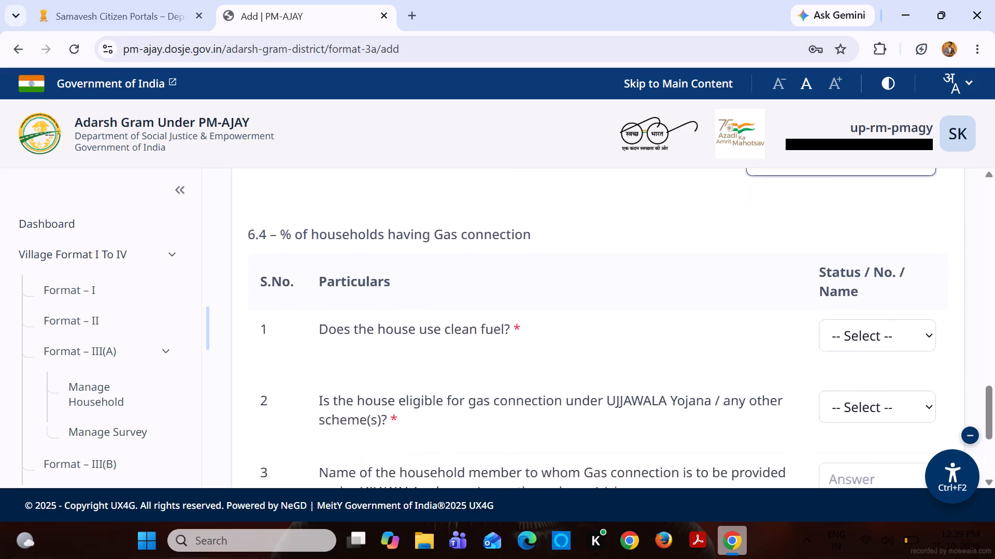
pyautogui.click(898, 319)
pyautogui.click(854, 362)
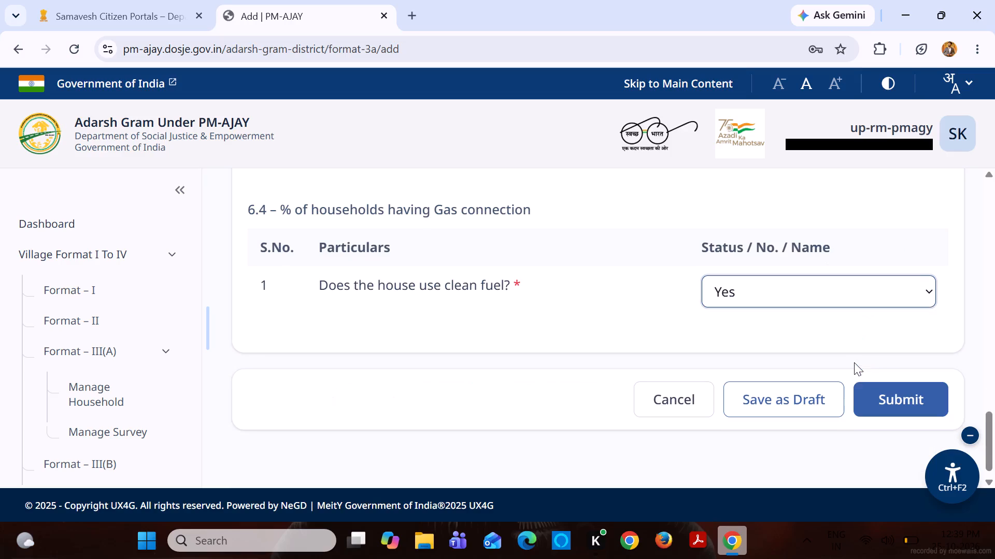
pyautogui.scroll(-2, 854, 362)
pyautogui.click(897, 381)
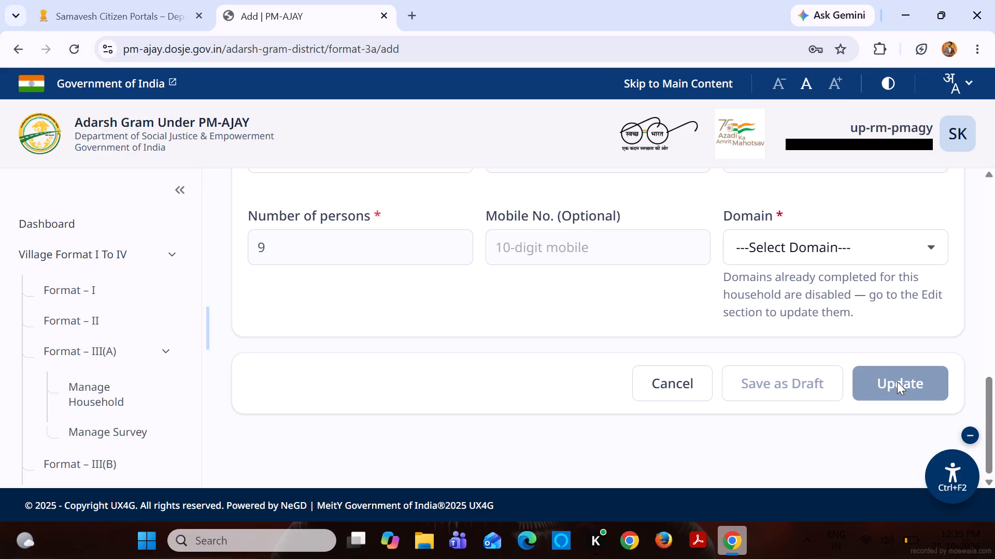
# Complete and submit domain 7 – Agricultural Practices etc., answering No to the household being involved in farming.
pyautogui.click(897, 245)
pyautogui.scroll(-1, 794, 387)
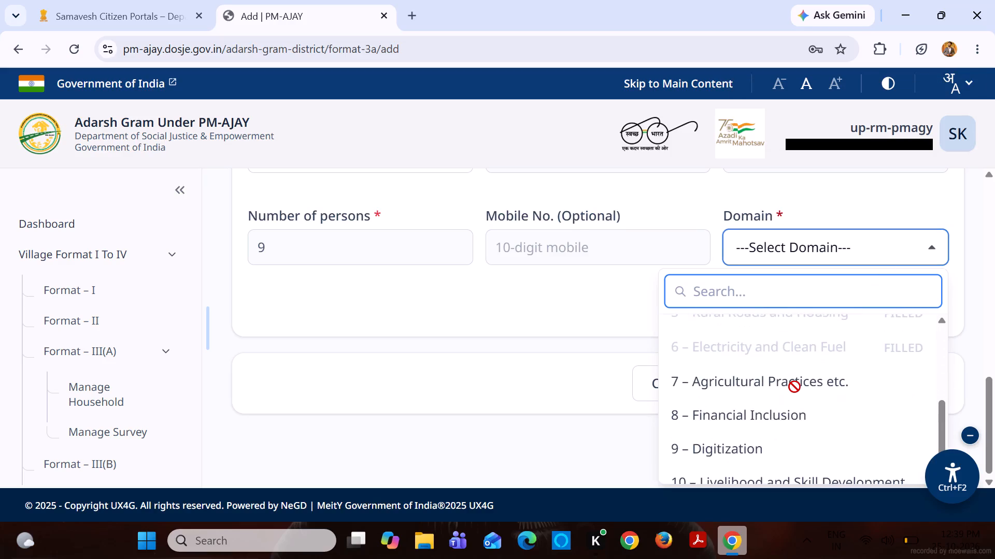
pyautogui.scroll(-1, 794, 387)
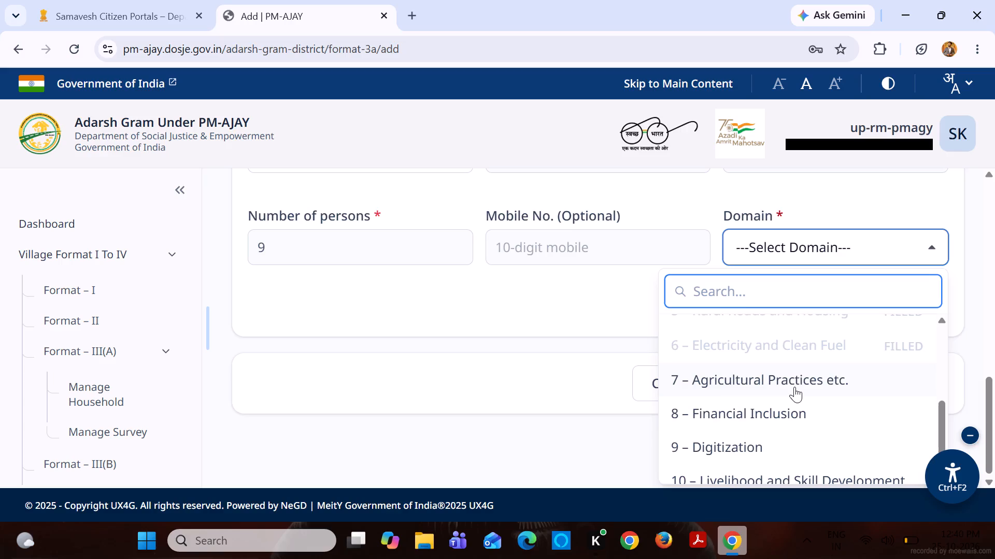
pyautogui.click(762, 381)
pyautogui.scroll(-2, 762, 381)
pyautogui.moveTo(879, 317); pyautogui.dragTo(872, 325)
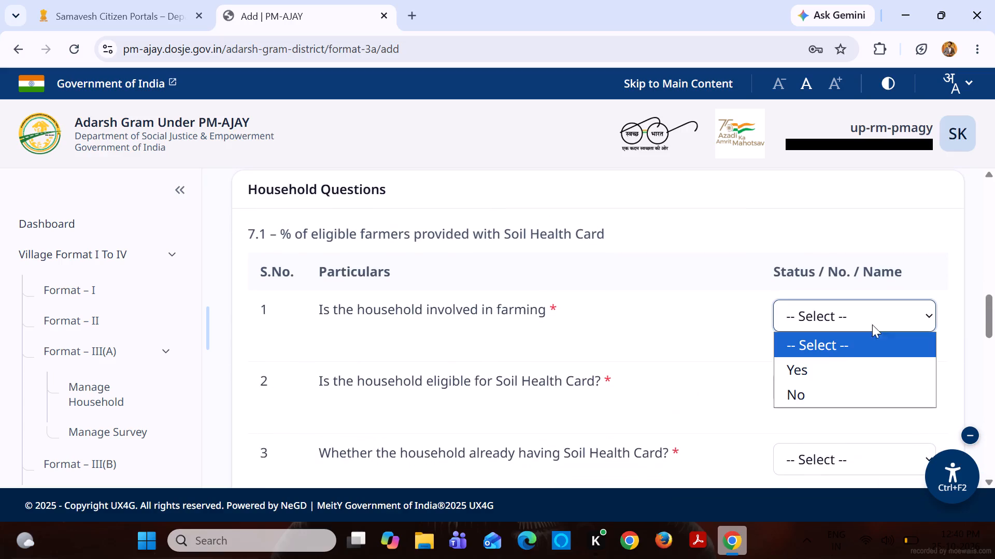
pyautogui.moveTo(872, 325); pyautogui.dragTo(820, 398)
pyautogui.click(820, 398)
pyautogui.scroll(-5, 820, 398)
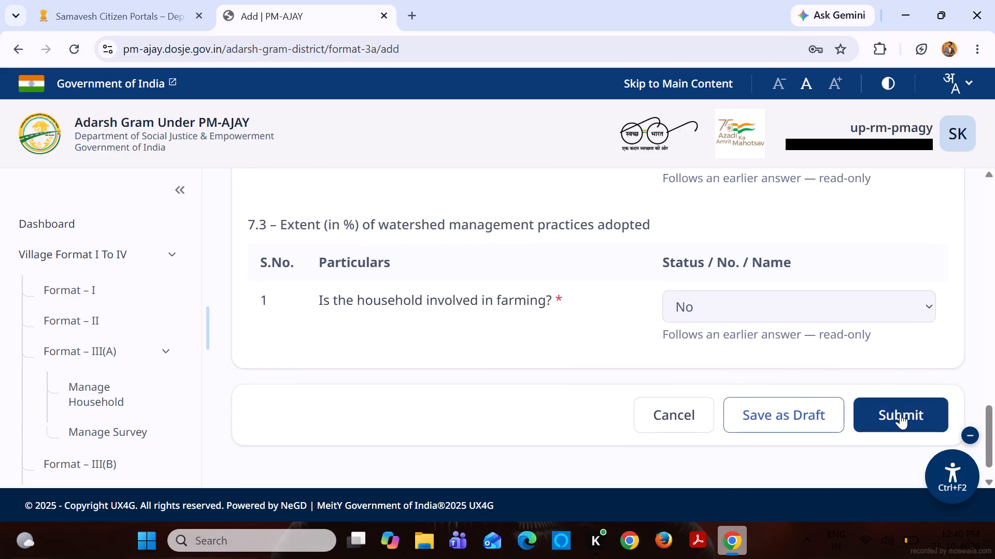
pyautogui.click(900, 414)
# Choose 8 – Financial Inclusion as the next survey domain for the household.
pyautogui.click(887, 288)
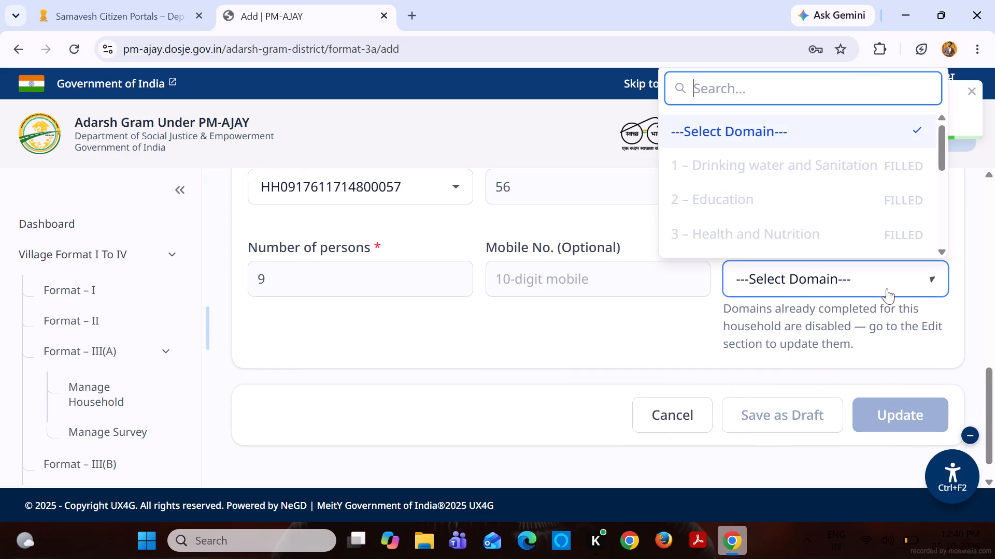
pyautogui.scroll(-3, 806, 257)
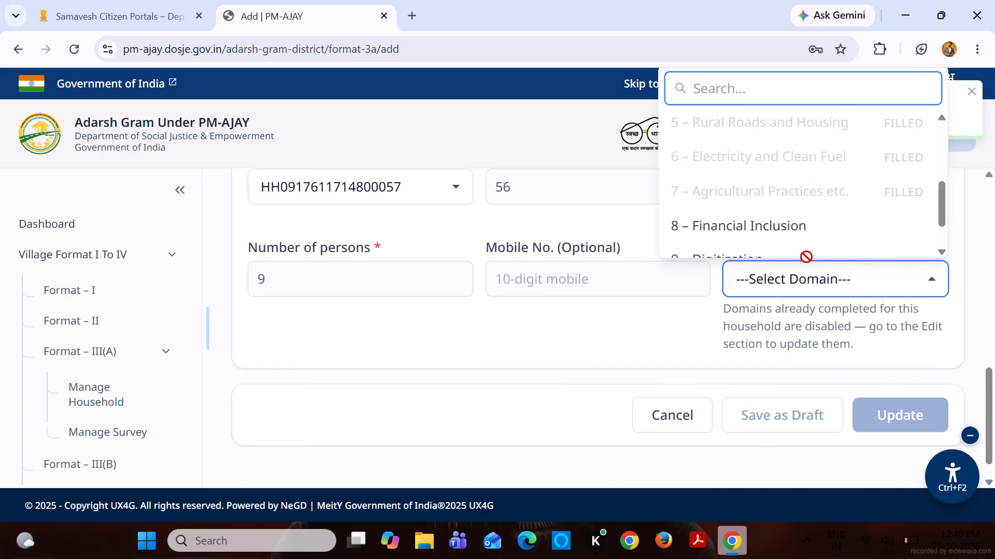
pyautogui.scroll(-1, 806, 257)
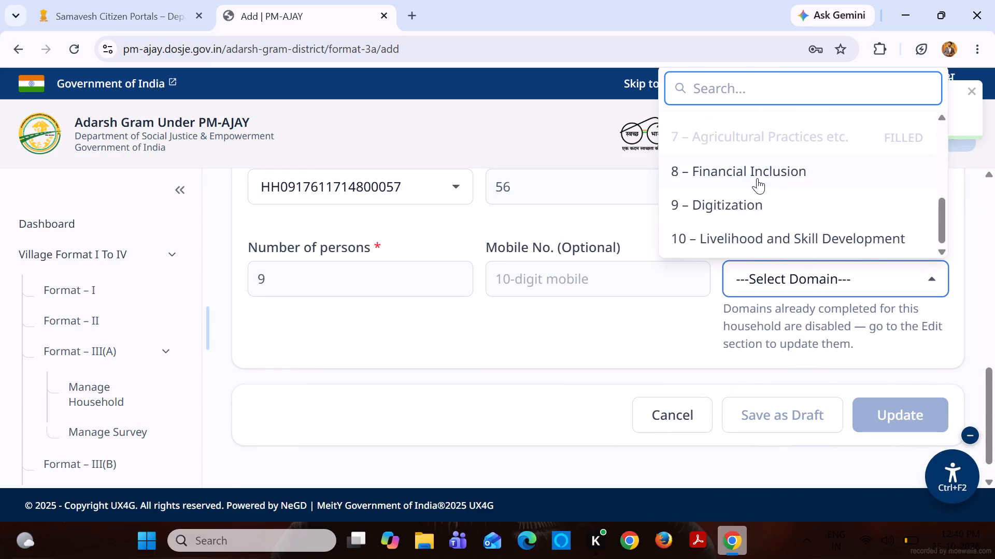
pyautogui.click(757, 178)
# Enter 0 for persons over 5 years and for members eligible for bank accounts, PMSBY and PMJJBY, and submit the Financial Inclusion answers.
pyautogui.scroll(-4, 758, 256)
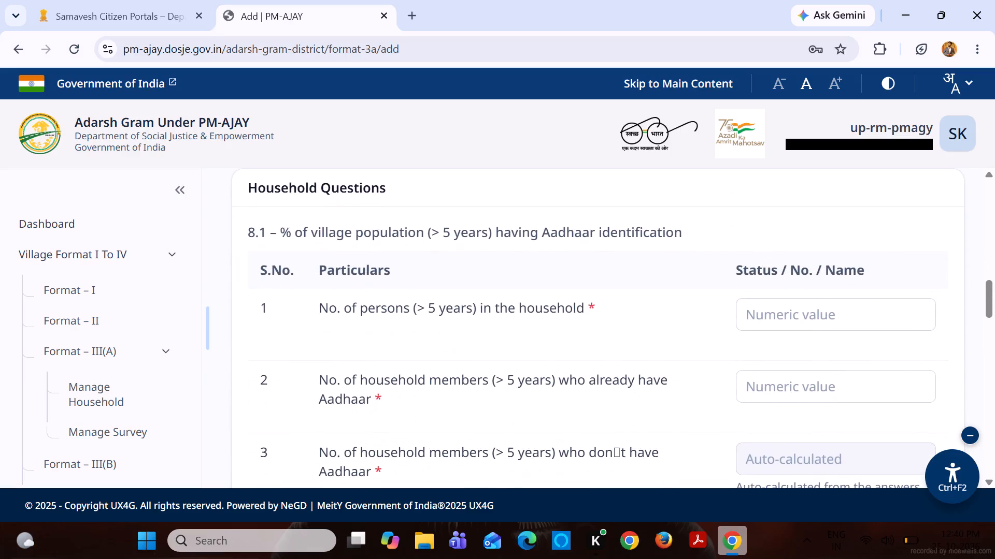
pyautogui.click(790, 303)
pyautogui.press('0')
pyautogui.scroll(-2, 790, 303)
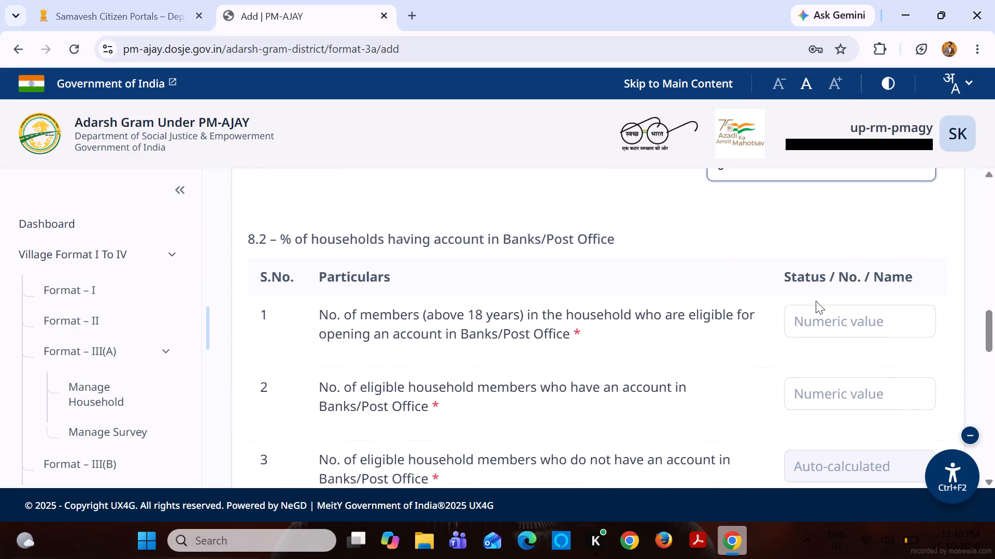
pyautogui.click(817, 304)
pyautogui.click(817, 314)
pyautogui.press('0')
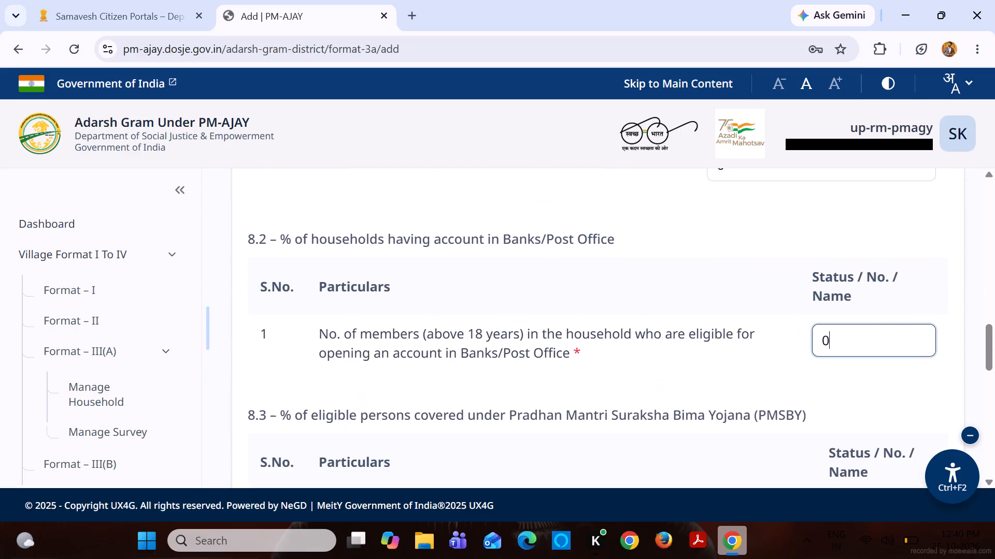
pyautogui.scroll(-3, 817, 314)
pyautogui.click(860, 321)
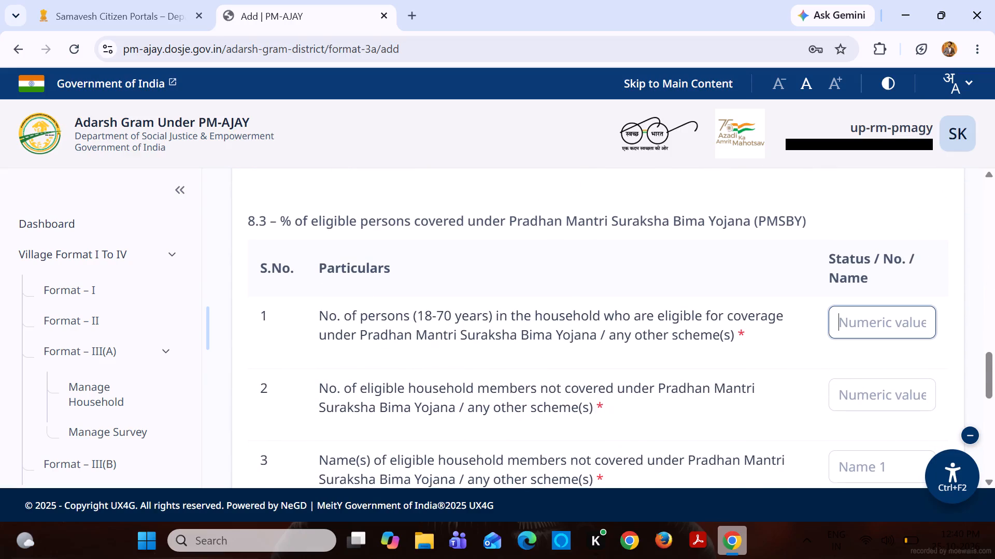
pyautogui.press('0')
pyautogui.scroll(-4, 860, 321)
pyautogui.click(898, 262)
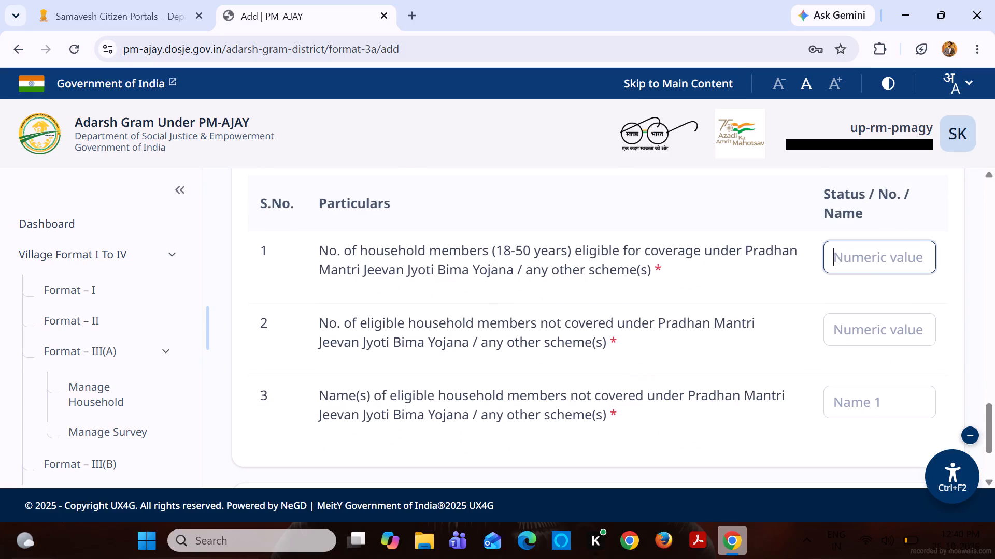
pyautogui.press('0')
pyautogui.click(916, 371)
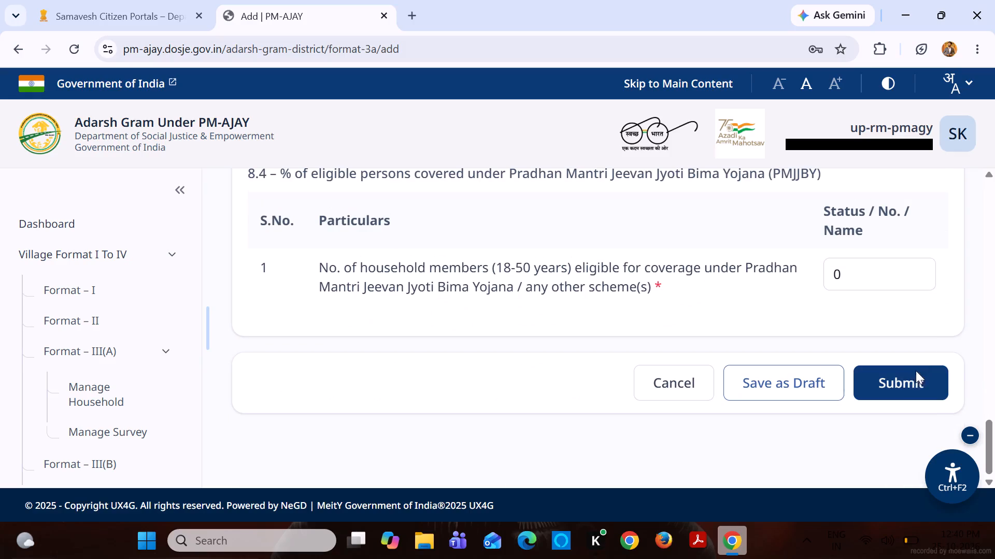
# Complete and submit domain 9 – Digitization, entering 0 household members eligible for PMGDISHA training.
pyautogui.click(890, 260)
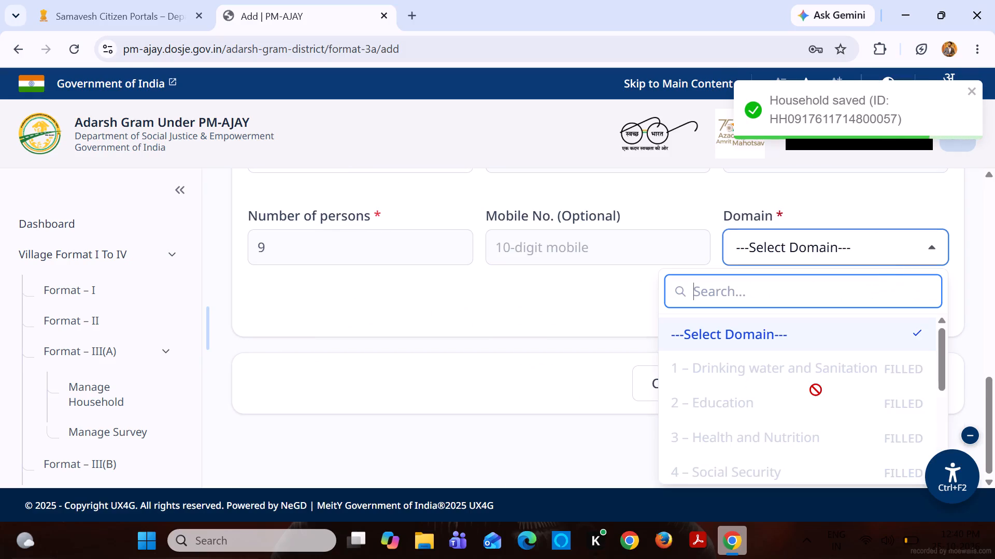
pyautogui.scroll(-4, 816, 390)
pyautogui.click(770, 434)
pyautogui.scroll(-3, 770, 434)
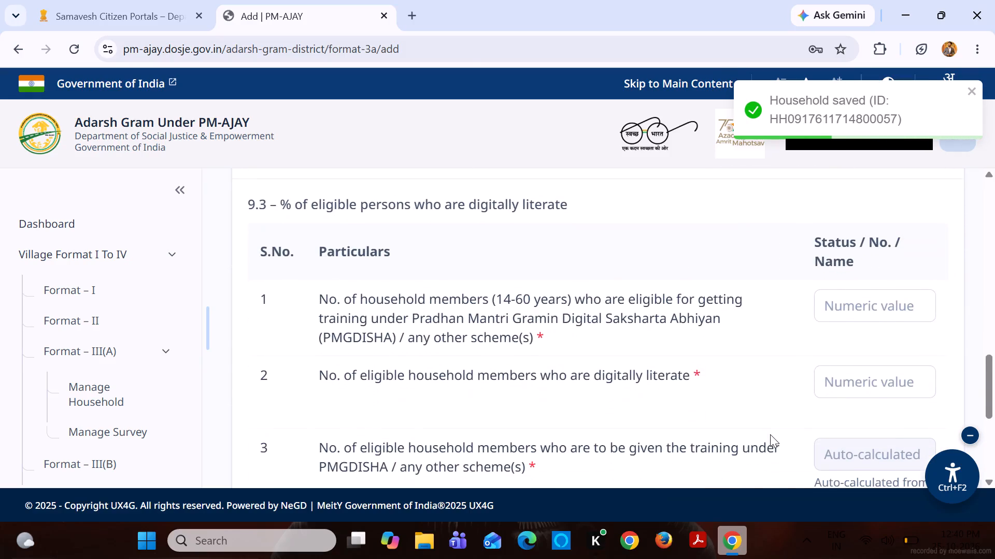
pyautogui.click(860, 305)
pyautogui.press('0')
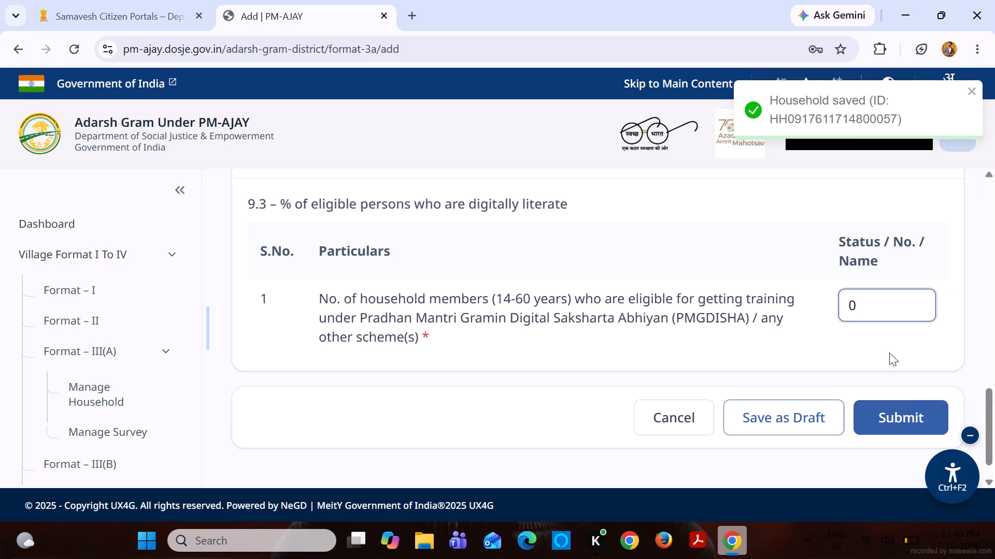
pyautogui.click(908, 423)
# Submit domain 10 – Livelihood and Skill Development with 0 youth eligible for skill training and bank linked loans, and Yes for SHG membership.
pyautogui.click(878, 241)
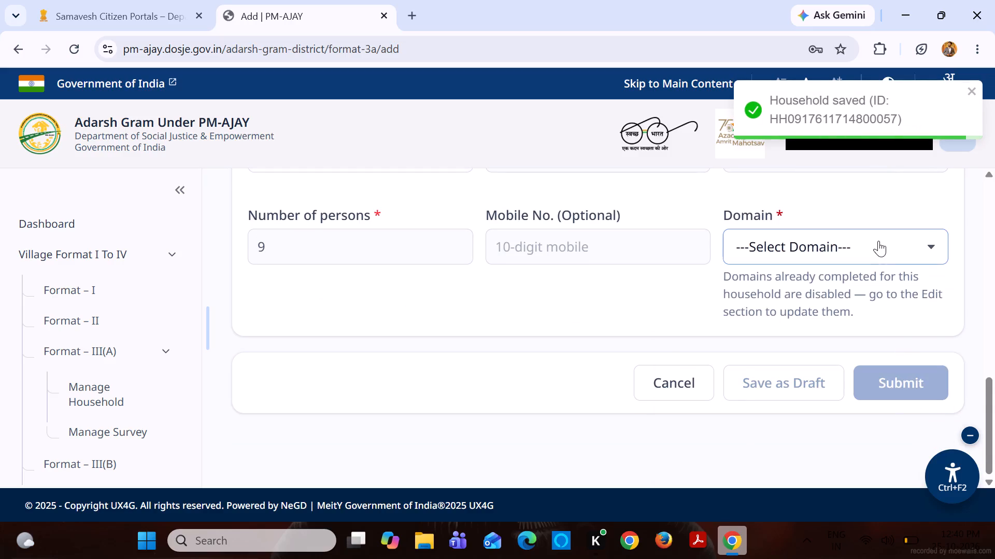
pyautogui.scroll(-9, 826, 365)
pyautogui.click(763, 464)
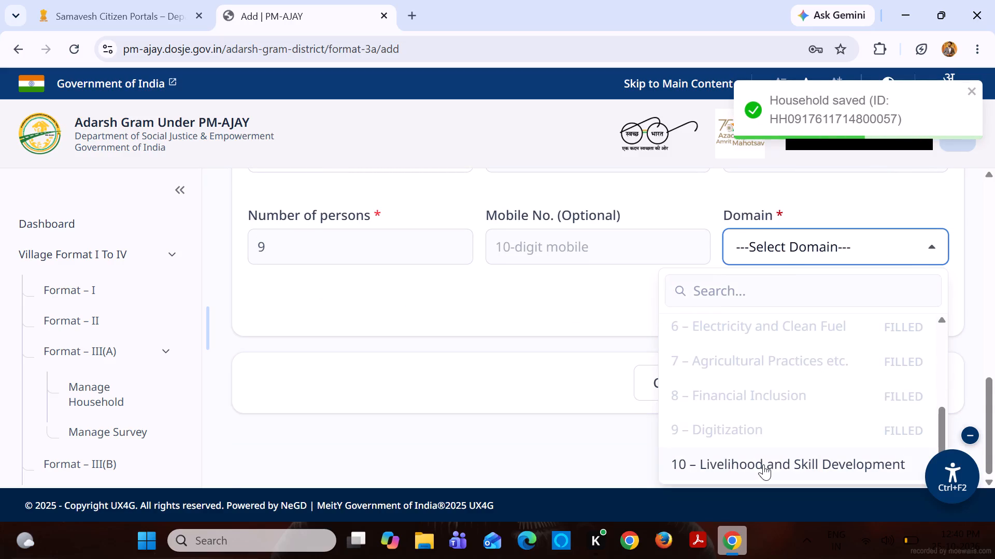
pyautogui.scroll(-2, 775, 358)
pyautogui.click(834, 293)
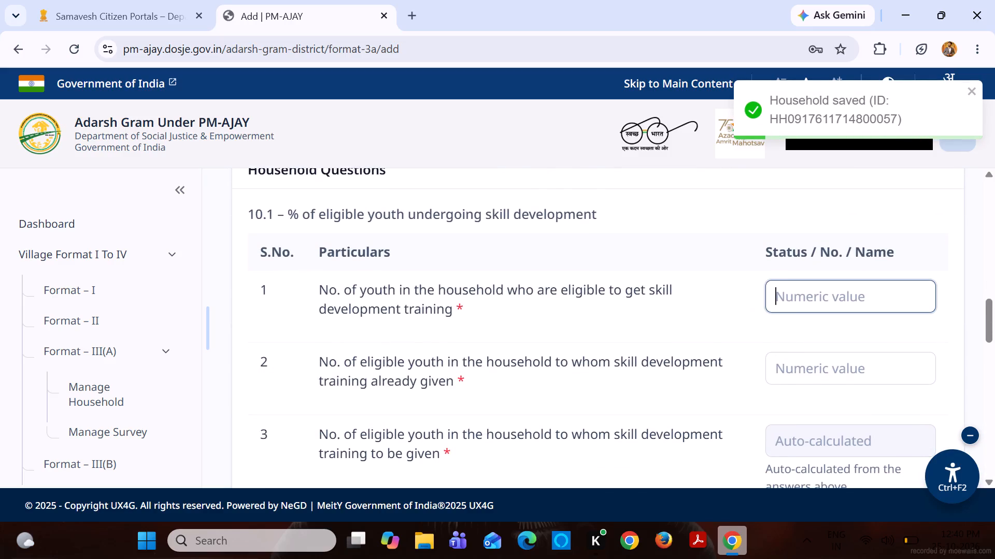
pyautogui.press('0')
pyautogui.scroll(-2, 834, 293)
pyautogui.scroll(1, 870, 217)
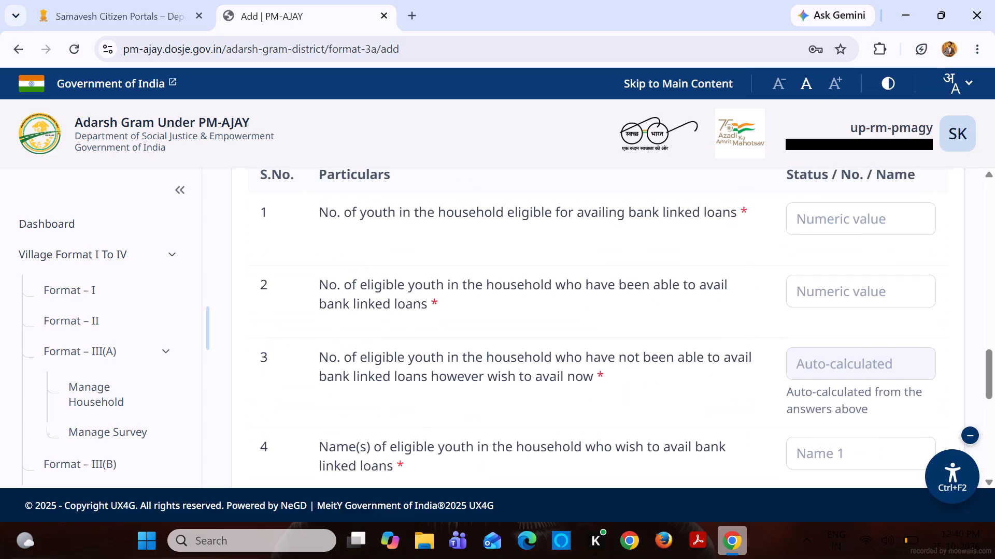
pyautogui.click(855, 219)
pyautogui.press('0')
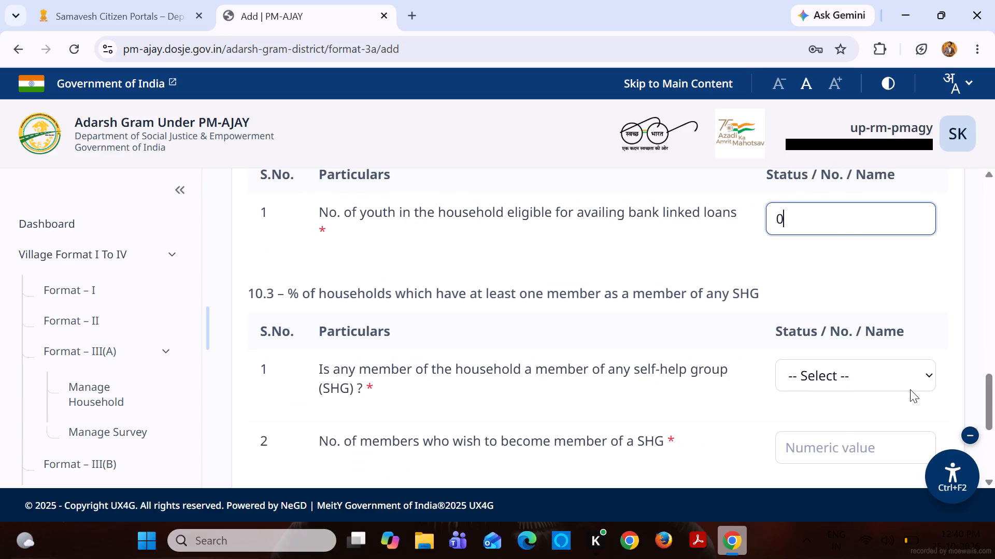
pyautogui.click(910, 389)
pyautogui.click(804, 425)
pyautogui.scroll(-3, 804, 425)
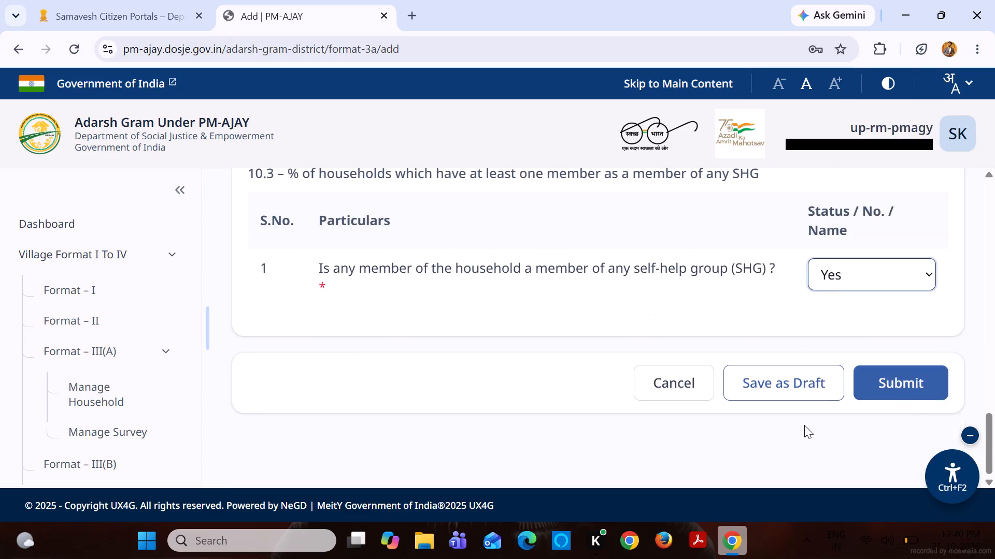
pyautogui.click(918, 385)
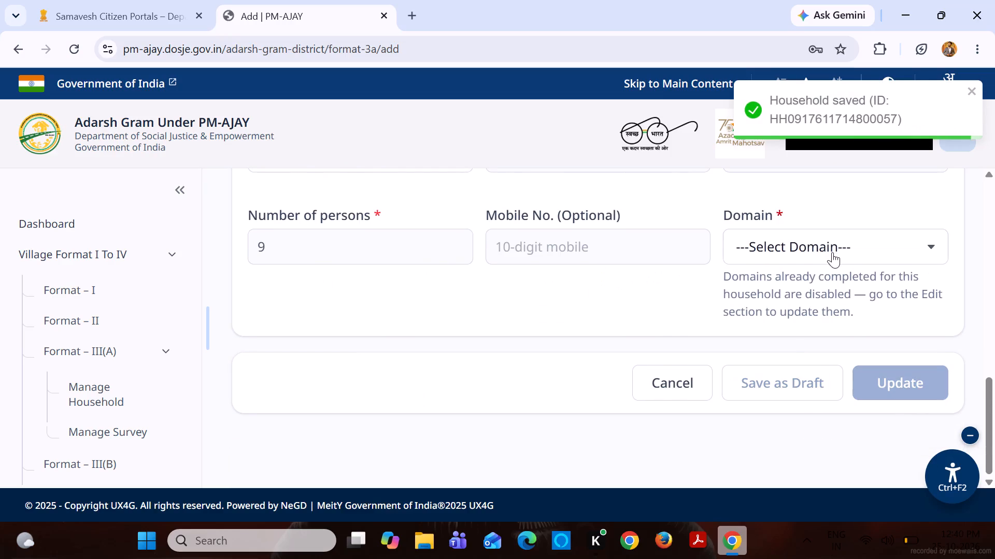
# Check the domain list for any remaining domains and open the Manage Household page of Format – III(A).
pyautogui.click(833, 251)
pyautogui.scroll(-7, 772, 376)
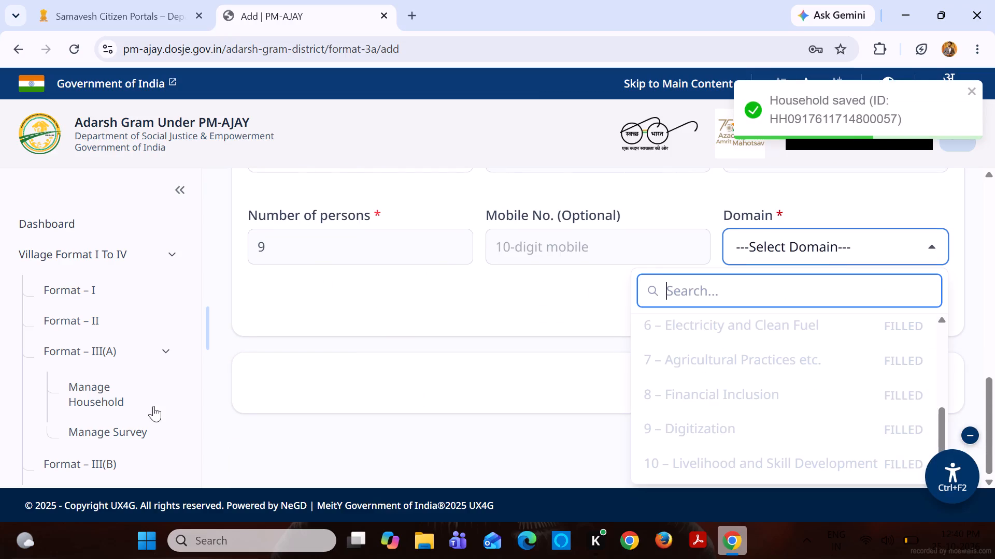
pyautogui.click(100, 392)
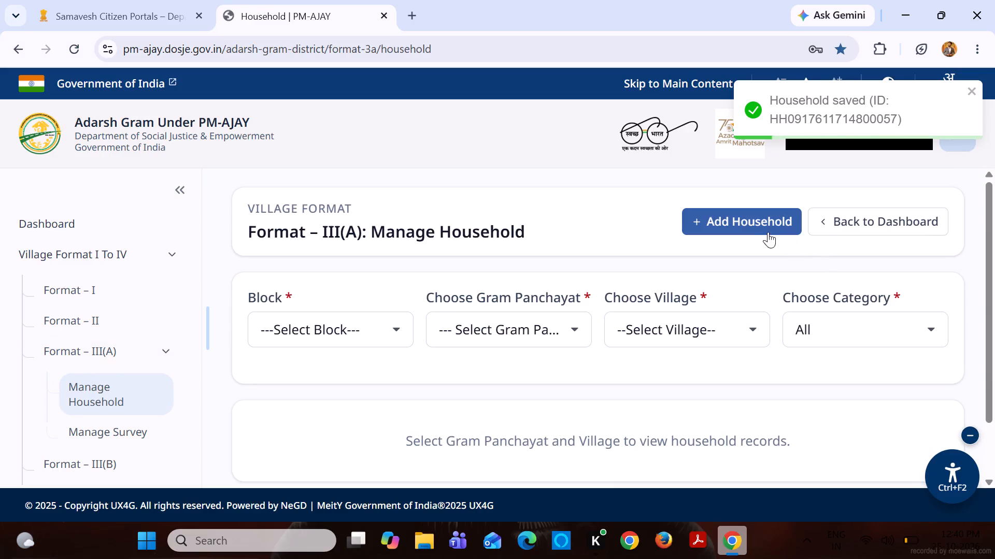
# Start a new household record in Shahabad block, Husainganj gram panchayat, Sujatganj village.
pyautogui.click(761, 223)
pyautogui.click(731, 186)
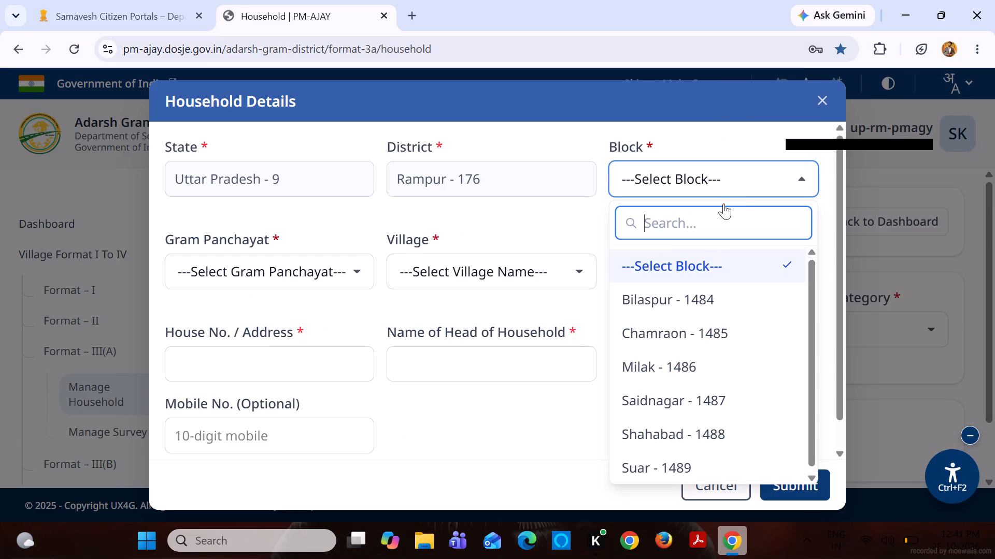
pyautogui.click(673, 427)
pyautogui.click(304, 257)
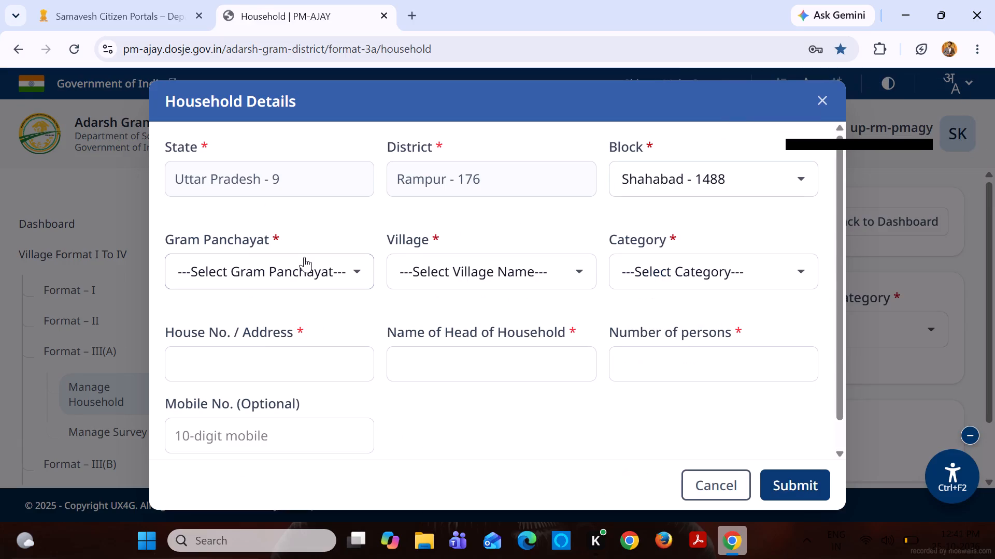
pyautogui.click(304, 257)
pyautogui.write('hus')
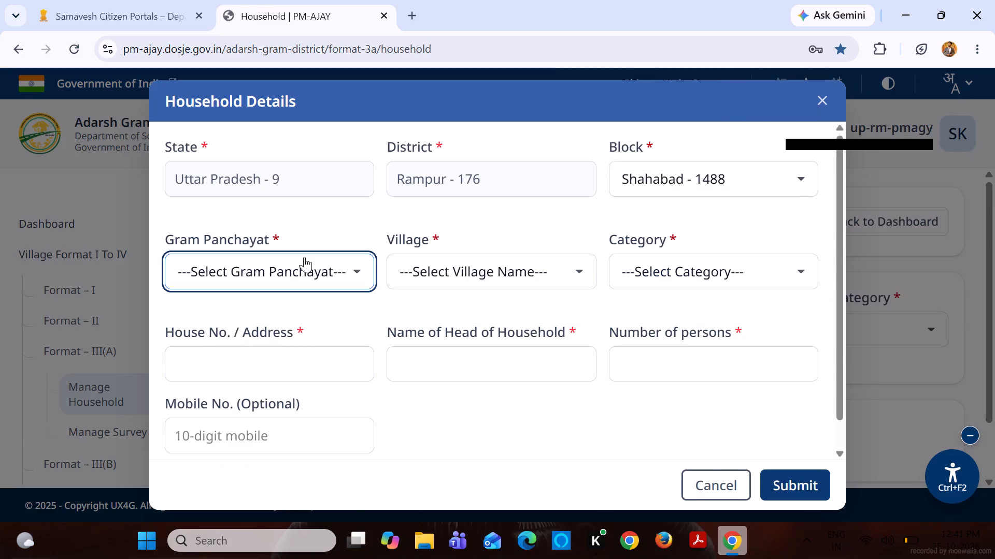
pyautogui.click(276, 272)
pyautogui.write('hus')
pyautogui.click(204, 347)
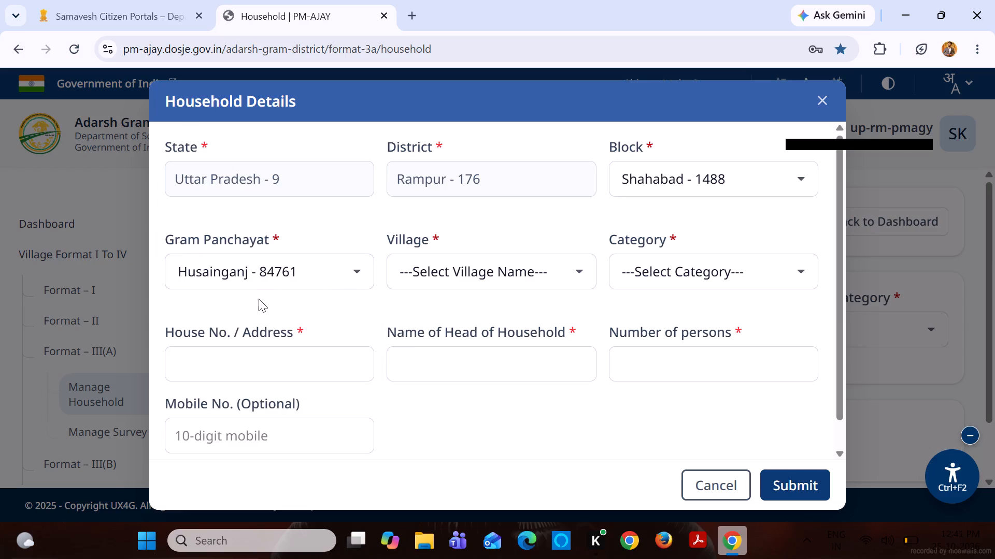
pyautogui.click(521, 254)
pyautogui.click(455, 408)
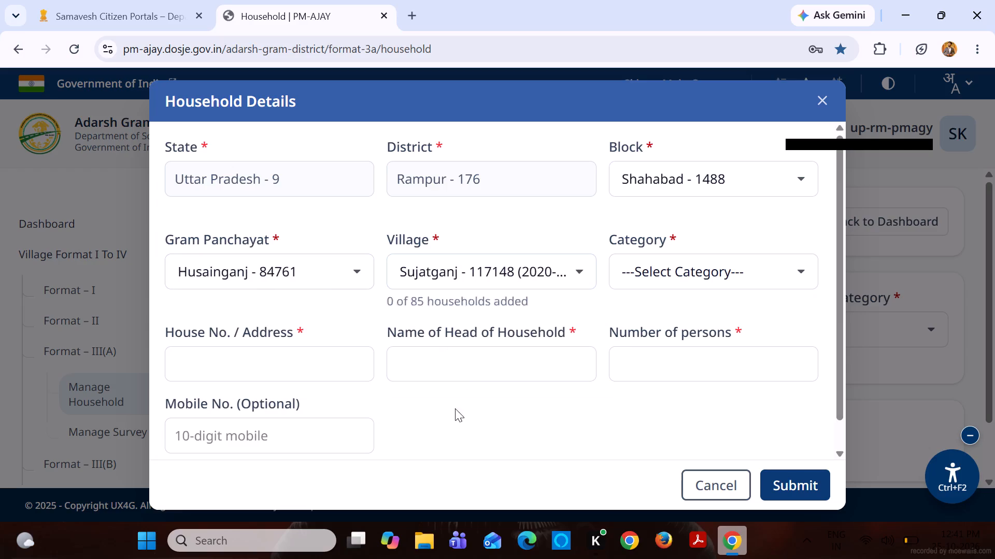
# Complete the household details with category SC, house number 57, the head of household's name and 9 persons, and submit them.
pyautogui.moveTo(725, 268); pyautogui.dragTo(743, 256)
pyautogui.click(743, 256)
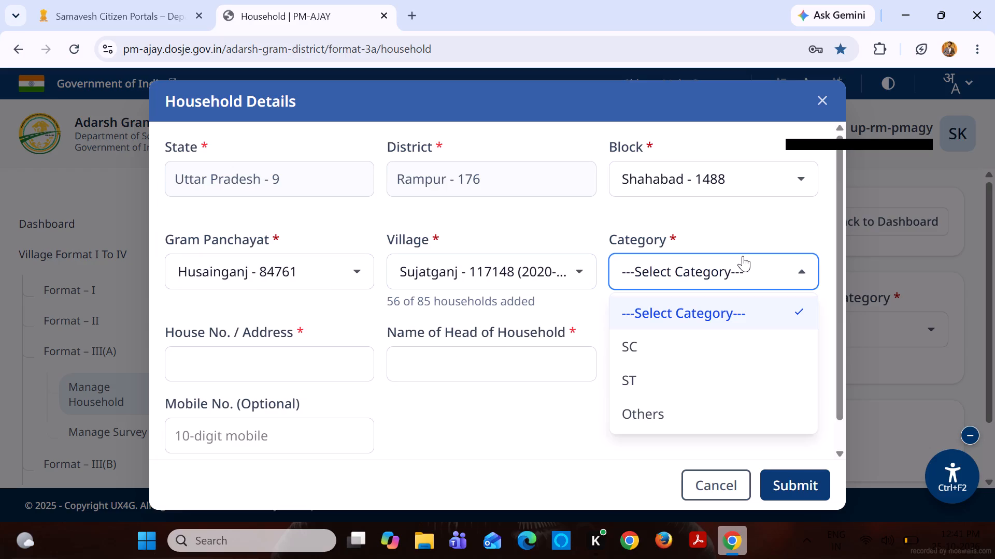
pyautogui.click(743, 256)
pyautogui.click(648, 345)
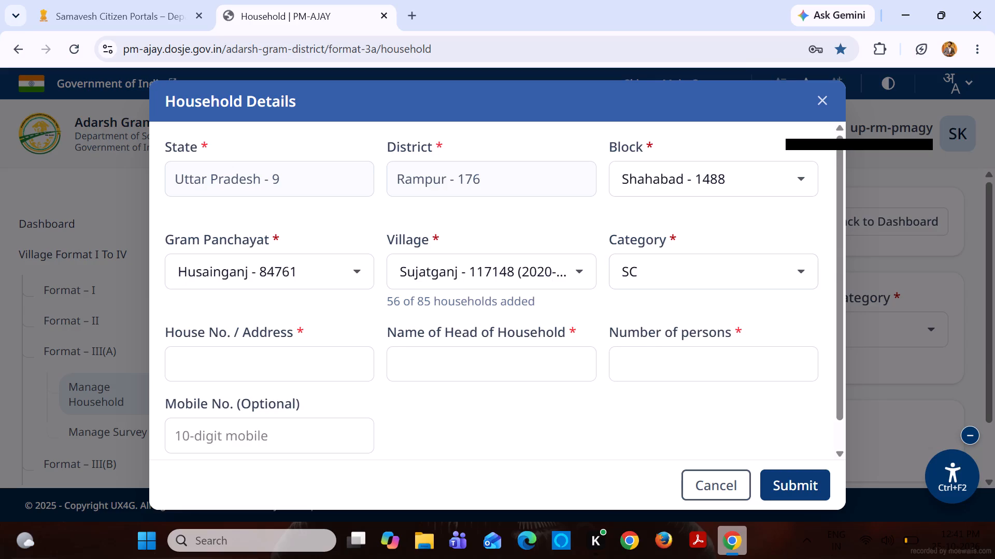
pyautogui.click(281, 368)
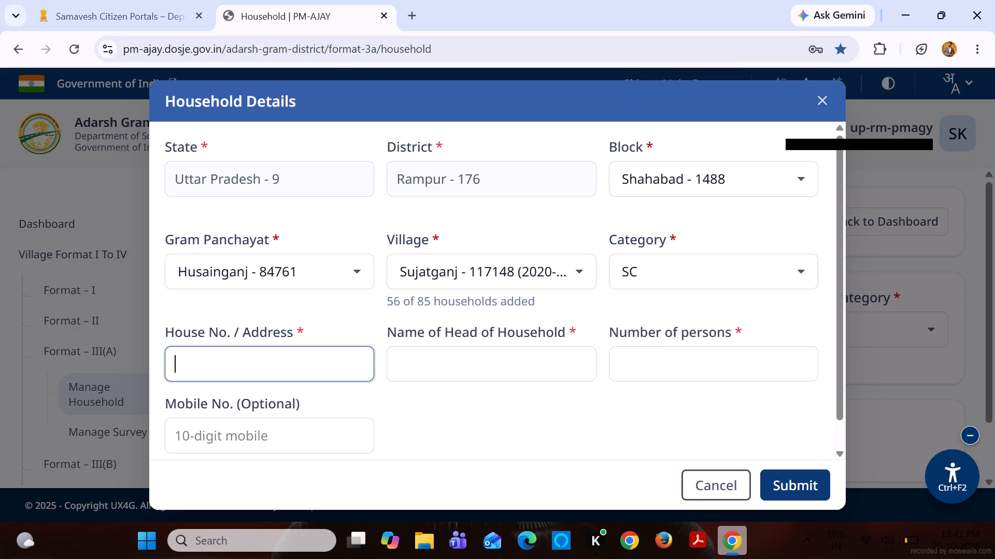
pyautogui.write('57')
pyautogui.click(502, 357)
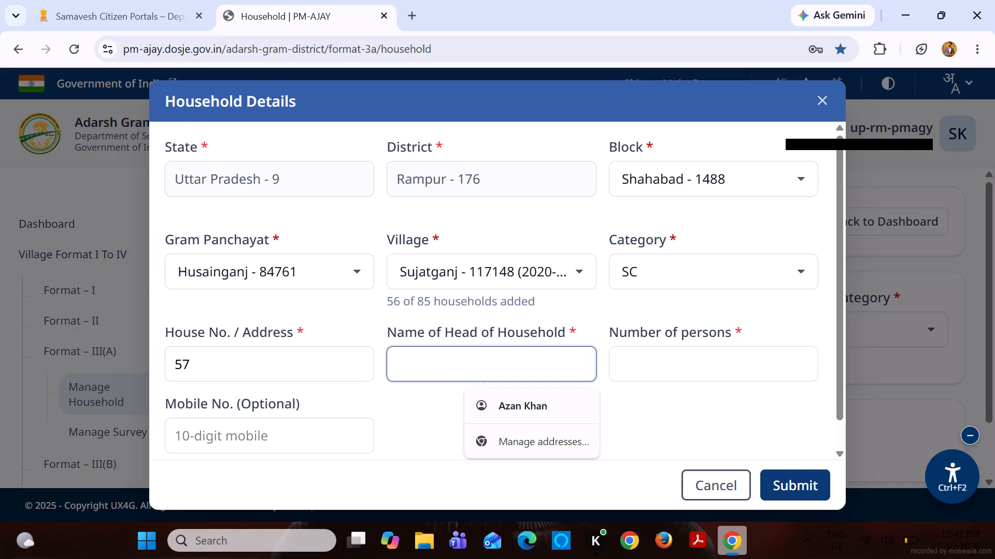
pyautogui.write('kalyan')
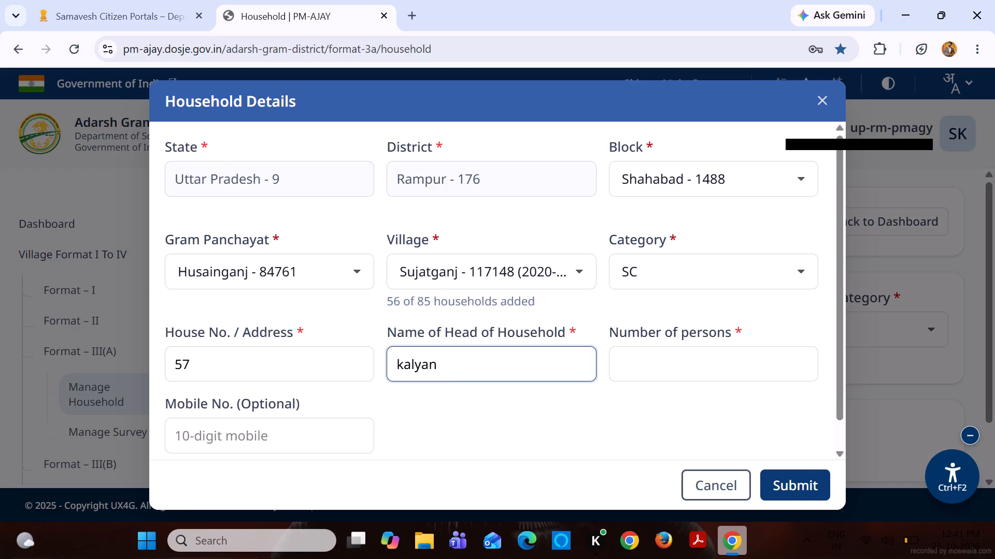
pyautogui.click(638, 362)
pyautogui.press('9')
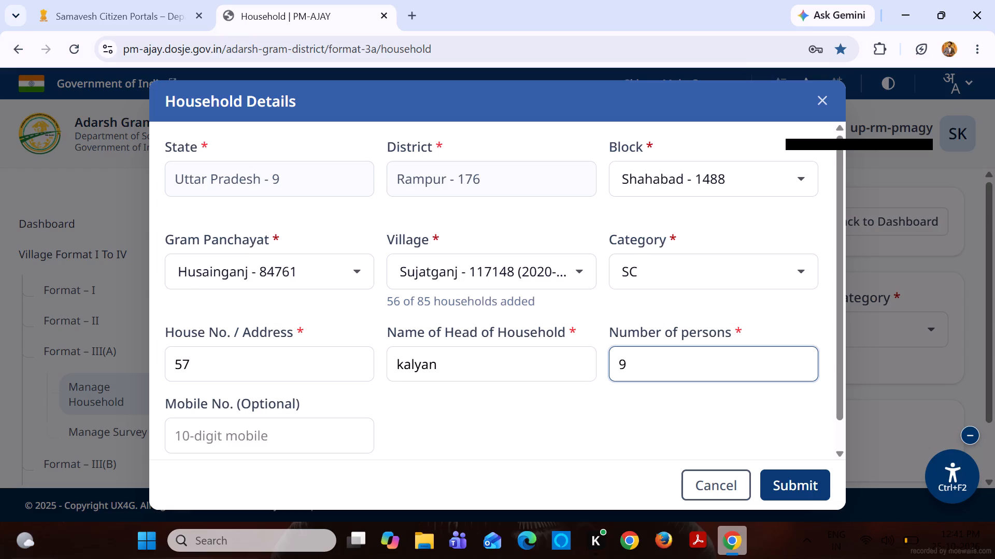
pyautogui.click(793, 487)
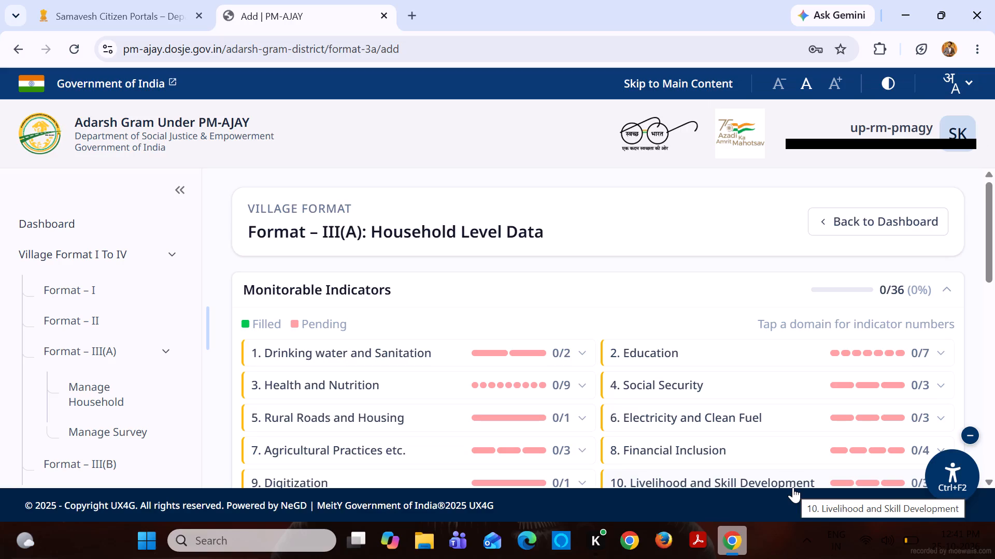
# Submit domain 1 – Drinking water and Sanitation with Yes for having an individual household latrine and No for open defecation.
pyautogui.scroll(-1, 793, 487)
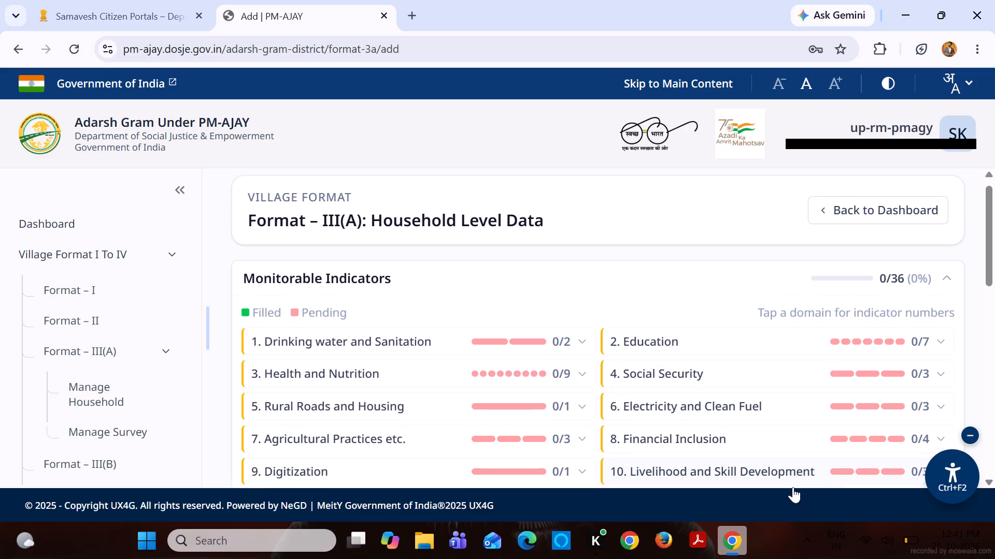
pyautogui.scroll(-1, 793, 487)
pyautogui.scroll(-9, 800, 421)
pyautogui.click(883, 277)
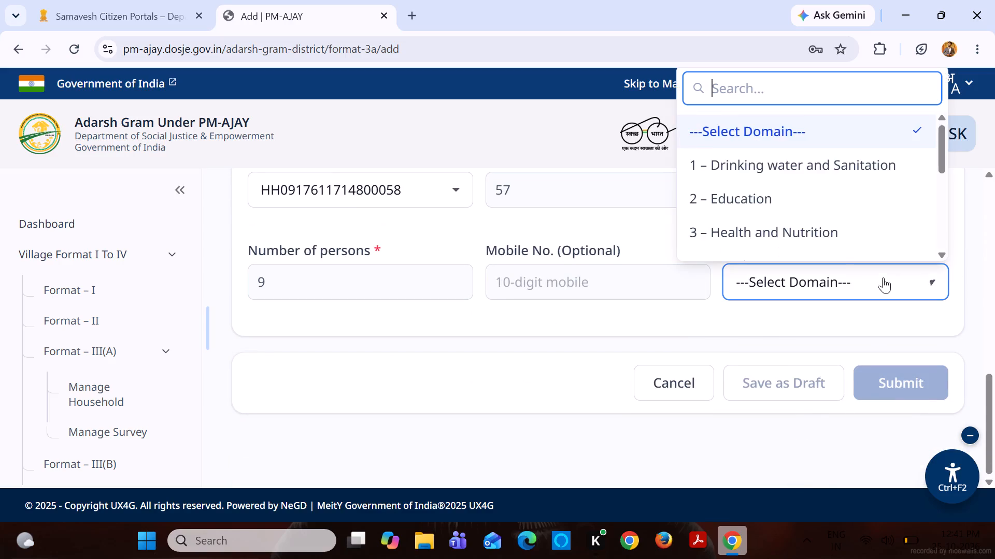
pyautogui.click(777, 143)
pyautogui.scroll(-4, 790, 302)
pyautogui.moveTo(891, 313); pyautogui.dragTo(857, 358)
pyautogui.click(857, 358)
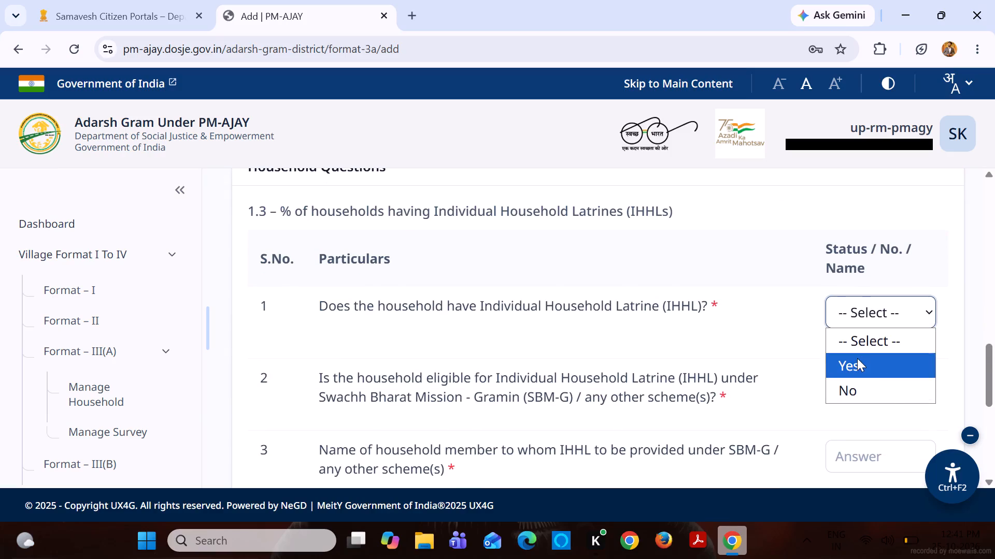
pyautogui.scroll(-2, 857, 358)
pyautogui.click(936, 314)
pyautogui.click(904, 342)
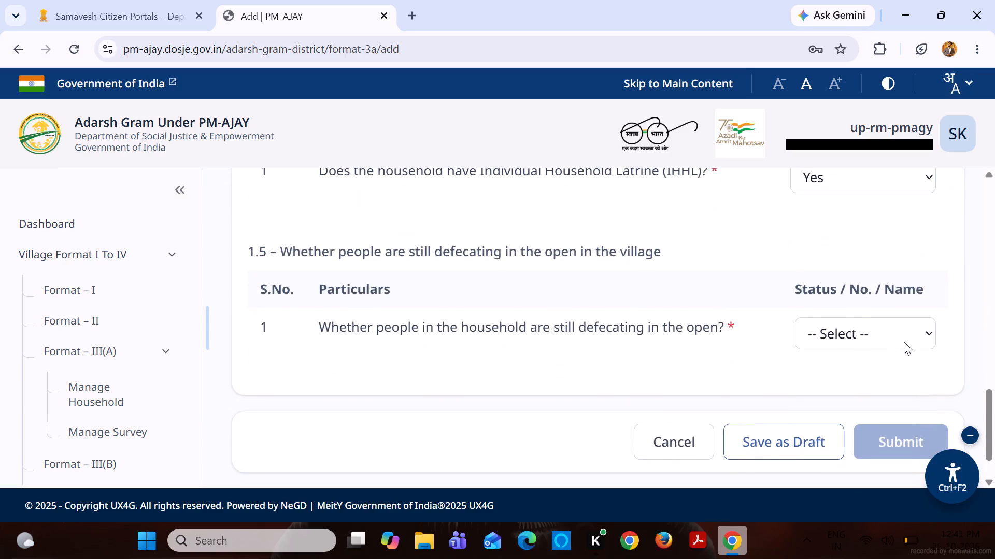
pyautogui.click(848, 413)
pyautogui.click(910, 444)
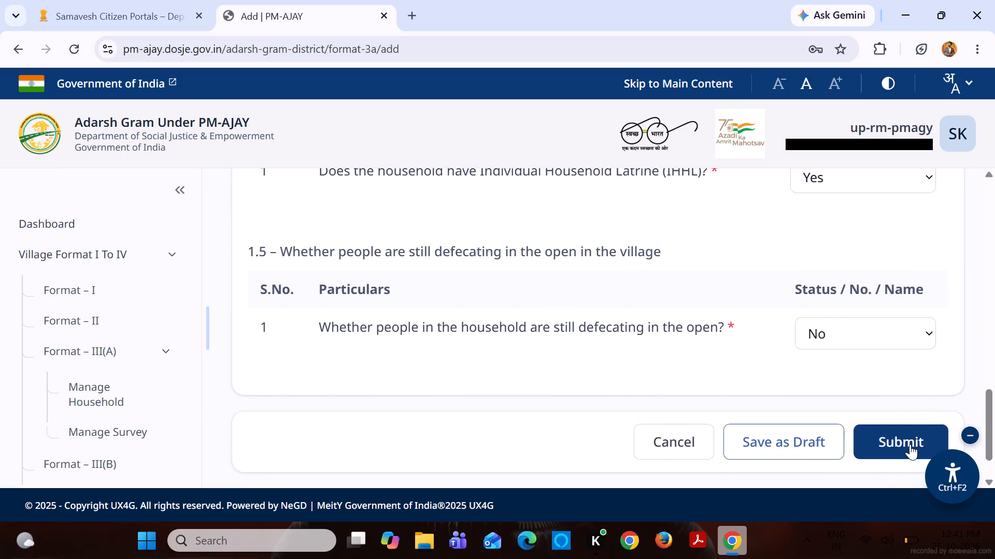
# Open domain 2 – Education and enter 0 children aged 6-10, 1 child aged 11-13 and 1 attending middle school.
pyautogui.click(864, 306)
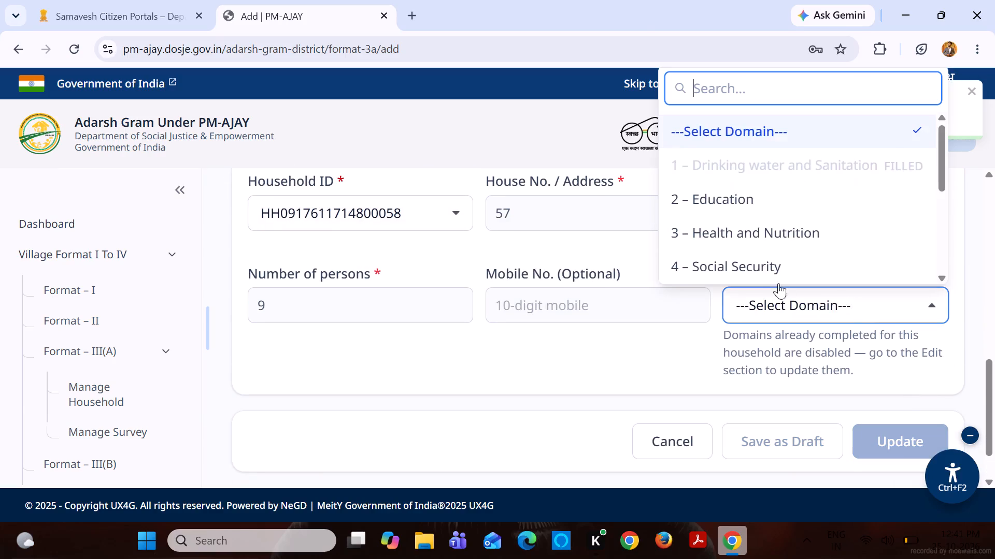
pyautogui.click(724, 168)
pyautogui.scroll(-4, 769, 249)
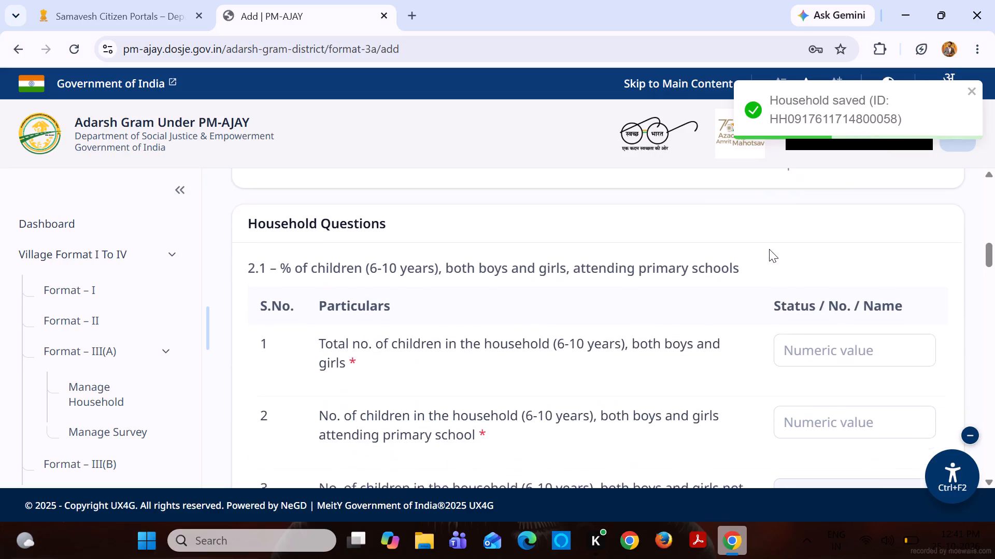
pyautogui.click(837, 346)
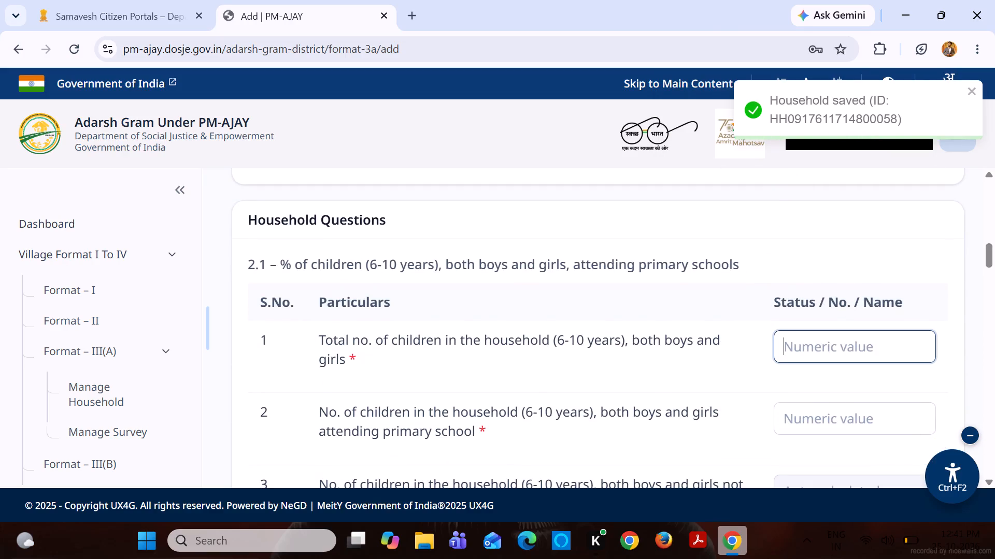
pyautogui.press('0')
pyautogui.scroll(-2, 837, 346)
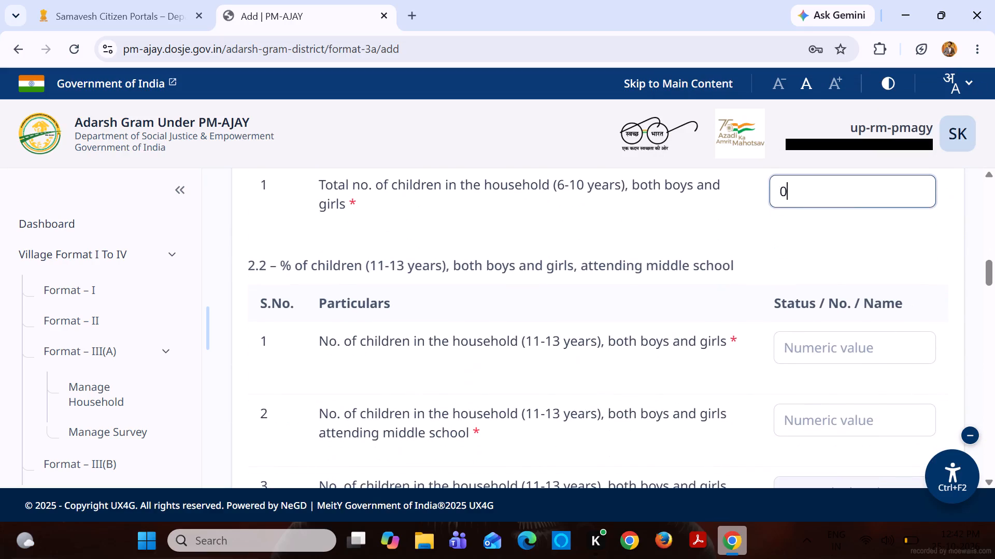
pyautogui.click(855, 348)
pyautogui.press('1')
pyautogui.scroll(-1, 855, 348)
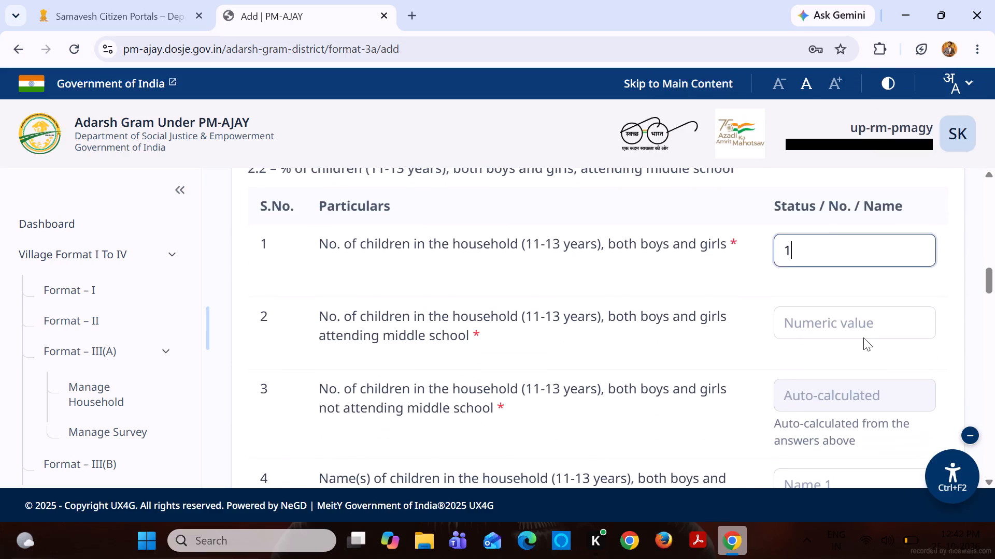
pyautogui.moveTo(854, 343); pyautogui.dragTo(832, 325)
pyautogui.click(832, 325)
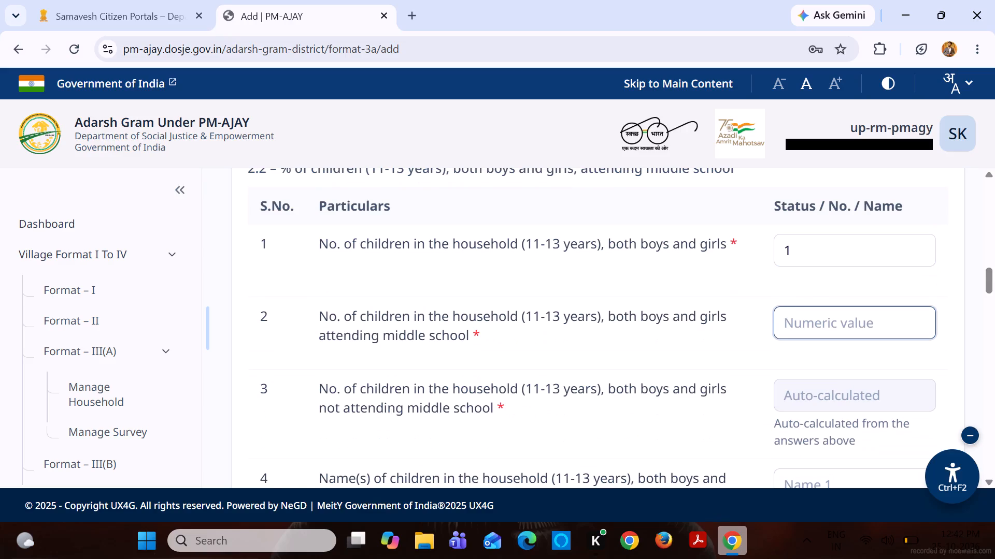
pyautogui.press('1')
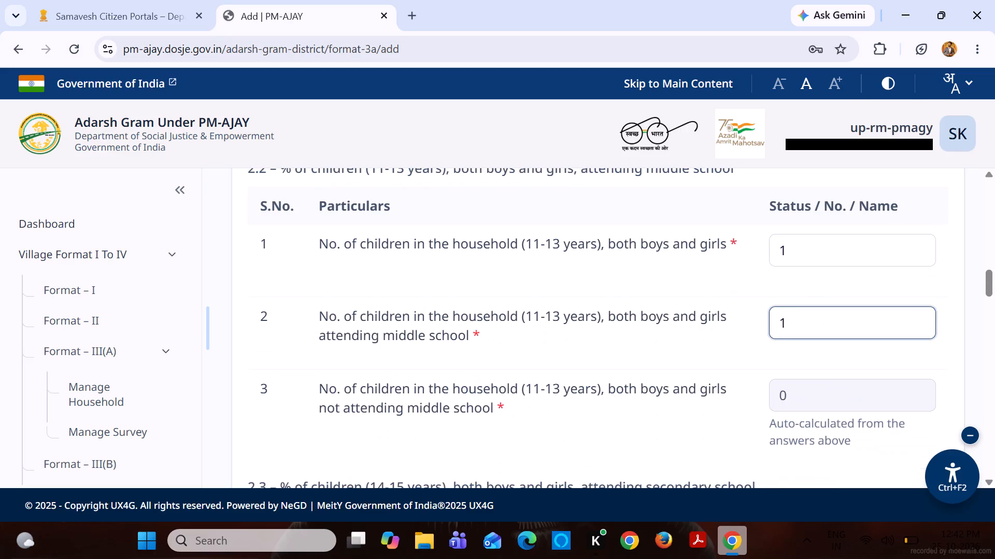
# Enter 2 children aged 14-15 and 2 attending secondary school under indicator 2.3.
pyautogui.scroll(-3, 832, 325)
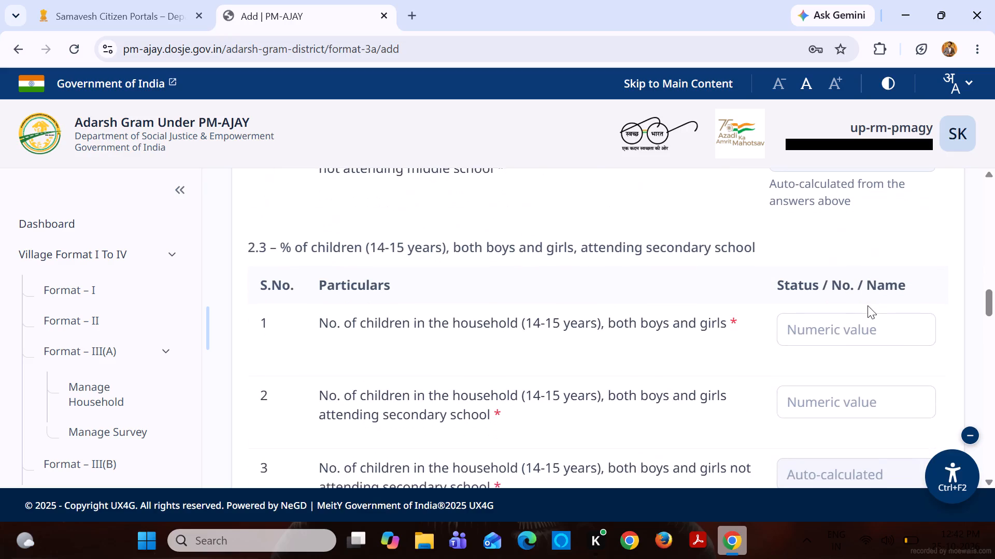
pyautogui.scroll(-1, 868, 305)
pyautogui.click(833, 327)
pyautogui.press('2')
pyautogui.scroll(-1, 833, 327)
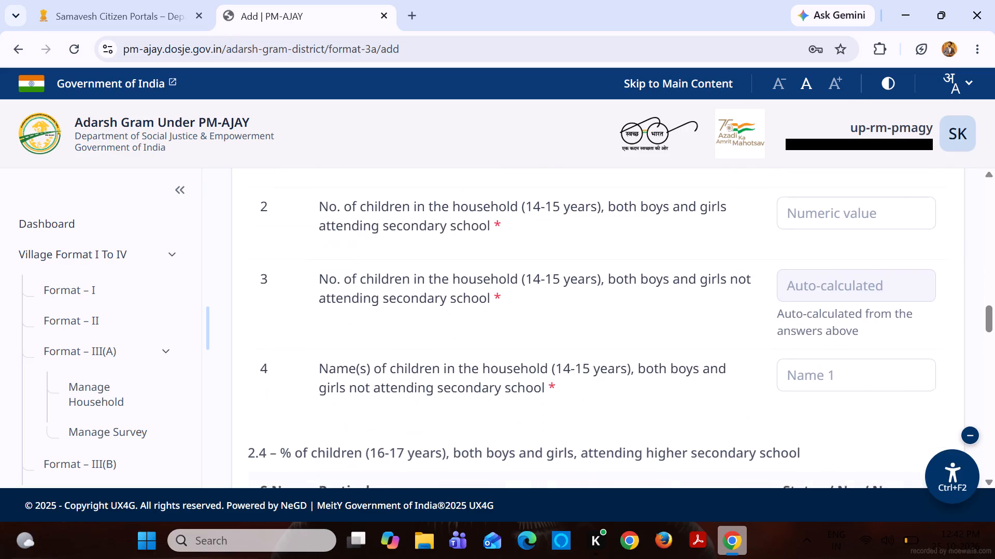
pyautogui.scroll(-1, 833, 327)
pyautogui.click(843, 213)
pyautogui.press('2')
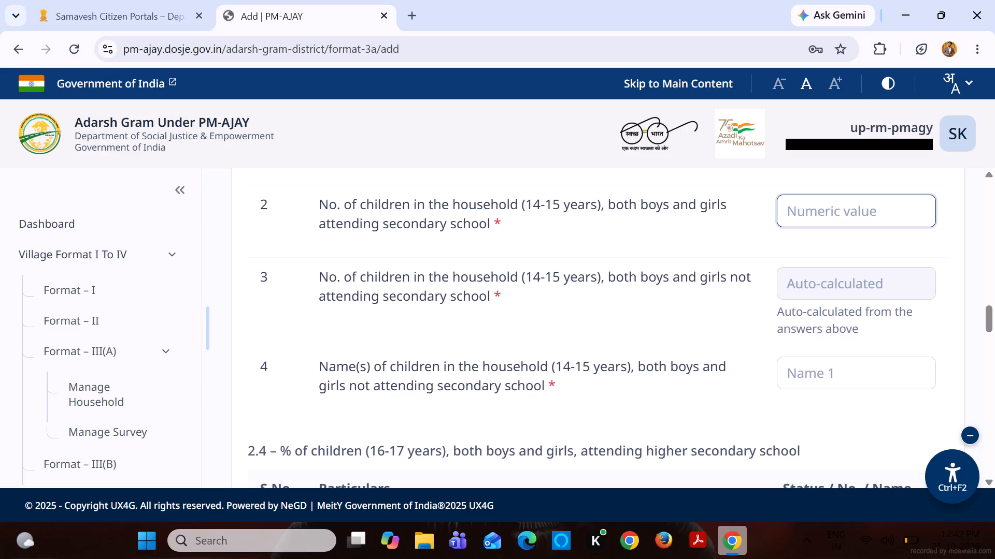
# Enter 2 children aged 16-17 and 2 attending higher secondary school under indicator 2.4.
pyautogui.scroll(-3, 843, 213)
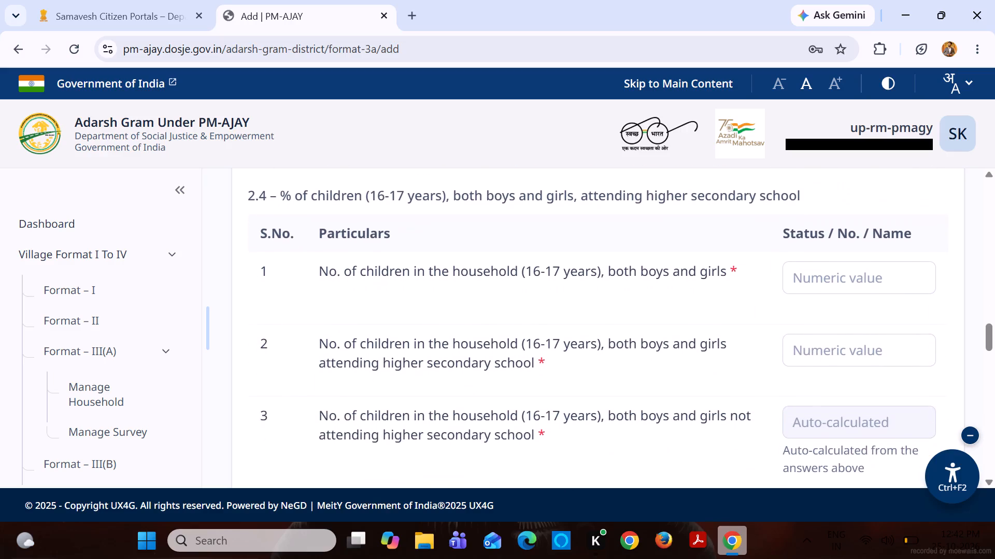
pyautogui.scroll(-1, 843, 213)
pyautogui.click(825, 270)
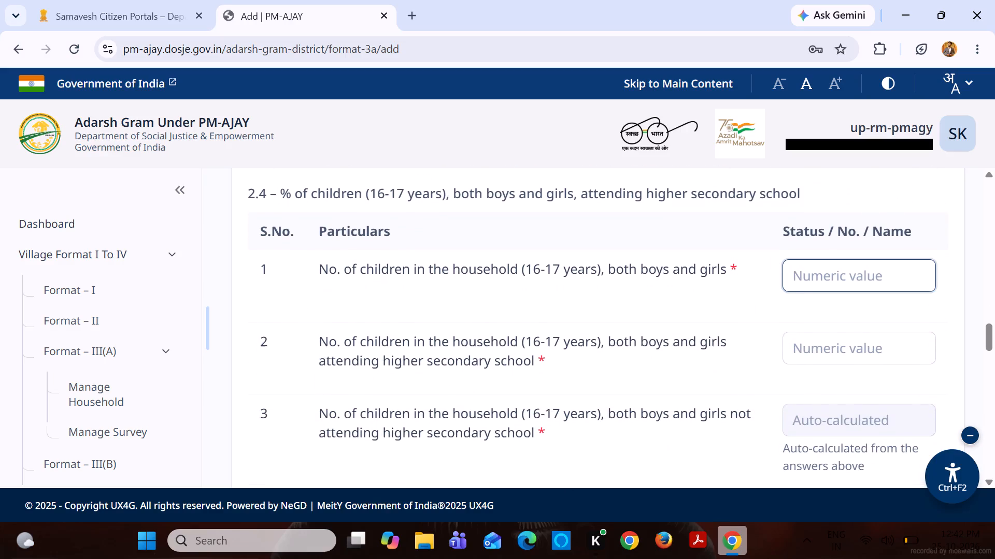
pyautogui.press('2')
pyautogui.click(825, 347)
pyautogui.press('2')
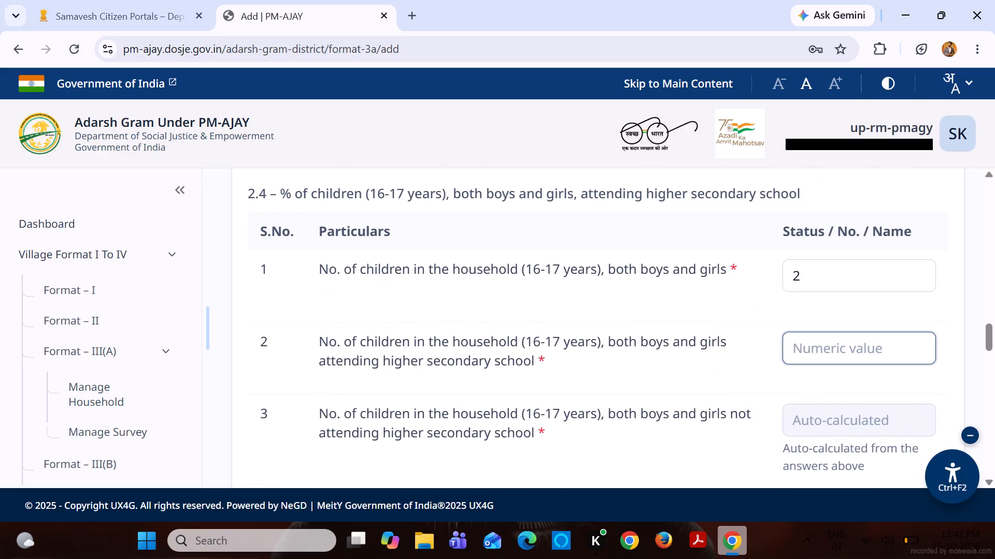
# Enter 3 children aged 18-23 and 3 attending post higher secondary education under indicator 2.5.
pyautogui.scroll(-4, 825, 347)
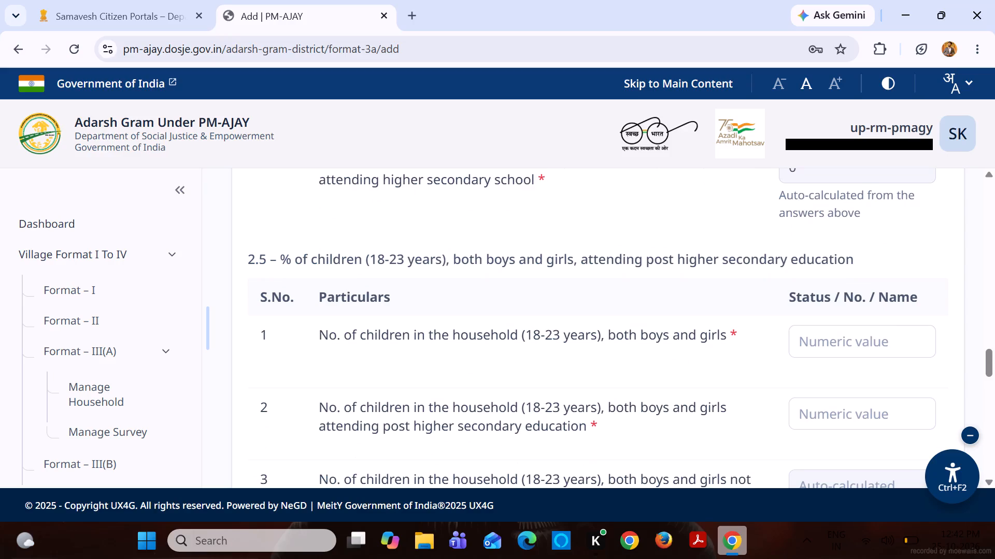
pyautogui.click(860, 340)
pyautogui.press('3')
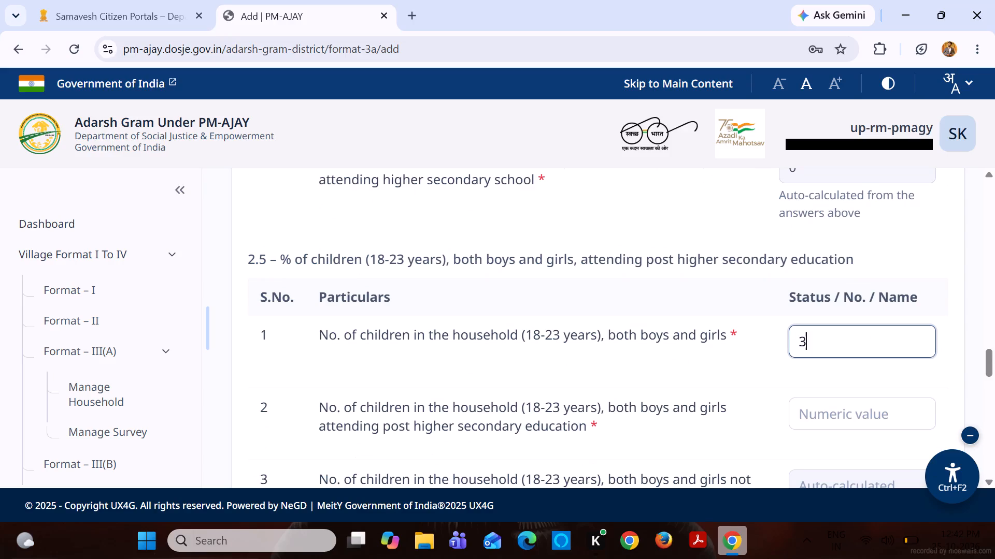
pyautogui.click(855, 404)
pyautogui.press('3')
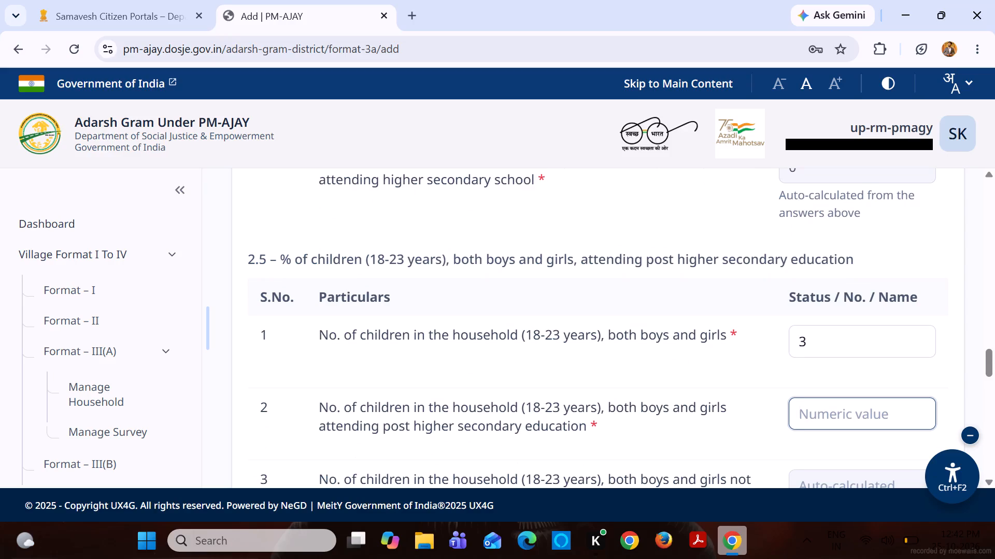
# Recheck the Education entries and change indicator 2.5 to 2 children aged 18-23 and 2 attending post higher secondary education.
pyautogui.scroll(6, 855, 404)
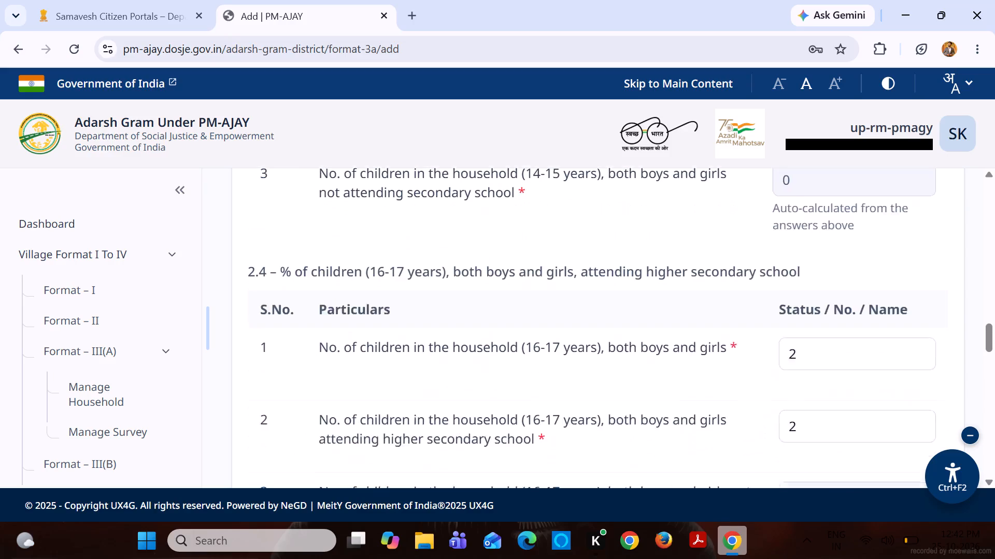
pyautogui.scroll(9, 855, 404)
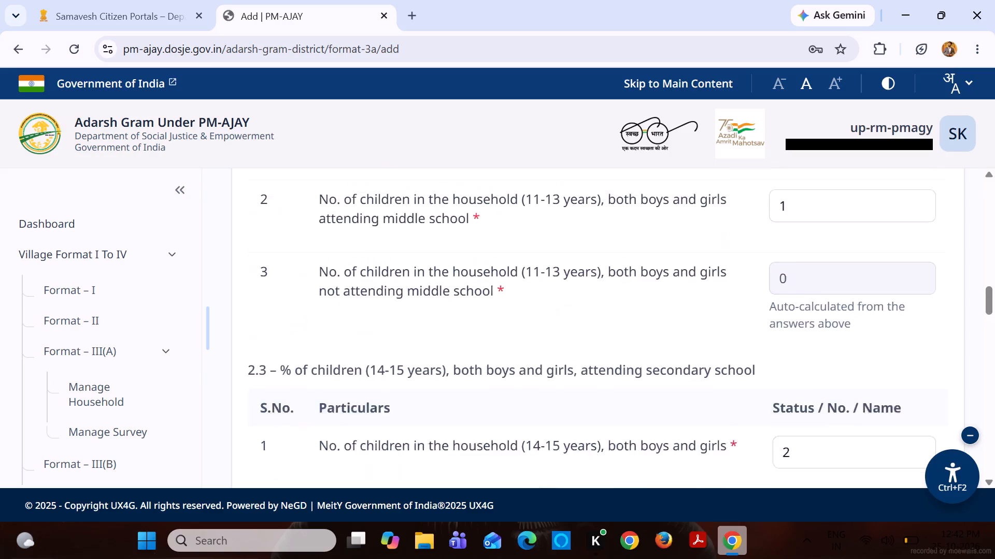
pyautogui.scroll(2, 855, 404)
pyautogui.scroll(-5, 855, 404)
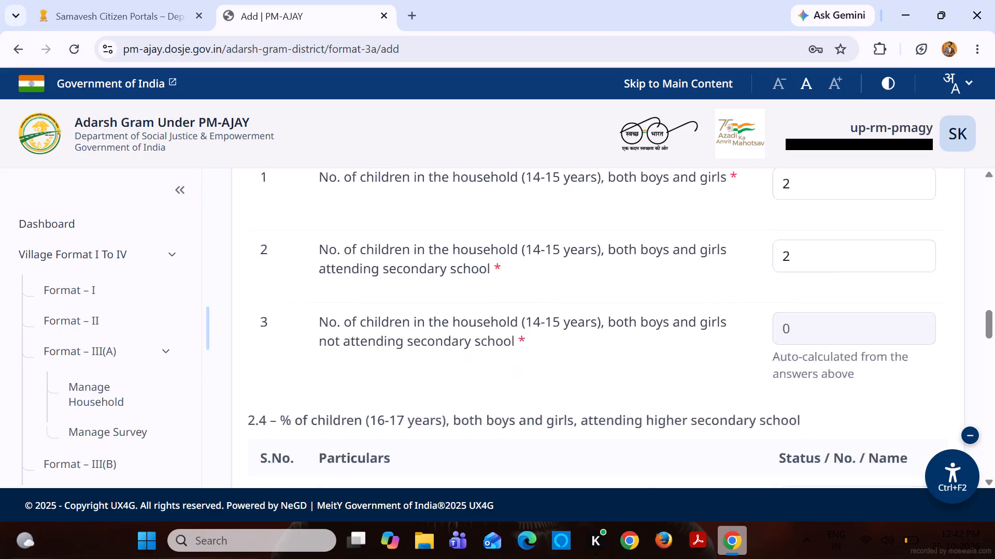
pyautogui.scroll(-8, 855, 404)
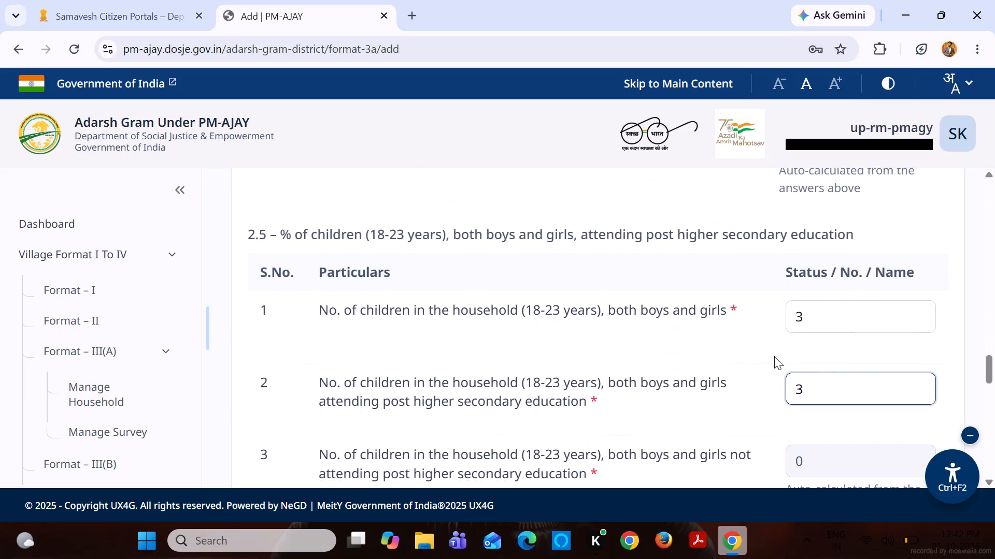
pyautogui.click(837, 313)
pyautogui.press('BackSpace')
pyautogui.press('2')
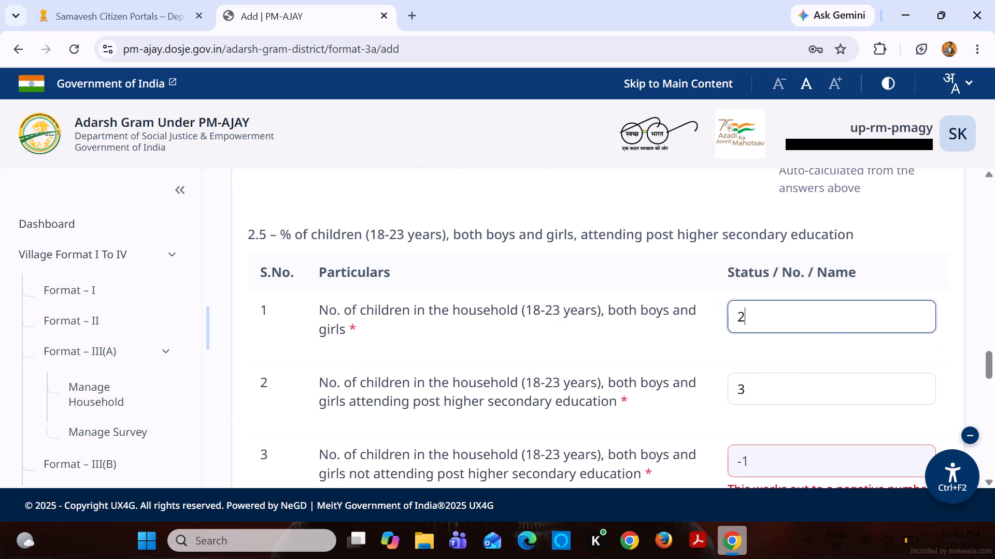
pyautogui.click(824, 387)
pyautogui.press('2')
pyautogui.scroll(-1, 824, 387)
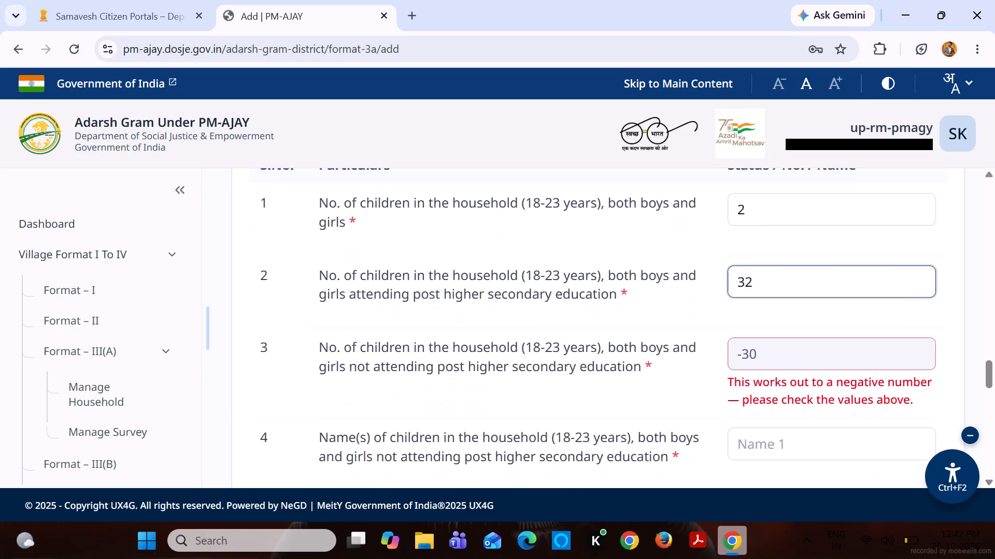
pyautogui.scroll(-1, 824, 387)
pyautogui.press('BackSpace')
pyautogui.press('BackSpace')
pyautogui.press('BackSpace')
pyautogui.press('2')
# Enter 0 children eligible for the pre-matric scholarship (2.6) and 0 for the post-matric scholarship (2.7), and submit the Education domain.
pyautogui.scroll(-1, 824, 387)
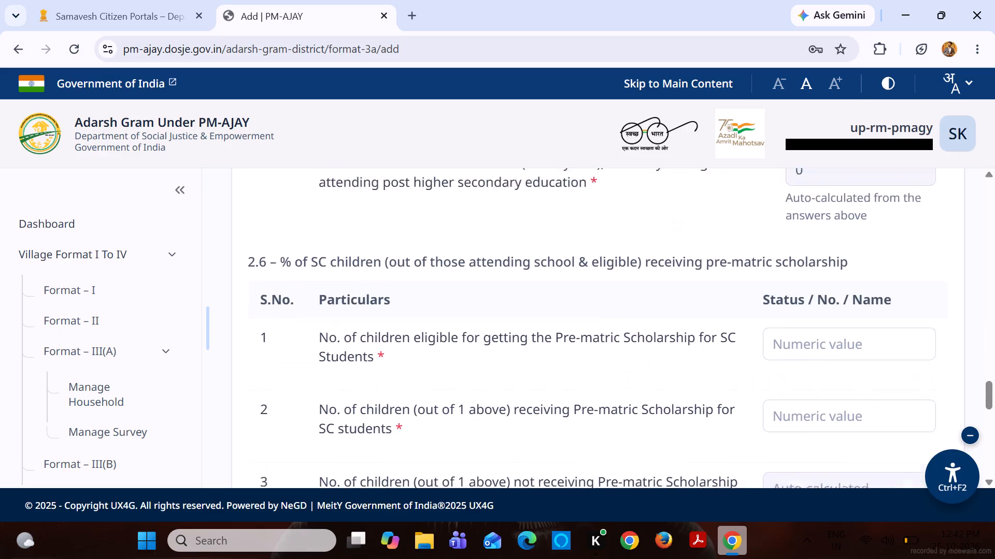
pyautogui.scroll(-1, 824, 387)
pyautogui.click(835, 314)
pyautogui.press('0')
pyautogui.scroll(-1, 835, 314)
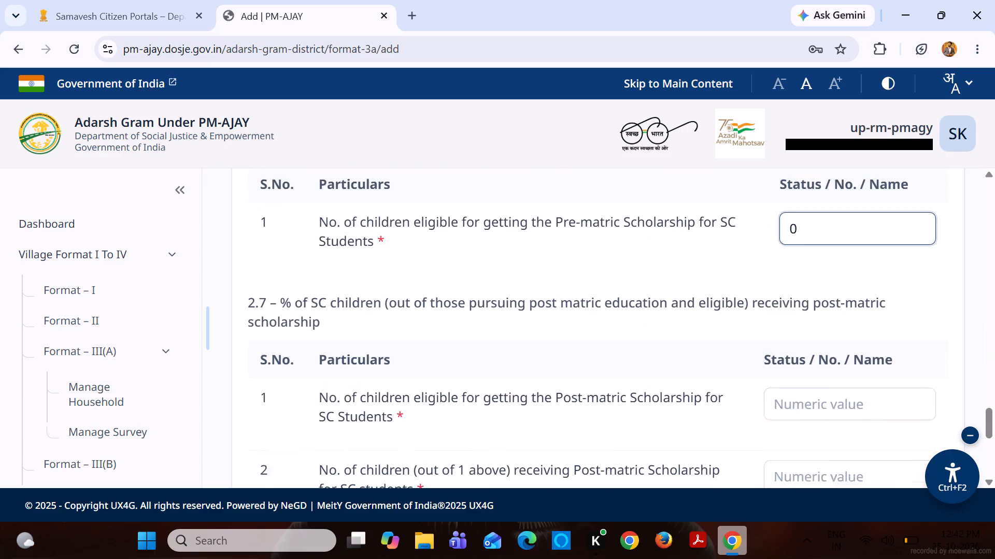
pyautogui.scroll(-1, 835, 314)
pyautogui.click(807, 390)
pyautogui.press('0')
pyautogui.scroll(-1, 807, 390)
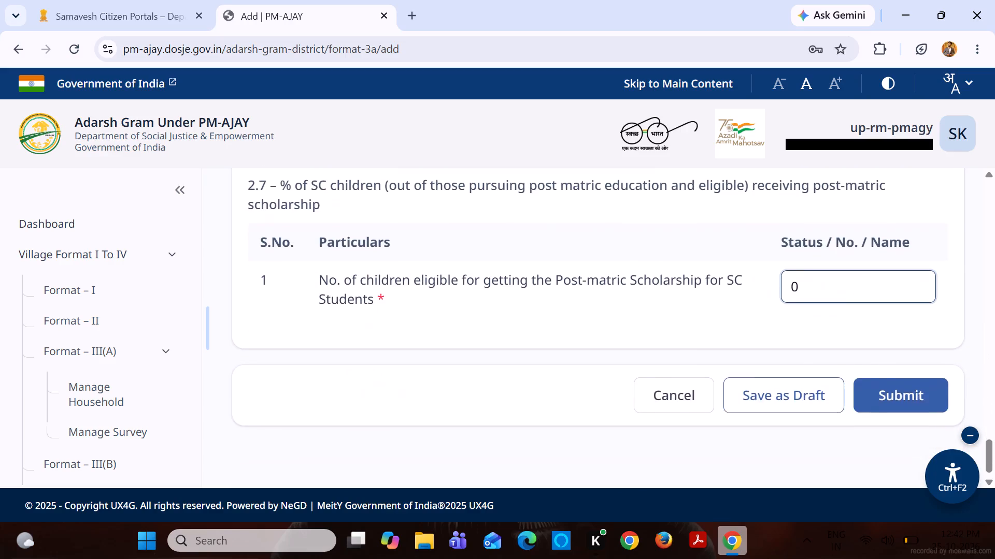
pyautogui.click(891, 384)
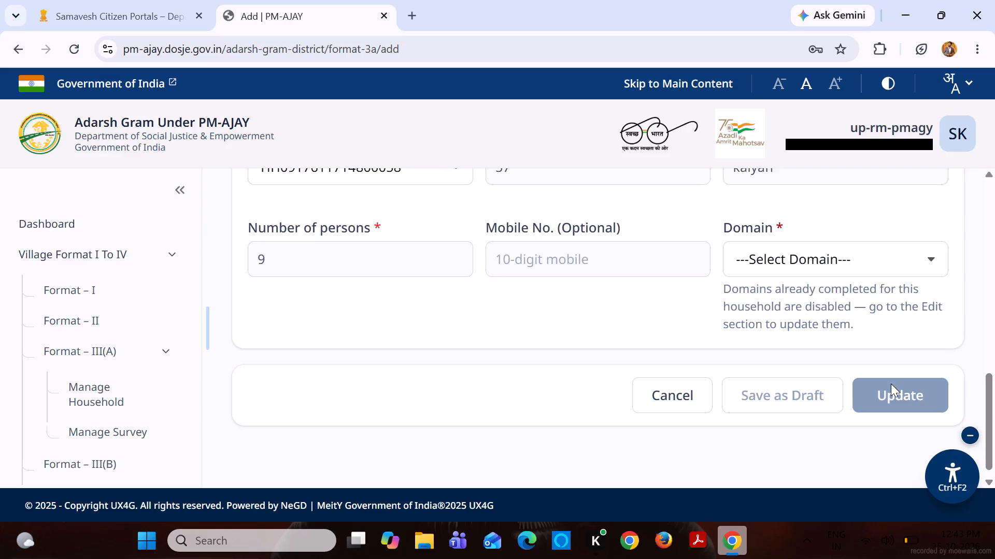
# Open domain 3 – Health and Nutrition for house 57 and answer Yes to coverage under a Health Protection Scheme.
pyautogui.click(913, 255)
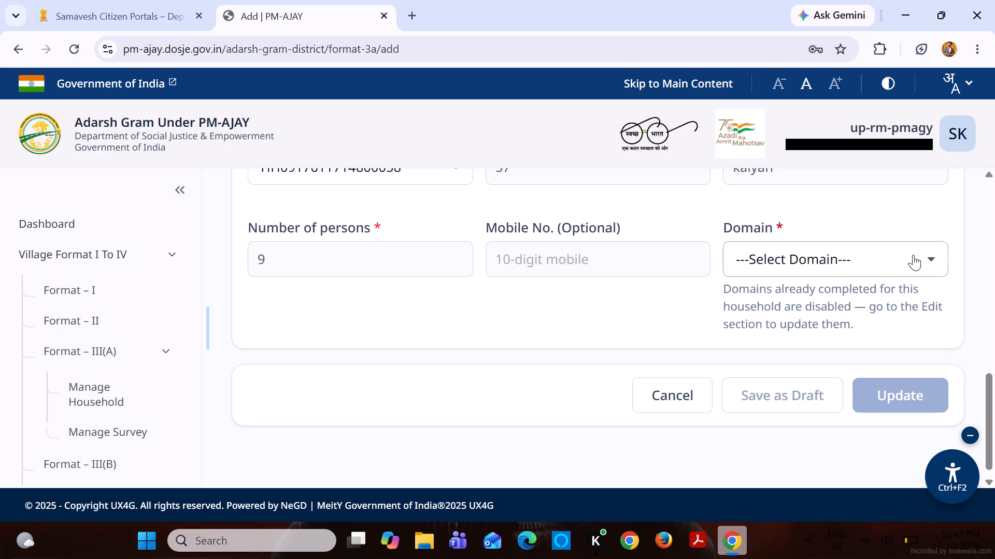
pyautogui.scroll(-1, 836, 373)
pyautogui.click(808, 386)
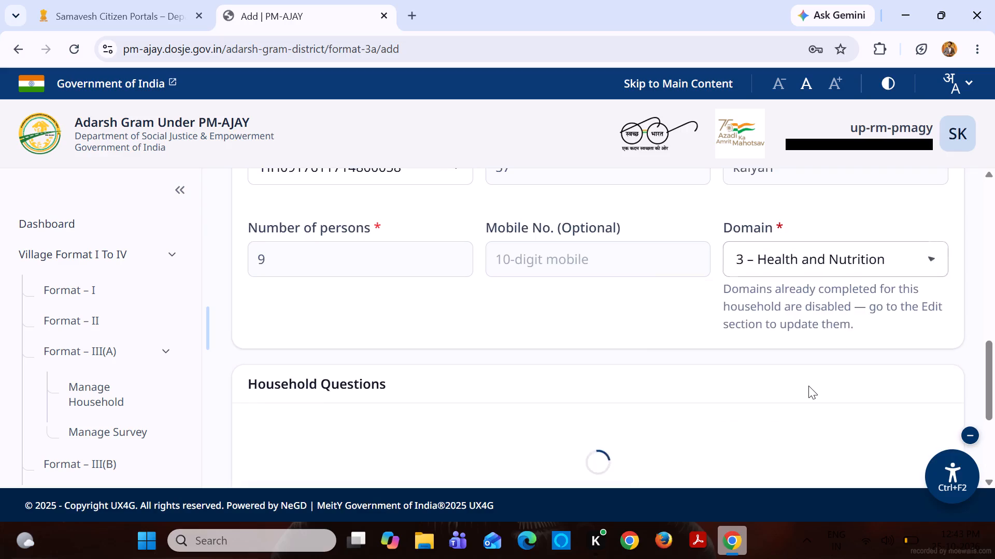
pyautogui.scroll(-3, 808, 386)
pyautogui.moveTo(872, 326); pyautogui.dragTo(831, 381)
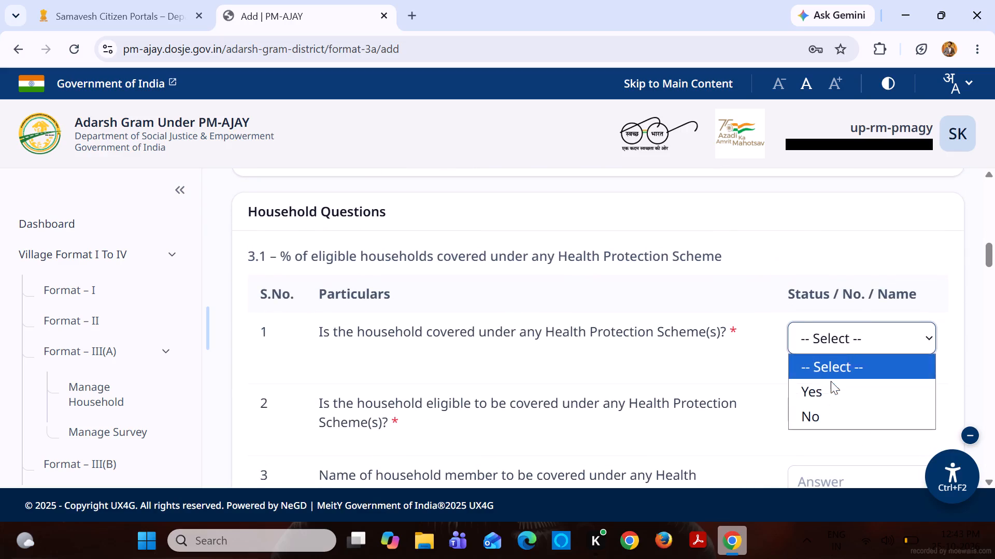
pyautogui.moveTo(831, 381); pyautogui.dragTo(829, 383)
pyautogui.click(829, 383)
# Enter 0 for pregnant women, deliveries in the last year, children born in the last year and children below one year (3.3-3.6).
pyautogui.scroll(-2, 829, 383)
pyautogui.click(852, 361)
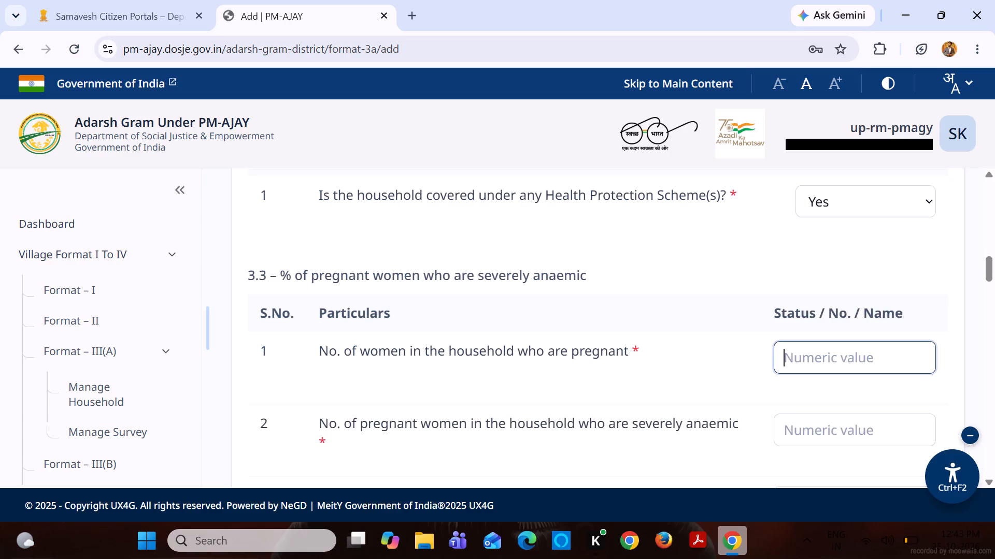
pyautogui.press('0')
pyautogui.scroll(-3, 852, 361)
pyautogui.click(807, 372)
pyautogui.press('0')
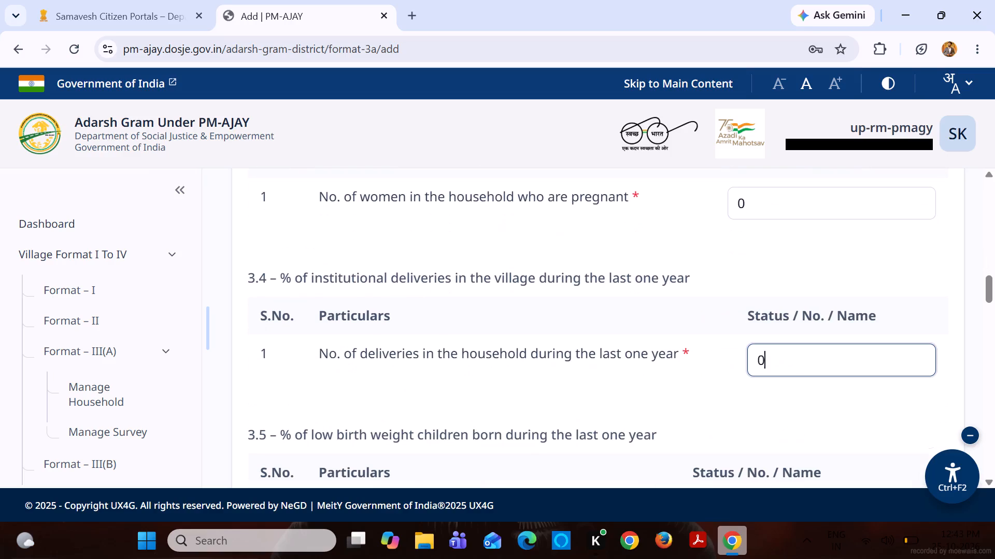
pyautogui.scroll(-2, 807, 372)
pyautogui.click(793, 383)
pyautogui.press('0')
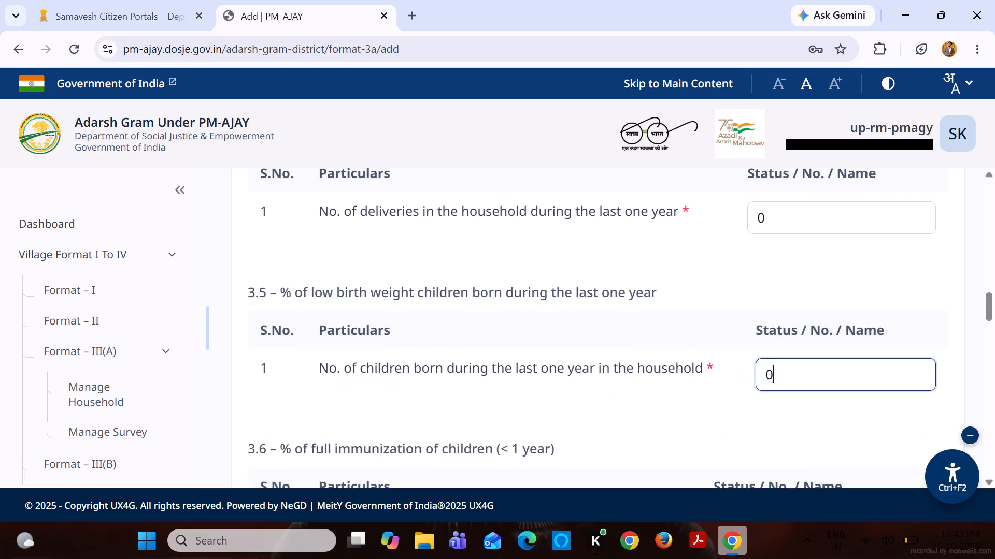
pyautogui.scroll(-2, 793, 383)
pyautogui.click(792, 388)
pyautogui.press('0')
# Enter 0 in the first question of each indicator from 3.7 to 3.10 and submit the Health and Nutrition domain.
pyautogui.scroll(-2, 792, 388)
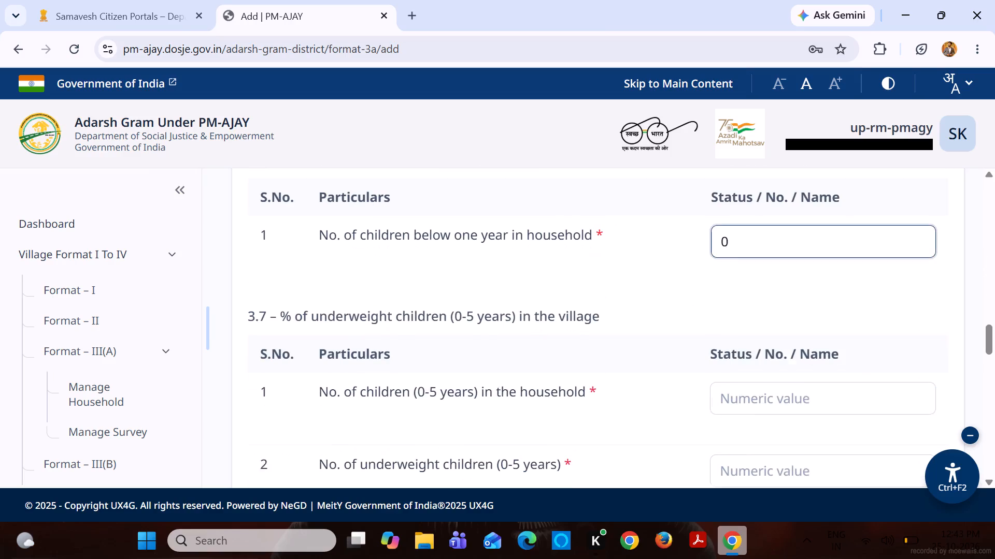
pyautogui.click(809, 379)
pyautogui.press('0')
pyautogui.scroll(-3, 809, 379)
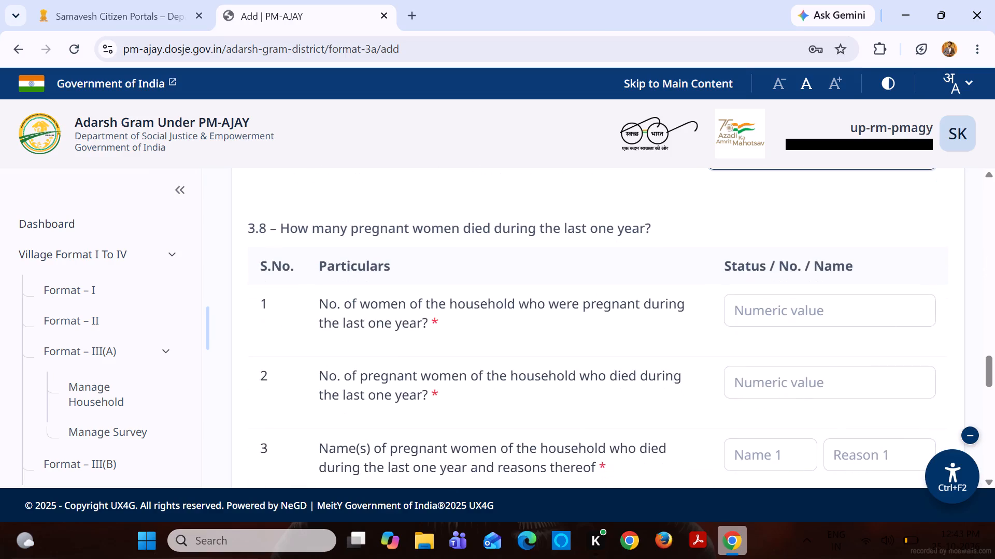
pyautogui.click(834, 320)
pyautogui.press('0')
pyautogui.scroll(-3, 834, 320)
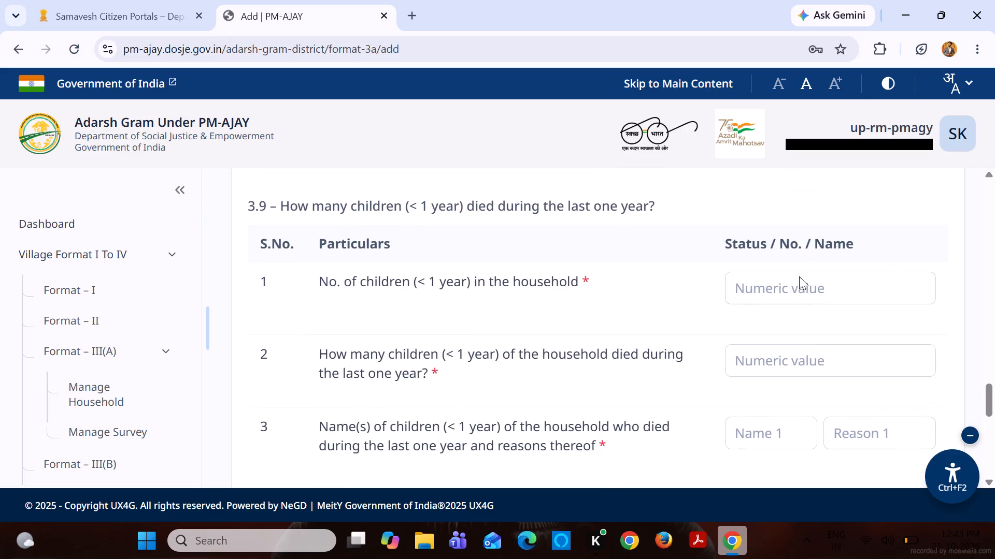
pyautogui.click(799, 276)
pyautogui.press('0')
pyautogui.scroll(-1, 799, 276)
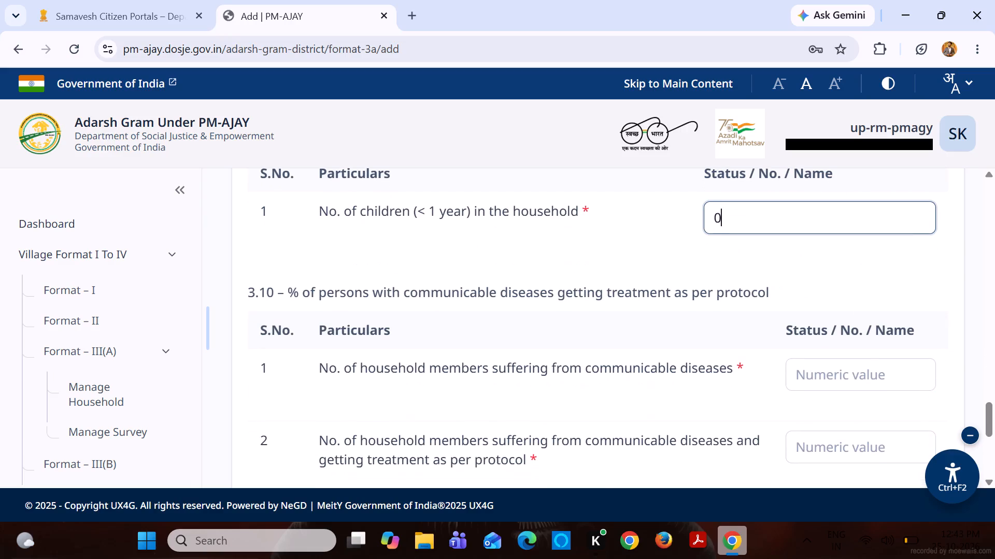
pyautogui.click(831, 371)
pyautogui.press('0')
pyautogui.scroll(-2, 831, 371)
pyautogui.click(902, 372)
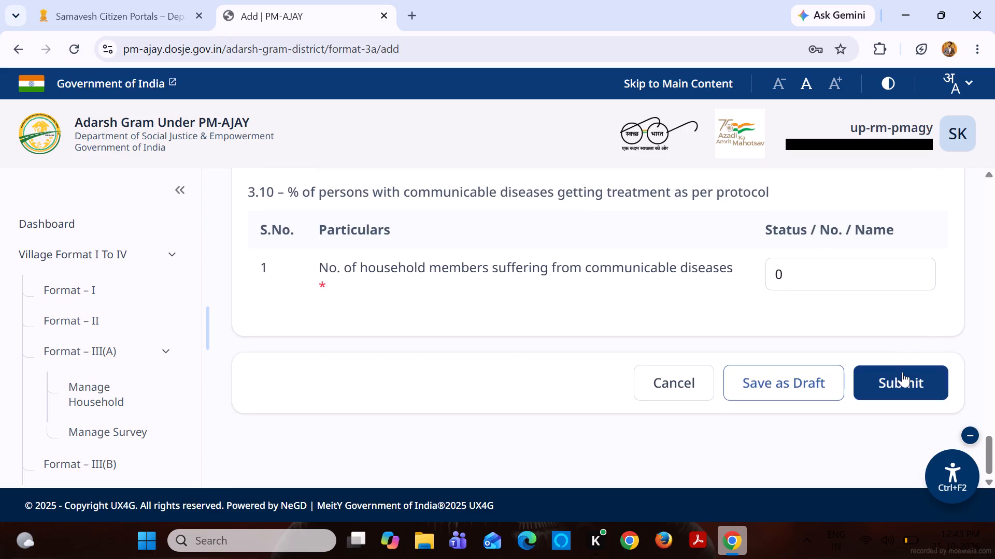
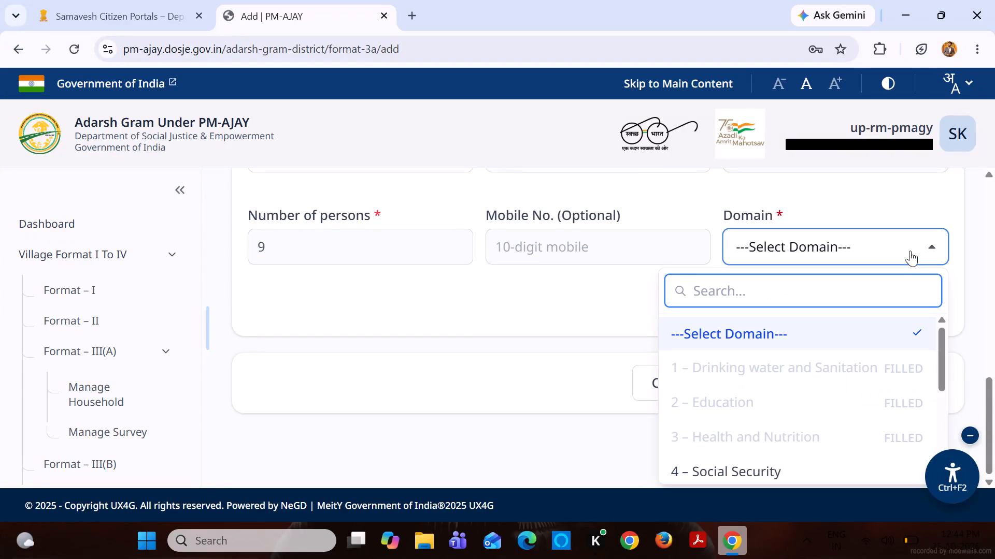
# Fill domain 4 – Social Security with 0 persons eligible for Widow, Old Age and Disability Pension (4.1-4.3), and submit it.
pyautogui.click(799, 472)
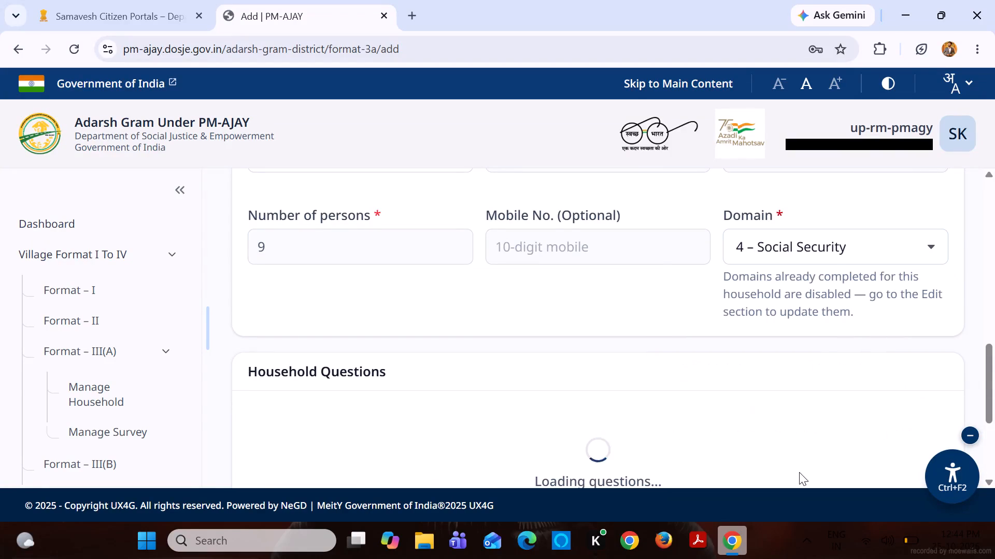
pyautogui.scroll(-3, 775, 287)
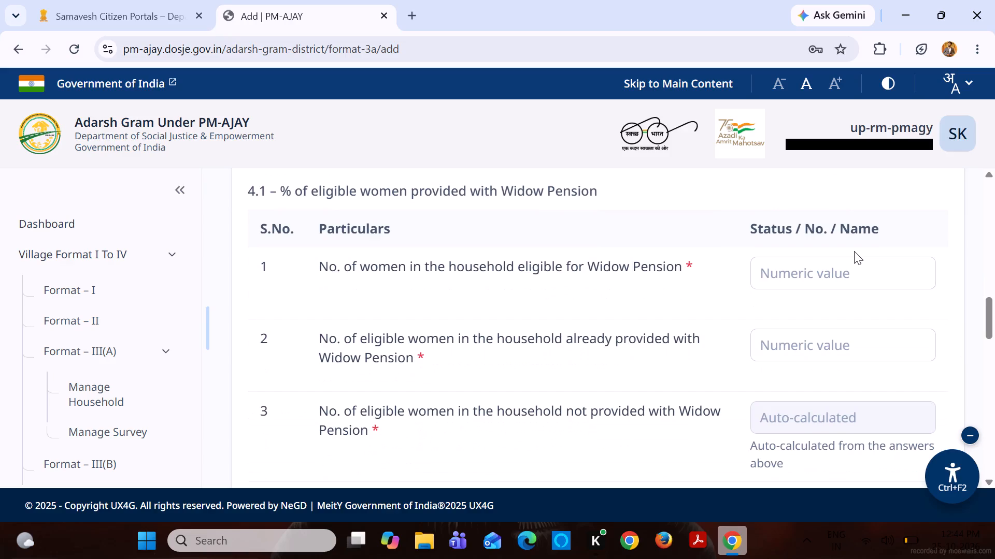
pyautogui.moveTo(854, 251); pyautogui.dragTo(811, 272)
pyautogui.click(811, 272)
pyautogui.press('0')
pyautogui.scroll(-1, 811, 272)
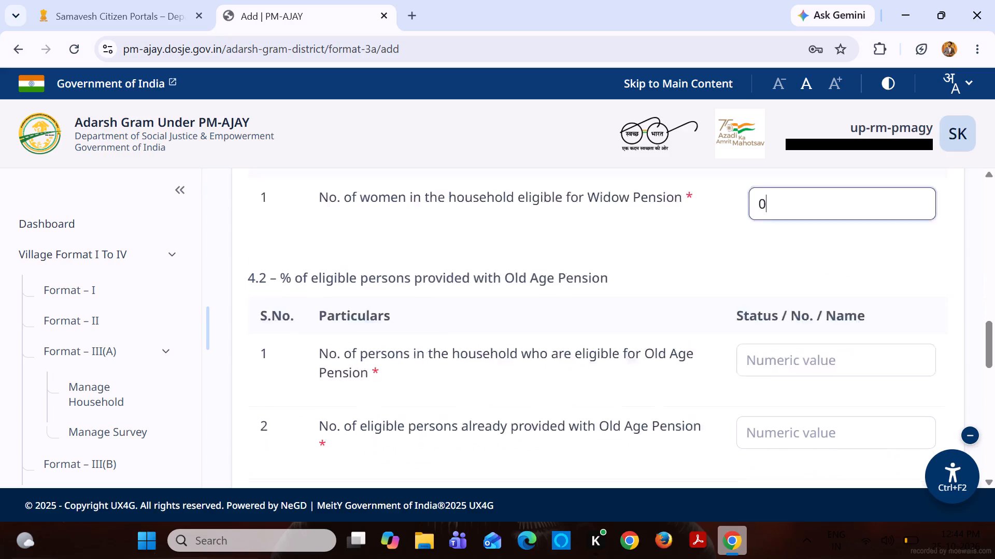
pyautogui.scroll(-1, 811, 272)
pyautogui.click(804, 276)
pyautogui.press('0')
pyautogui.scroll(-1, 804, 276)
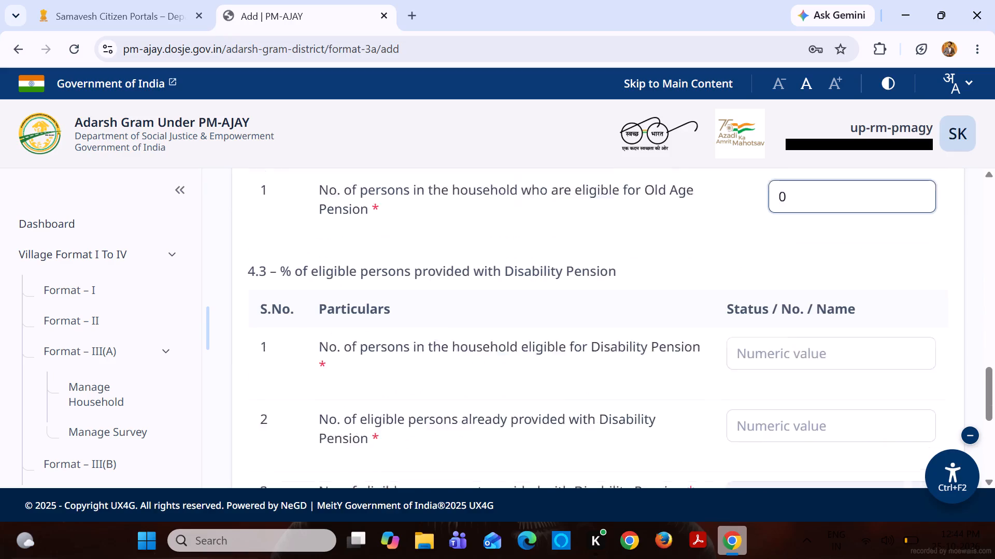
pyautogui.scroll(-1, 804, 276)
pyautogui.click(743, 306)
pyautogui.press('0')
pyautogui.scroll(-1, 743, 306)
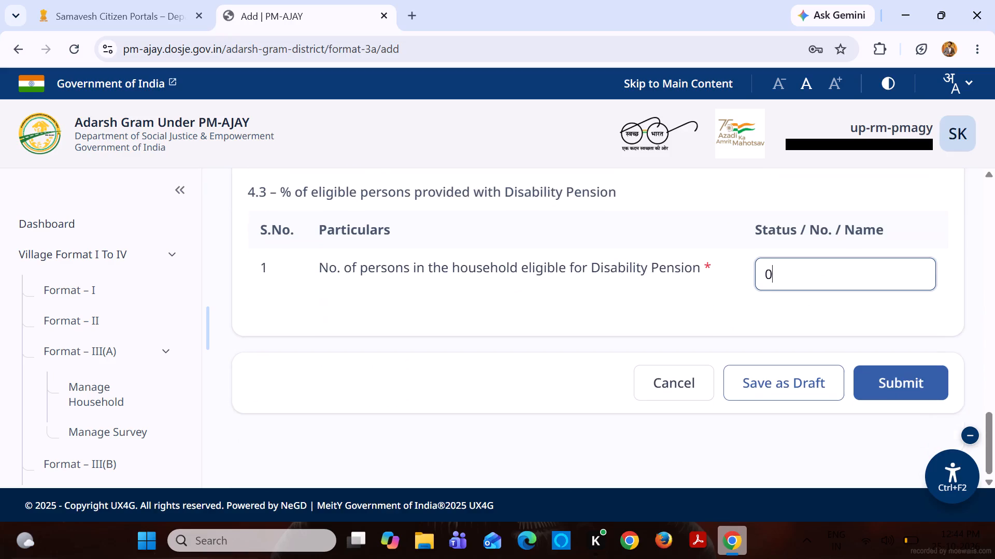
pyautogui.scroll(-1, 743, 306)
pyautogui.click(884, 380)
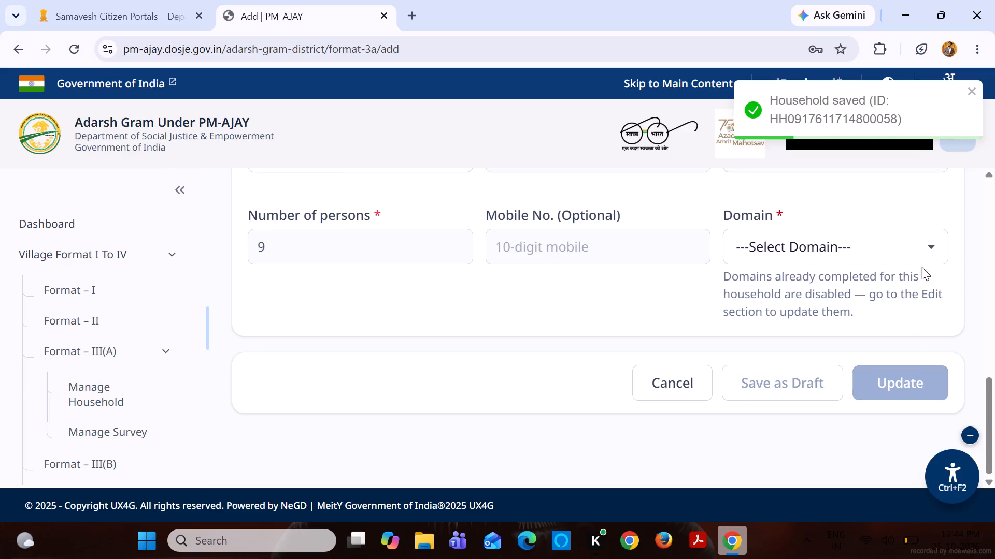
# Open domain 5 – Rural Roads and Housing, answer No to living in a Kachcha/unsafe house (5.3), and submit the domain.
pyautogui.click(917, 251)
pyautogui.scroll(-1, 841, 402)
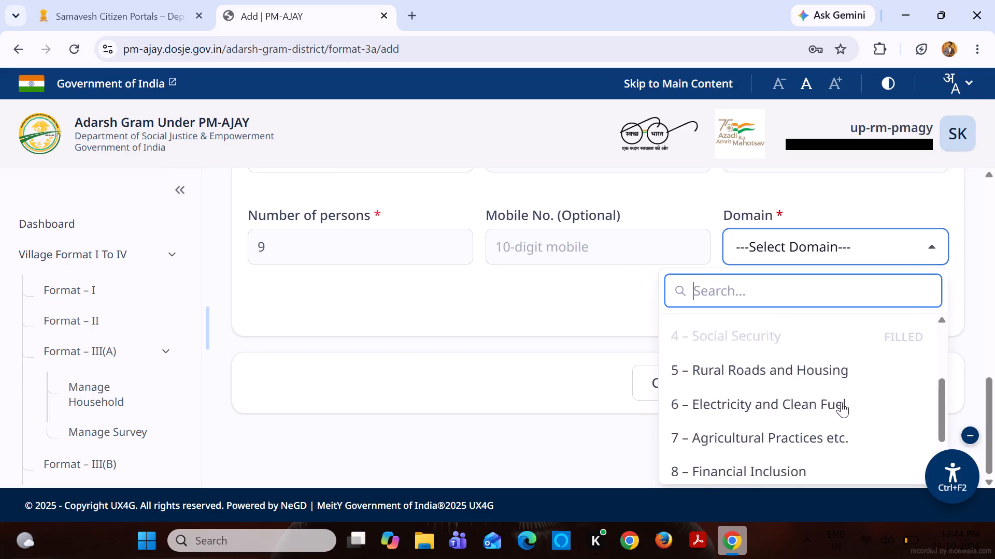
pyautogui.scroll(-1, 841, 402)
pyautogui.scroll(1, 785, 316)
pyautogui.click(759, 382)
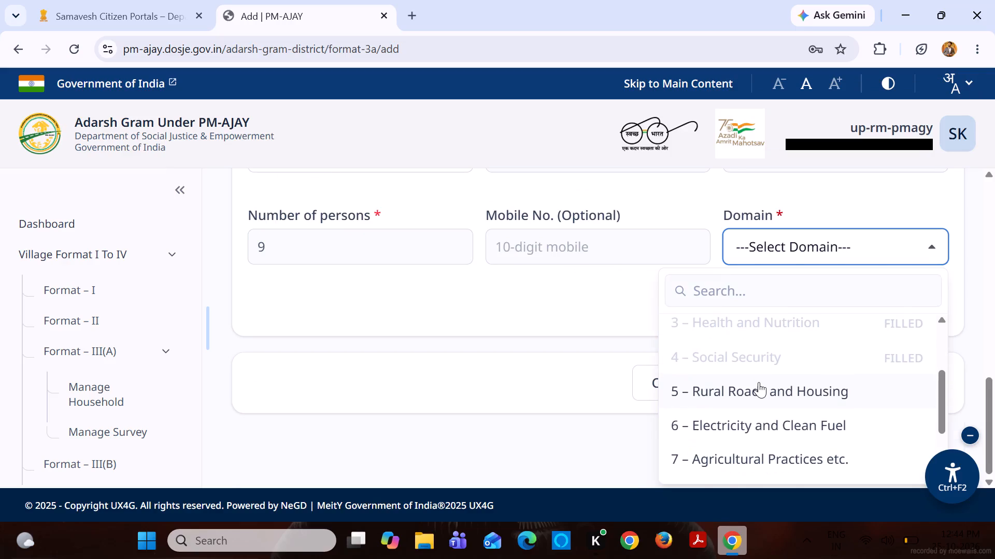
pyautogui.scroll(-2, 759, 382)
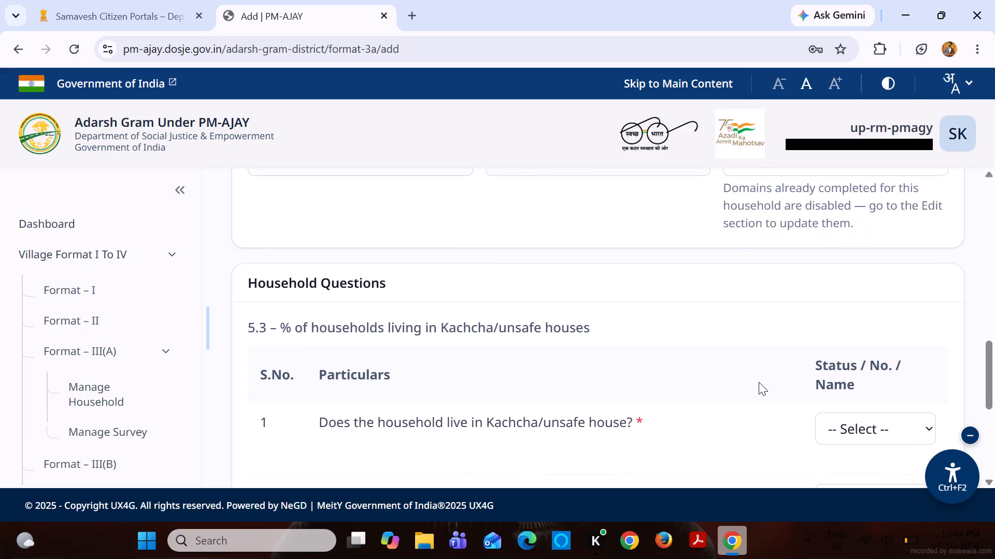
pyautogui.scroll(-1, 759, 382)
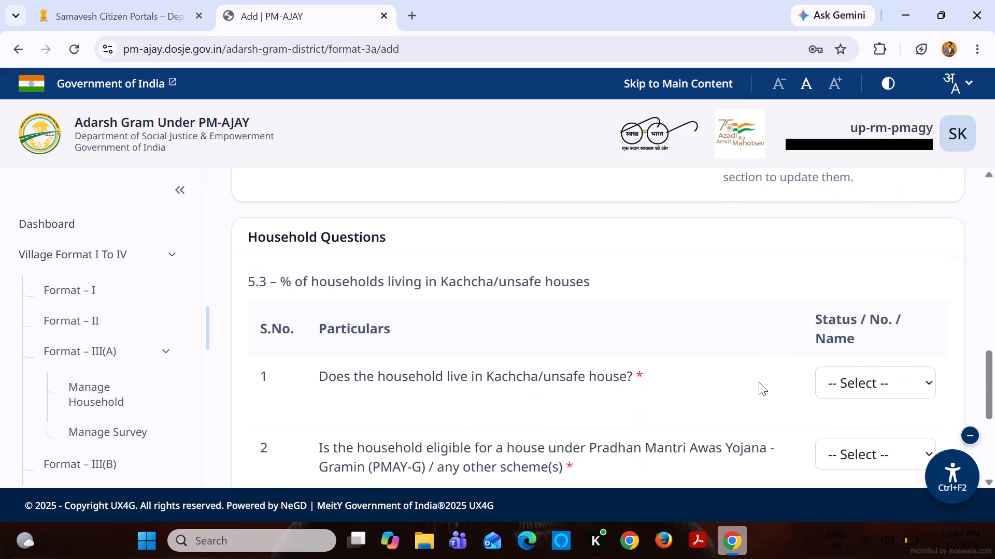
pyautogui.scroll(-2, 759, 382)
pyautogui.click(899, 288)
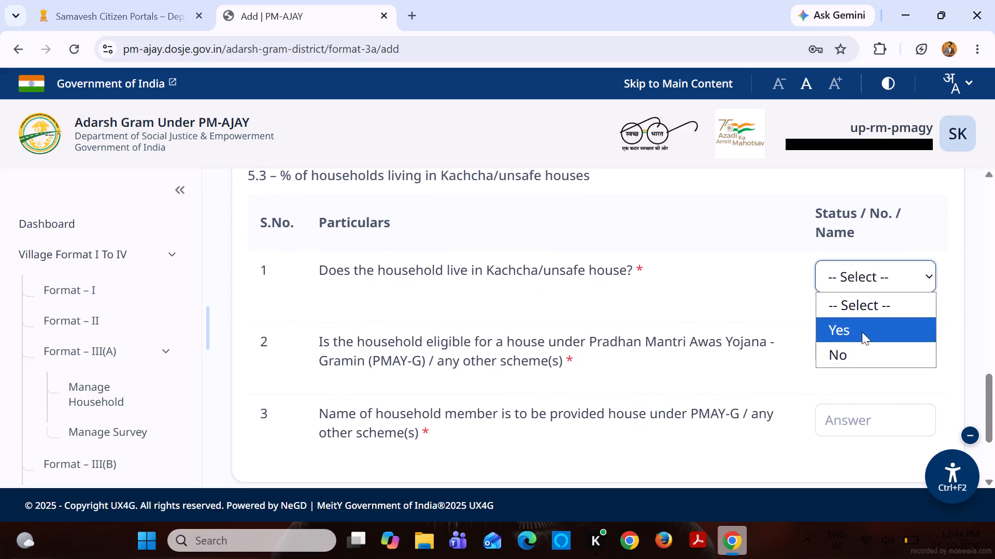
pyautogui.click(853, 346)
pyautogui.scroll(-1, 853, 346)
pyautogui.click(918, 377)
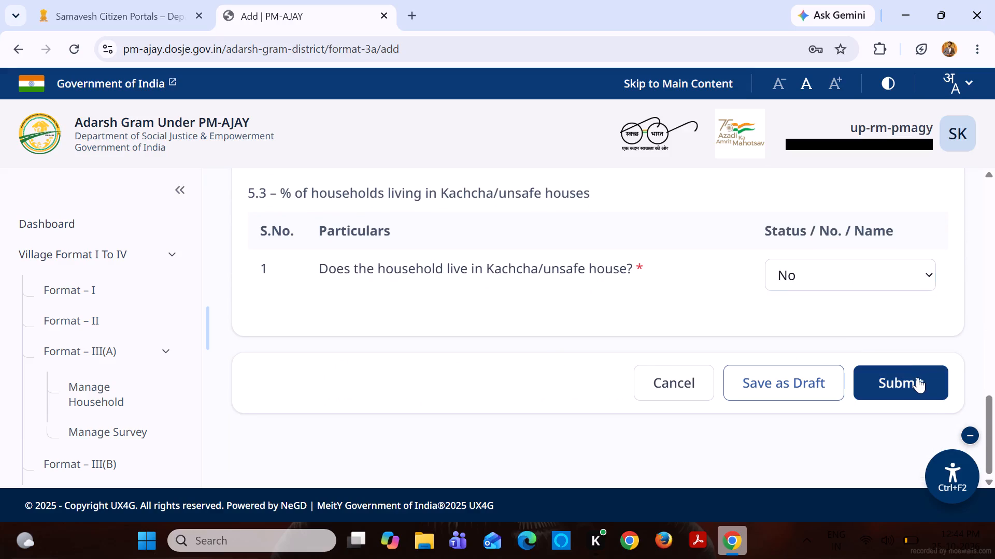
# Open domain 6 – Electricity and Clean Fuel for house 57 and answer Yes to having an electricity connection (6.2).
pyautogui.click(903, 243)
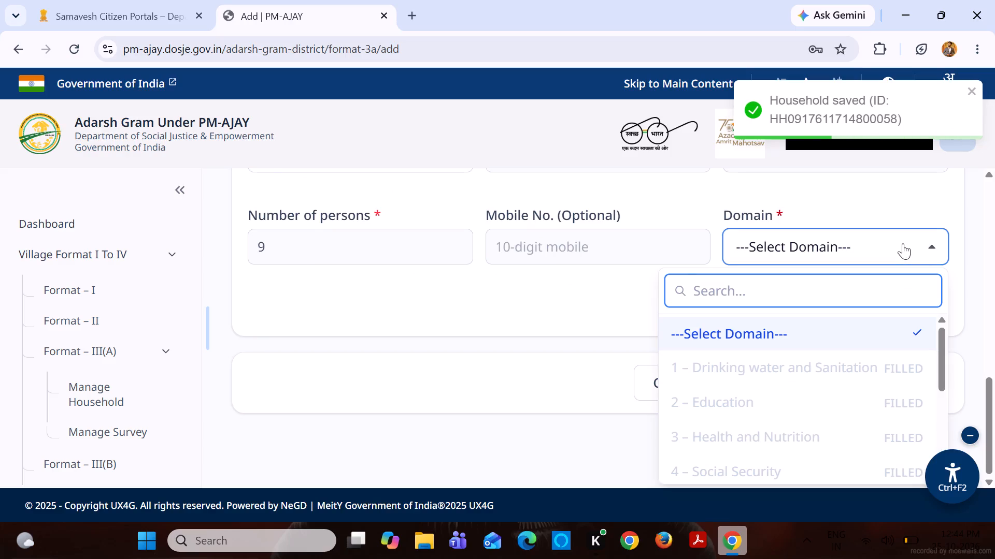
pyautogui.scroll(-2, 834, 398)
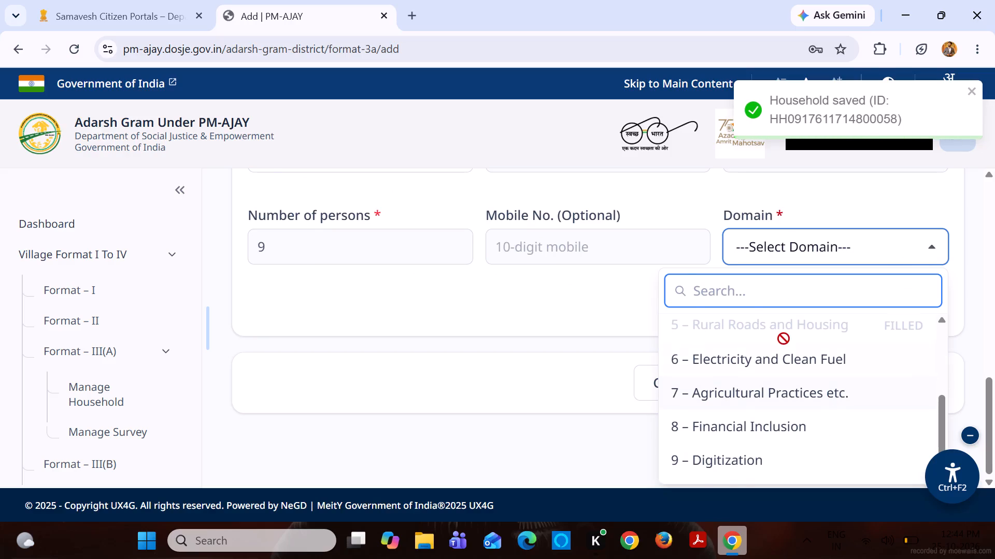
pyautogui.click(772, 353)
pyautogui.scroll(-2, 873, 318)
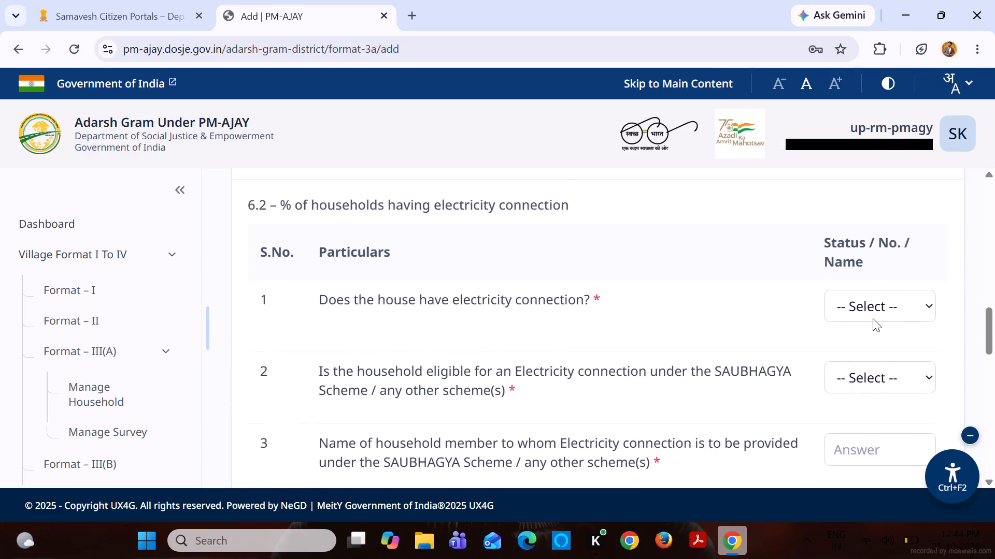
pyautogui.scroll(-1, 873, 318)
pyautogui.moveTo(903, 303); pyautogui.dragTo(850, 357)
pyautogui.click(850, 357)
# In indicator 6.3, answer Yes to having an electricity connection and Yes to using at least one LED bulb.
pyautogui.scroll(-3, 850, 357)
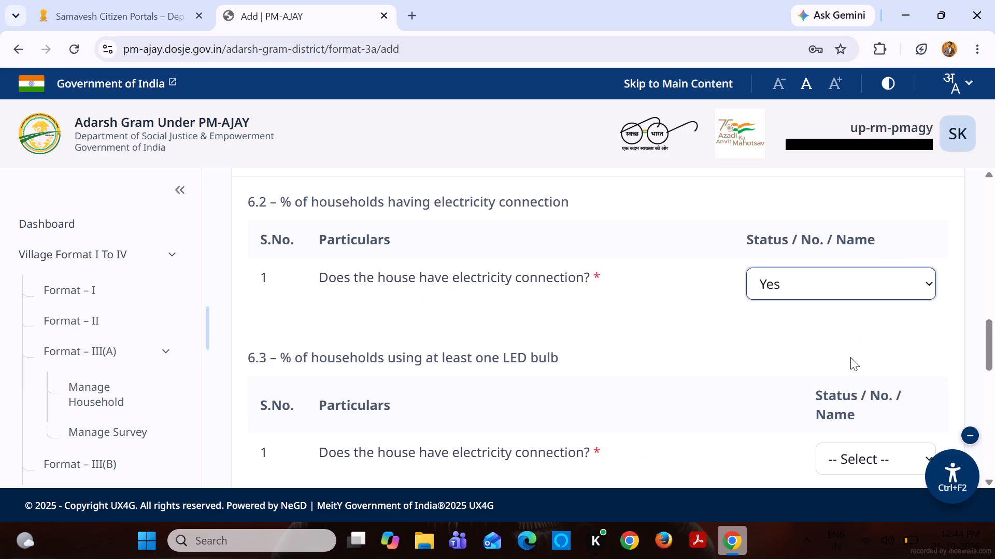
pyautogui.scroll(-2, 887, 404)
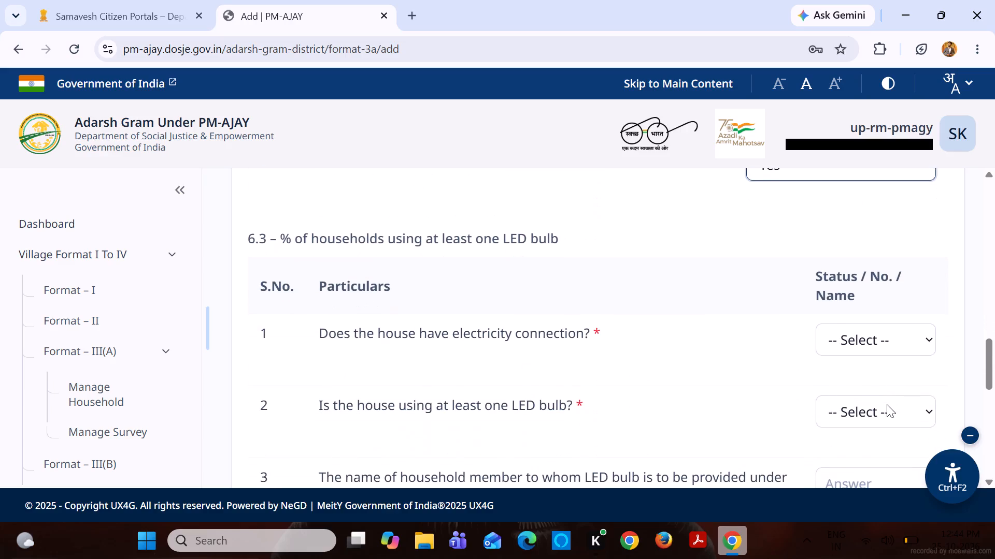
pyautogui.scroll(-1, 887, 404)
pyautogui.click(874, 239)
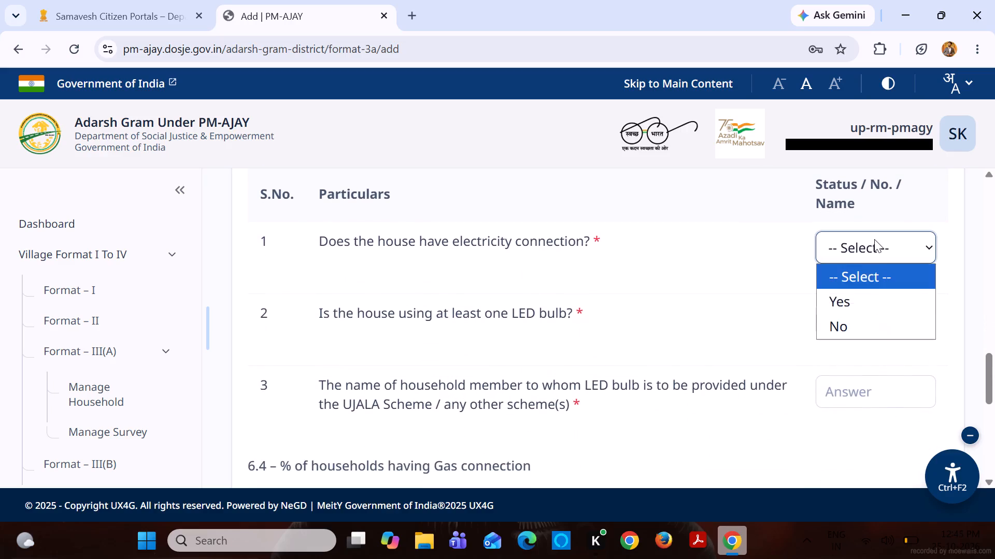
pyautogui.click(856, 290)
pyautogui.moveTo(858, 319); pyautogui.dragTo(849, 353)
pyautogui.click(847, 359)
pyautogui.moveTo(906, 313); pyautogui.dragTo(874, 357)
pyautogui.click(860, 375)
# Answer Yes to the house using clean fuel (6.4) and submit the Electricity and Clean Fuel domain.
pyautogui.scroll(-2, 860, 375)
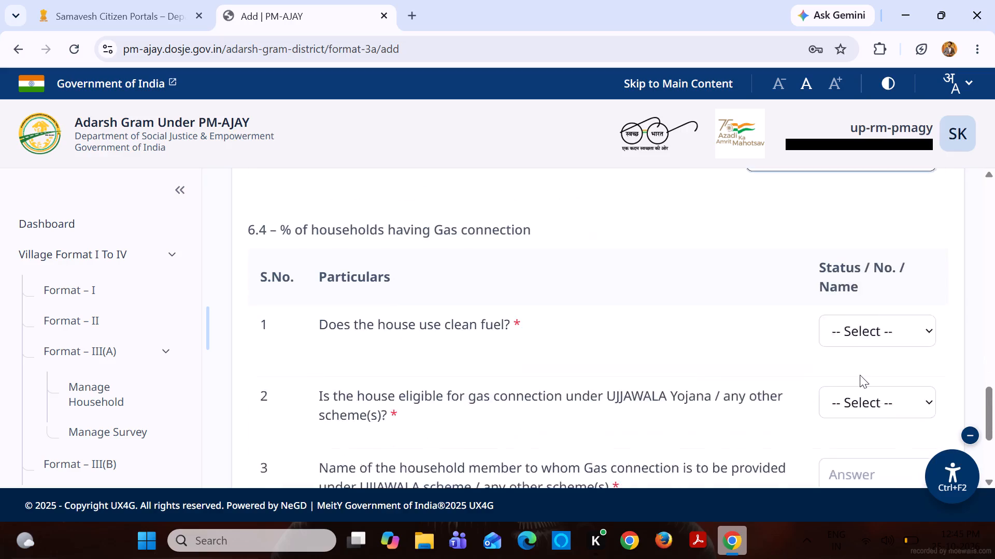
pyautogui.scroll(-1, 860, 375)
pyautogui.moveTo(901, 310); pyautogui.dragTo(846, 361)
pyautogui.click(846, 361)
pyautogui.scroll(-3, 846, 361)
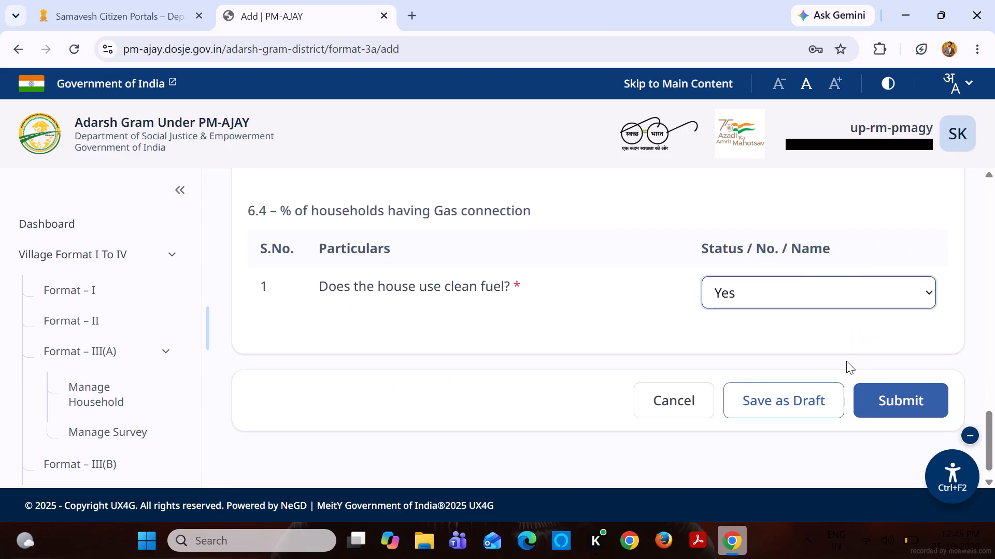
pyautogui.scroll(-1, 846, 361)
pyautogui.click(898, 395)
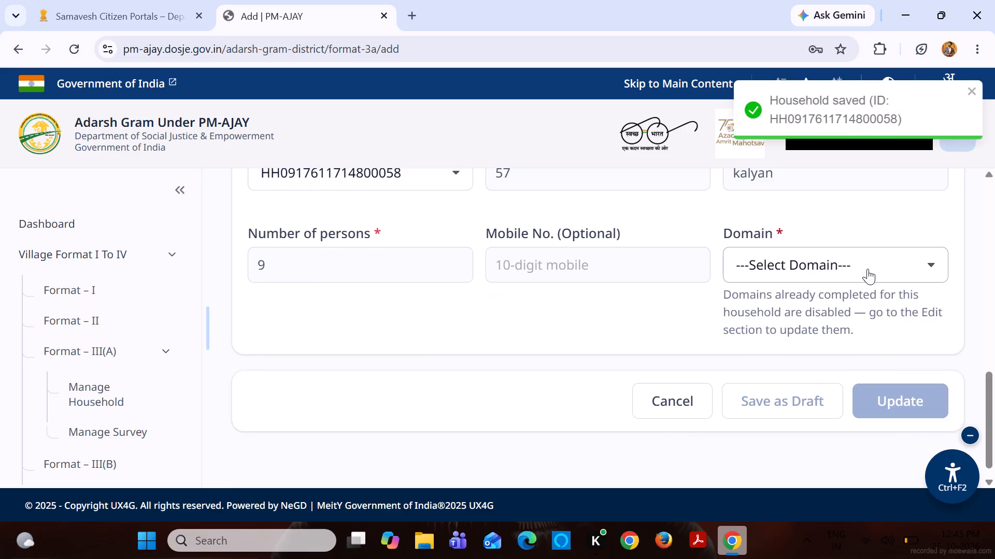
# Open domain 7 – Agricultural Practices etc., answer No to the household being involved in farming, and submit the domain.
pyautogui.click(868, 269)
pyautogui.scroll(-7, 850, 344)
pyautogui.click(806, 362)
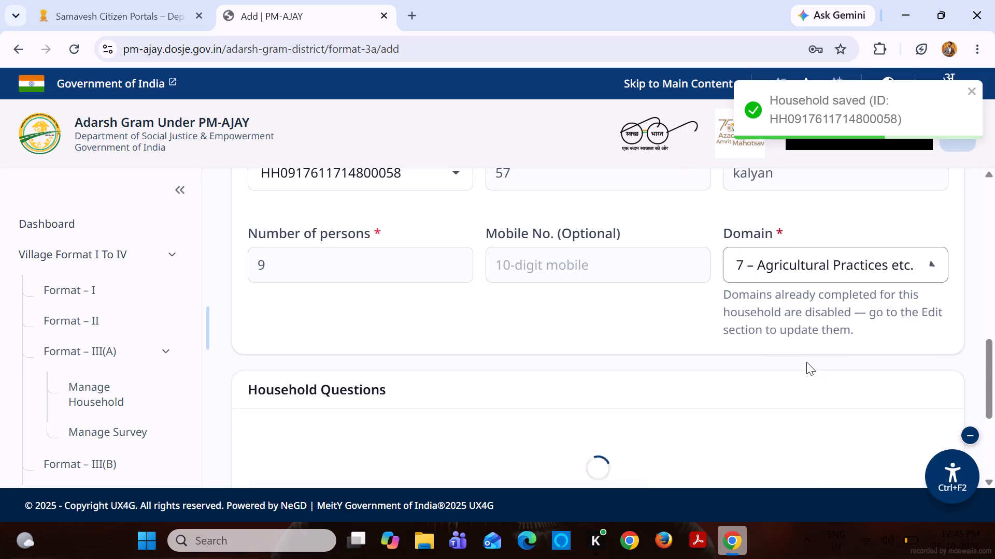
pyautogui.scroll(-5, 806, 362)
pyautogui.click(868, 226)
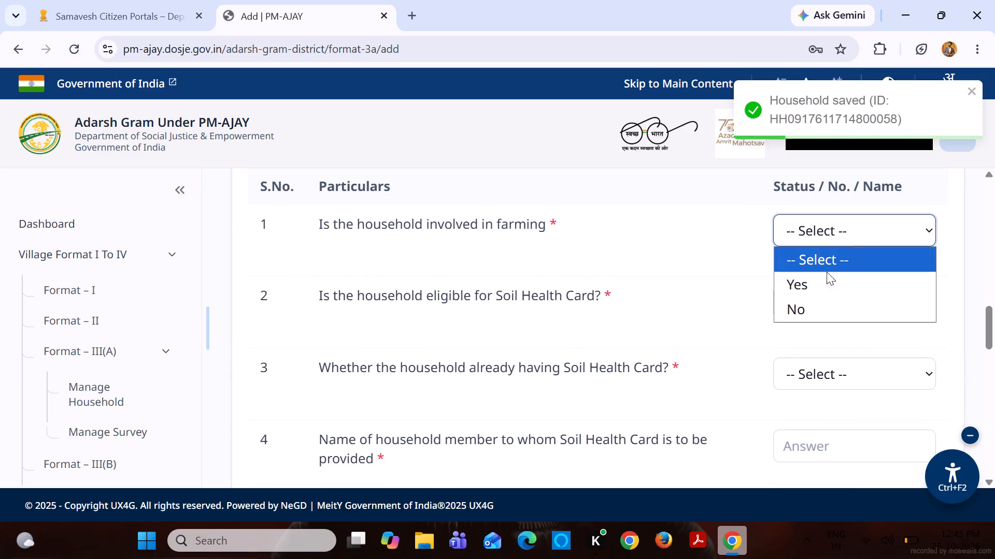
pyautogui.click(812, 306)
pyautogui.scroll(-7, 856, 418)
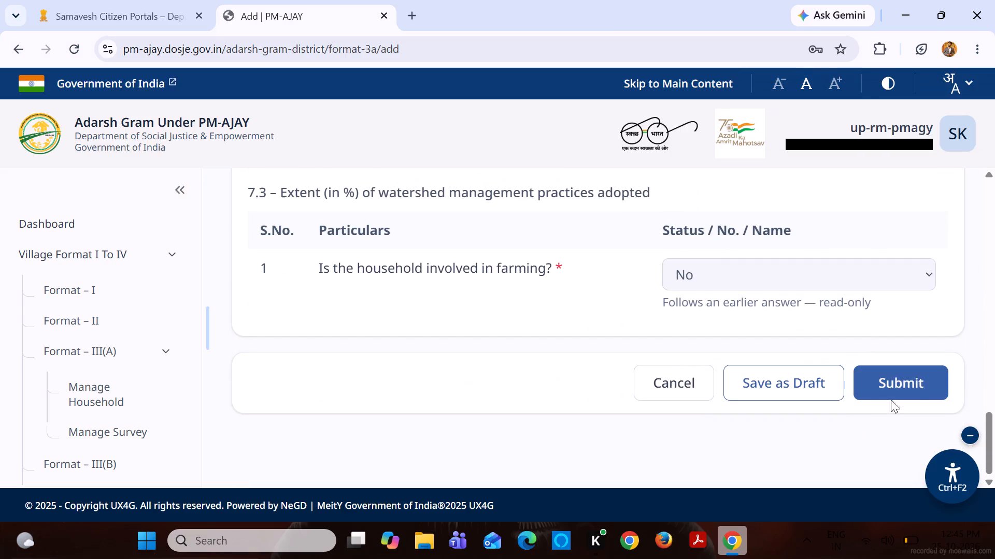
pyautogui.click(917, 382)
# Open domain 8 – Financial Inclusion and enter 0 persons above 5 years (8.1) and 0 members eligible for a Banks/Post Office account (8.2).
pyautogui.click(882, 242)
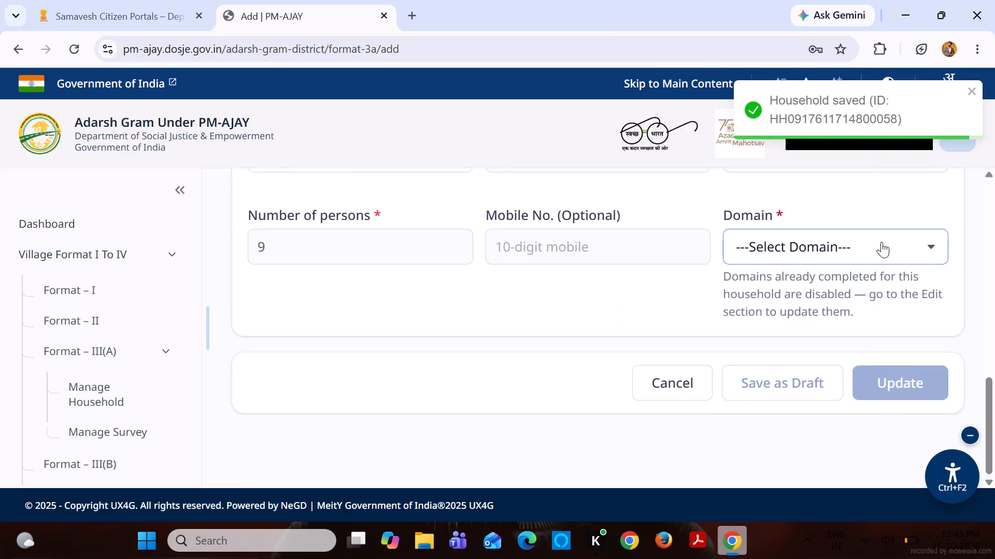
pyautogui.scroll(-3, 833, 367)
pyautogui.click(766, 425)
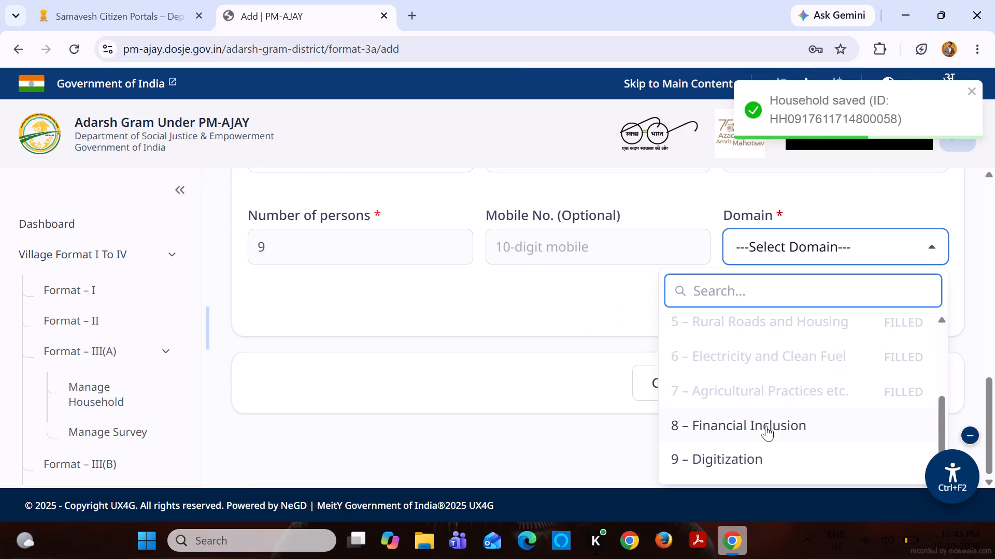
pyautogui.scroll(-3, 766, 425)
pyautogui.moveTo(795, 281); pyautogui.dragTo(787, 303)
pyautogui.click(787, 303)
pyautogui.press('0')
pyautogui.scroll(-1, 787, 303)
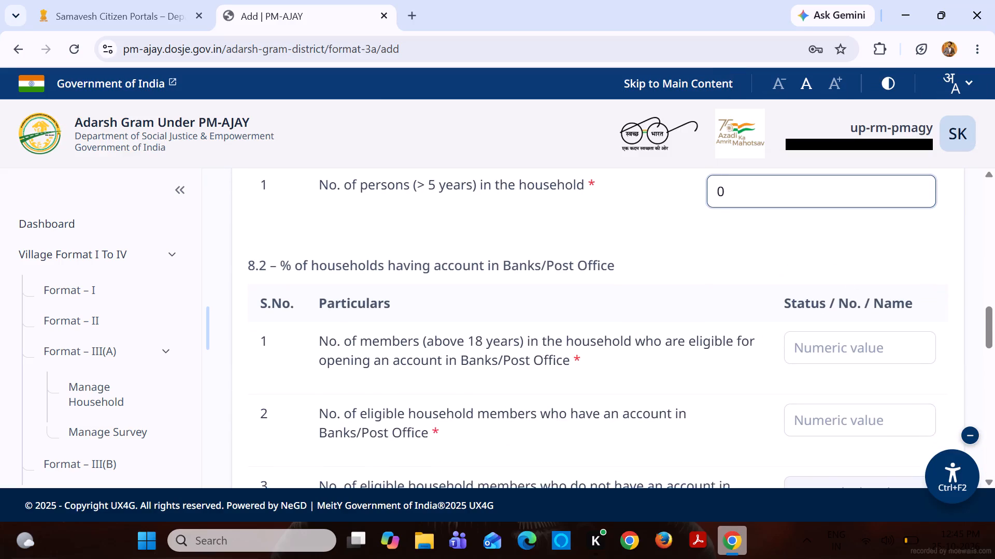
pyautogui.click(812, 357)
pyautogui.press('0')
# Enter 0 persons eligible for PMSBY (8.3) and 0 for PMJJBY (8.4), and submit the Financial Inclusion domain.
pyautogui.scroll(-2, 812, 357)
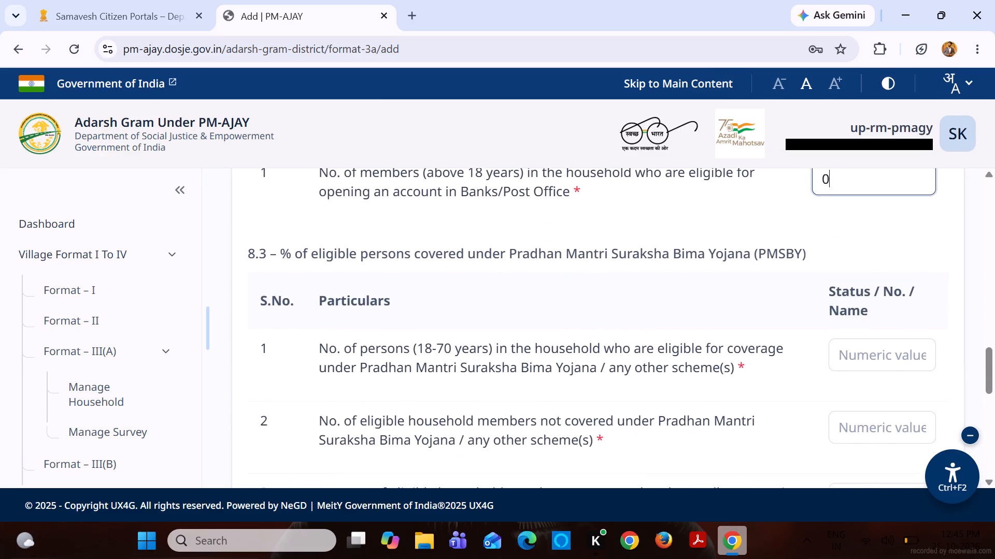
pyautogui.click(874, 370)
pyautogui.press('0')
pyautogui.scroll(-1, 874, 370)
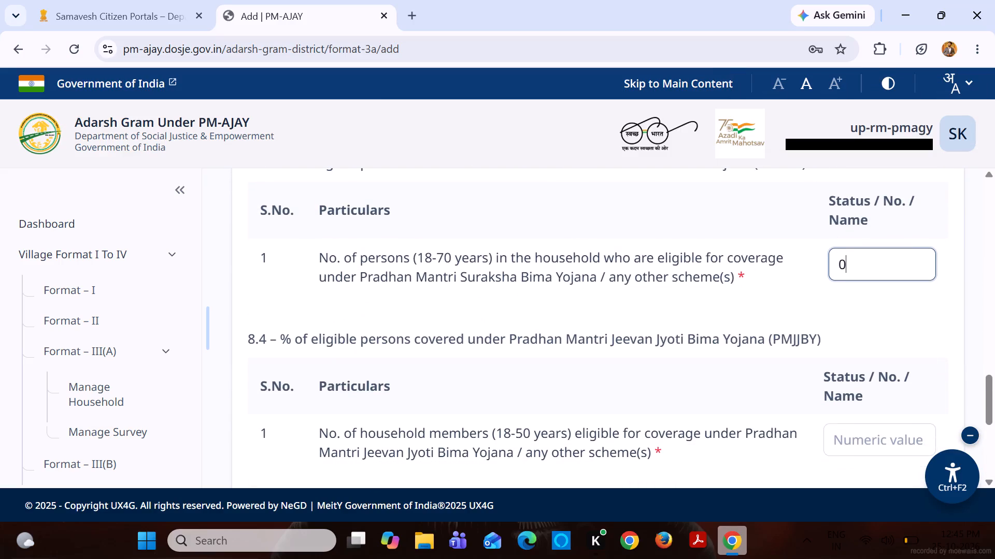
pyautogui.click(861, 442)
pyautogui.press('0')
pyautogui.scroll(-3, 861, 442)
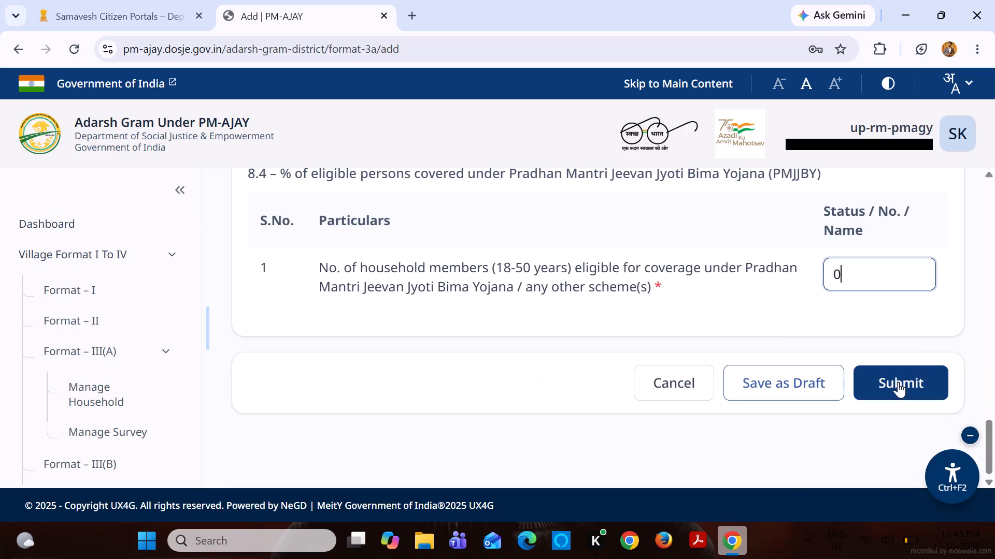
pyautogui.click(898, 382)
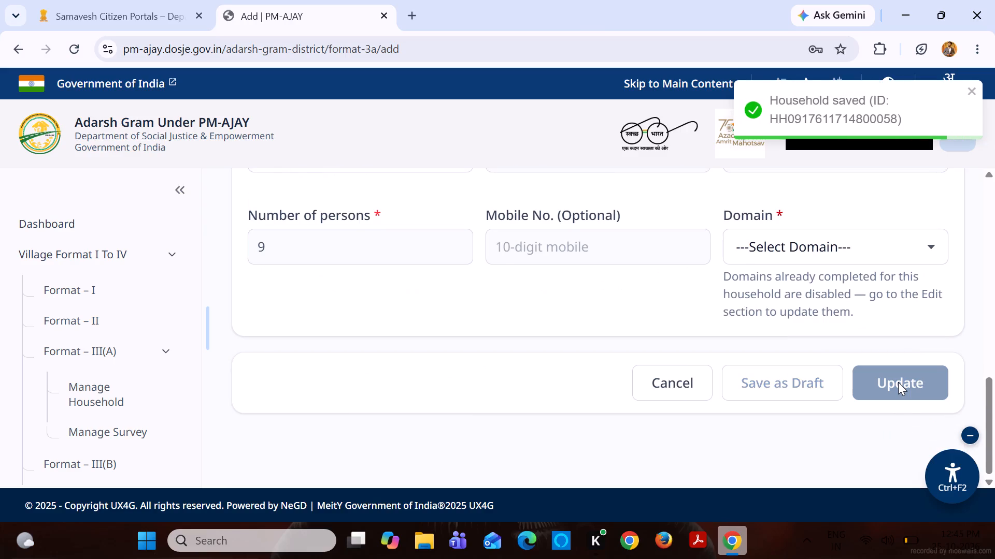
# Open domain 9 – Digitization, enter 0 members eligible for PMGDISHA training (9.3), and submit the domain.
pyautogui.click(899, 237)
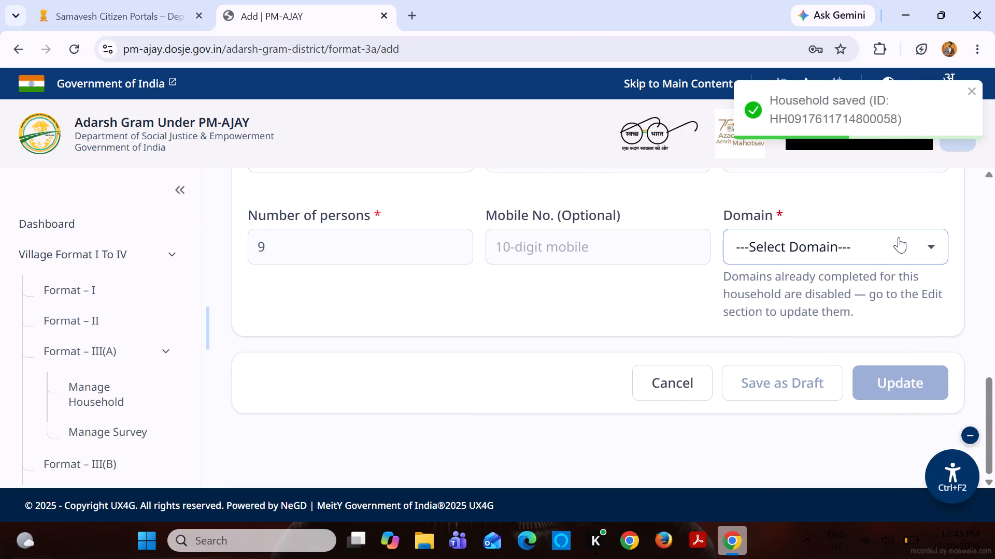
pyautogui.scroll(-4, 825, 360)
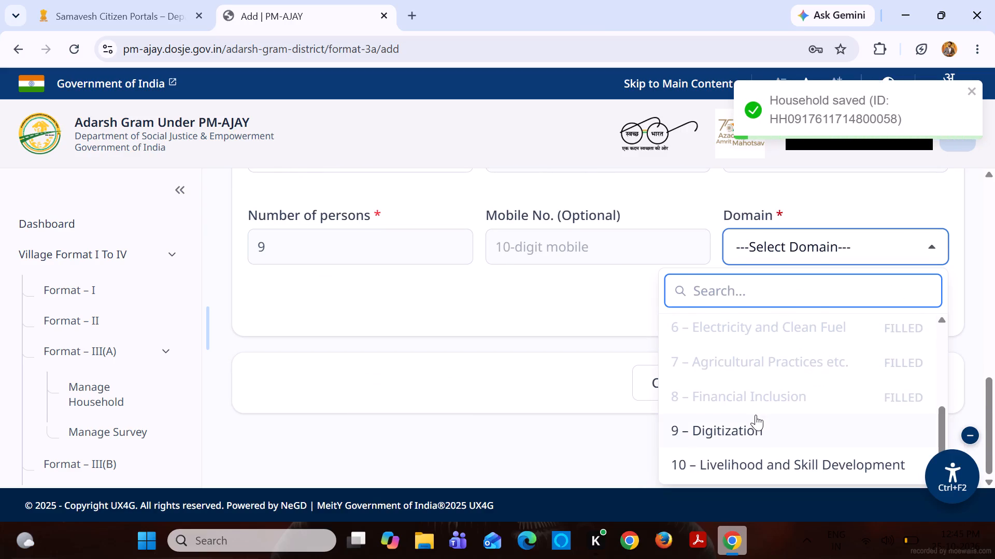
pyautogui.click(756, 415)
pyautogui.scroll(-3, 756, 415)
pyautogui.click(850, 341)
pyautogui.press('0')
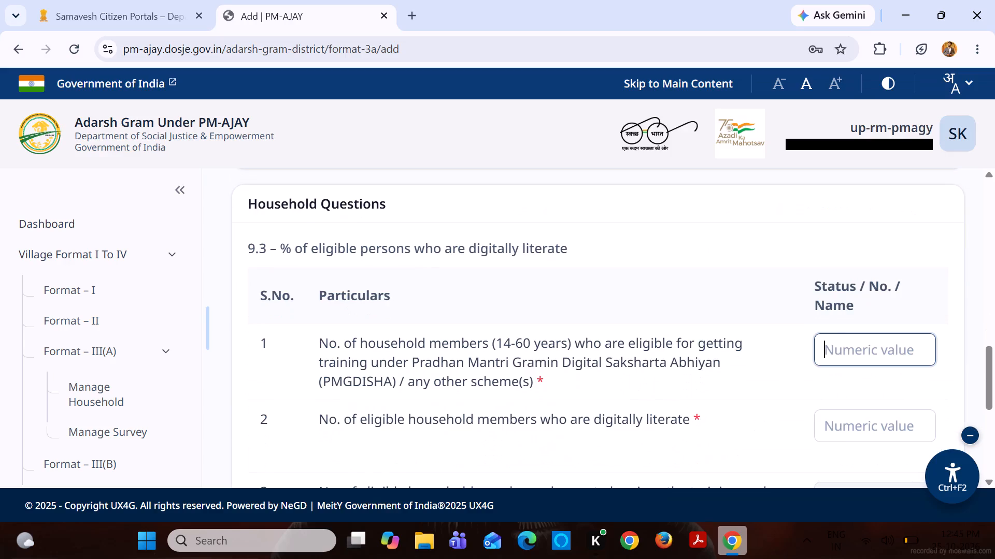
pyautogui.scroll(-1, 850, 341)
pyautogui.click(897, 381)
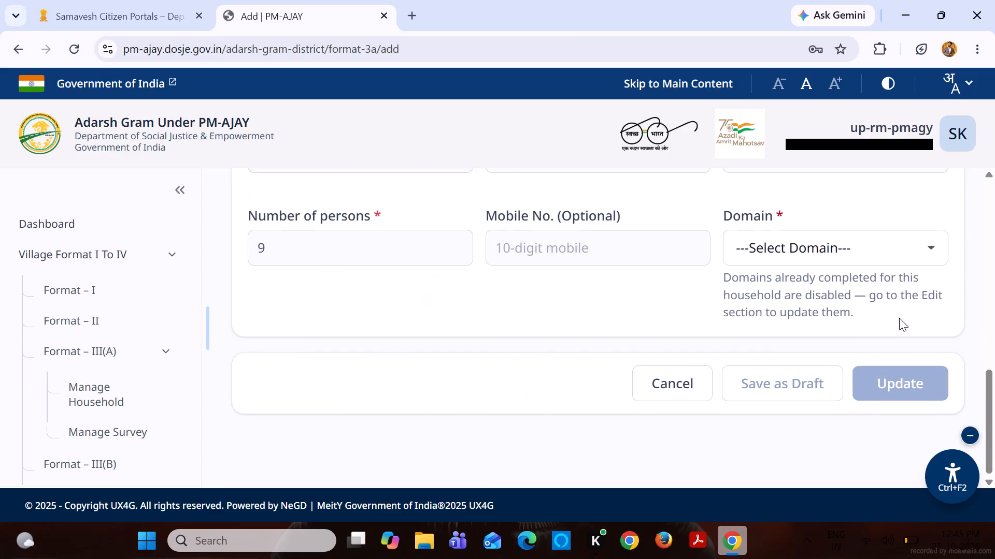
# Open domain 10 – Livelihood and Skill Development and enter 0 youth eligible for skill training (10.1) and 0 for bank linked loans (10.2).
pyautogui.click(893, 242)
pyautogui.scroll(-6, 814, 395)
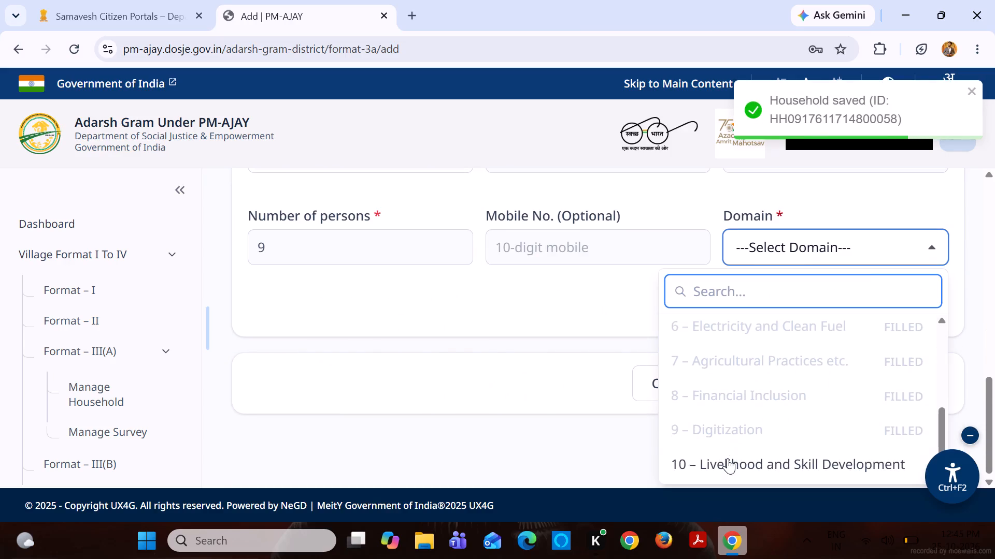
pyautogui.click(728, 458)
pyautogui.scroll(-2, 760, 398)
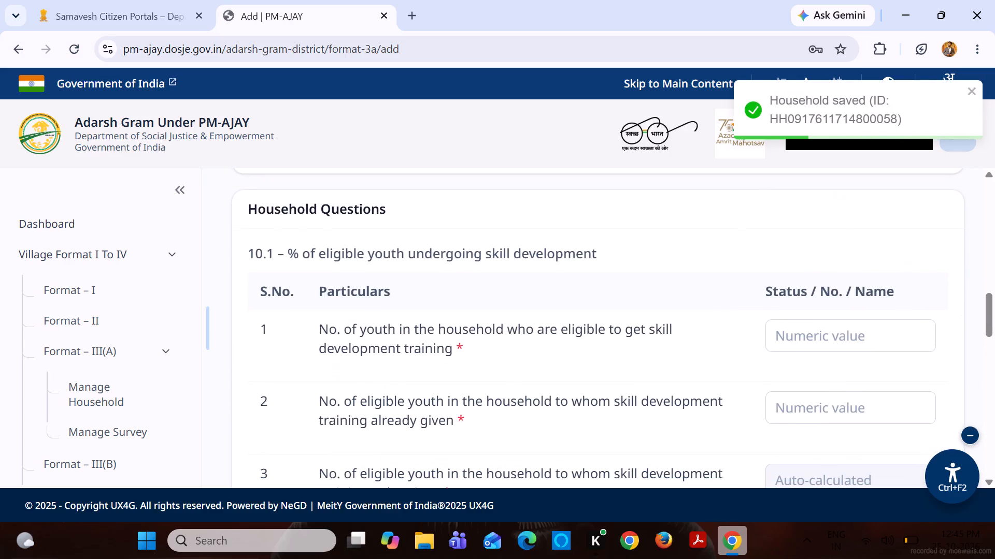
pyautogui.click(808, 336)
pyautogui.press('0')
pyautogui.scroll(-3, 808, 336)
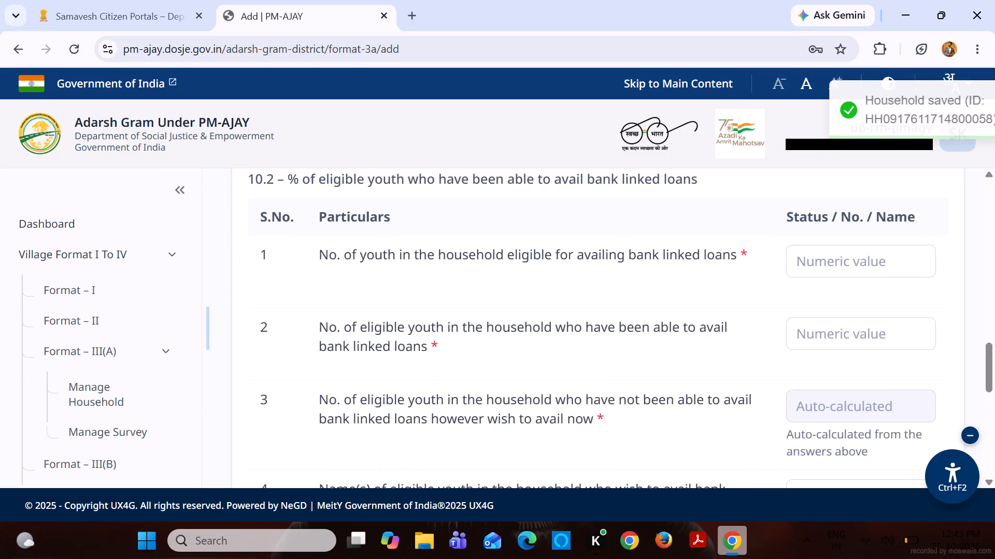
pyautogui.click(838, 272)
pyautogui.press('0')
# Answer No to SHG membership (10.3), enter 0 members who wish to join a SHG, and submit the domain.
pyautogui.scroll(-1, 838, 272)
pyautogui.moveTo(861, 336); pyautogui.dragTo(802, 414)
pyautogui.click(802, 414)
pyautogui.click(802, 414)
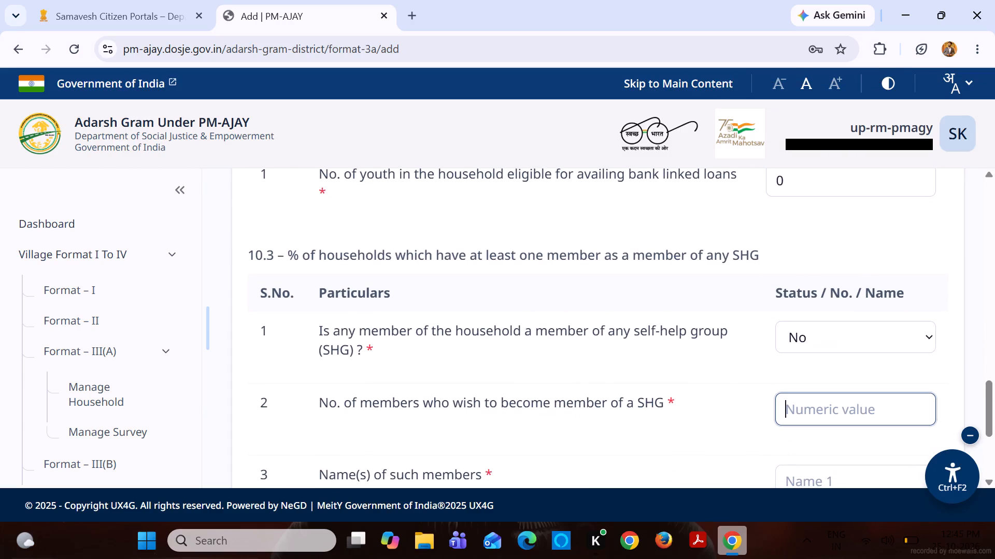
pyautogui.press('0')
pyautogui.scroll(-4, 802, 414)
pyautogui.click(904, 389)
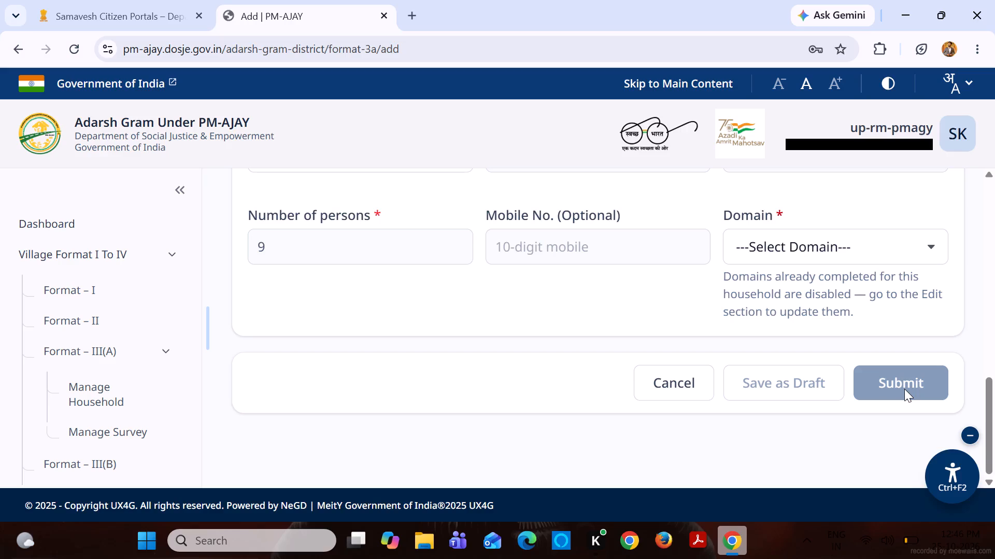
pyautogui.click(900, 252)
pyautogui.scroll(-4, 836, 385)
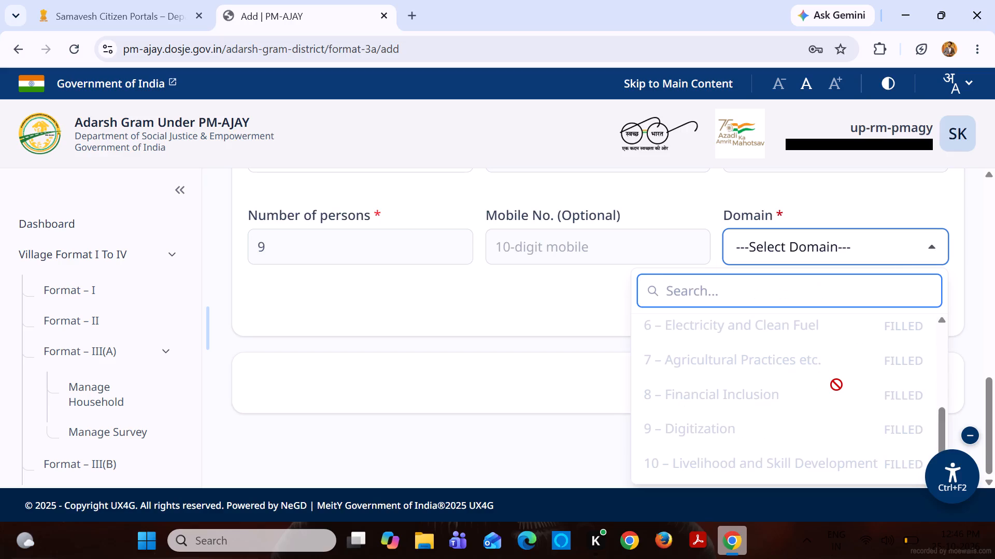
pyautogui.scroll(-4, 836, 385)
# Start adding a new household from Manage Household, with block Shahabad - 1488 and Gram Panchayat Husainganj - 84761.
pyautogui.click(103, 391)
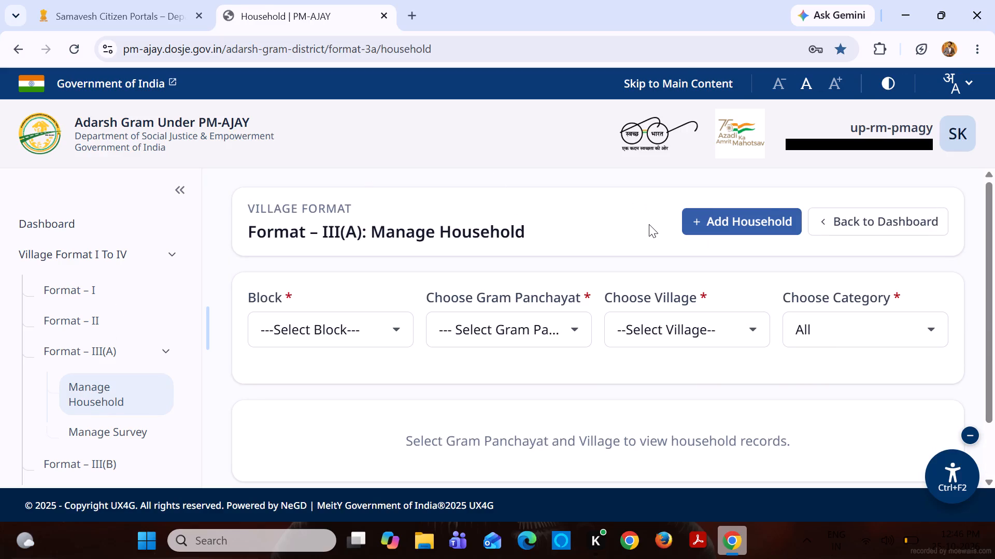
pyautogui.click(772, 211)
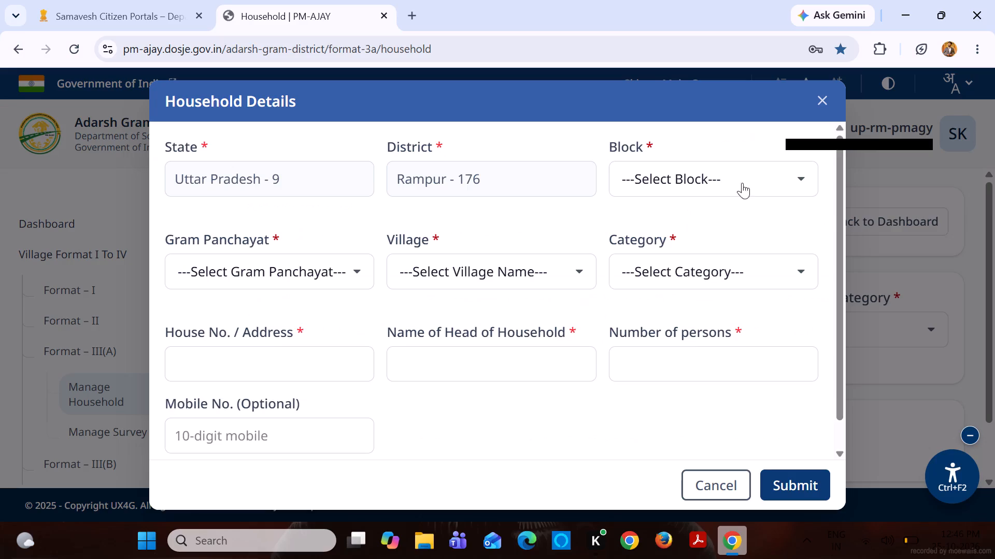
pyautogui.click(733, 164)
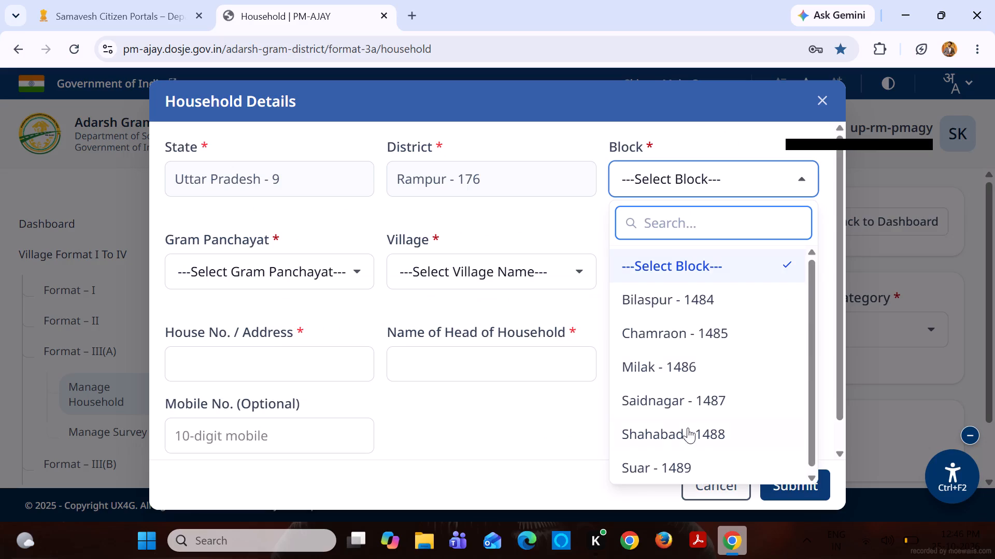
pyautogui.click(688, 428)
pyautogui.click(343, 273)
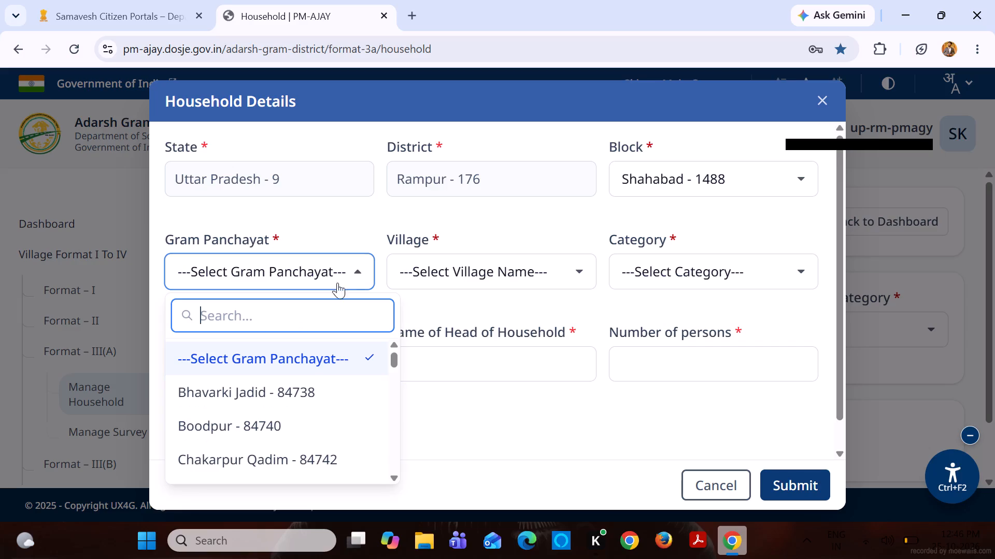
pyautogui.write('husain')
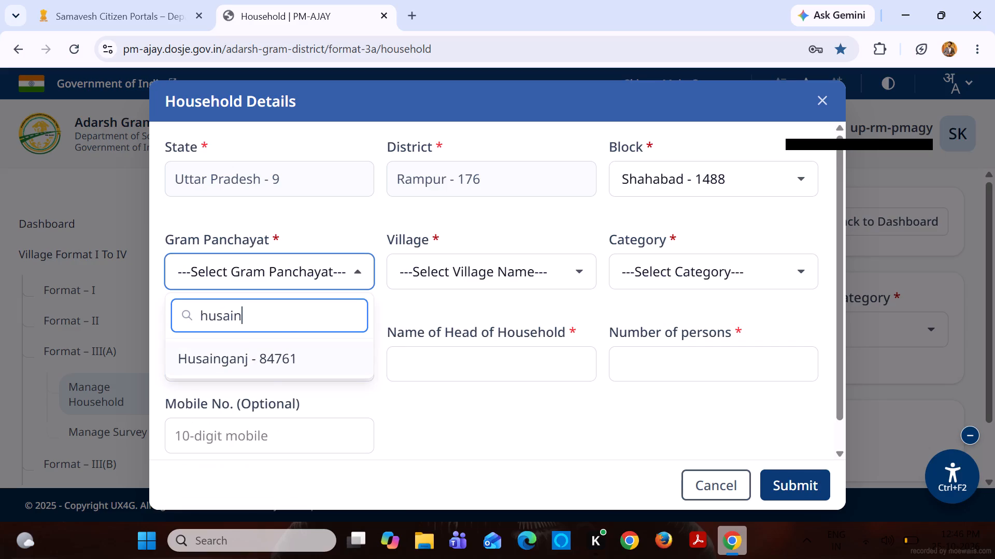
pyautogui.click(268, 369)
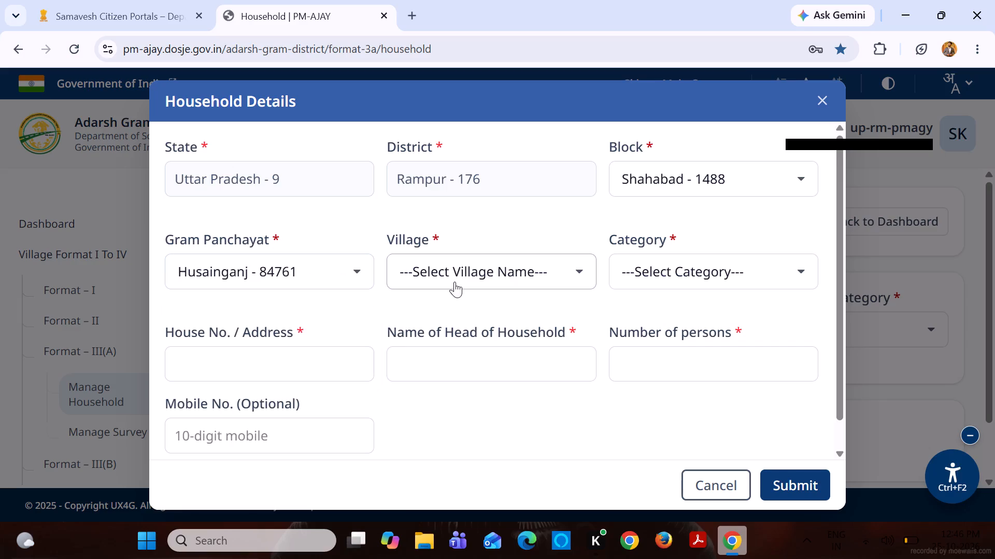
# Set the household's village to Sujatganj - 117148 and its category to SC.
pyautogui.click(457, 281)
pyautogui.click(442, 345)
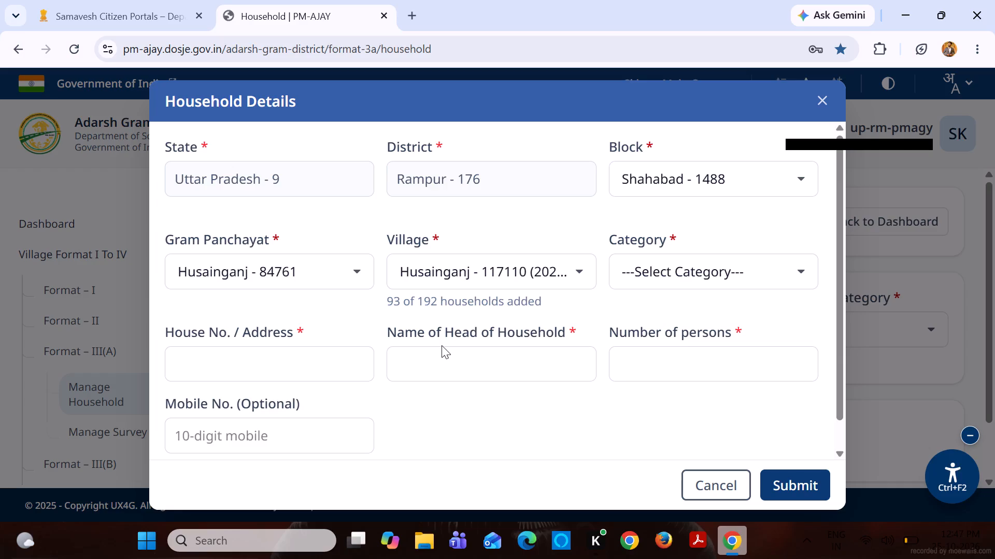
pyautogui.click(749, 271)
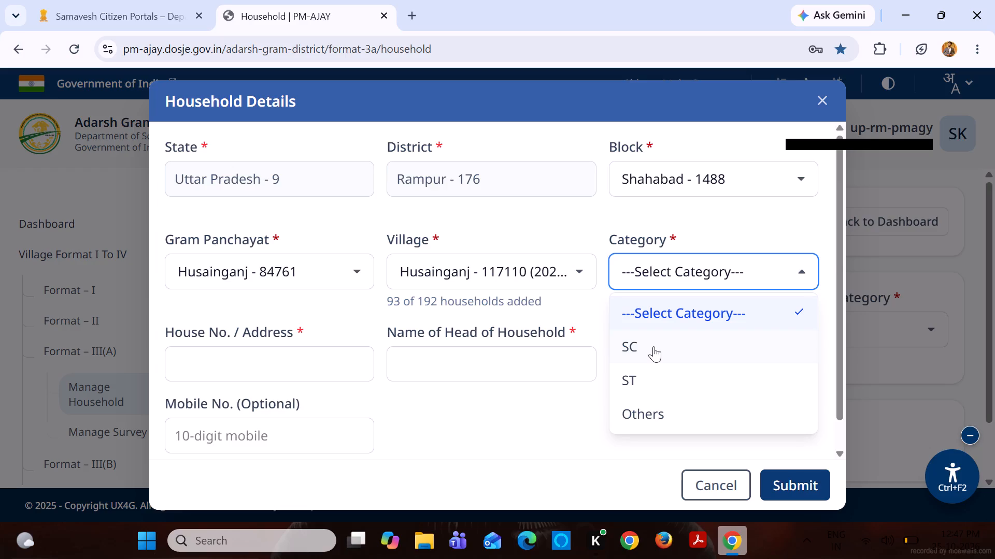
pyautogui.click(565, 265)
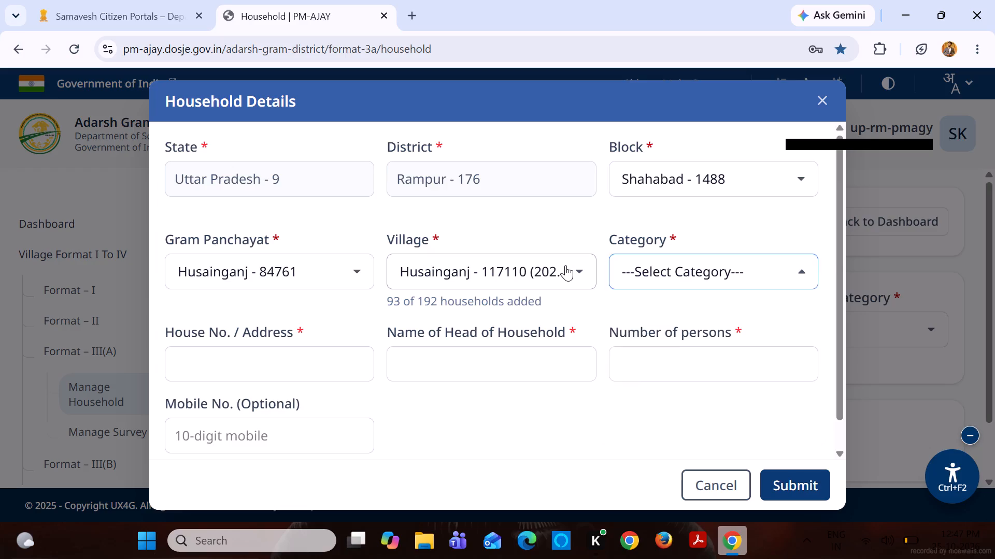
pyautogui.click(440, 428)
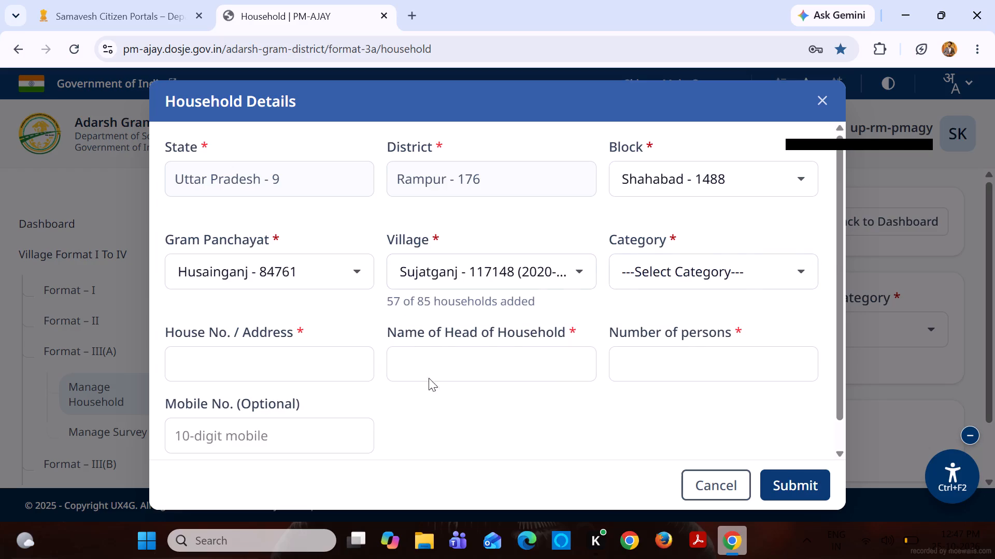
pyautogui.click(722, 270)
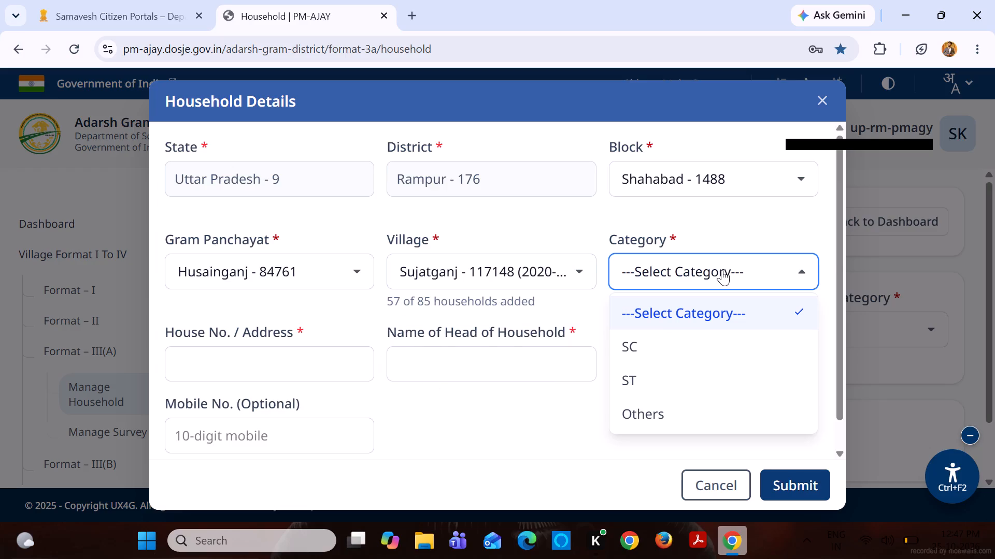
pyautogui.click(665, 342)
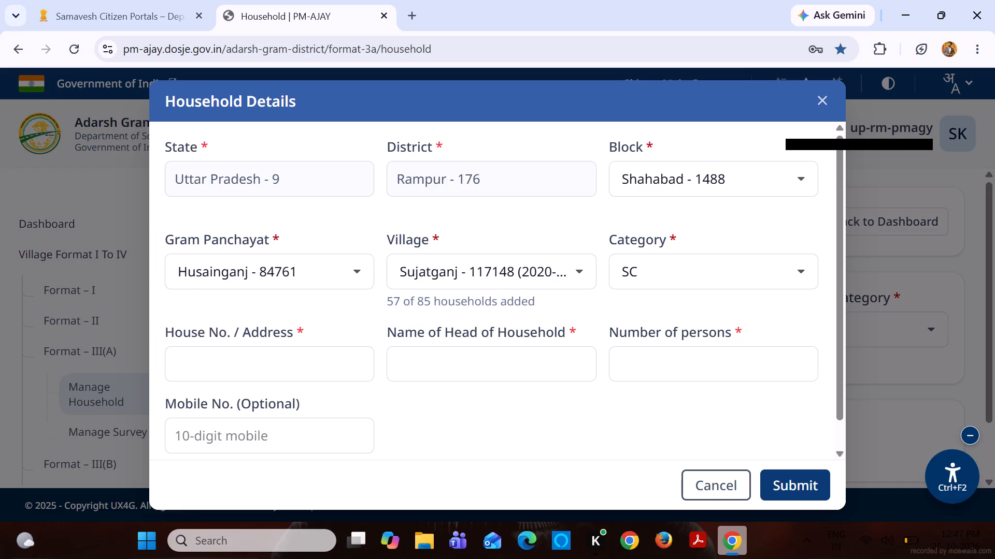
# Enter house number 58, the name of the head of household and 25 persons, and submit the new household.
pyautogui.click(262, 359)
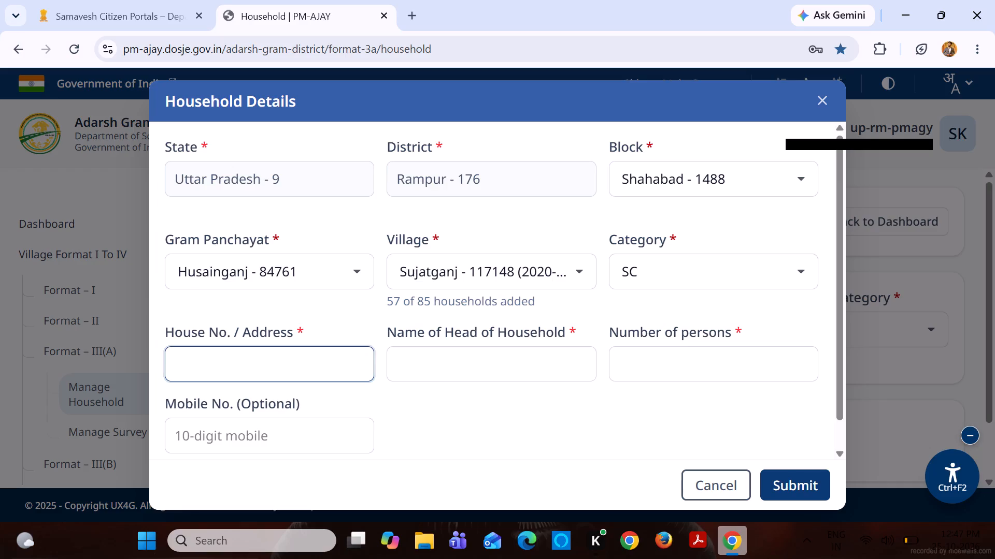
pyautogui.write('58')
pyautogui.click(462, 359)
pyautogui.write('rajpal')
pyautogui.click(657, 366)
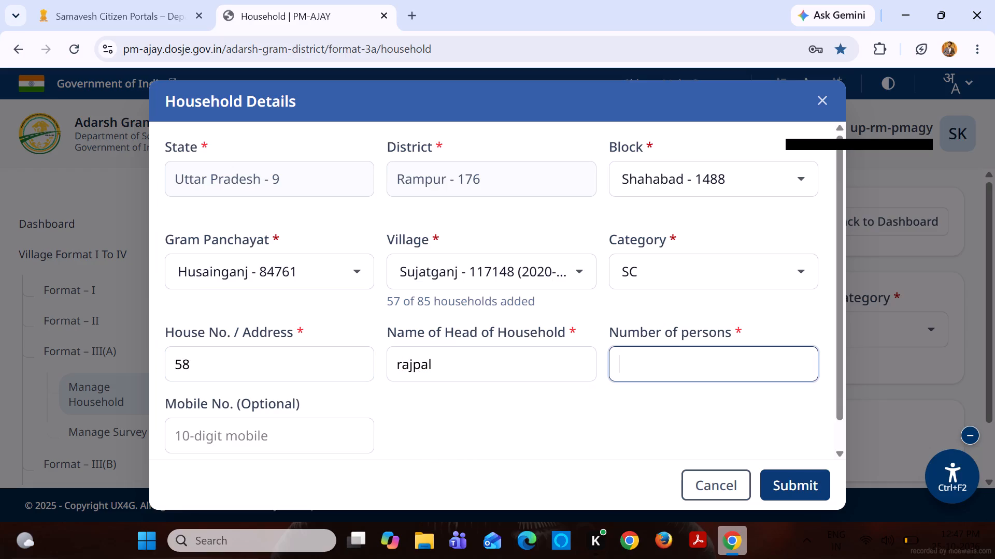
pyautogui.write('25')
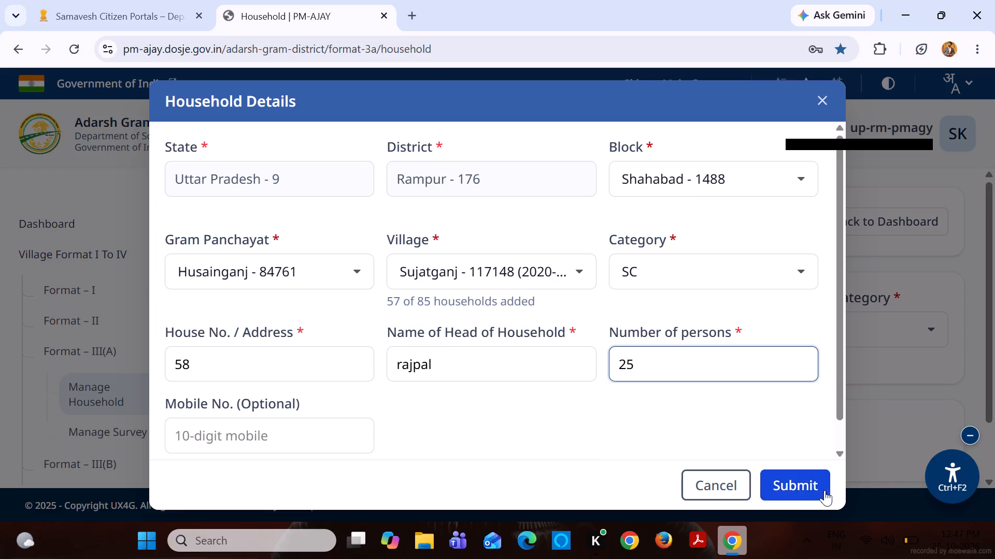
pyautogui.click(803, 492)
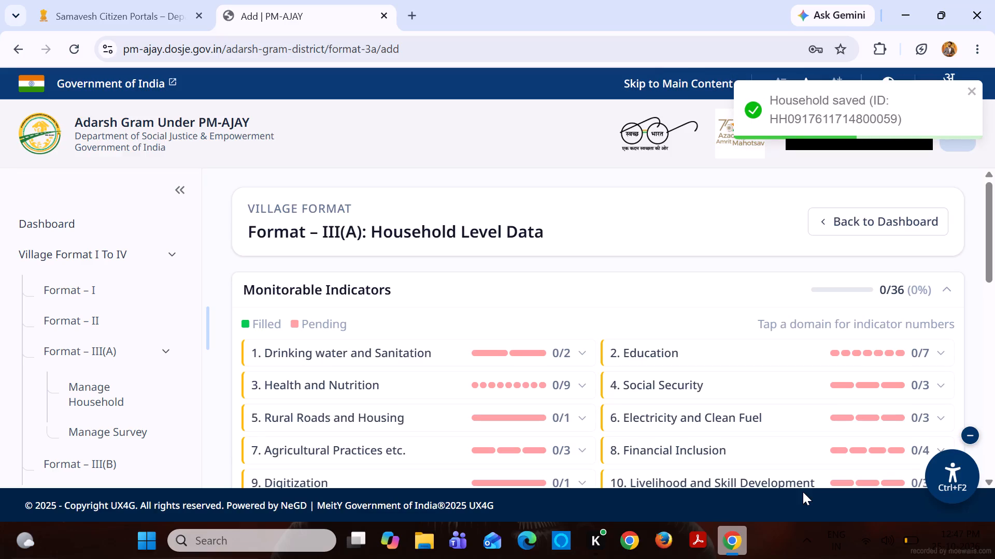
# Open domain 1 – Drinking water and Sanitation, answer Yes to having an IHHL (1.3) and No to open defecation (1.5), and submit.
pyautogui.scroll(-6, 724, 352)
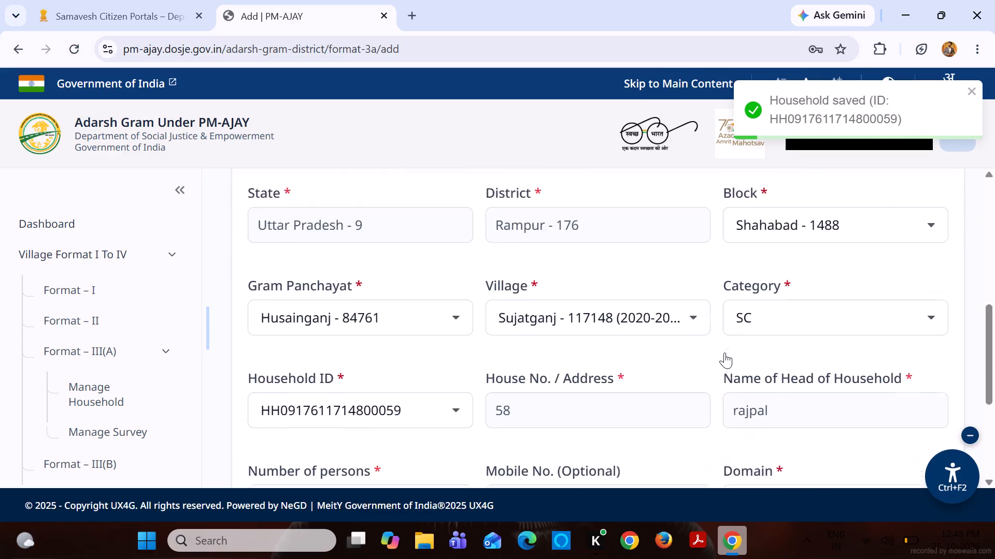
pyautogui.scroll(-6, 759, 321)
pyautogui.click(897, 277)
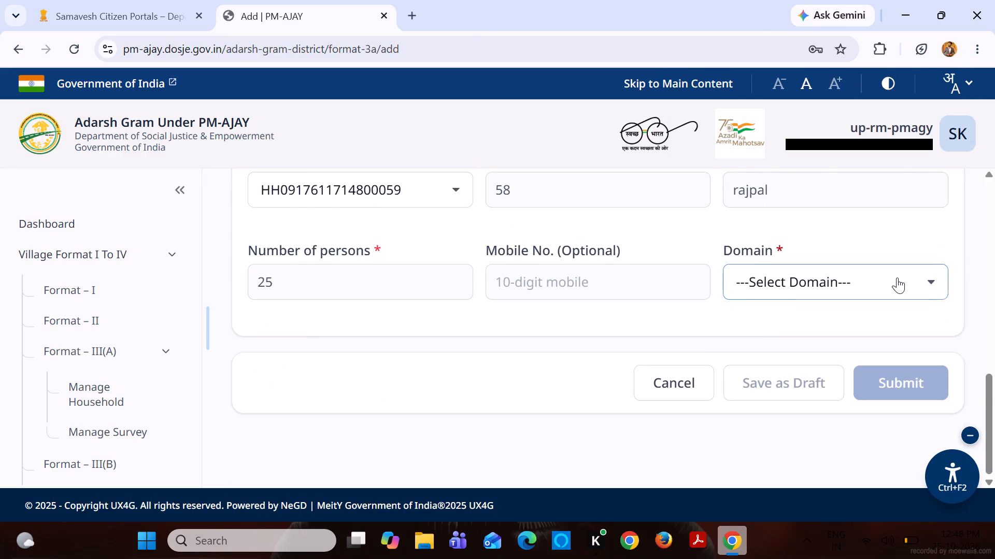
pyautogui.click(765, 145)
pyautogui.scroll(-1, 732, 306)
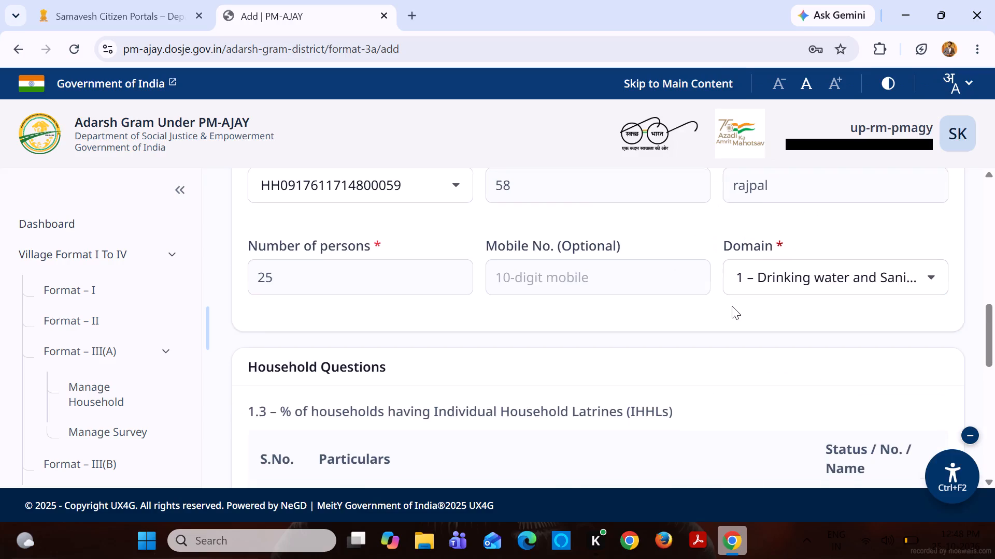
pyautogui.scroll(-2, 732, 306)
pyautogui.click(904, 314)
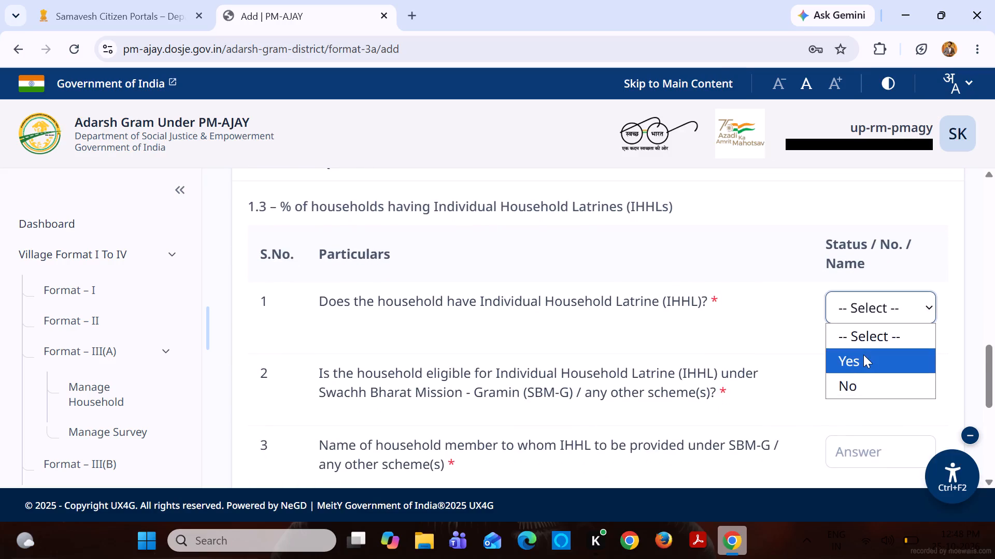
pyautogui.click(863, 355)
pyautogui.scroll(-2, 863, 355)
pyautogui.moveTo(897, 310); pyautogui.dragTo(813, 379)
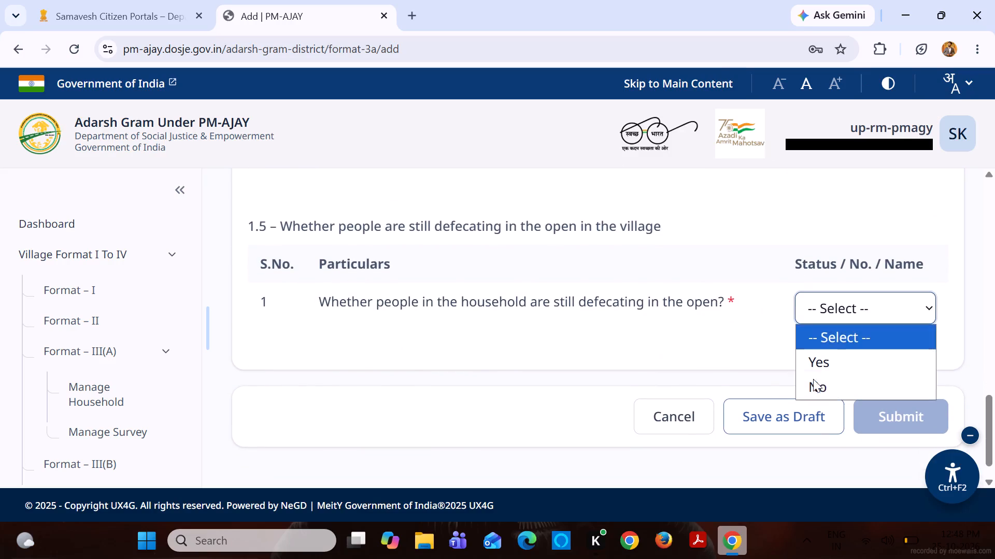
pyautogui.moveTo(813, 379); pyautogui.dragTo(813, 379)
pyautogui.click(813, 379)
pyautogui.click(898, 411)
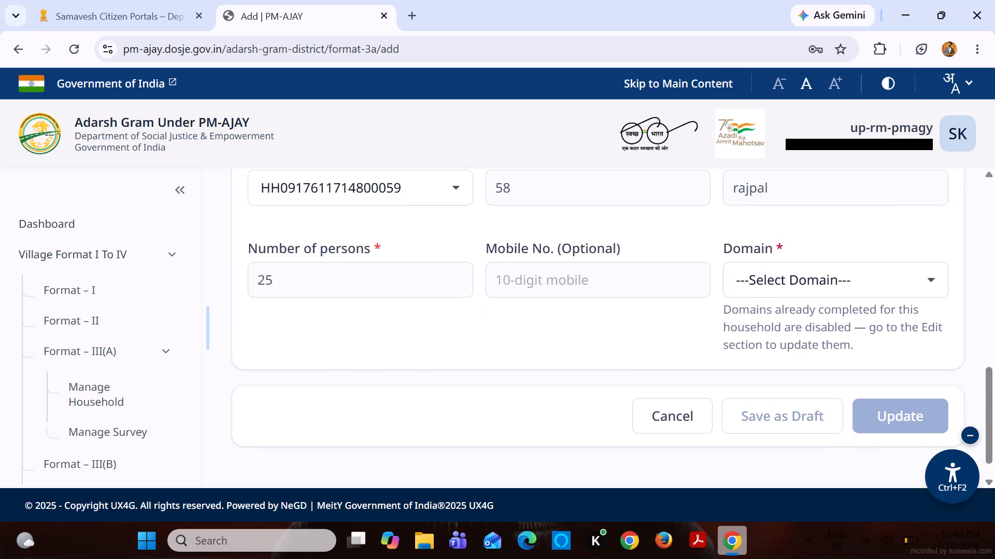
# Open domain 2 – Education and enter 2 children aged 6-10 years, with 2 attending primary school (2.1).
pyautogui.click(874, 273)
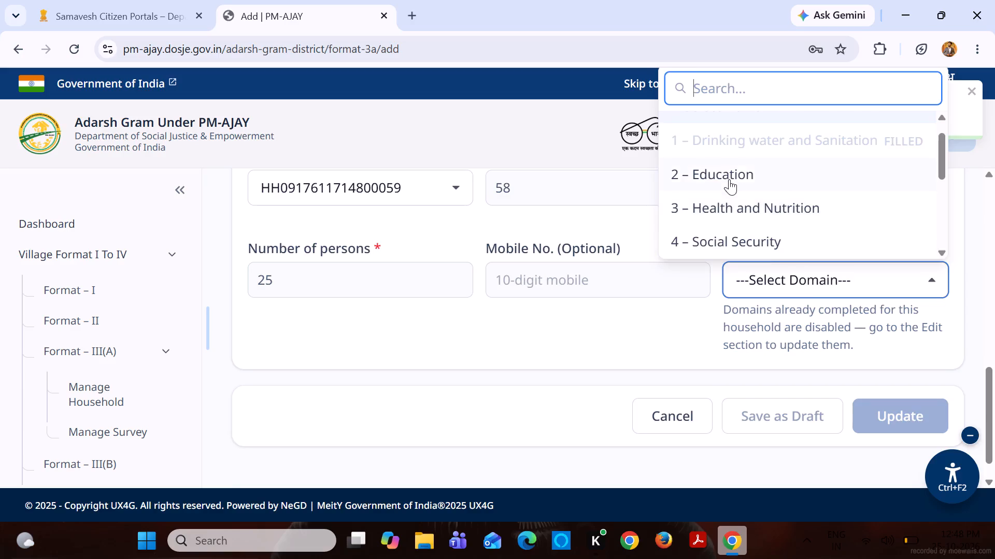
pyautogui.click(729, 179)
pyautogui.scroll(-3, 754, 284)
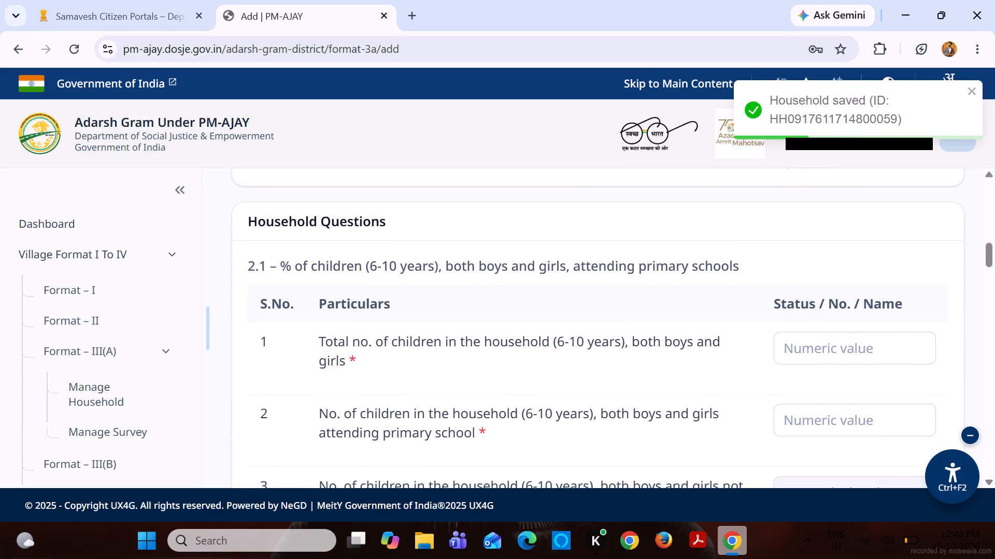
pyautogui.click(815, 362)
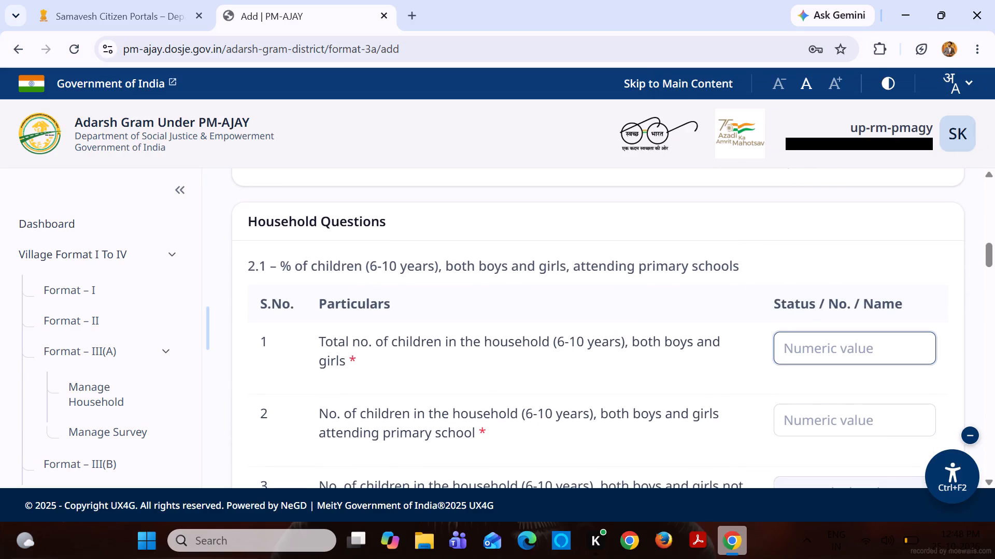
pyautogui.press('2')
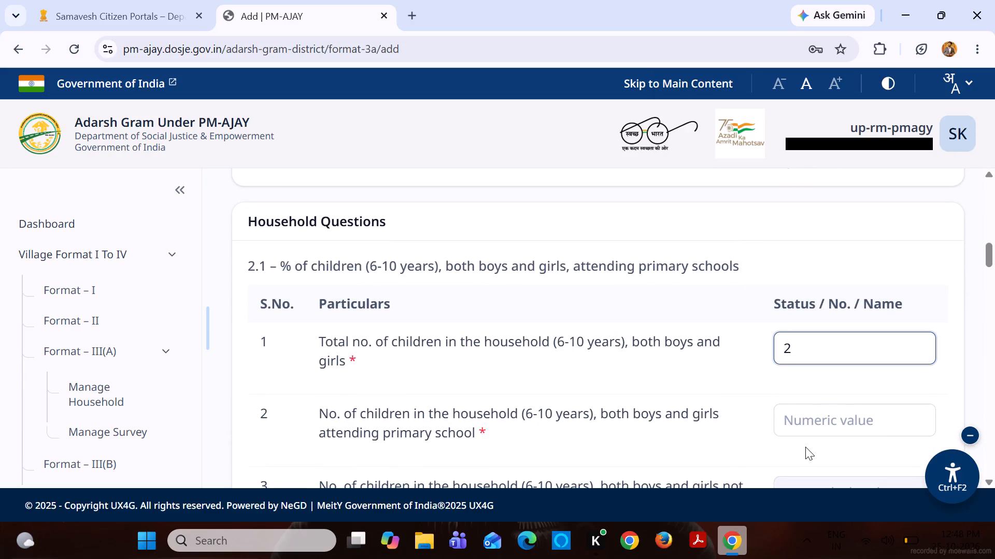
pyautogui.click(809, 420)
pyautogui.press('2')
# Enter 2 children aged 11-13 with 2 attending middle school (2.2), and 2 aged 14-15 with 2 attending secondary school (2.3).
pyautogui.scroll(-3, 809, 420)
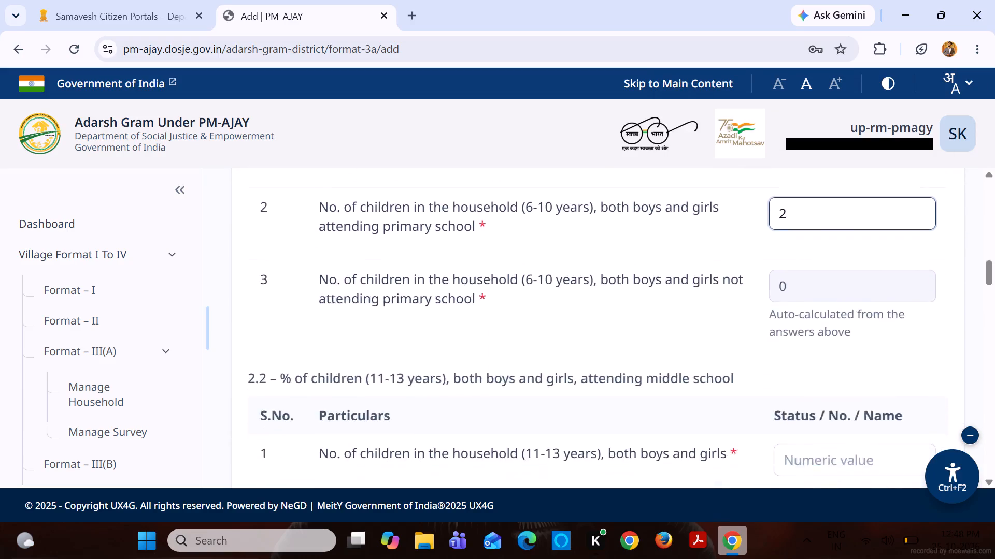
pyautogui.scroll(-2, 809, 420)
pyautogui.click(824, 421)
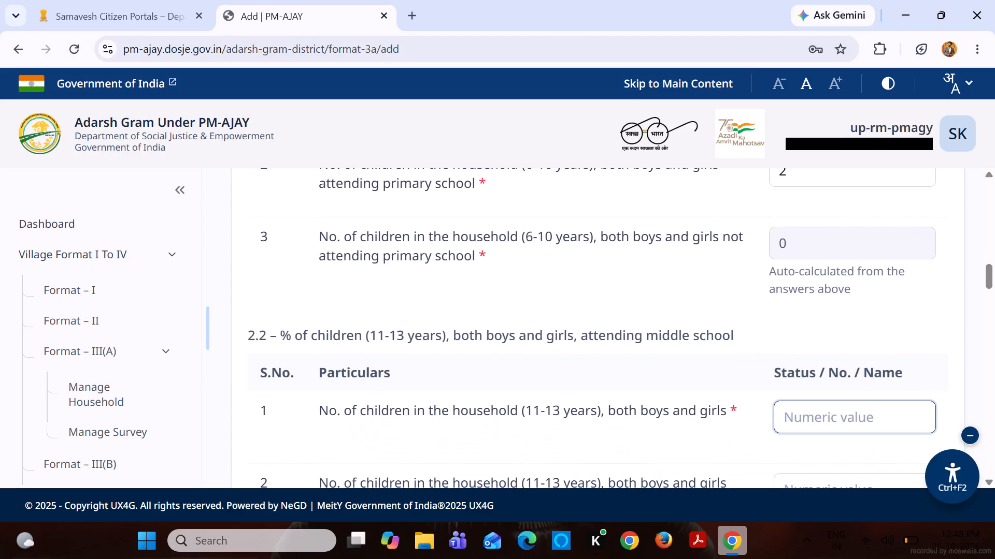
pyautogui.press('2')
pyautogui.scroll(-4, 824, 421)
pyautogui.click(825, 313)
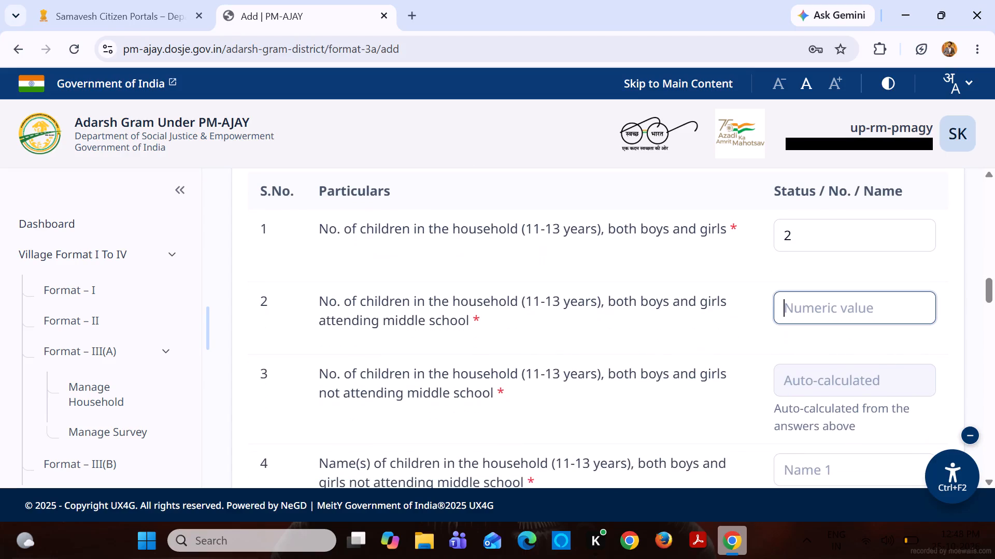
pyautogui.press('2')
pyautogui.scroll(-4, 825, 313)
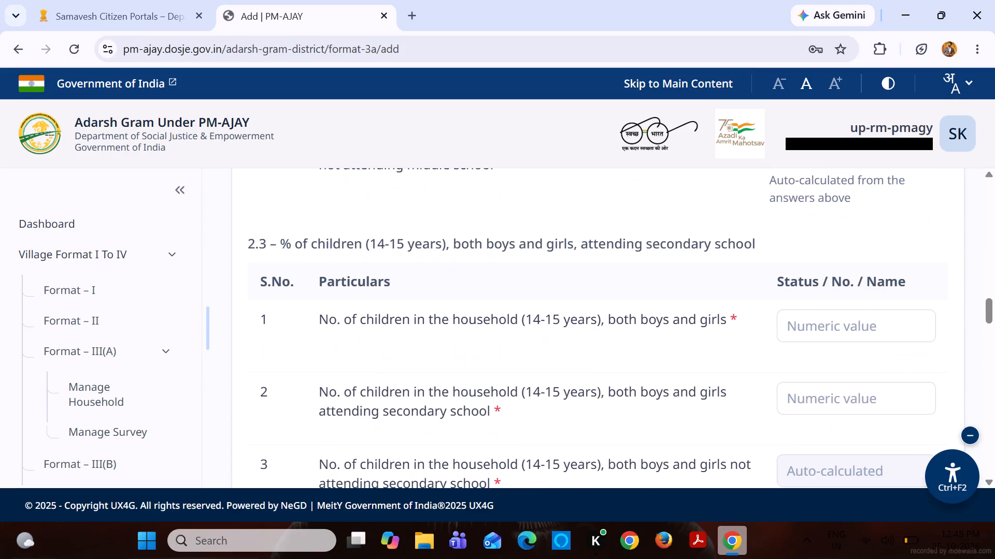
pyautogui.click(836, 331)
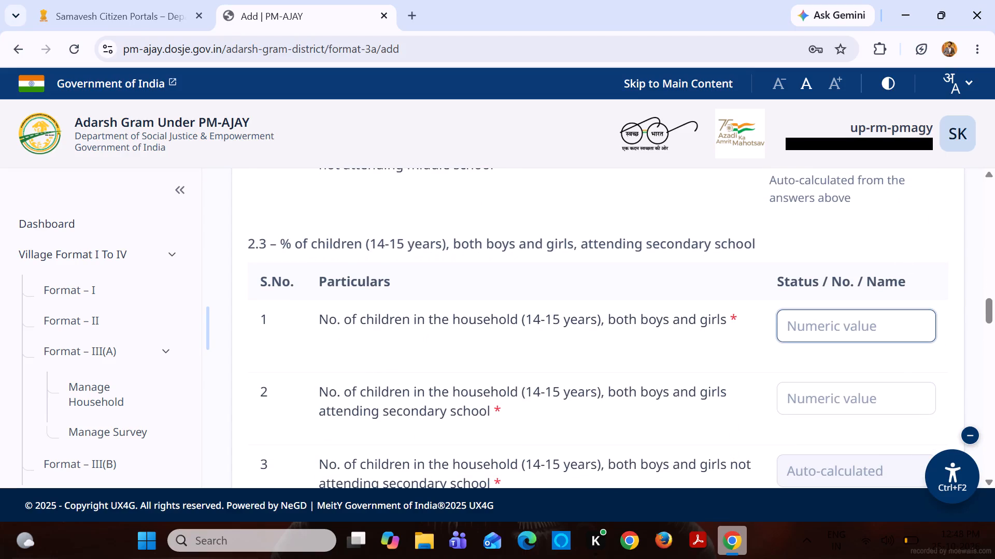
pyautogui.press('2')
pyautogui.click(823, 389)
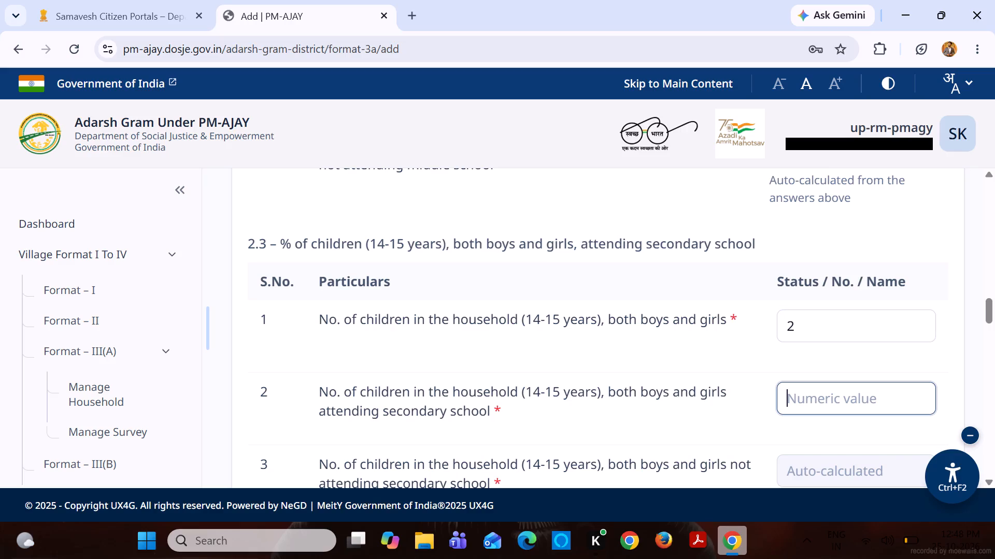
pyautogui.press('2')
# Enter 2 children aged 16-17, 2 attending higher secondary (2.4), and 3 aged 18-23, 3 attending post higher secondary education (2.5).
pyautogui.scroll(-6, 823, 389)
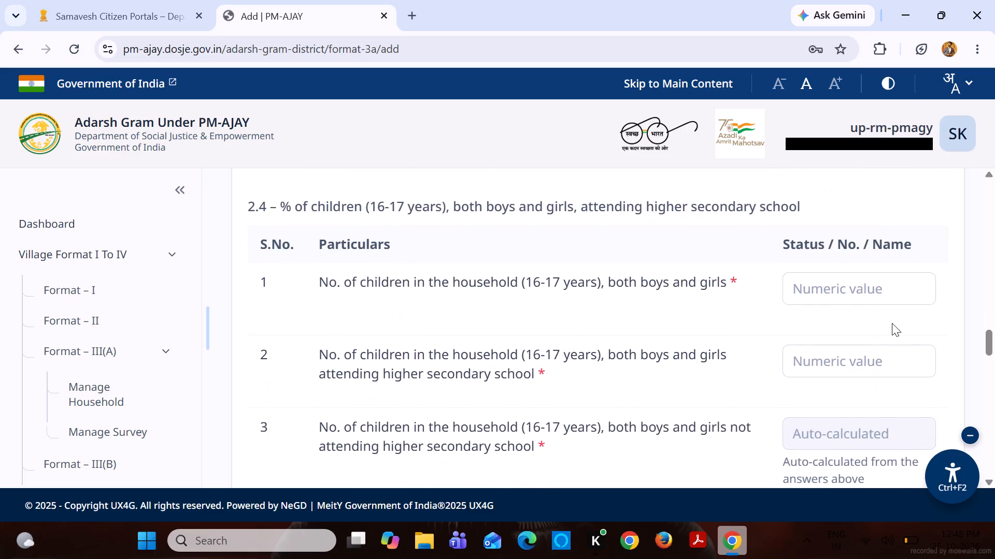
pyautogui.click(849, 298)
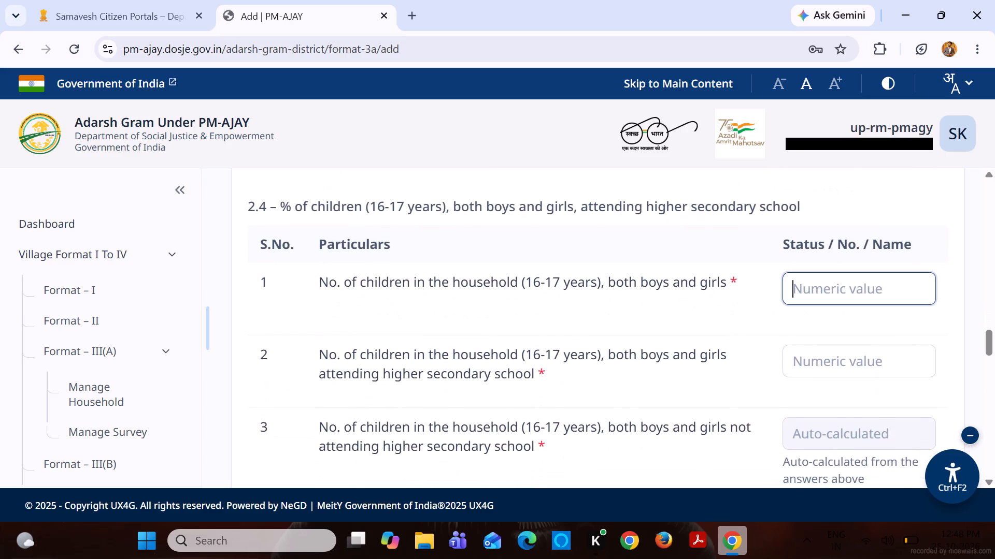
pyautogui.press('2')
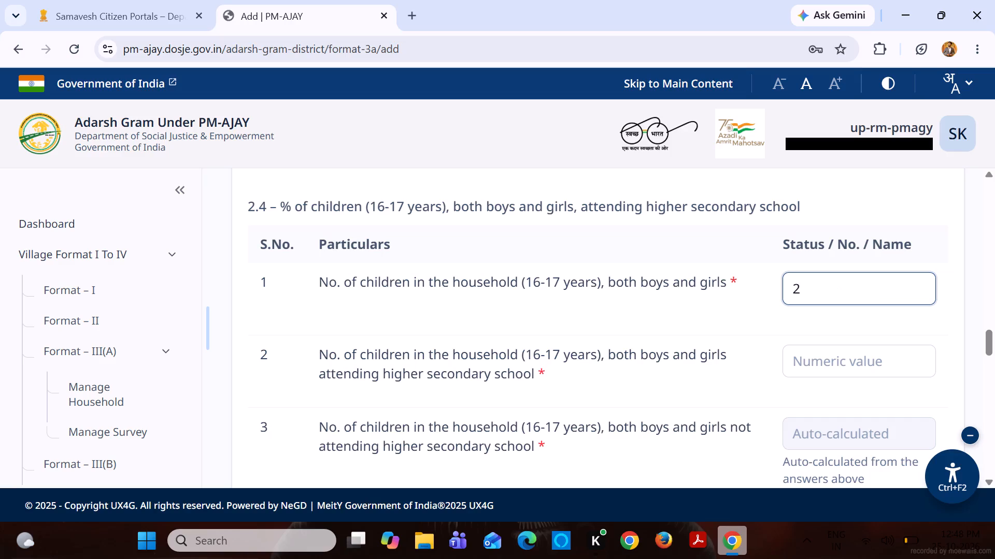
pyautogui.click(865, 365)
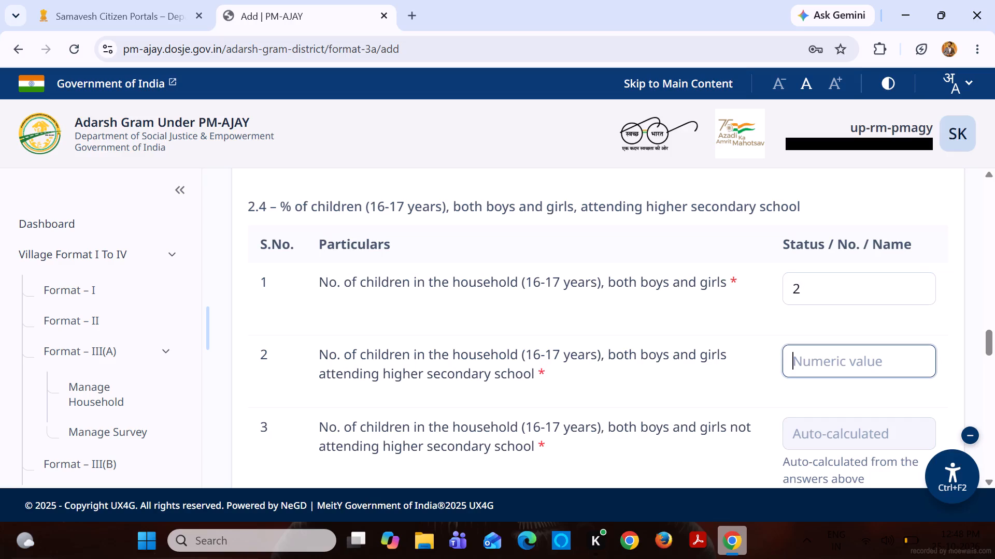
pyautogui.press('2')
pyautogui.scroll(-6, 865, 365)
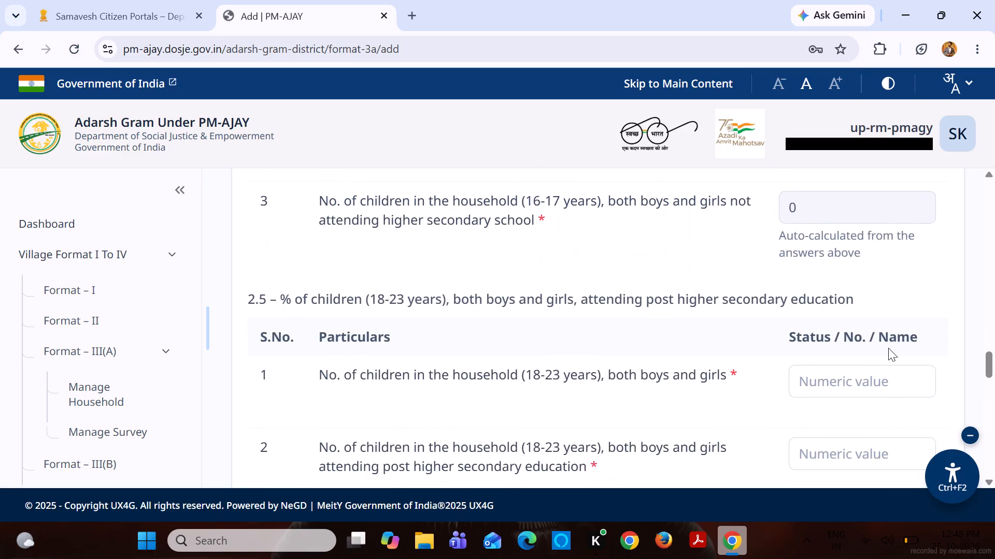
pyautogui.click(862, 372)
pyautogui.press('3')
pyautogui.scroll(-1, 862, 372)
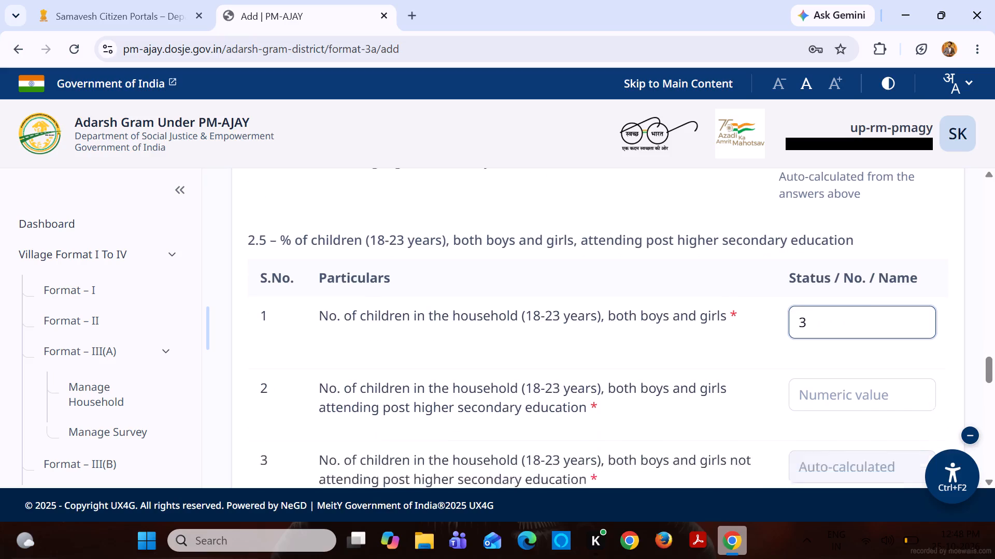
pyautogui.scroll(-2, 862, 372)
pyautogui.click(844, 315)
pyautogui.press('3')
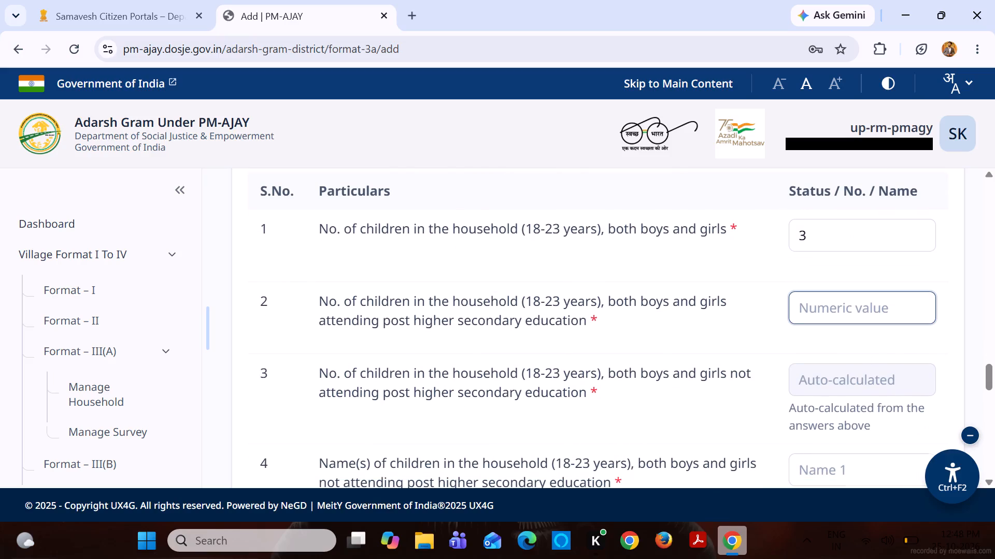
# Enter 0 children eligible for the Pre-matric (2.6) and Post-matric (2.7) Scholarships, and submit domain 2.
pyautogui.scroll(-6, 844, 315)
pyautogui.click(854, 260)
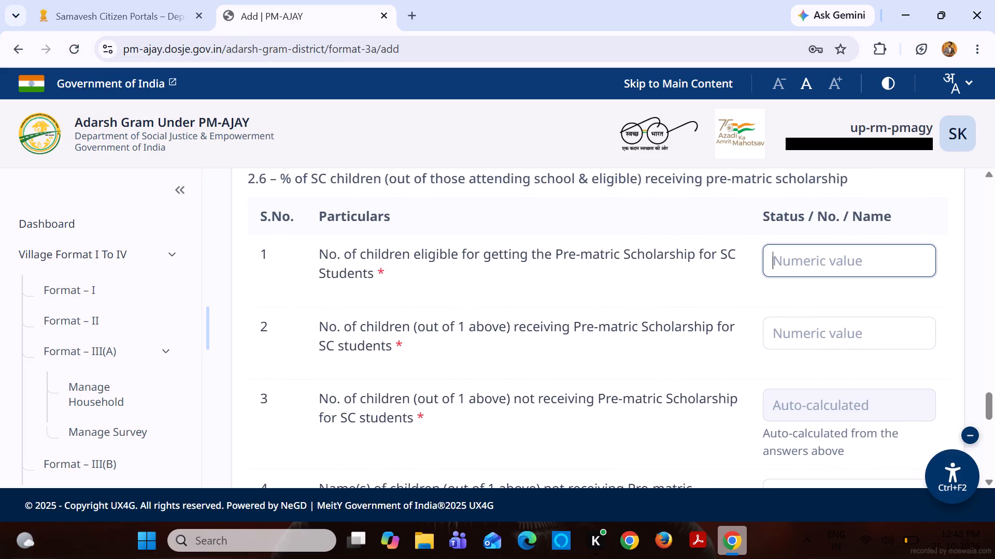
pyautogui.press('0')
pyautogui.scroll(-1, 854, 260)
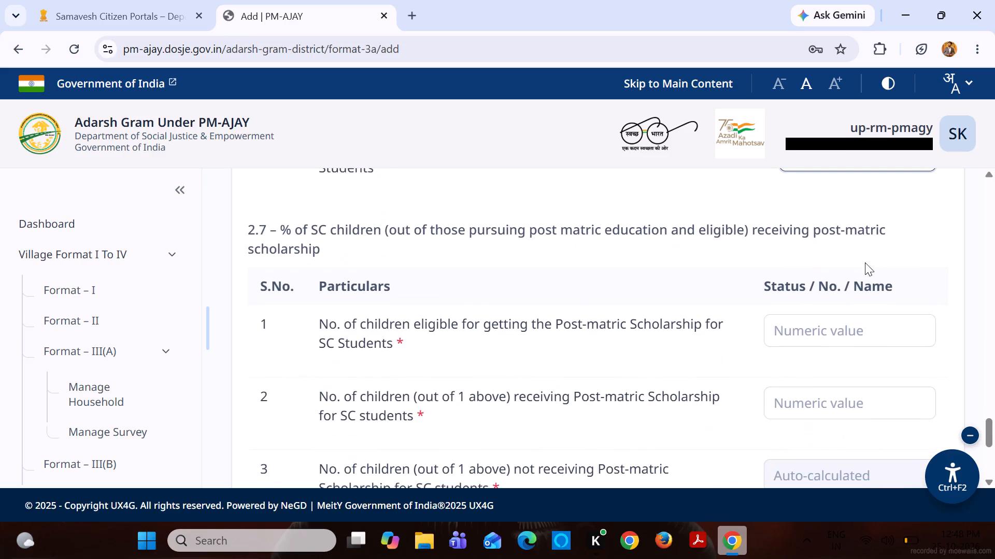
pyautogui.click(829, 320)
pyautogui.press('0')
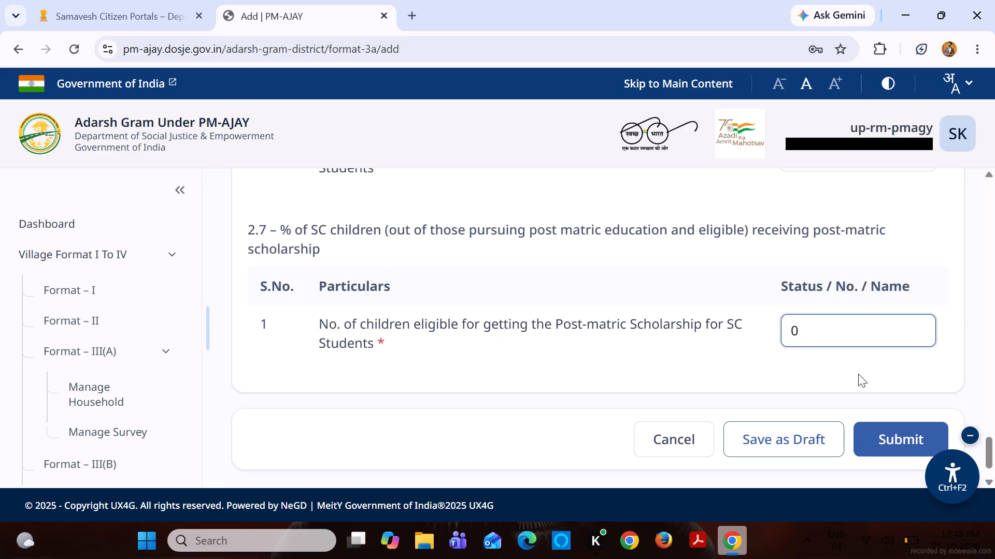
pyautogui.click(898, 422)
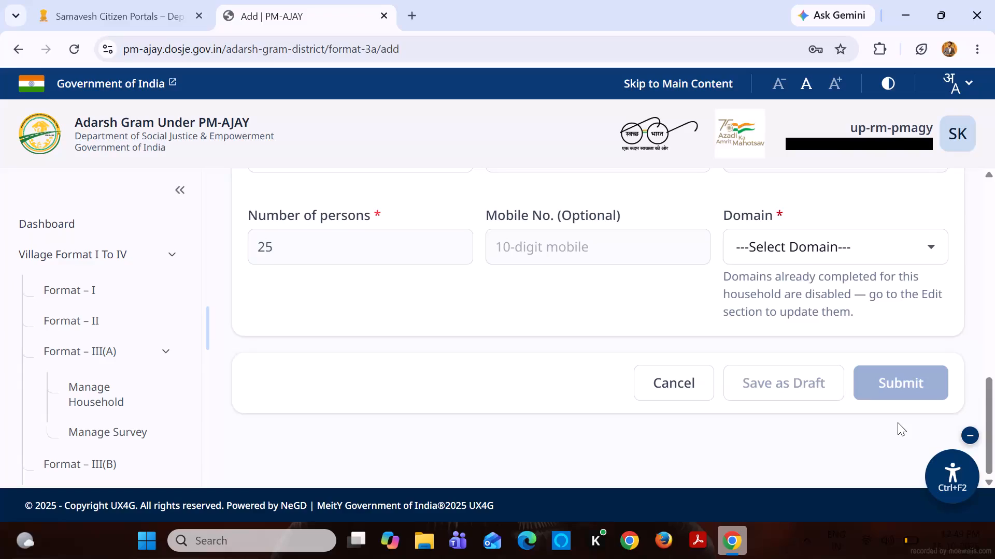
# Open domain 3 – Health and Nutrition, answer Yes to Health Protection Scheme coverage (3.1) and enter 0 pregnant women (3.3).
pyautogui.click(908, 253)
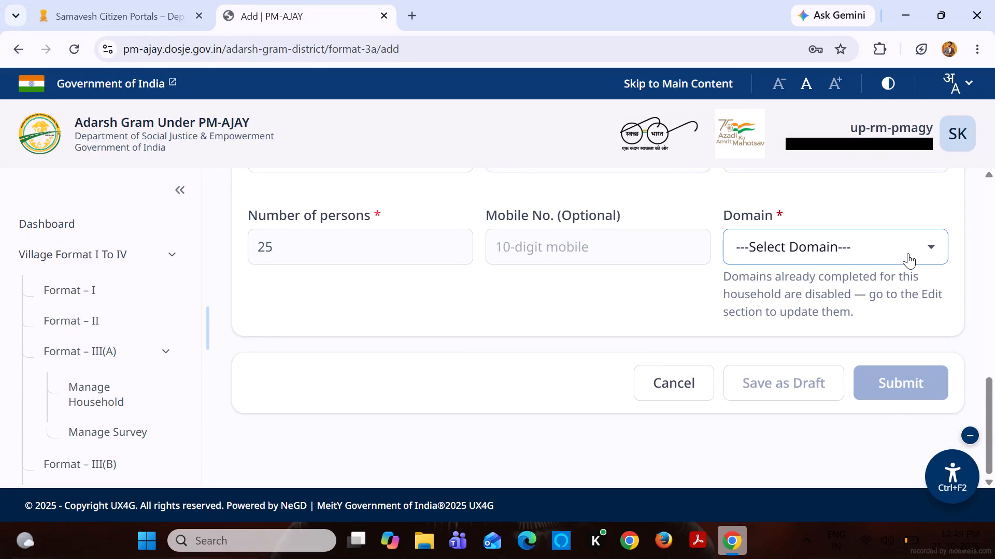
pyautogui.click(803, 444)
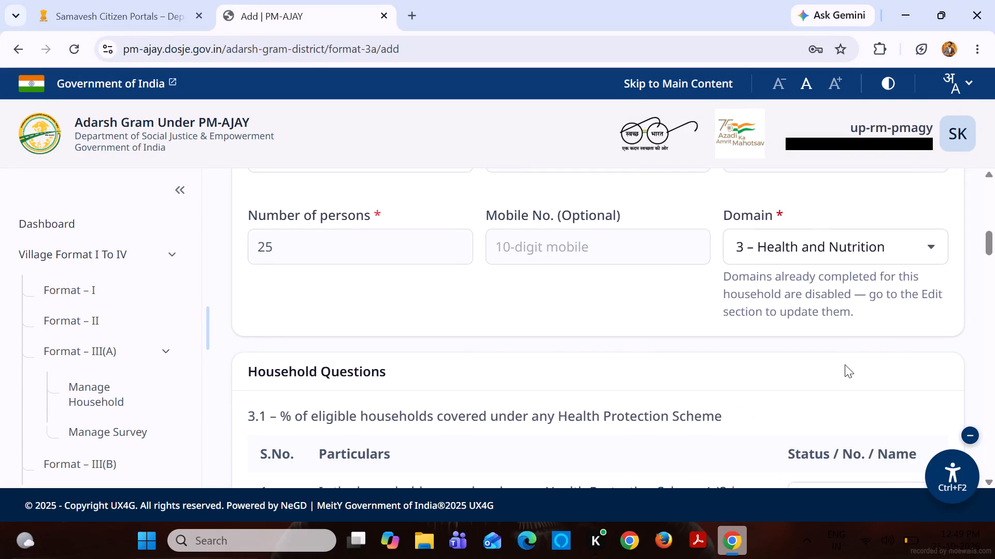
pyautogui.scroll(-3, 845, 364)
pyautogui.moveTo(884, 284); pyautogui.dragTo(829, 343)
pyautogui.click(829, 343)
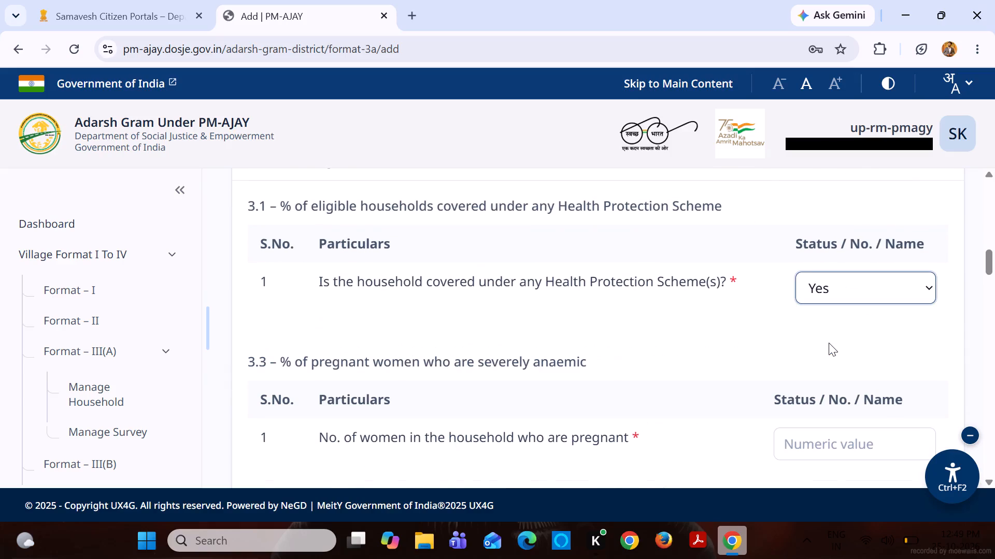
pyautogui.scroll(-1, 861, 327)
pyautogui.click(843, 341)
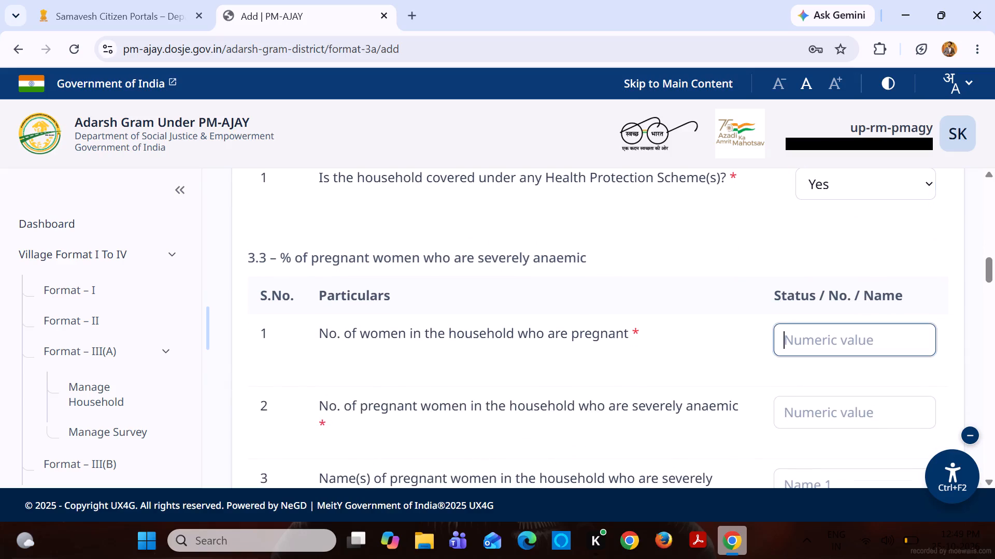
pyautogui.press('0')
# Enter 0 for deliveries (3.4), children born last year (3.5), children below one year (3.6) and children aged 0-5 years (3.7).
pyautogui.scroll(-4, 843, 341)
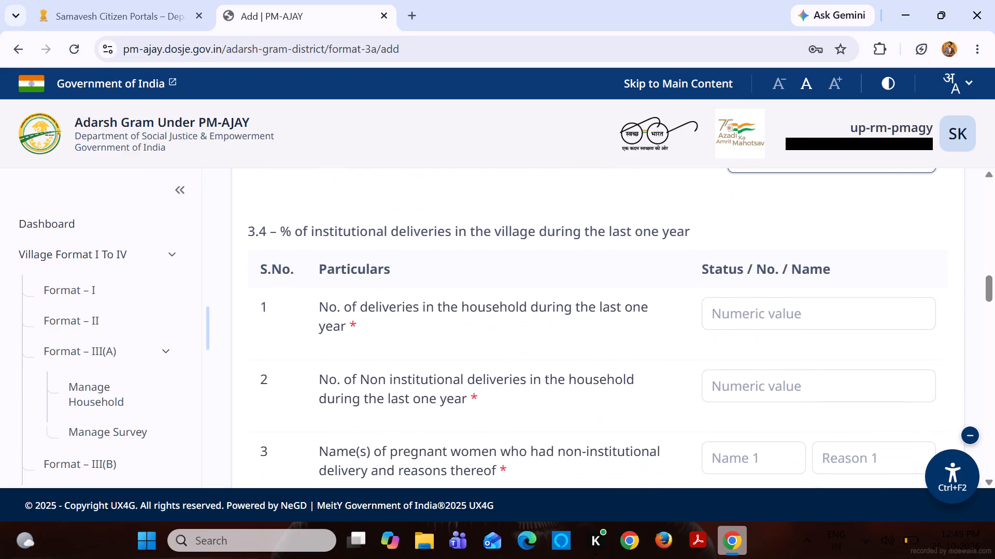
pyautogui.click(781, 320)
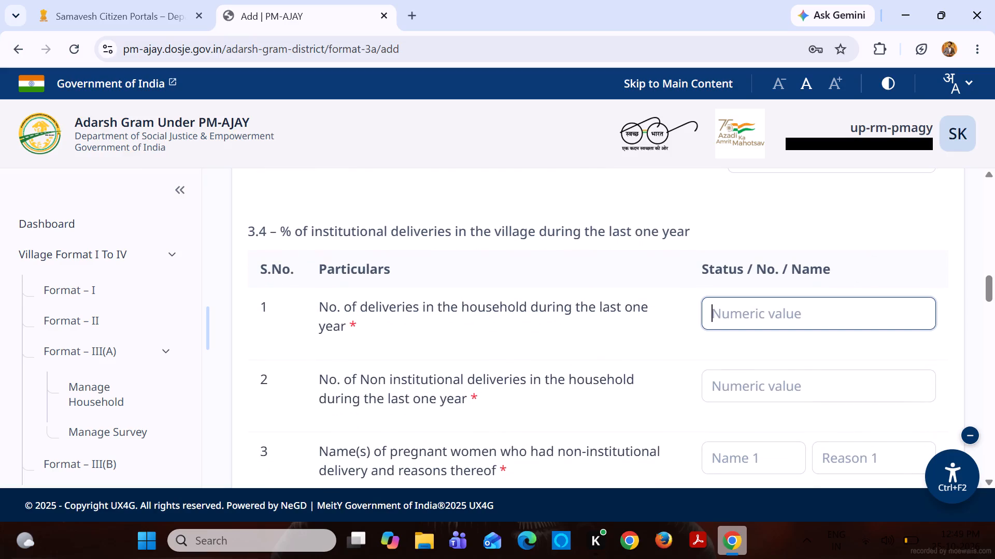
pyautogui.press('0')
pyautogui.scroll(-2, 781, 320)
pyautogui.click(771, 308)
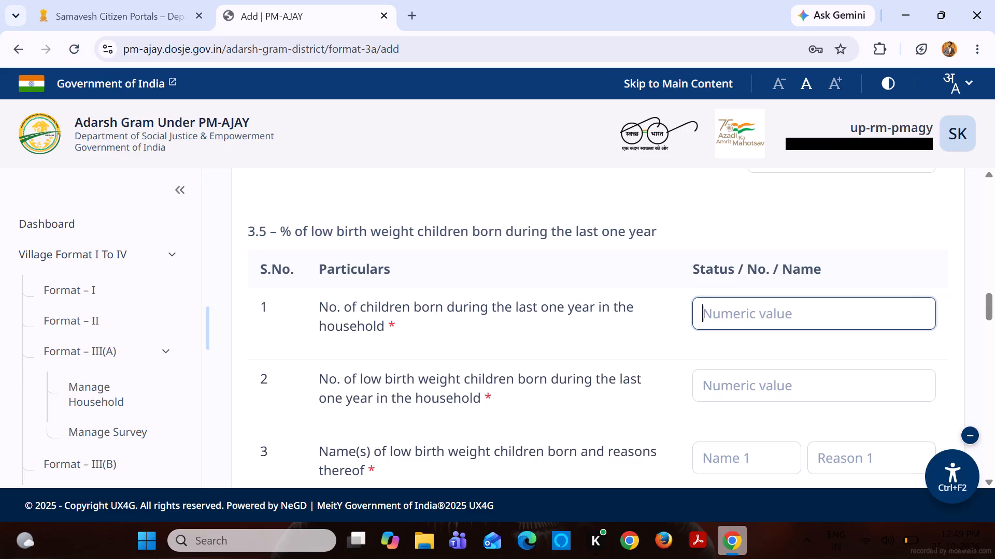
pyautogui.press('0')
pyautogui.scroll(-2, 771, 308)
pyautogui.click(766, 344)
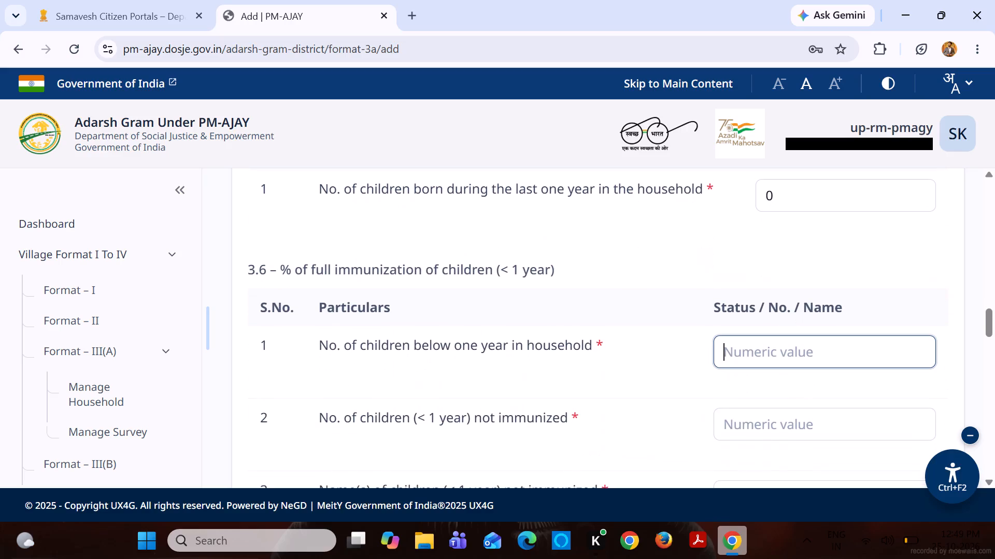
pyautogui.press('0')
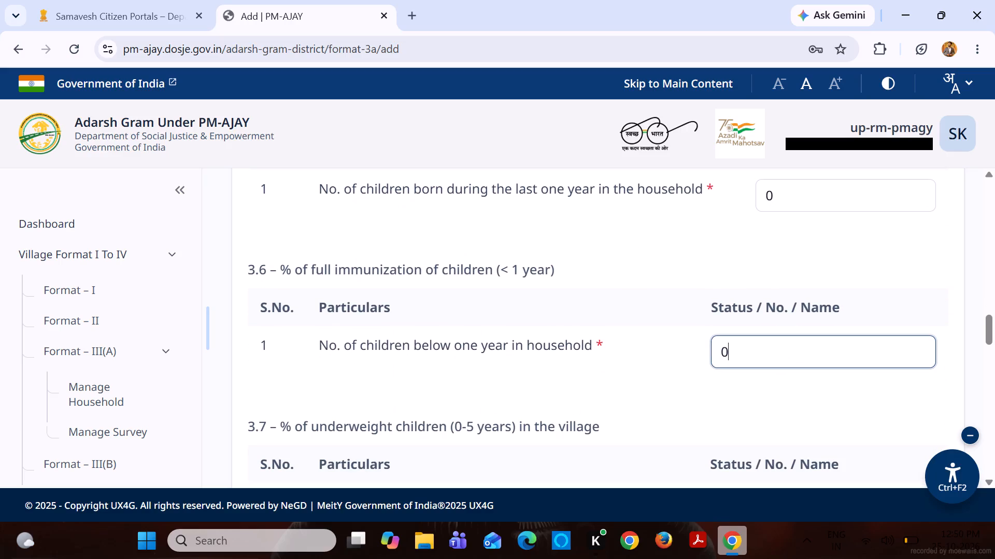
pyautogui.scroll(-3, 808, 345)
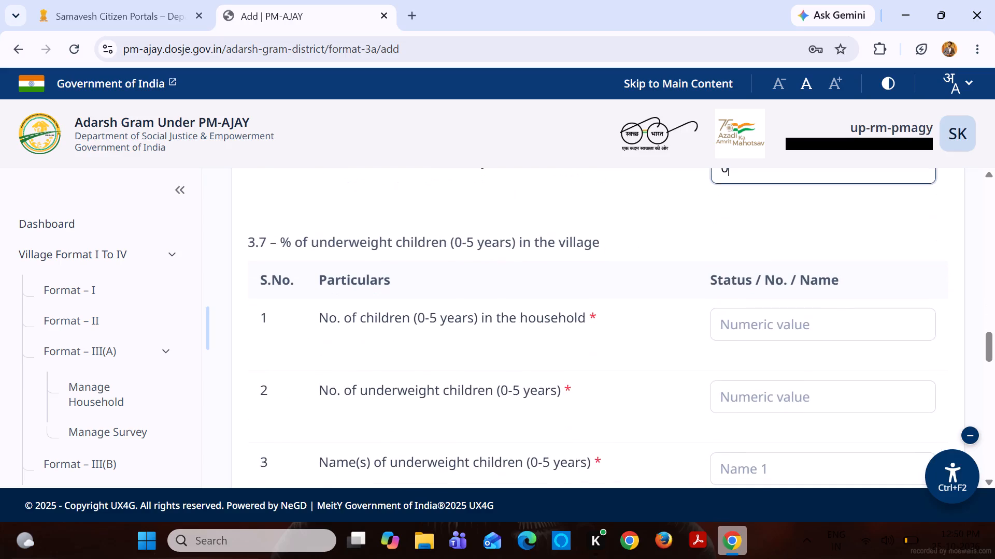
pyautogui.click(778, 330)
pyautogui.press('0')
# Enter 0 for women pregnant last year (3.8), children under one year (3.9) and members with communicable diseases (3.10), and submit domain 3.
pyautogui.scroll(-2, 778, 330)
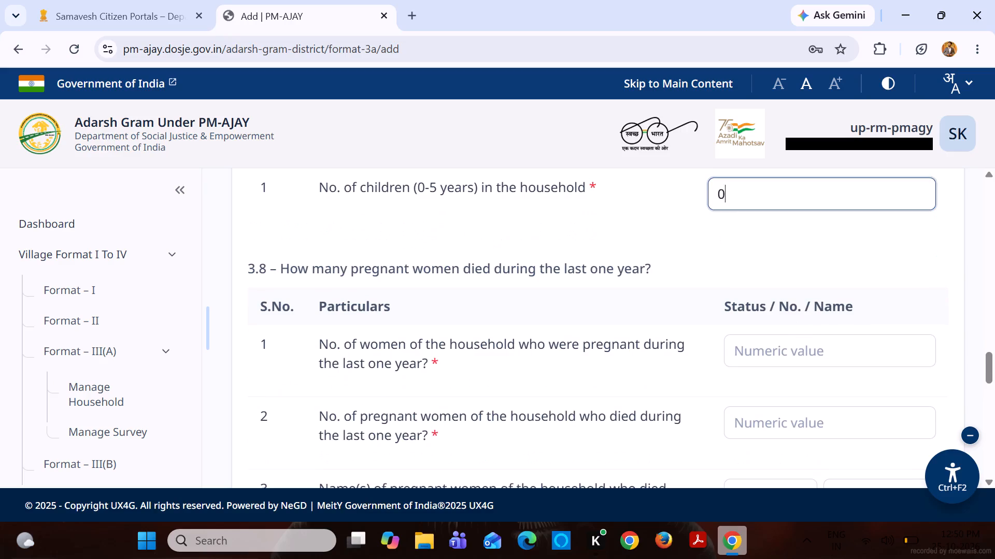
pyautogui.click(774, 336)
pyautogui.press('0')
pyautogui.scroll(-3, 774, 336)
pyautogui.click(781, 337)
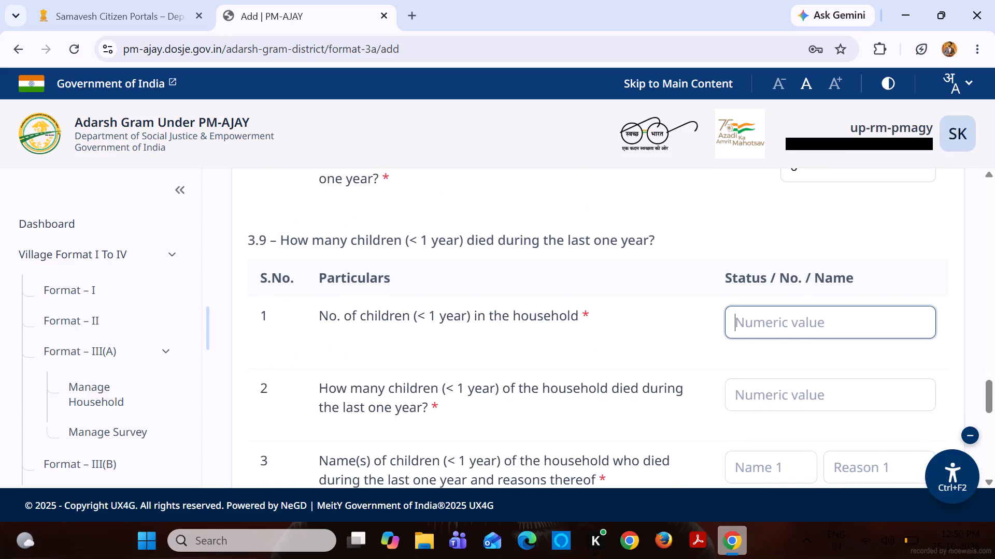
pyautogui.press('0')
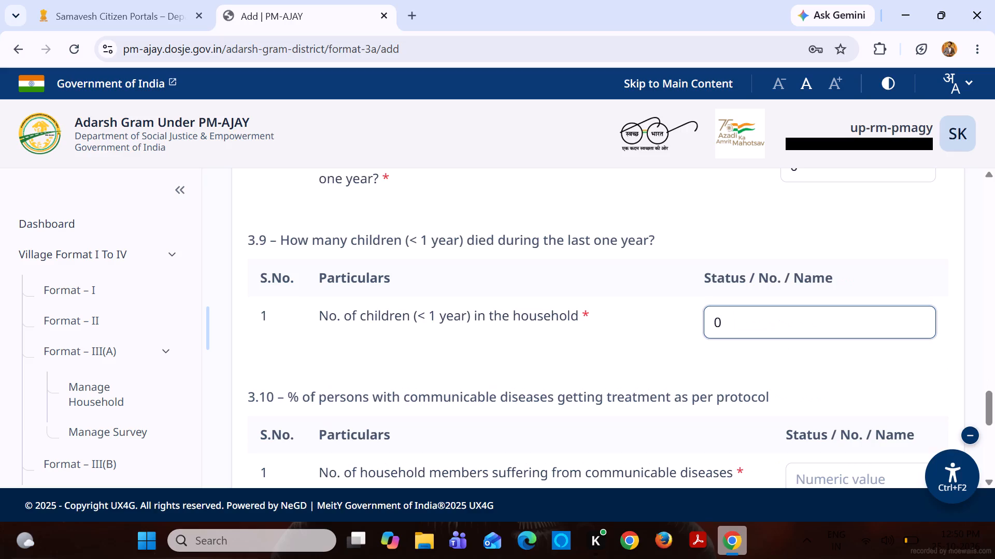
pyautogui.scroll(-2, 781, 337)
pyautogui.click(830, 346)
pyautogui.press('0')
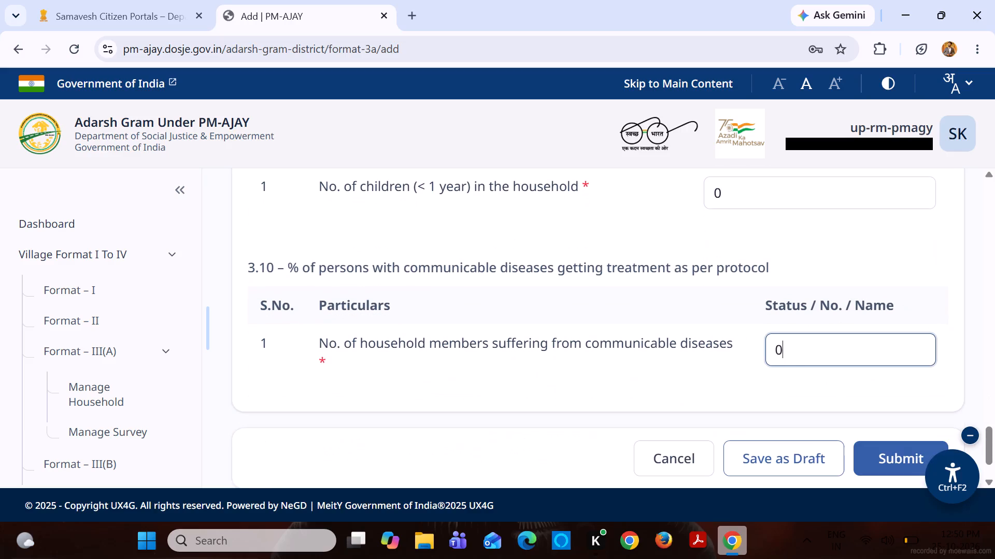
pyautogui.scroll(-1, 830, 346)
pyautogui.click(890, 391)
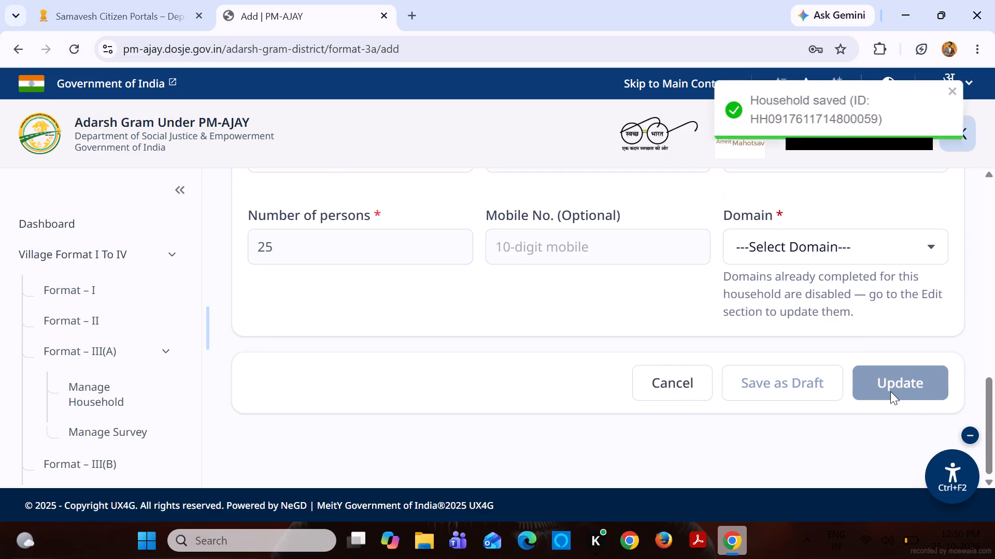
# Open domain 4 – Social Security, enter 0 eligible for Widow (4.1), Old Age (4.2) and Disability (4.3) Pensions, and submit it.
pyautogui.click(915, 235)
pyautogui.scroll(-1, 787, 389)
pyautogui.click(771, 398)
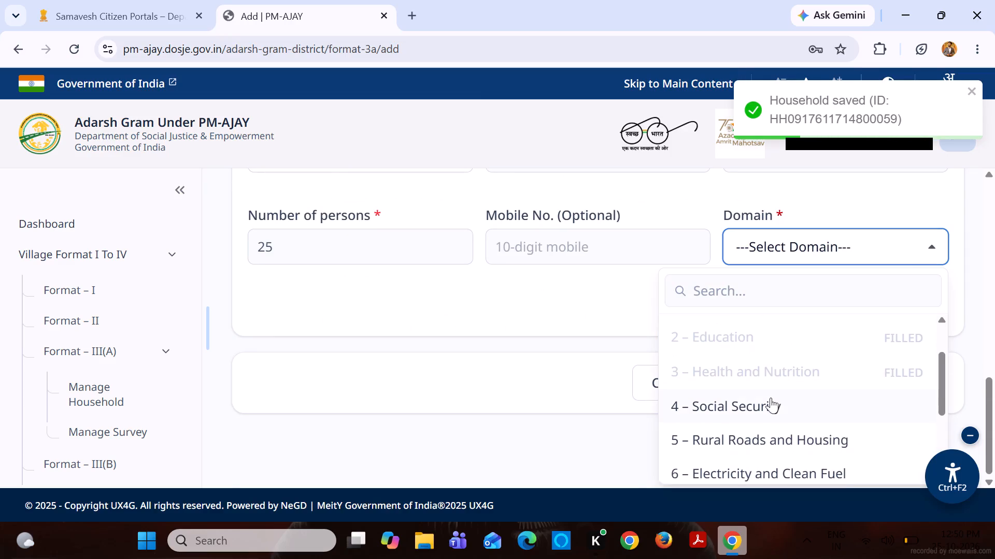
pyautogui.scroll(-2, 771, 398)
pyautogui.click(800, 382)
pyautogui.press('0')
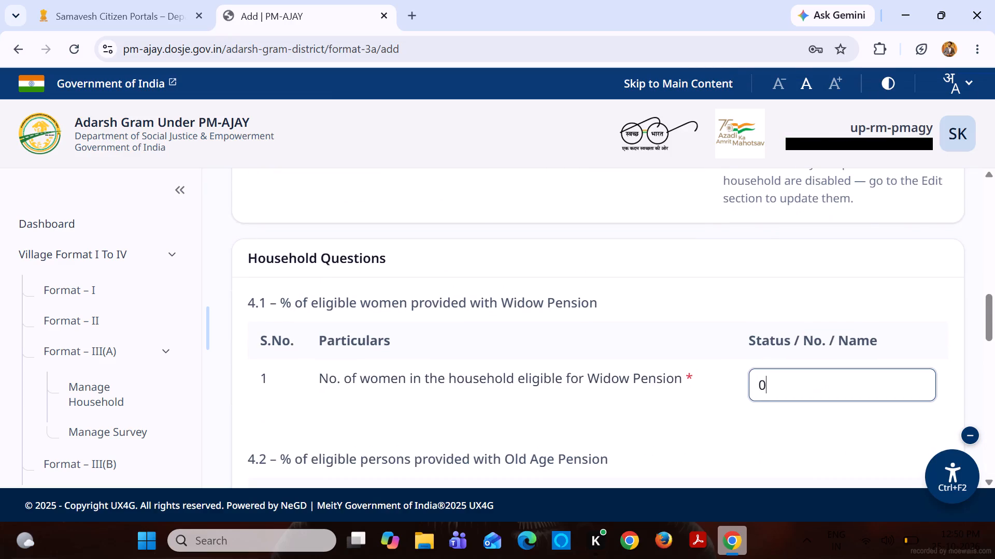
pyautogui.scroll(-2, 800, 382)
pyautogui.click(806, 378)
pyautogui.press('0')
pyautogui.scroll(-2, 806, 378)
pyautogui.click(782, 317)
pyautogui.press('0')
pyautogui.scroll(-1, 782, 317)
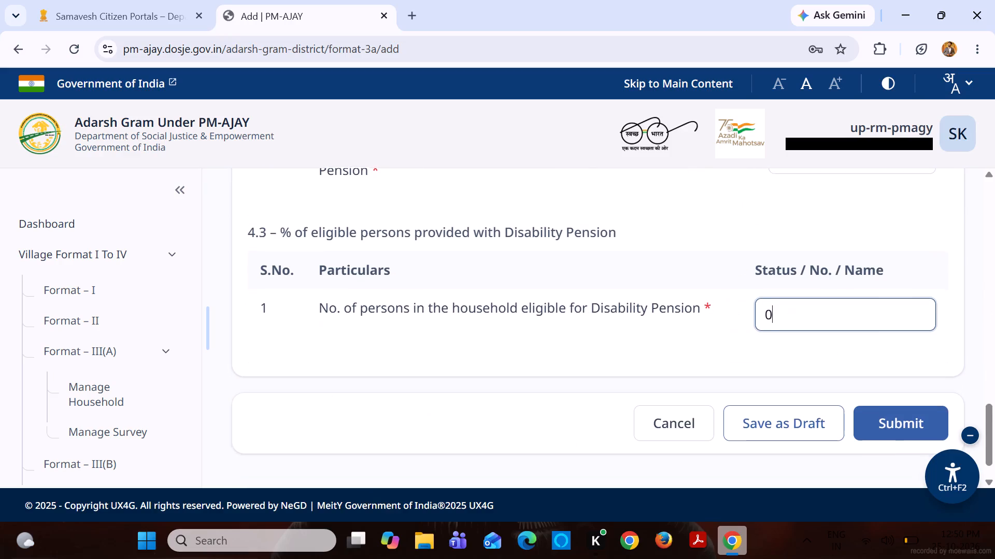
pyautogui.scroll(-1, 782, 317)
pyautogui.click(878, 379)
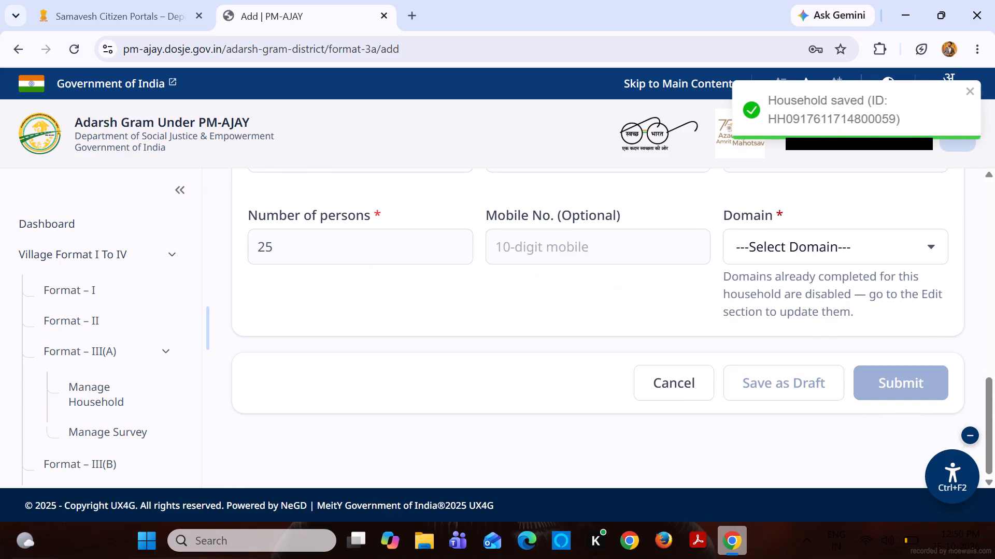
# Open domain 5 – Rural Roads and Housing, answer No to living in a Kachcha/unsafe house (5.3), and submit it.
pyautogui.click(871, 259)
pyautogui.scroll(-2, 837, 335)
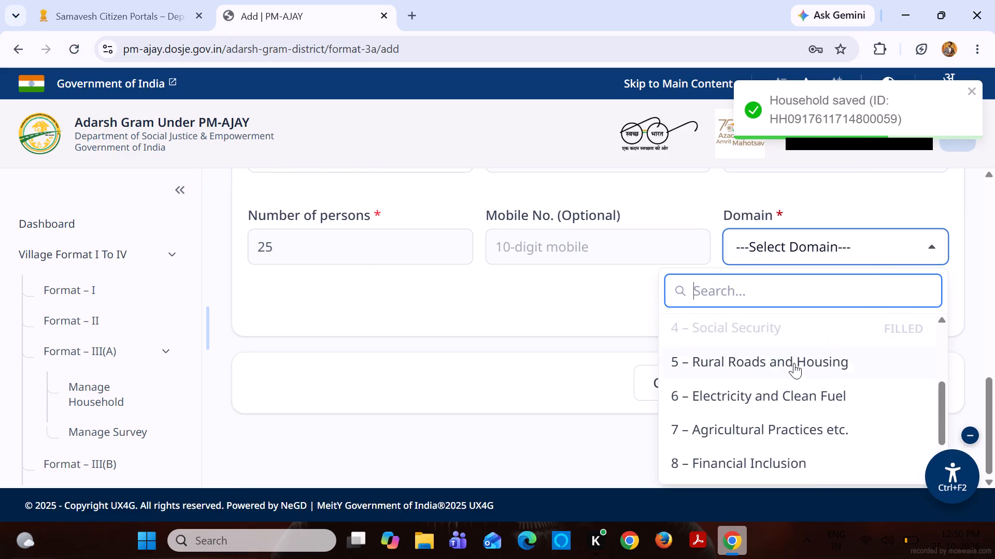
pyautogui.click(794, 363)
pyautogui.scroll(-2, 794, 363)
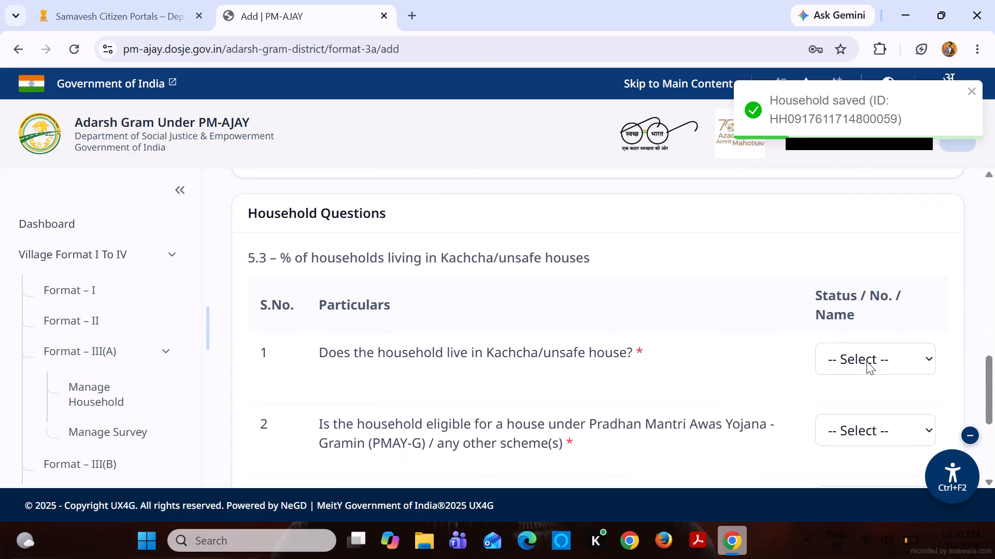
pyautogui.click(869, 361)
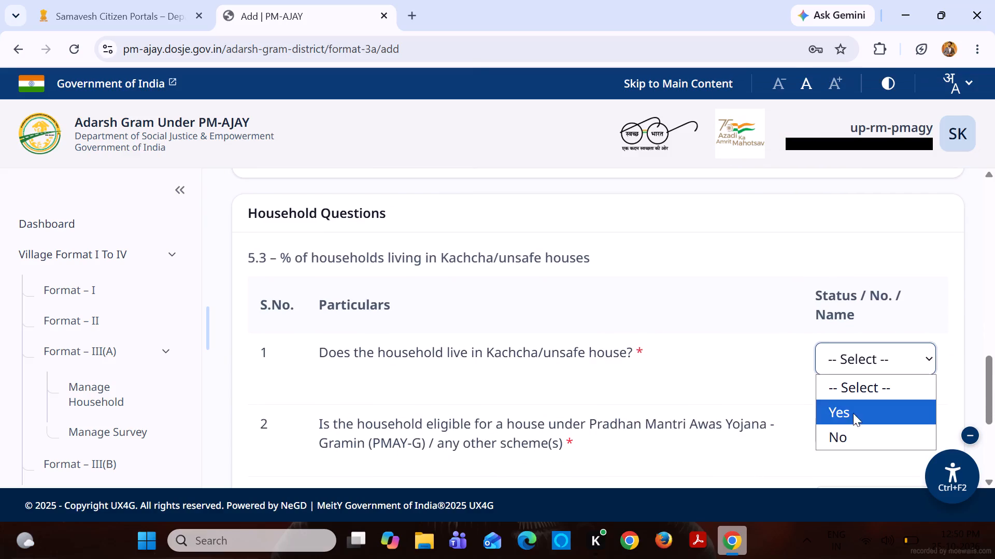
pyautogui.click(849, 433)
pyautogui.scroll(-1, 849, 433)
pyautogui.click(906, 380)
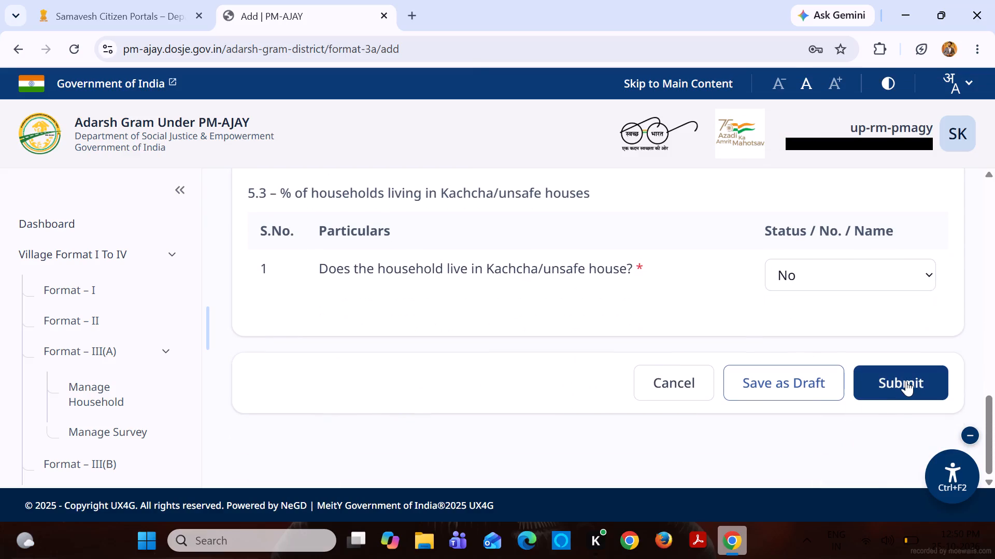
# Open domain 6 – Electricity and Clean Fuel and answer Yes to having an electricity connection under both 6.2 and 6.3.
pyautogui.click(870, 253)
pyautogui.scroll(-1, 834, 354)
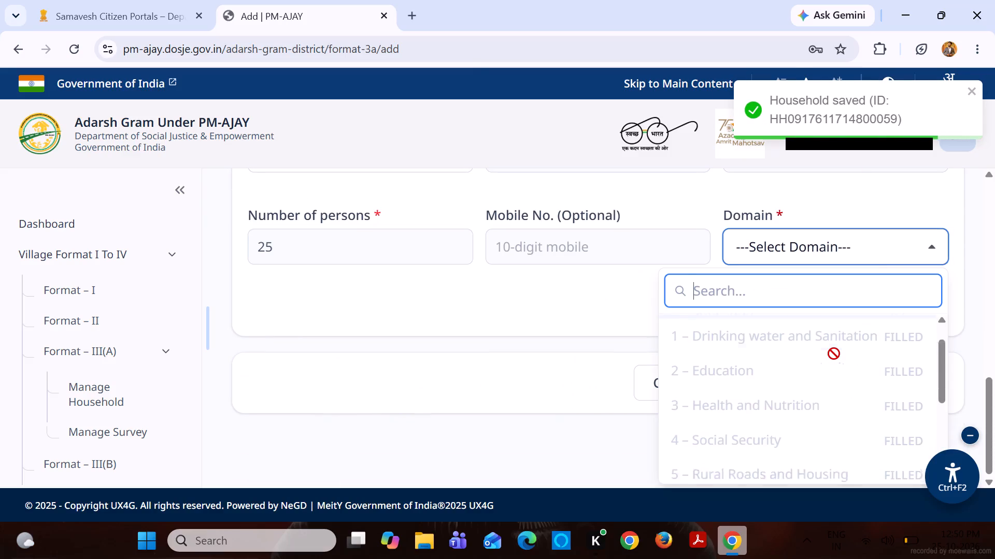
pyautogui.scroll(-2, 834, 354)
pyautogui.click(787, 379)
pyautogui.scroll(-3, 787, 379)
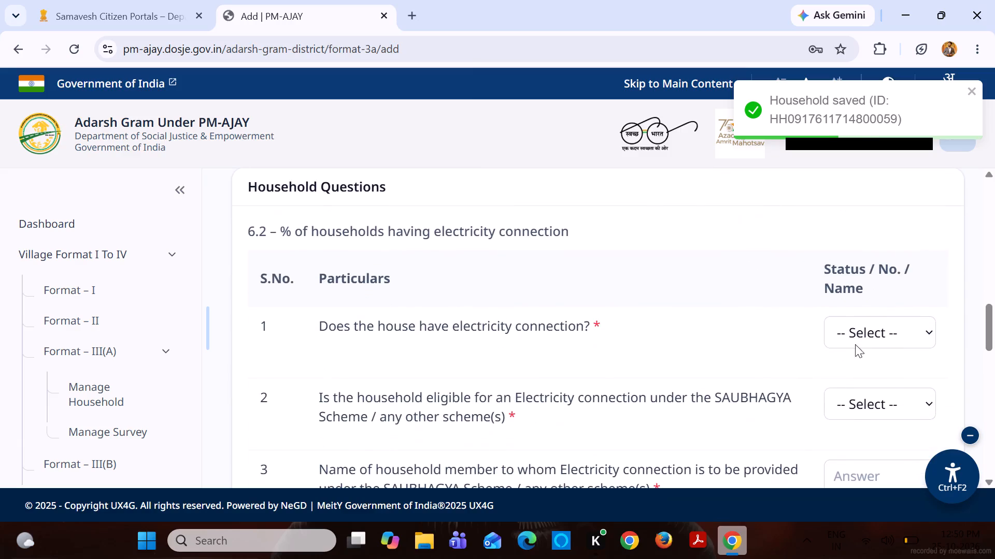
pyautogui.click(863, 342)
pyautogui.click(856, 380)
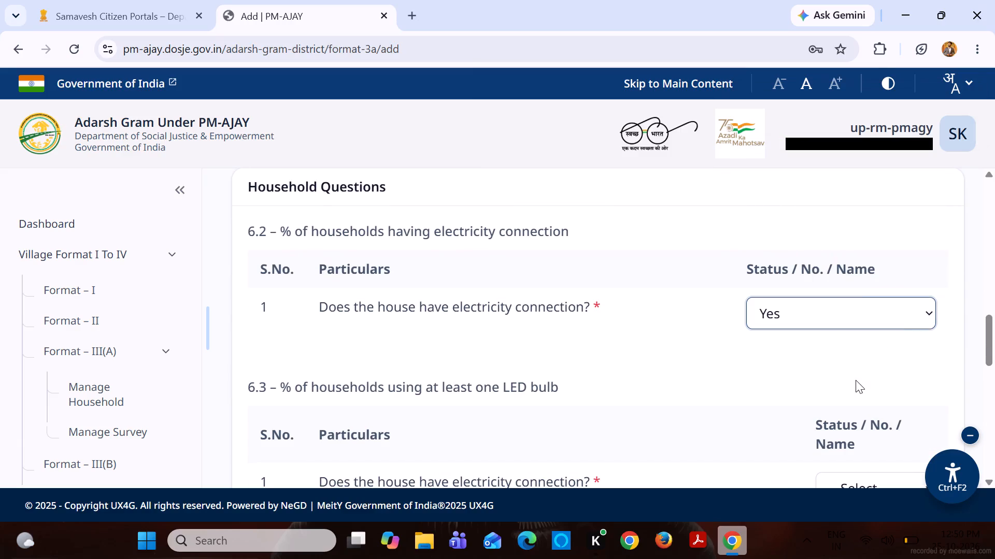
pyautogui.scroll(-3, 856, 380)
pyautogui.moveTo(877, 313); pyautogui.dragTo(842, 373)
pyautogui.click(842, 373)
# Answer Yes to using at least one LED bulb (6.3) and to using clean fuel (6.4), and submit domain 6.
pyautogui.scroll(-1, 842, 373)
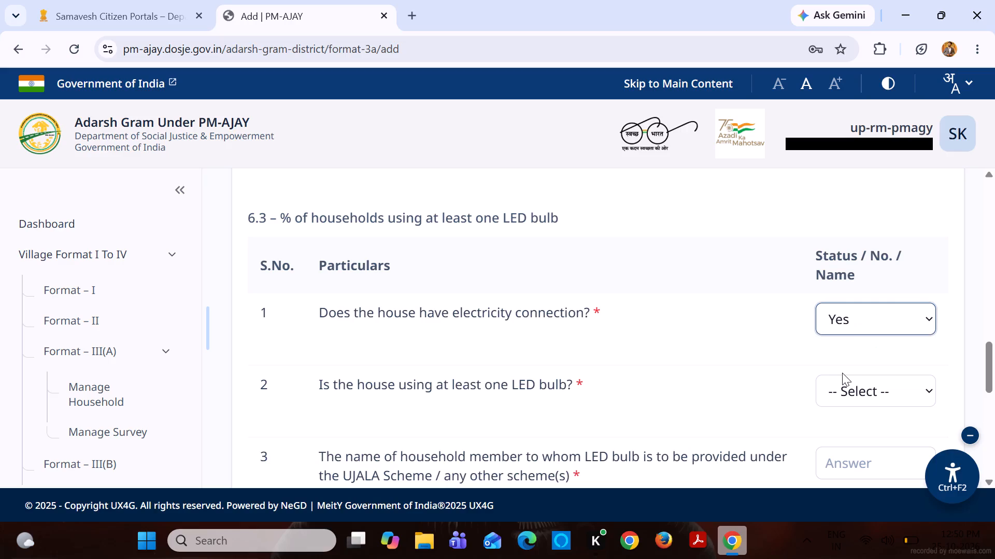
pyautogui.scroll(-2, 842, 373)
pyautogui.moveTo(872, 393); pyautogui.dragTo(852, 429)
pyautogui.click(852, 429)
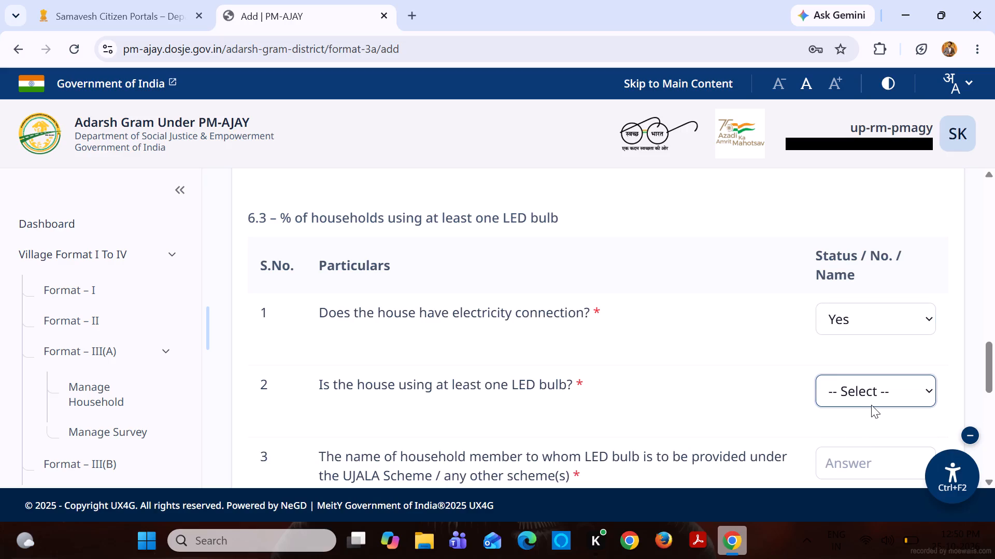
pyautogui.click(871, 405)
pyautogui.click(850, 448)
pyautogui.scroll(-3, 850, 391)
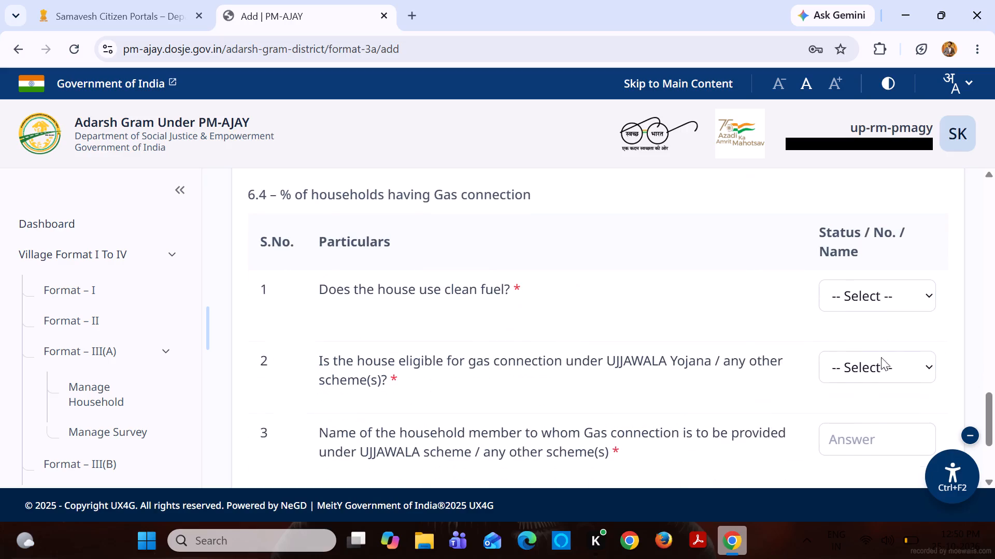
pyautogui.moveTo(884, 296); pyautogui.dragTo(844, 354)
pyautogui.click(844, 354)
pyautogui.scroll(-3, 844, 354)
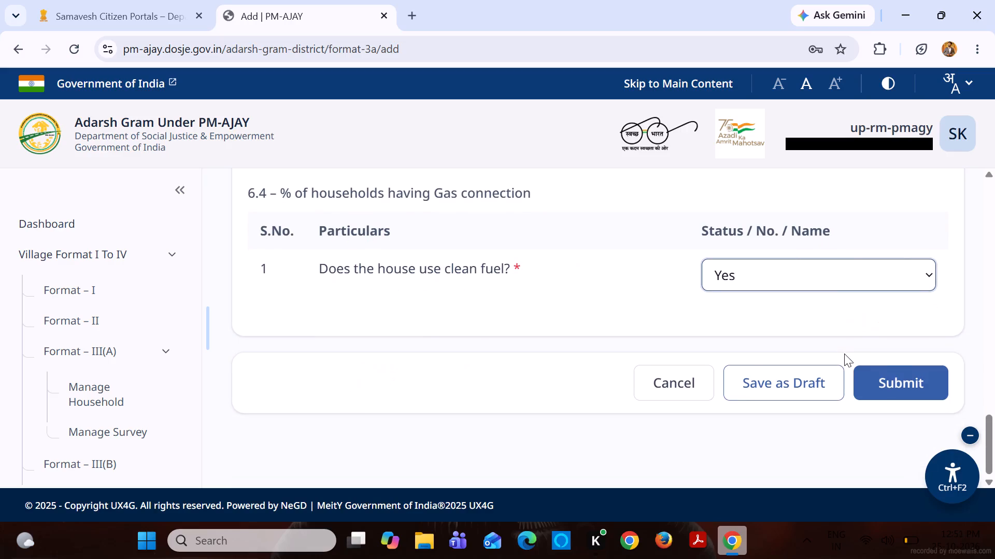
pyautogui.click(883, 368)
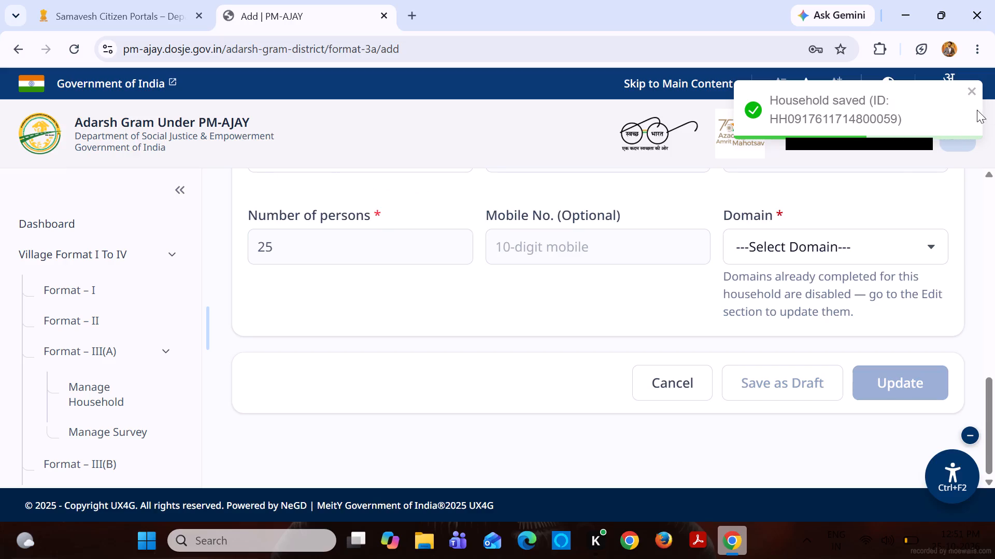
# Open domain 7 – Agricultural Practices etc., answer No to the household being involved in farming (7.1), and submit it.
pyautogui.click(882, 235)
pyautogui.scroll(-6, 828, 322)
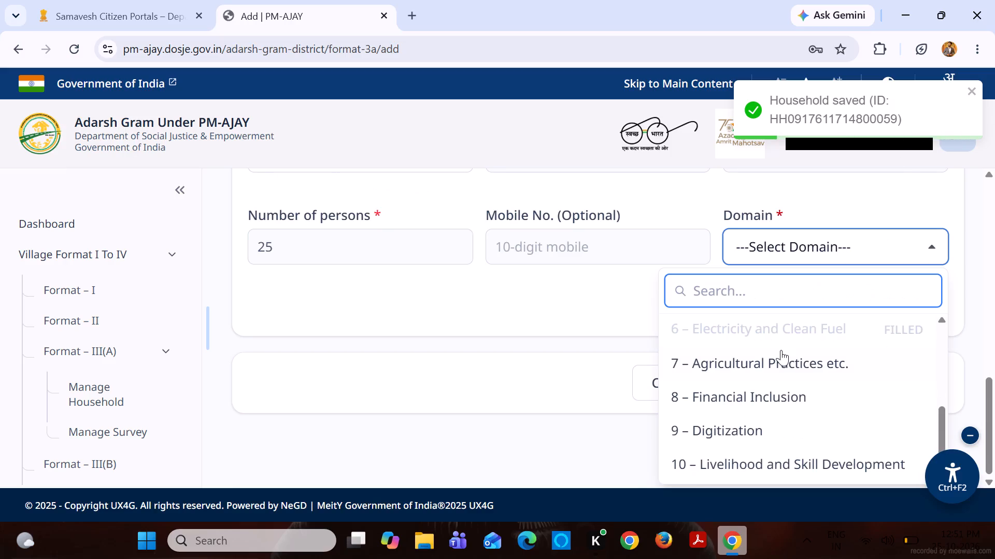
pyautogui.click(781, 350)
pyautogui.scroll(-3, 781, 350)
pyautogui.click(873, 292)
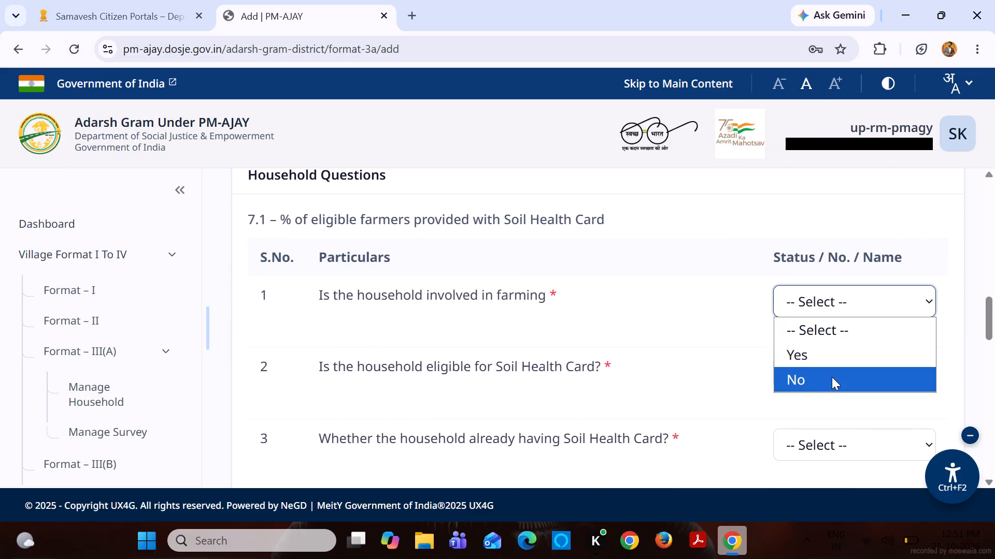
pyautogui.click(825, 383)
pyautogui.scroll(-4, 825, 383)
pyautogui.click(918, 391)
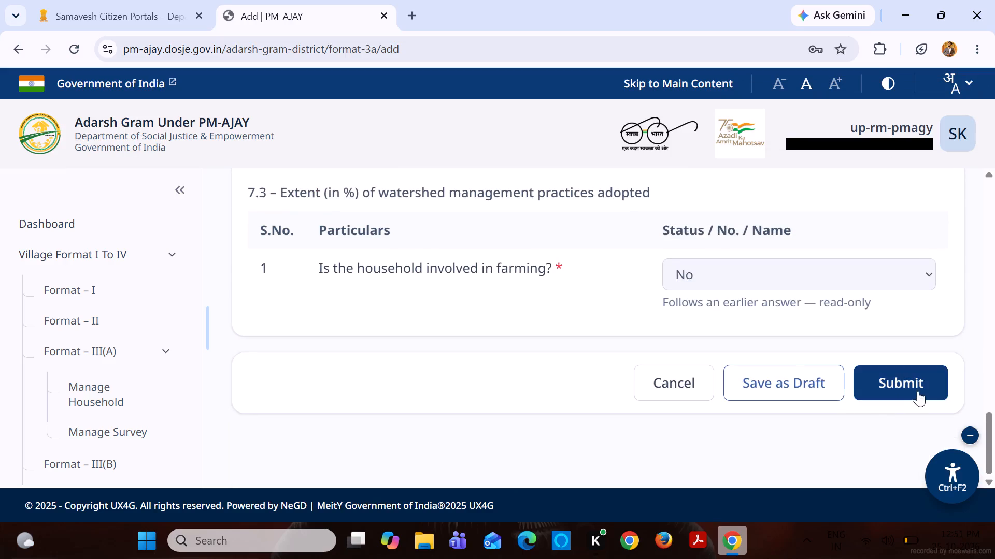
# Open domain 8 – Financial Inclusion and enter 0 persons above 5 years (8.1) and 0 members eligible for a bank/post office account (8.2).
pyautogui.click(885, 255)
pyautogui.scroll(-7, 843, 333)
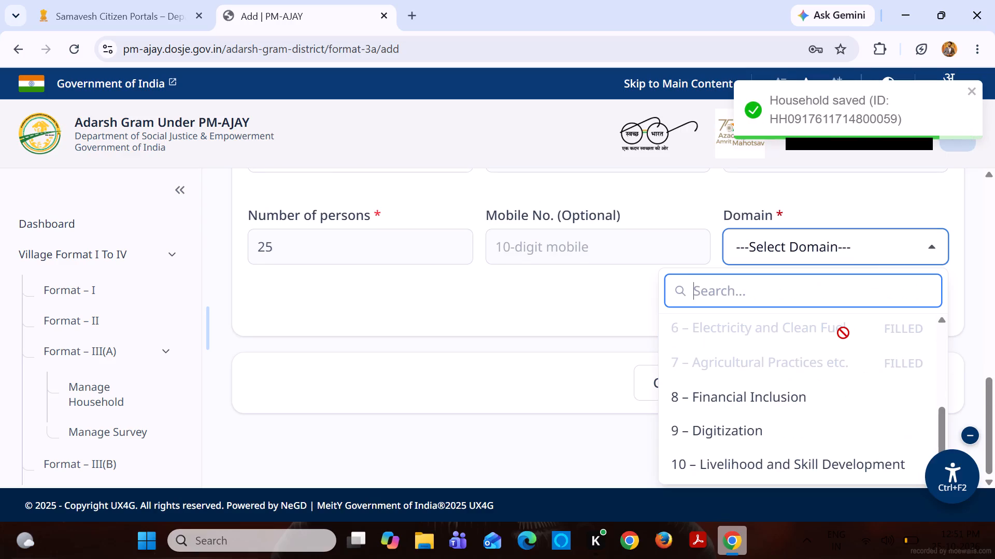
pyautogui.click(775, 389)
pyautogui.scroll(-3, 775, 389)
pyautogui.click(799, 345)
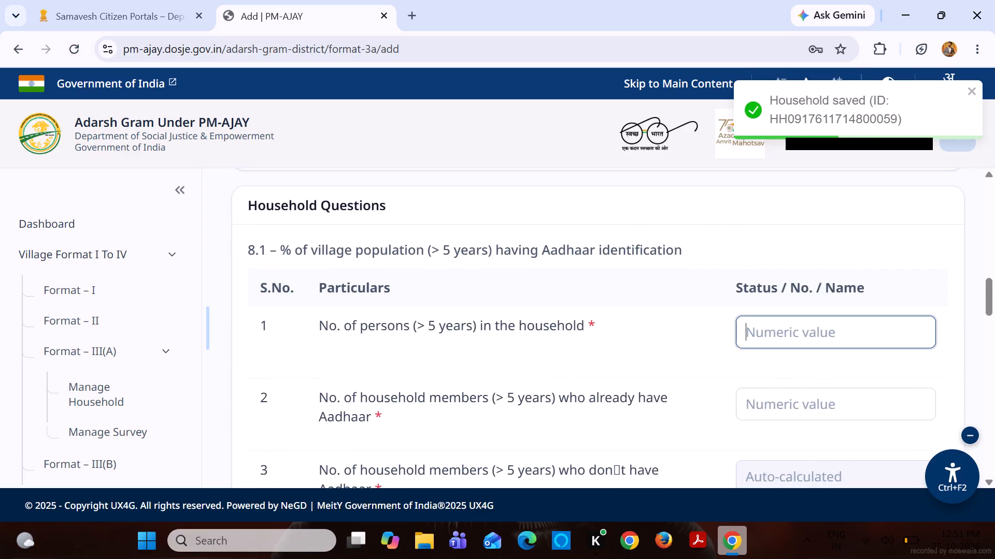
pyautogui.press('0')
pyautogui.scroll(-2, 799, 345)
pyautogui.click(802, 363)
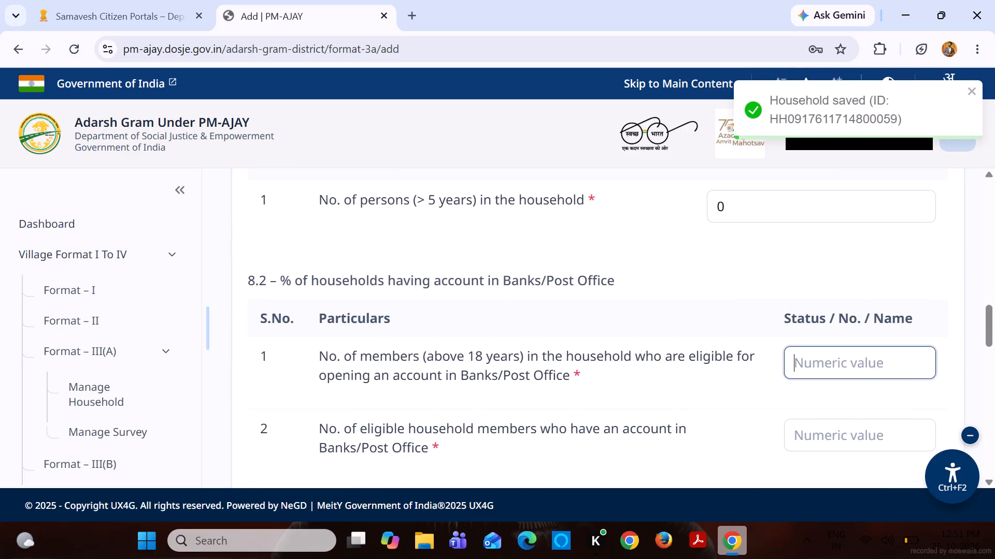
pyautogui.press('0')
# Enter 0 persons eligible for PMSBY (8.3) and 0 members eligible for PMJJBY (8.4), and submit domain 8.
pyautogui.scroll(-2, 802, 363)
pyautogui.click(873, 379)
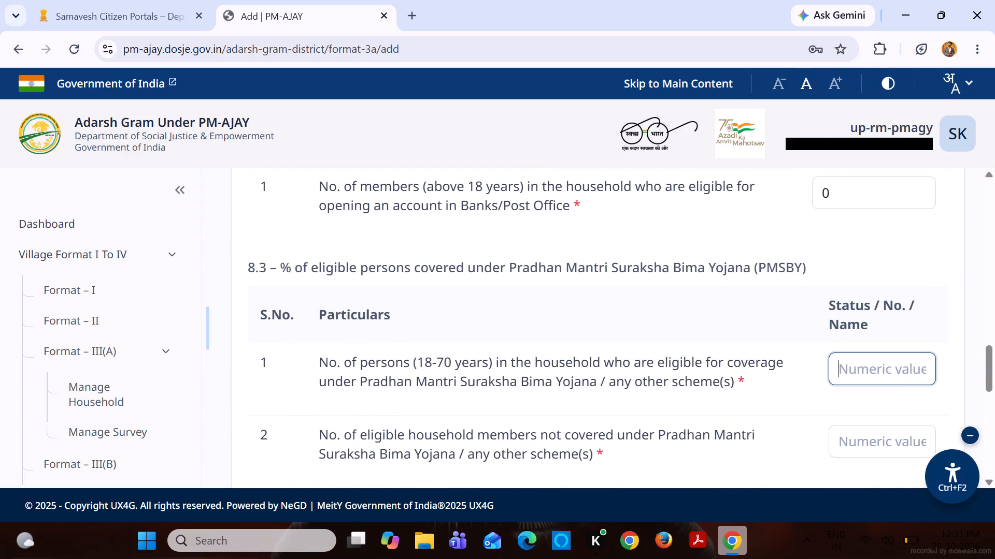
pyautogui.press('0')
pyautogui.scroll(-2, 873, 379)
pyautogui.click(906, 408)
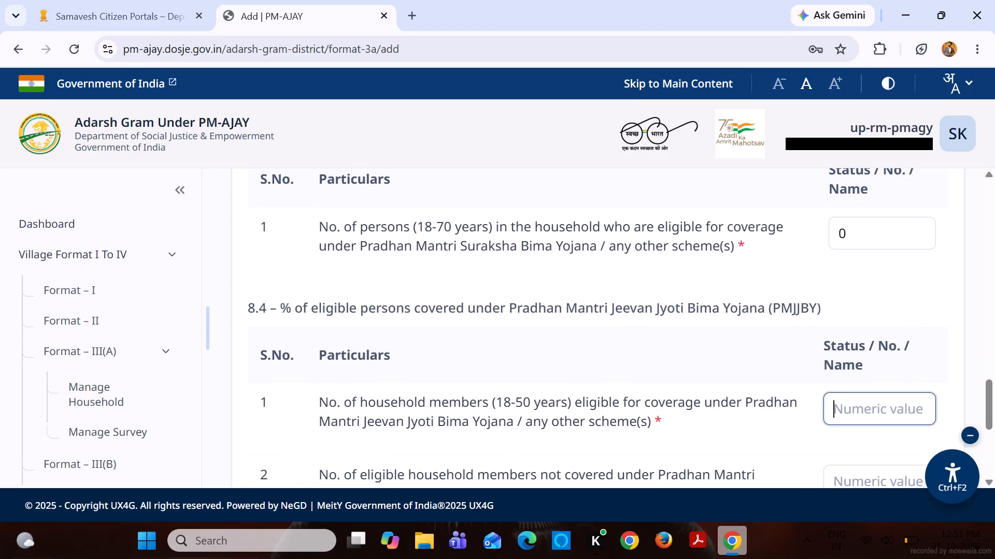
pyautogui.press('0')
pyautogui.scroll(-2, 906, 408)
pyautogui.click(905, 370)
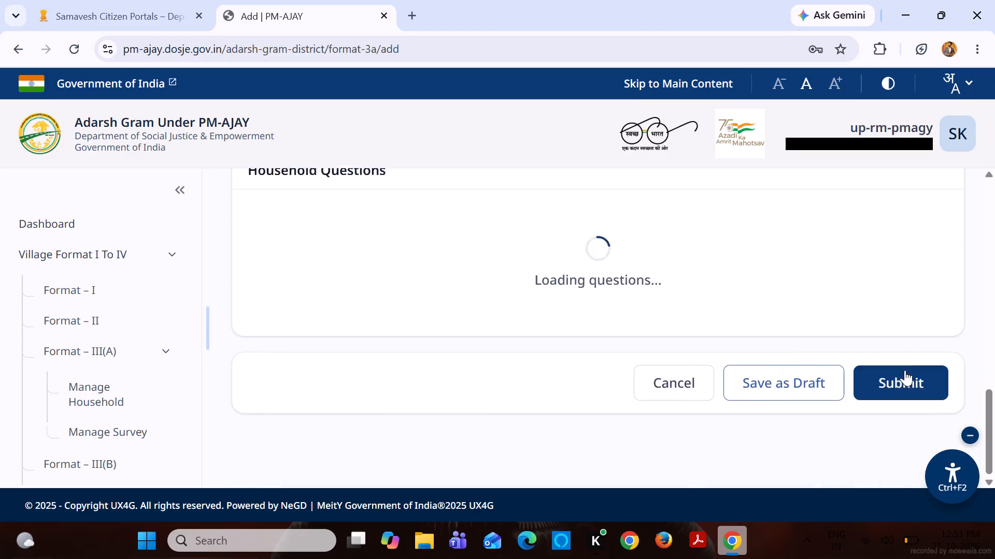
# Open domain 9 – Digitization, enter 0 members eligible for PMGDISHA training (9.3), and submit it.
pyautogui.click(862, 244)
pyautogui.scroll(-7, 805, 365)
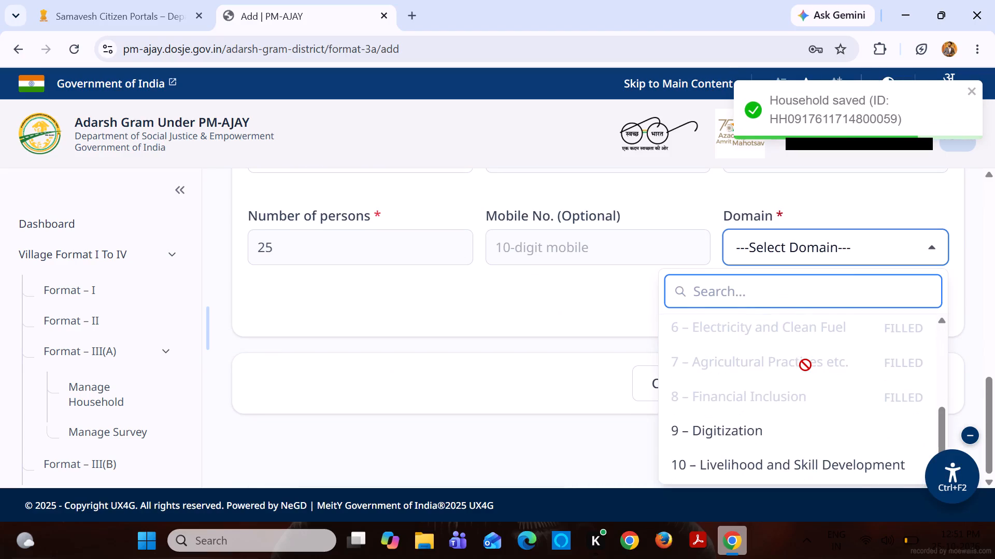
pyautogui.click(744, 431)
pyautogui.scroll(-3, 744, 431)
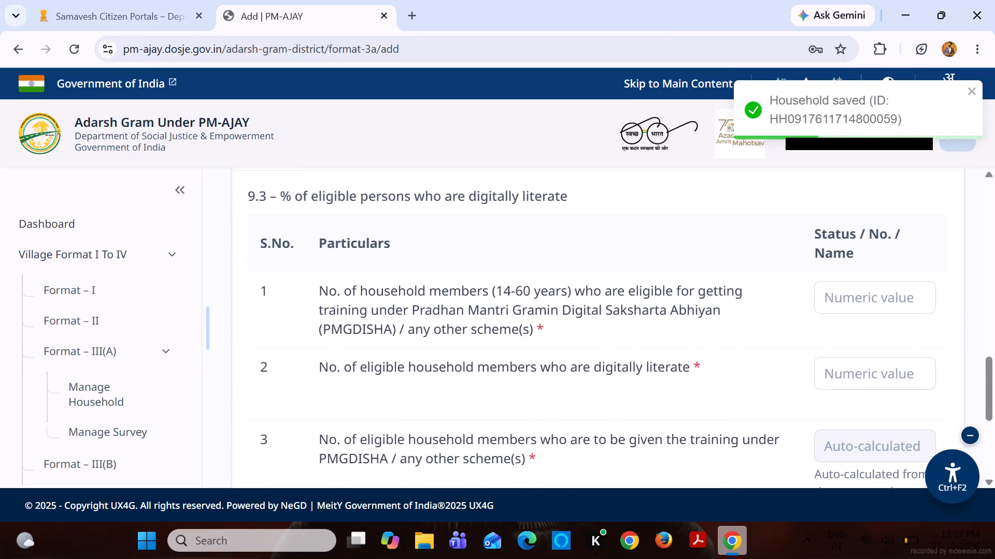
pyautogui.click(863, 303)
pyautogui.press('0')
pyautogui.scroll(-1, 863, 303)
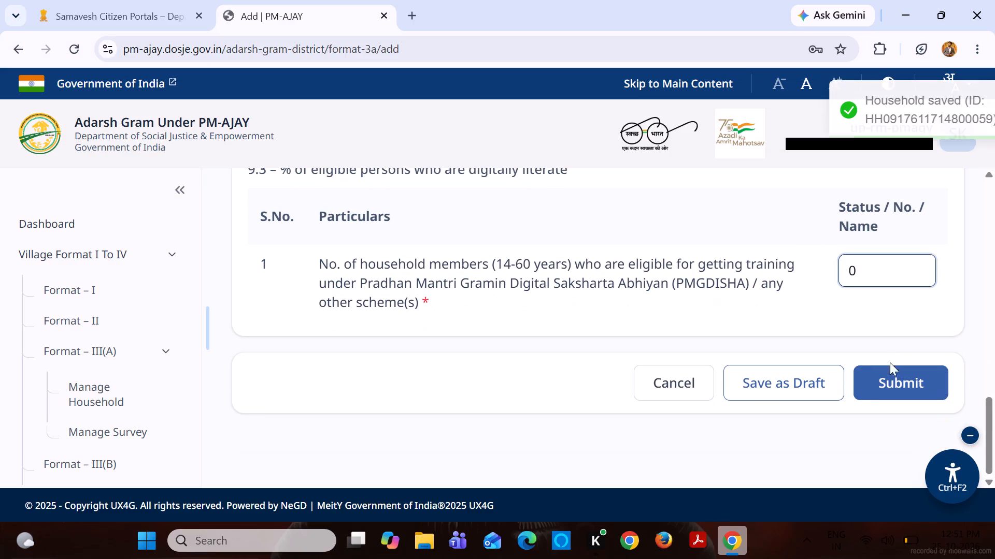
pyautogui.click(891, 365)
# Open domain 10 – Livelihood and Skill Development and enter 0 youth eligible for skill training (10.1) and bank linked loans (10.2).
pyautogui.click(868, 251)
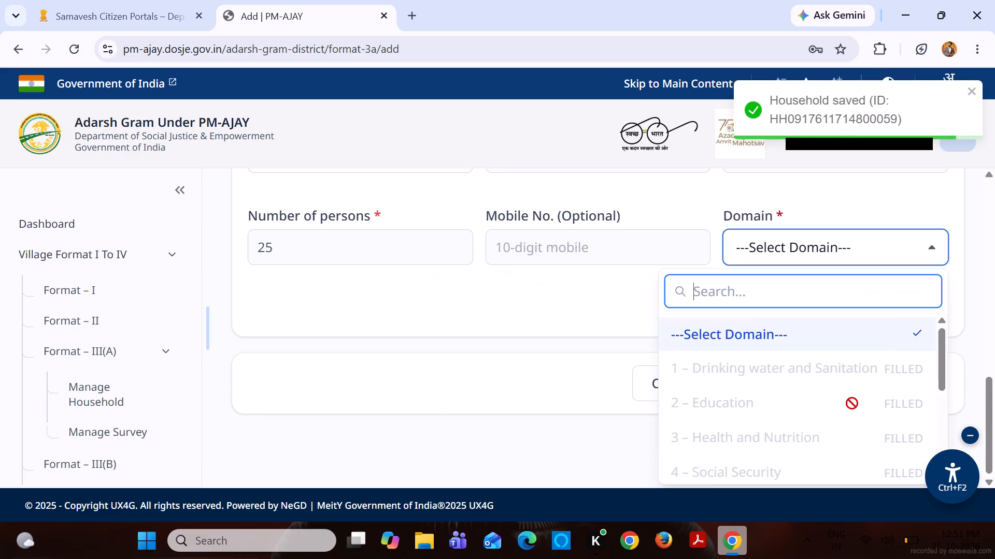
pyautogui.scroll(-4, 852, 403)
pyautogui.click(771, 455)
pyautogui.scroll(-2, 795, 376)
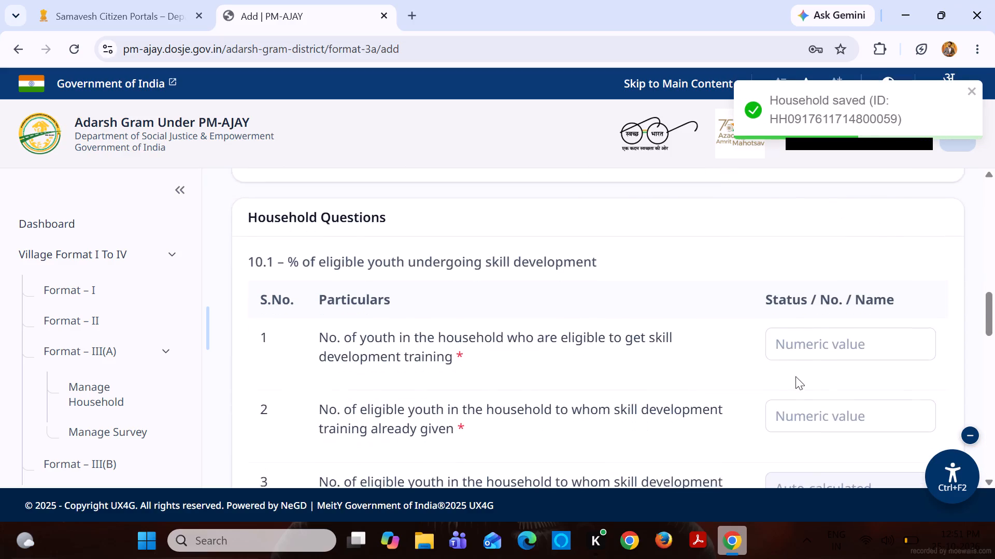
pyautogui.click(830, 346)
pyautogui.press('0')
pyautogui.scroll(-2, 830, 346)
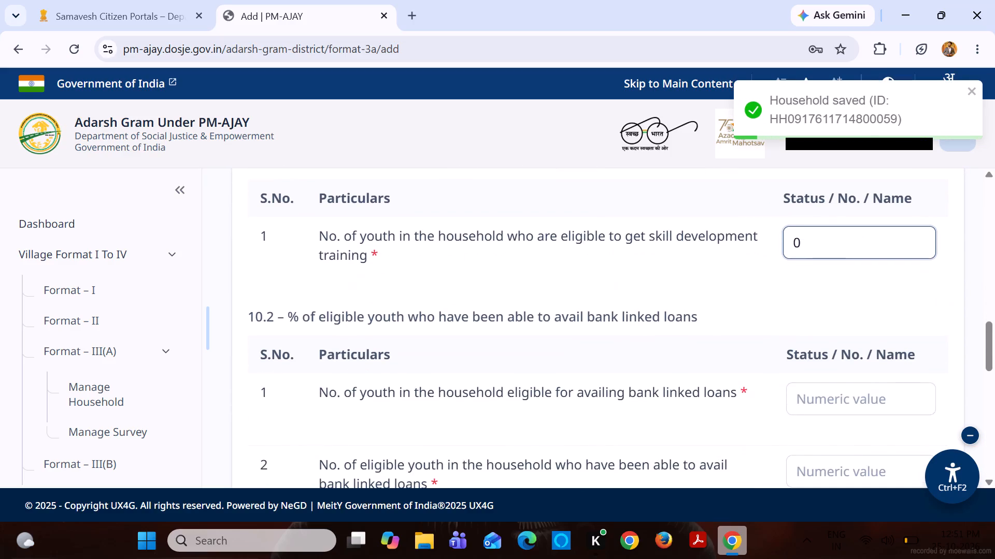
pyautogui.click(836, 394)
pyautogui.press('0')
# Answer Yes to self-help group membership (10.3), update domain 10, and check the domain list for any domains left to fill.
pyautogui.scroll(-2, 836, 394)
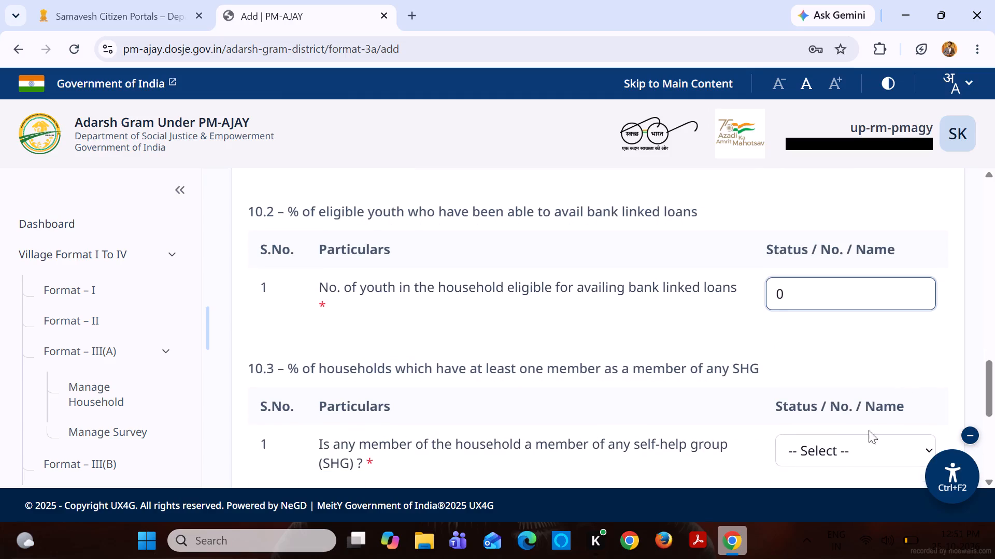
pyautogui.click(854, 442)
pyautogui.click(835, 385)
pyautogui.scroll(-5, 835, 385)
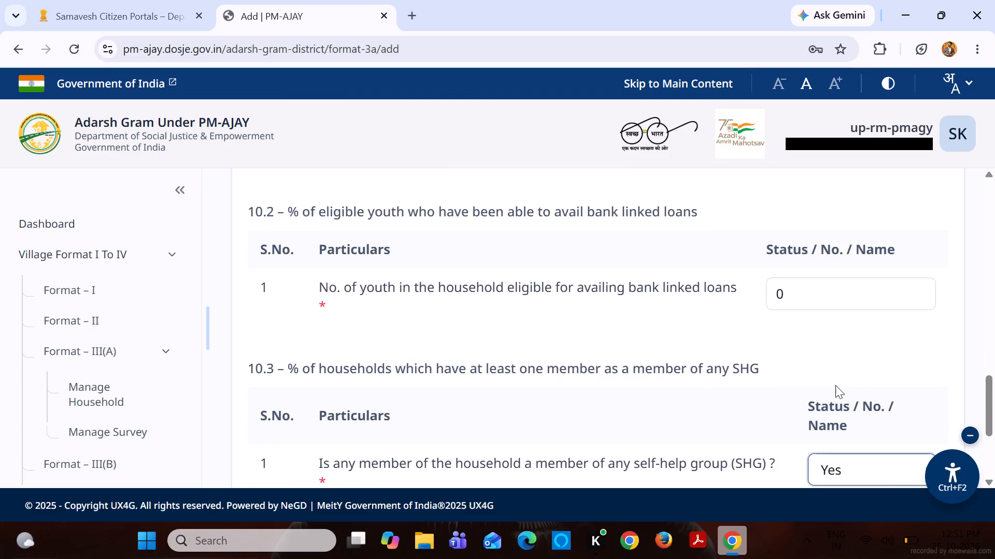
pyautogui.scroll(-6, 851, 350)
pyautogui.click(912, 381)
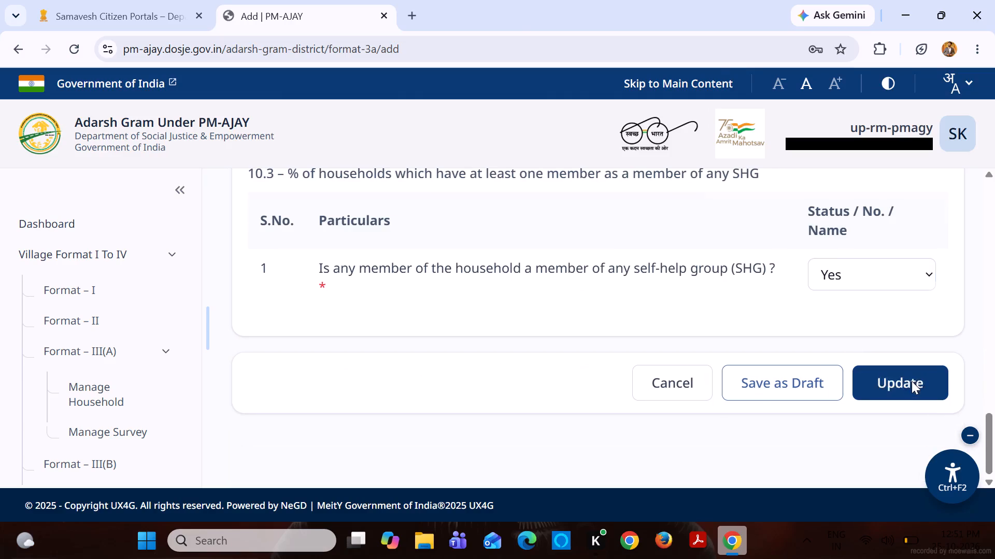
pyautogui.click(878, 239)
pyautogui.scroll(-6, 832, 404)
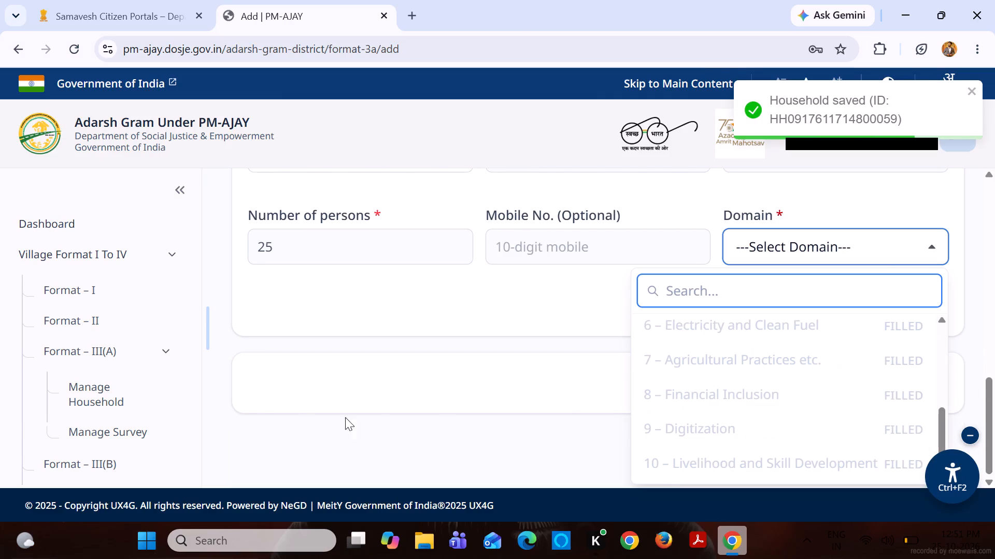
# Start a new household in Manage Household for Shahabad block, Husainganj gram panchayat, Sujatganj village, with category SC.
pyautogui.click(142, 383)
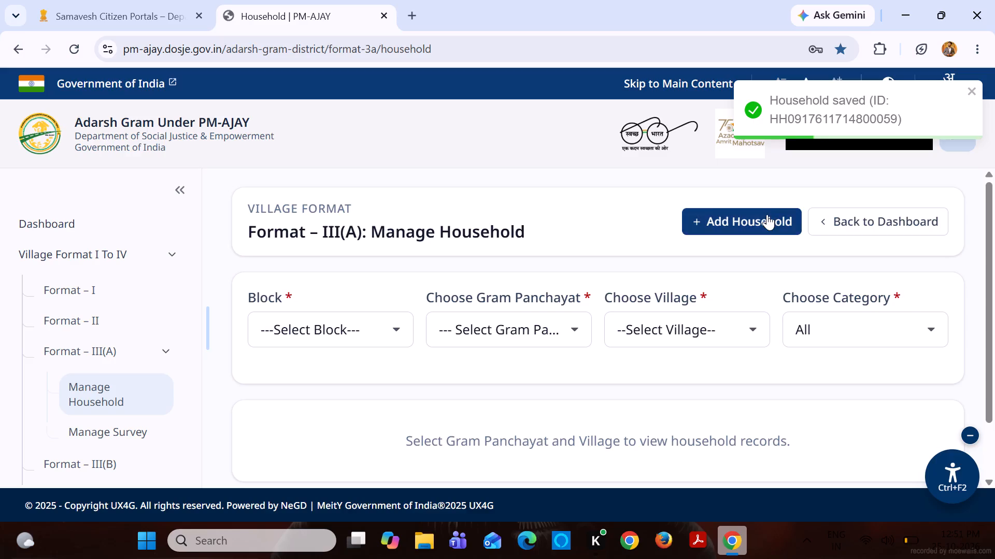
pyautogui.click(766, 214)
pyautogui.click(724, 188)
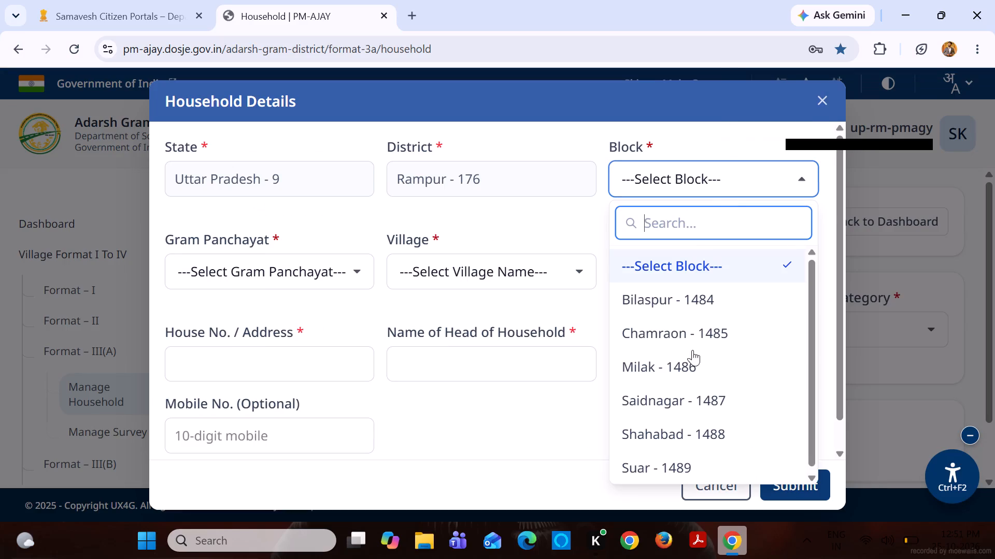
pyautogui.click(691, 426)
pyautogui.click(300, 277)
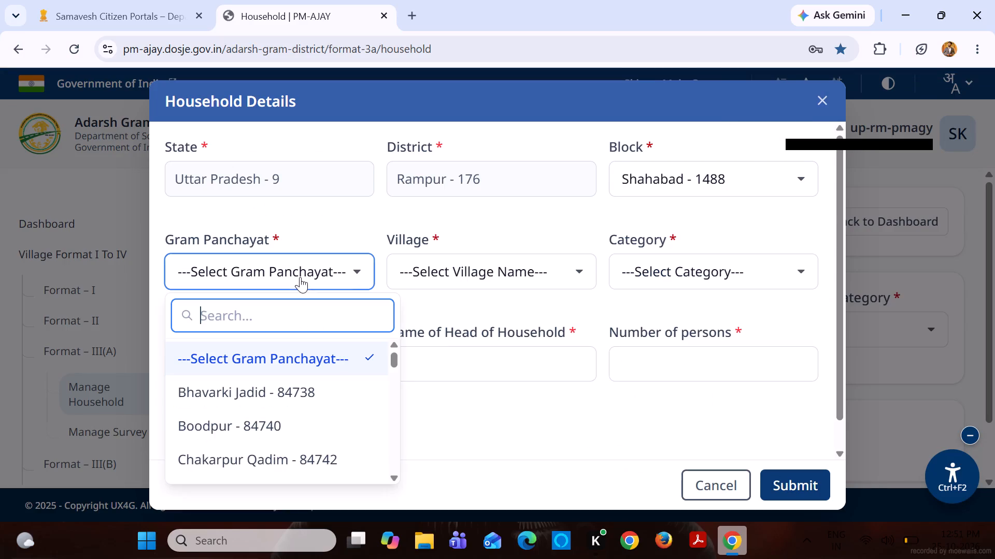
pyautogui.write('hus')
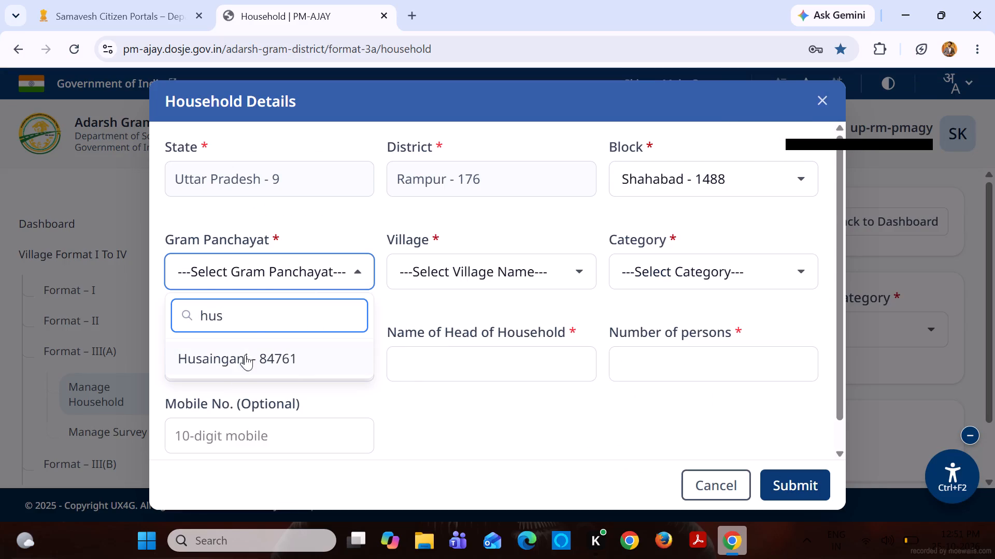
pyautogui.click(234, 369)
pyautogui.click(474, 264)
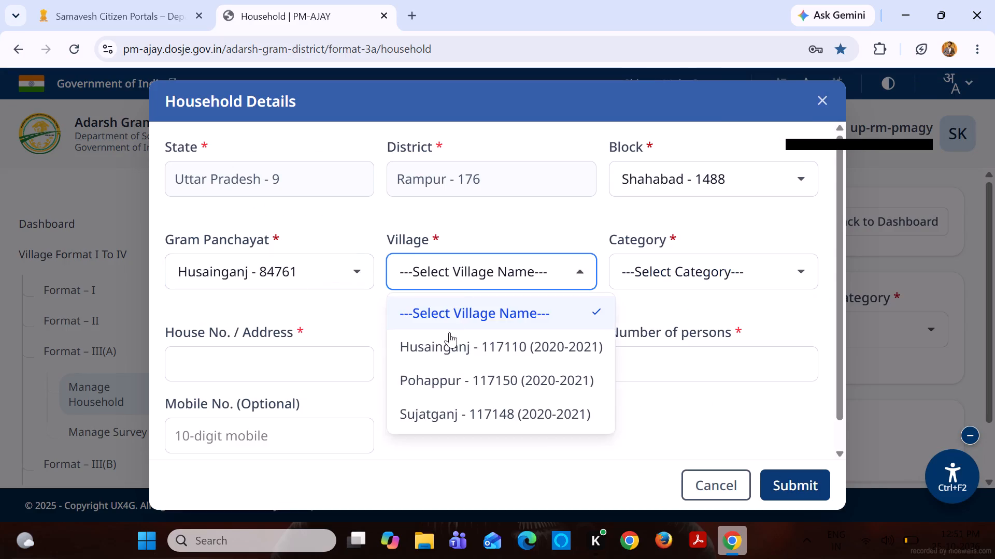
pyautogui.click(429, 425)
pyautogui.click(714, 271)
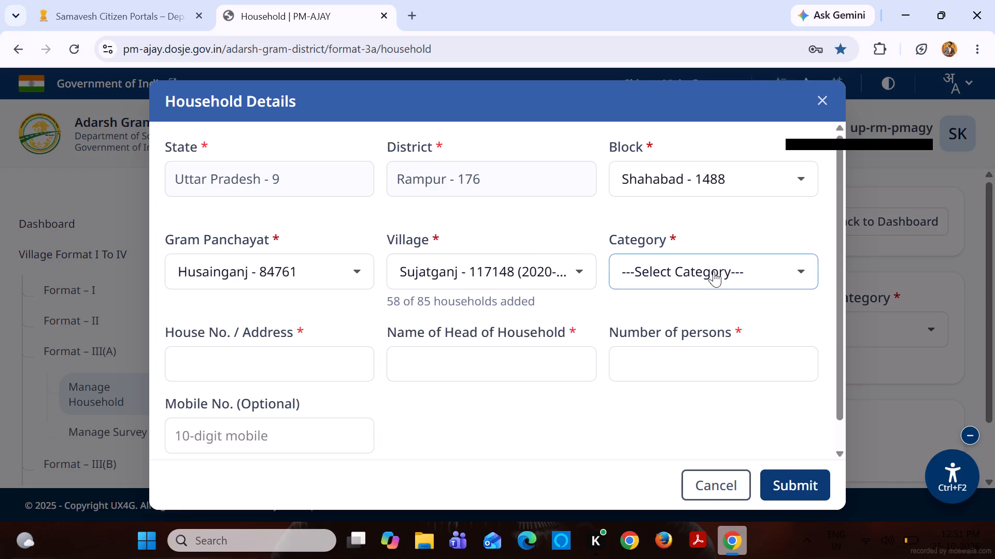
pyautogui.click(649, 351)
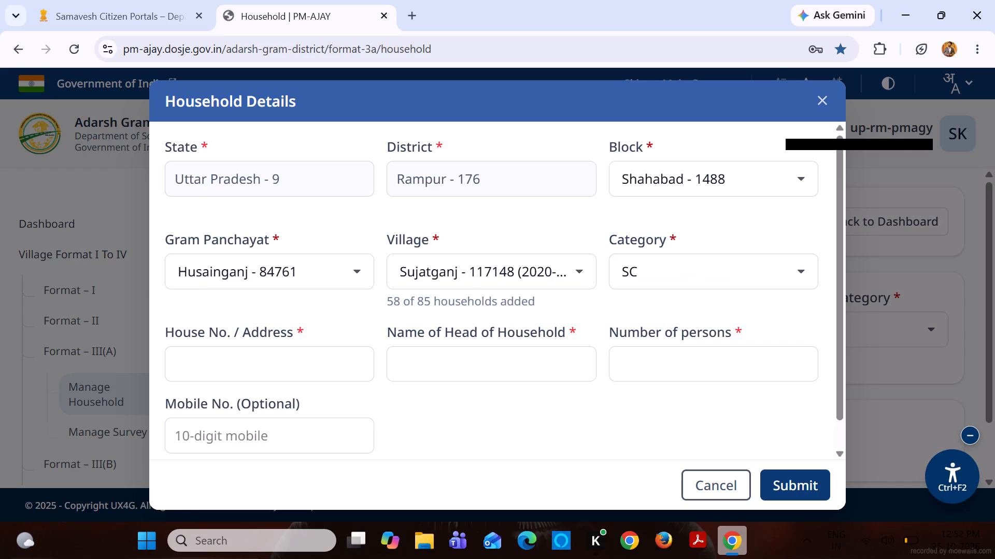
# Enter house number 59, the head of household's name and 6 persons, and submit the household details.
pyautogui.write('59')
pyautogui.click(278, 376)
pyautogui.write('59')
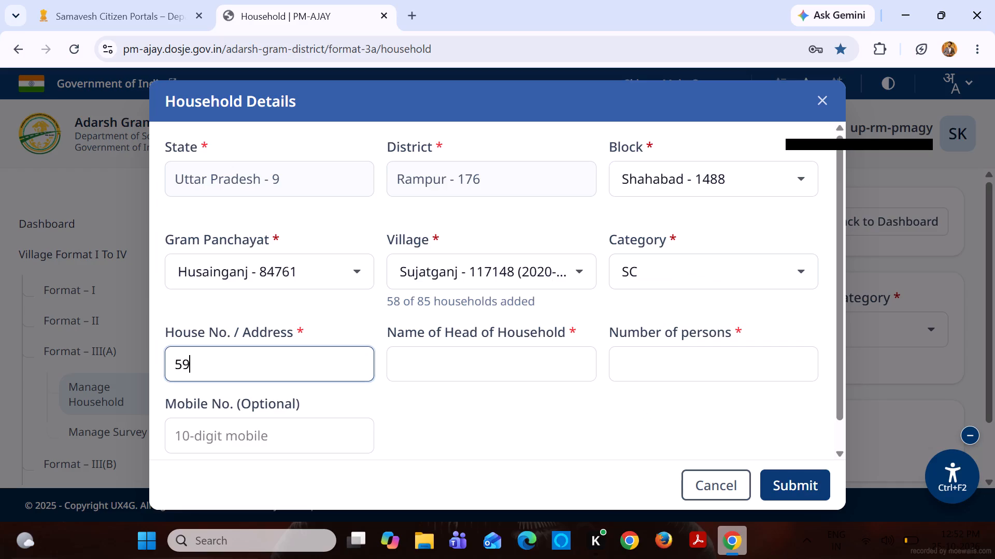
pyautogui.click(435, 363)
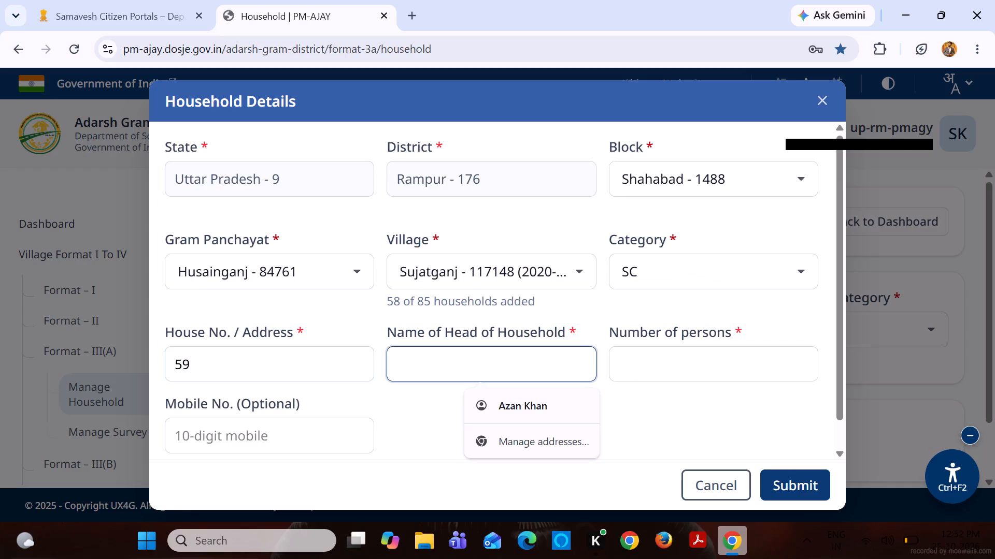
pyautogui.write('tikaraam')
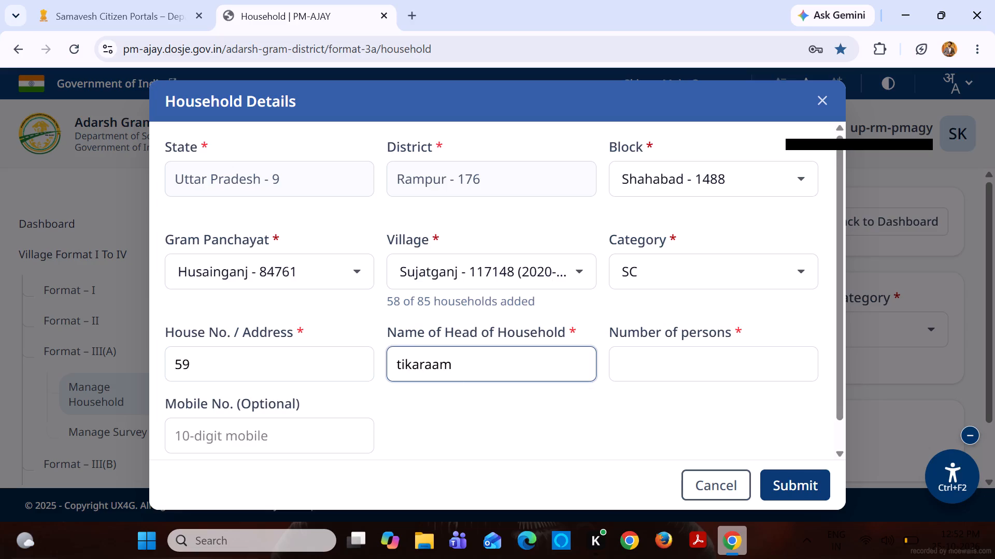
pyautogui.click(623, 372)
pyautogui.press('6')
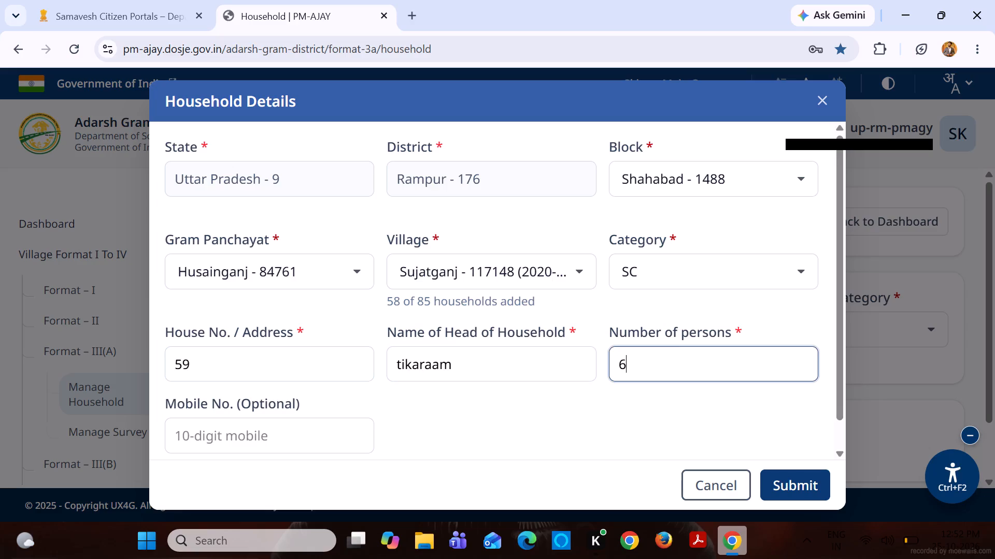
pyautogui.click(790, 482)
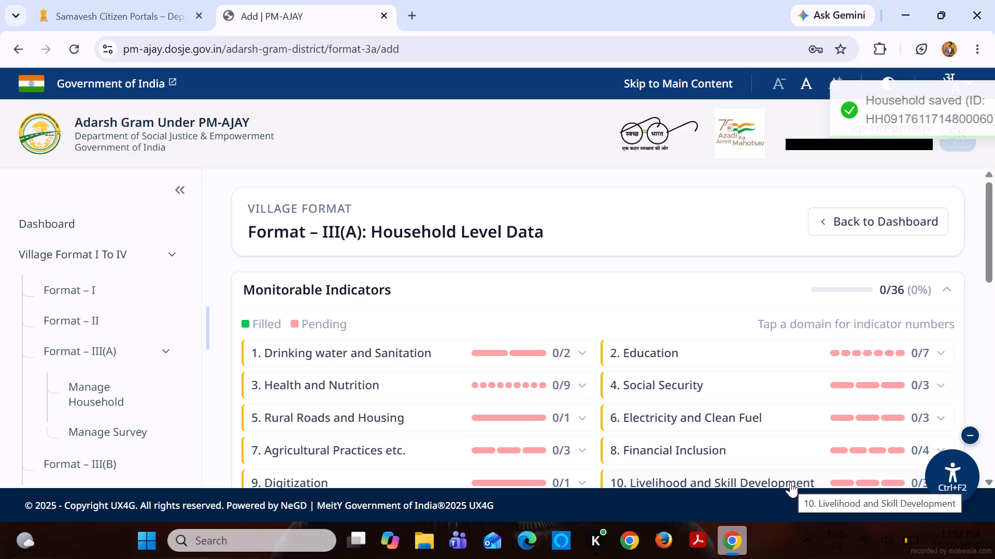
# Open domain 1 – Drinking water and Sanitation, answer Yes to having a latrine (1.3) and No to open defecation (1.5), and submit it.
pyautogui.scroll(-7, 812, 389)
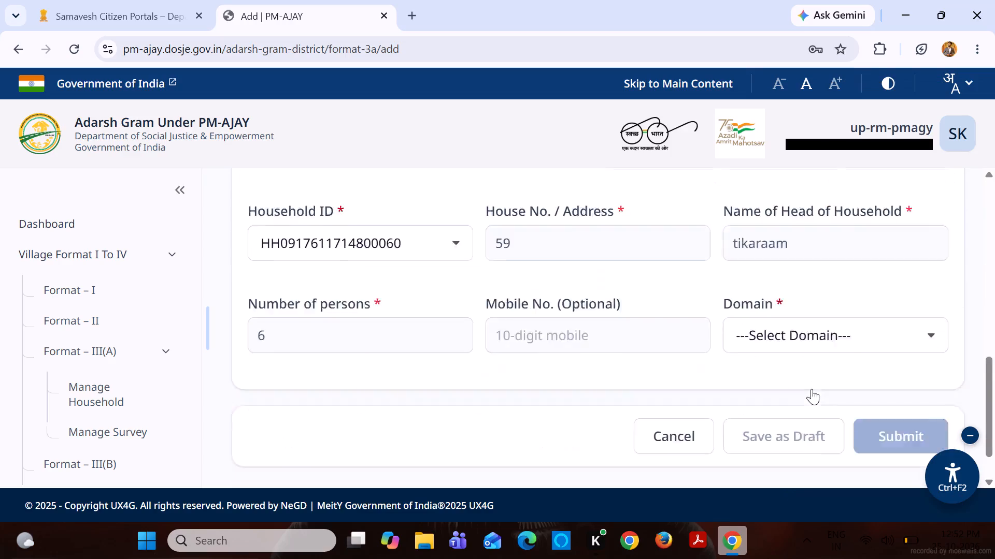
pyautogui.click(884, 289)
pyautogui.click(794, 149)
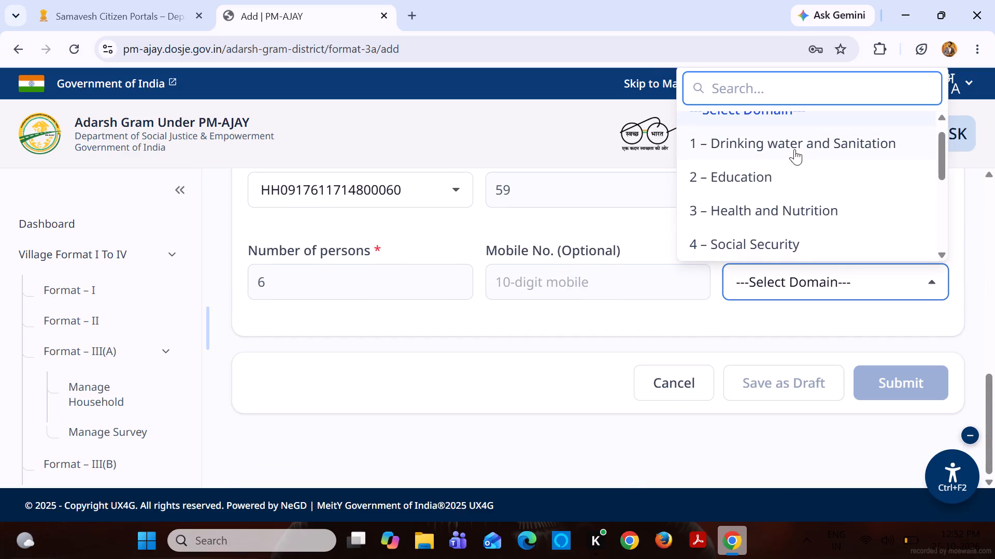
pyautogui.scroll(-3, 806, 231)
pyautogui.moveTo(889, 276); pyautogui.dragTo(868, 314)
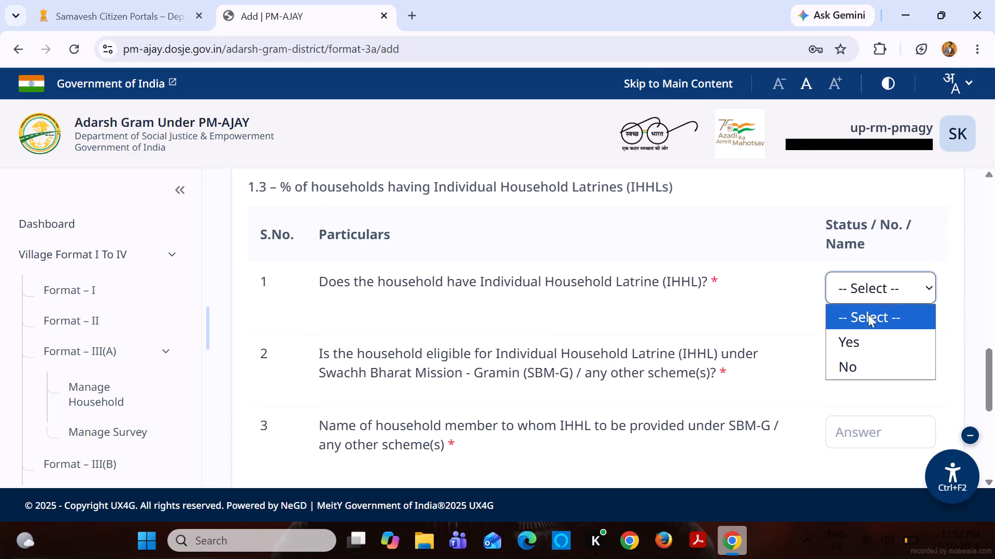
pyautogui.moveTo(868, 314); pyautogui.dragTo(853, 336)
pyautogui.click(853, 336)
pyautogui.scroll(-3, 853, 336)
pyautogui.click(851, 435)
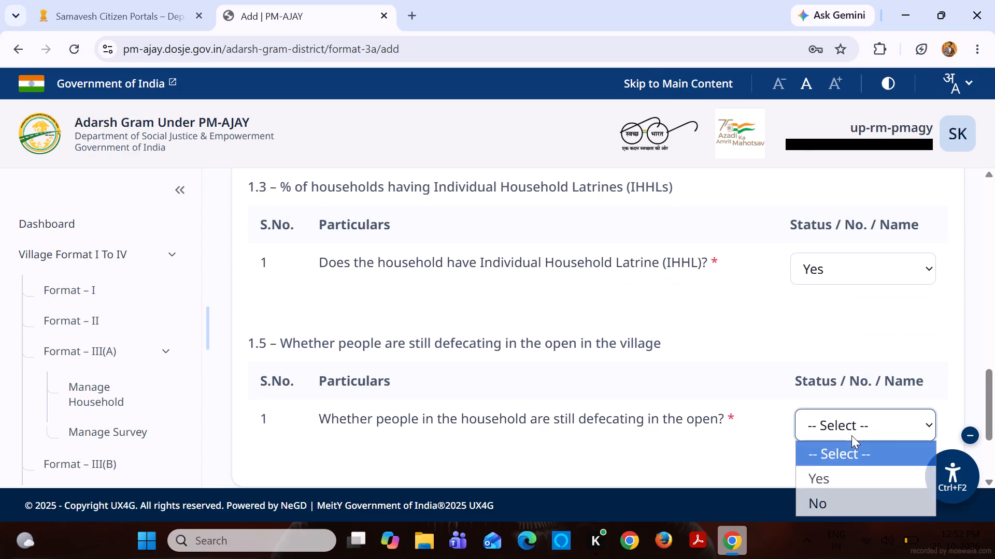
pyautogui.click(829, 502)
pyautogui.scroll(-5, 845, 379)
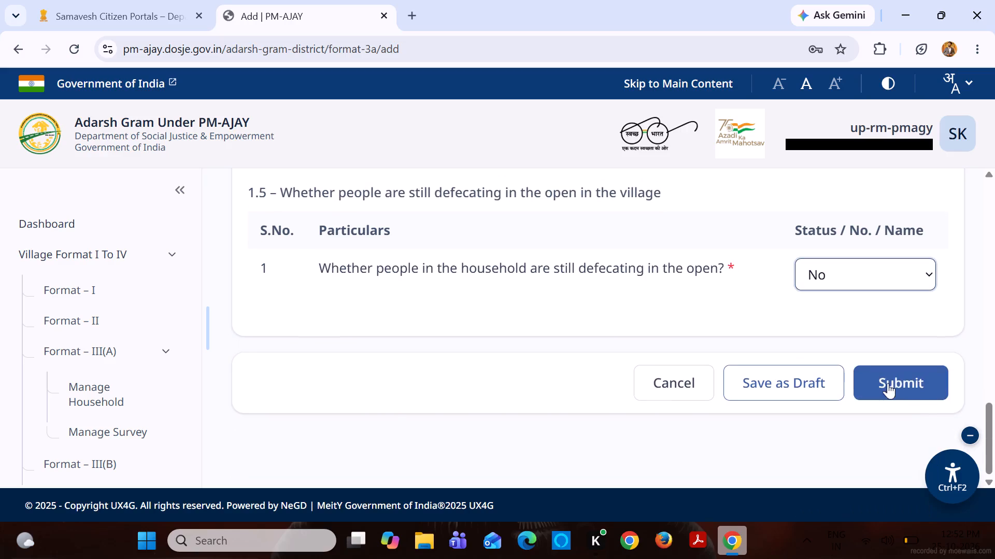
pyautogui.click(914, 392)
# Open domain 2 – Education and enter 1 child aged 6-10 years with 1 attending primary school (2.1).
pyautogui.click(898, 252)
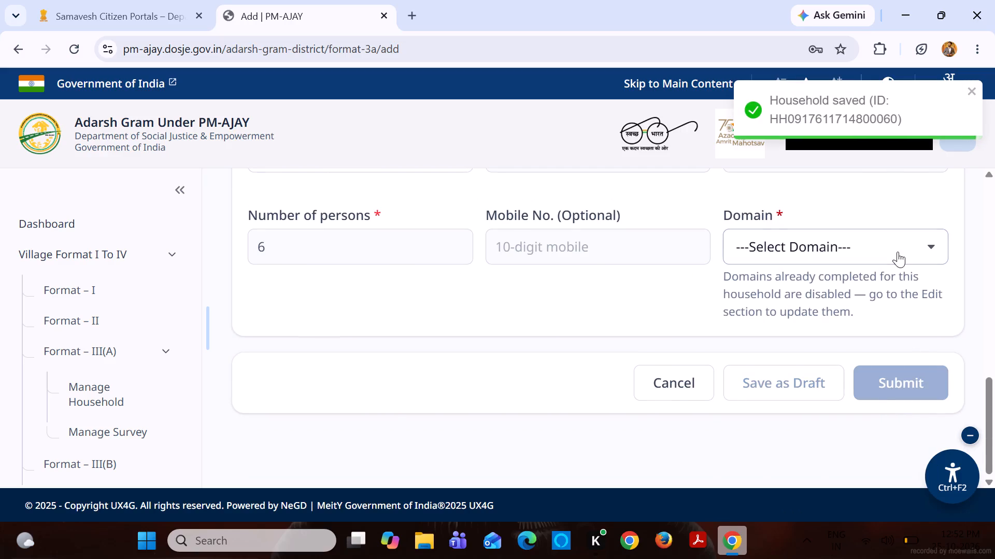
pyautogui.scroll(-1, 835, 368)
pyautogui.click(764, 352)
pyautogui.scroll(-1, 764, 352)
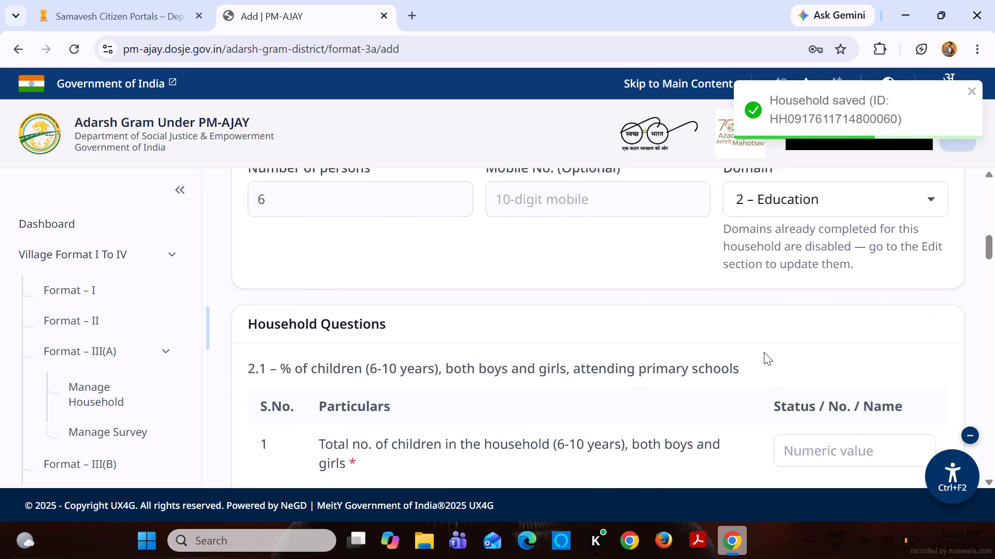
pyautogui.scroll(-1, 764, 352)
pyautogui.click(828, 340)
pyautogui.press('1')
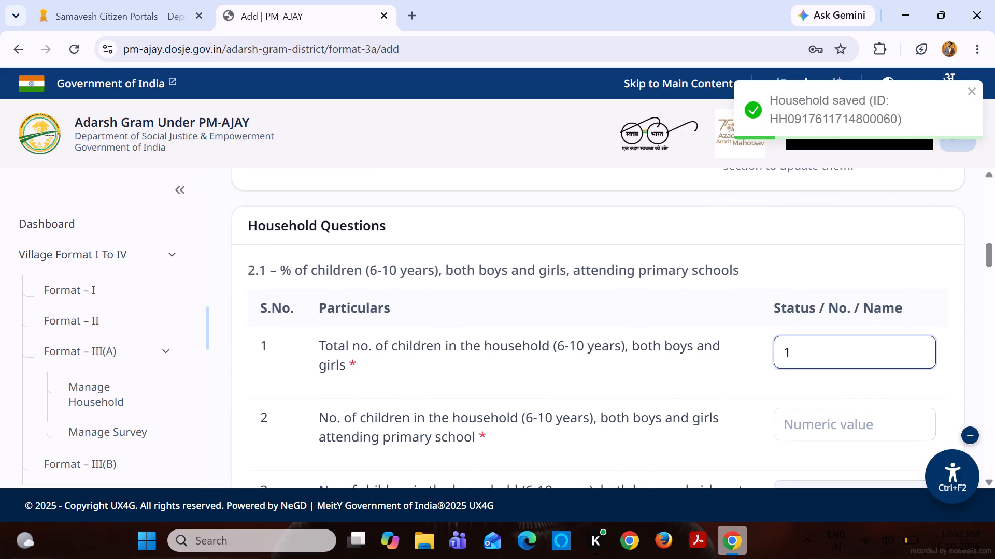
pyautogui.press('1')
pyautogui.press('BackSpace')
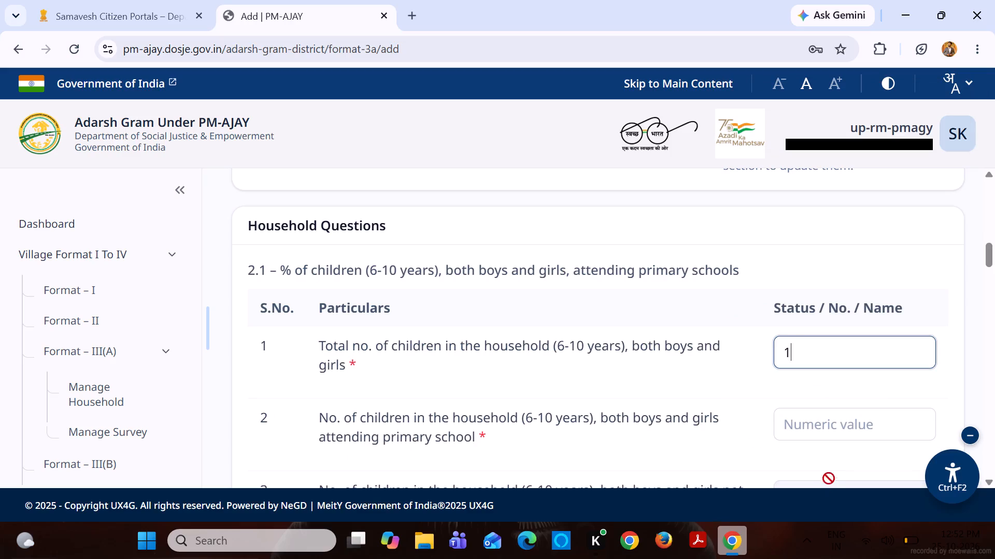
pyautogui.click(837, 437)
pyautogui.press('1')
# Enter 1 child aged 11-13 years with 1 attending middle school (2.2).
pyautogui.scroll(-5, 837, 437)
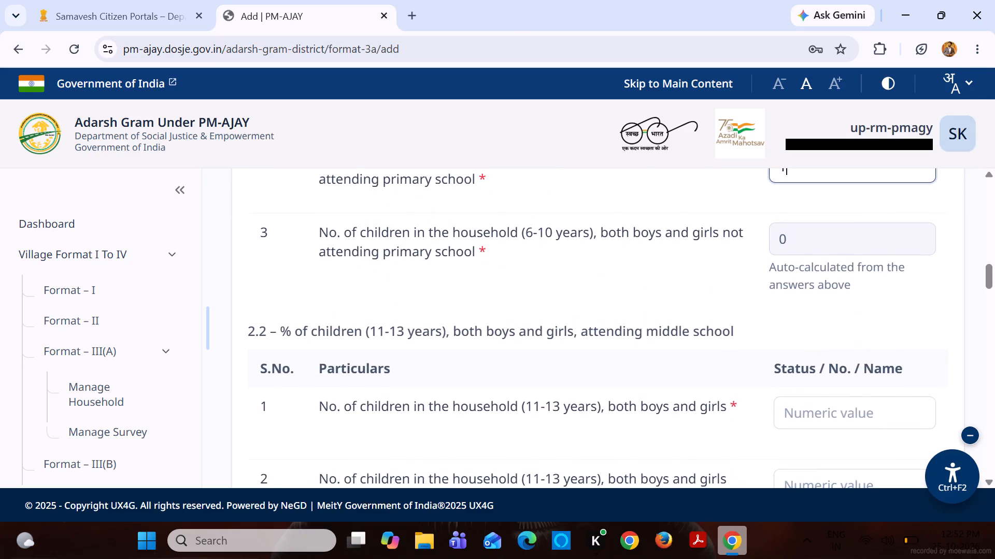
pyautogui.click(871, 395)
pyautogui.press('1')
pyautogui.press('1')
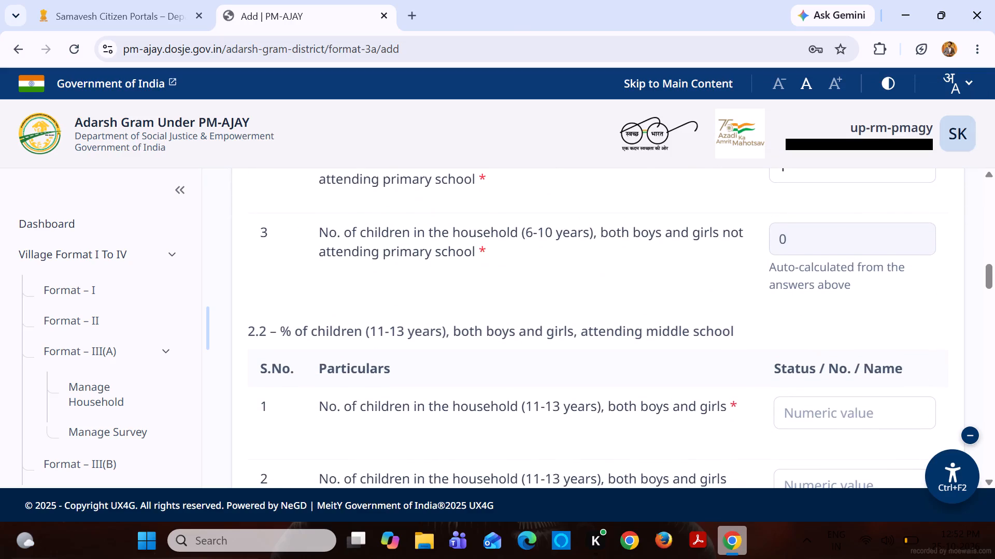
pyautogui.click(814, 406)
pyautogui.press('1')
pyautogui.scroll(-1, 814, 406)
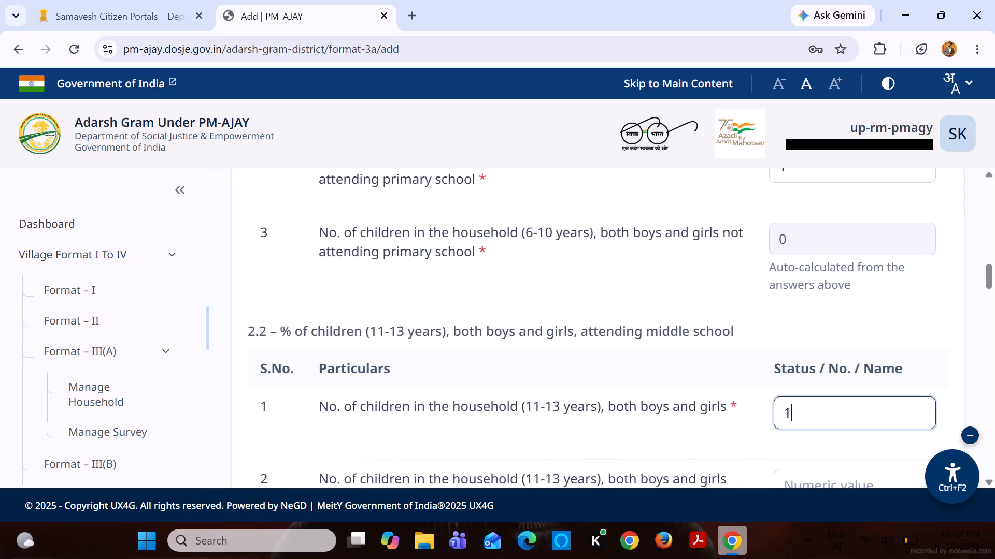
pyautogui.scroll(-3, 814, 406)
pyautogui.click(815, 308)
pyautogui.press('1')
# Enter 0 children aged 14-15 years (2.3), 0 aged 16-17 years (2.4) and 0 aged 18-23 years (2.5).
pyautogui.scroll(-4, 815, 308)
pyautogui.click(820, 333)
pyautogui.press('0')
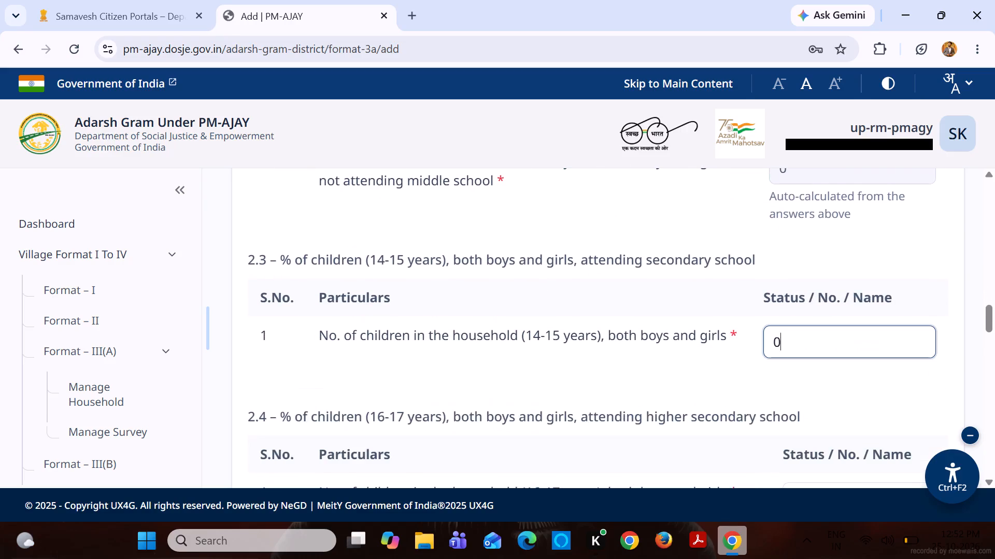
pyautogui.scroll(-5, 820, 333)
pyautogui.click(825, 244)
pyautogui.press('0')
pyautogui.scroll(-3, 825, 244)
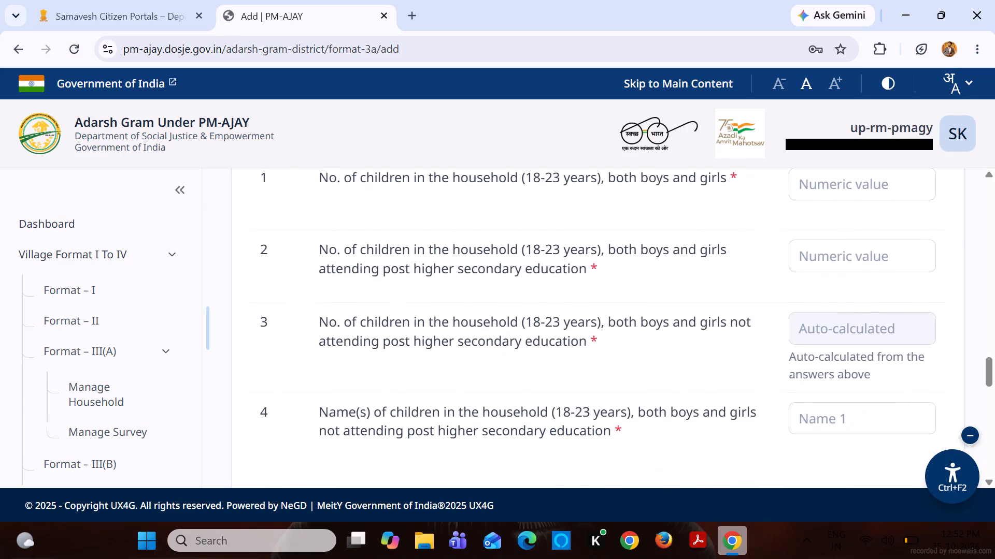
pyautogui.click(850, 179)
pyautogui.press('0')
# Enter 0 children eligible for the Pre-matric Scholarship (2.6) and 0 for the Post-matric Scholarship (2.7), and submit domain 2.
pyautogui.click(836, 356)
pyautogui.press('0')
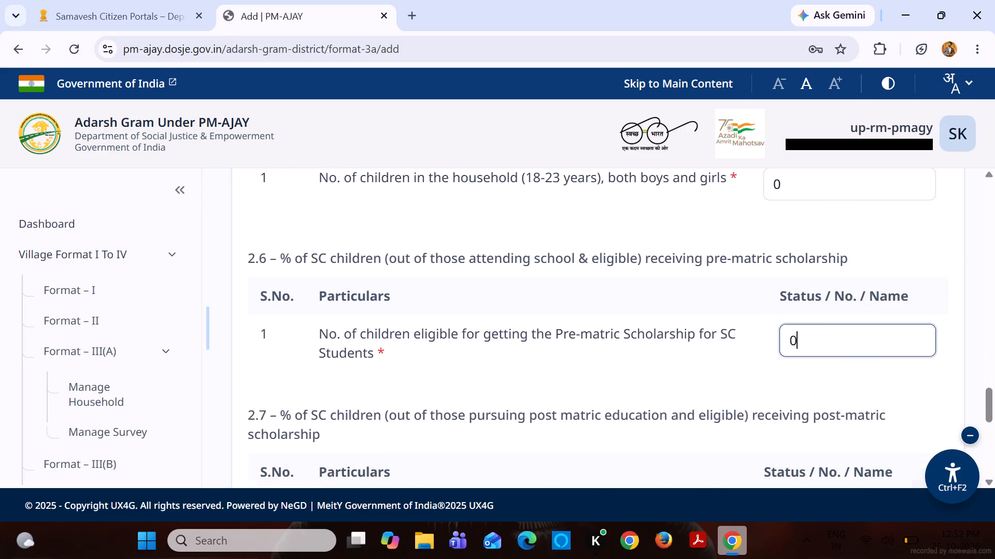
pyautogui.scroll(-5, 836, 356)
pyautogui.click(802, 290)
pyautogui.press('0')
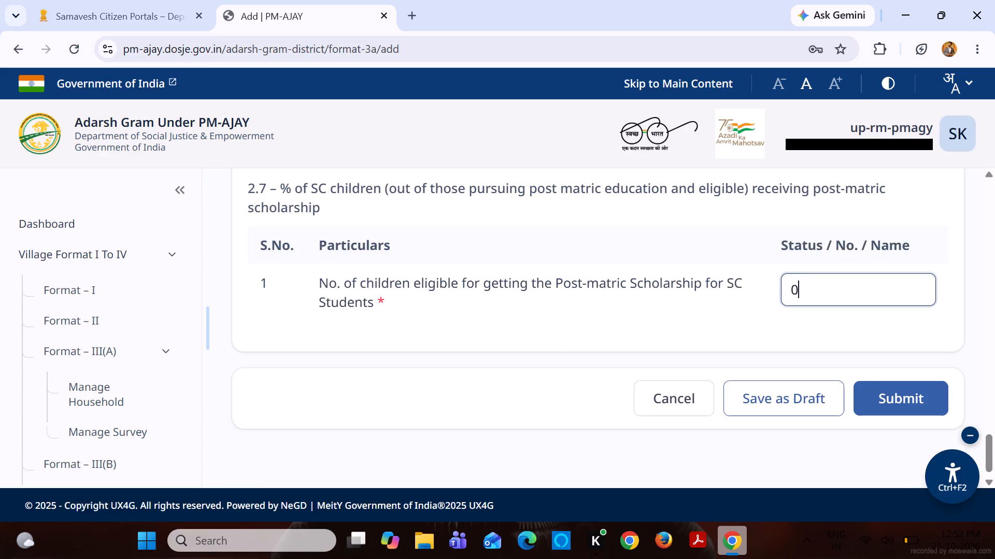
pyautogui.click(877, 392)
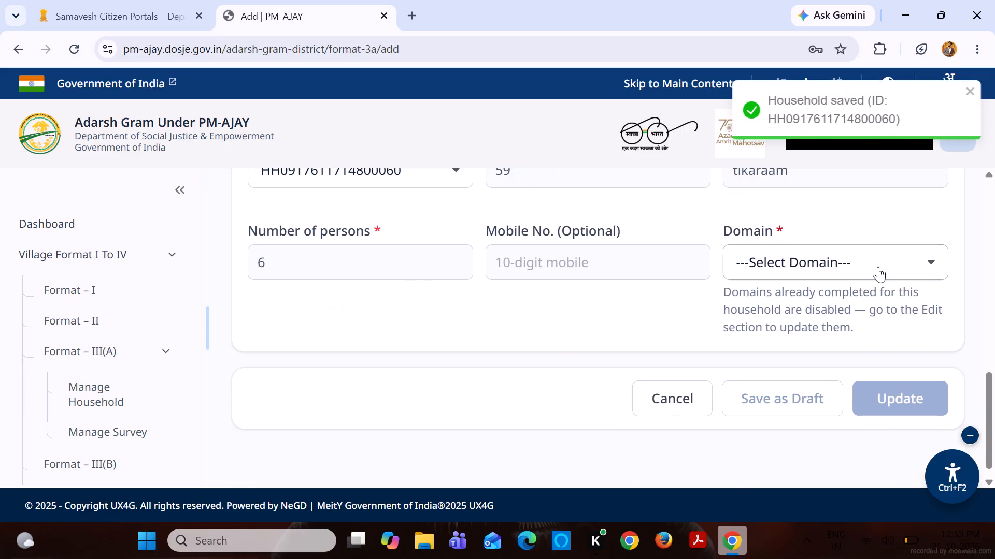
# Open domain 3 – Health and Nutrition, answer Yes to Health Protection Scheme coverage (3.1), and enter 0 pregnant women (3.3).
pyautogui.click(878, 267)
pyautogui.click(710, 438)
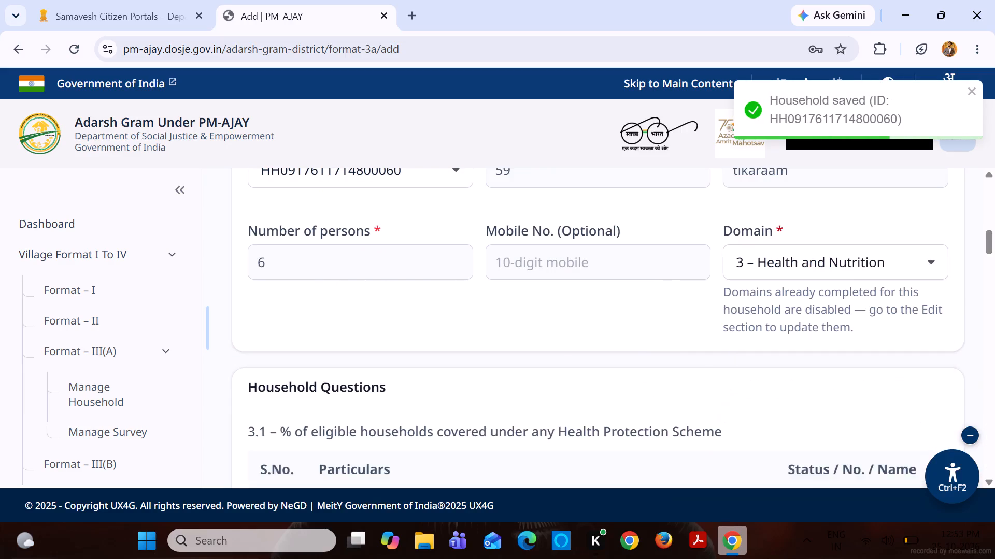
pyautogui.scroll(-5, 710, 438)
pyautogui.click(900, 240)
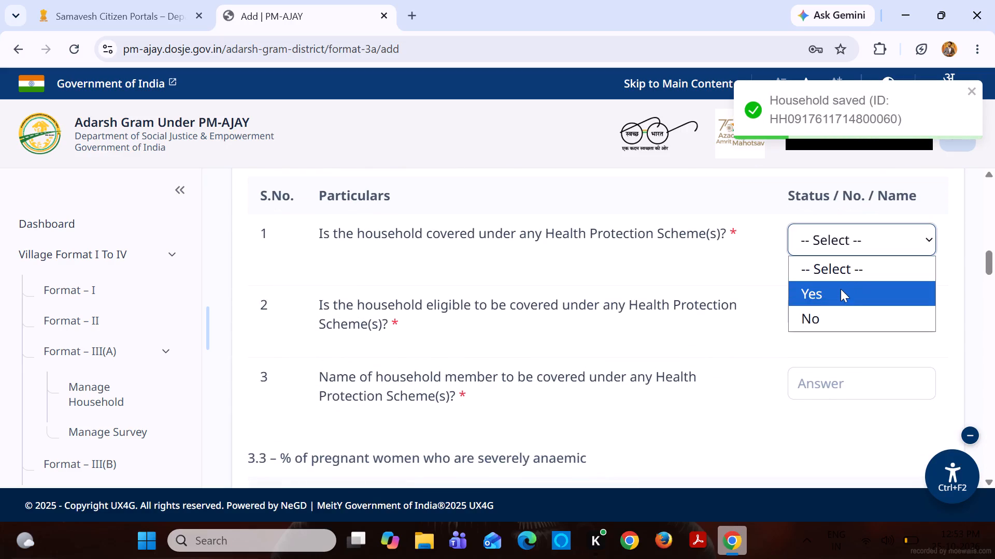
pyautogui.click(839, 292)
pyautogui.scroll(-2, 839, 292)
pyautogui.click(806, 391)
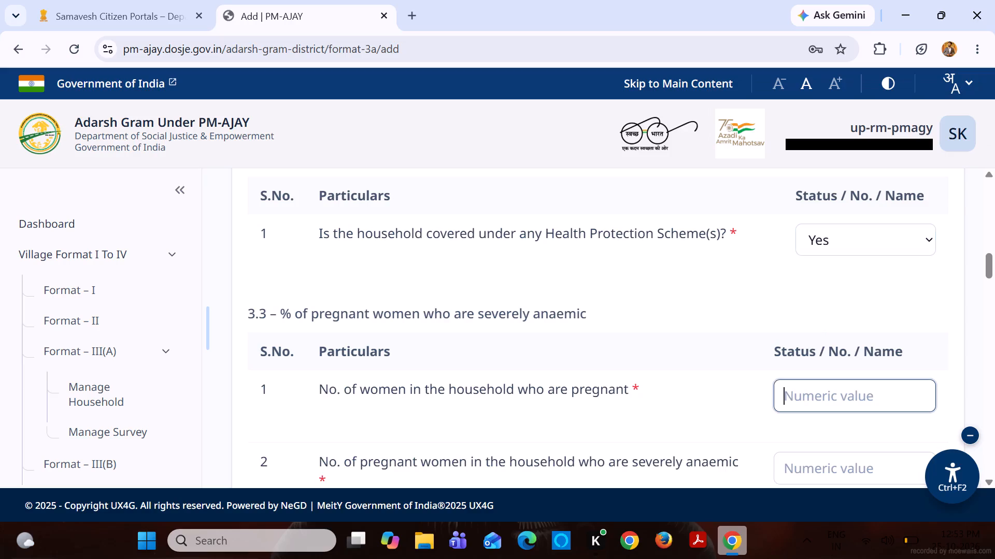
pyautogui.press('0')
# Enter 0 deliveries in the last year (3.4), 0 children born in the last year (3.5) and 0 children below one year (3.6).
pyautogui.scroll(-4, 806, 391)
pyautogui.click(785, 318)
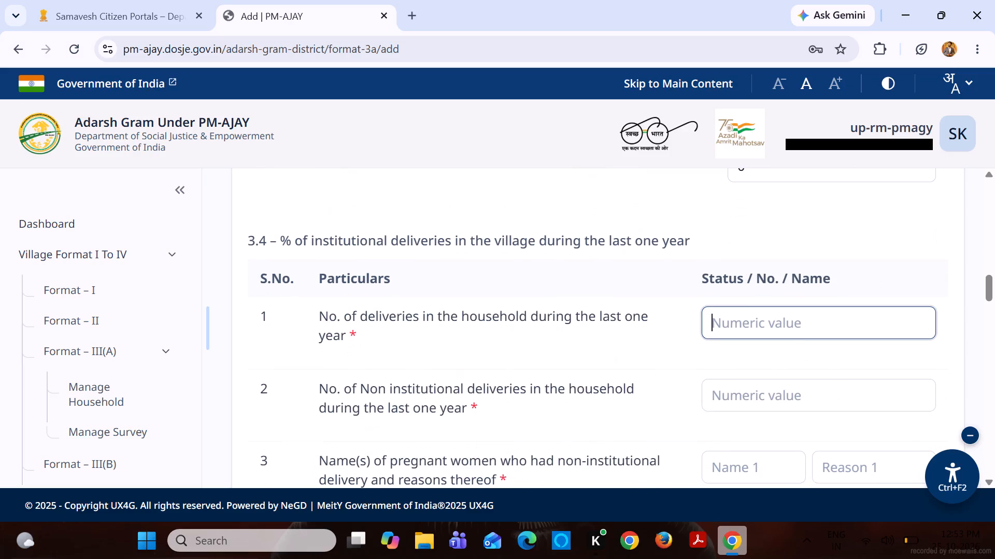
pyautogui.press('0')
pyautogui.scroll(-2, 785, 318)
pyautogui.click(765, 314)
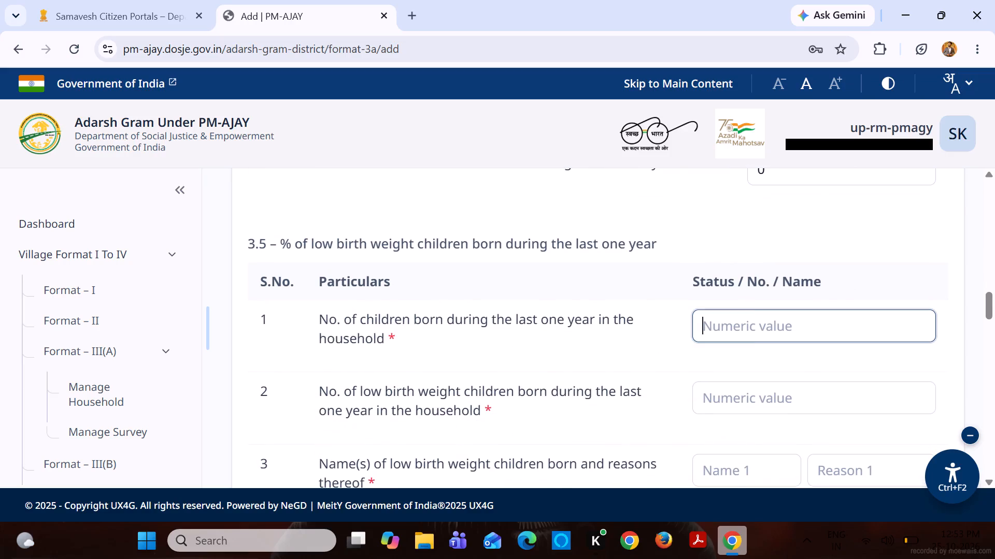
pyautogui.press('0')
pyautogui.scroll(-2, 765, 314)
pyautogui.click(777, 258)
pyautogui.press('0')
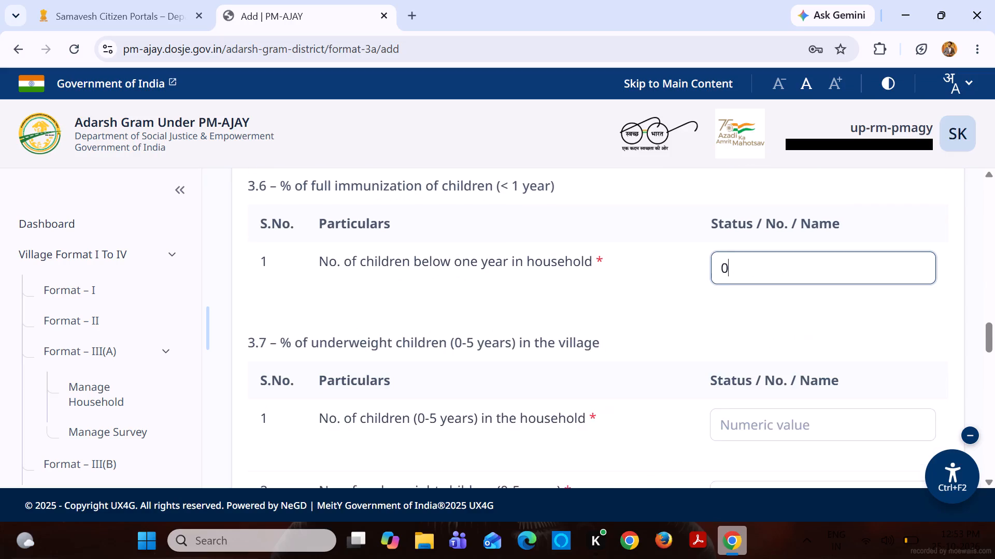
# Enter 0 children aged 0-5 years (3.7) and 0 women pregnant during the last one year (3.8).
pyautogui.scroll(-2, 777, 258)
pyautogui.click(751, 270)
pyautogui.press('0')
pyautogui.scroll(-1, 751, 270)
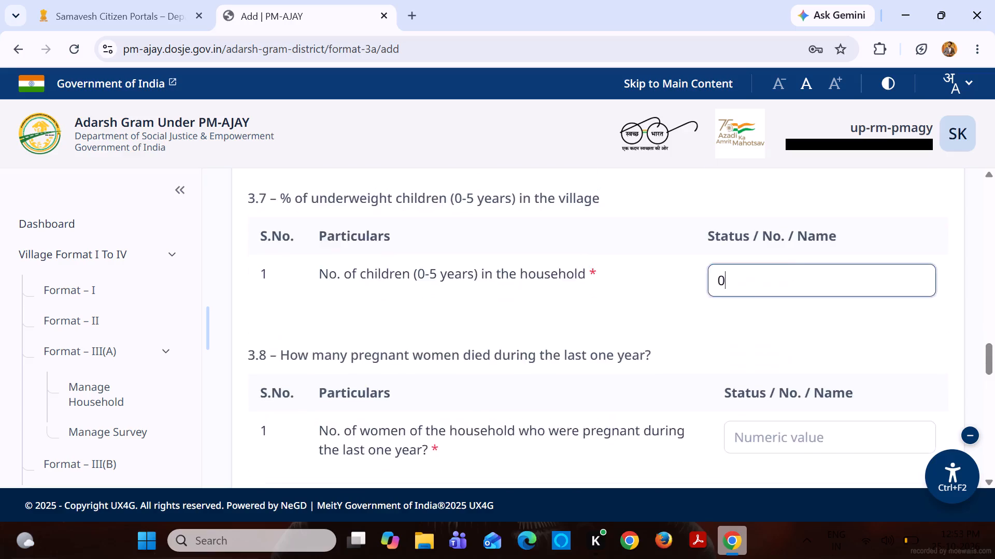
pyautogui.scroll(-1, 751, 270)
pyautogui.click(756, 300)
pyautogui.press('0')
# Enter 0 children under 1 year (3.9) and 0 members suffering from communicable diseases (3.10), and submit domain 3.
pyautogui.scroll(-2, 756, 300)
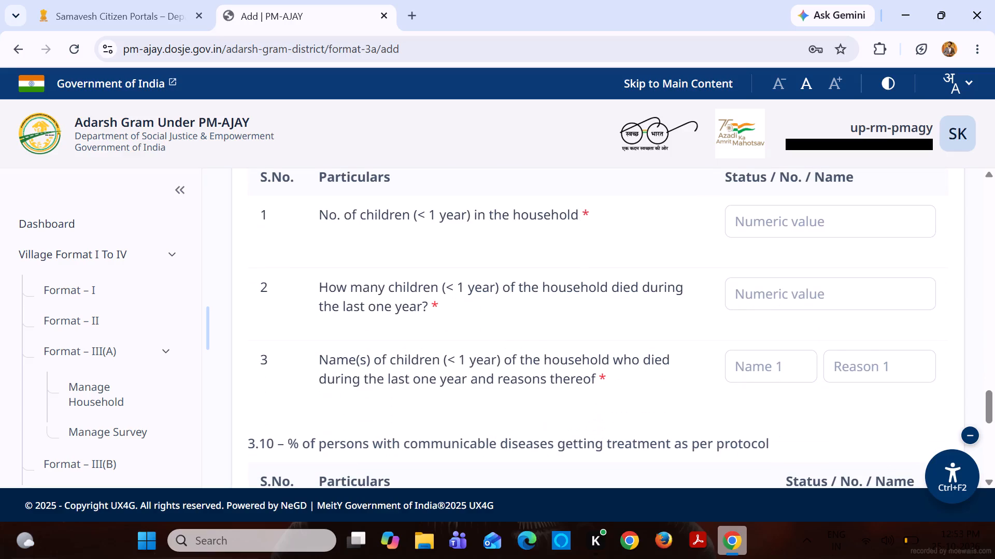
pyautogui.click(761, 226)
pyautogui.press('0')
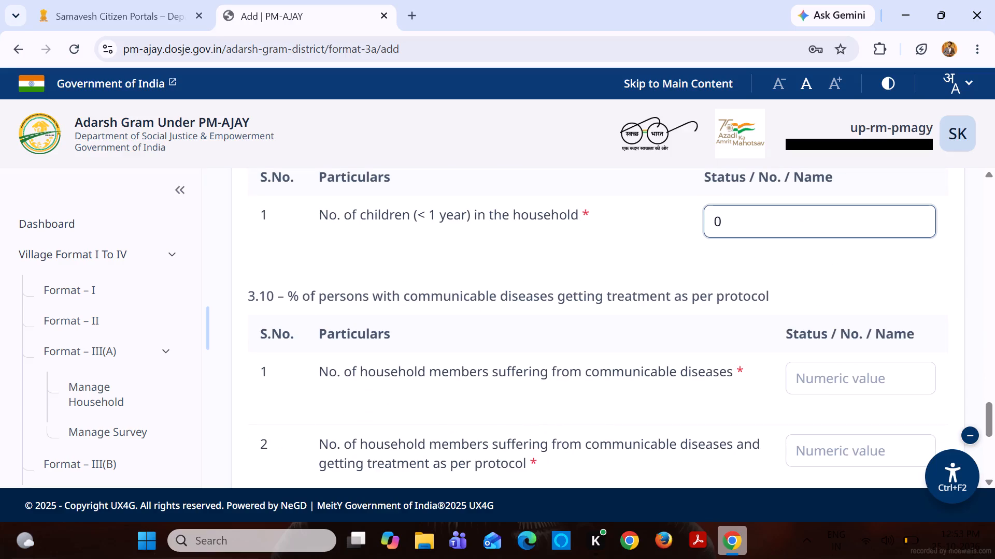
pyautogui.click(856, 371)
pyautogui.press('0')
pyautogui.scroll(-2, 856, 371)
pyautogui.click(936, 391)
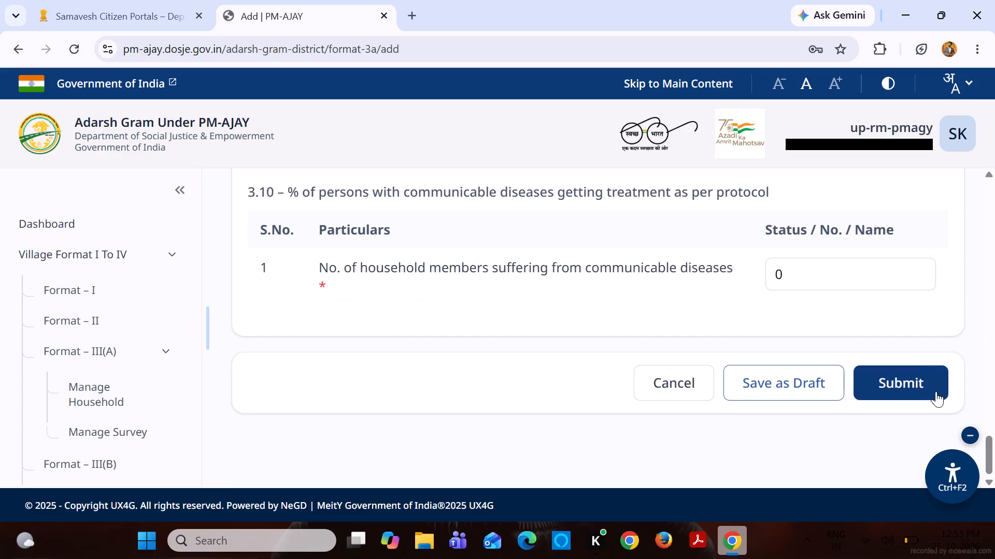
# Open domain 4 – Social Security and enter 0 women eligible for Widow Pension (4.1) and 0 persons eligible for Old Age Pension (4.2).
pyautogui.click(885, 247)
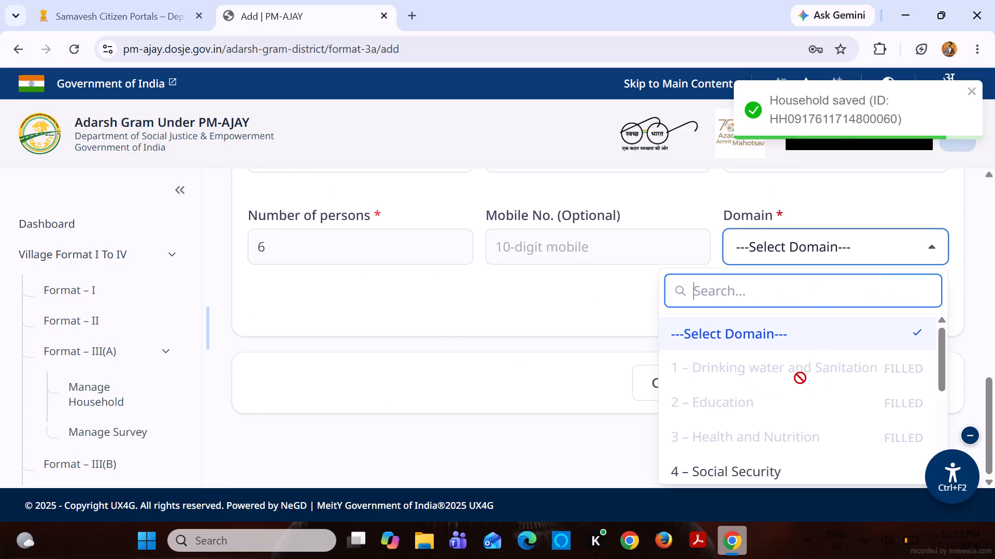
pyautogui.scroll(-1, 800, 378)
pyautogui.click(777, 383)
pyautogui.scroll(-3, 777, 383)
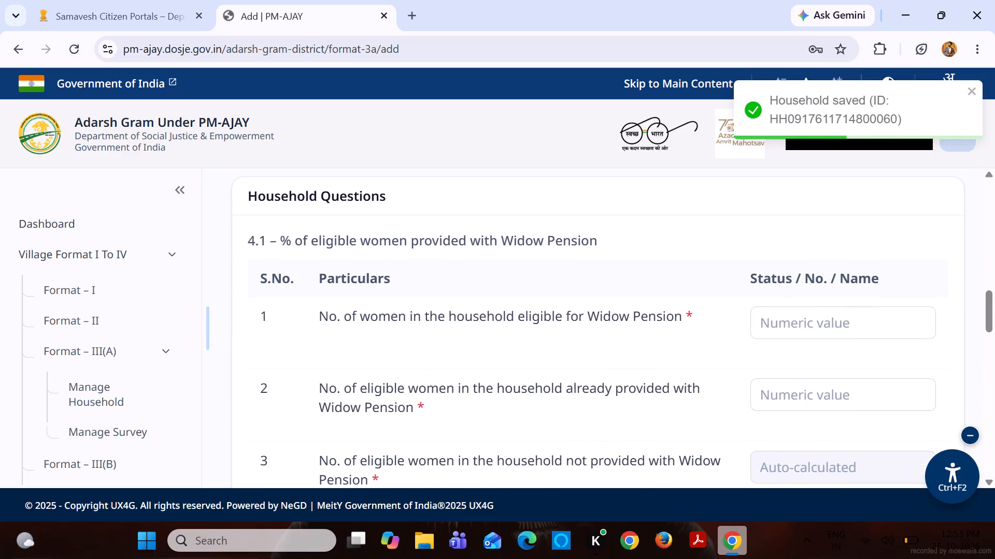
pyautogui.click(819, 321)
pyautogui.press('0')
pyautogui.click(818, 476)
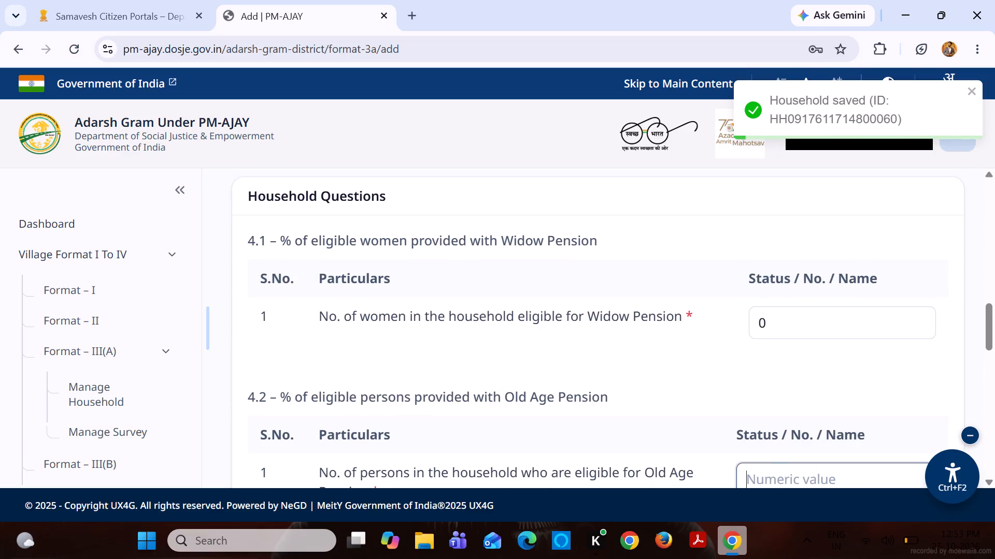
pyautogui.press('0')
# Enter 0 persons eligible for Disability Pension (4.3) and submit domain 4.
pyautogui.scroll(-4, 818, 476)
pyautogui.click(808, 377)
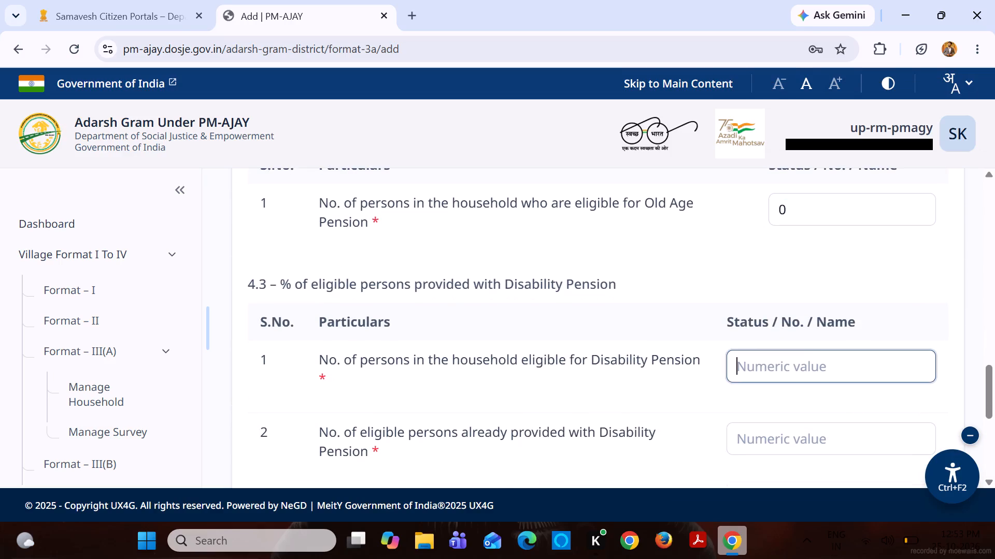
pyautogui.press('0')
pyautogui.scroll(-3, 808, 377)
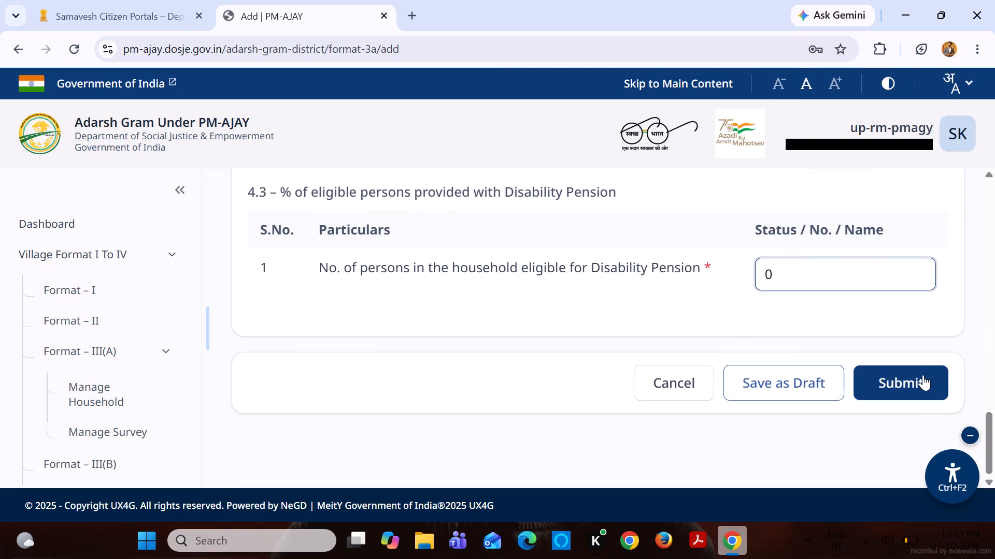
pyautogui.click(923, 375)
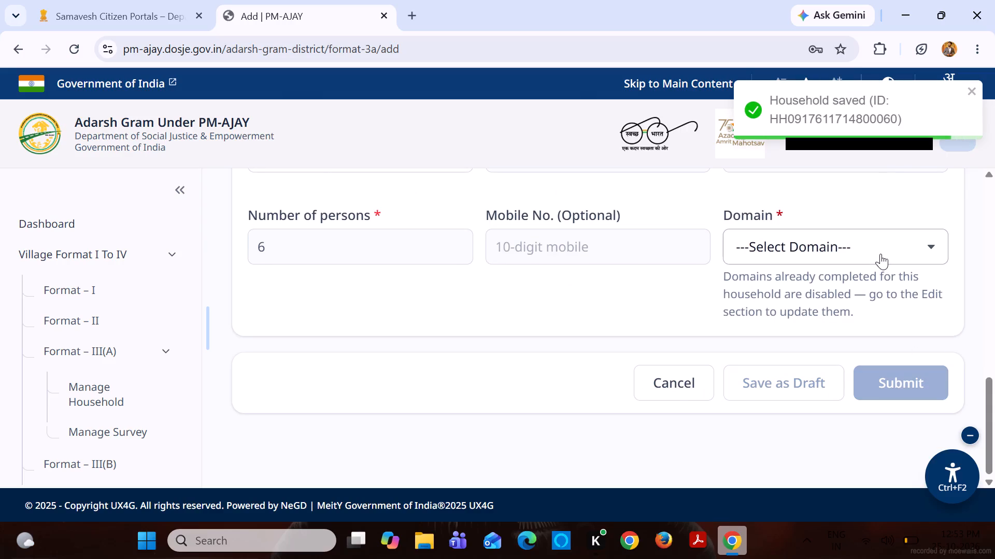
# Open domain 5 – Rural Roads and Housing, answer No to living in a Kachcha/unsafe house (5.3), and submit it.
pyautogui.click(880, 254)
pyautogui.scroll(-2, 760, 423)
pyautogui.click(759, 366)
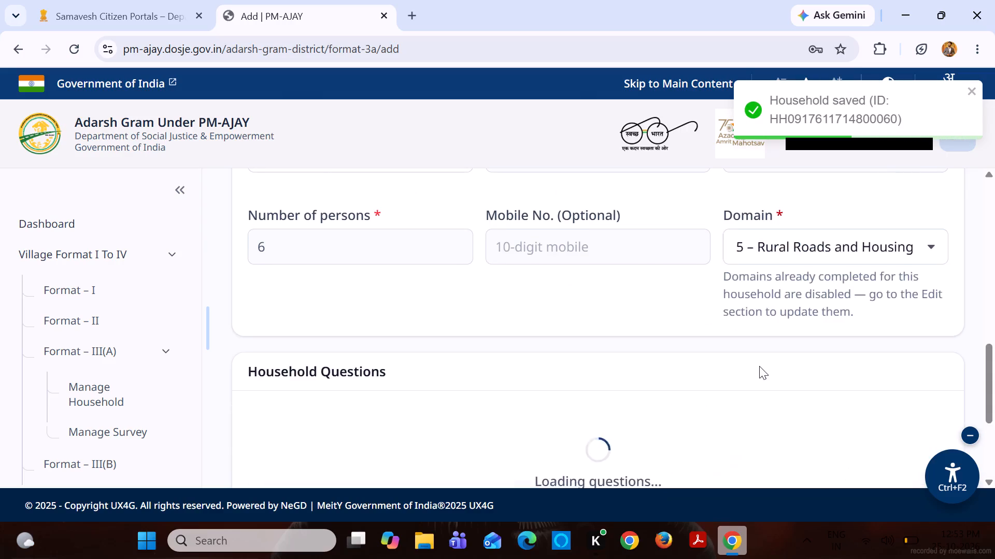
pyautogui.scroll(-4, 759, 366)
pyautogui.click(890, 312)
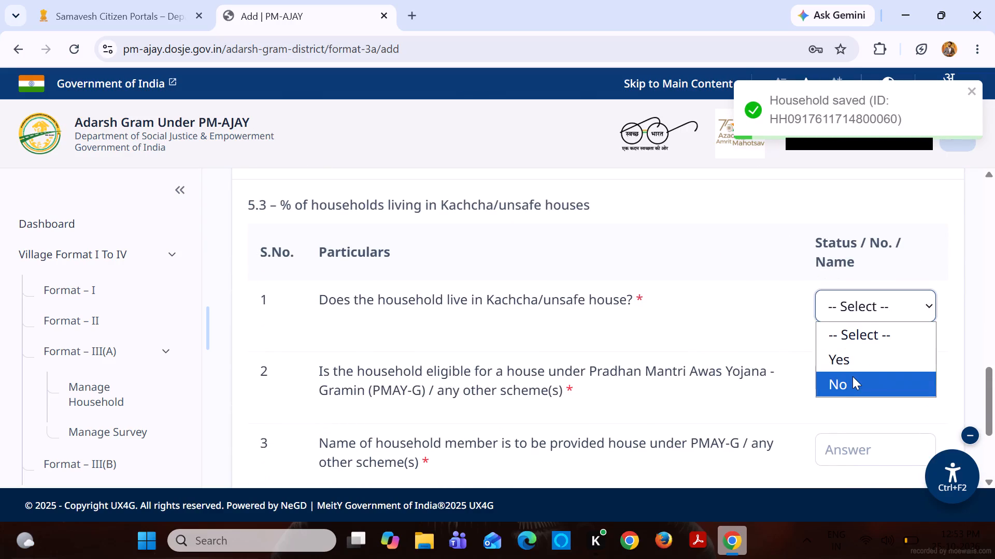
pyautogui.click(852, 376)
pyautogui.scroll(-6, 852, 376)
pyautogui.click(914, 376)
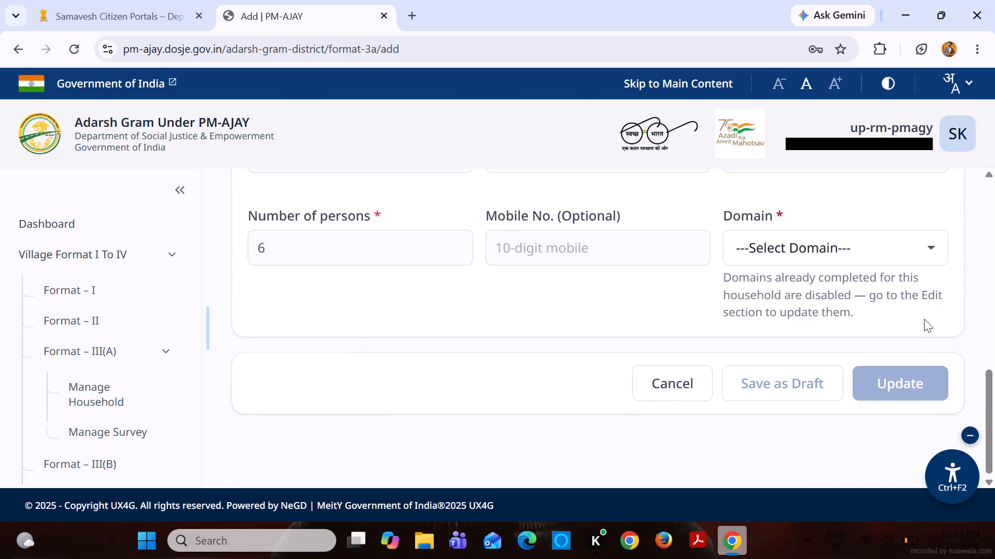
# Open domain 6 – Electricity and Clean Fuel and answer Yes to the house having an electricity connection (6.2).
pyautogui.click(889, 251)
pyautogui.scroll(-2, 805, 389)
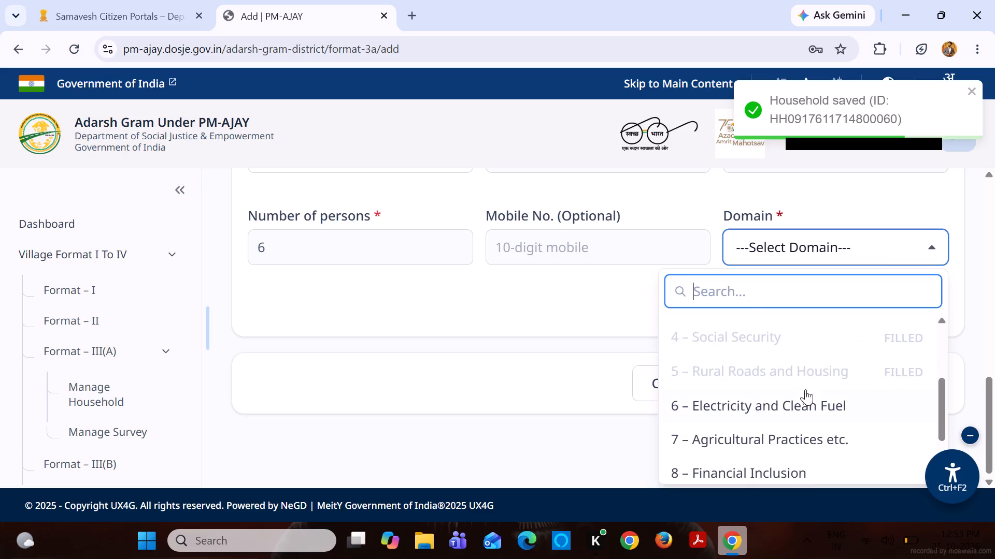
pyautogui.click(769, 408)
pyautogui.scroll(-2, 769, 408)
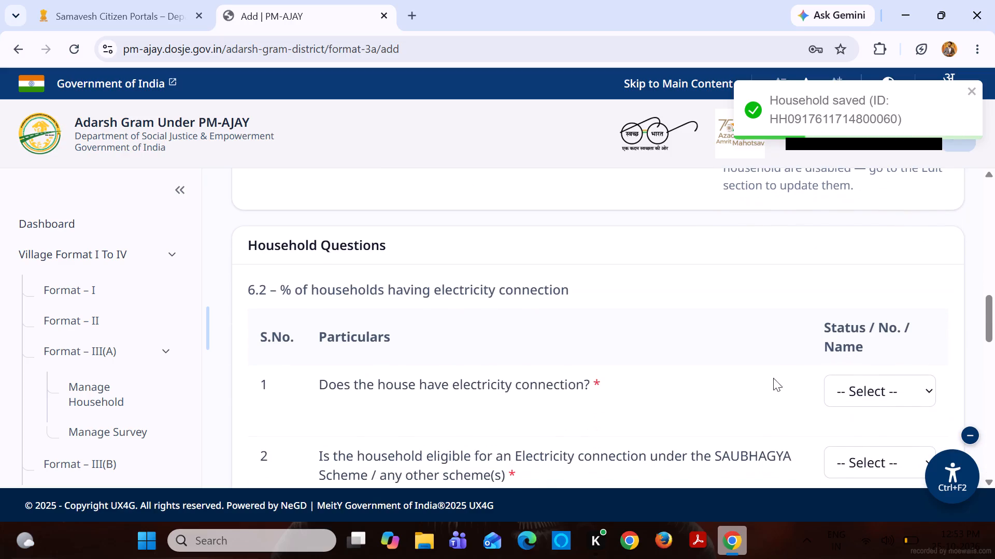
pyautogui.click(900, 399)
pyautogui.click(877, 439)
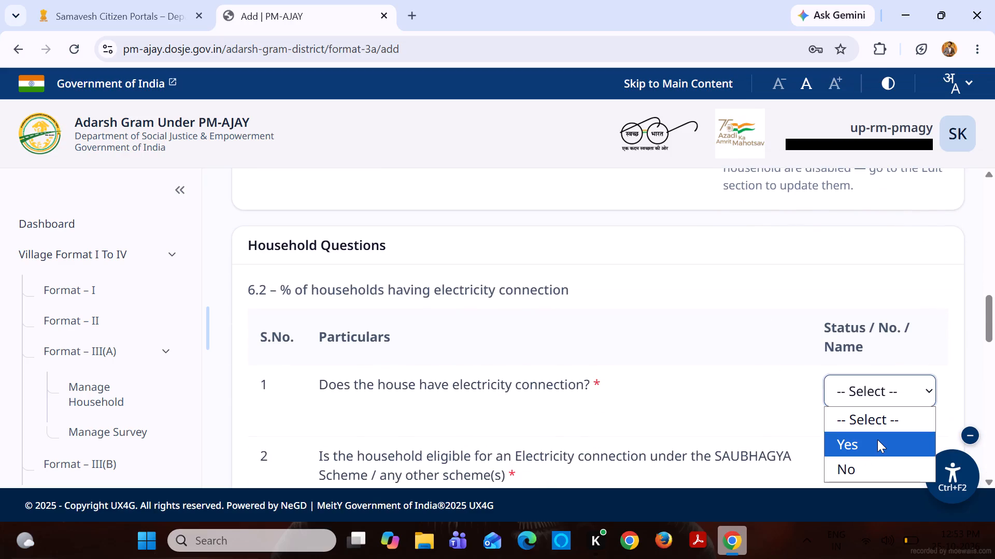
# In 6.3, answer Yes to having an electricity connection and Yes to using at least one LED bulb.
pyautogui.scroll(-4, 825, 316)
pyautogui.moveTo(907, 313); pyautogui.dragTo(864, 367)
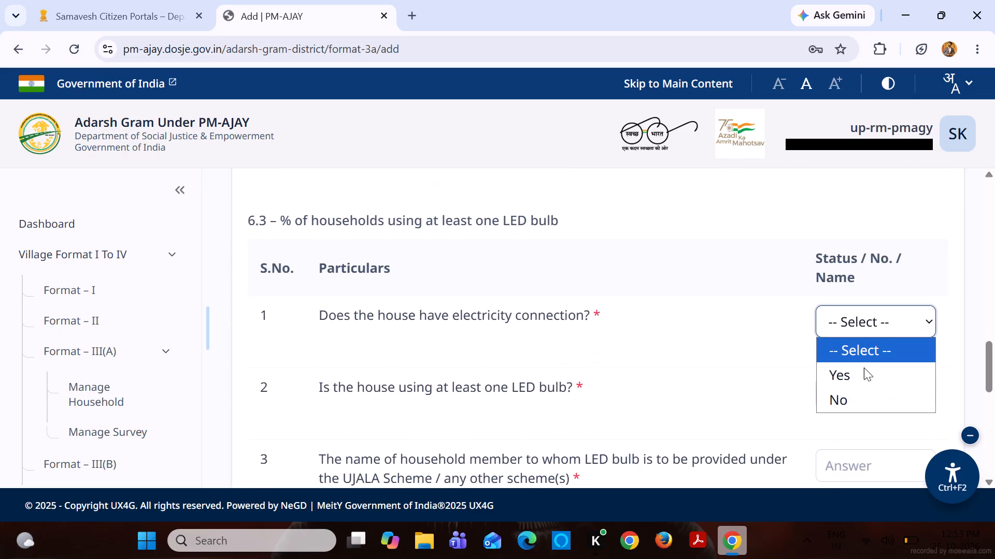
pyautogui.moveTo(864, 367); pyautogui.dragTo(862, 369)
pyautogui.click(862, 369)
pyautogui.scroll(-3, 862, 369)
pyautogui.moveTo(883, 404); pyautogui.dragTo(842, 446)
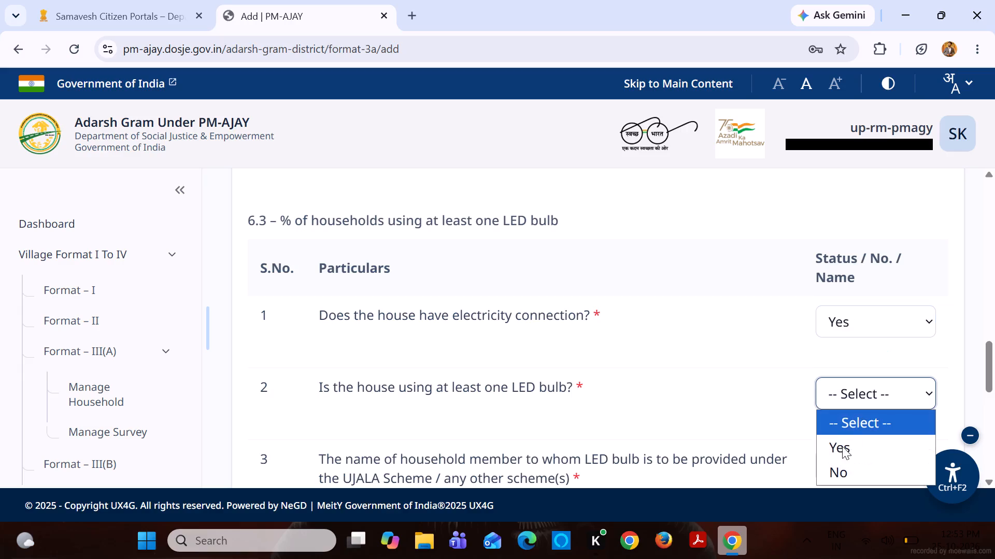
pyautogui.moveTo(842, 446); pyautogui.dragTo(841, 447)
pyautogui.click(841, 447)
# Answer Yes to the house using clean fuel (6.4) and submit domain 6.
pyautogui.scroll(-3, 681, 374)
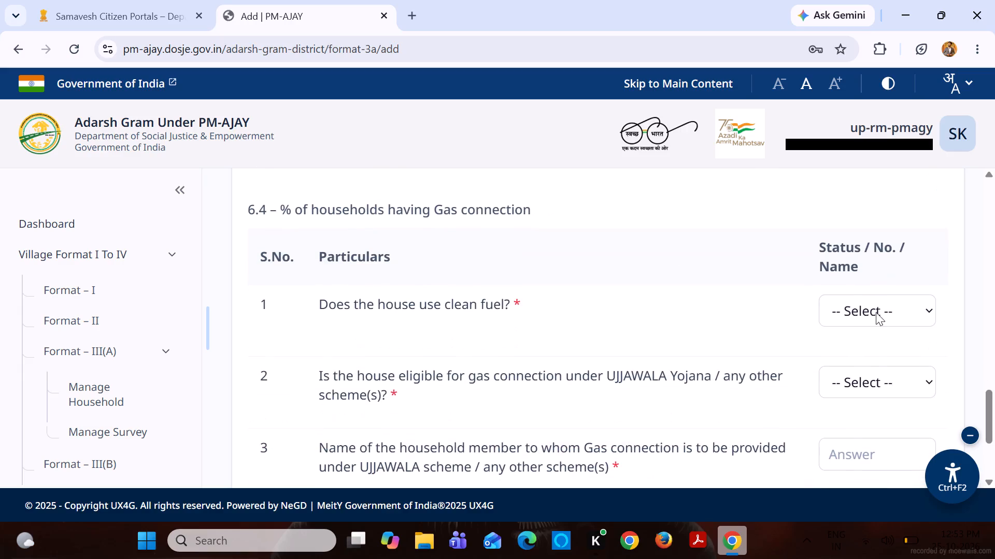
pyautogui.moveTo(878, 305); pyautogui.dragTo(847, 349)
pyautogui.click(847, 349)
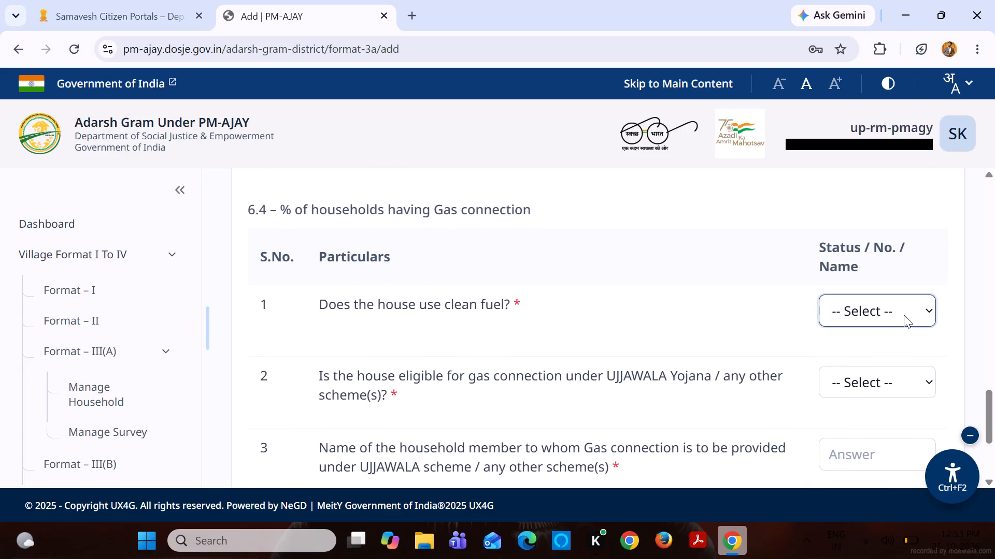
pyautogui.click(904, 315)
pyautogui.click(864, 365)
pyautogui.scroll(-3, 864, 365)
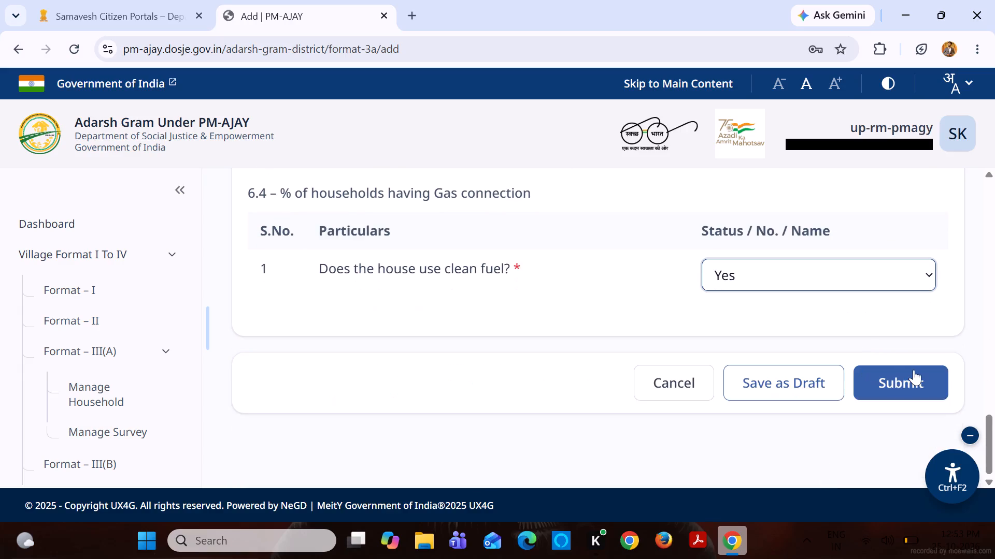
pyautogui.click(914, 370)
# Open domain 7 – Agricultural Practices etc., answer No to the household being involved in farming, and submit it.
pyautogui.click(886, 249)
pyautogui.scroll(-3, 851, 424)
pyautogui.click(772, 350)
pyautogui.scroll(-5, 772, 350)
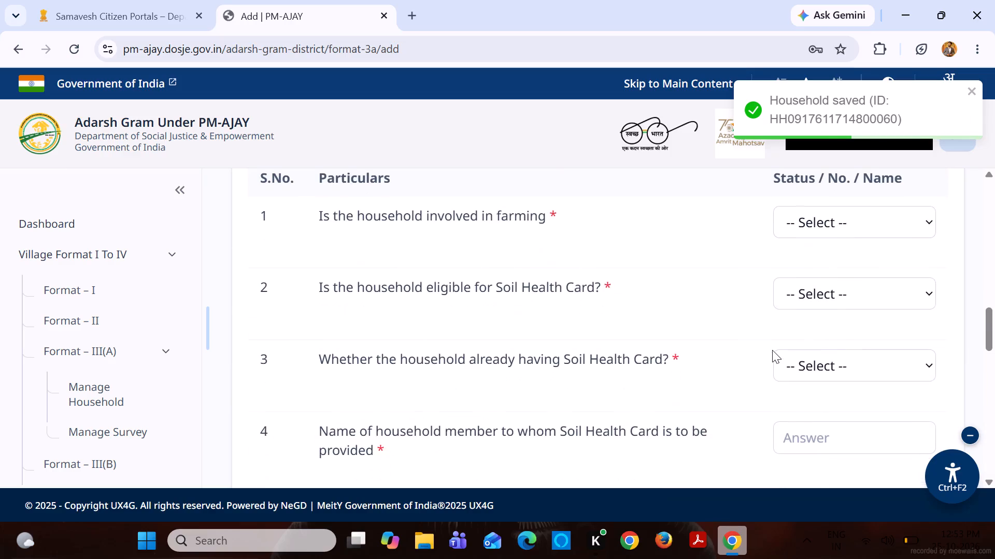
pyautogui.moveTo(865, 212); pyautogui.dragTo(809, 296)
pyautogui.click(809, 296)
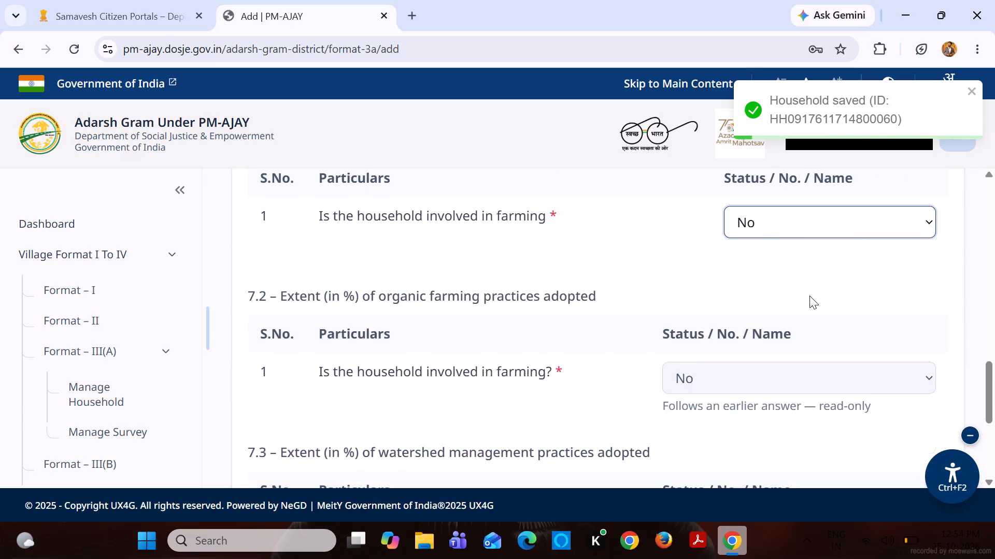
pyautogui.scroll(-9, 809, 296)
pyautogui.click(891, 383)
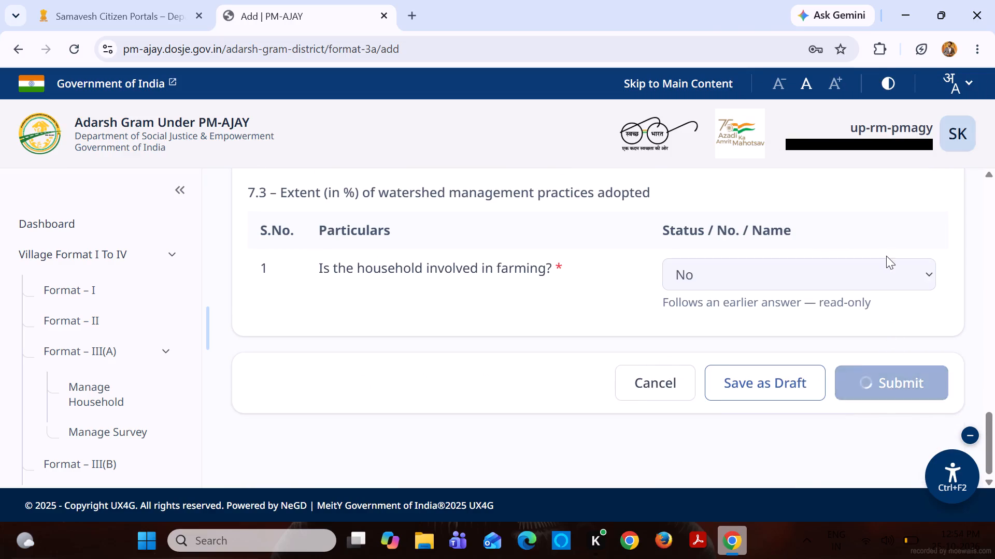
# Open domain 8 – Financial Inclusion and enter 0 persons above 5 years (8.1) and 0 members eligible for a bank/post office account (8.2).
pyautogui.click(846, 233)
pyautogui.scroll(-13, 828, 359)
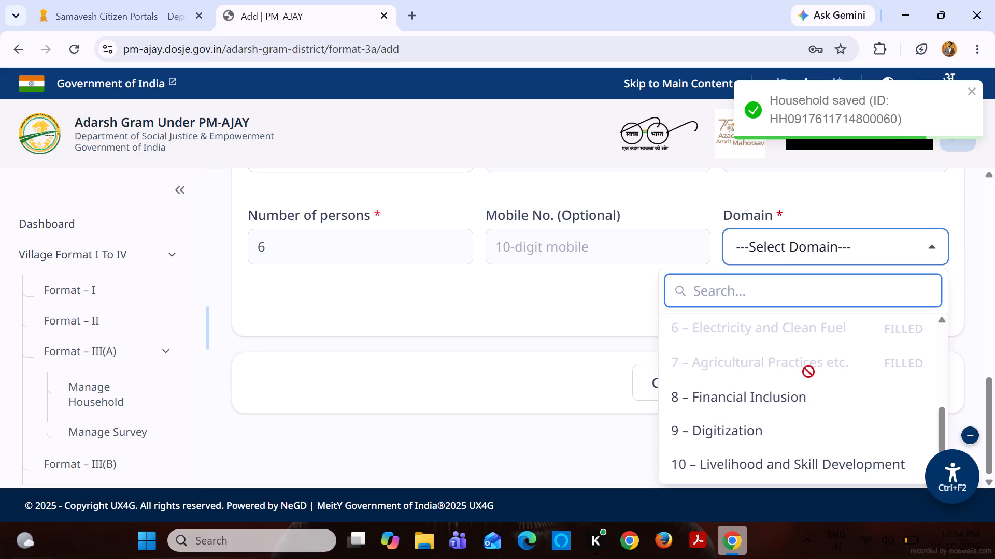
pyautogui.click(772, 400)
pyautogui.scroll(-3, 772, 400)
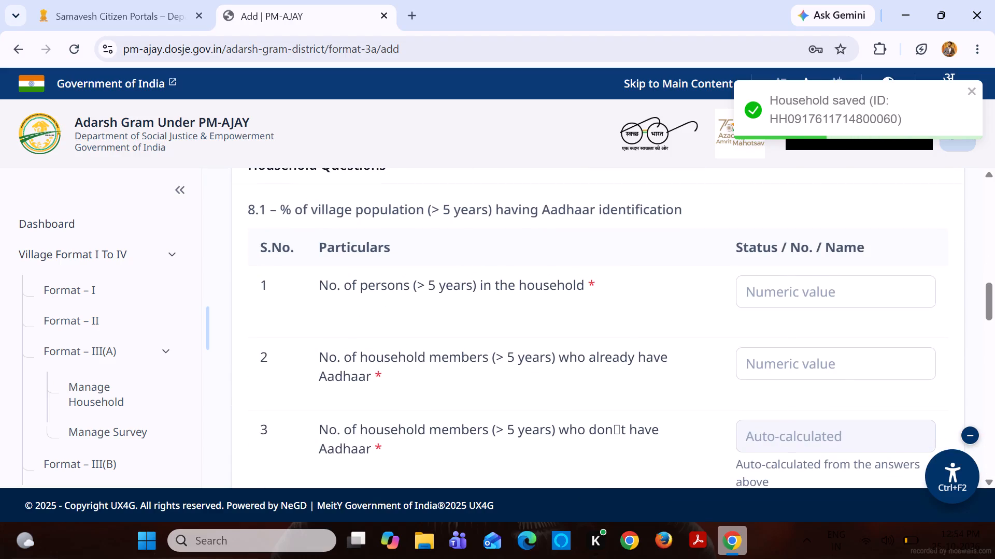
pyautogui.click(801, 292)
pyautogui.press('0')
pyautogui.scroll(-2, 801, 292)
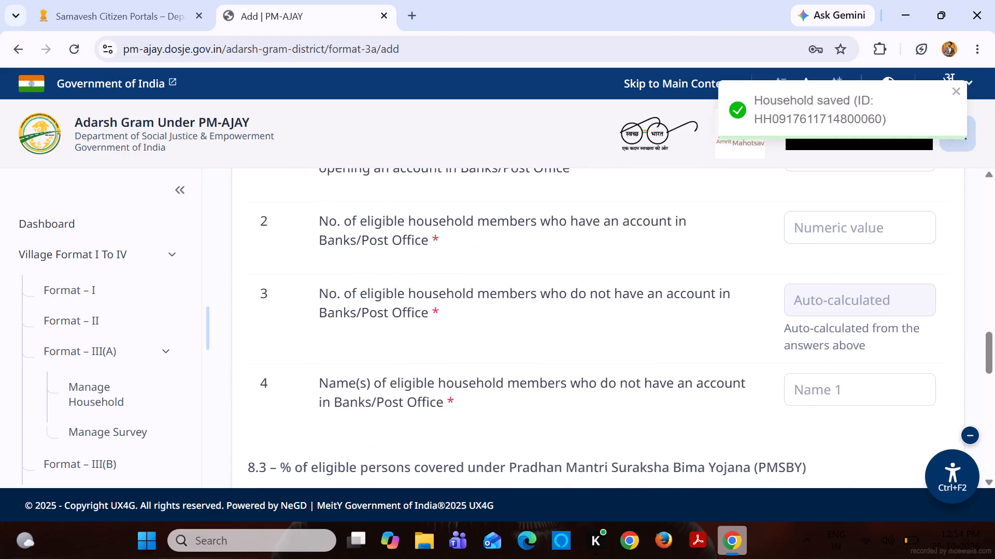
pyautogui.scroll(1, 860, 217)
pyautogui.moveTo(842, 232); pyautogui.dragTo(833, 243)
pyautogui.click(833, 243)
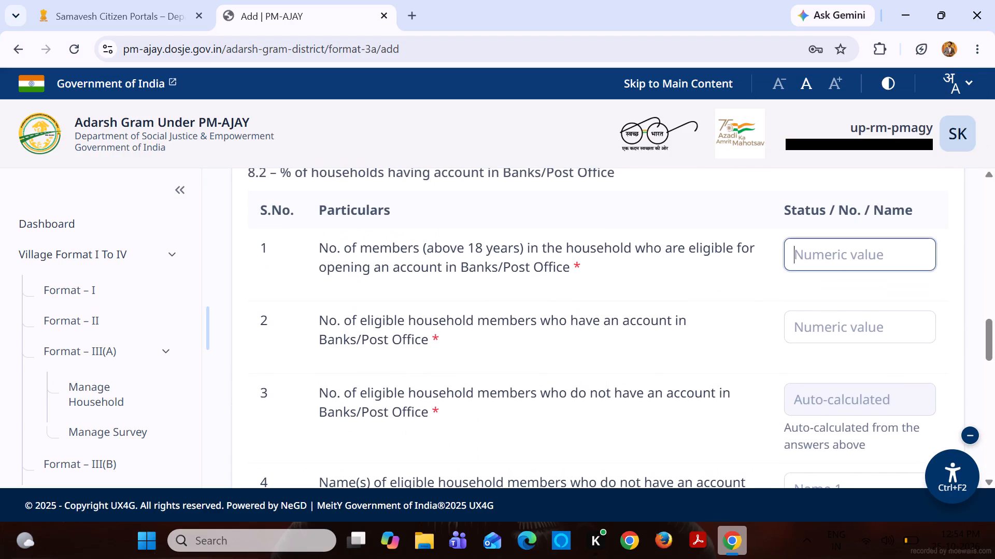
pyautogui.press('0')
# Enter 0 persons eligible for PMSBY coverage (8.3) and 0 members eligible for PMJJBY coverage (8.4), and submit domain 8.
pyautogui.scroll(-3, 833, 243)
pyautogui.click(889, 241)
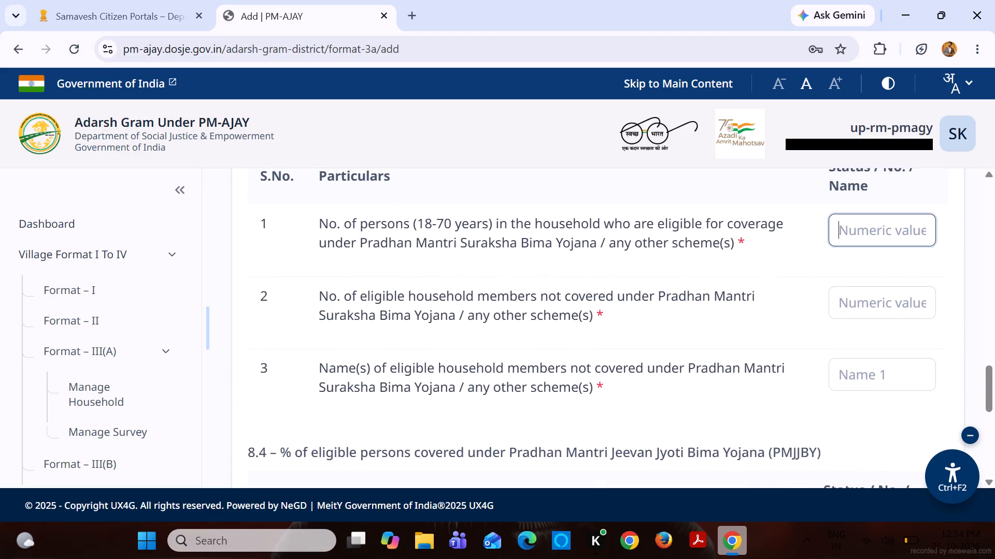
pyautogui.press('-')
pyautogui.press('BackSpace')
pyautogui.press('0')
pyautogui.scroll(-2, 889, 241)
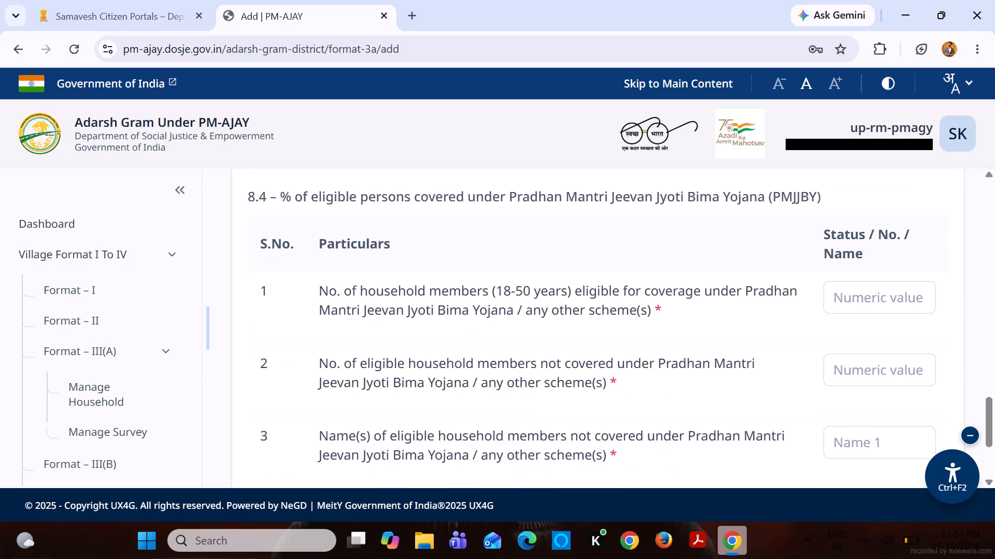
pyautogui.click(884, 286)
pyautogui.press('0')
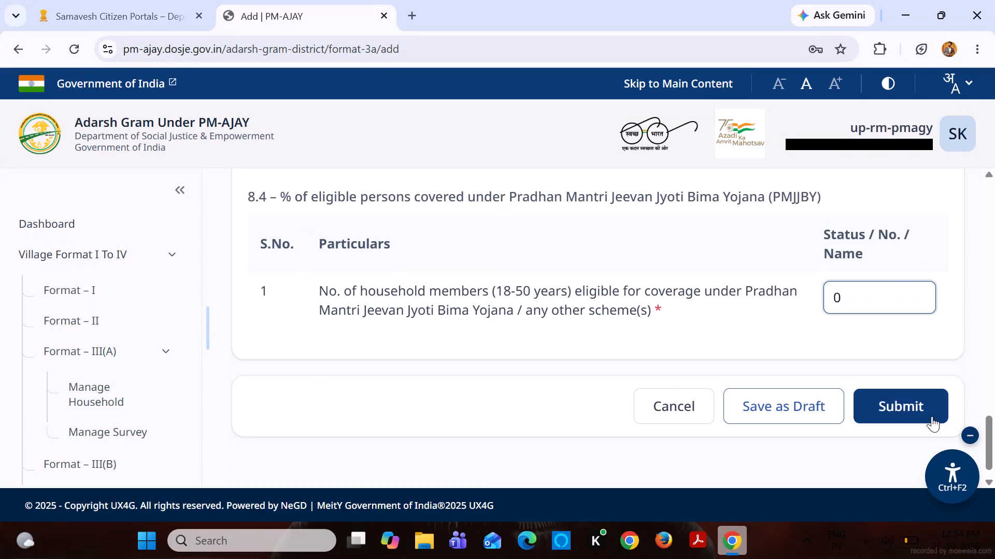
pyautogui.click(931, 416)
# Open domain 9 – Digitization, enter 0 household members eligible for PMGDISHA training (9.3), and submit it.
pyautogui.click(845, 259)
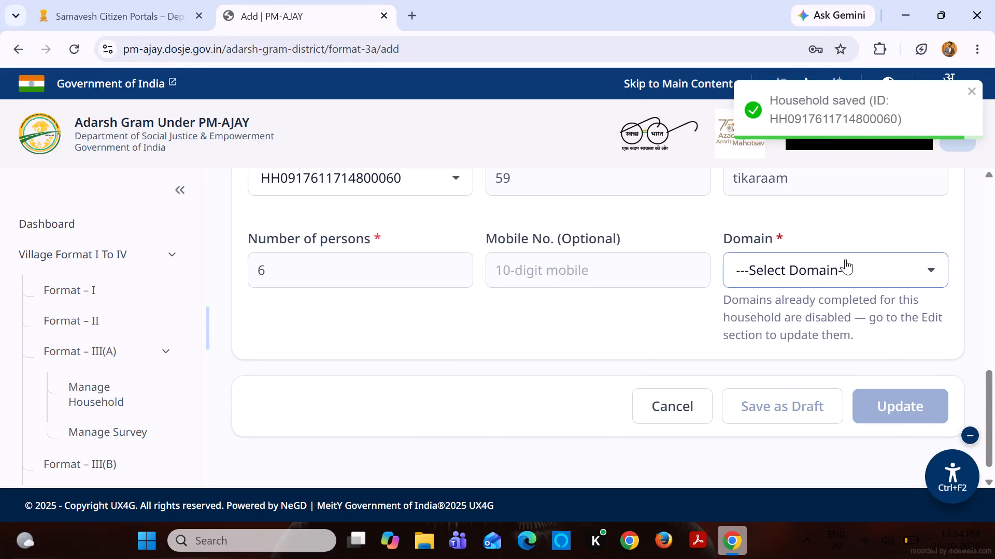
pyautogui.scroll(-8, 757, 359)
pyautogui.click(733, 416)
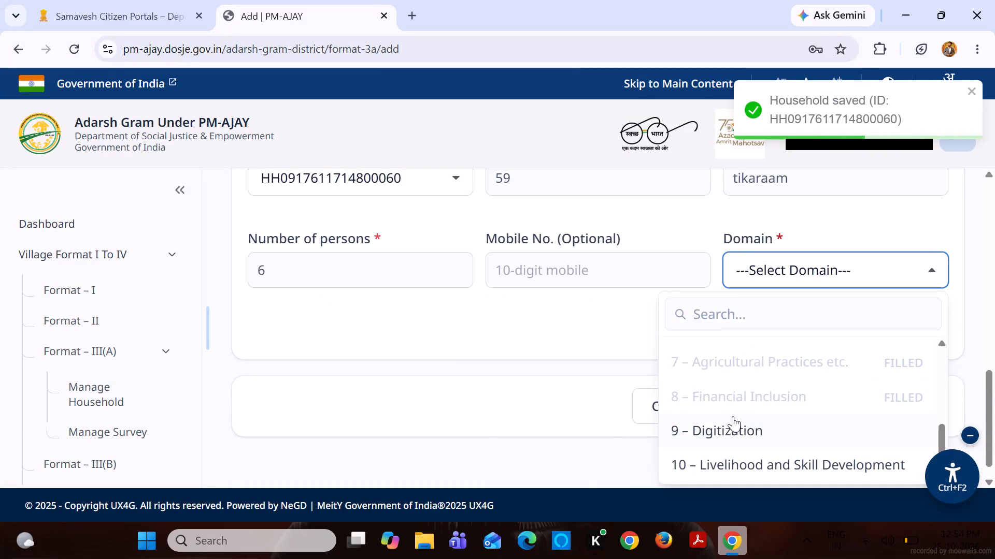
pyautogui.scroll(-3, 733, 416)
pyautogui.click(832, 388)
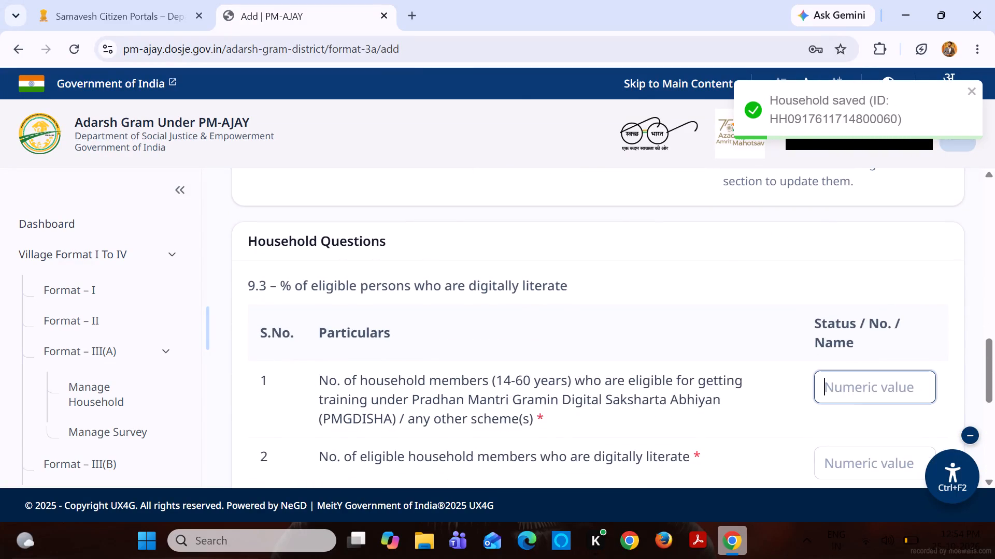
pyautogui.press('0')
pyautogui.scroll(-3, 832, 388)
pyautogui.click(897, 382)
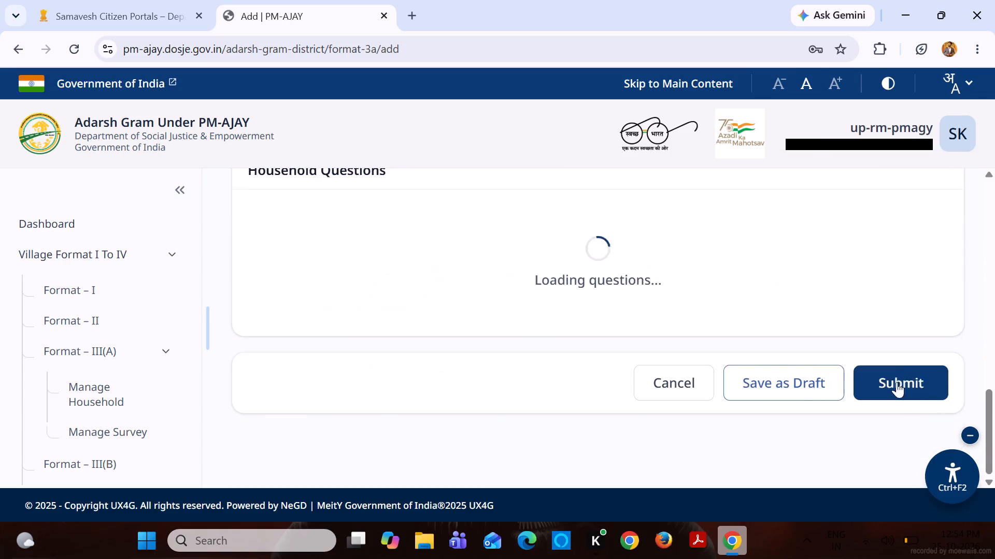
# Open domain 10 – Livelihood and Skill Development and enter 0 youth eligible for skill training (10.1) and 0 for bank linked loans (10.2).
pyautogui.moveTo(869, 223); pyautogui.dragTo(869, 239)
pyautogui.click(869, 239)
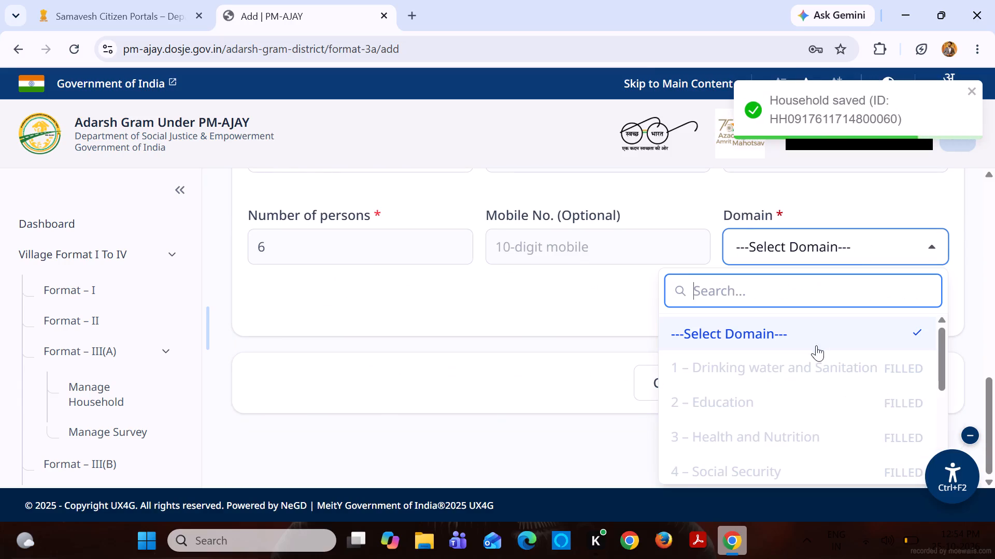
pyautogui.scroll(-9, 816, 345)
pyautogui.click(768, 453)
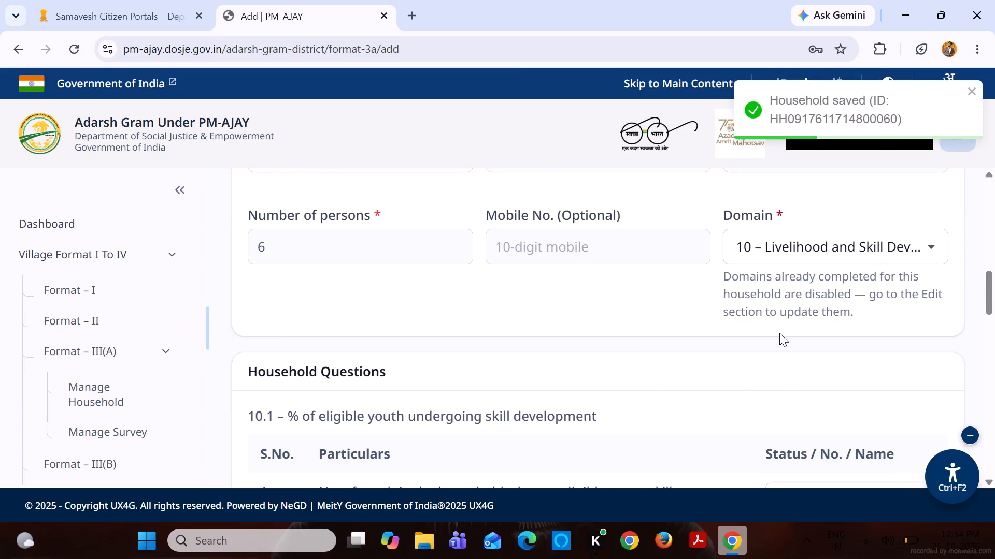
pyautogui.scroll(-4, 779, 333)
pyautogui.click(811, 270)
pyautogui.press('0')
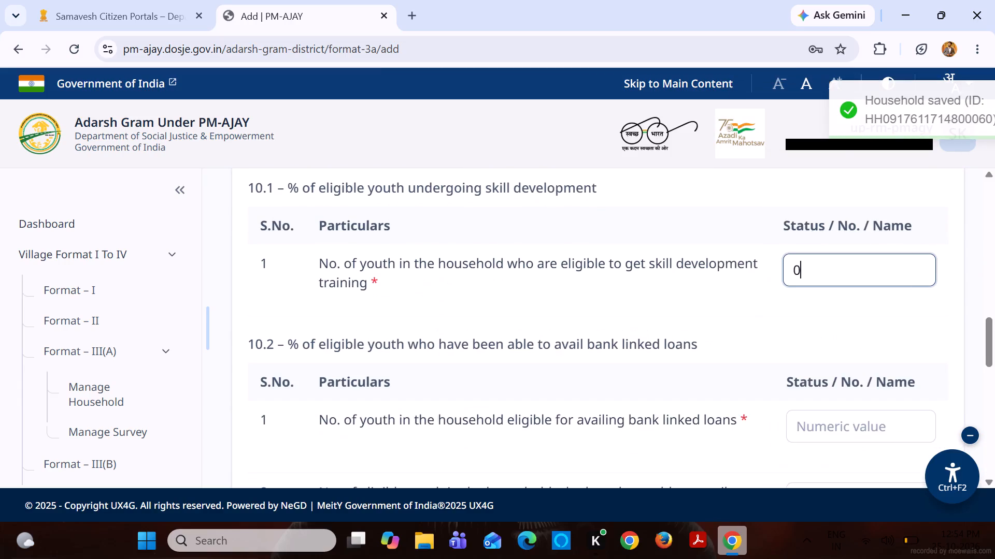
pyautogui.scroll(-1, 811, 270)
pyautogui.click(813, 325)
pyautogui.press('0')
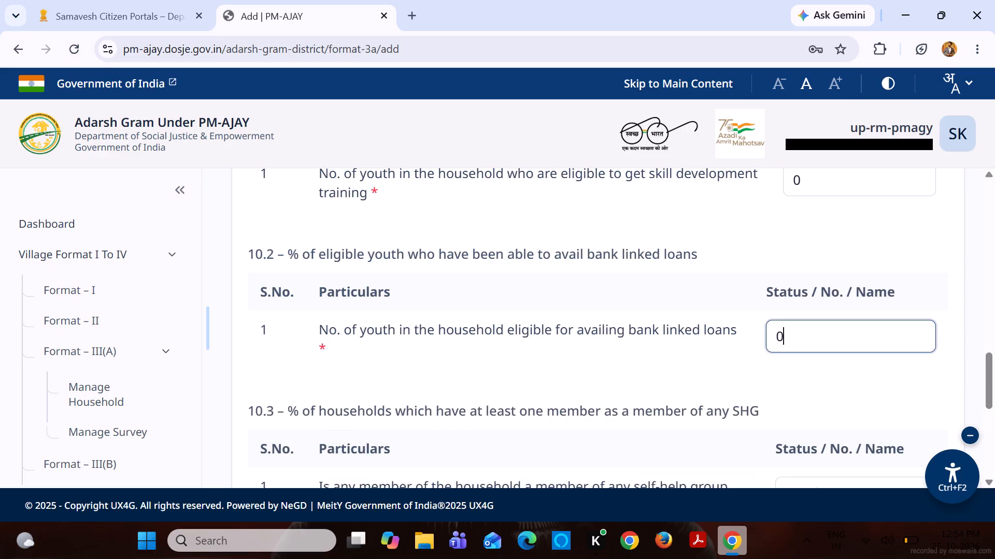
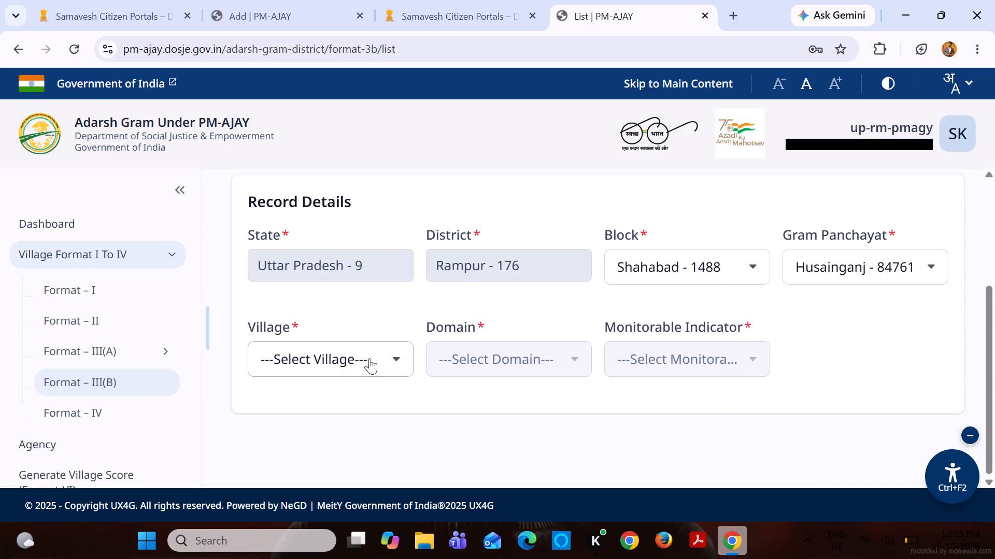
# Select the village Sujatganj in the Format III(B) record details and examine its status of household survey in Format-3A.
pyautogui.click(369, 358)
pyautogui.click(342, 313)
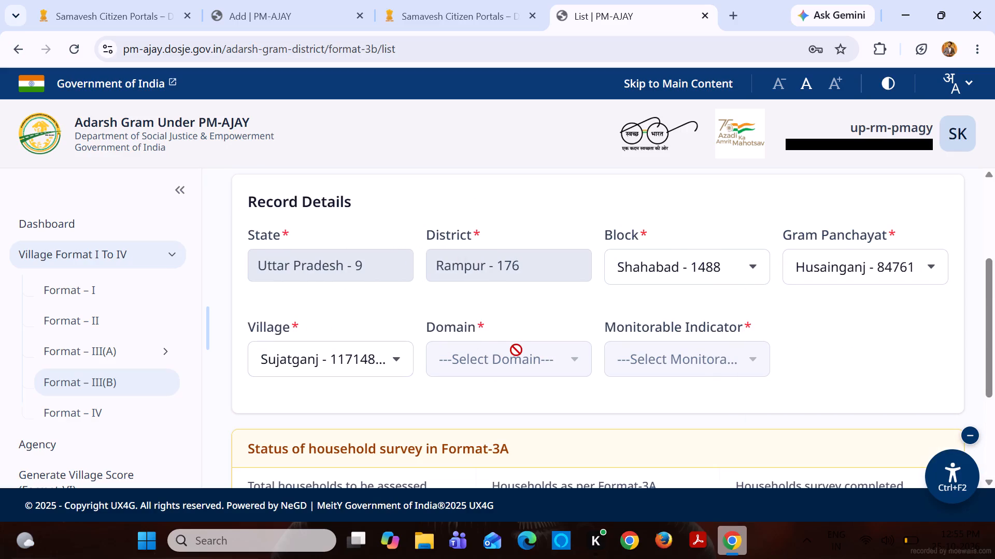
pyautogui.scroll(-9, 516, 350)
pyautogui.scroll(3, 516, 350)
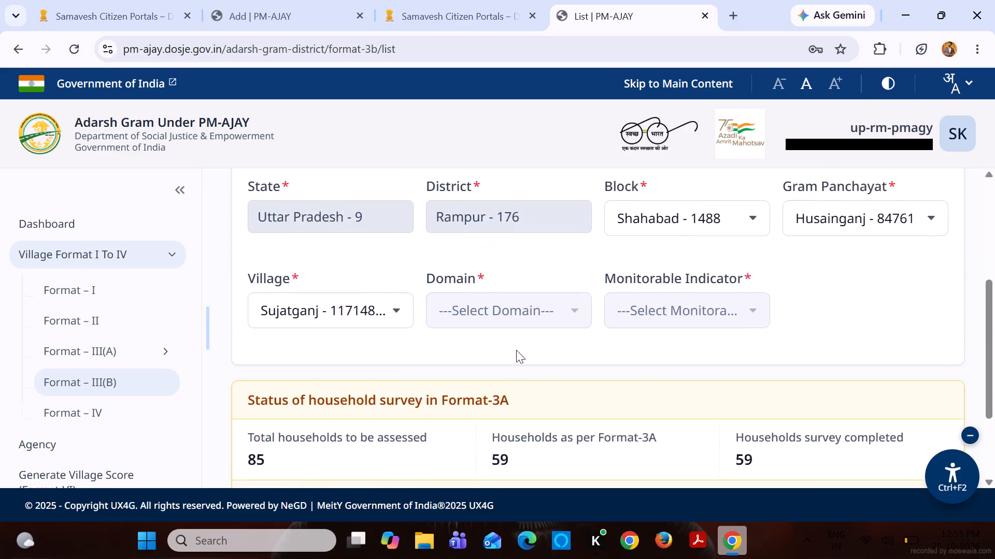
pyautogui.scroll(-9, 516, 350)
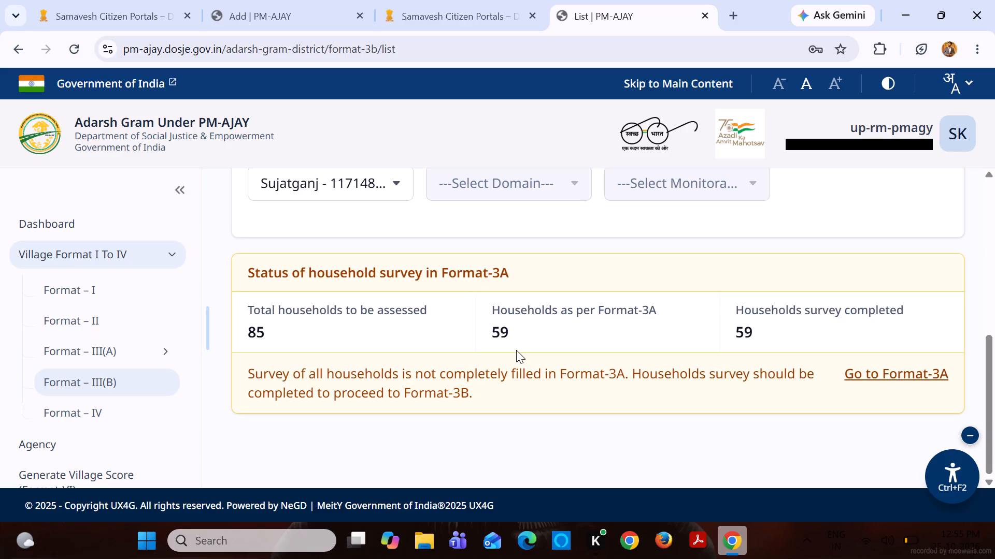
pyautogui.scroll(2, 618, 216)
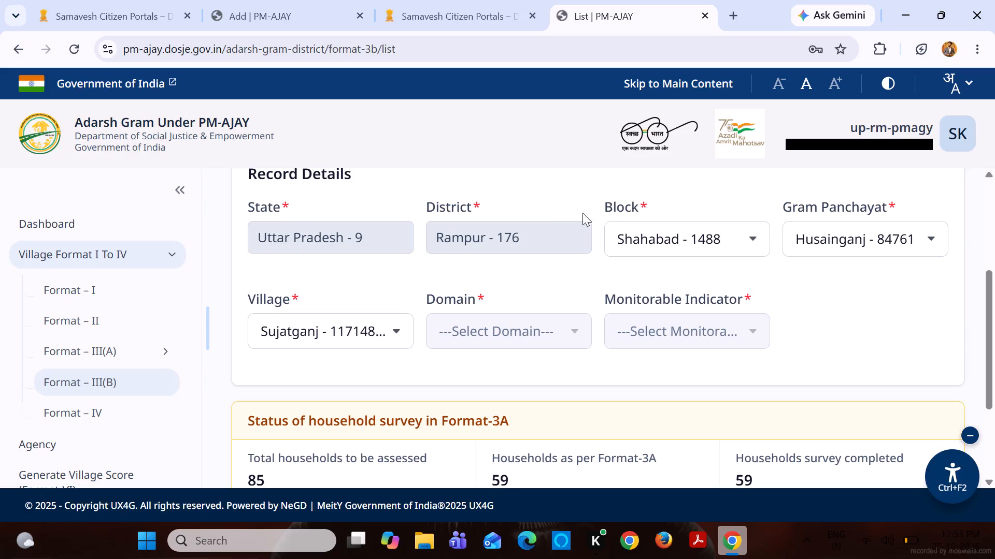
pyautogui.scroll(-4, 542, 288)
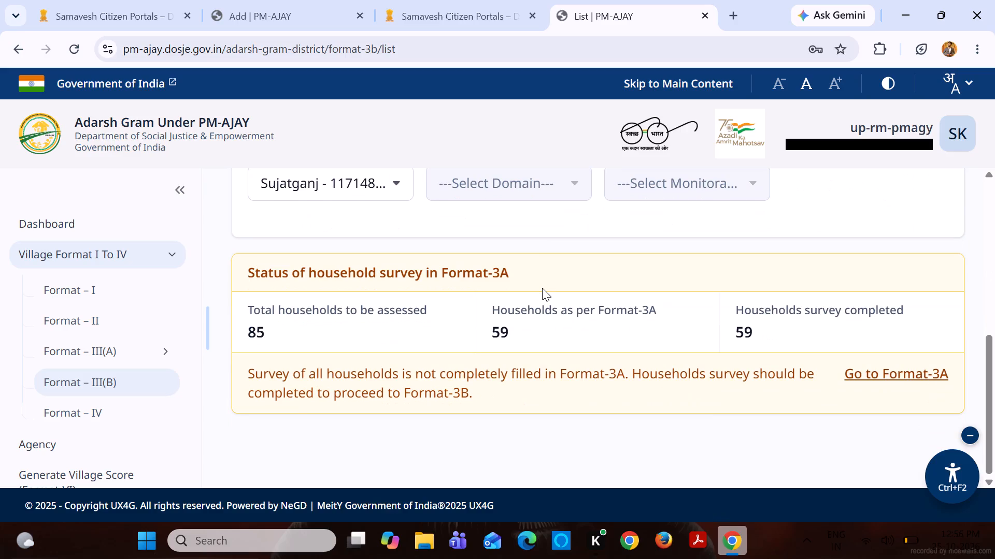
pyautogui.scroll(2, 542, 288)
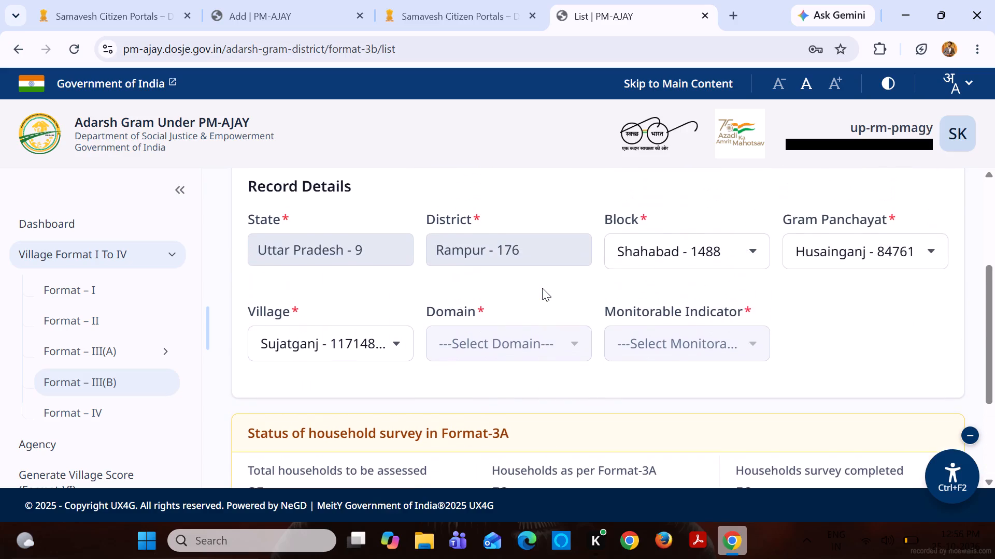
pyautogui.scroll(1, 542, 288)
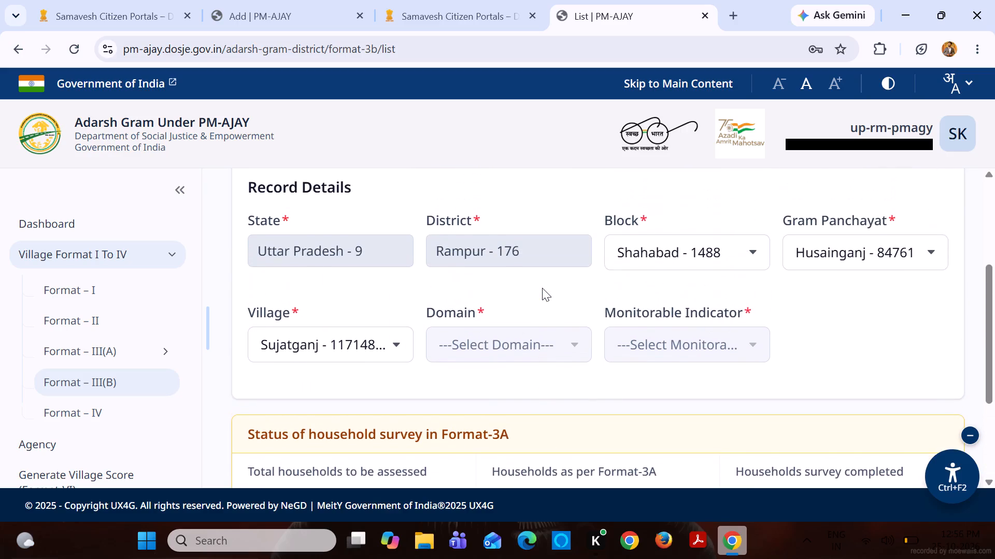
pyautogui.scroll(-3, 693, 339)
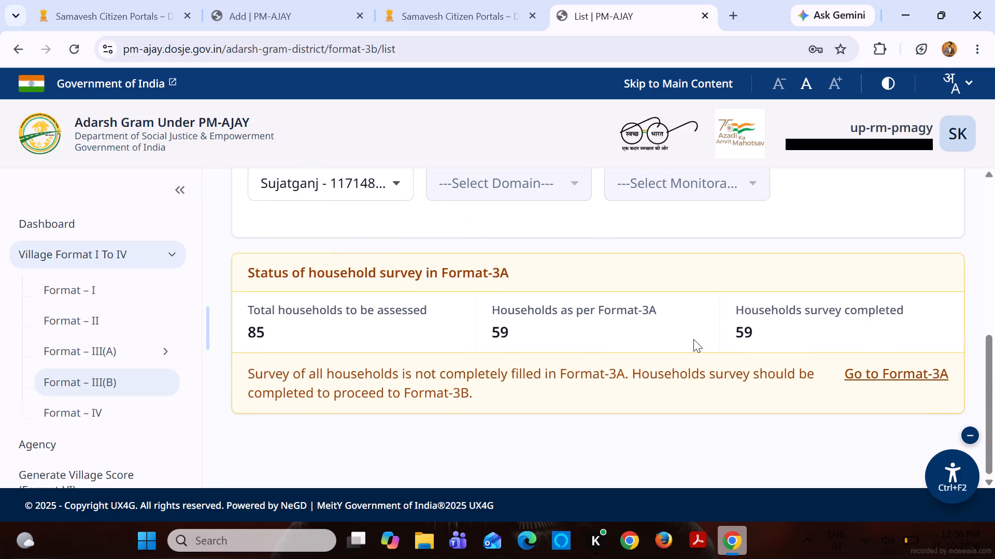
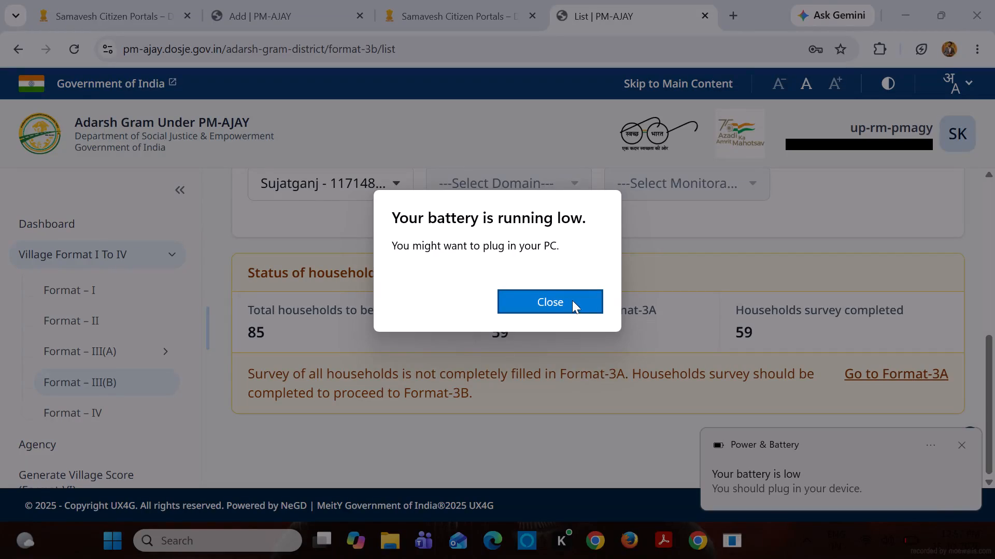
# Dismiss the low battery warning and its Power & Battery notification.
pyautogui.click(572, 300)
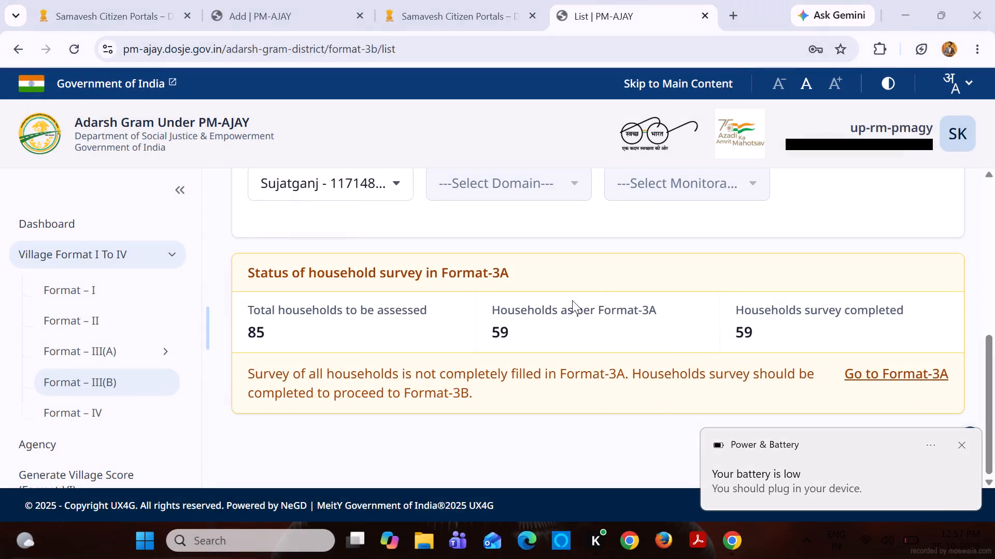
pyautogui.click(965, 442)
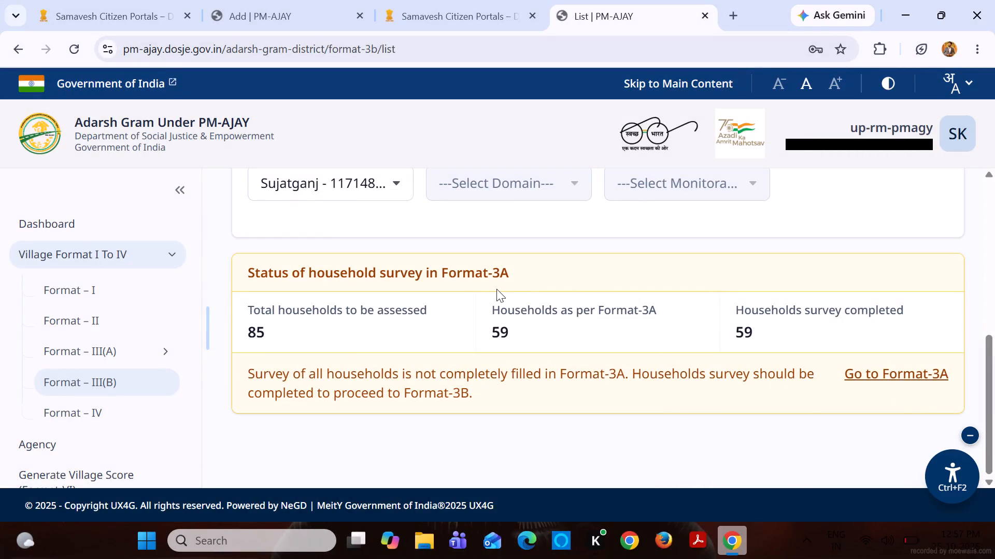
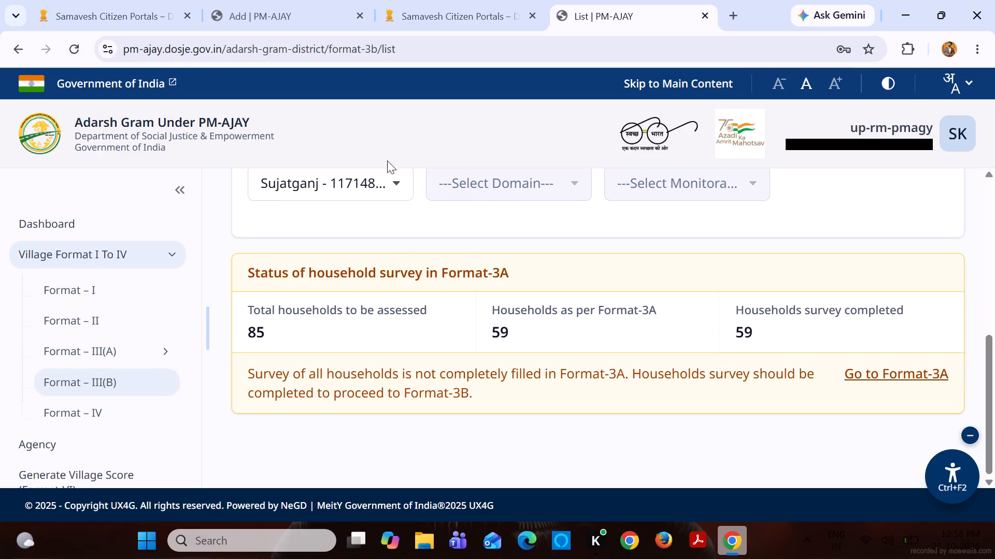
# Reload the Format III(B) page to refresh its record selection.
pyautogui.scroll(3, 468, 260)
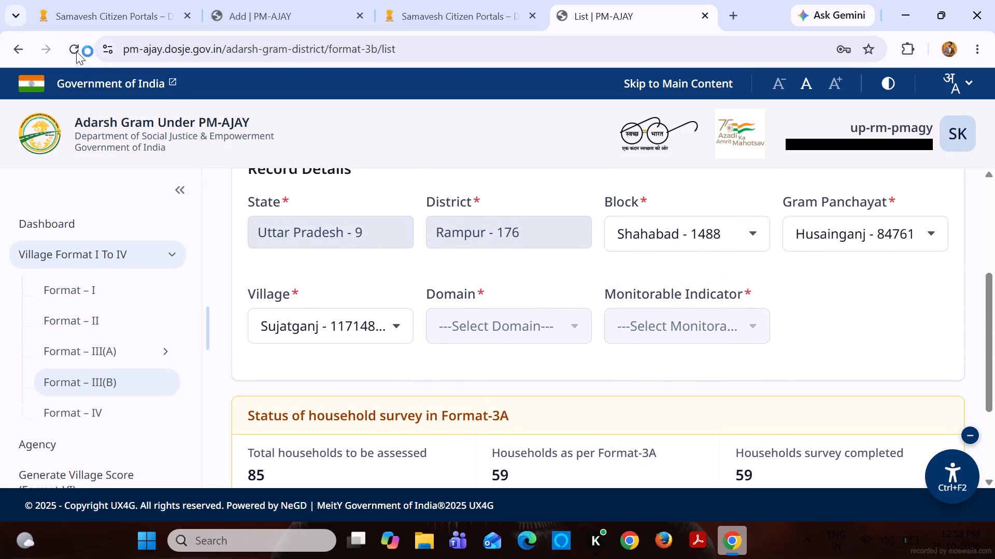
pyautogui.click(72, 52)
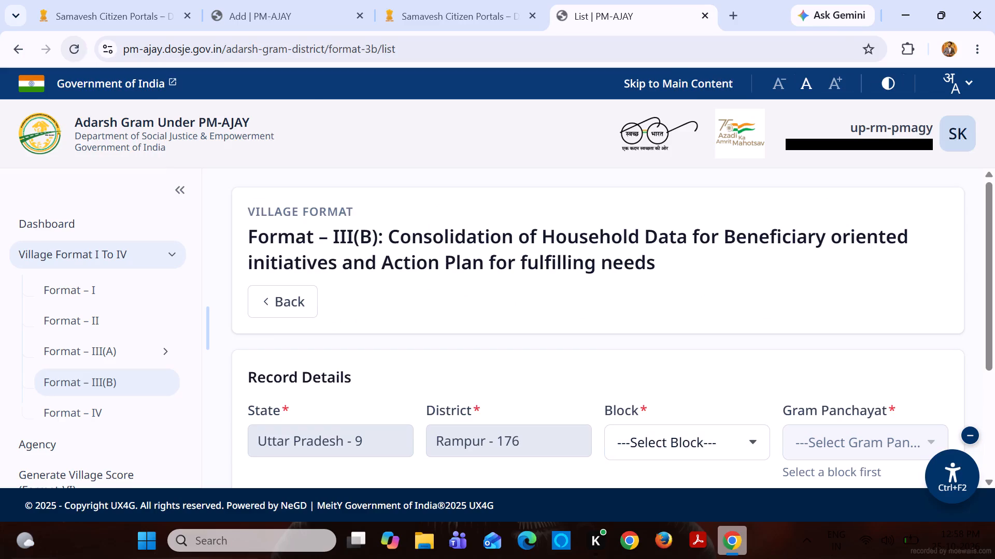
pyautogui.scroll(-3, 423, 207)
pyautogui.scroll(7, 423, 207)
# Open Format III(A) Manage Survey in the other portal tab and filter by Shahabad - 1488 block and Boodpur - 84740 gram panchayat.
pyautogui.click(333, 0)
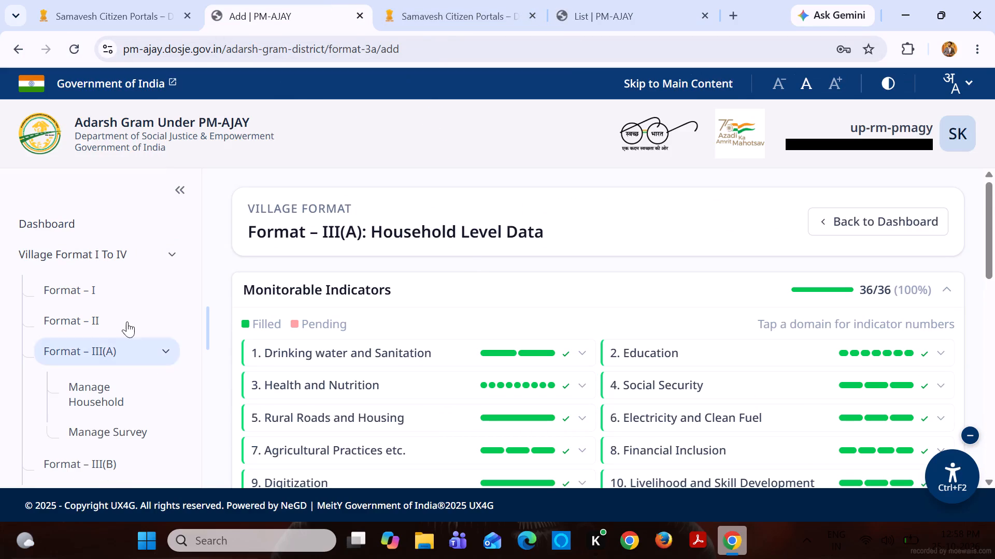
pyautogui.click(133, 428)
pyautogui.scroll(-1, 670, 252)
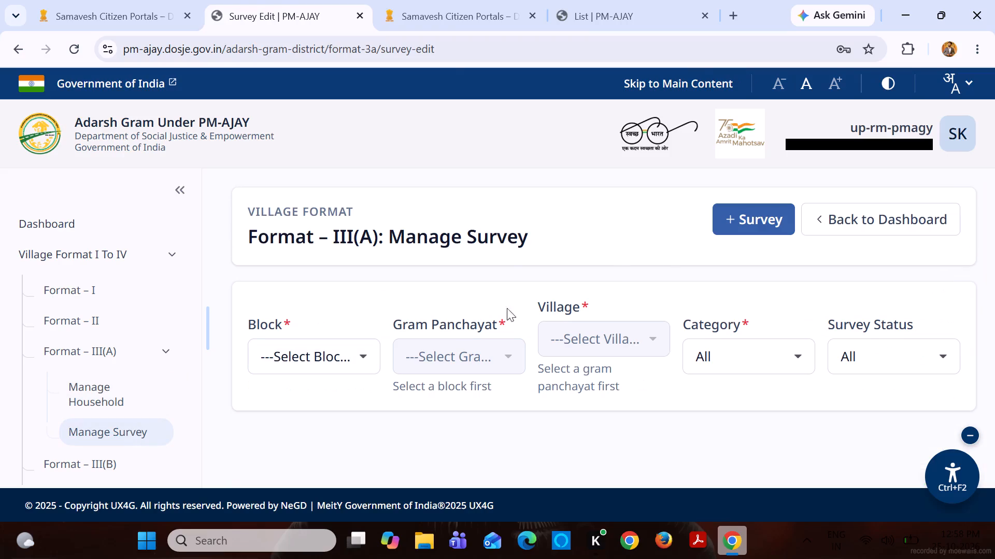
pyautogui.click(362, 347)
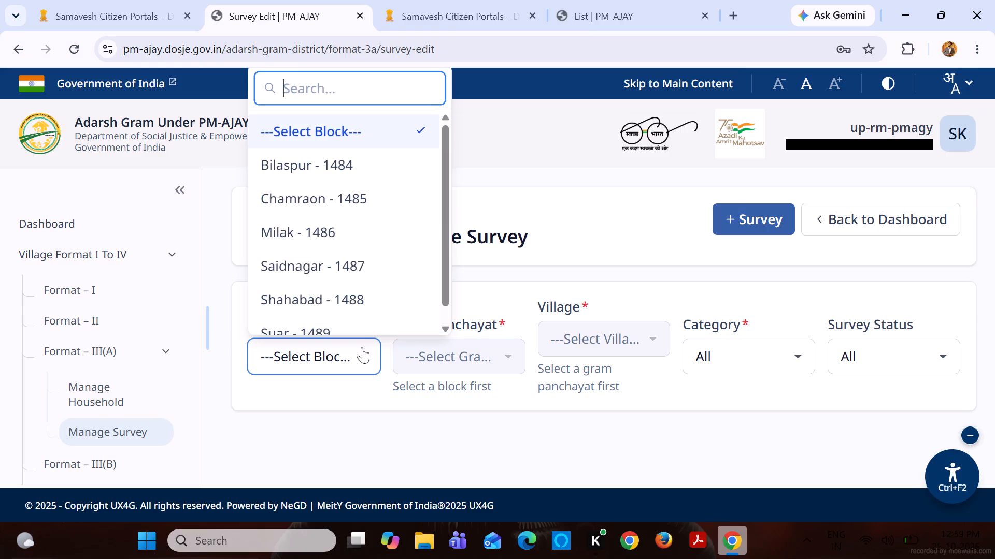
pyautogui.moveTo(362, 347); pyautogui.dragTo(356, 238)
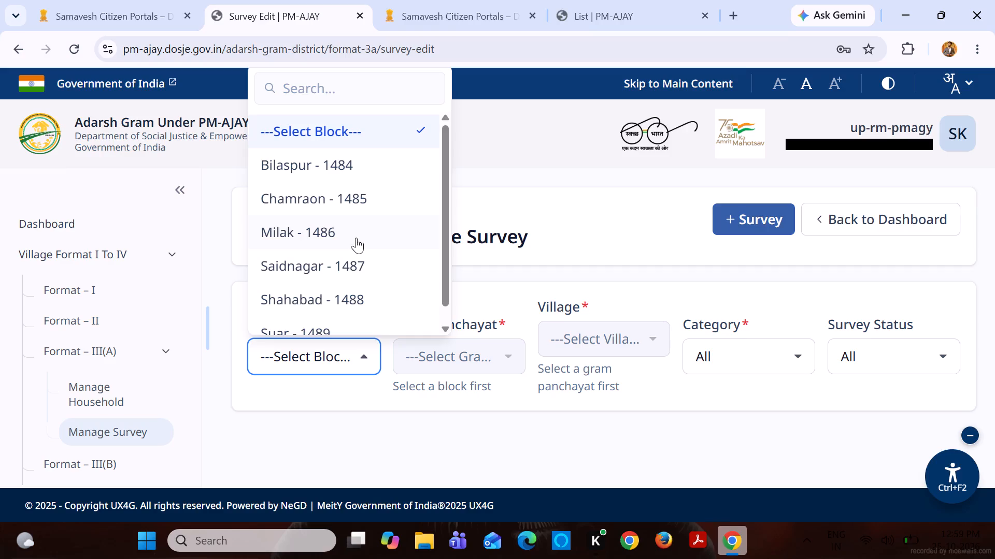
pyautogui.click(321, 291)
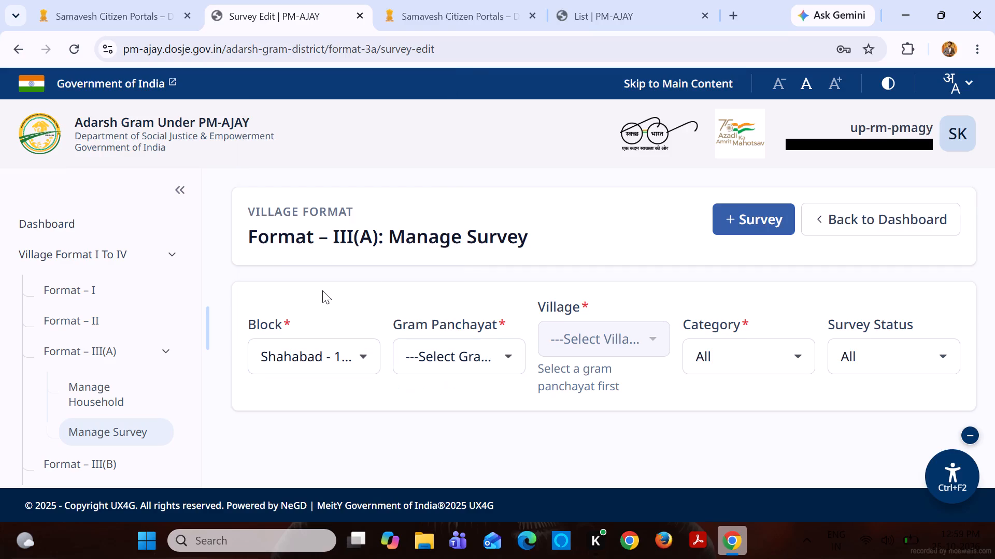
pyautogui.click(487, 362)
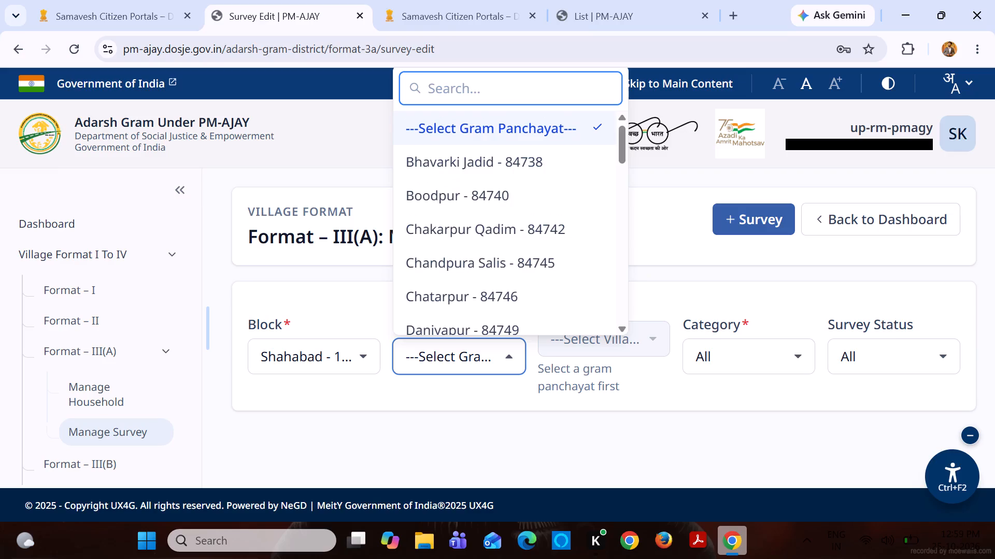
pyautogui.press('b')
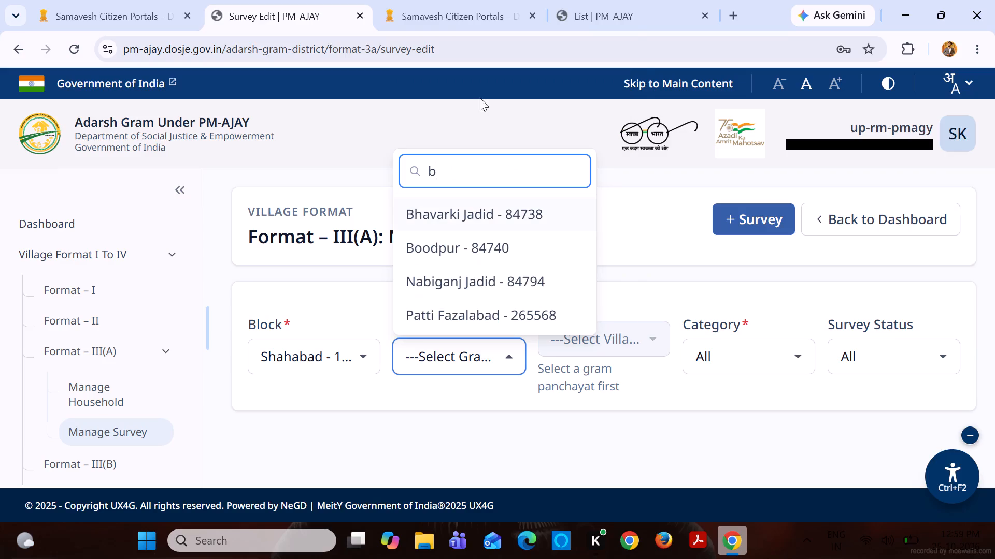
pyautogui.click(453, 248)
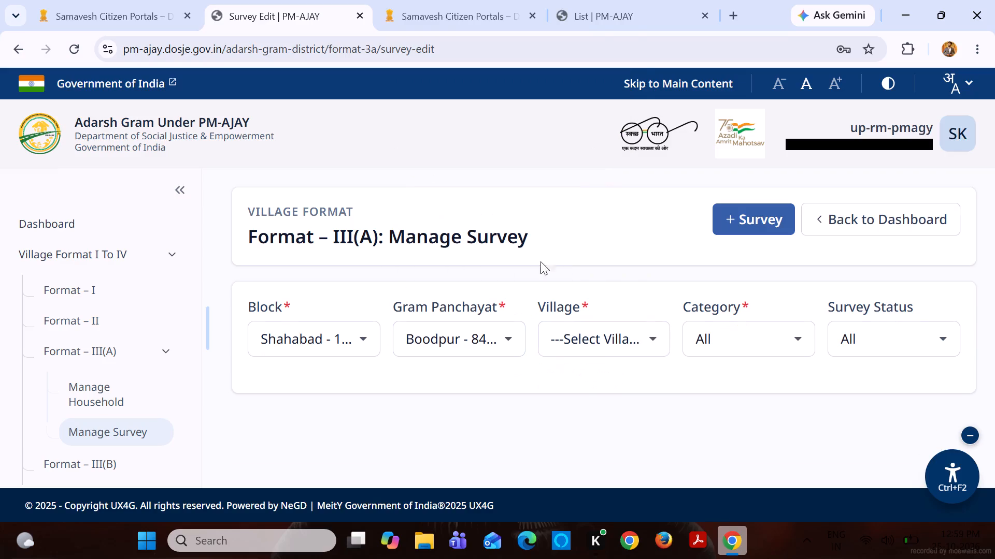
# Open the Manage Household page of Format III(A).
pyautogui.click(140, 384)
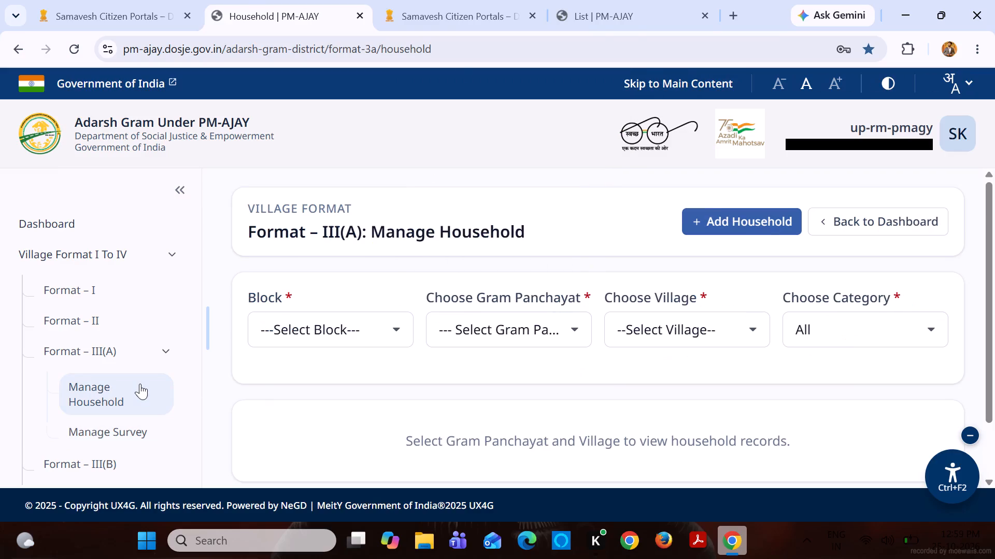
# In Format III(B), select Shahabad - 1488 block, Husainganj - 84761 gram panchayat and Sujatganj - 117148 village, and check the household survey status.
pyautogui.click(647, 9)
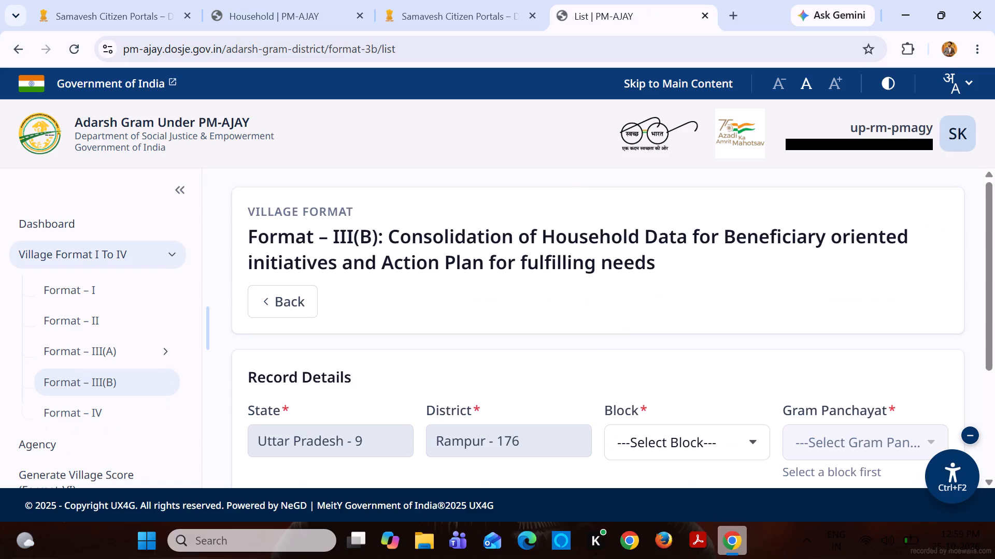
pyautogui.scroll(-3, 583, 235)
pyautogui.click(719, 259)
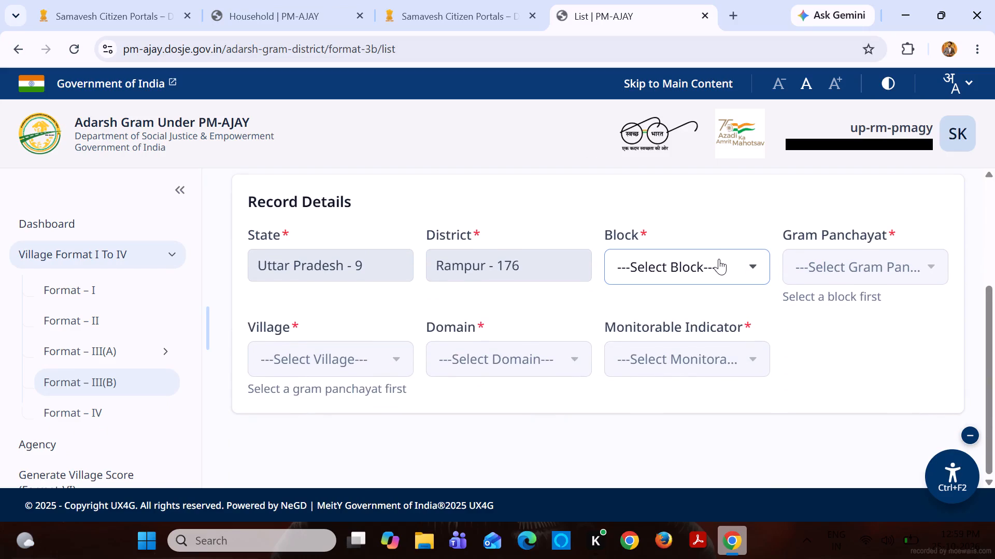
pyautogui.scroll(-2, 652, 408)
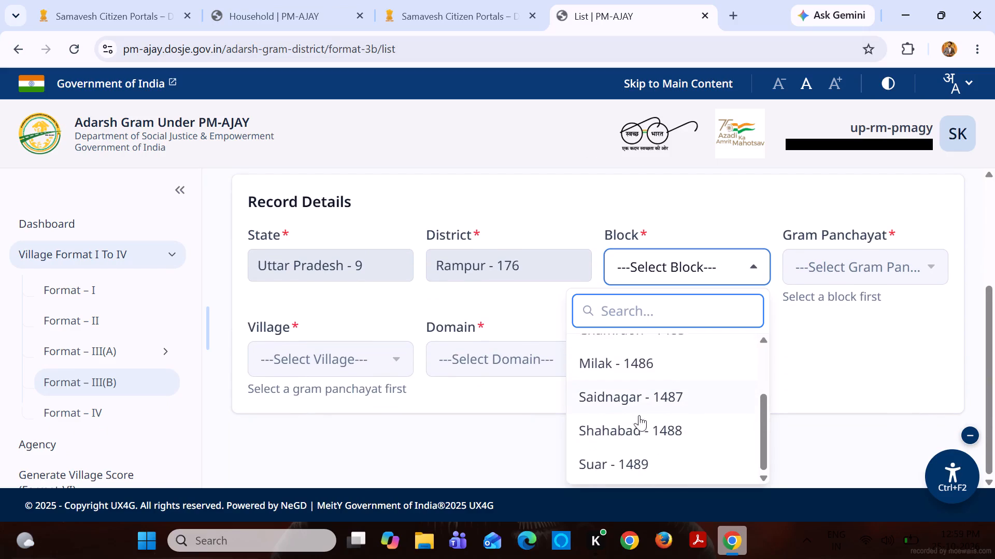
pyautogui.click(624, 424)
pyautogui.click(881, 267)
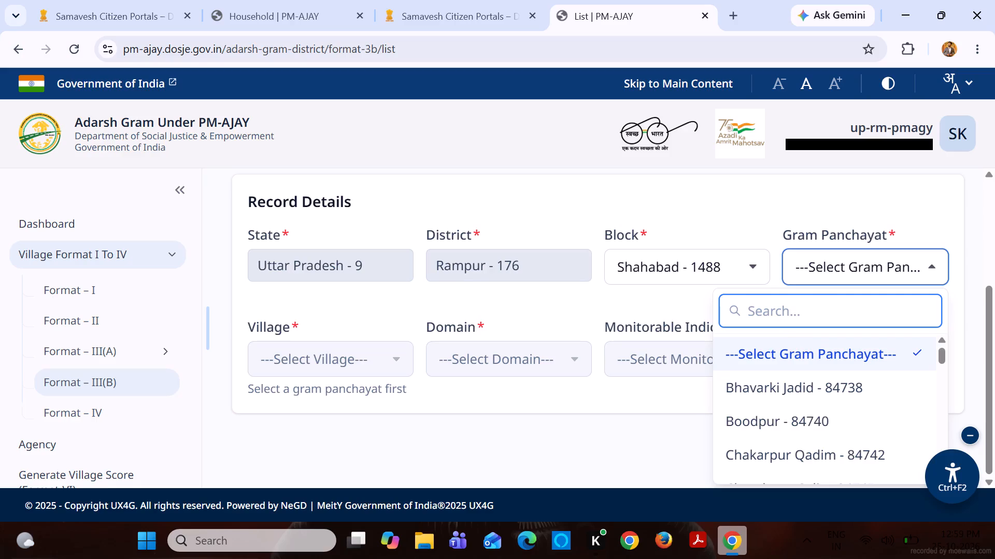
pyautogui.write('hus')
pyautogui.click(798, 353)
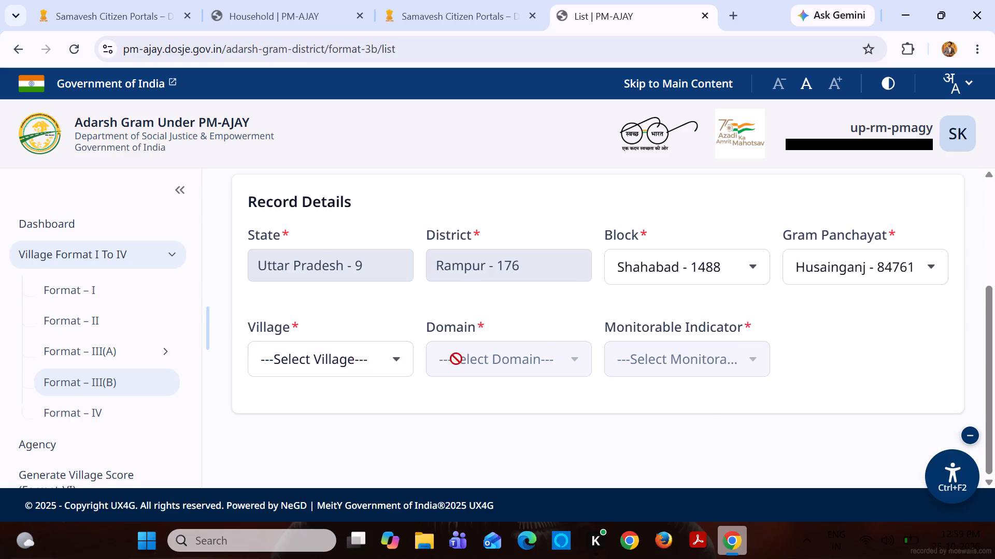
pyautogui.click(346, 359)
pyautogui.click(321, 312)
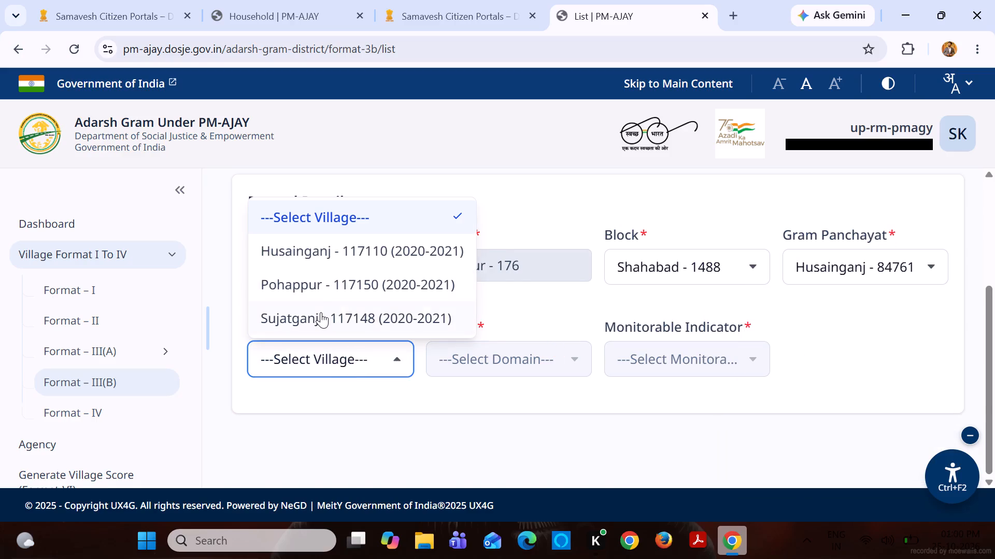
pyautogui.scroll(-10, 531, 306)
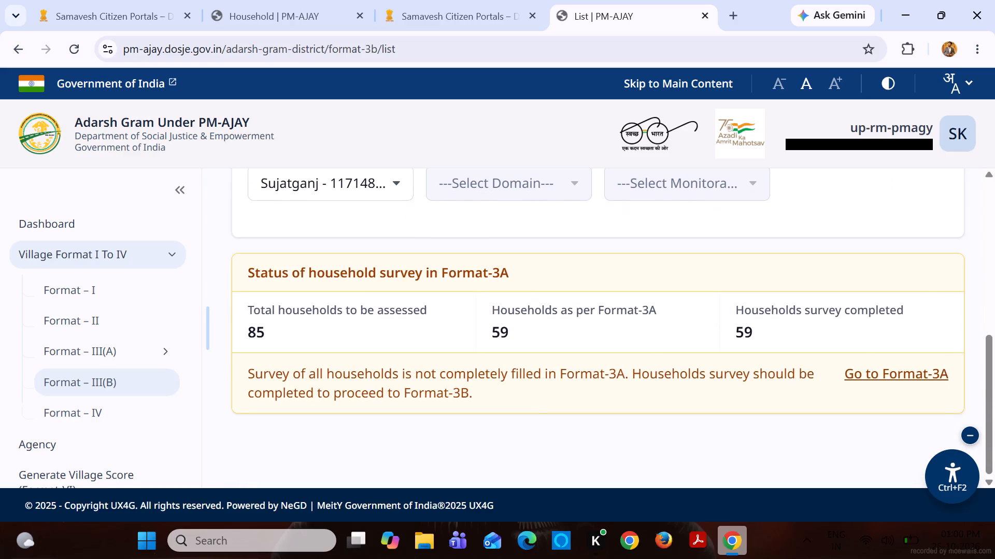
pyautogui.scroll(3, 531, 306)
pyautogui.scroll(-11, 531, 306)
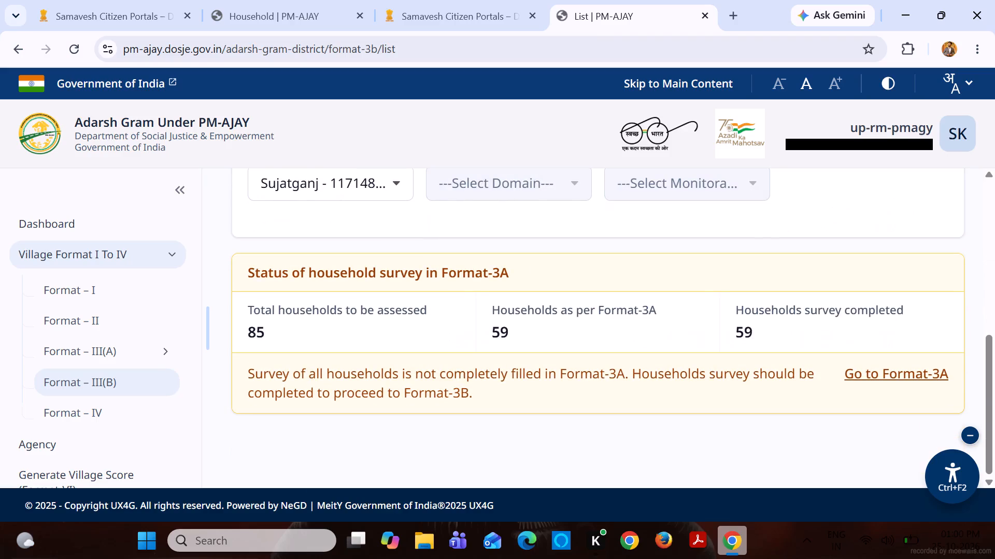
pyautogui.scroll(-17, 531, 306)
pyautogui.scroll(-9, 531, 306)
# Reload the Format III(B) page to clear the record selection.
pyautogui.scroll(12, 531, 306)
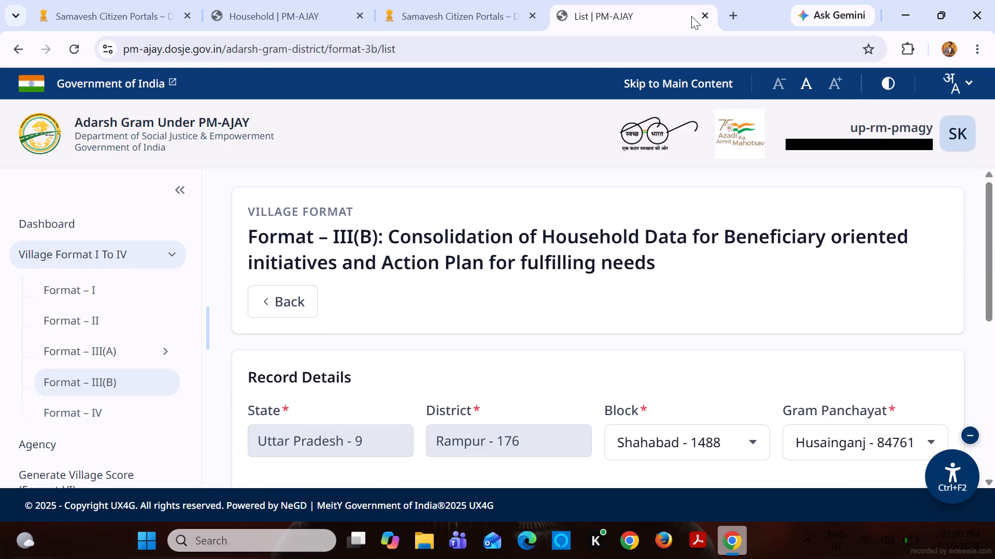
pyautogui.click(235, 189)
pyautogui.click(74, 43)
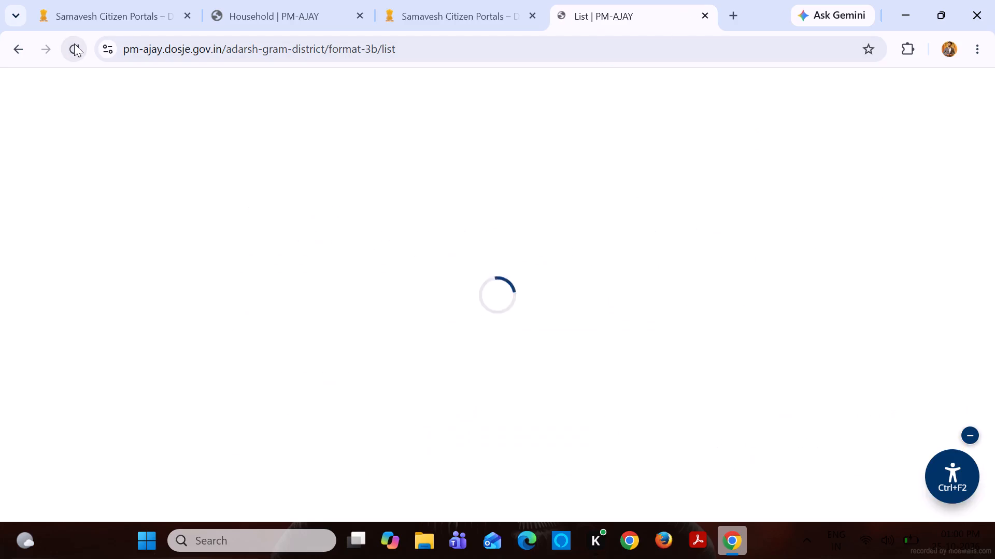
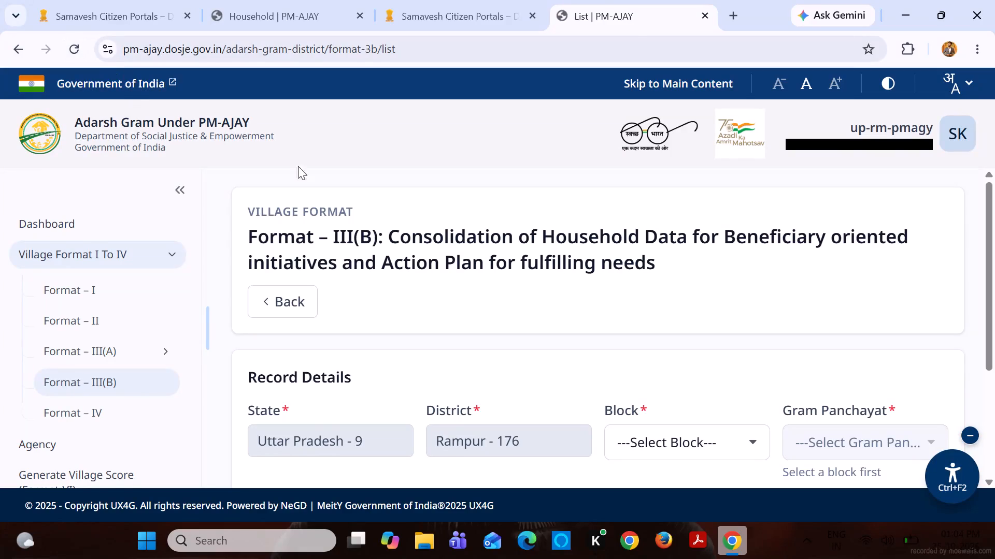
# In Format III(B), select Shahabad - 1488 block, Husainganj - 84761 gram panchayat and Sujatganj - 117148 village, and review its survey and pending beneficiary mapping status.
pyautogui.scroll(-3, 605, 306)
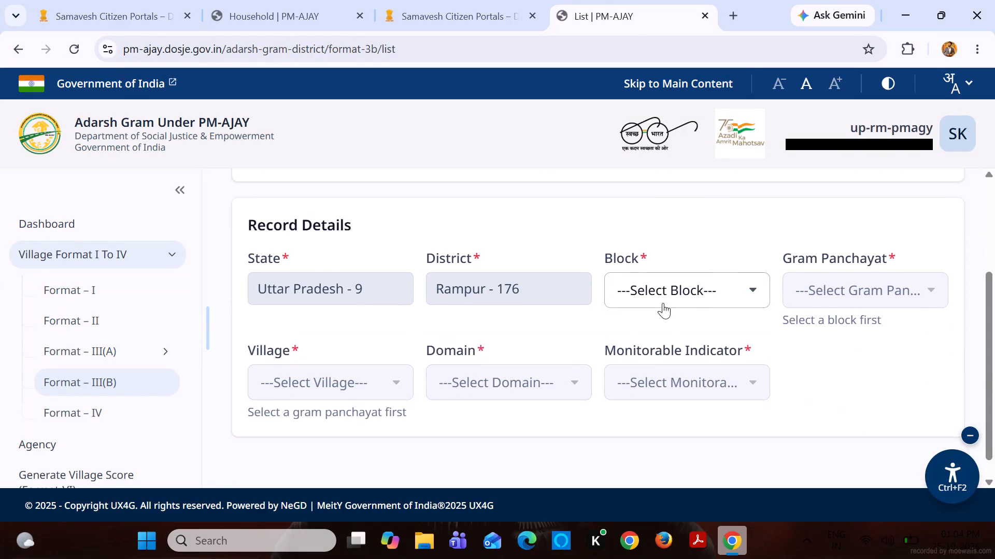
pyautogui.click(724, 282)
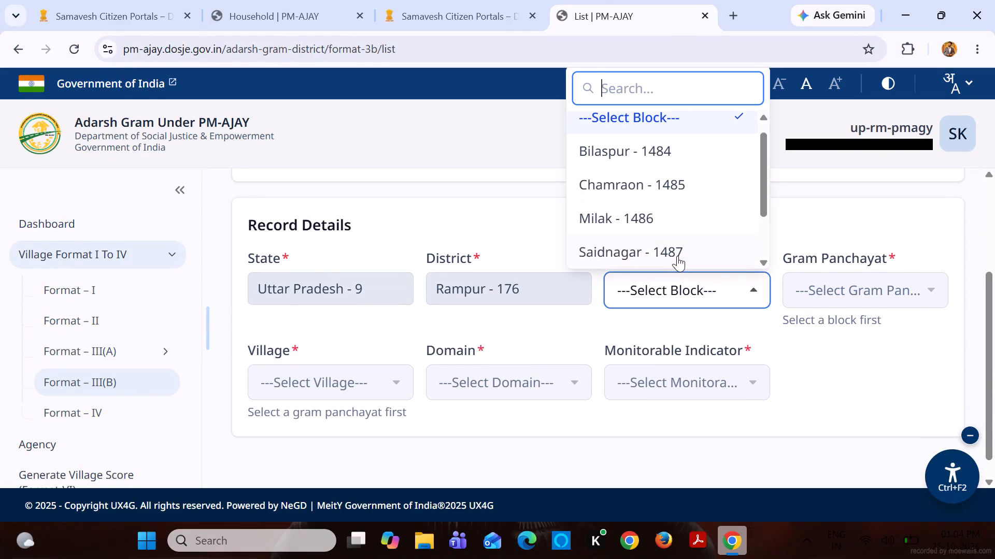
pyautogui.scroll(-1, 677, 256)
pyautogui.click(652, 222)
pyautogui.click(852, 299)
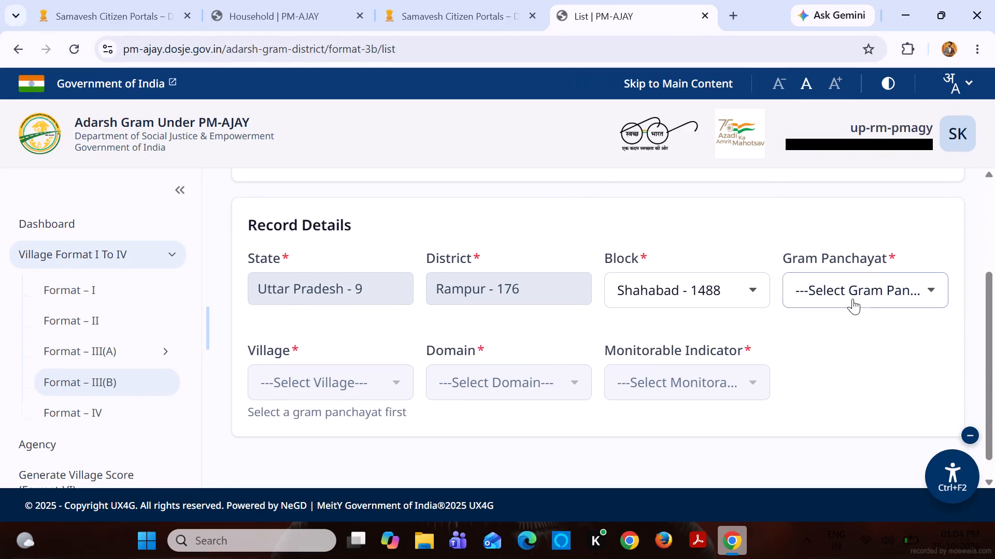
pyautogui.write('hu')
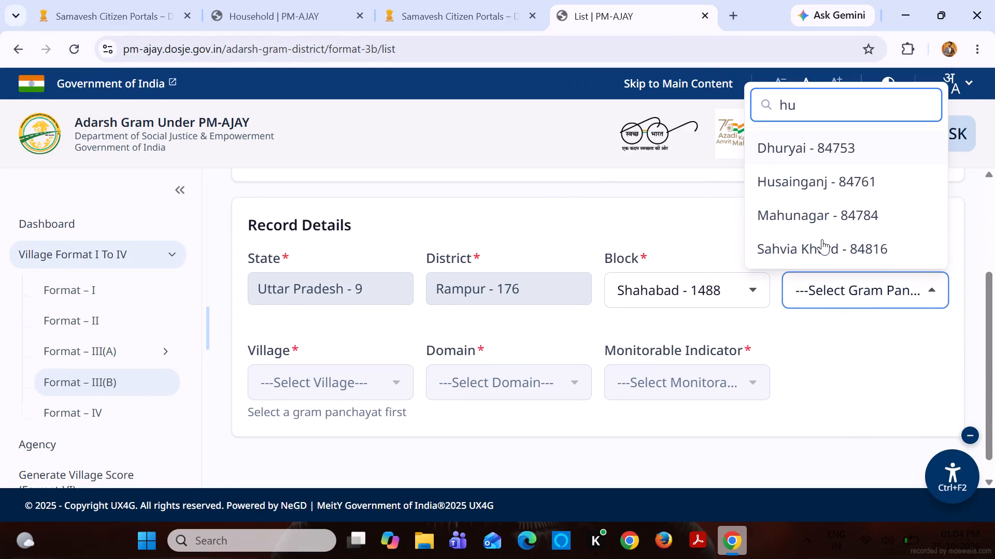
pyautogui.click(807, 181)
pyautogui.click(342, 393)
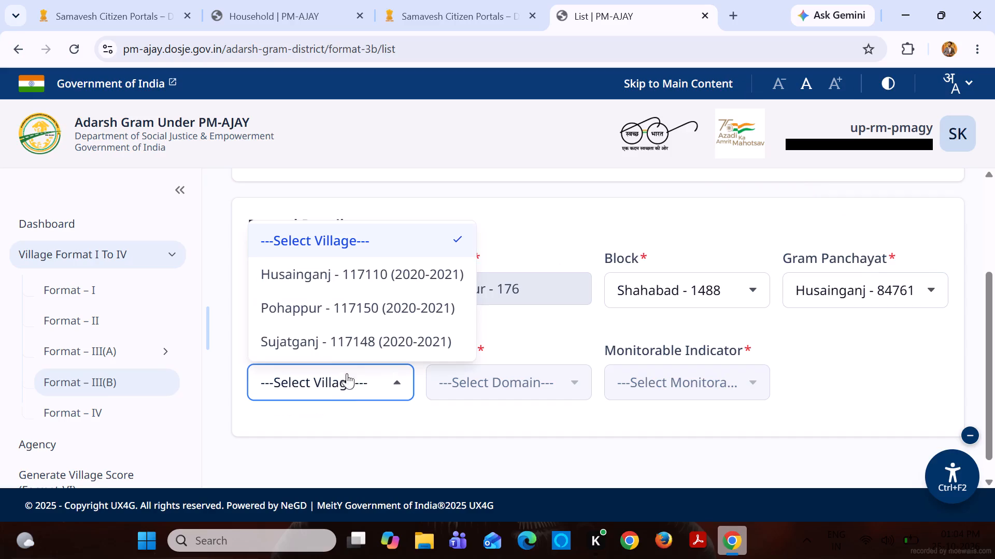
pyautogui.click(348, 341)
pyautogui.scroll(-4, 509, 358)
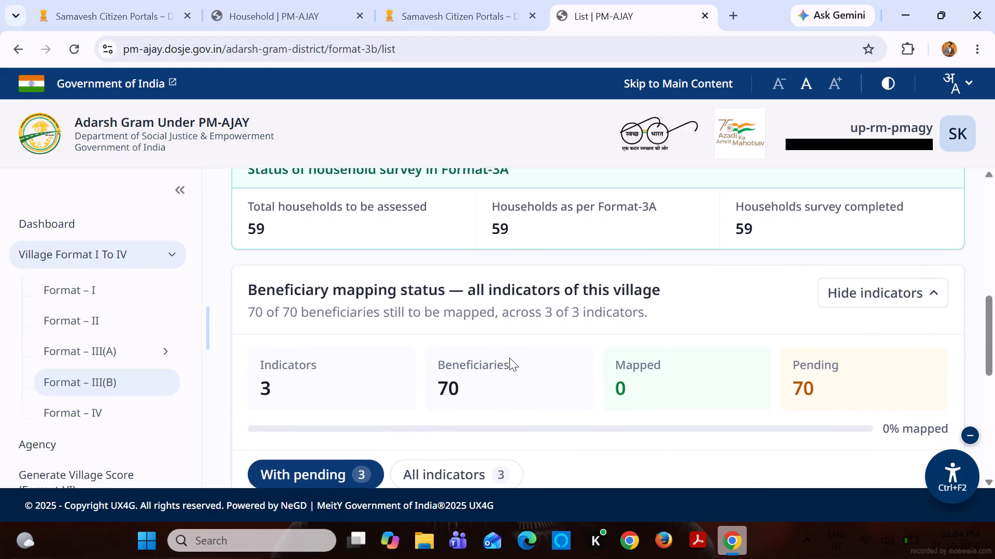
pyautogui.scroll(-1, 509, 358)
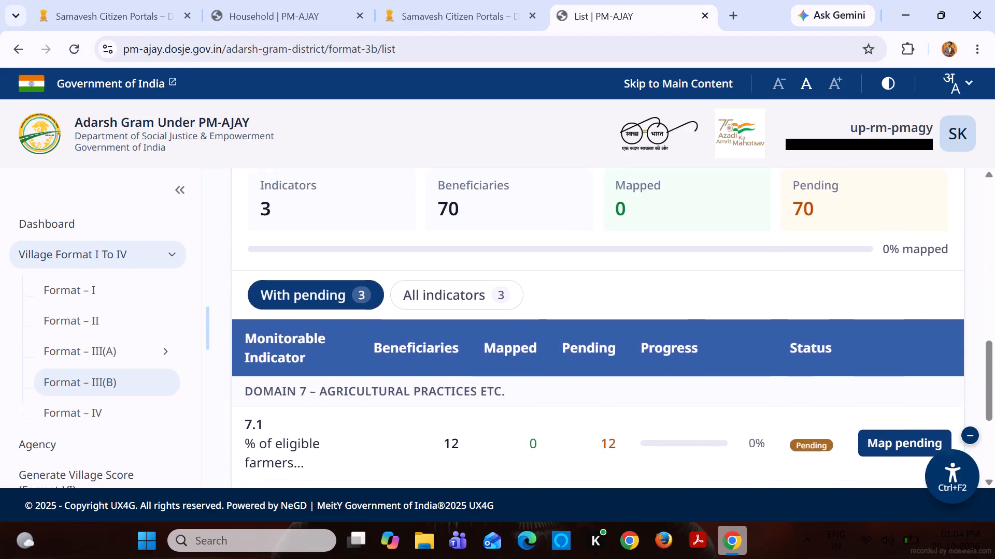
pyautogui.scroll(-1, 509, 358)
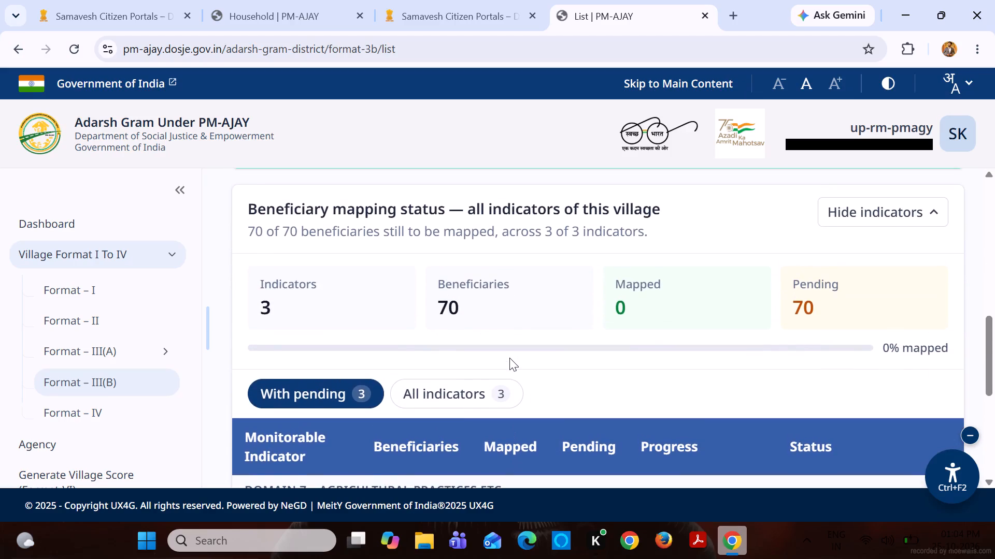
pyautogui.scroll(-3, 509, 358)
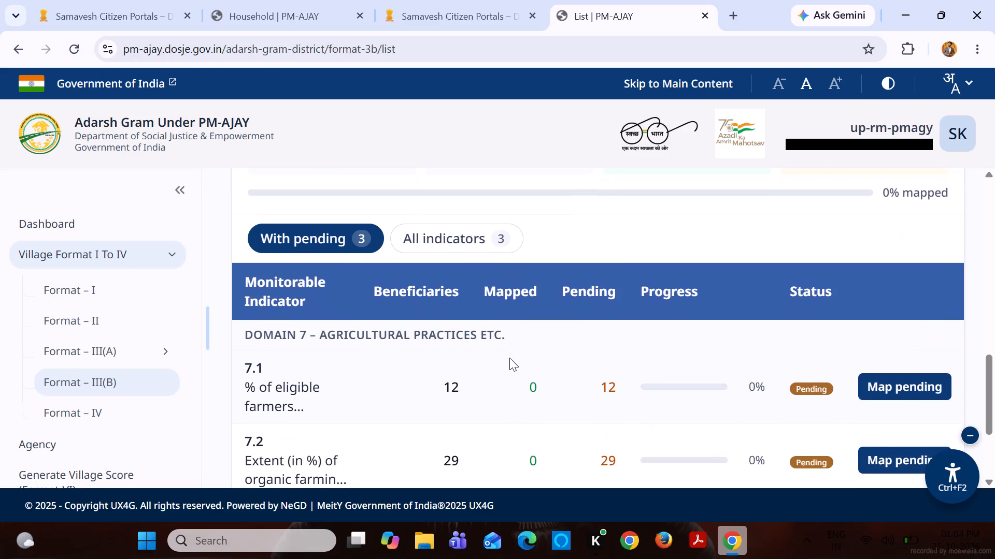